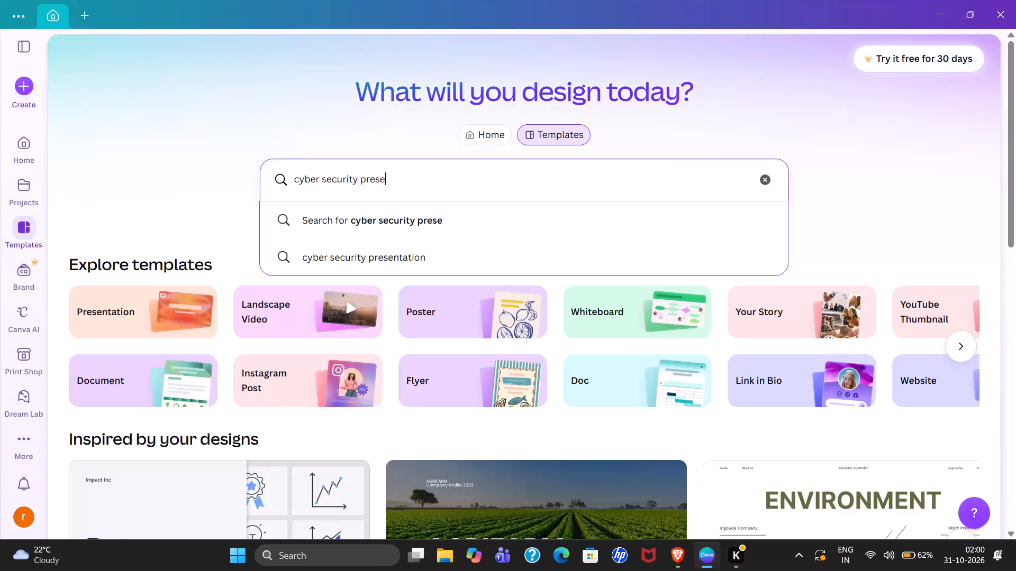
# Search the templates for "cyber security presentation".
pyautogui.write('tio')
pyautogui.press('n')
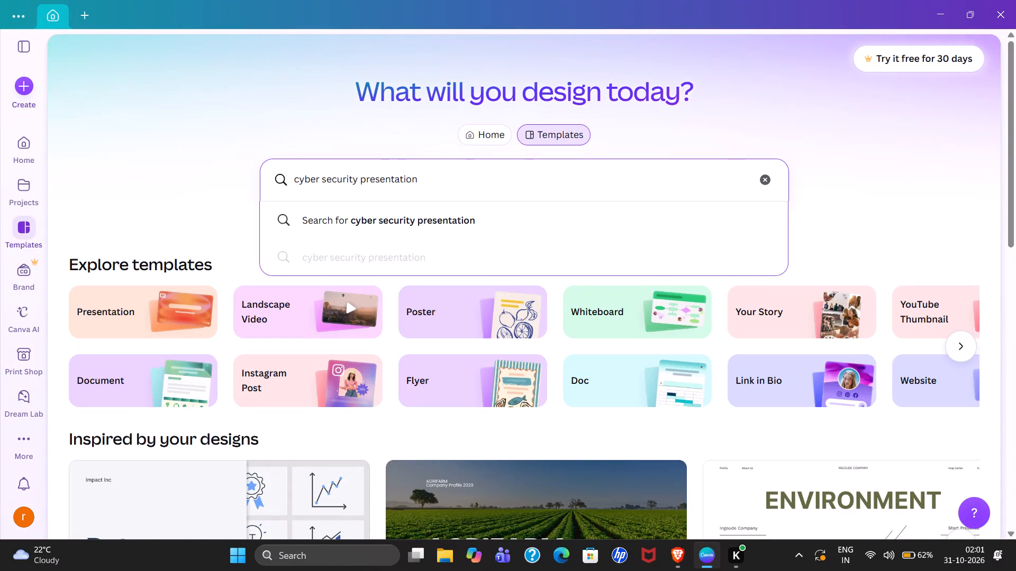
pyautogui.press('Return')
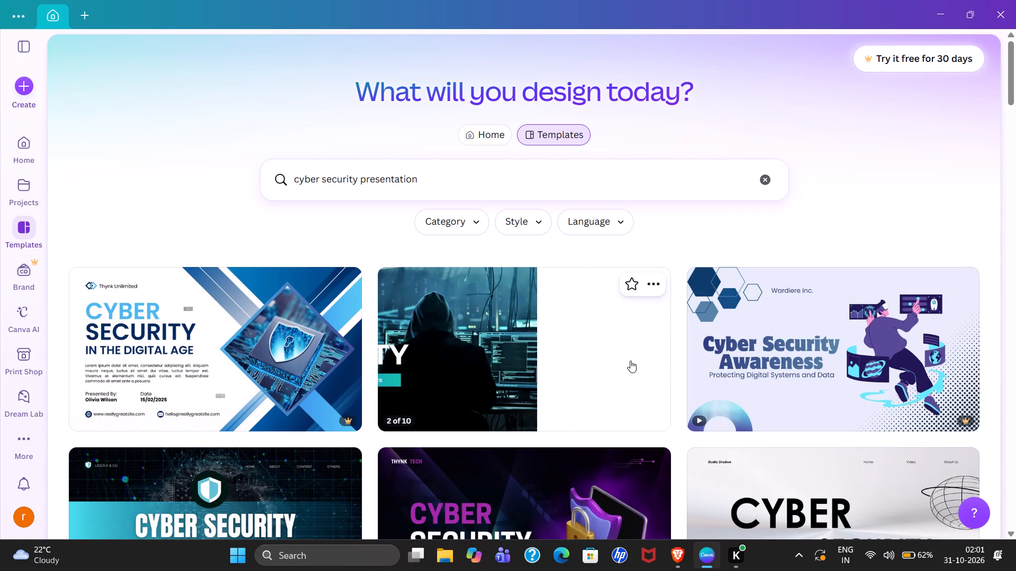
# Open the Blue Black Tech Modern Cyber Security Presentation template for customising with all 15 pages.
pyautogui.scroll(-2, 601, 425)
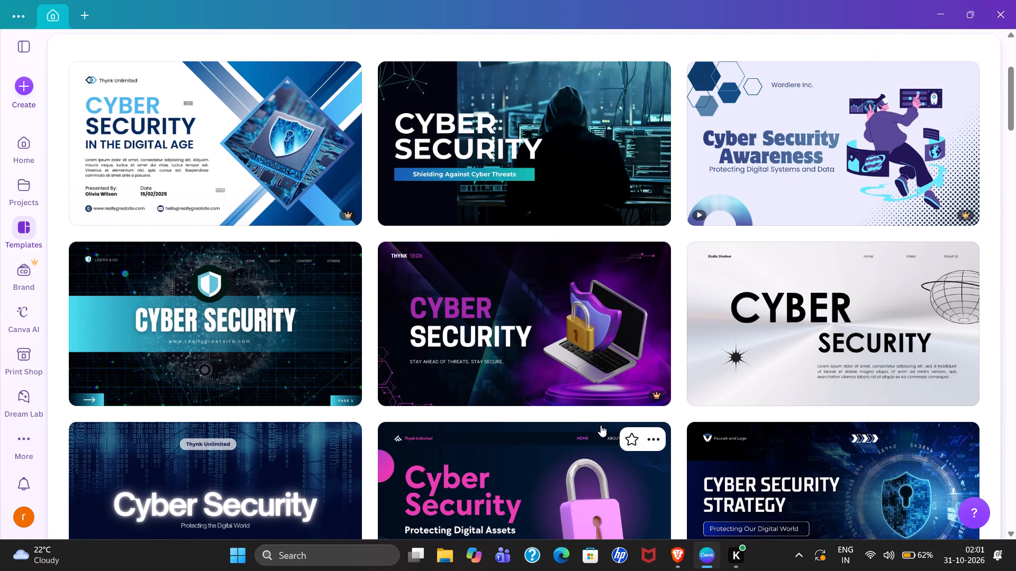
pyautogui.scroll(1, 293, 353)
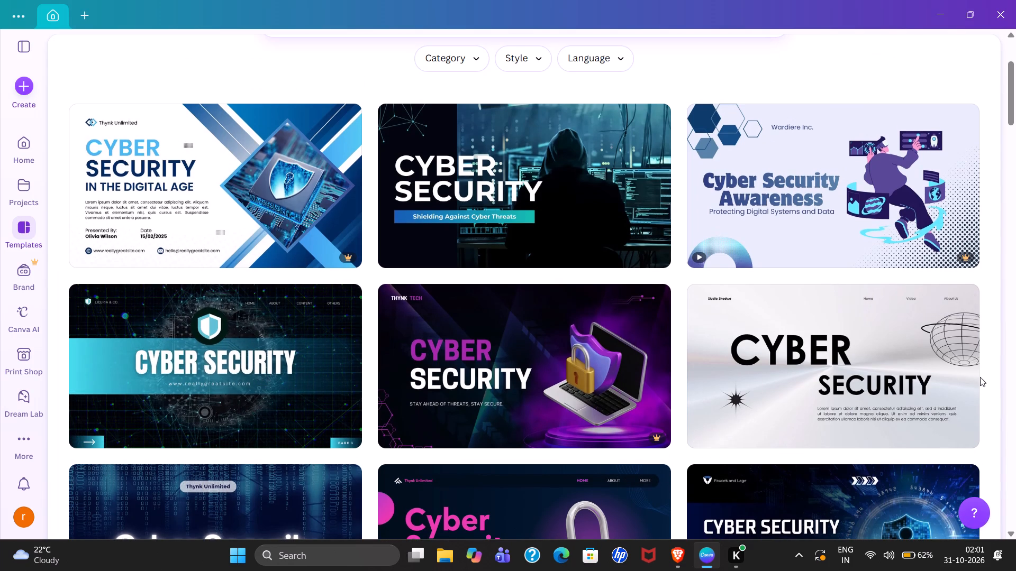
pyautogui.click(207, 361)
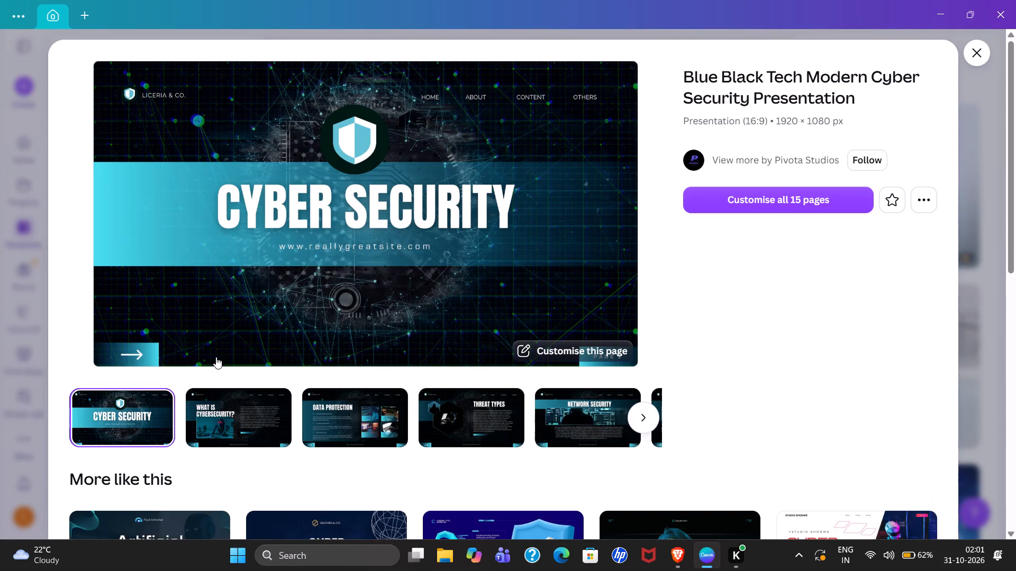
pyautogui.click(737, 205)
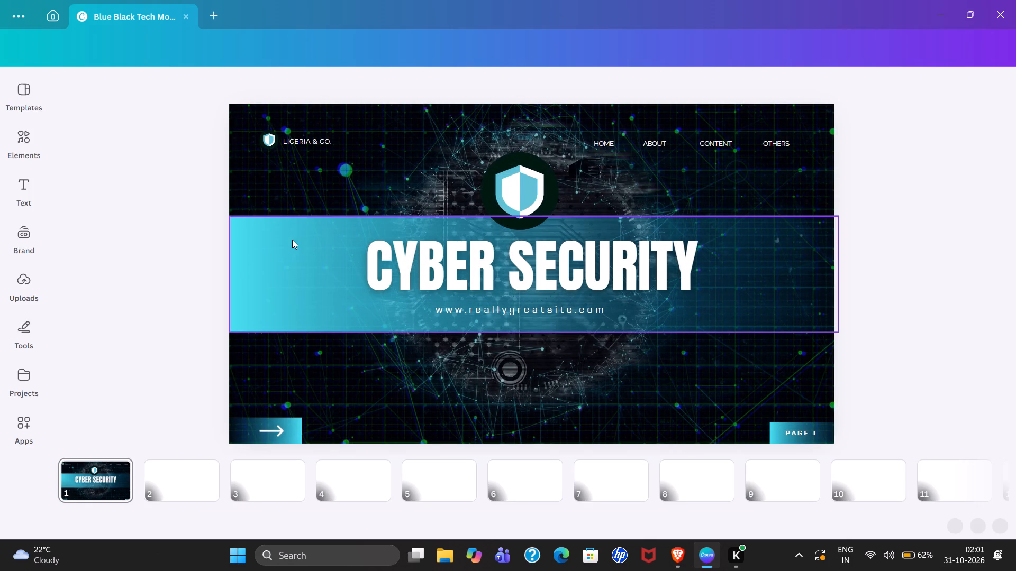
# Delete the LICERIA & CO. company name and the HOME, ABOUT, CONTENT and OTHERS labels from page 1.
pyautogui.click(295, 140)
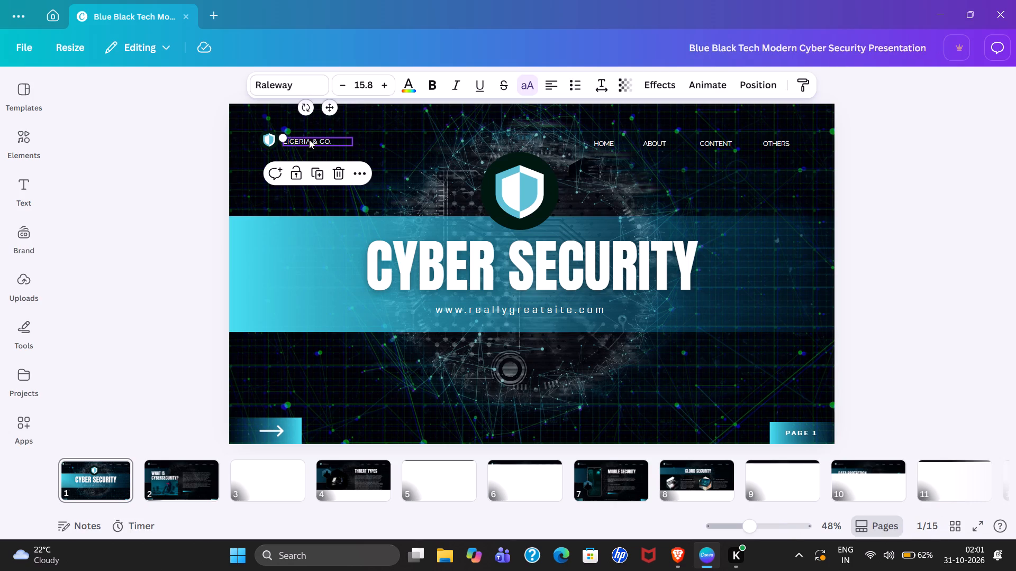
pyautogui.click(336, 172)
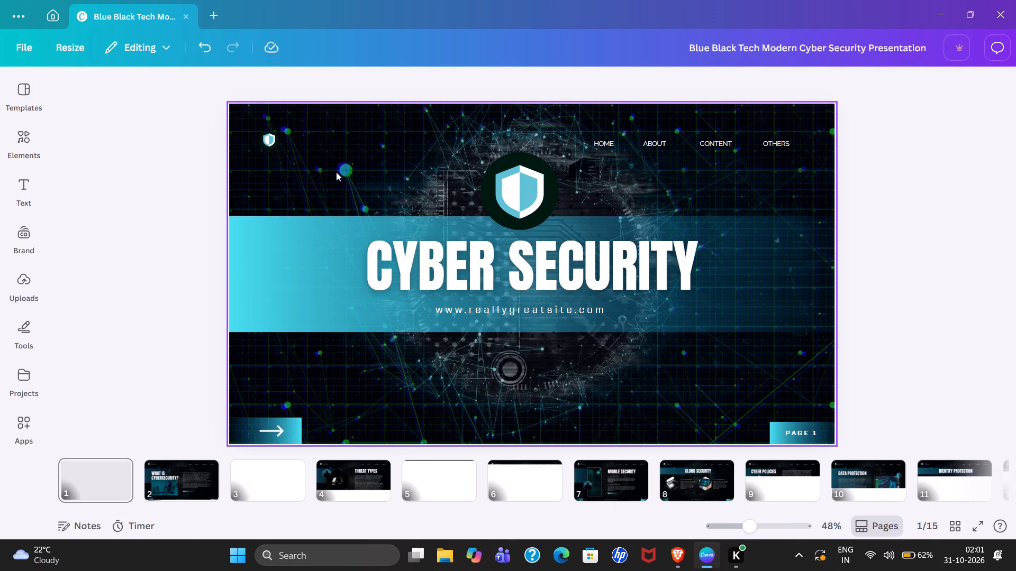
pyautogui.click(268, 140)
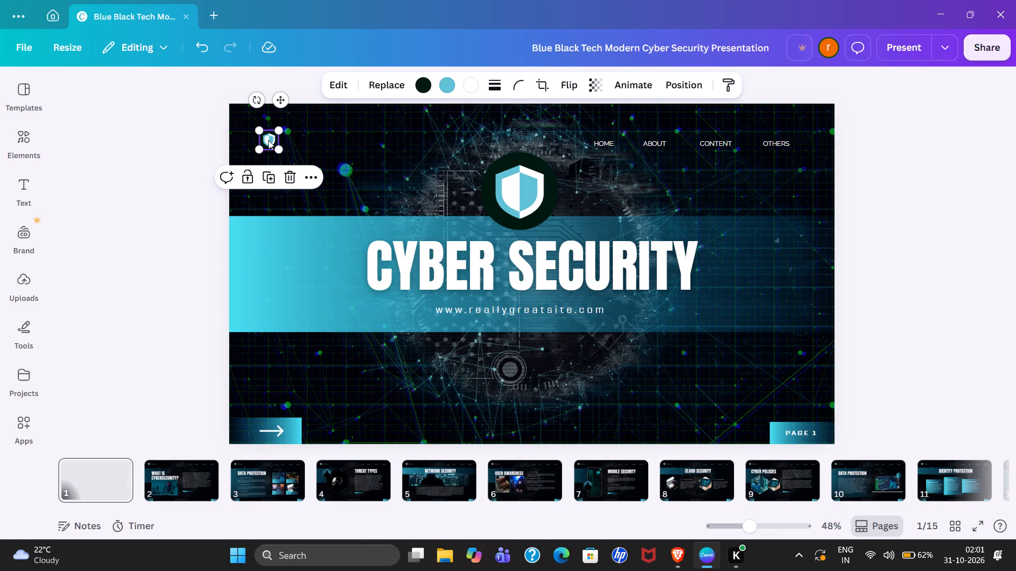
pyautogui.click(602, 142)
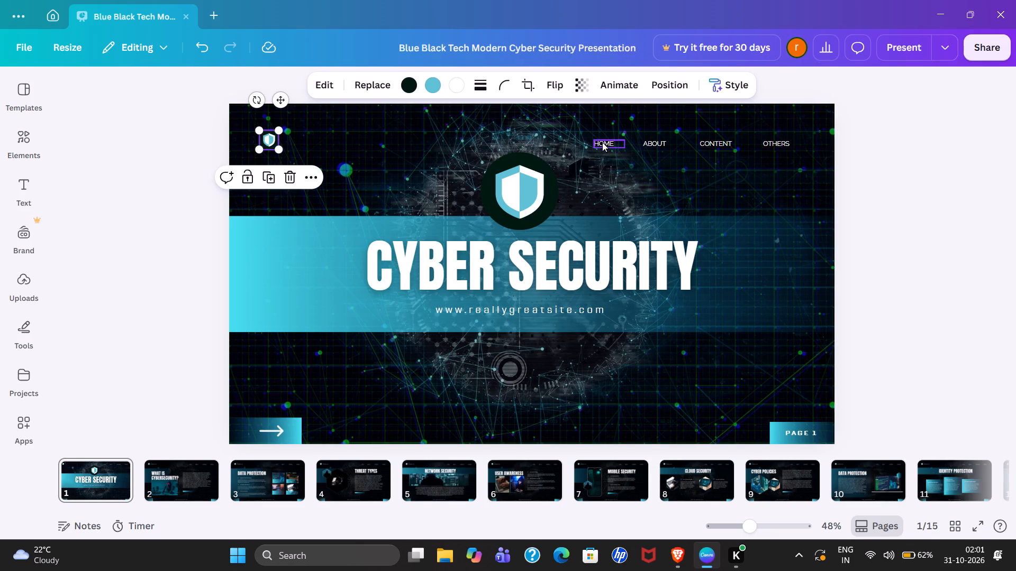
pyautogui.click(627, 175)
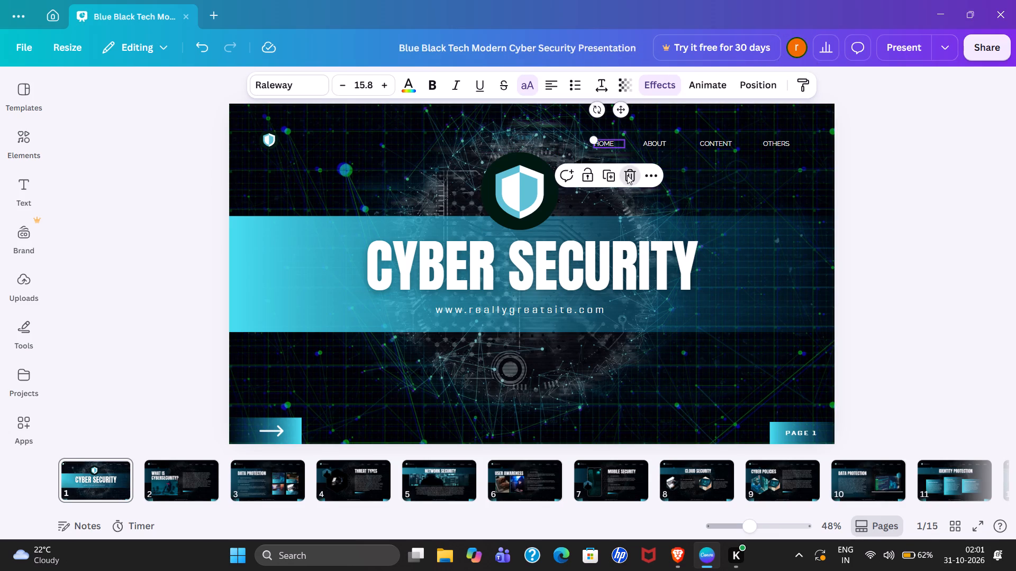
pyautogui.click(657, 143)
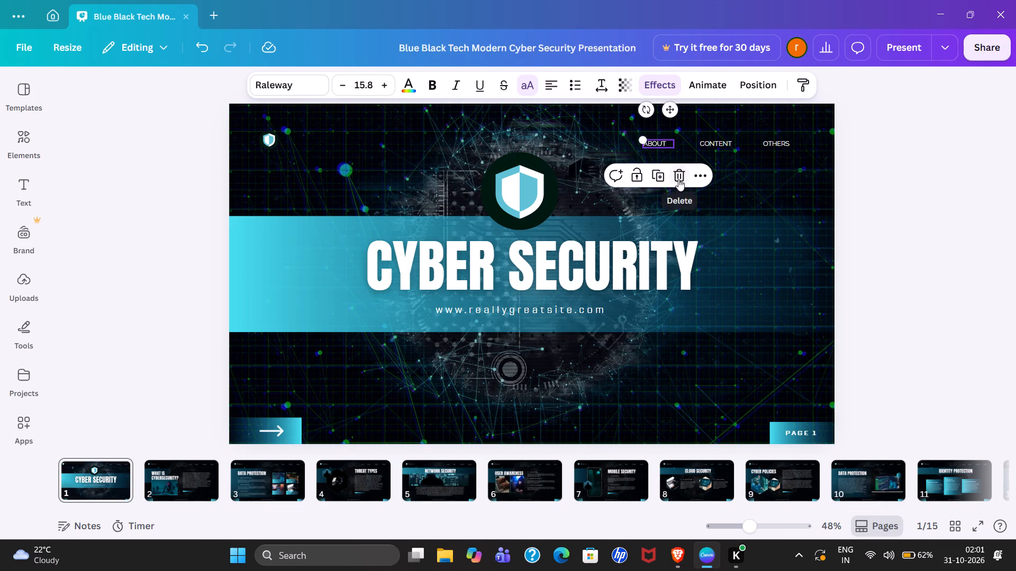
pyautogui.click(678, 179)
pyautogui.click(729, 140)
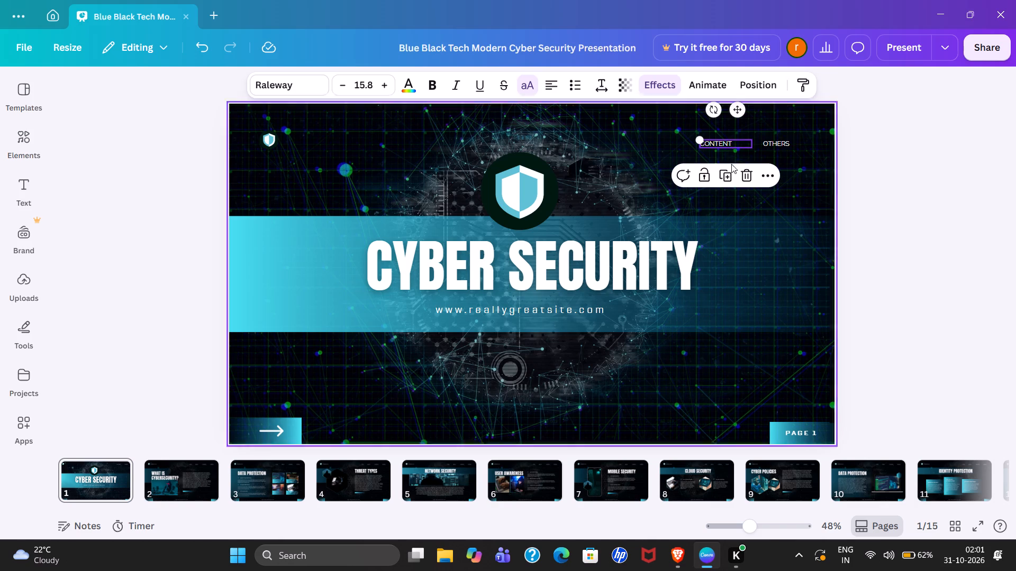
pyautogui.click(745, 177)
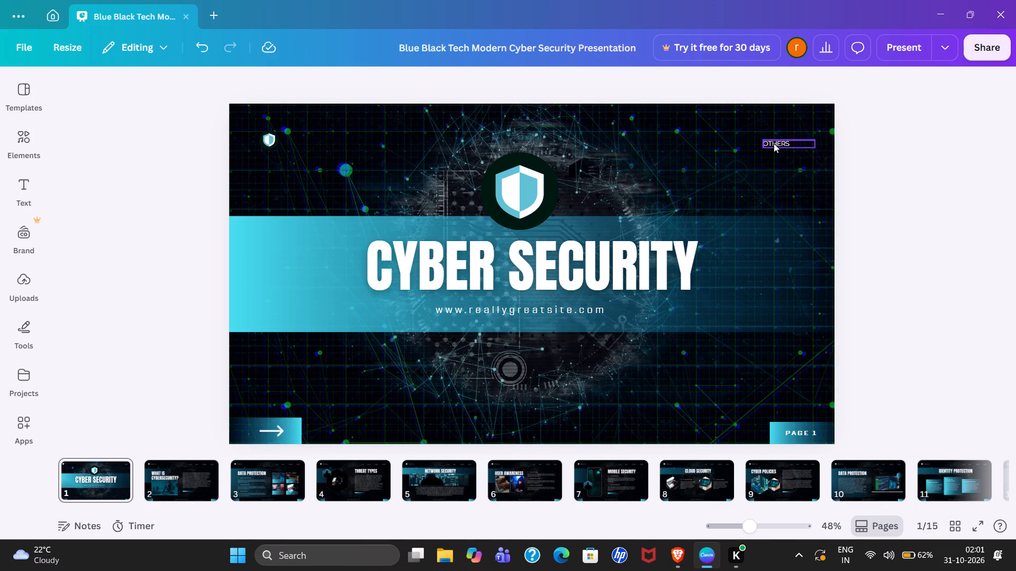
pyautogui.click(774, 143)
pyautogui.click(809, 173)
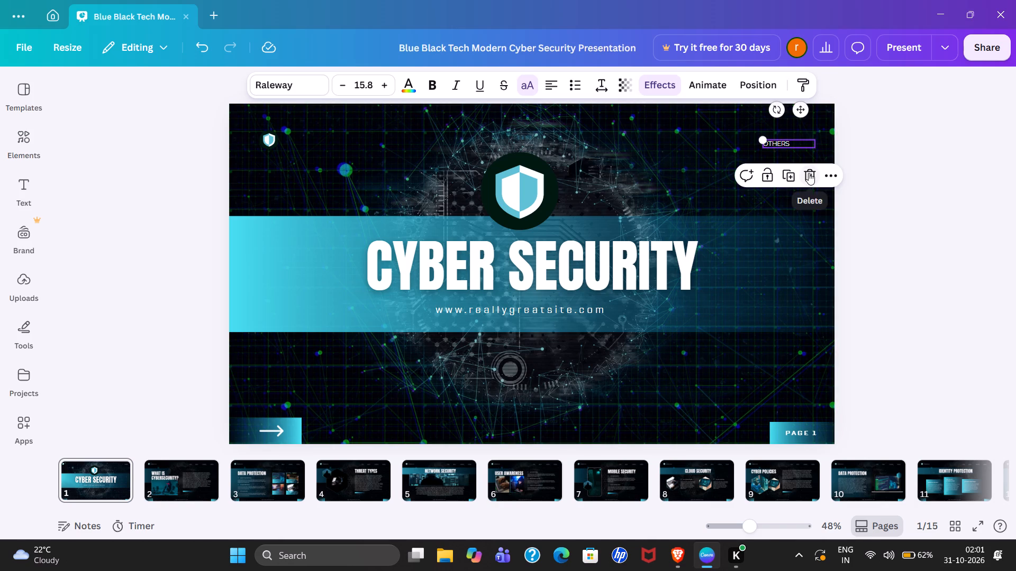
# On page 2, delete the LICERIA & CO. name, the HOME, ABOUT, CONTENT and OTHERS labels, and the website address at the slide's bottom.
pyautogui.click(168, 475)
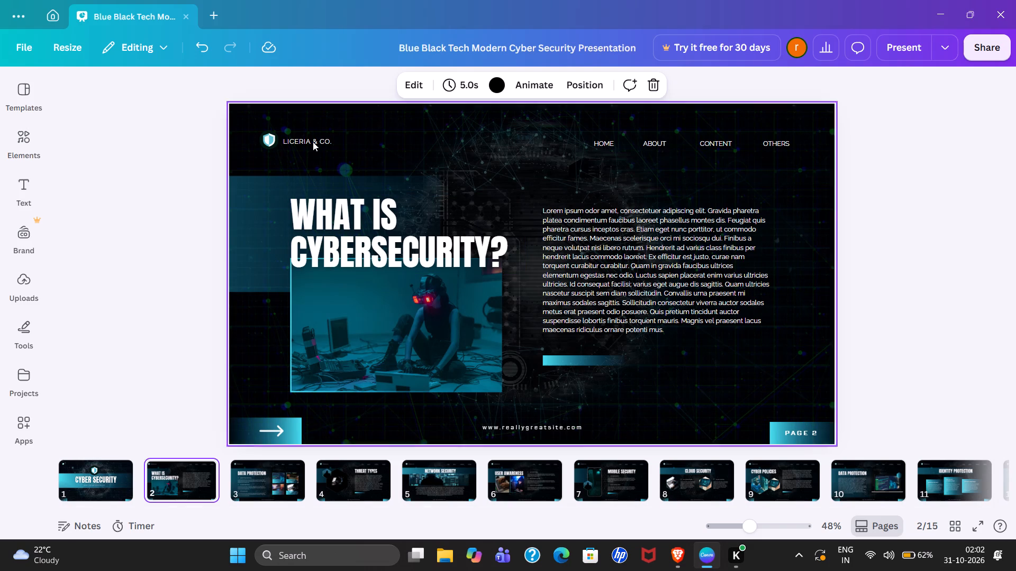
pyautogui.click(310, 140)
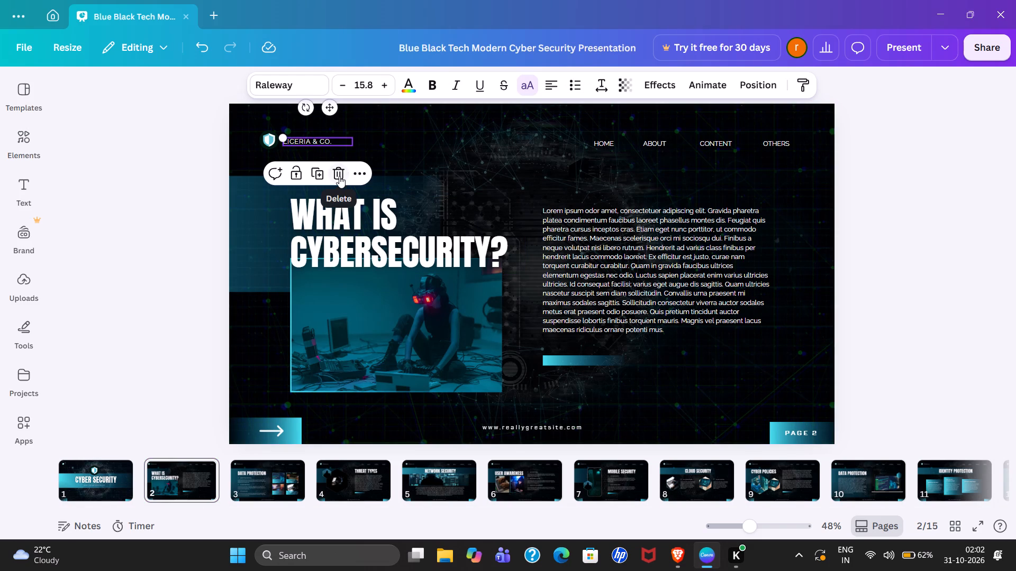
pyautogui.click(339, 176)
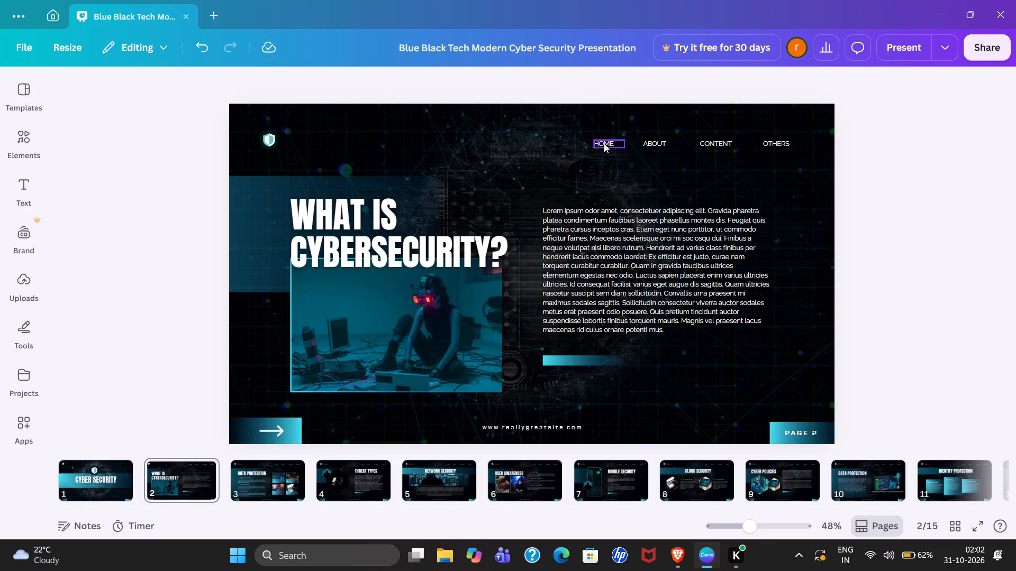
pyautogui.click(604, 143)
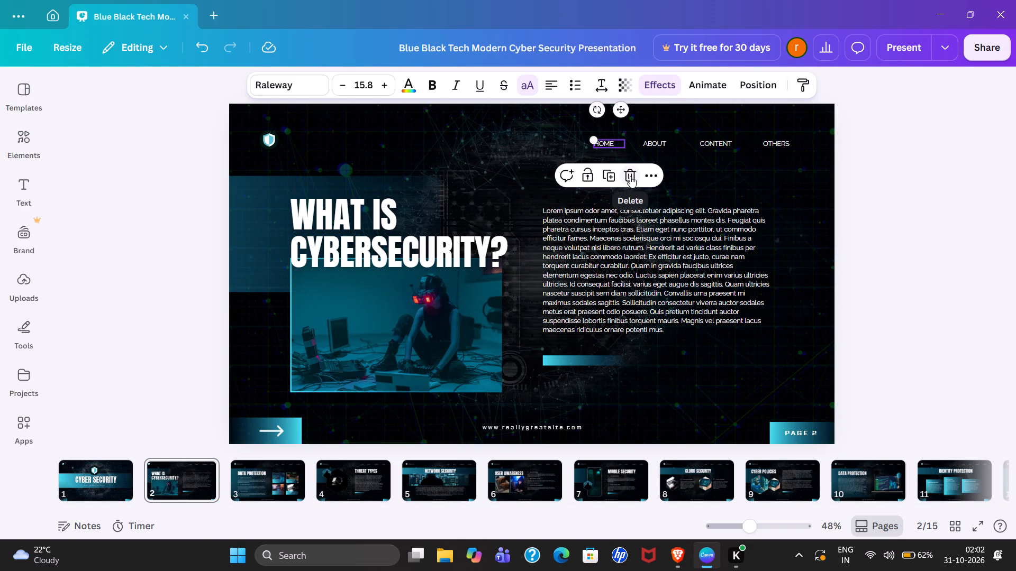
pyautogui.click(630, 176)
pyautogui.click(660, 141)
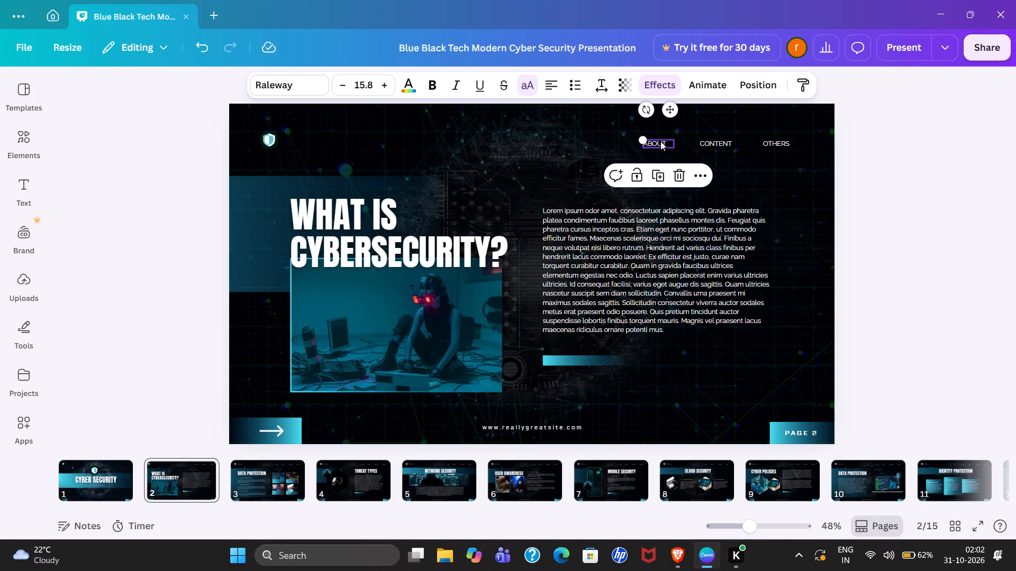
pyautogui.click(678, 172)
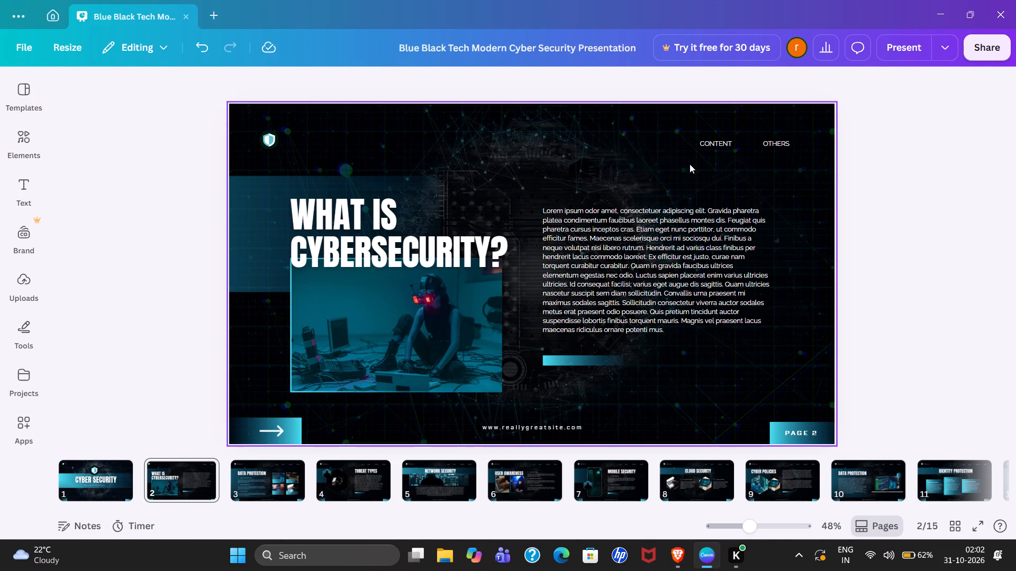
pyautogui.click(716, 146)
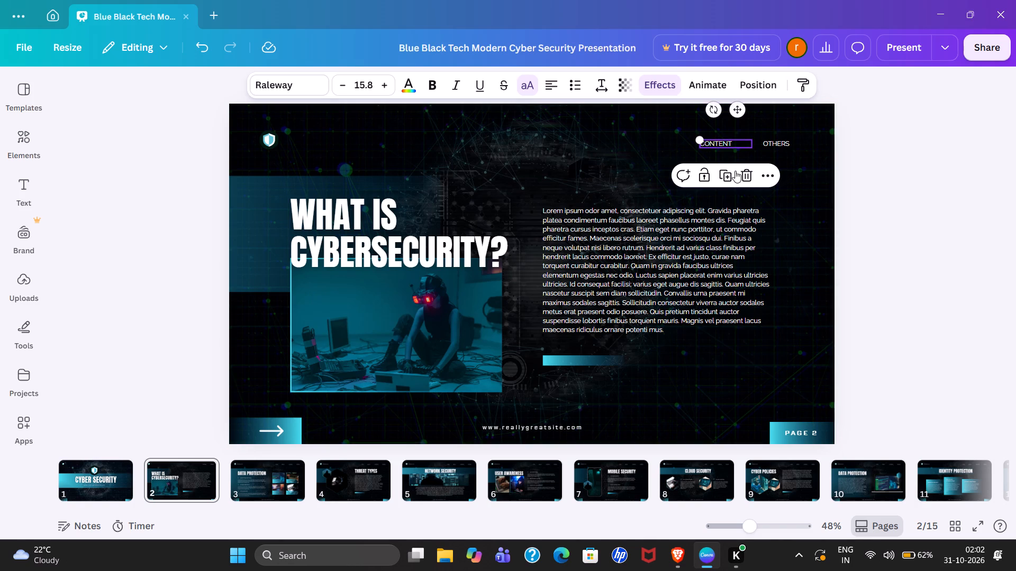
pyautogui.click(742, 178)
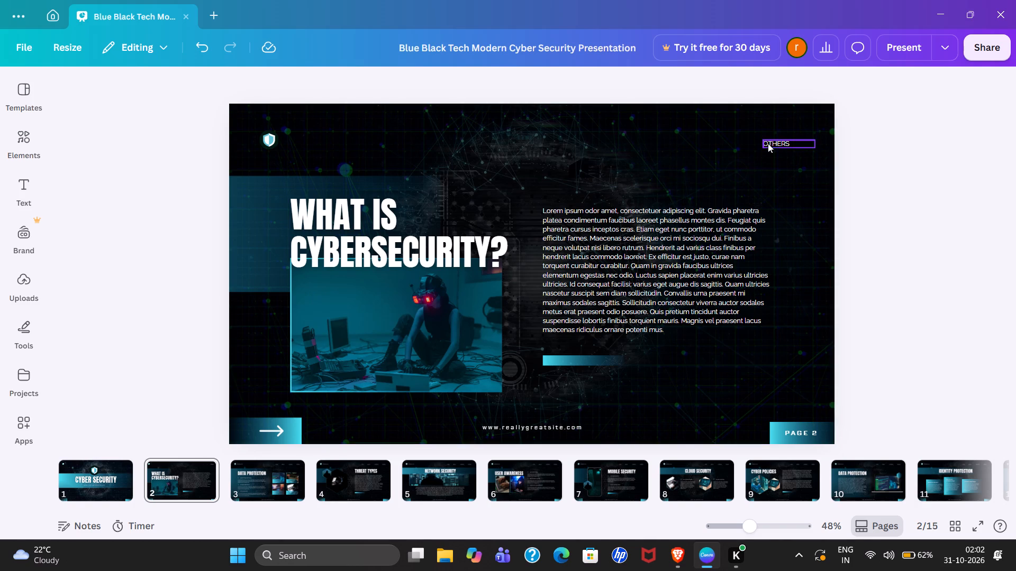
pyautogui.click(769, 142)
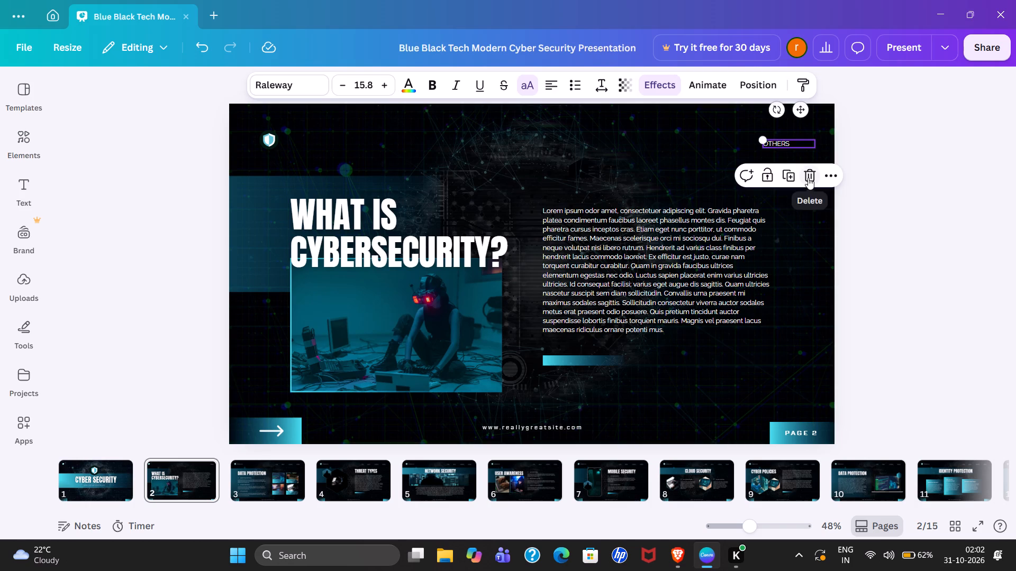
pyautogui.click(808, 178)
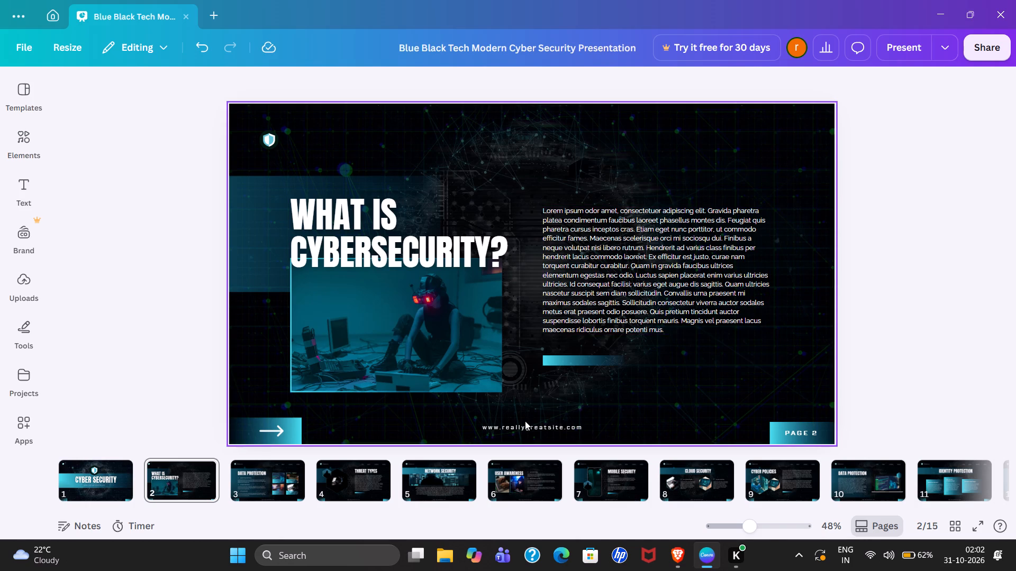
pyautogui.click(527, 425)
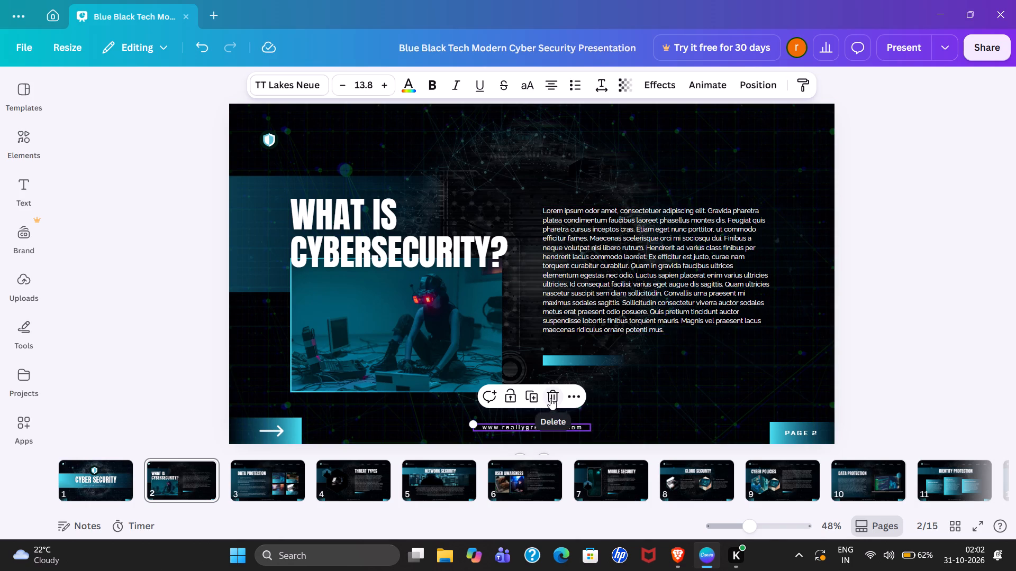
pyautogui.click(550, 398)
# On page 3, delete the website address, the HOME, ABOUT, CONTENT and OTHERS labels, and the LICERIA & CO. name.
pyautogui.click(98, 475)
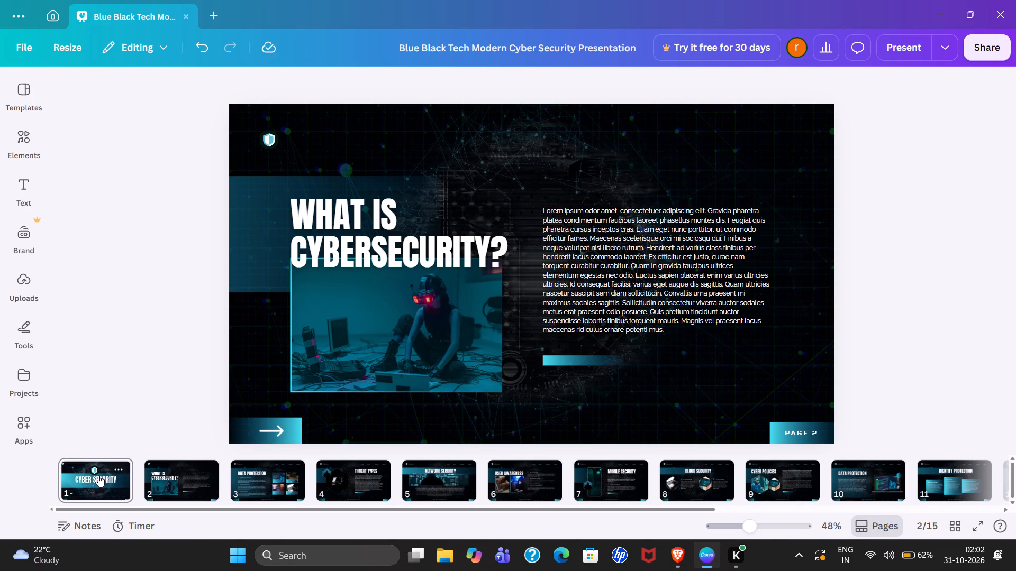
pyautogui.click(255, 485)
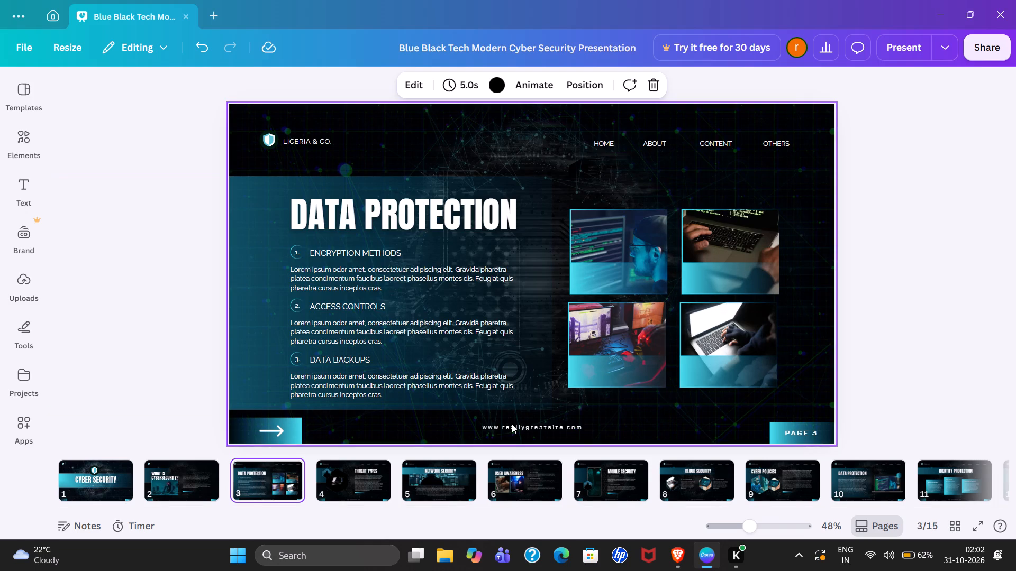
pyautogui.click(512, 425)
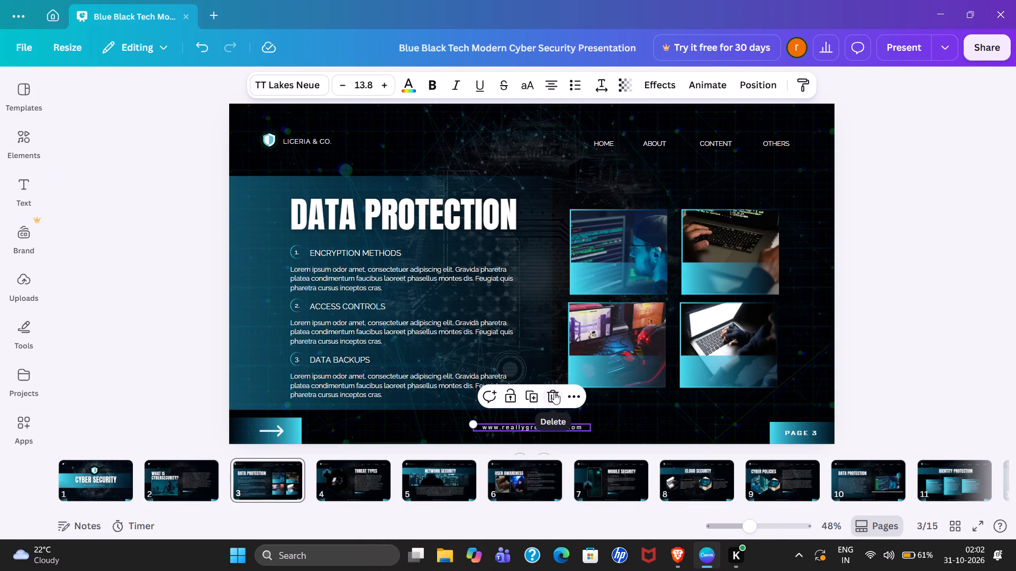
pyautogui.click(554, 392)
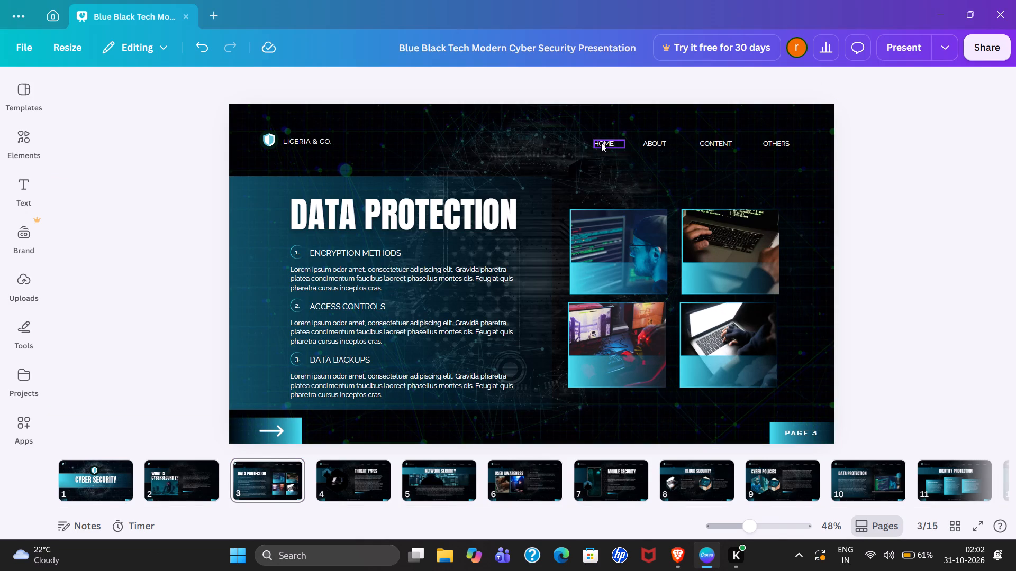
pyautogui.click(601, 143)
pyautogui.click(631, 175)
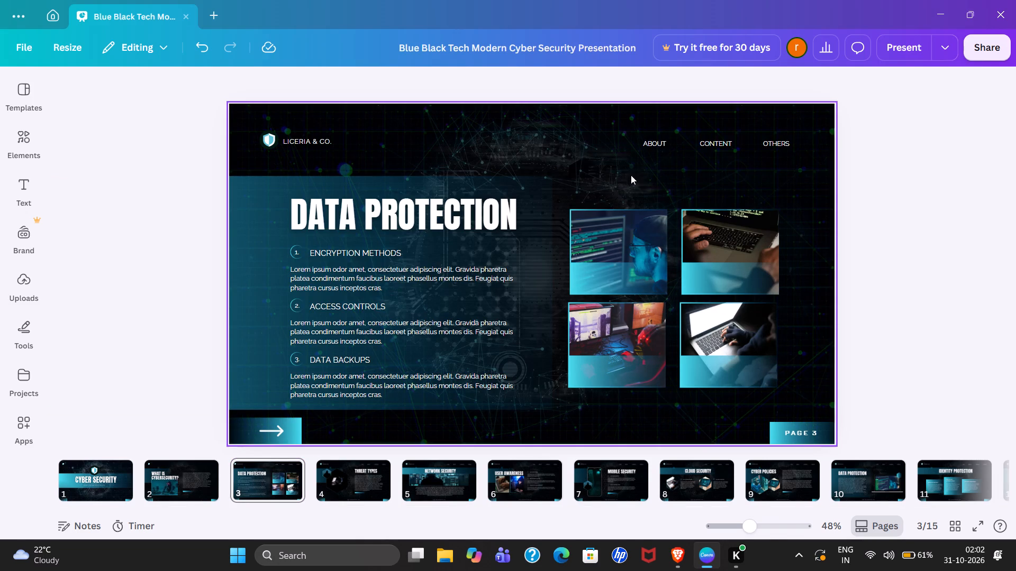
pyautogui.click(656, 140)
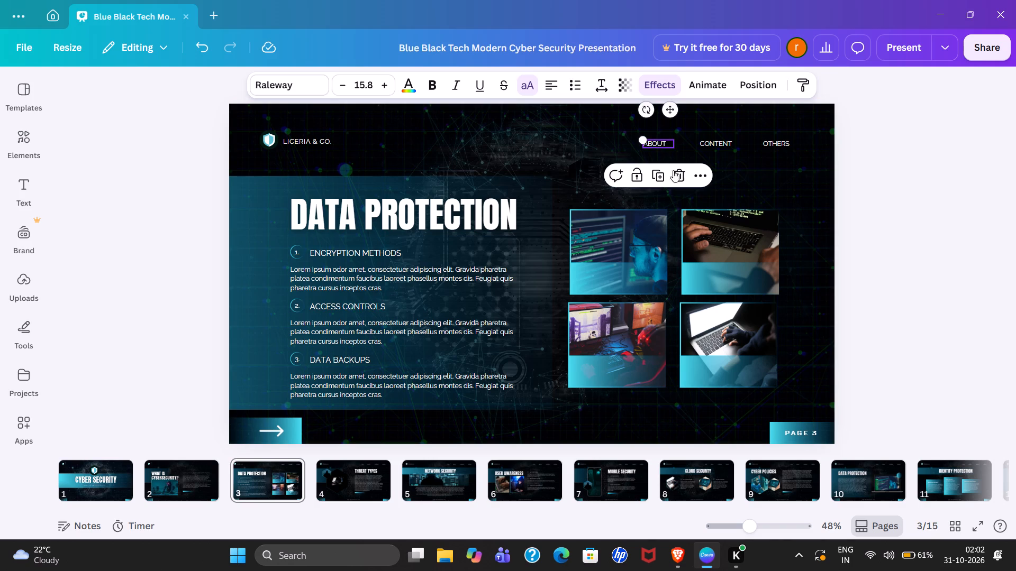
pyautogui.click(678, 174)
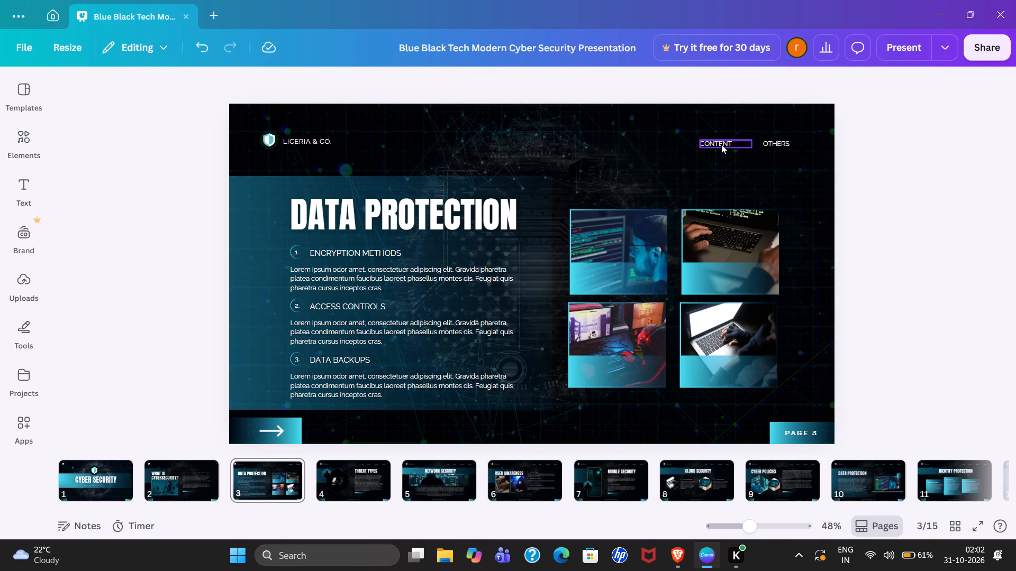
pyautogui.click(721, 144)
pyautogui.click(746, 173)
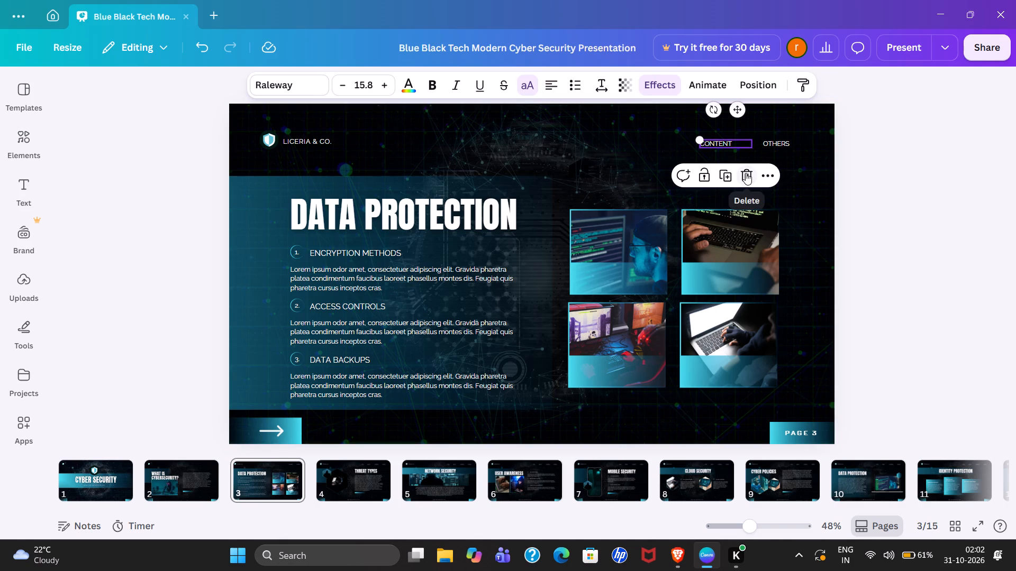
pyautogui.click(779, 146)
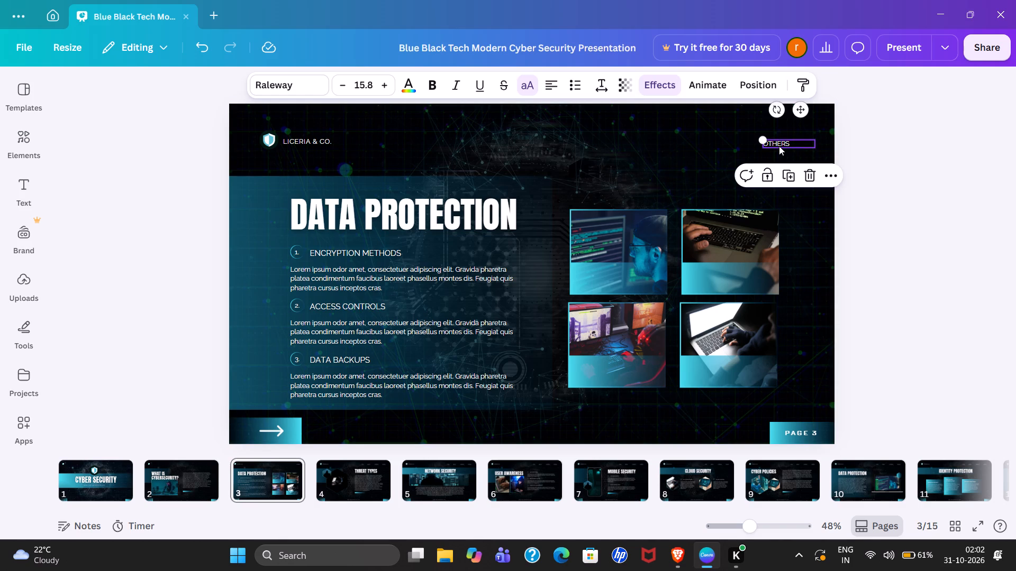
pyautogui.click(810, 178)
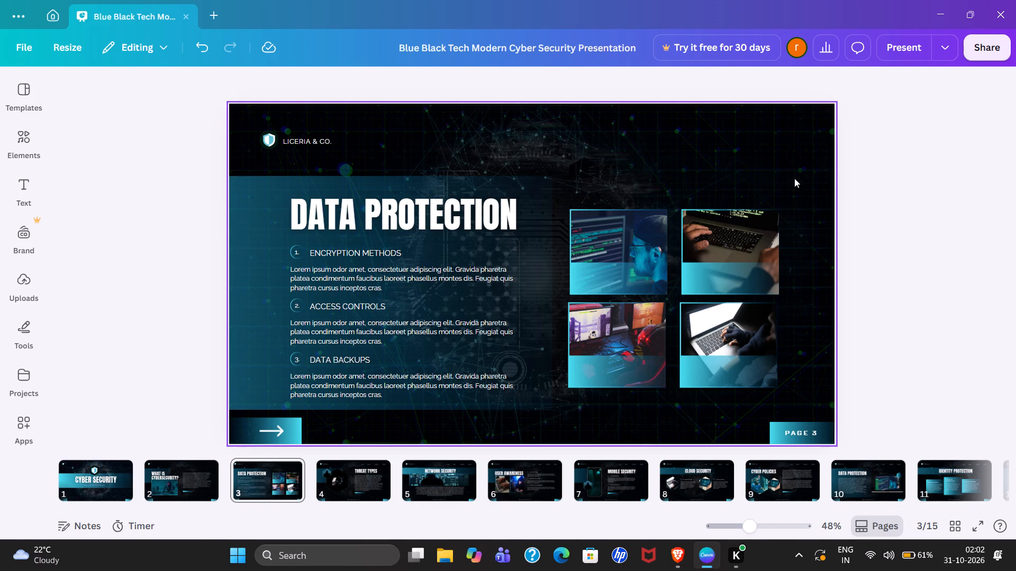
pyautogui.click(321, 139)
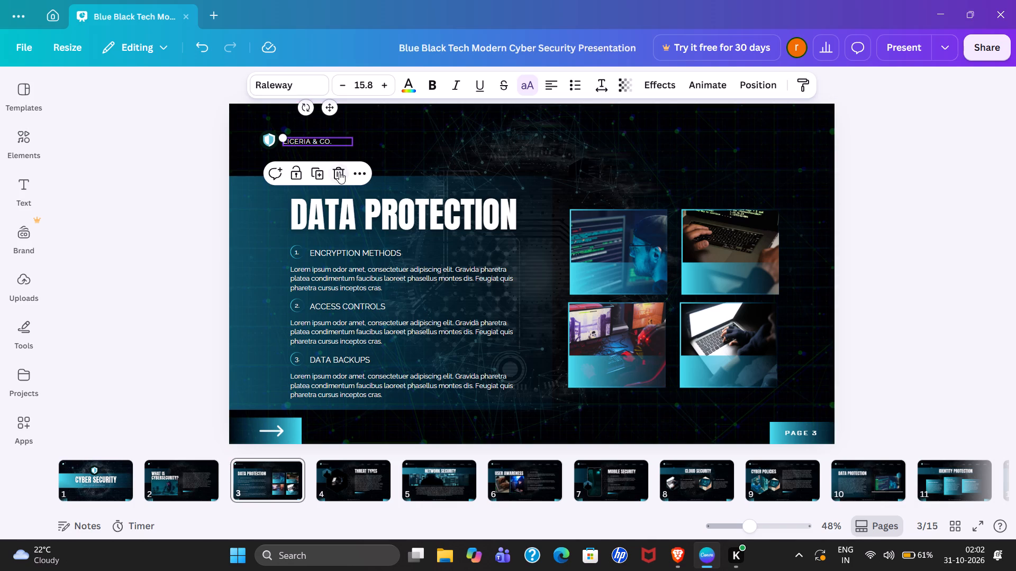
pyautogui.click(337, 174)
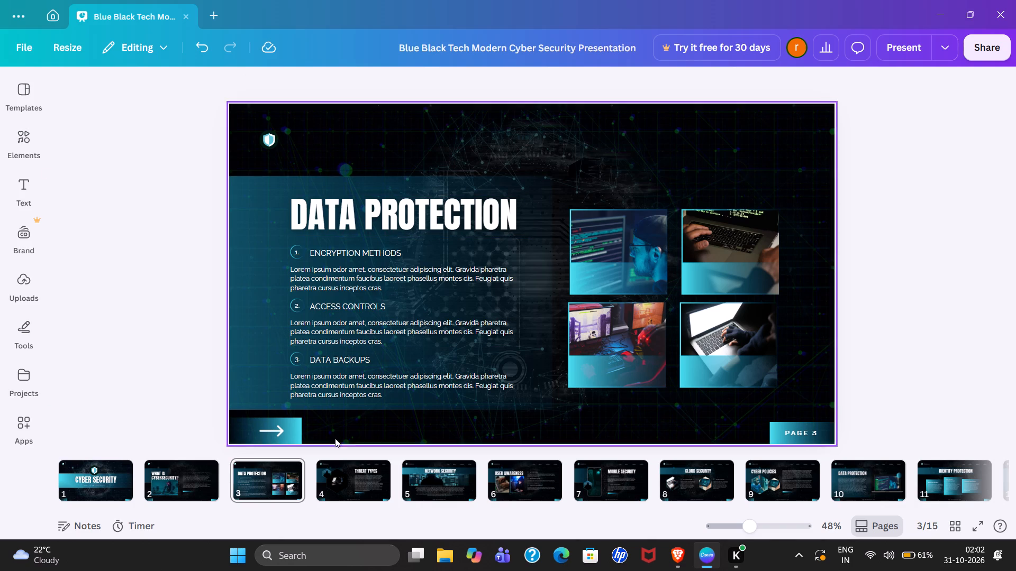
# On page 4, delete the HOME, ABOUT, CONTENT and OTHERS labels, the website address, and the LICERIA & CO. name.
pyautogui.click(335, 471)
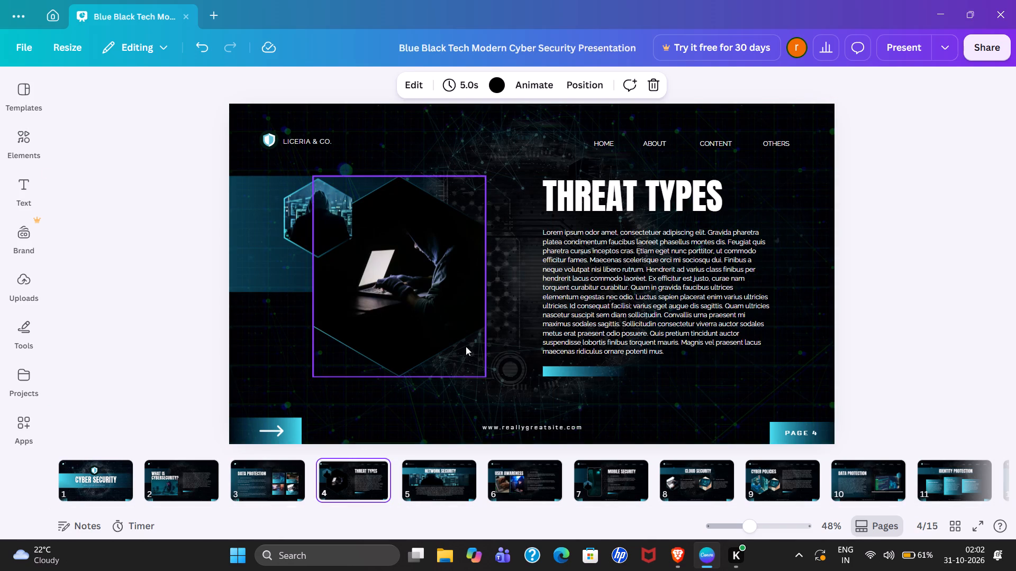
pyautogui.click(594, 143)
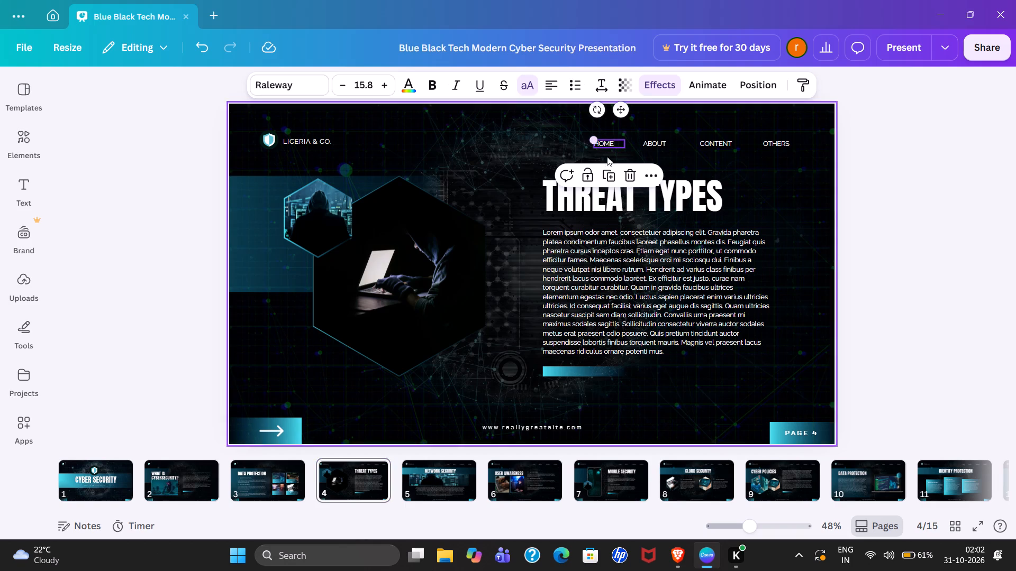
pyautogui.click(630, 177)
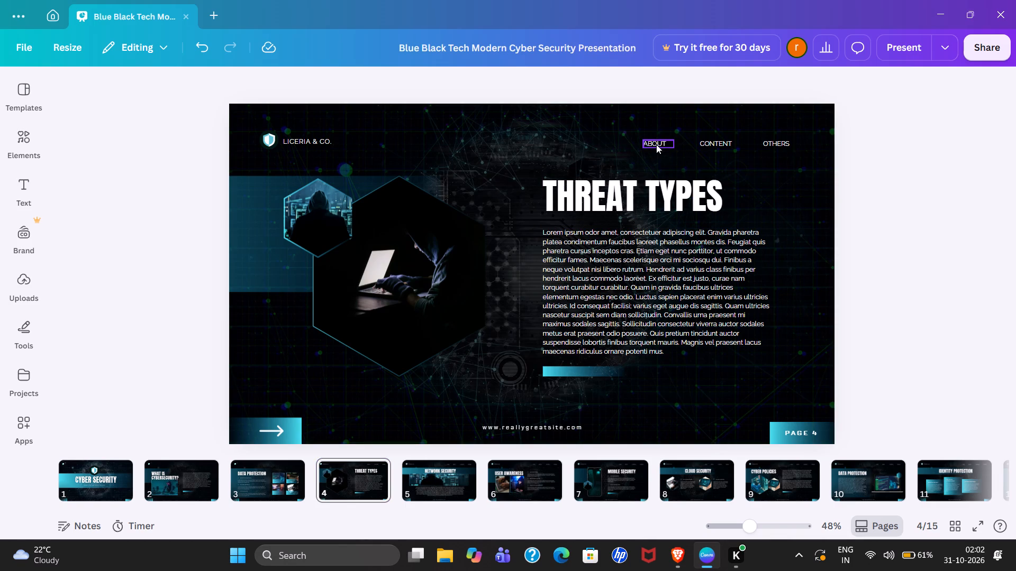
pyautogui.click(656, 144)
pyautogui.click(682, 176)
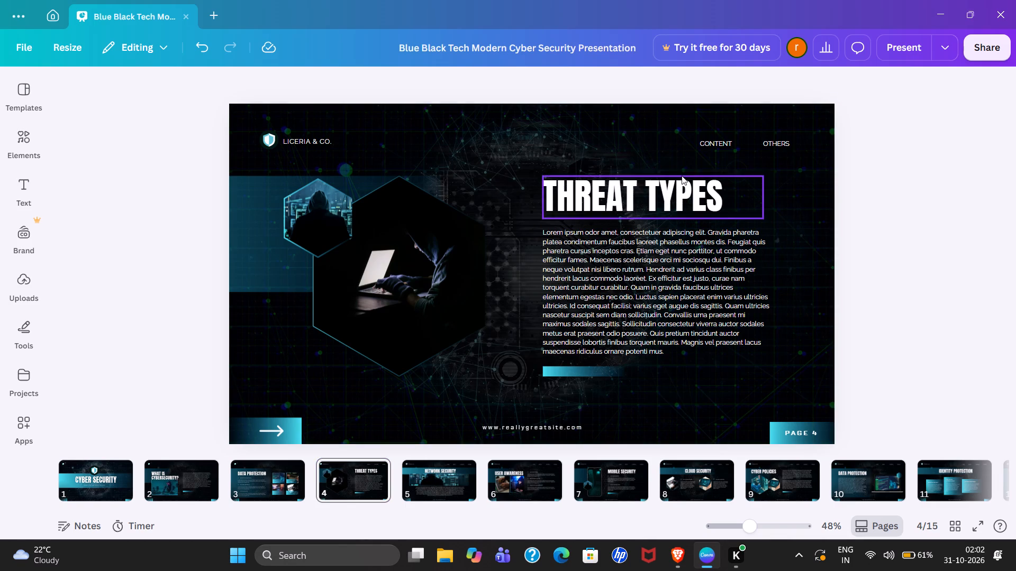
pyautogui.click(714, 142)
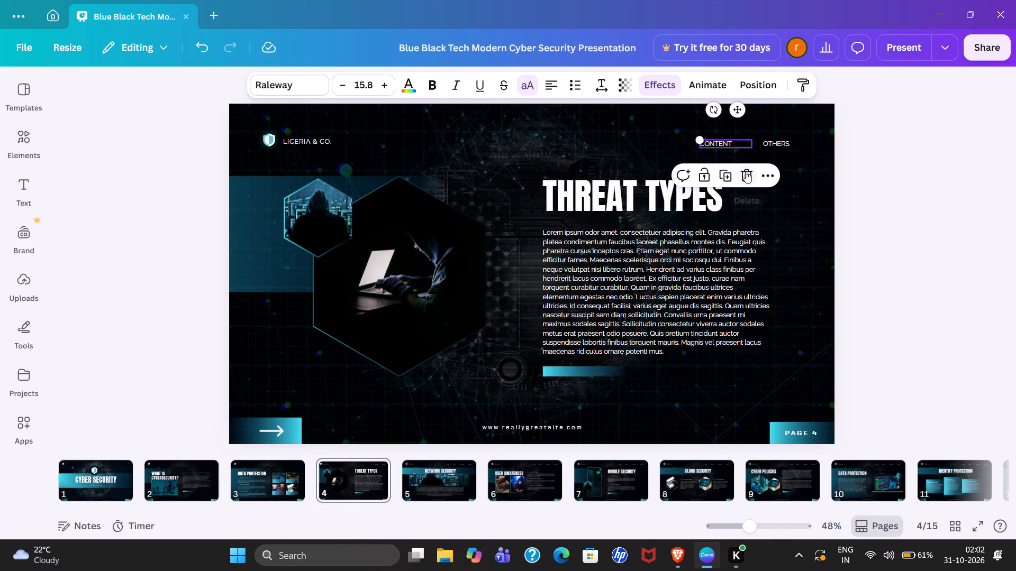
pyautogui.click(746, 172)
pyautogui.click(781, 141)
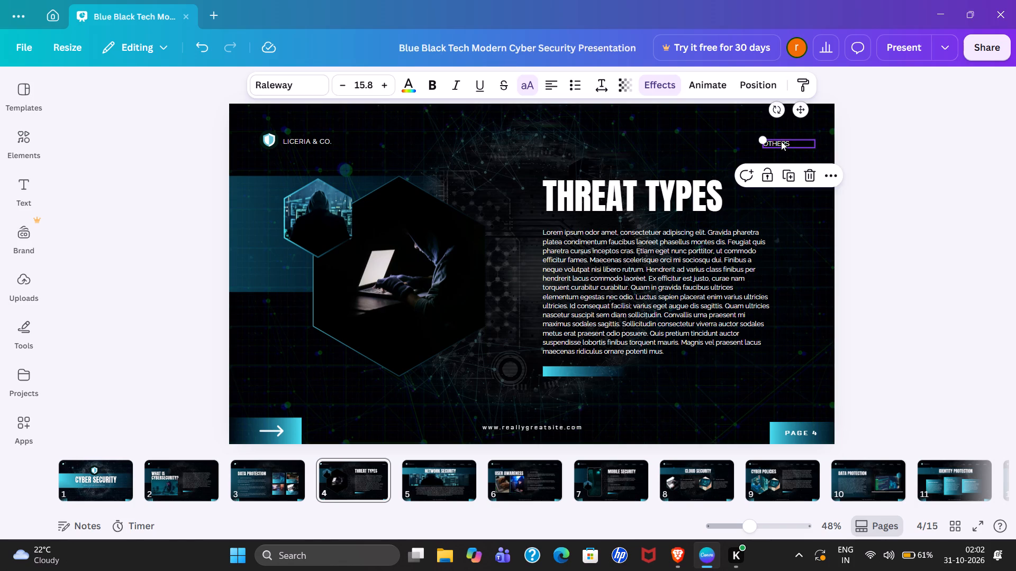
pyautogui.click(806, 174)
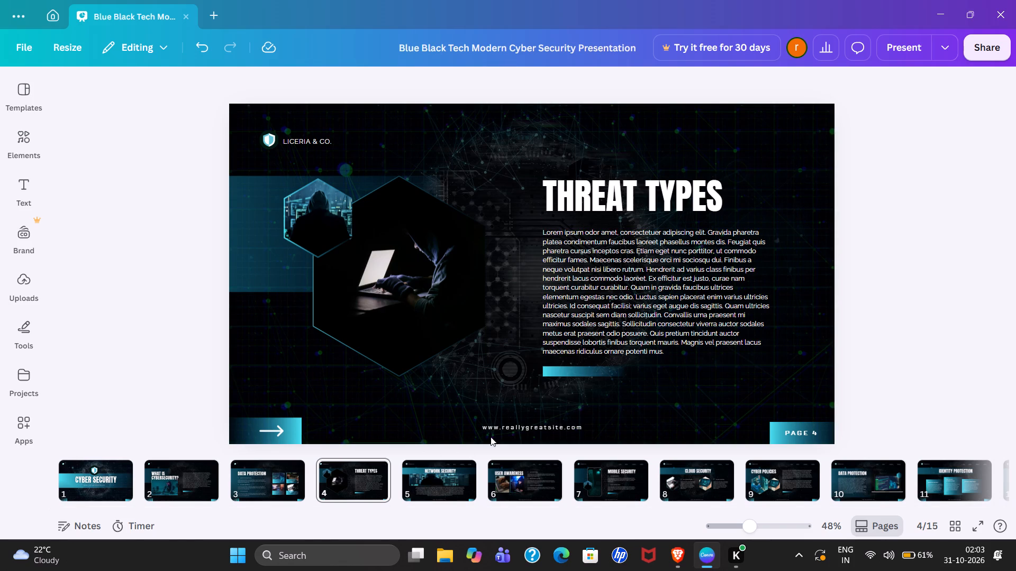
pyautogui.click(519, 425)
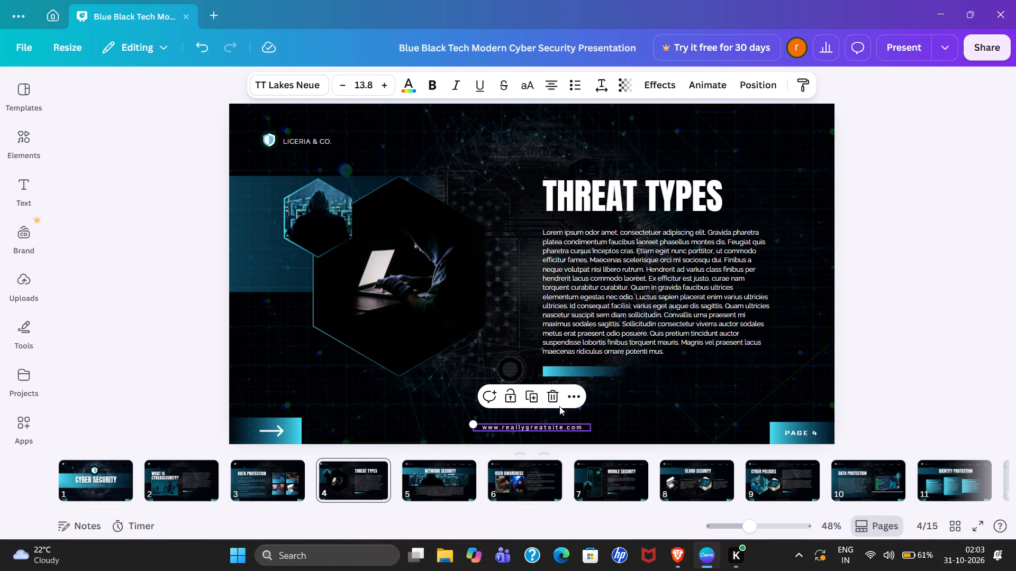
pyautogui.click(556, 399)
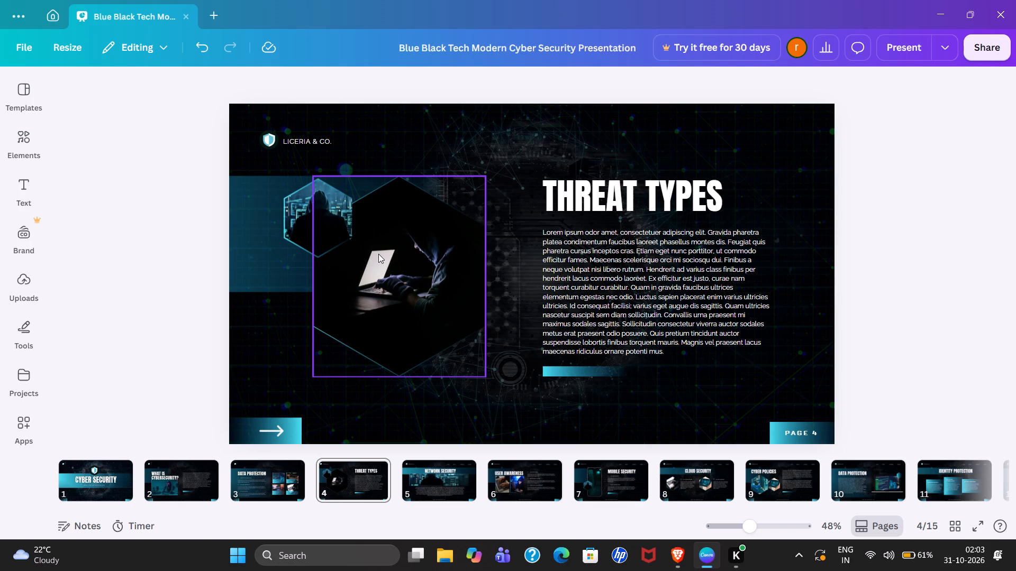
pyautogui.click(315, 139)
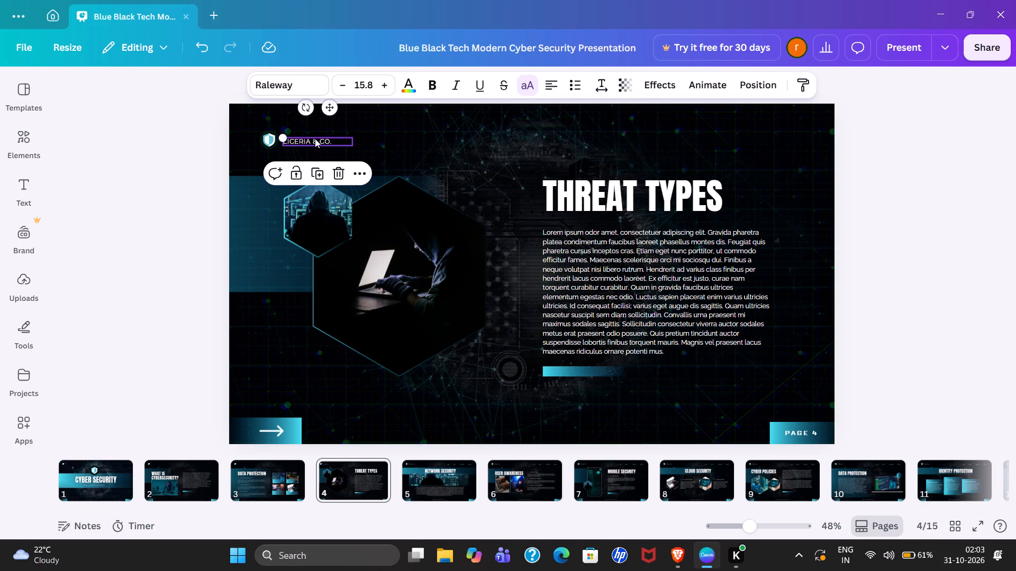
pyautogui.click(334, 171)
# On page 5, delete the website address at the slide's bottom and the HOME, ABOUT, CONTENT and OTHERS labels.
pyautogui.click(434, 485)
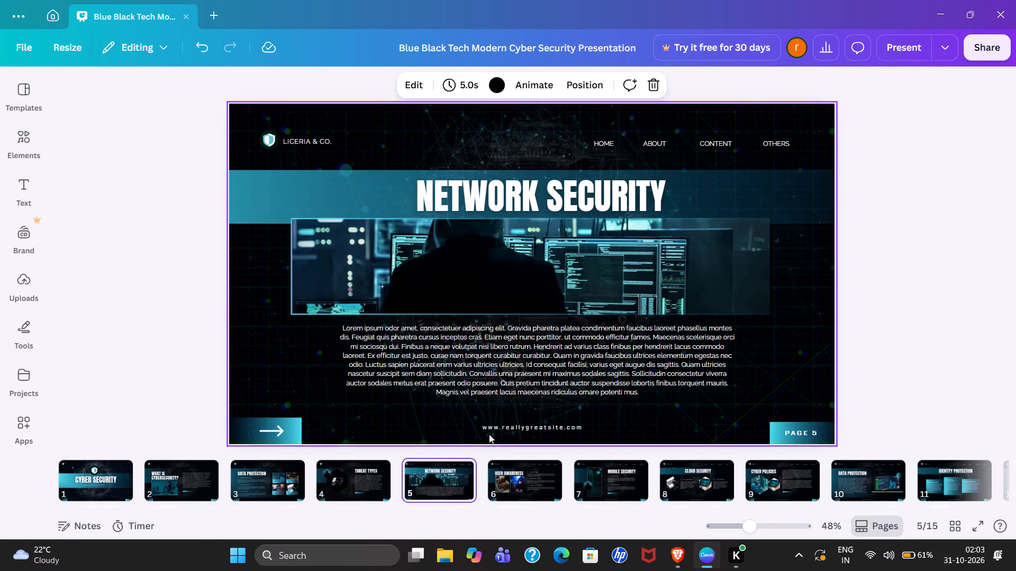
pyautogui.click(506, 424)
pyautogui.click(553, 389)
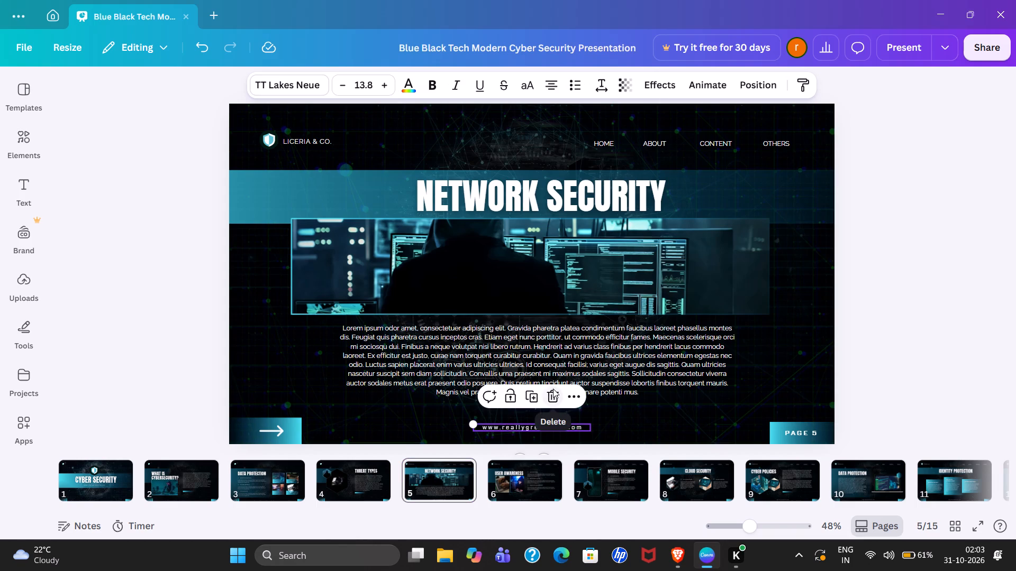
pyautogui.click(602, 139)
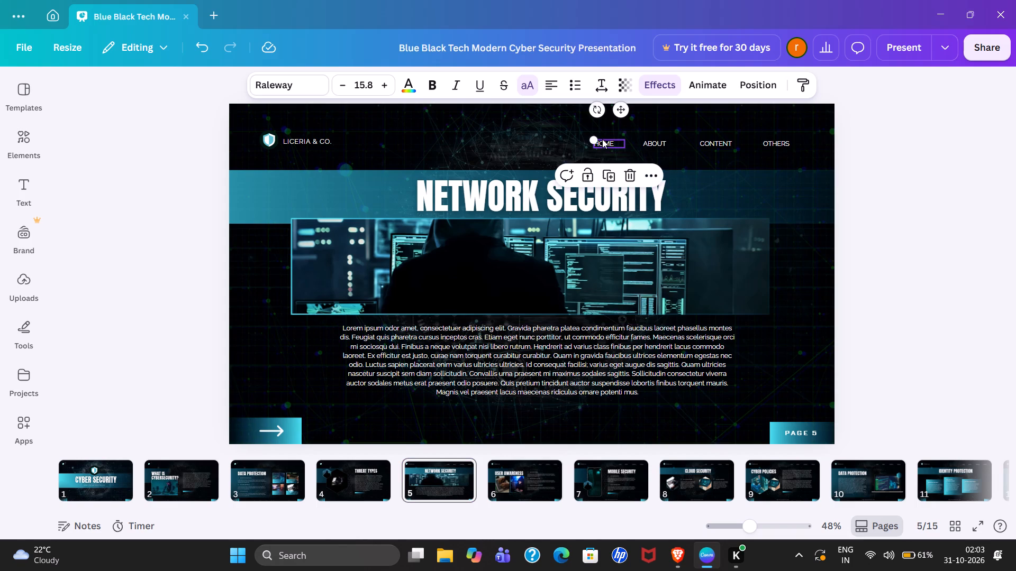
pyautogui.click(635, 177)
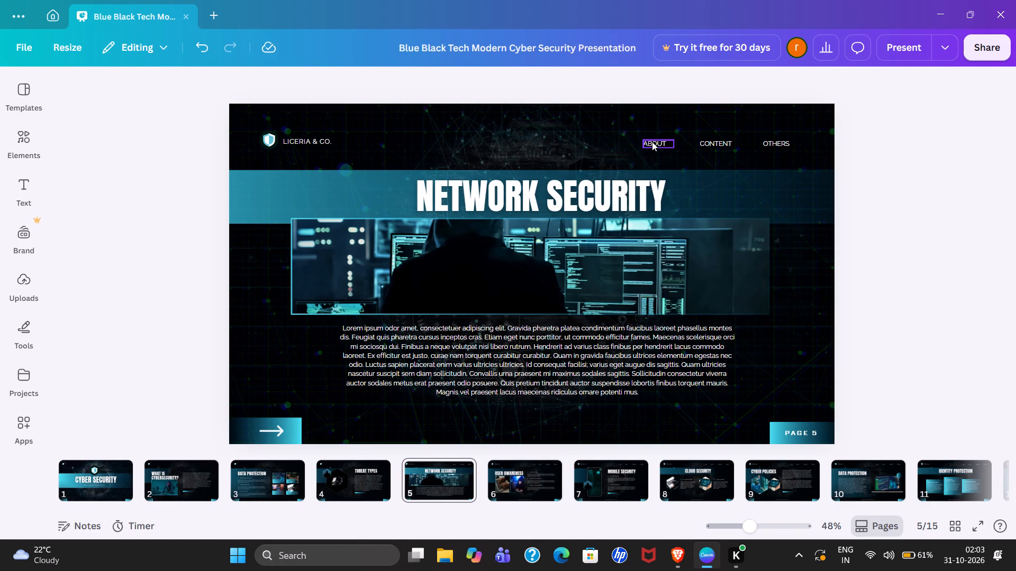
pyautogui.click(652, 142)
pyautogui.click(679, 173)
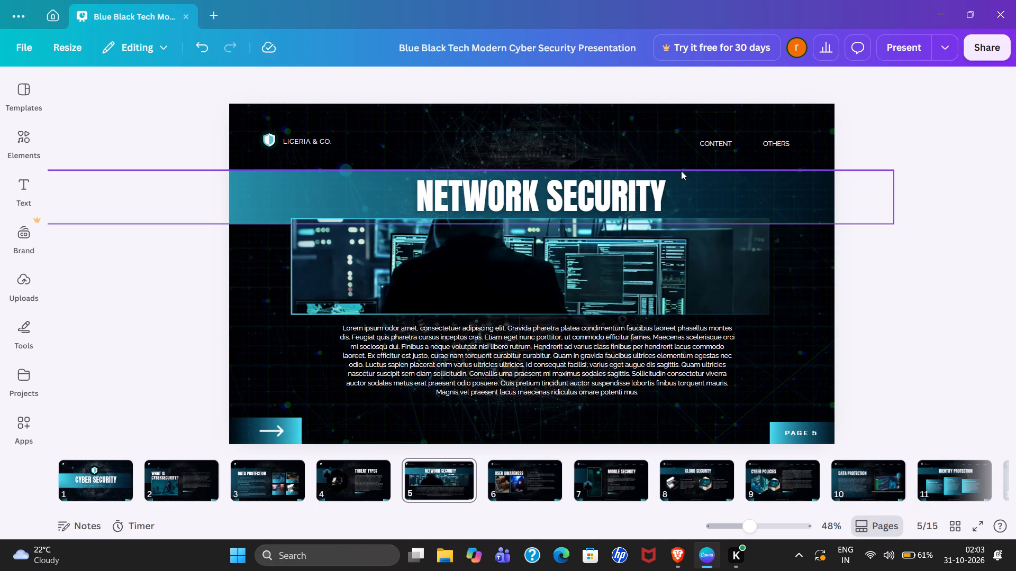
pyautogui.click(716, 144)
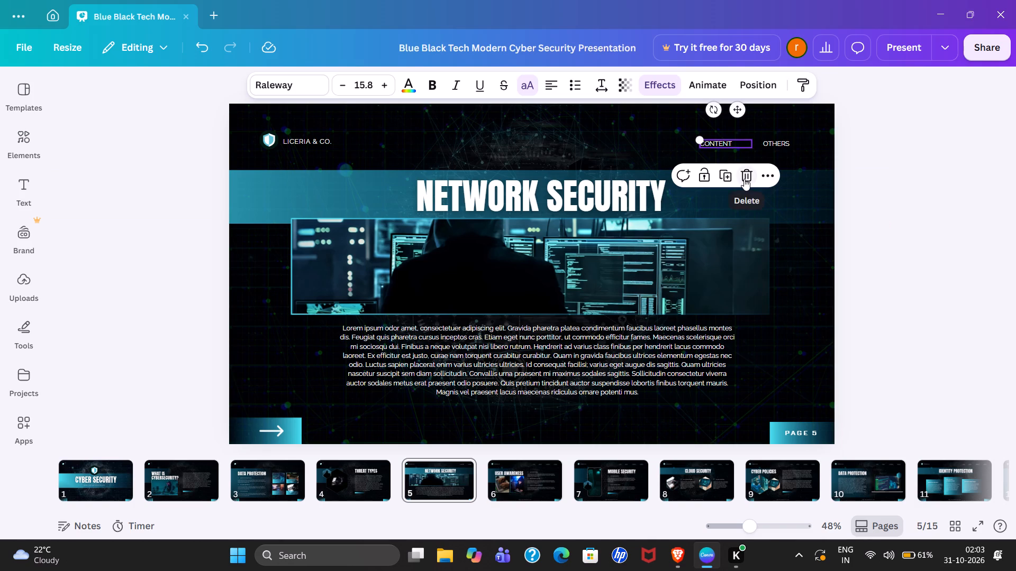
pyautogui.click(744, 179)
pyautogui.click(777, 141)
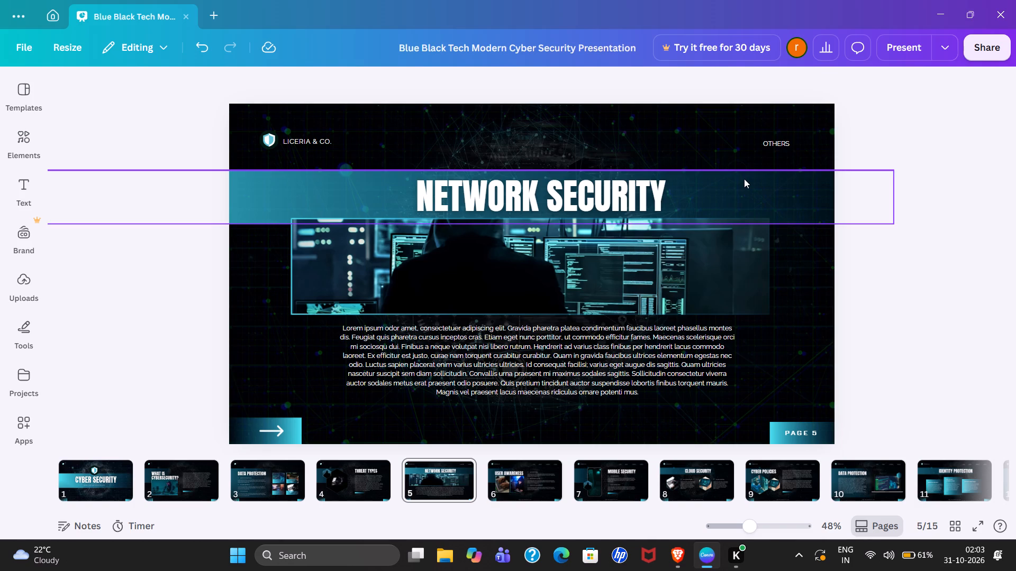
pyautogui.click(814, 174)
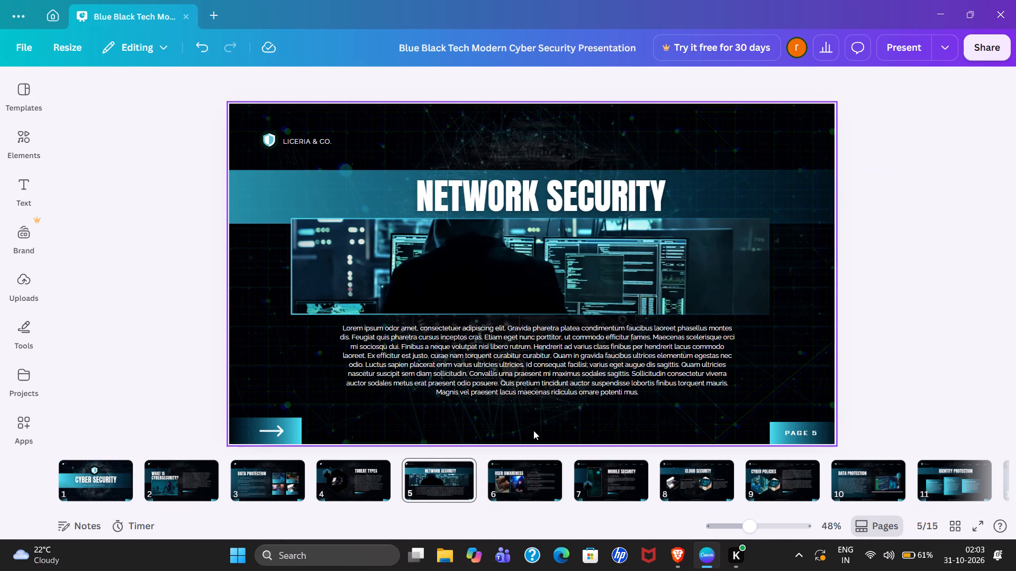
# On page 6, delete the website address at the slide's bottom and the HOME, ABOUT, CONTENT and OTHERS labels.
pyautogui.click(501, 476)
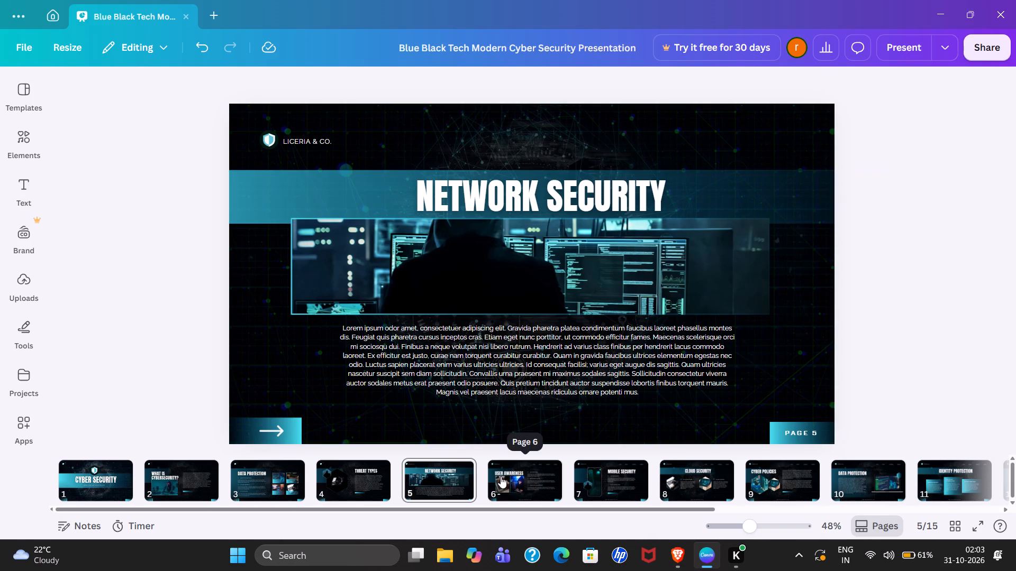
pyautogui.click(541, 425)
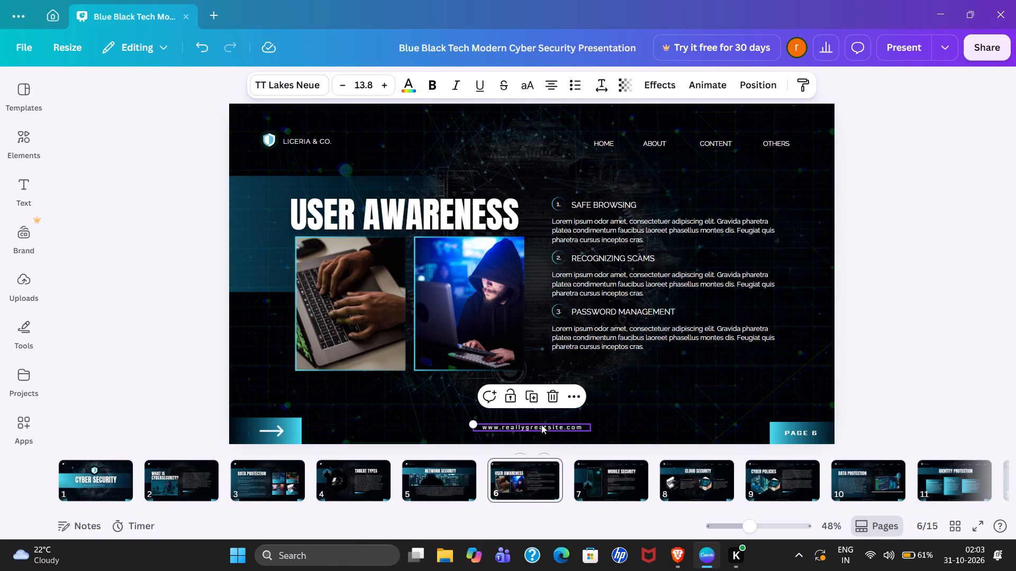
pyautogui.click(552, 397)
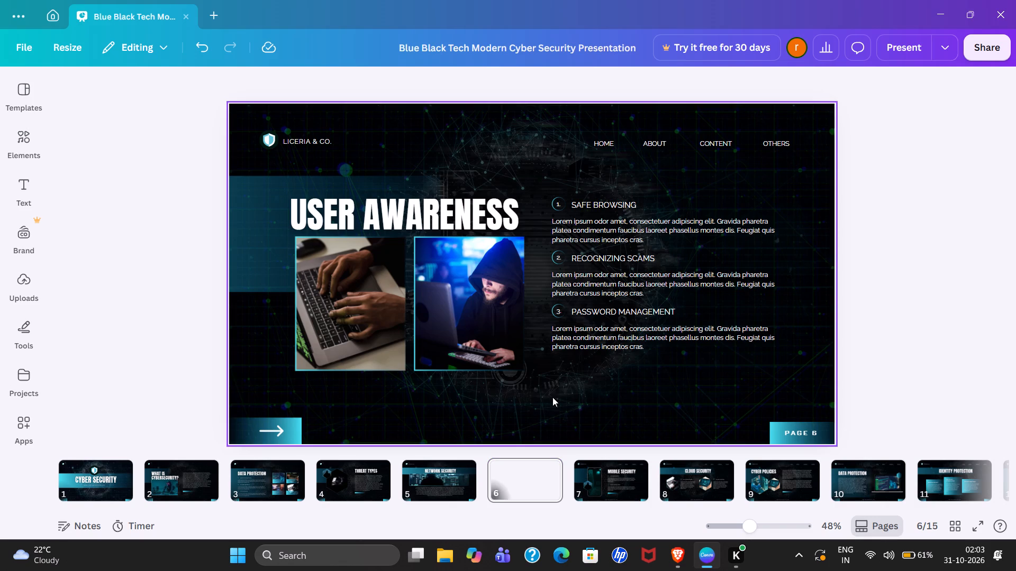
pyautogui.click(602, 141)
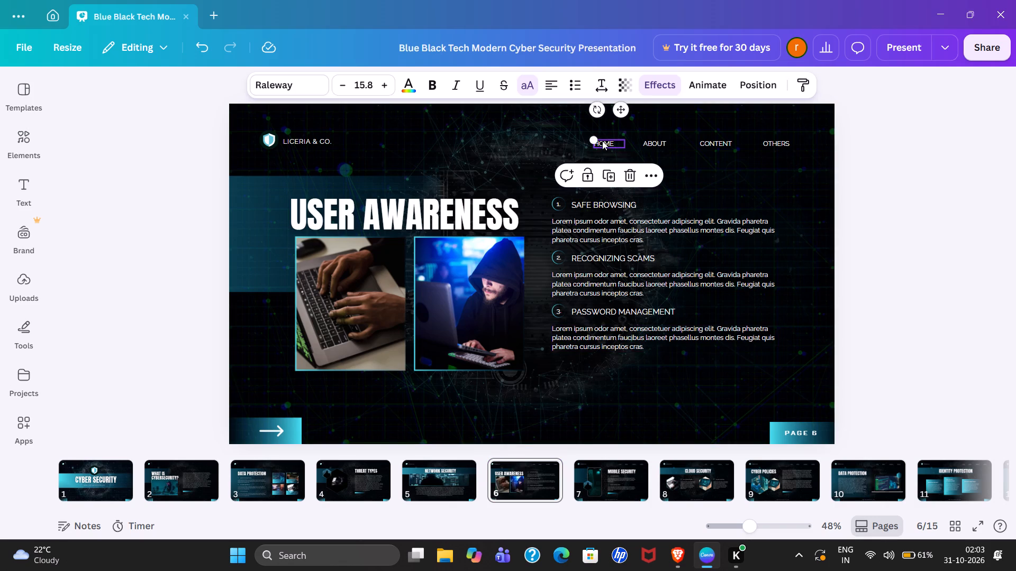
pyautogui.click(631, 176)
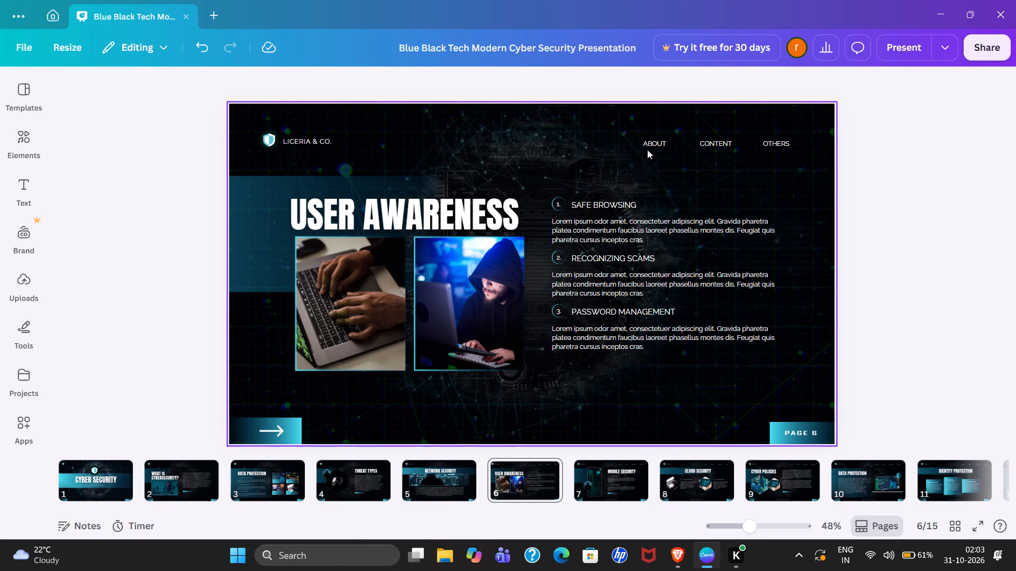
pyautogui.click(652, 144)
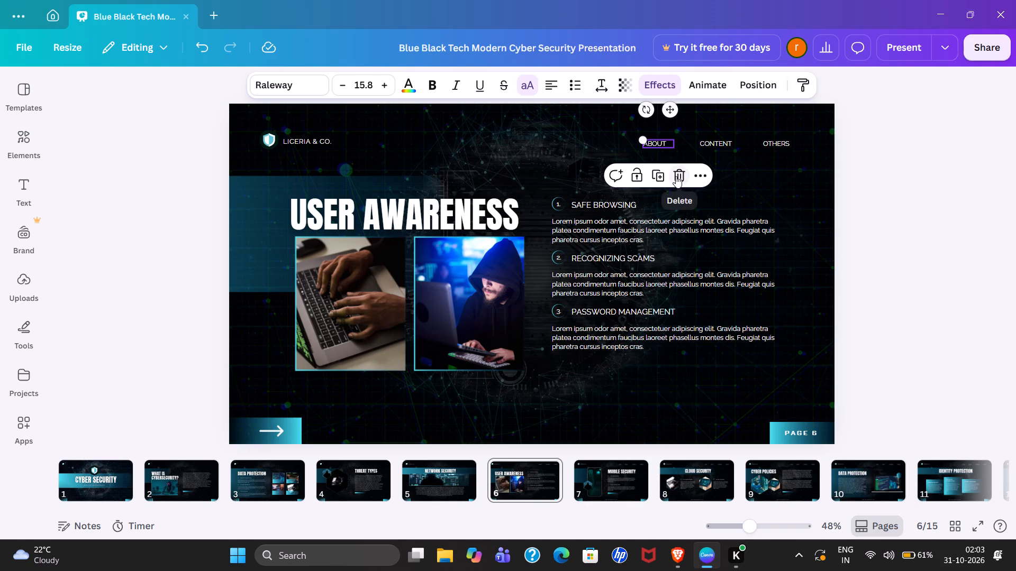
pyautogui.click(676, 176)
pyautogui.click(708, 142)
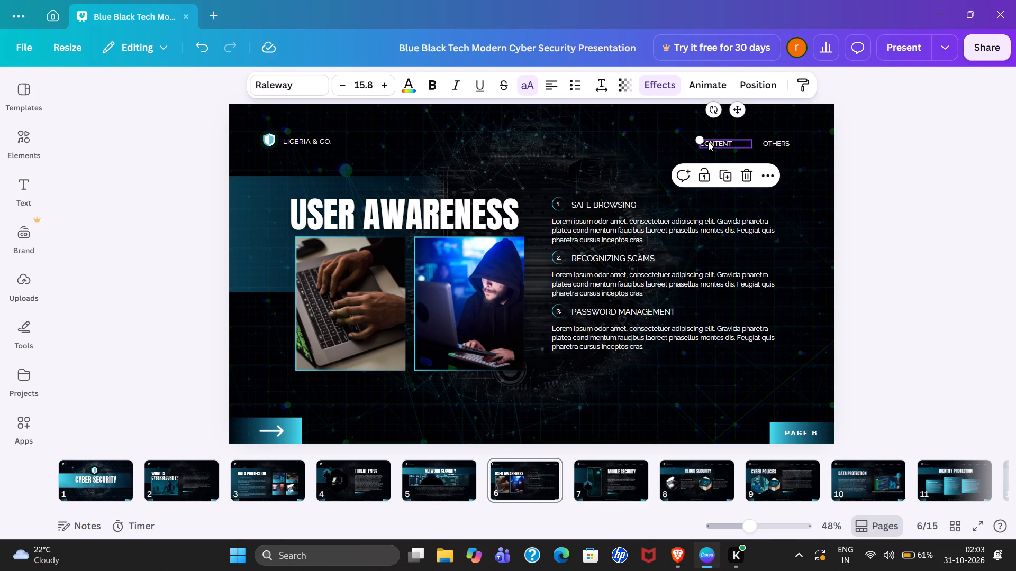
pyautogui.click(743, 174)
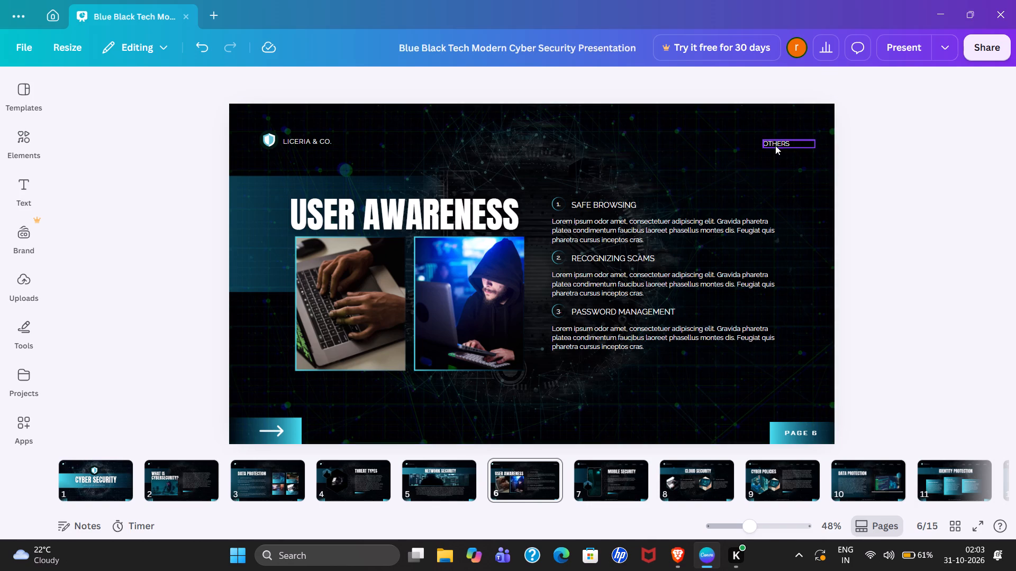
pyautogui.click(776, 144)
pyautogui.click(809, 173)
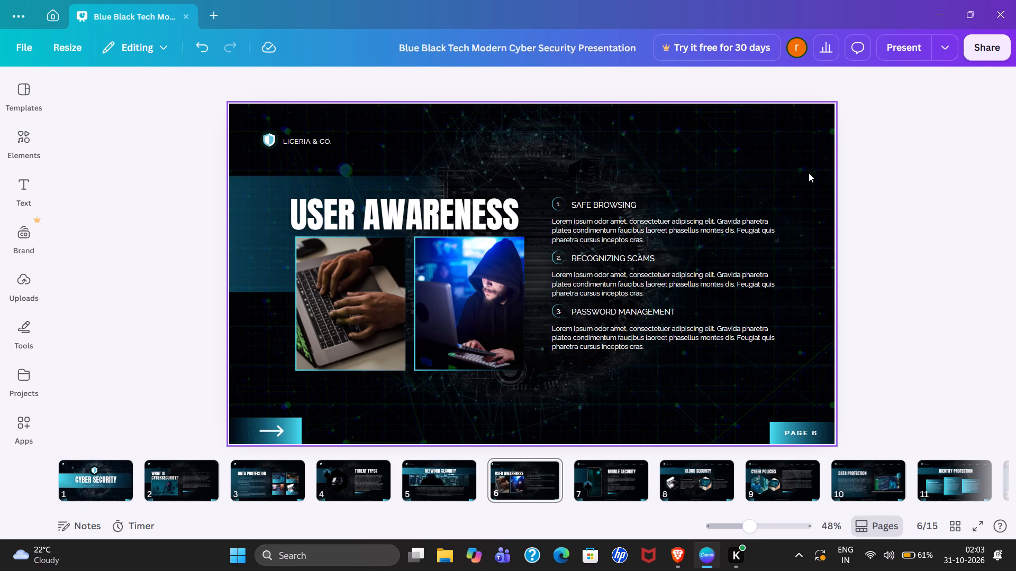
# On page 7, delete the LICERIA & CO. name, the HOME, ABOUT, CONTENT and OTHERS labels, and the website address.
pyautogui.click(596, 477)
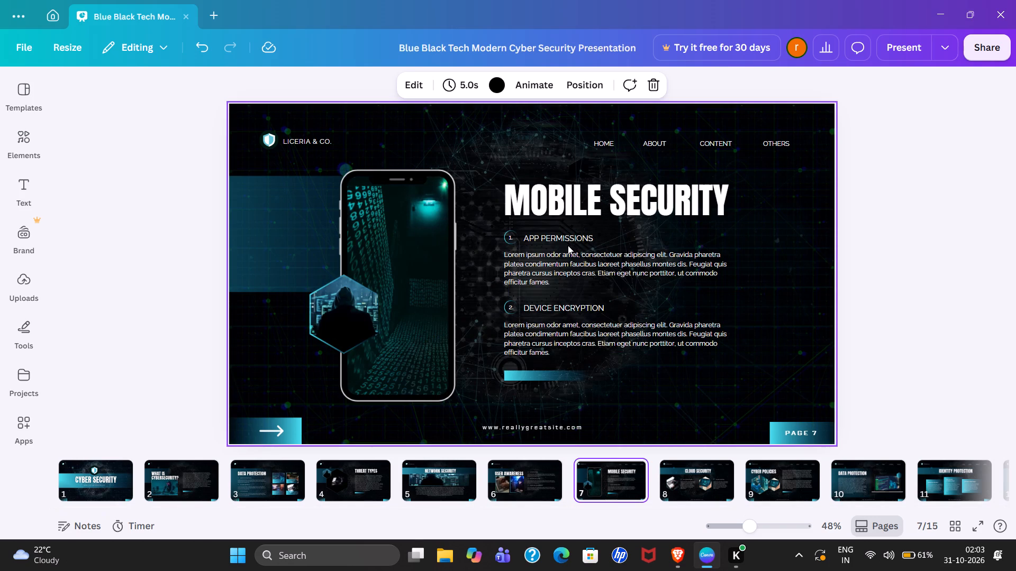
pyautogui.click(312, 135)
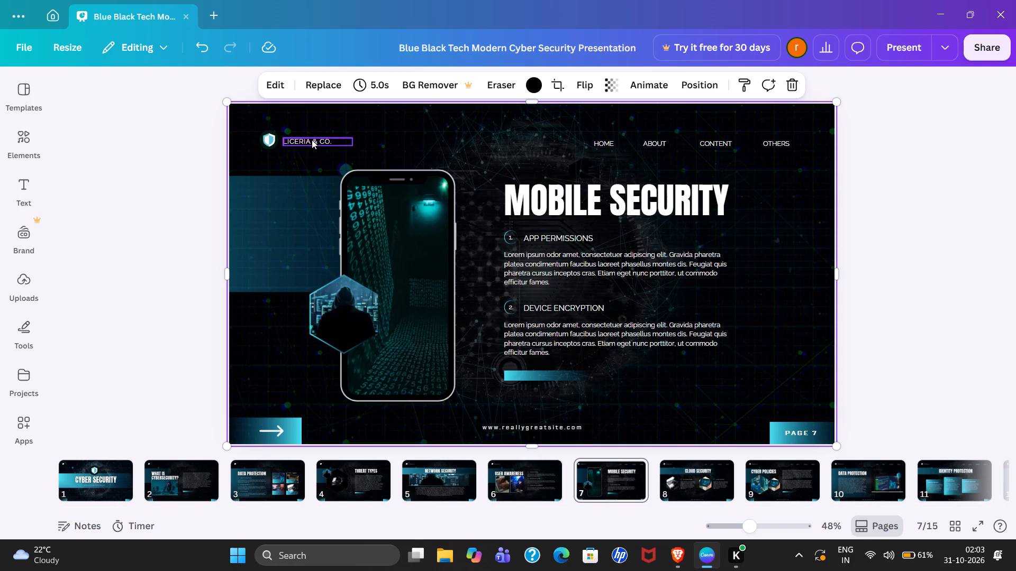
pyautogui.click(312, 140)
pyautogui.click(340, 173)
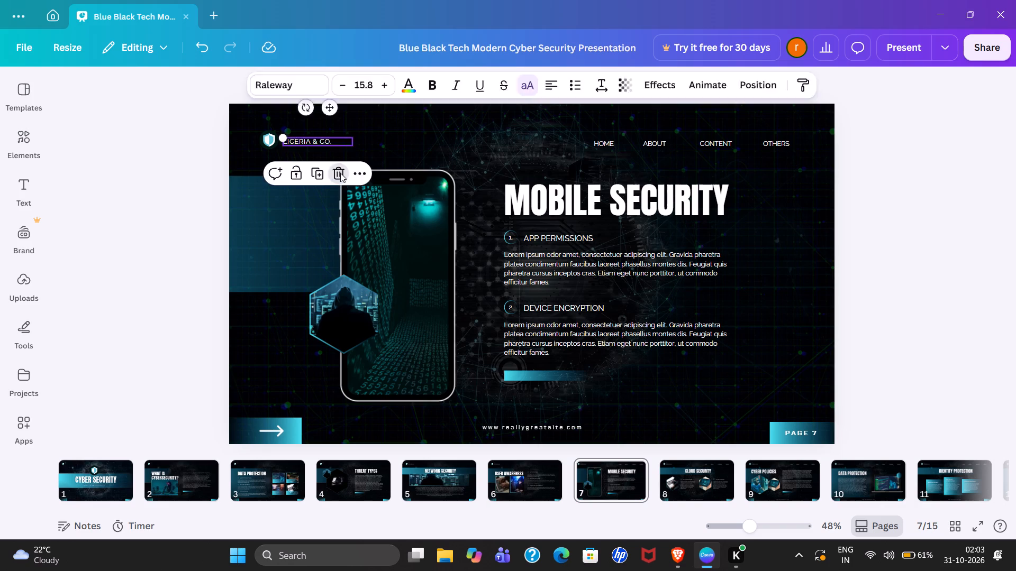
pyautogui.click(603, 144)
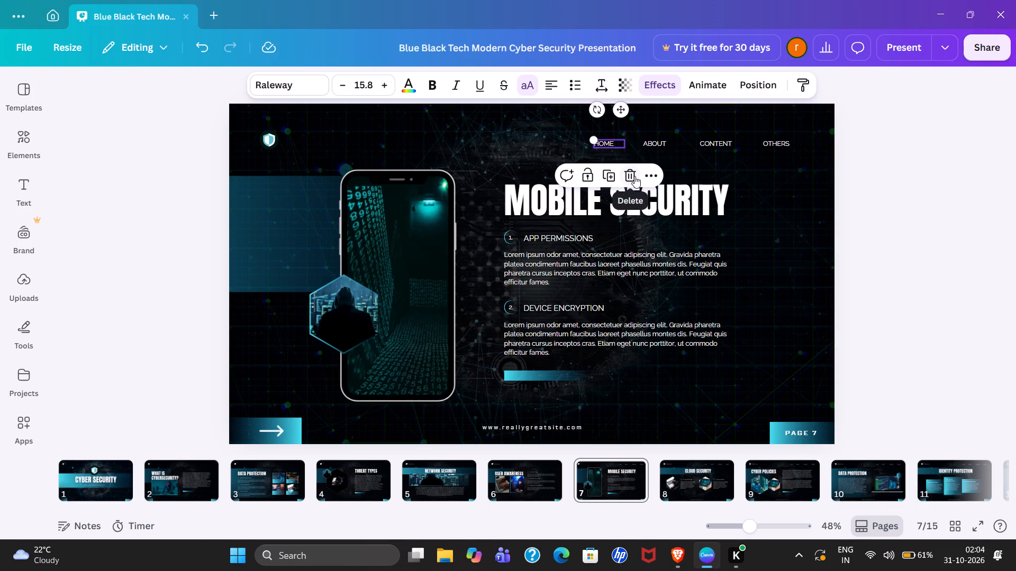
pyautogui.click(634, 176)
pyautogui.click(658, 143)
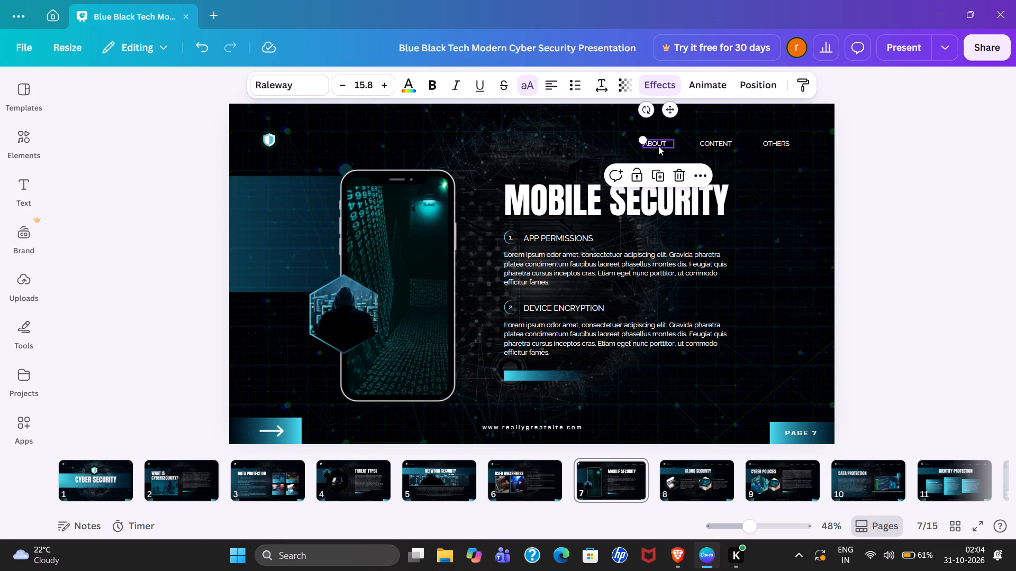
pyautogui.click(680, 175)
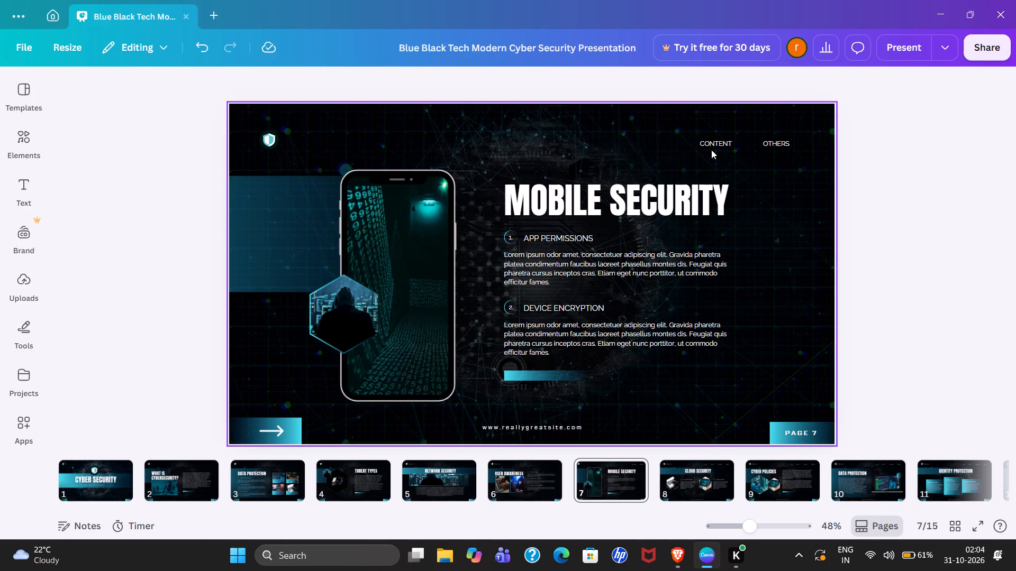
pyautogui.click(725, 144)
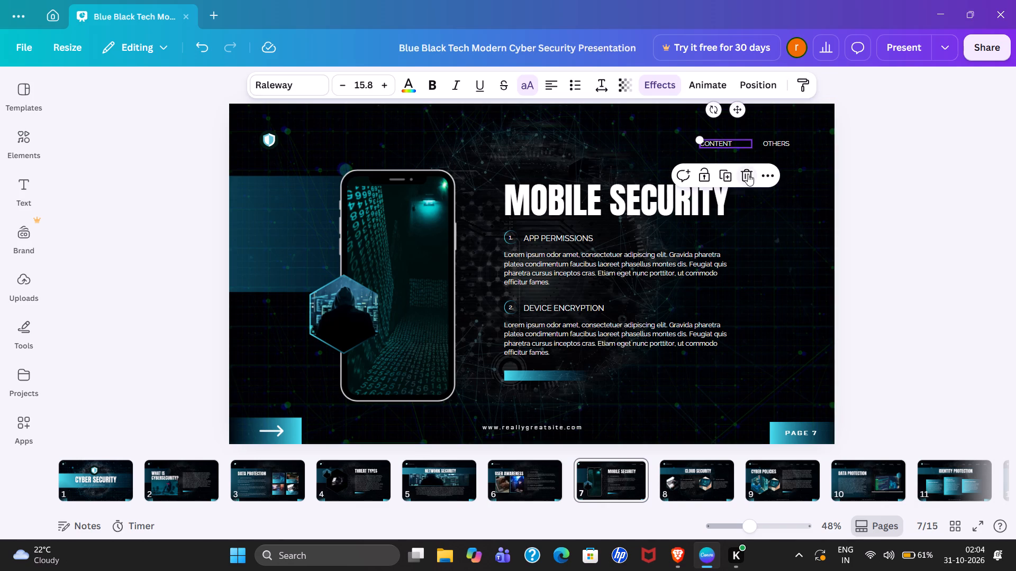
pyautogui.click(748, 176)
pyautogui.click(785, 142)
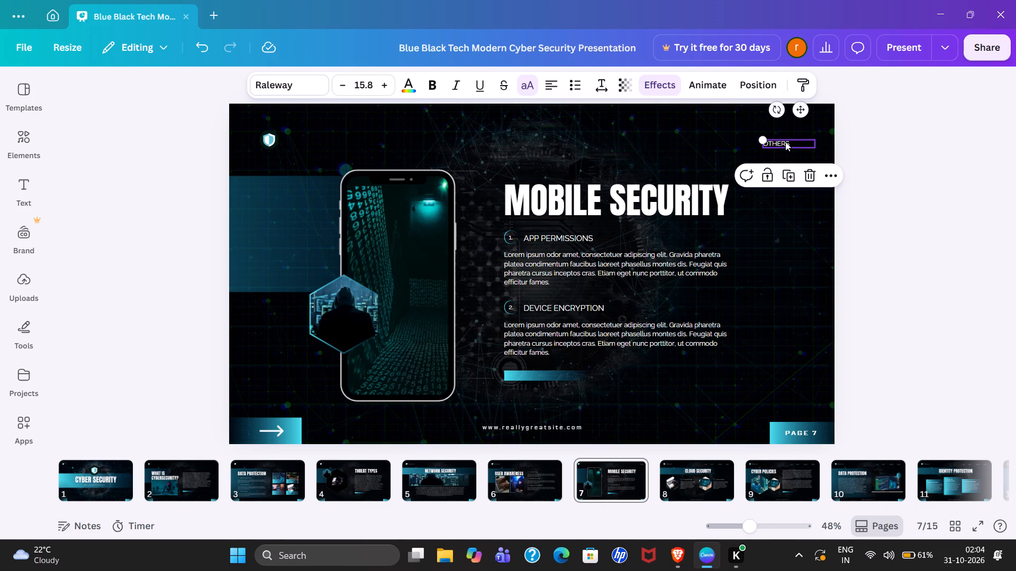
pyautogui.click(812, 177)
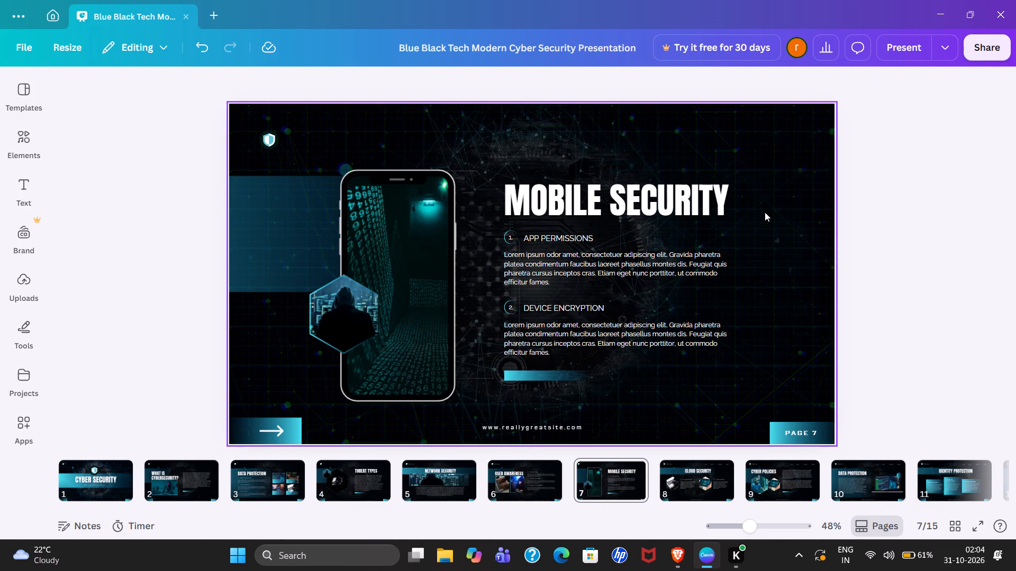
pyautogui.click(538, 426)
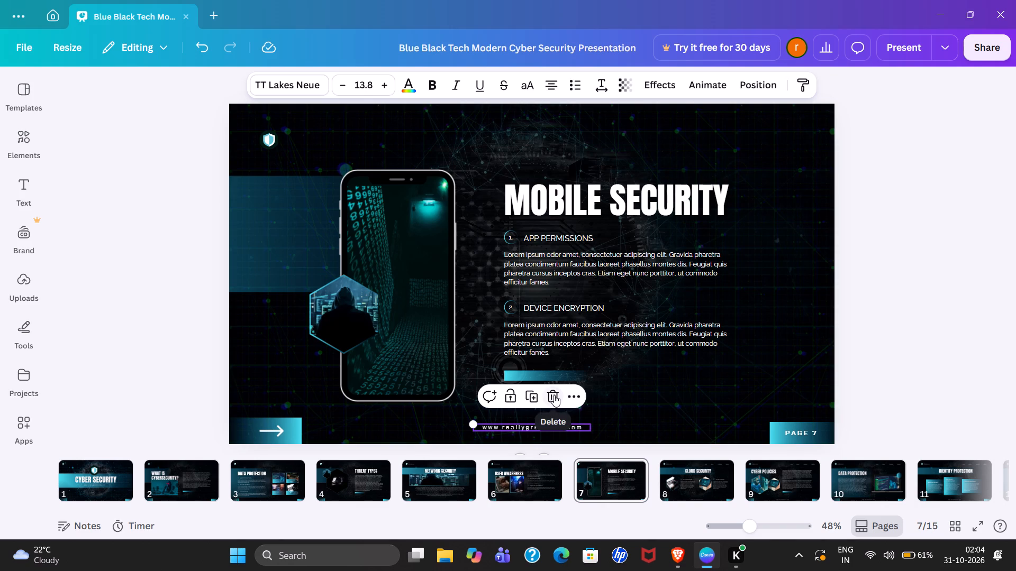
pyautogui.click(554, 395)
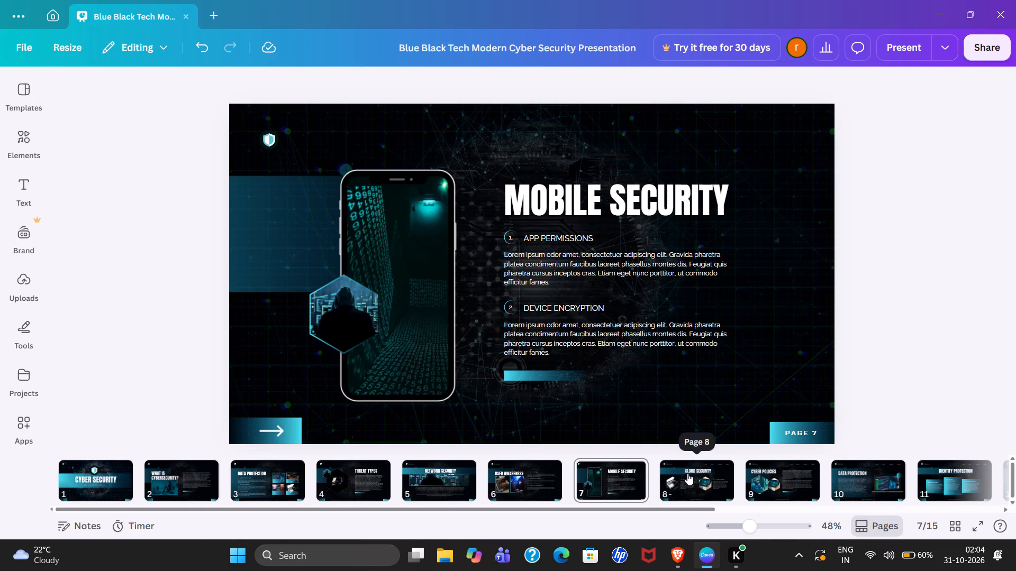
# On page 8, delete the website address, the HOME, ABOUT, CONTENT and OTHERS labels, and the LICERIA & CO. name.
pyautogui.click(687, 473)
pyautogui.click(539, 431)
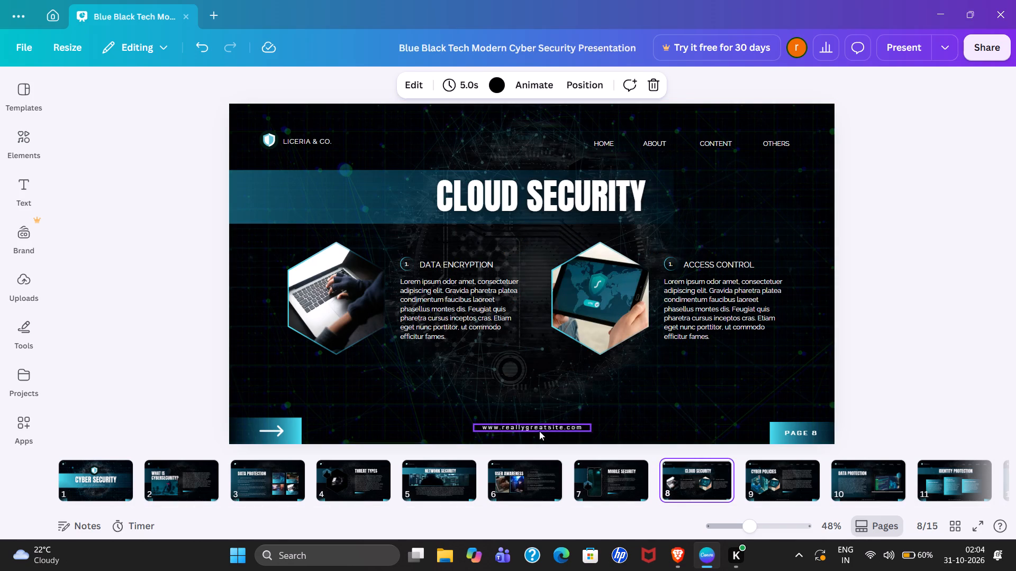
pyautogui.click(549, 401)
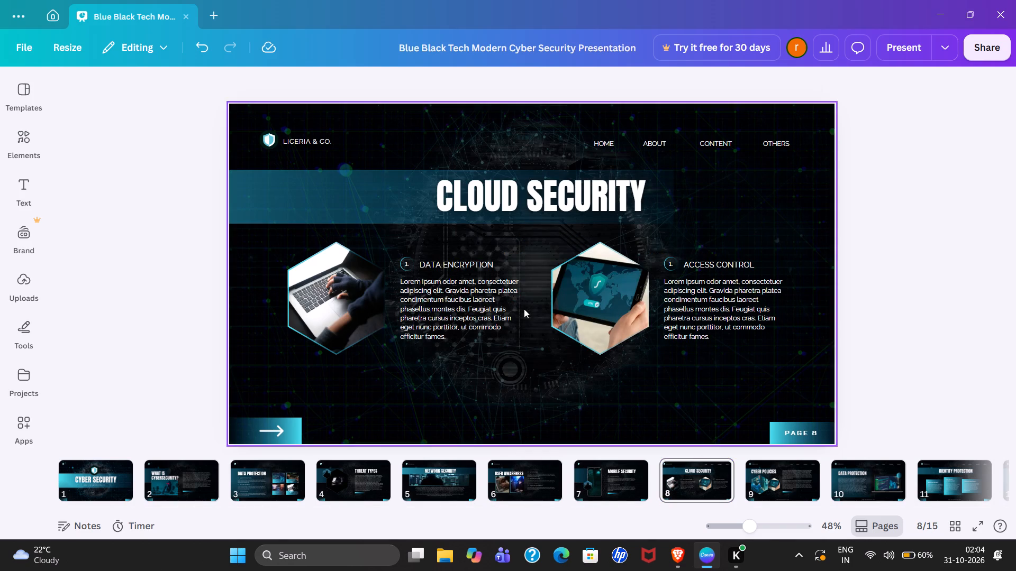
pyautogui.click(611, 143)
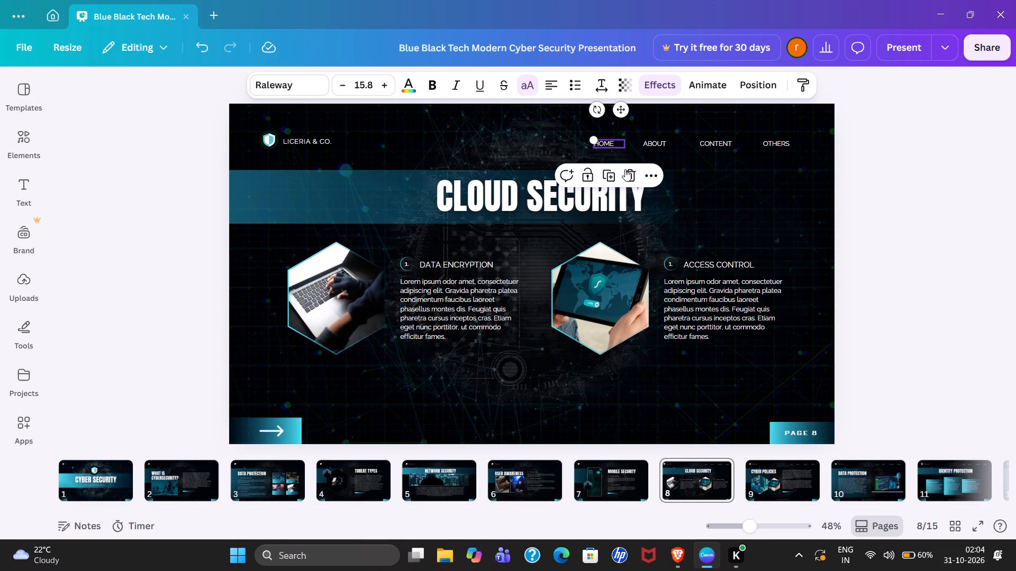
pyautogui.click(632, 175)
pyautogui.click(650, 148)
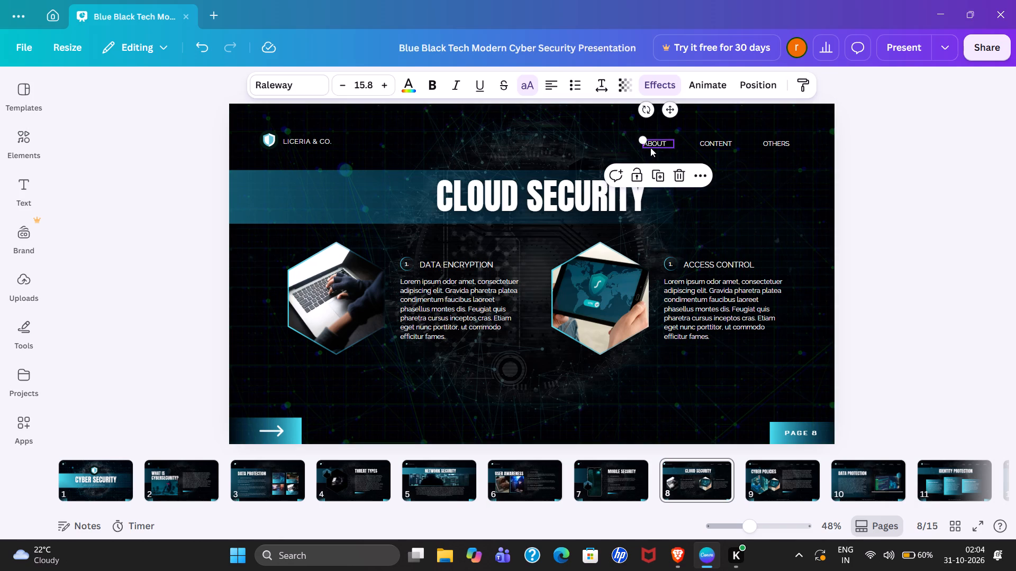
pyautogui.click(678, 174)
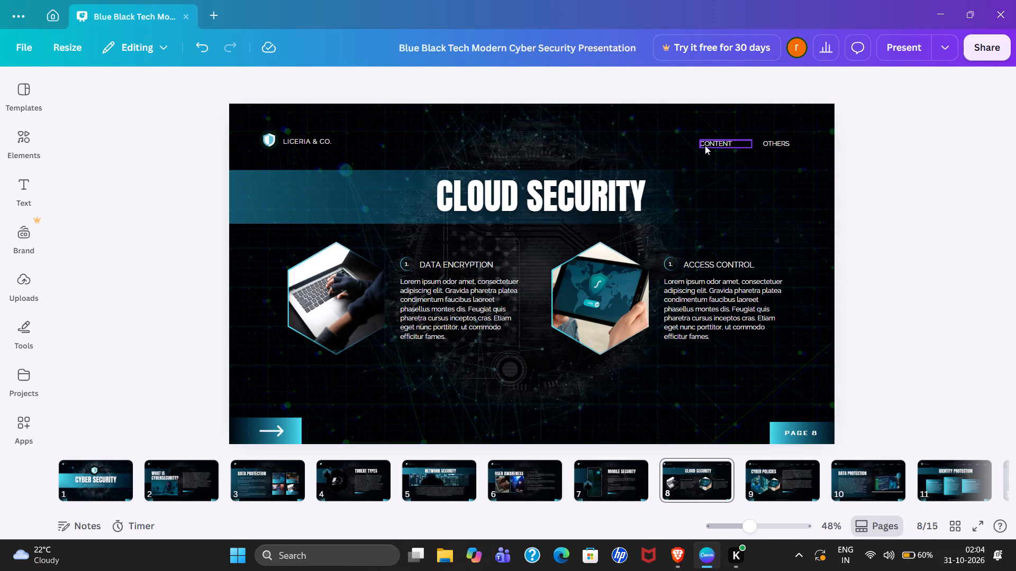
pyautogui.click(705, 145)
pyautogui.click(747, 178)
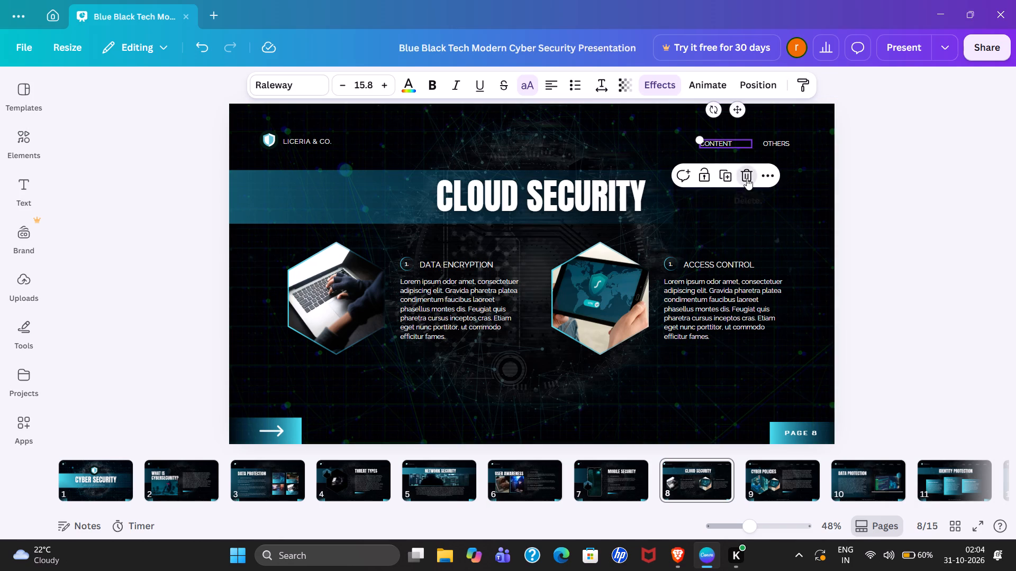
pyautogui.click(774, 144)
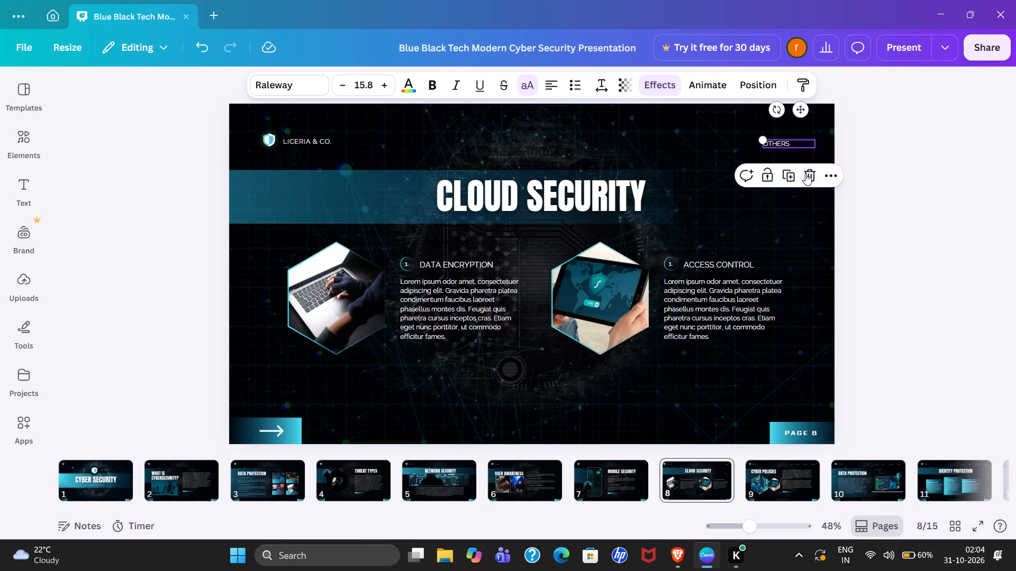
pyautogui.click(807, 174)
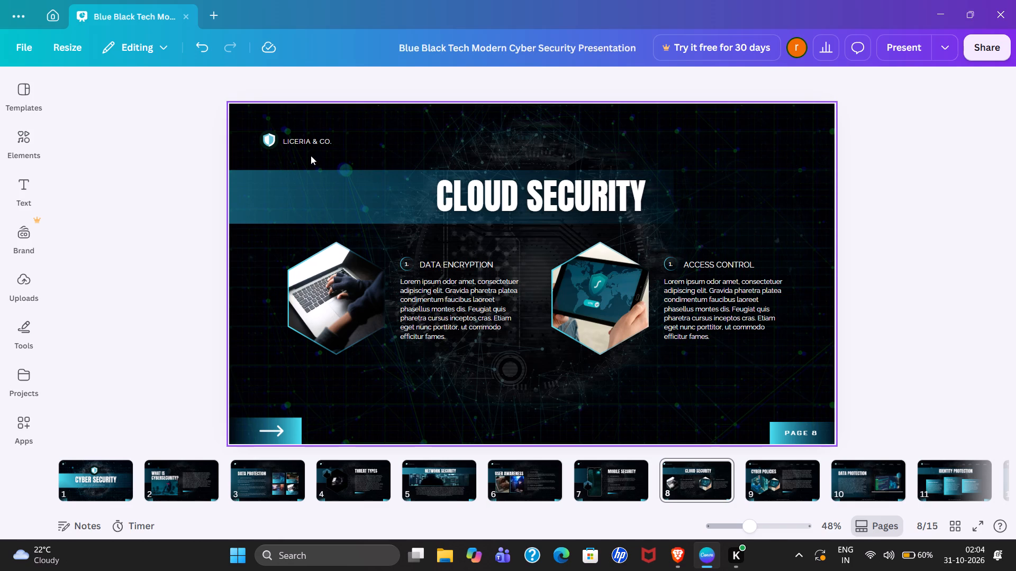
pyautogui.click(306, 139)
pyautogui.click(343, 177)
# On page 9, delete the website address, the HOME, ABOUT, CONTENT and OTHERS labels, and the LICERIA & CO. name.
pyautogui.click(778, 480)
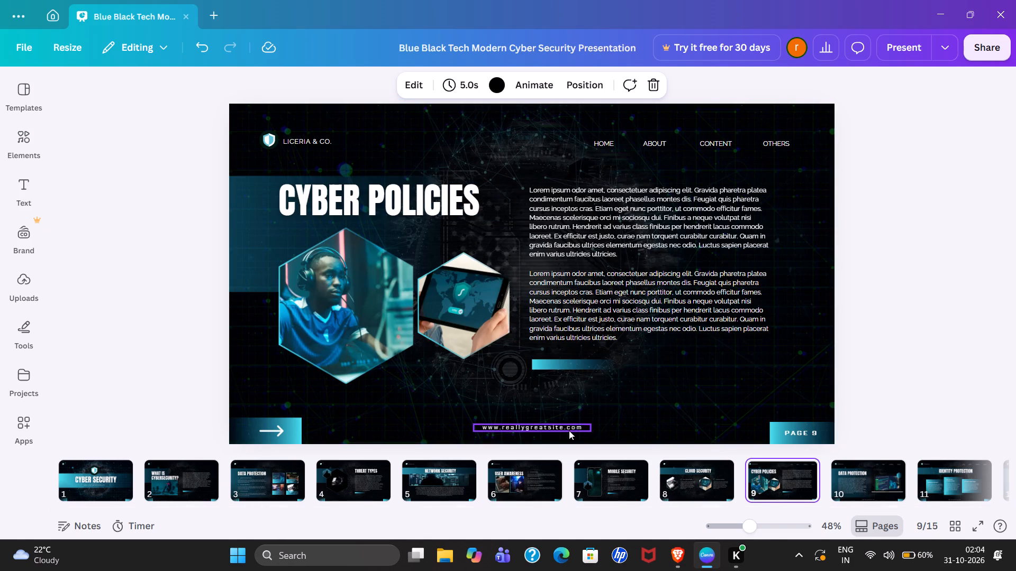
pyautogui.click(565, 431)
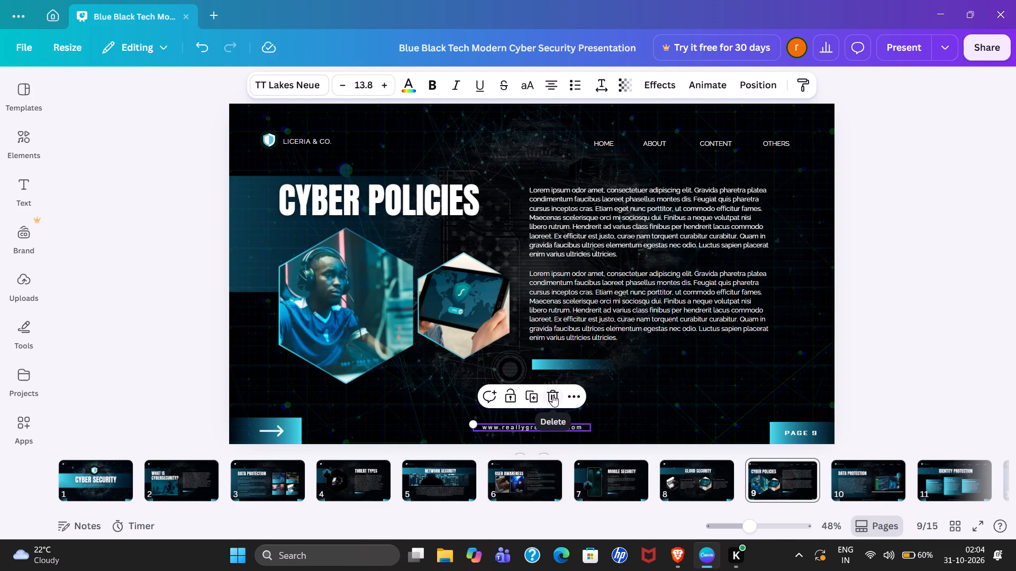
pyautogui.click(552, 395)
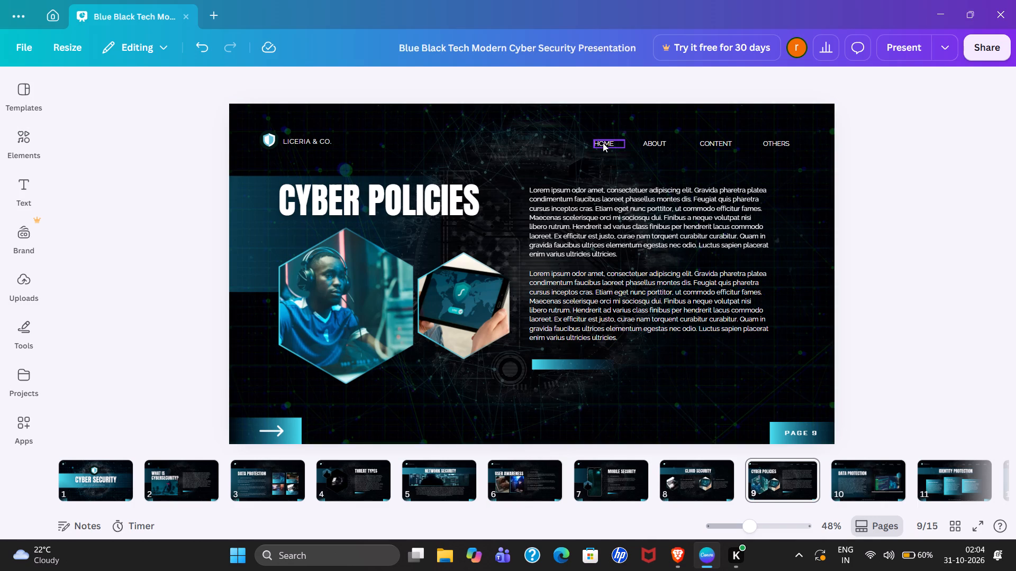
pyautogui.click(603, 143)
pyautogui.click(630, 178)
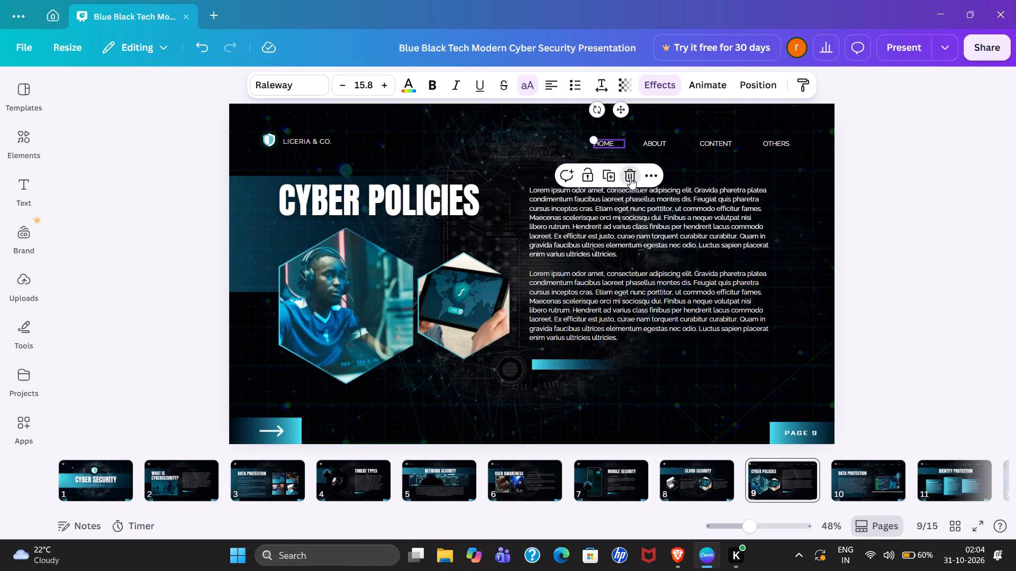
pyautogui.click(648, 142)
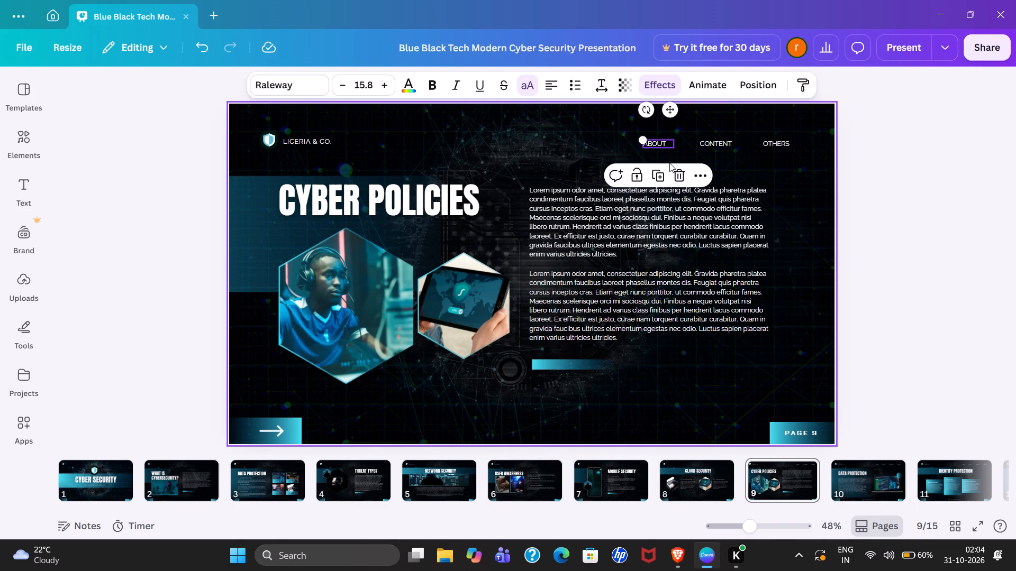
pyautogui.click(679, 177)
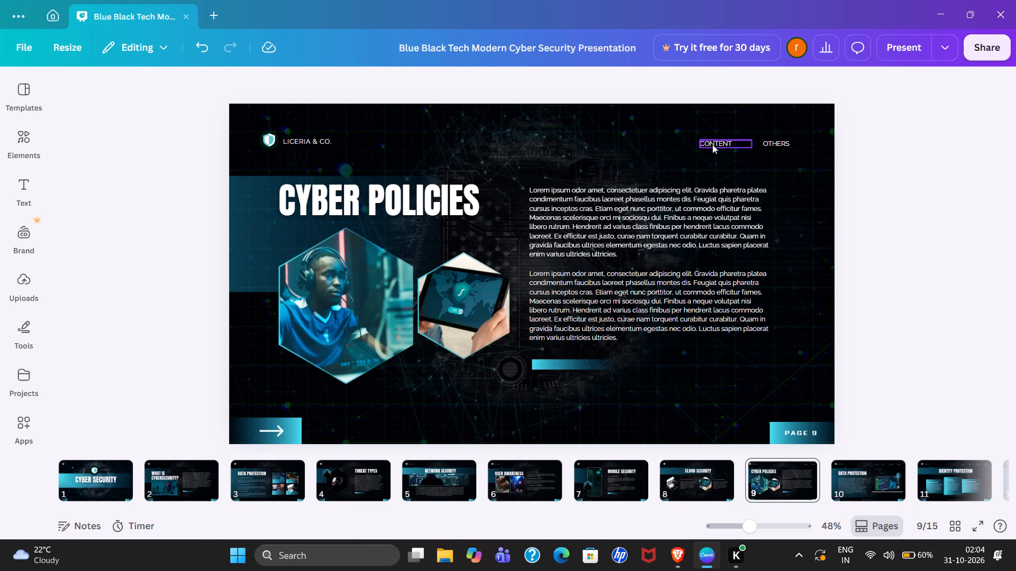
pyautogui.click(715, 140)
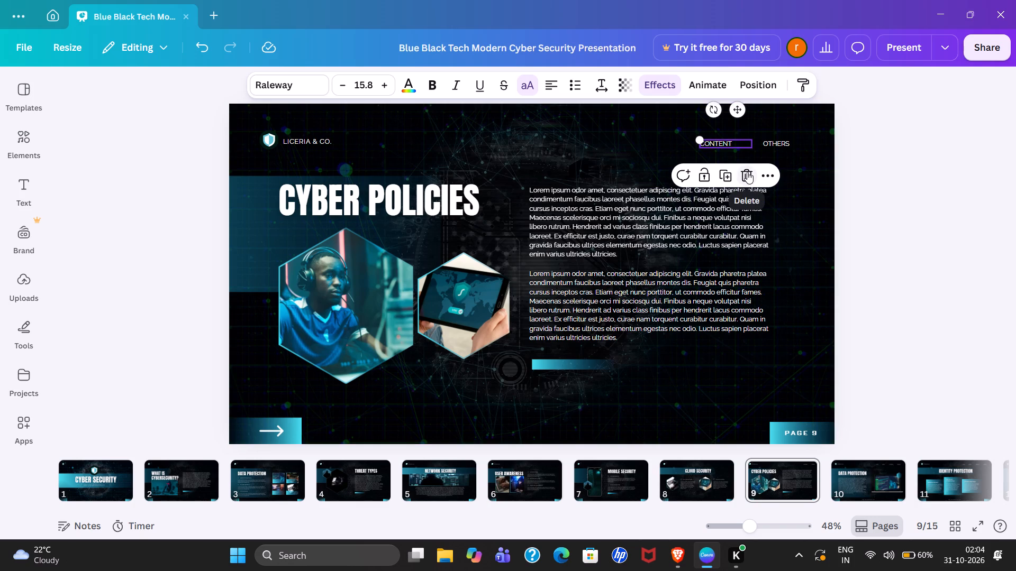
pyautogui.click(747, 172)
pyautogui.click(772, 143)
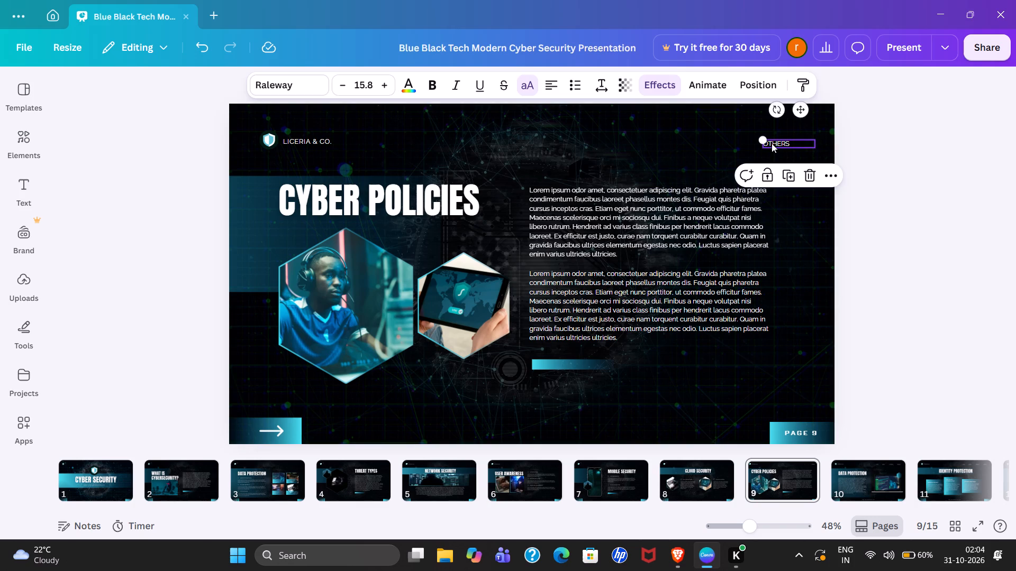
pyautogui.click(810, 179)
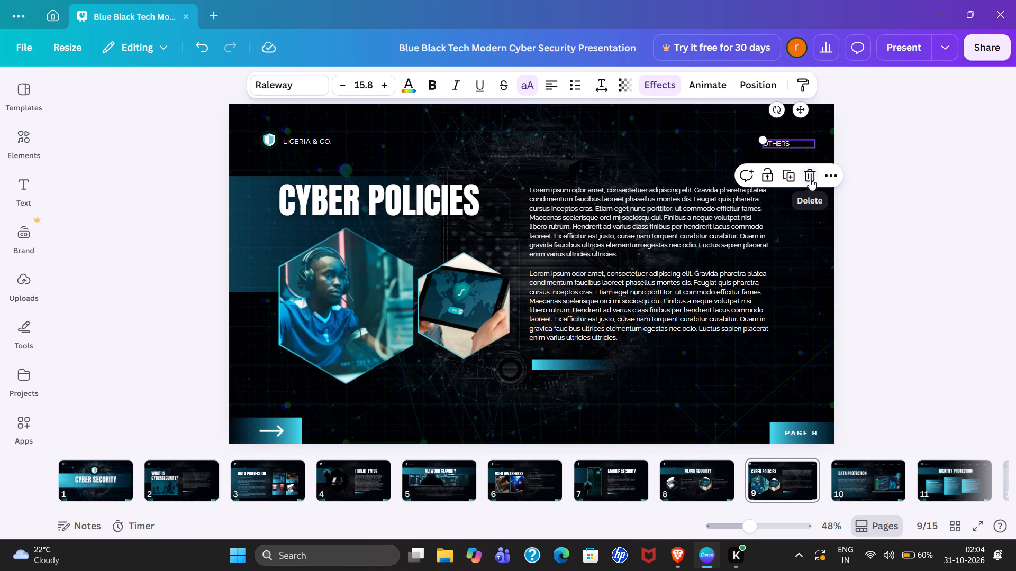
pyautogui.click(309, 143)
pyautogui.click(341, 173)
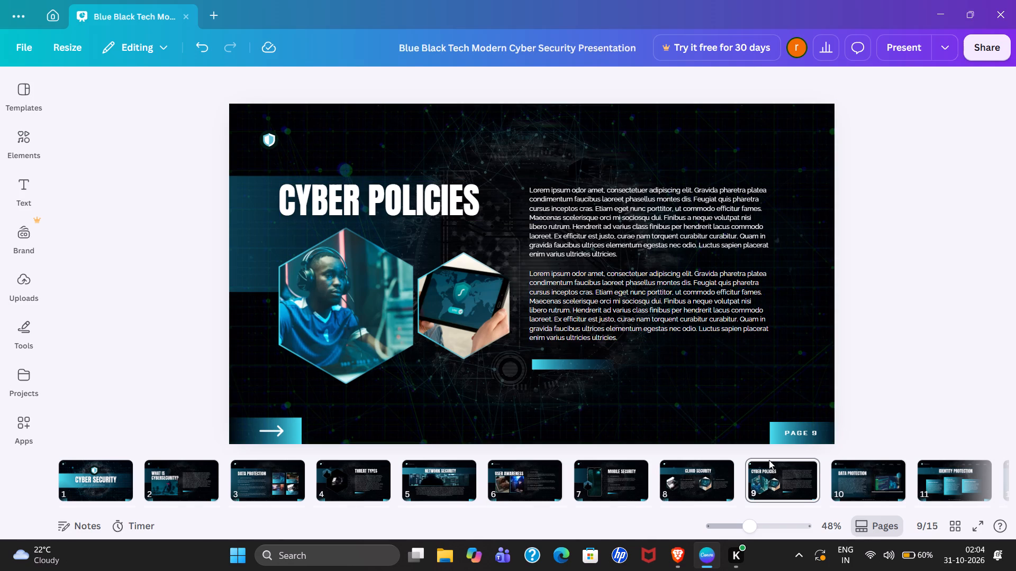
# On page 10, delete the website address at the slide's bottom and the HOME, ABOUT, CONTENT and OTHERS labels.
pyautogui.click(838, 474)
pyautogui.hscroll(-4, 838, 474)
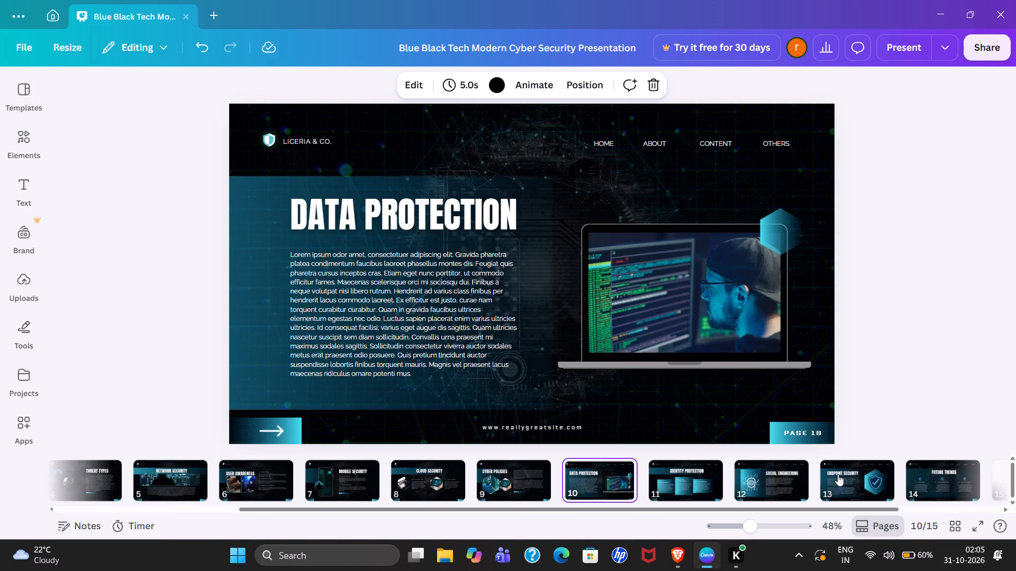
pyautogui.click(549, 427)
pyautogui.click(550, 398)
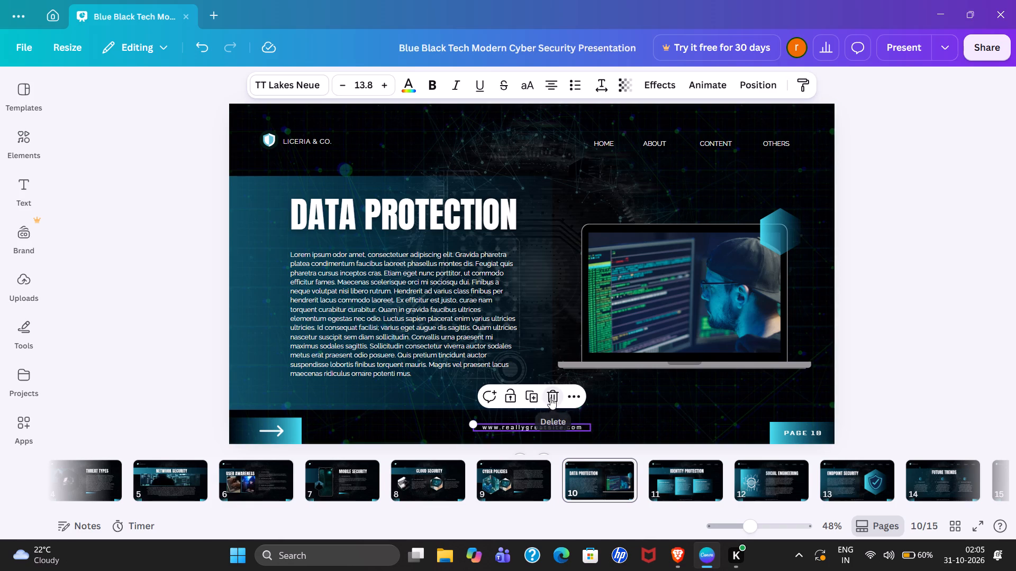
pyautogui.click(604, 146)
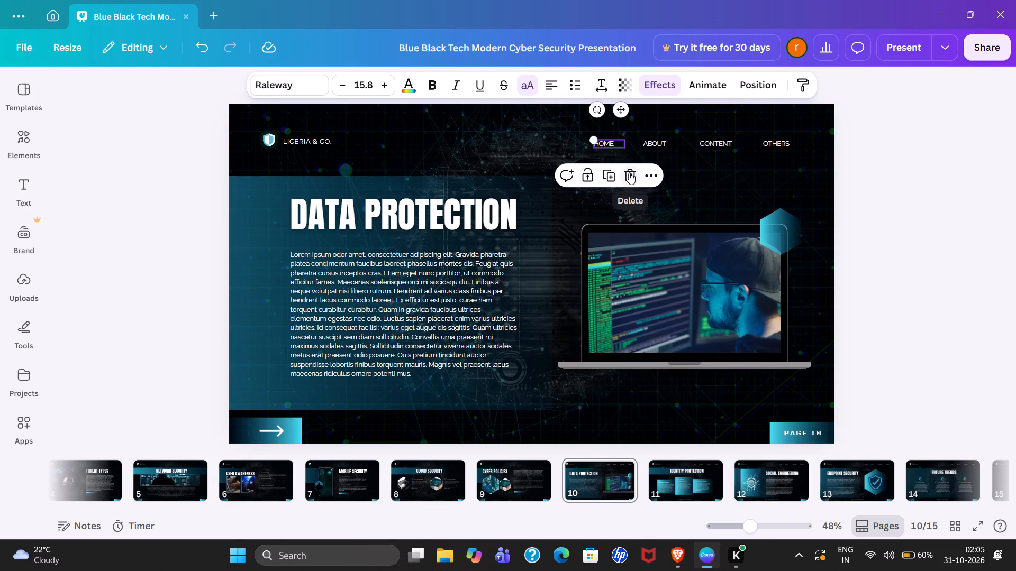
pyautogui.click(629, 172)
pyautogui.click(655, 146)
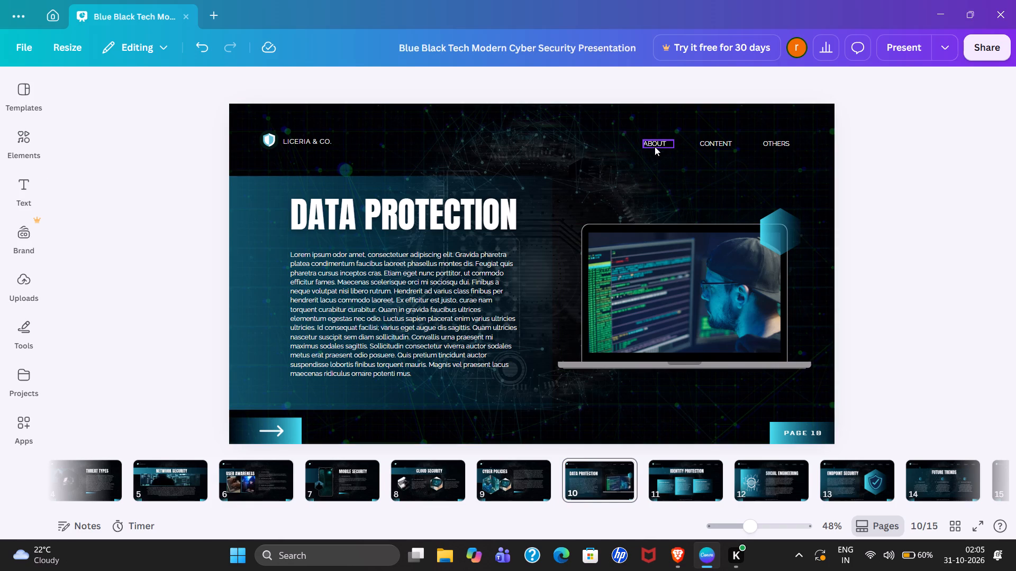
pyautogui.click(680, 176)
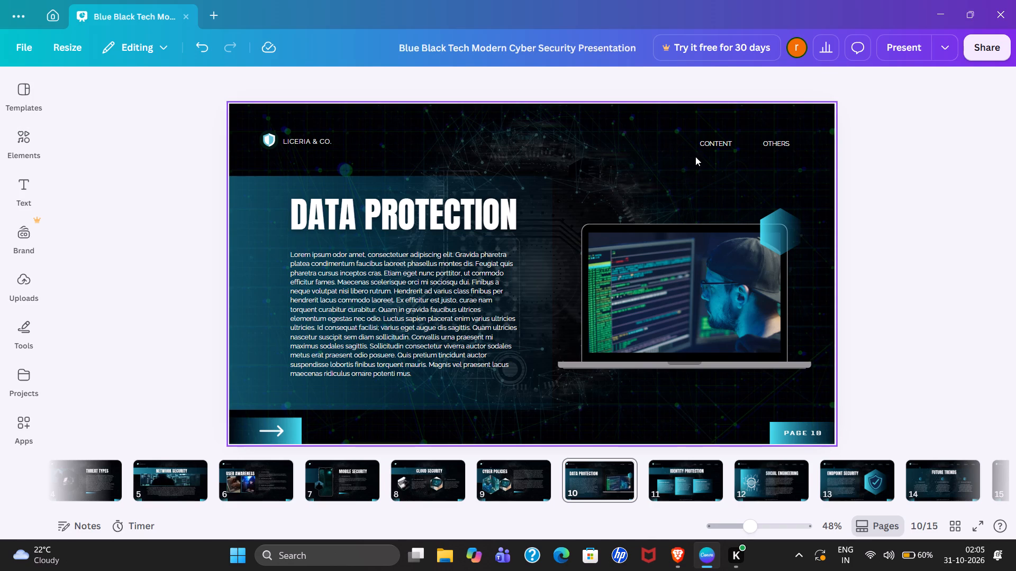
pyautogui.click(715, 136)
pyautogui.click(715, 145)
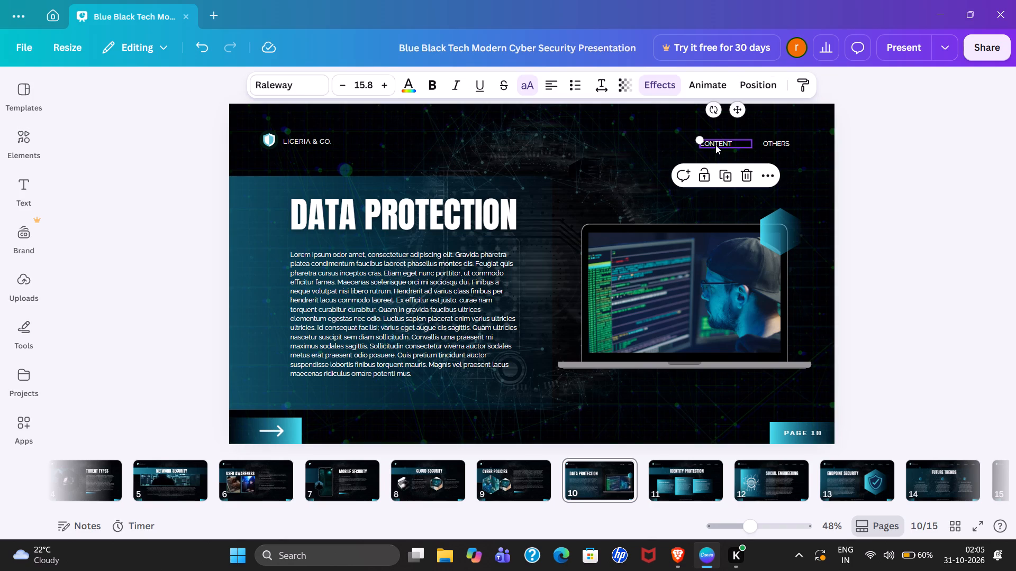
pyautogui.click(749, 170)
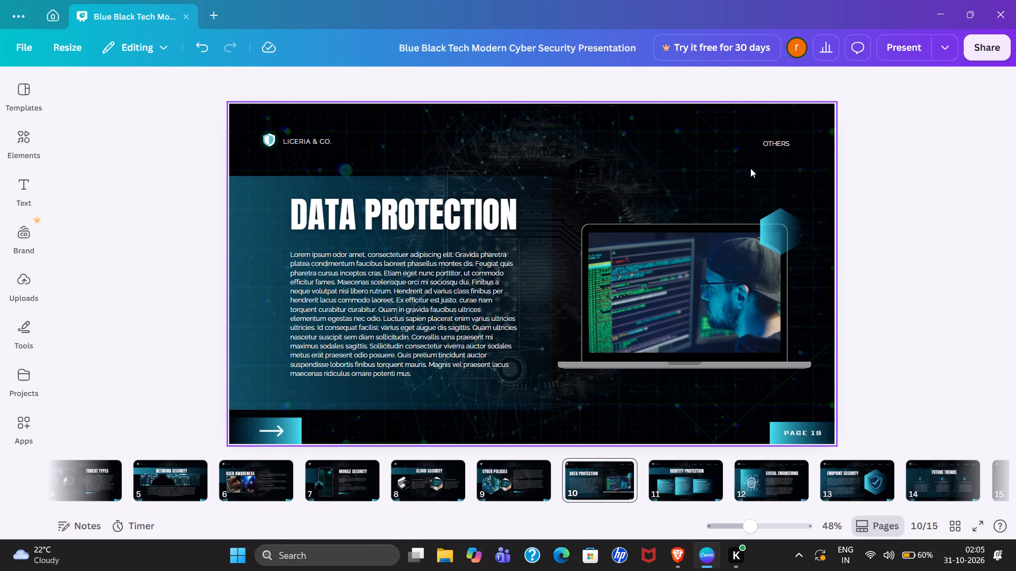
pyautogui.click(776, 141)
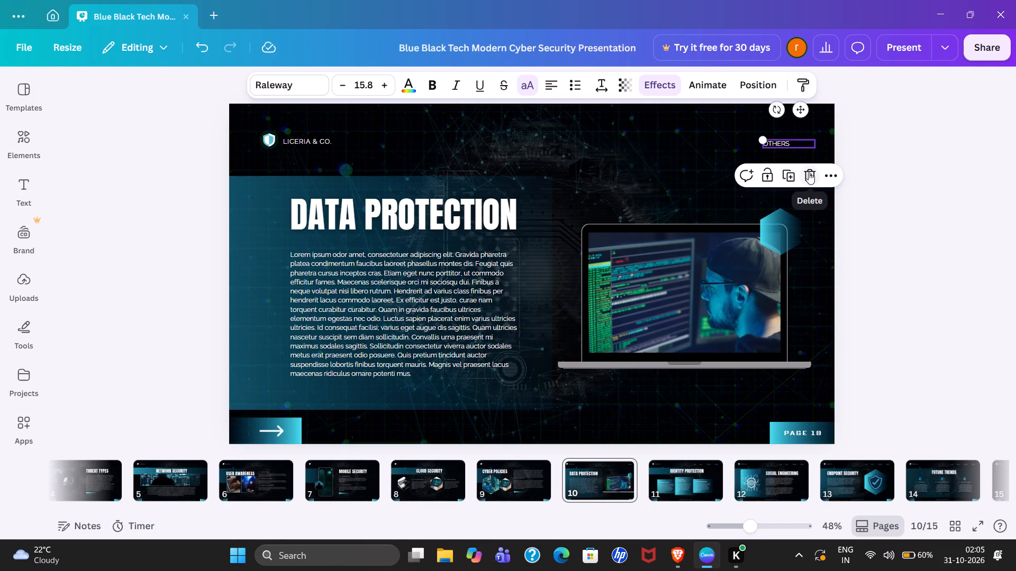
pyautogui.click(809, 172)
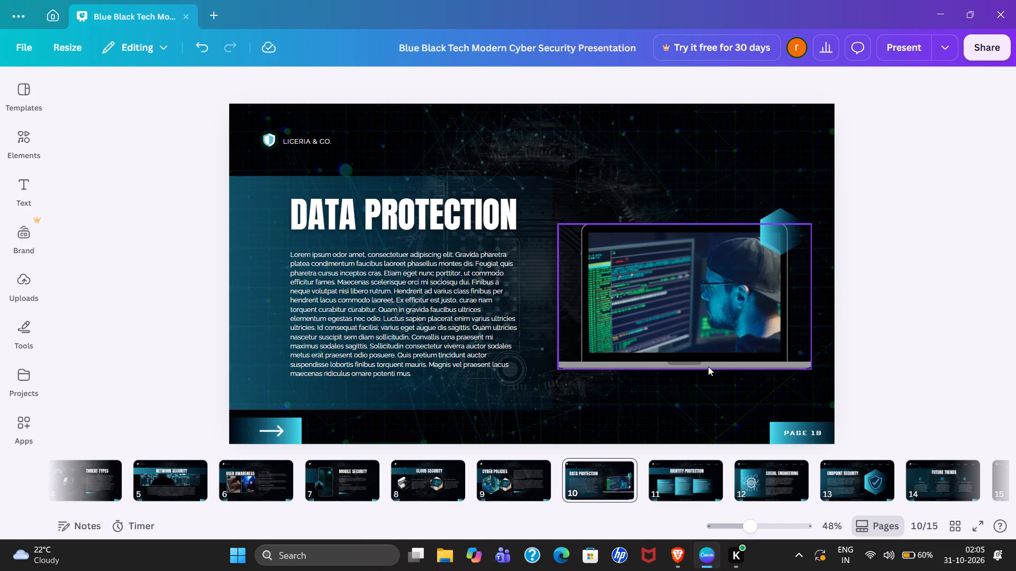
# On page 10, move the laptop picture down clear of the small blue hexagon and delete the hexagon.
pyautogui.click(708, 369)
pyautogui.moveTo(721, 305); pyautogui.dragTo(726, 282)
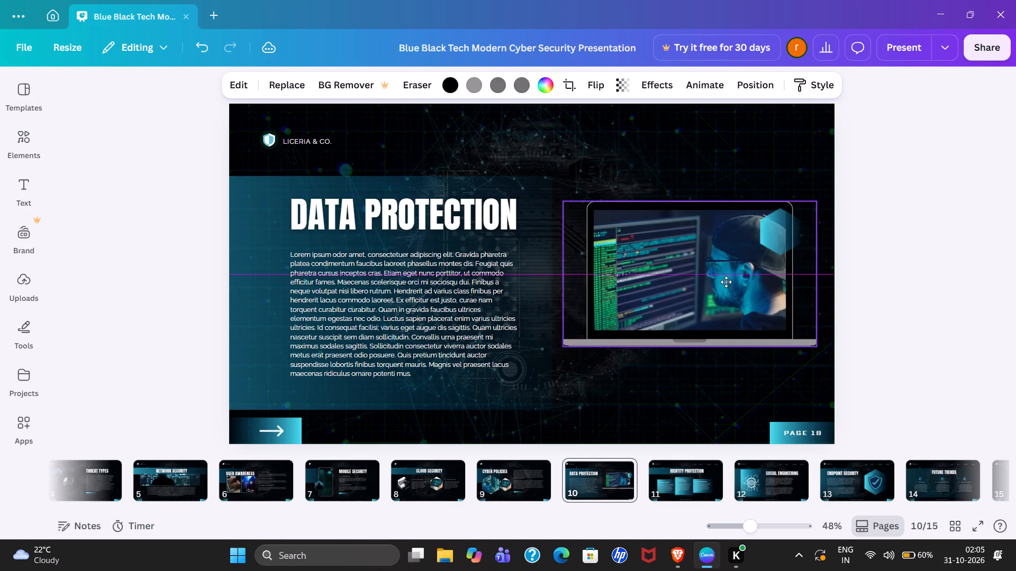
pyautogui.moveTo(726, 282); pyautogui.dragTo(724, 288)
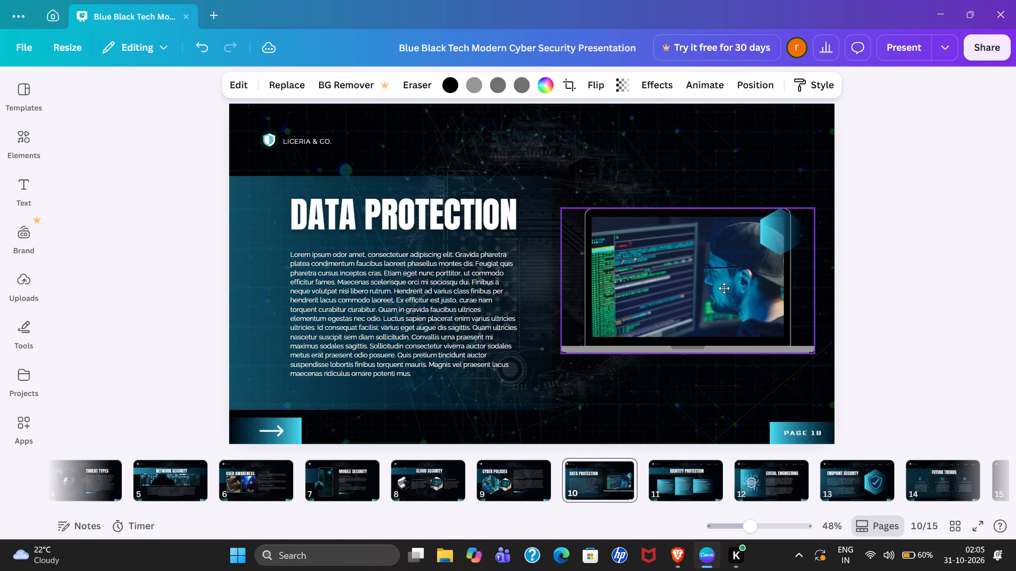
pyautogui.moveTo(724, 288); pyautogui.dragTo(732, 335)
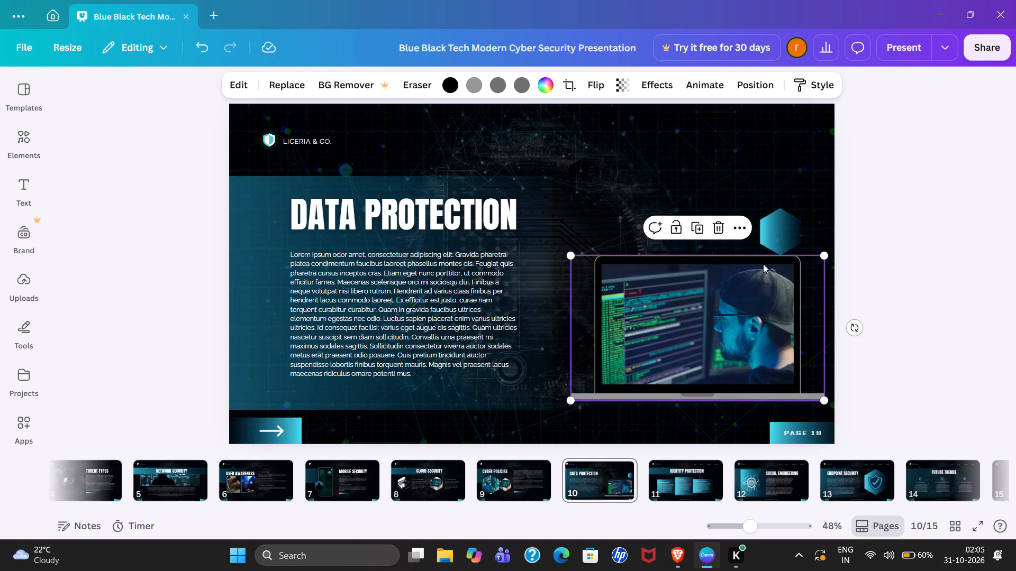
pyautogui.click(773, 238)
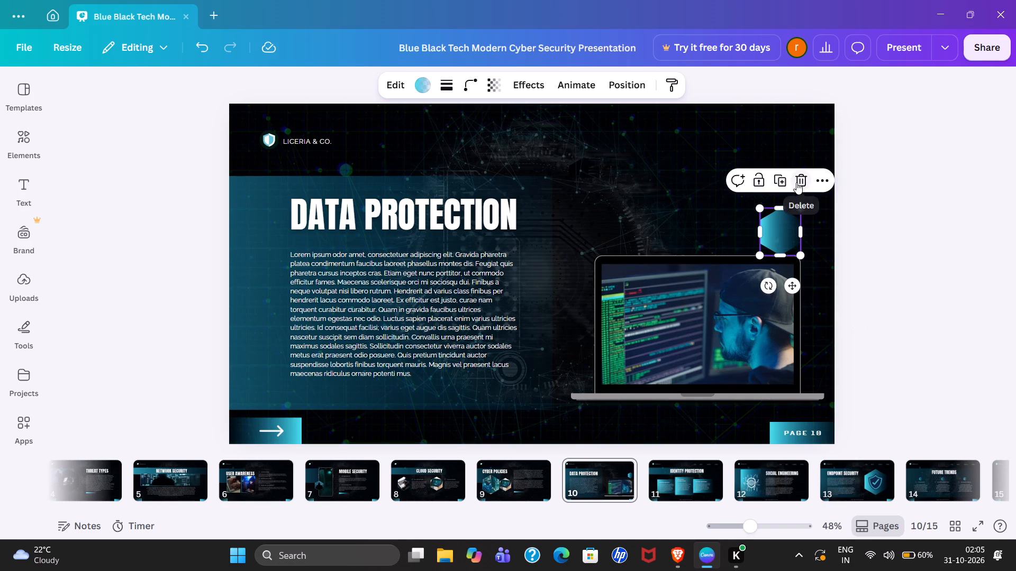
pyautogui.click(798, 179)
# Move the laptop picture up and over to the slide's right edge, level with the DATA PROTECTION text.
pyautogui.moveTo(732, 314); pyautogui.dragTo(745, 291)
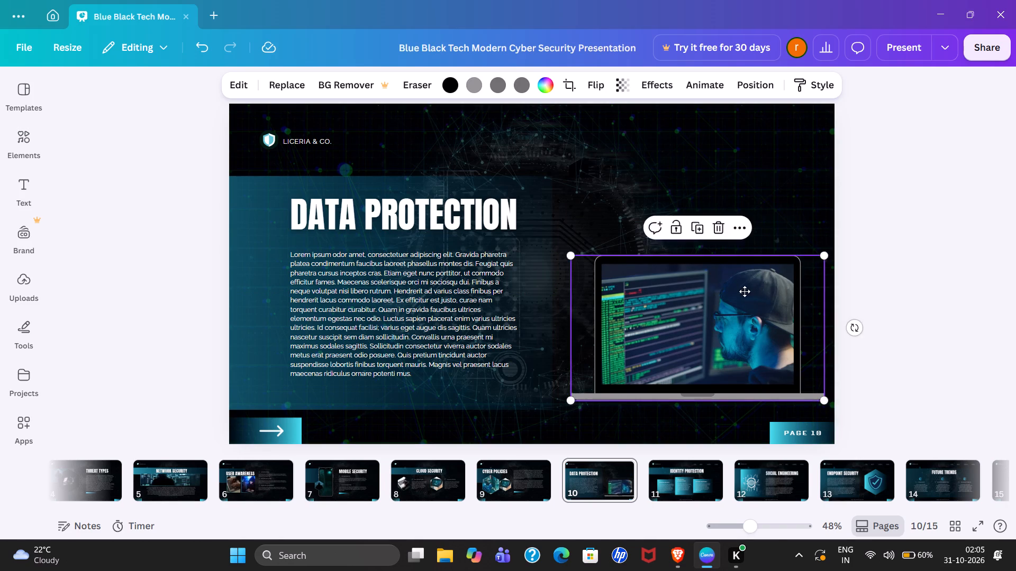
pyautogui.moveTo(745, 291); pyautogui.dragTo(757, 252)
# Shift the blue gradient panel behind the DATA PROTECTION text rightward so it spans the slide's full width behind the laptop.
pyautogui.click(543, 252)
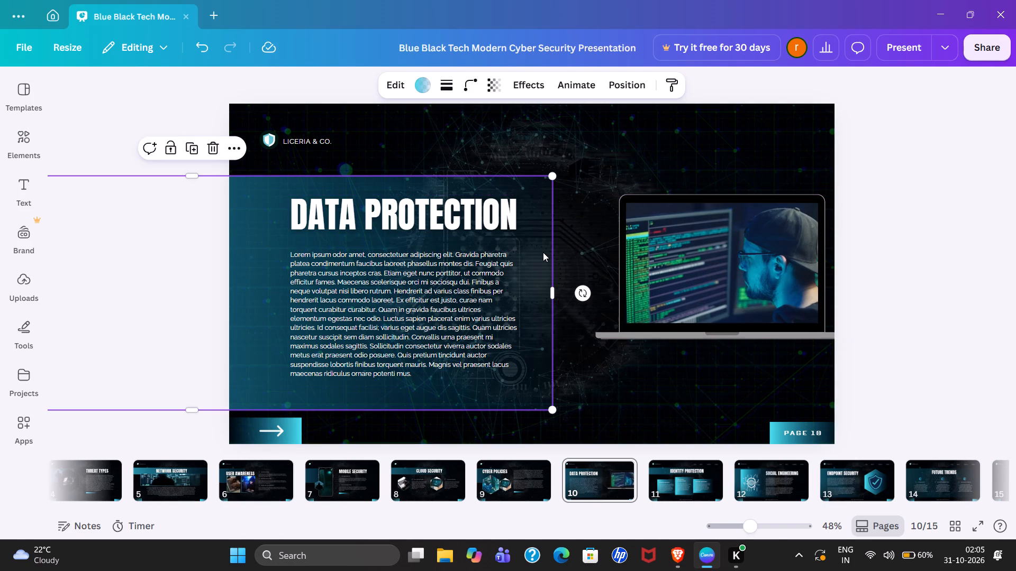
pyautogui.moveTo(543, 233); pyautogui.dragTo(571, 309)
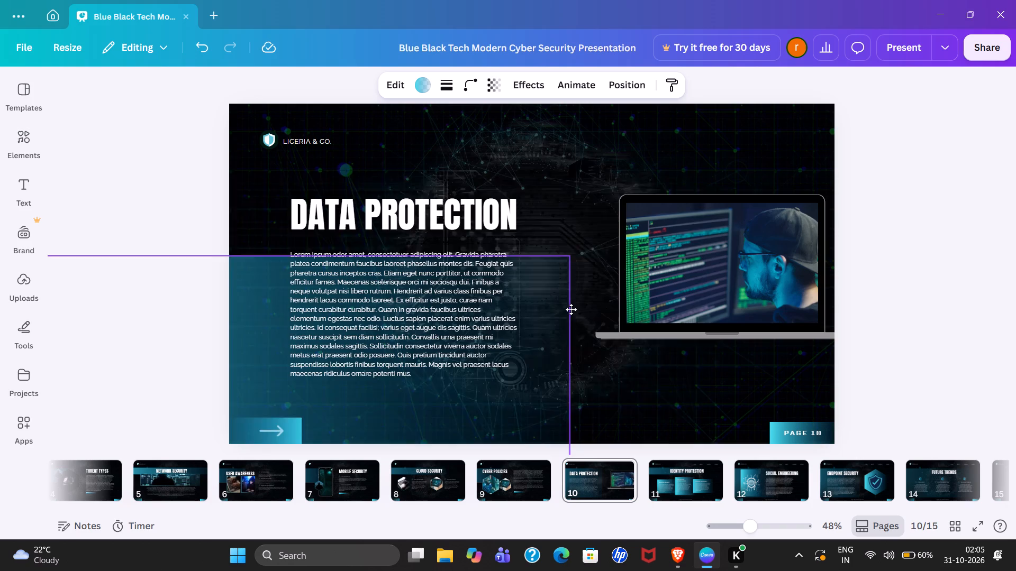
pyautogui.moveTo(571, 309); pyautogui.dragTo(419, 232)
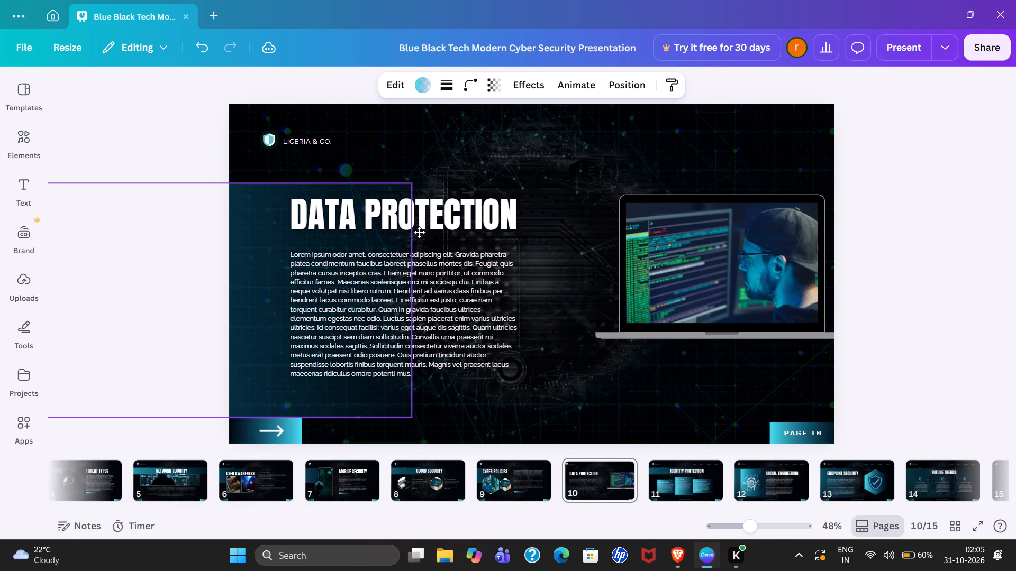
pyautogui.moveTo(419, 232); pyautogui.dragTo(738, 245)
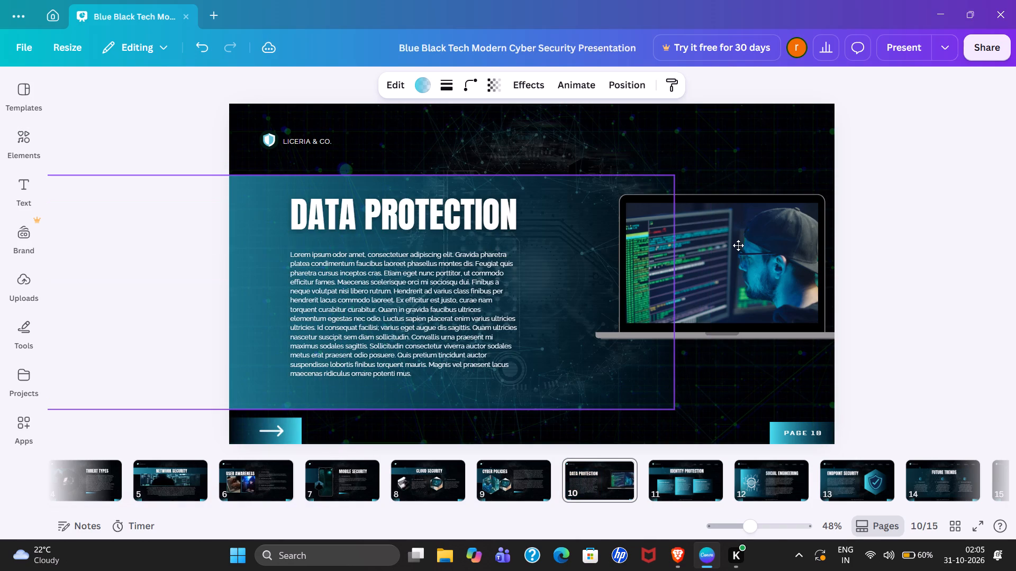
pyautogui.moveTo(738, 245); pyautogui.dragTo(888, 234)
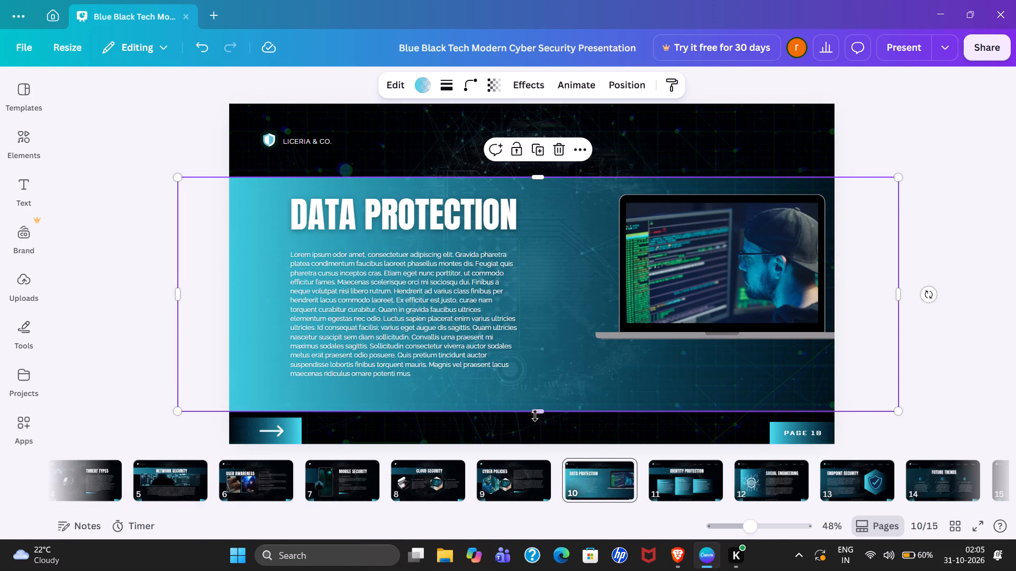
pyautogui.click(522, 427)
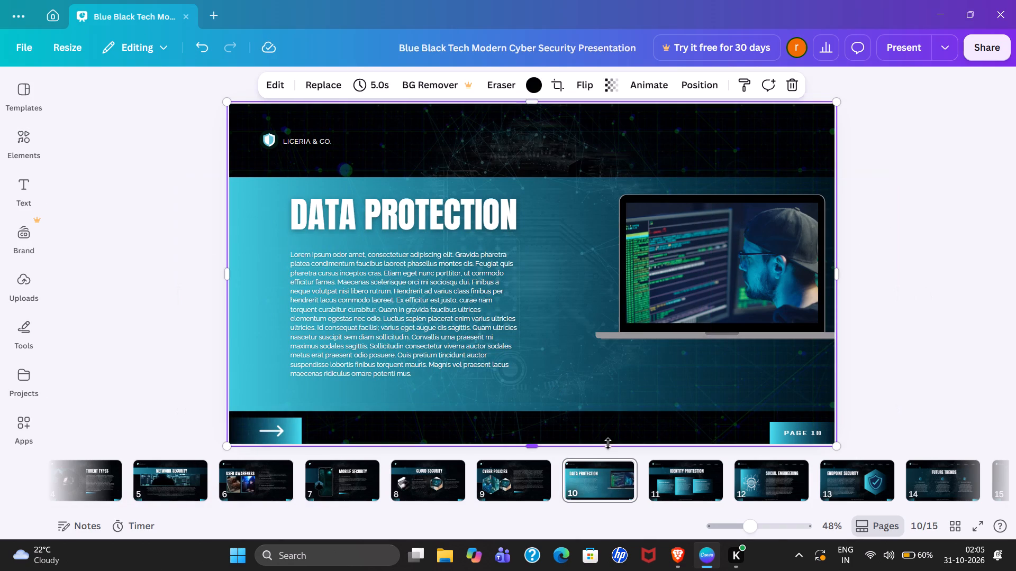
# On page 11, shift the blue gradient band behind the IDENTITY PROTECTION title rightward so it spans the slide's full width.
pyautogui.click(689, 483)
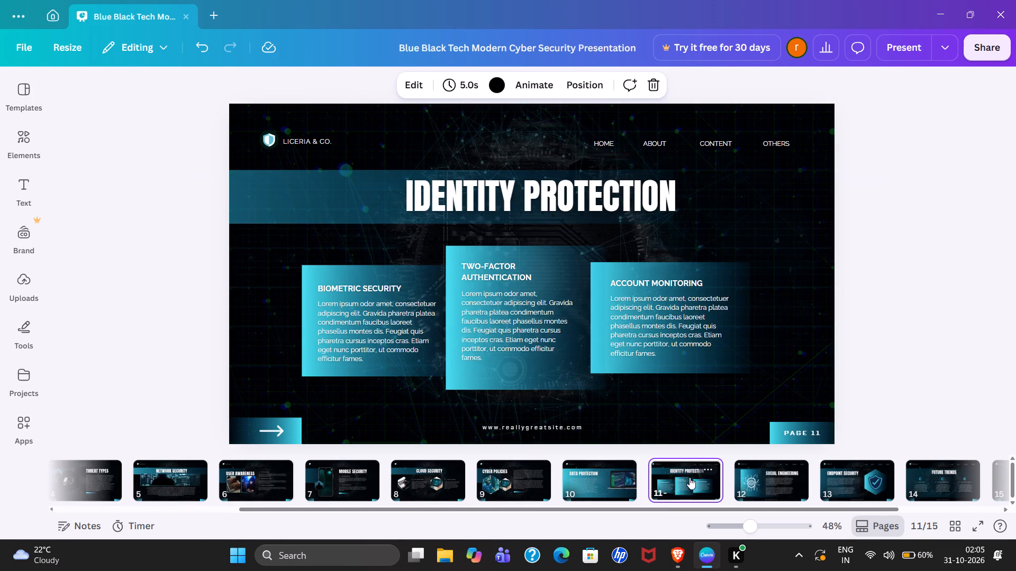
pyautogui.moveTo(354, 195); pyautogui.dragTo(374, 197)
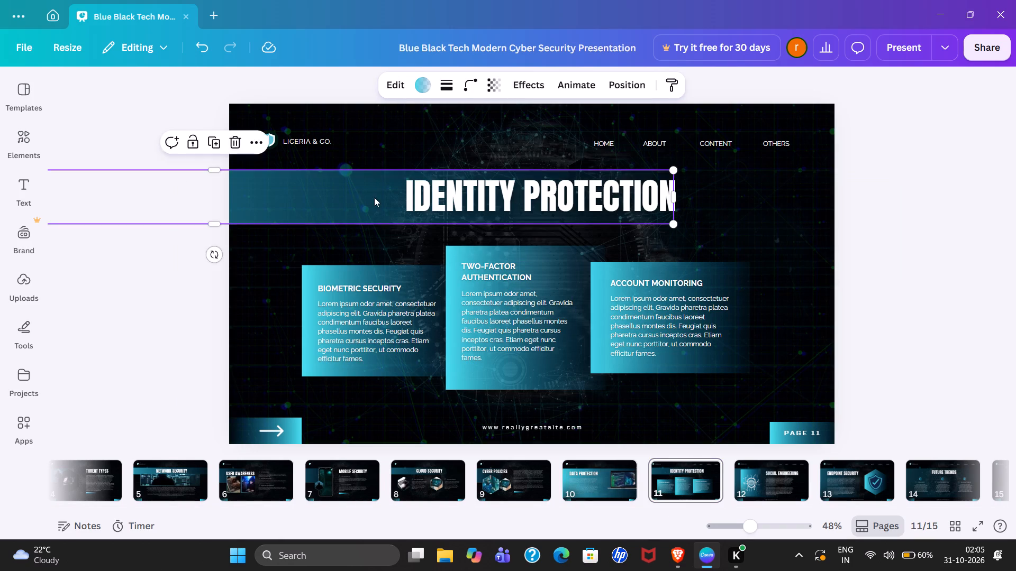
pyautogui.moveTo(374, 197); pyautogui.dragTo(637, 199)
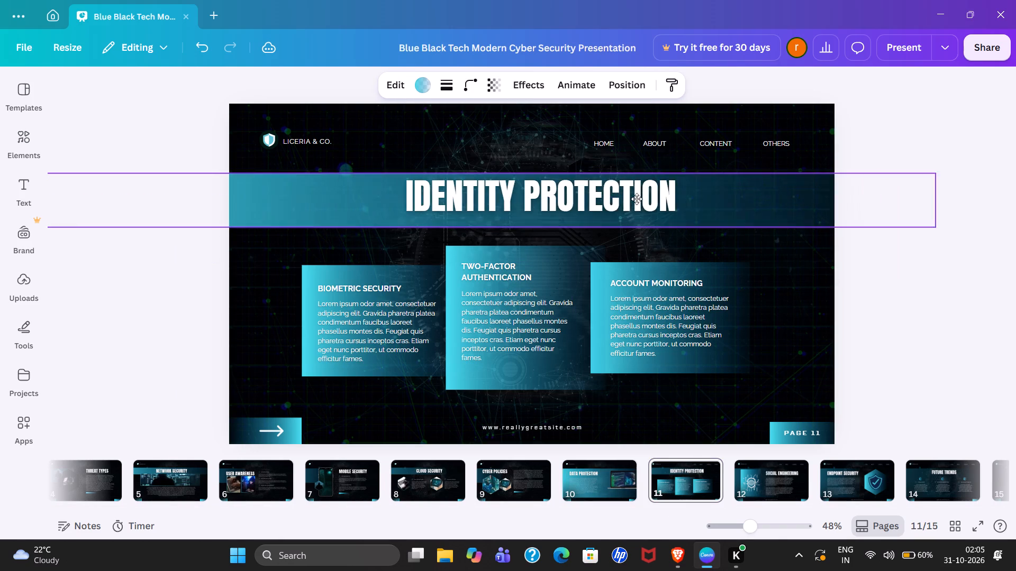
pyautogui.moveTo(637, 199); pyautogui.dragTo(570, 198)
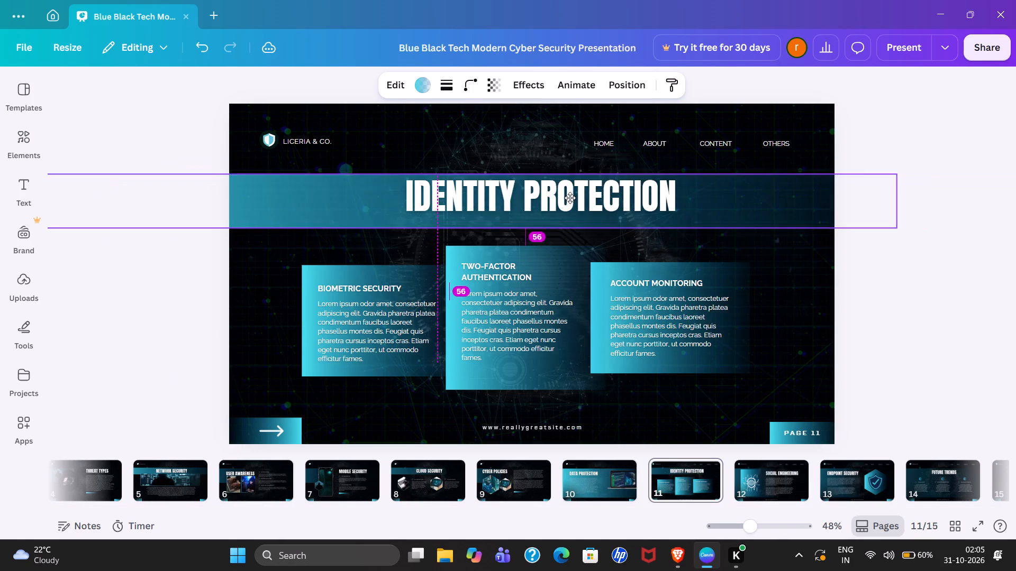
pyautogui.moveTo(570, 198); pyautogui.dragTo(624, 198)
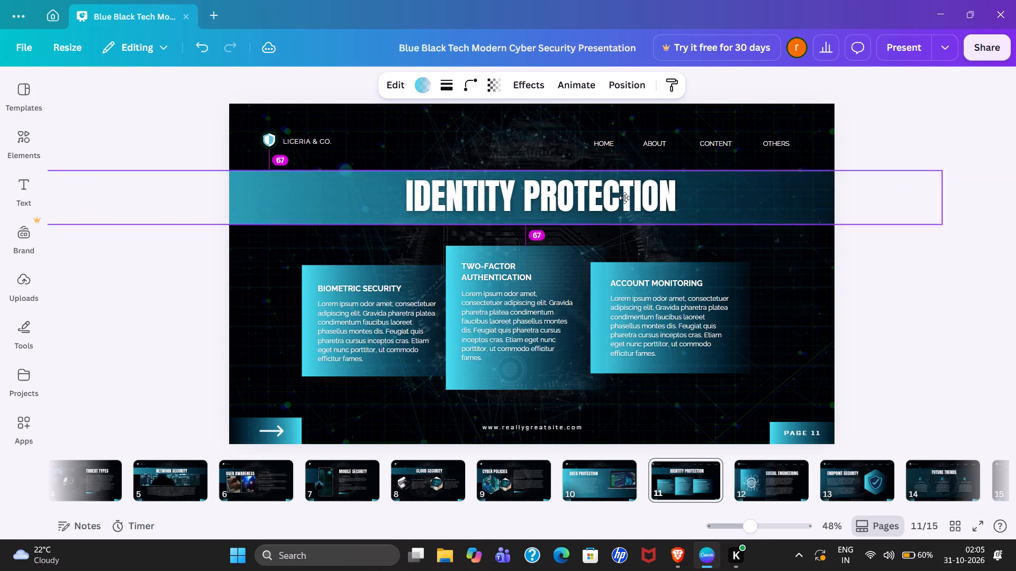
pyautogui.moveTo(624, 198); pyautogui.dragTo(631, 200)
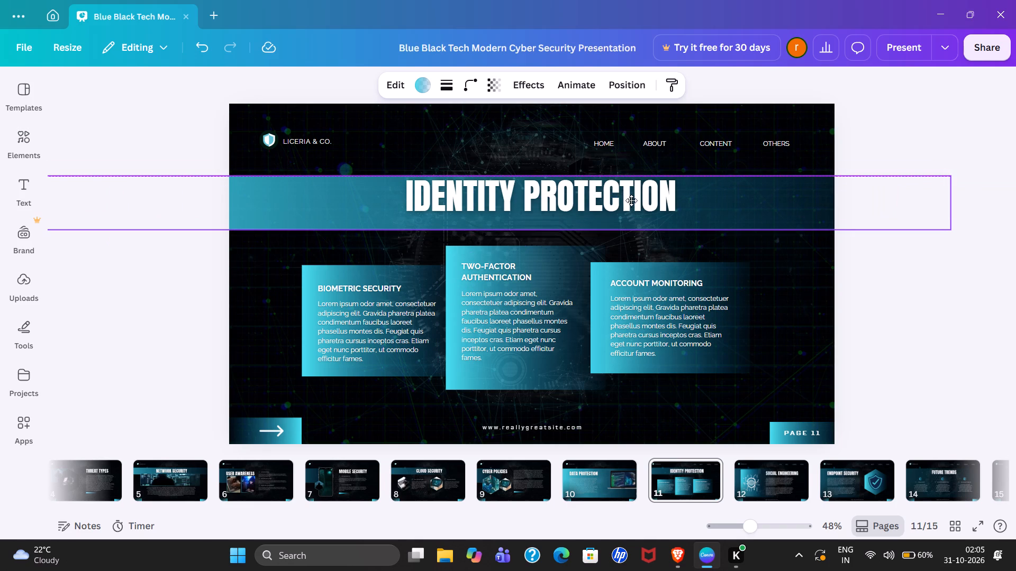
pyautogui.moveTo(631, 200); pyautogui.dragTo(630, 199)
# On page 11, delete the HOME, ABOUT, CONTENT and OTHERS labels and the website address at the slide's bottom.
pyautogui.click(605, 143)
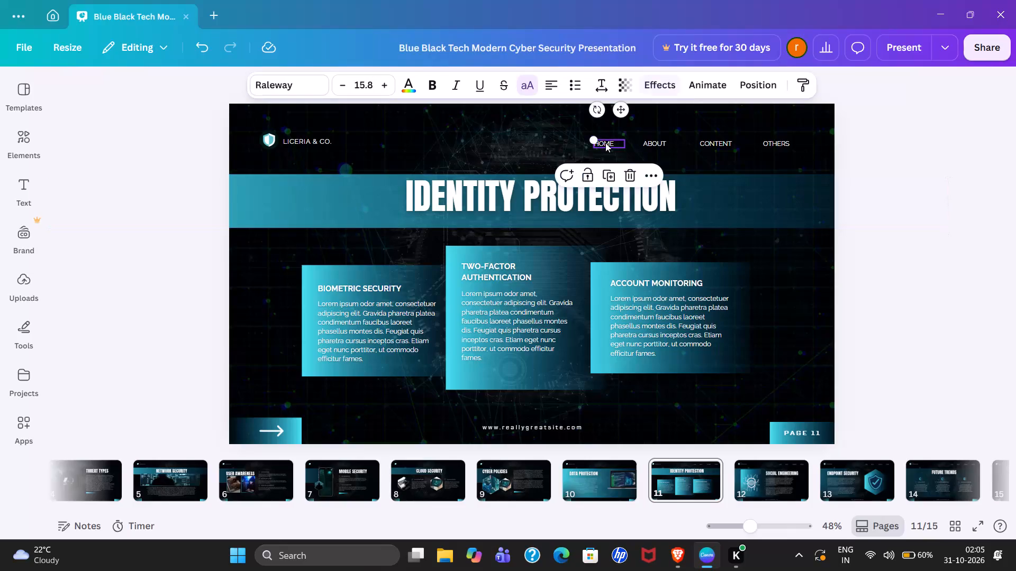
pyautogui.click(629, 174)
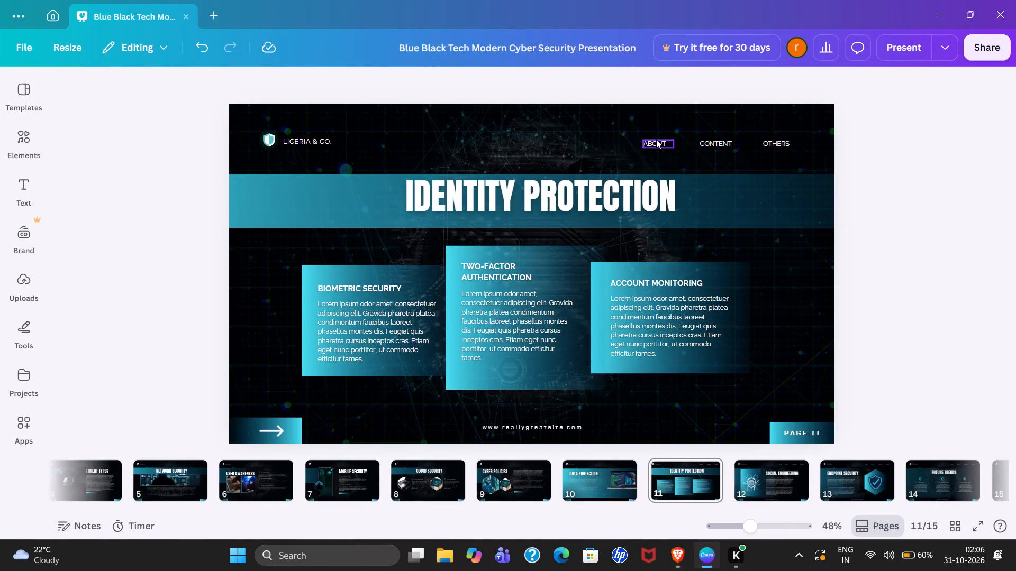
pyautogui.click(656, 139)
pyautogui.click(680, 176)
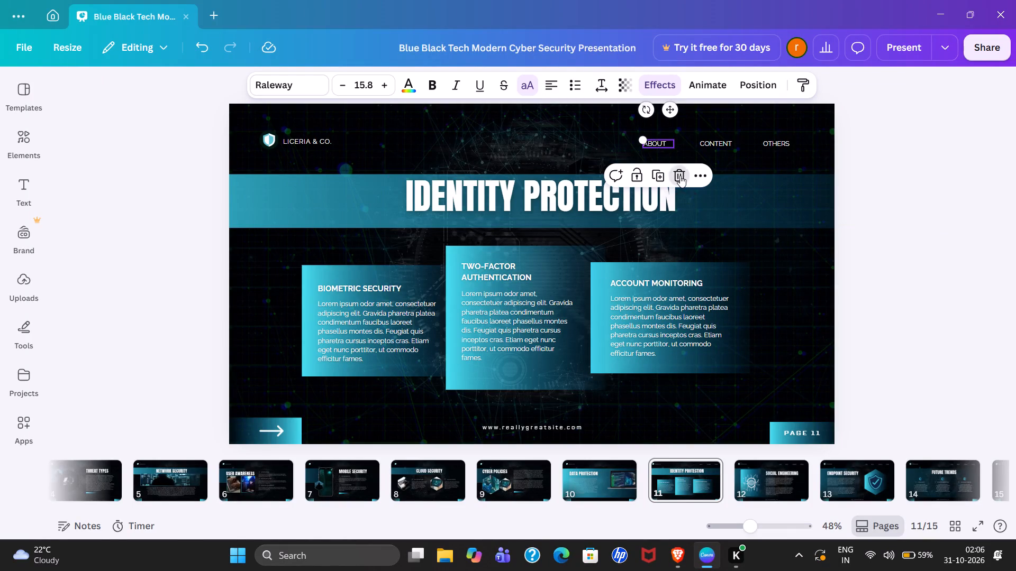
pyautogui.click(713, 142)
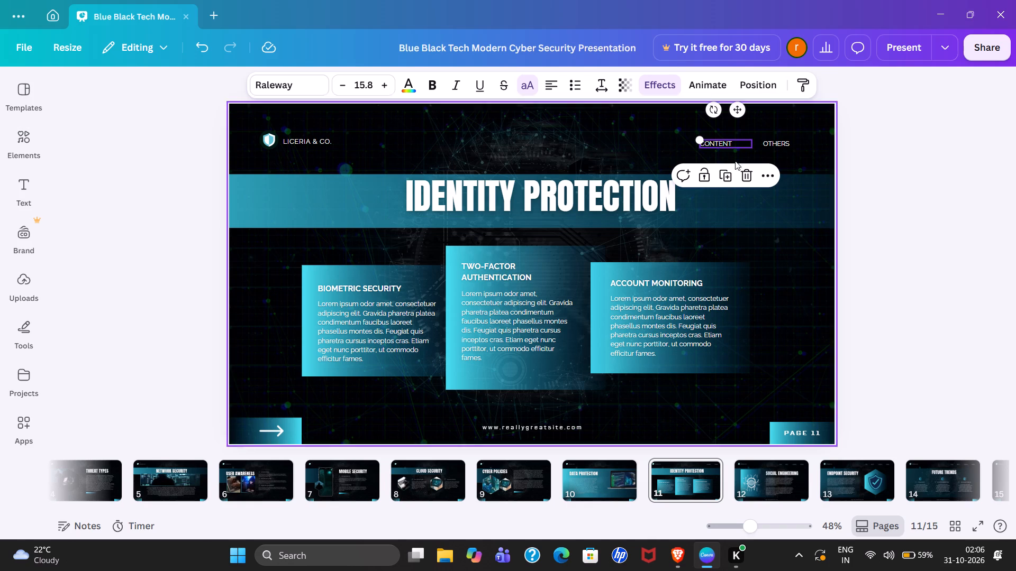
pyautogui.click(746, 172)
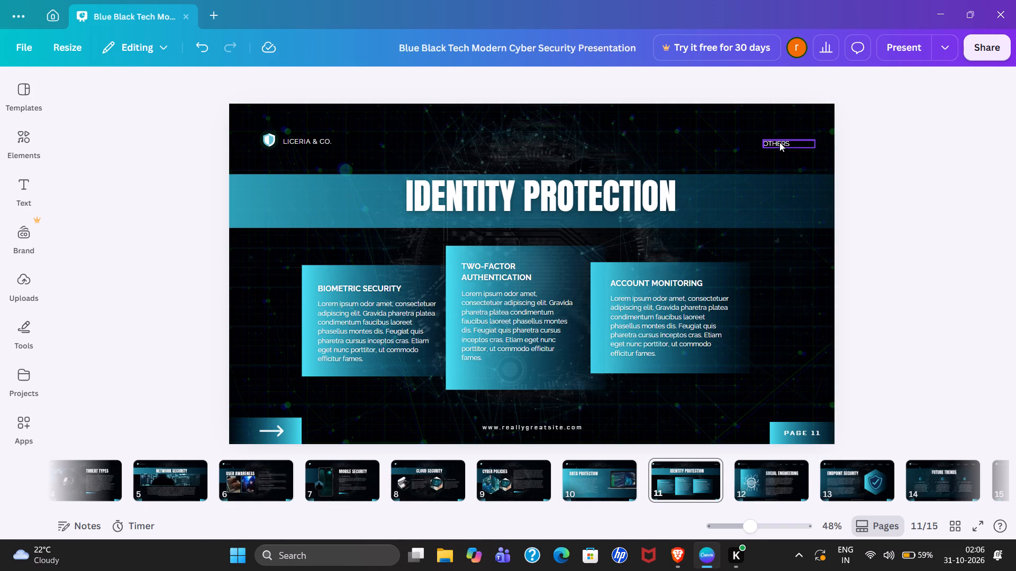
pyautogui.click(779, 142)
pyautogui.click(812, 177)
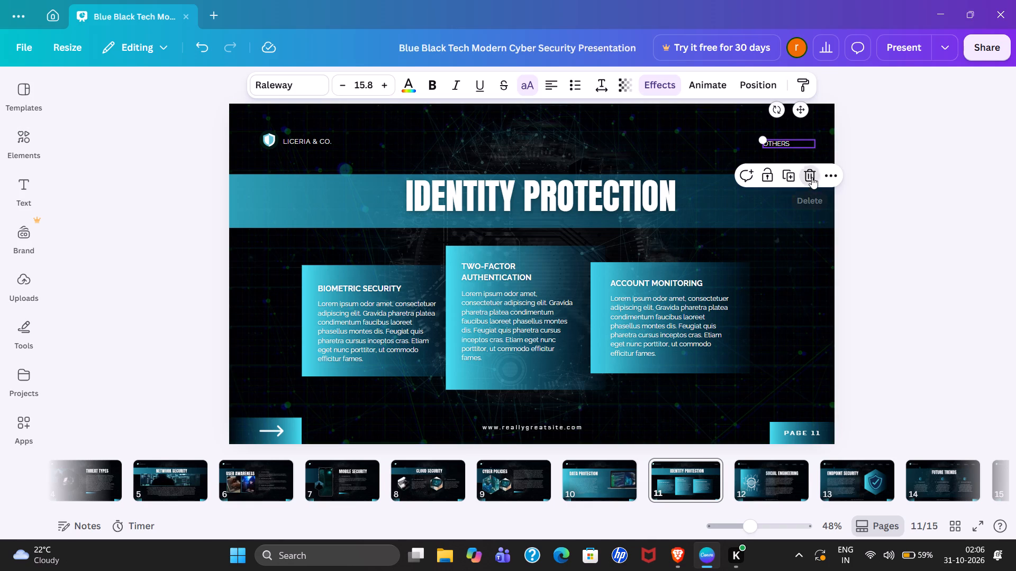
pyautogui.click(552, 424)
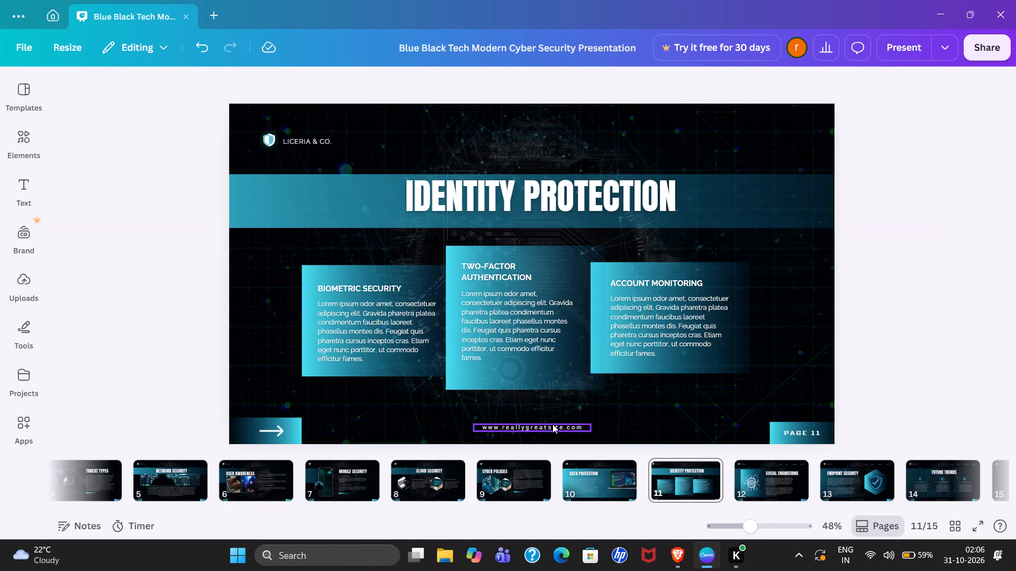
pyautogui.click(554, 394)
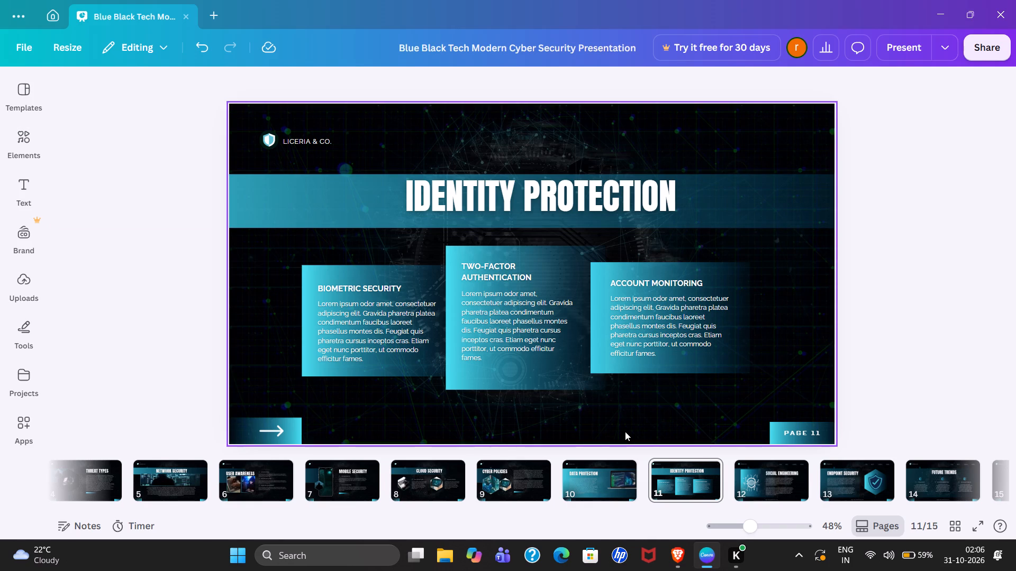
# On page 12, delete the website address, the HOME, ABOUT, CONTENT and OTHERS labels and the LICERIA & CO. name.
pyautogui.click(753, 473)
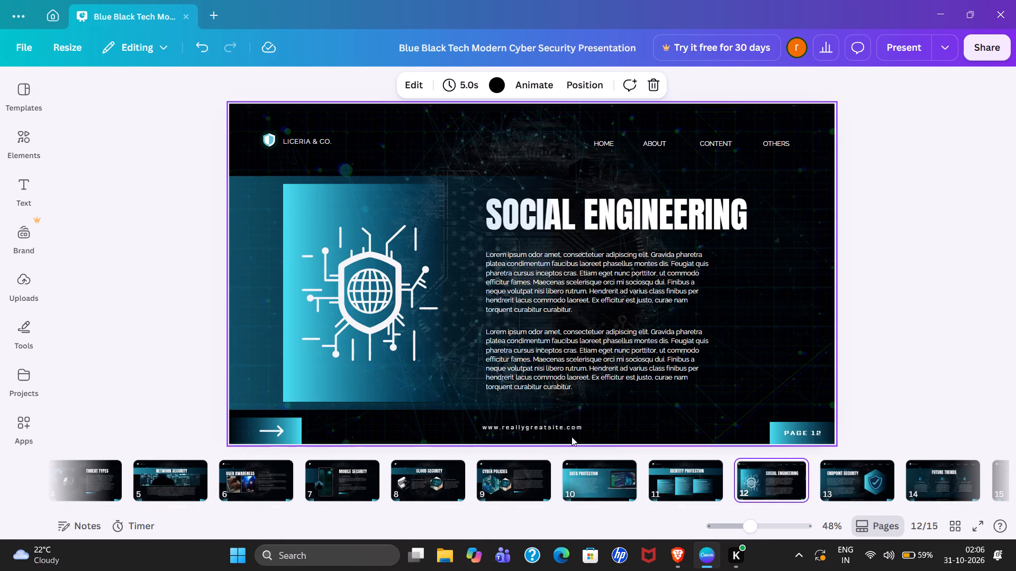
pyautogui.click(552, 423)
pyautogui.click(555, 396)
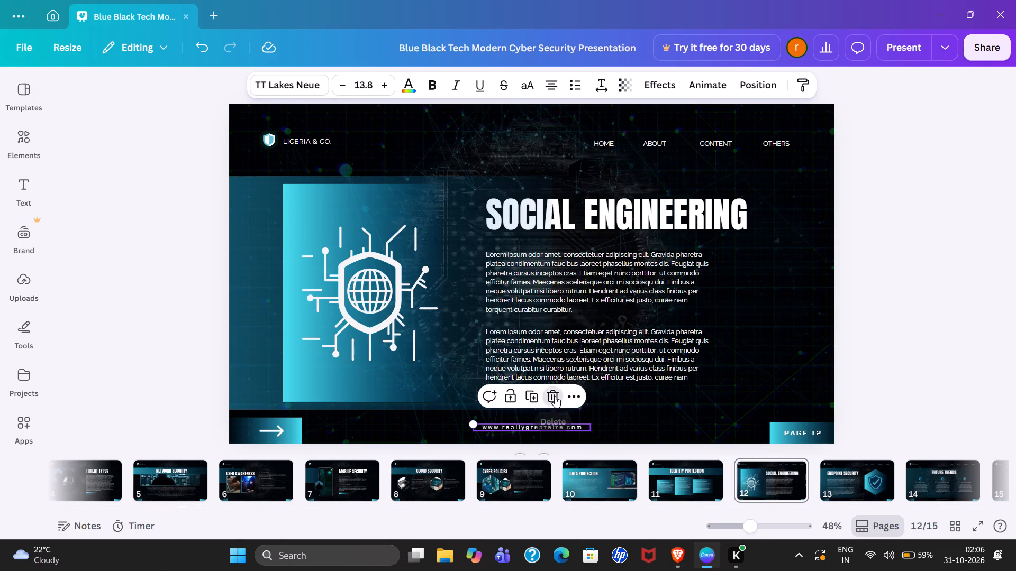
pyautogui.click(605, 140)
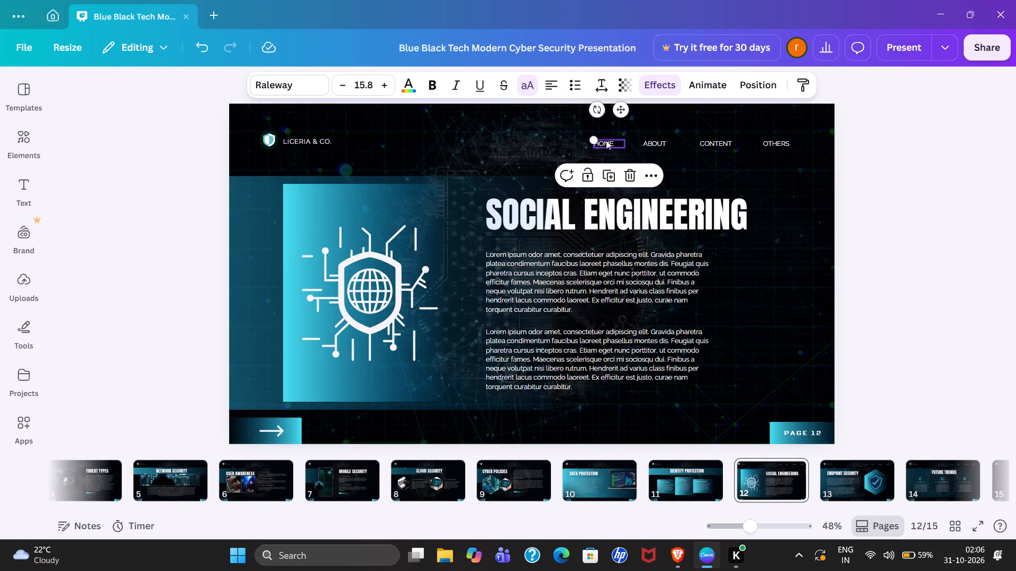
pyautogui.click(631, 169)
pyautogui.click(649, 146)
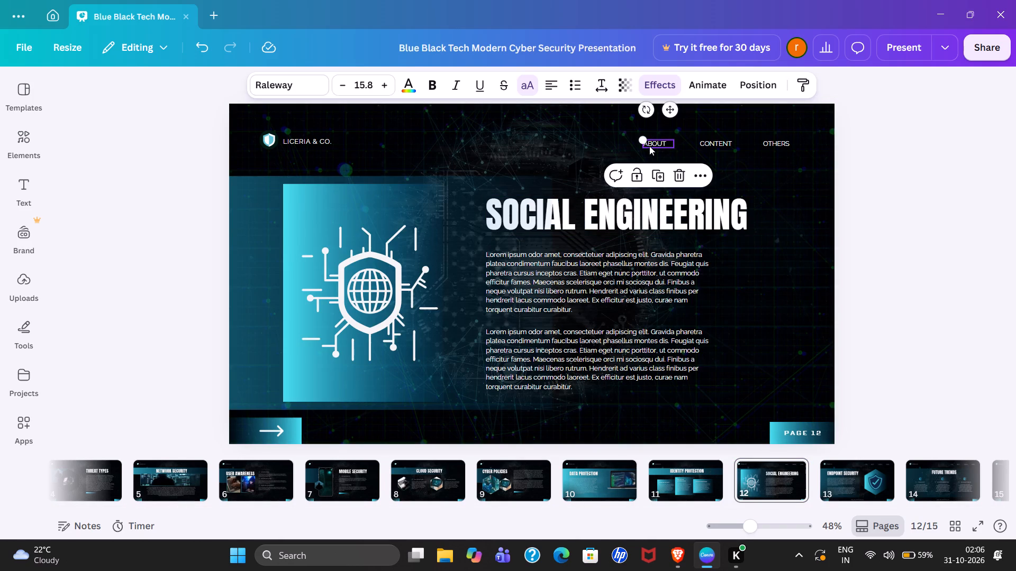
pyautogui.click(677, 173)
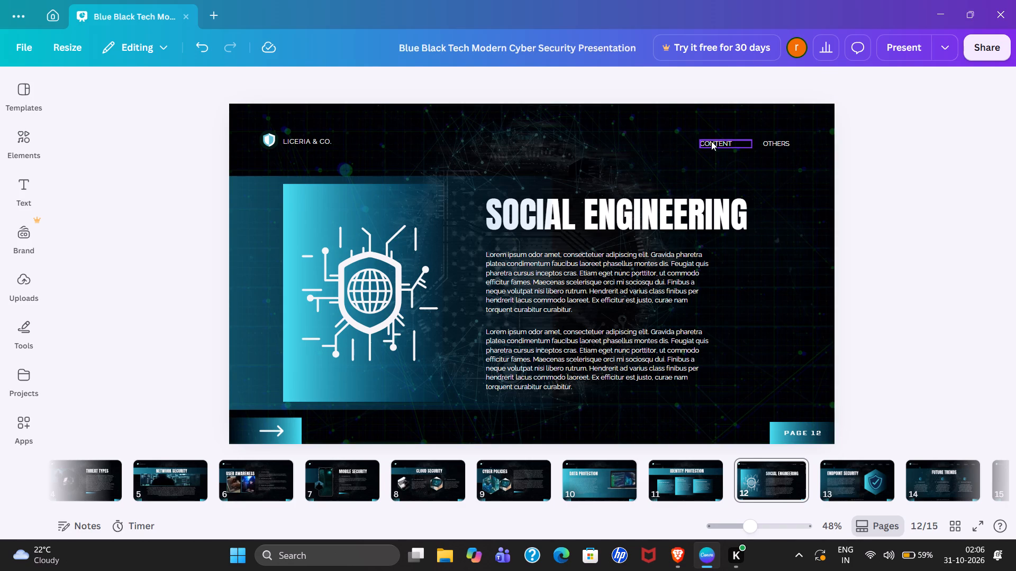
pyautogui.click(711, 141)
pyautogui.click(744, 176)
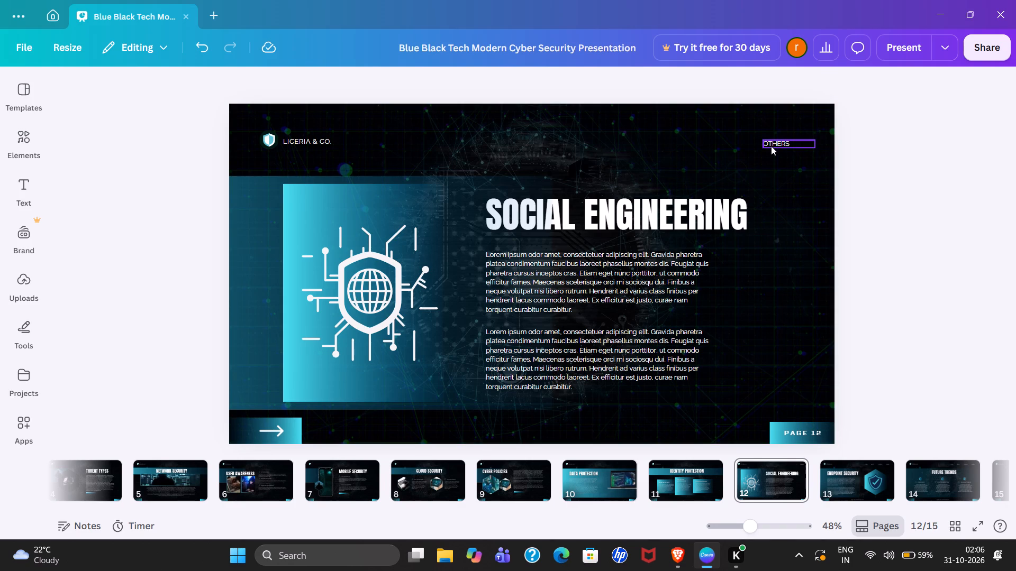
pyautogui.click(771, 145)
pyautogui.click(806, 176)
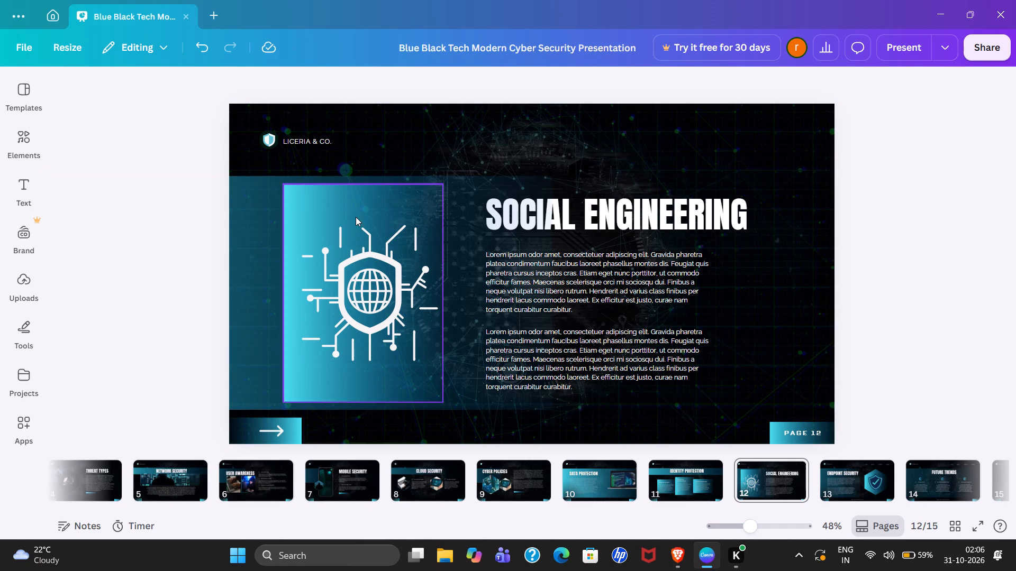
pyautogui.click(312, 144)
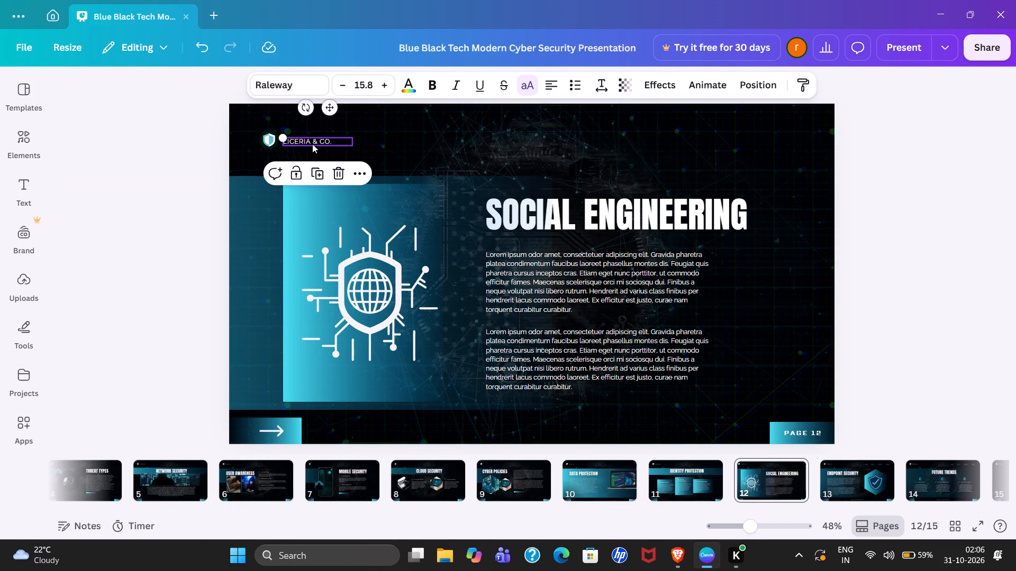
pyautogui.click(336, 169)
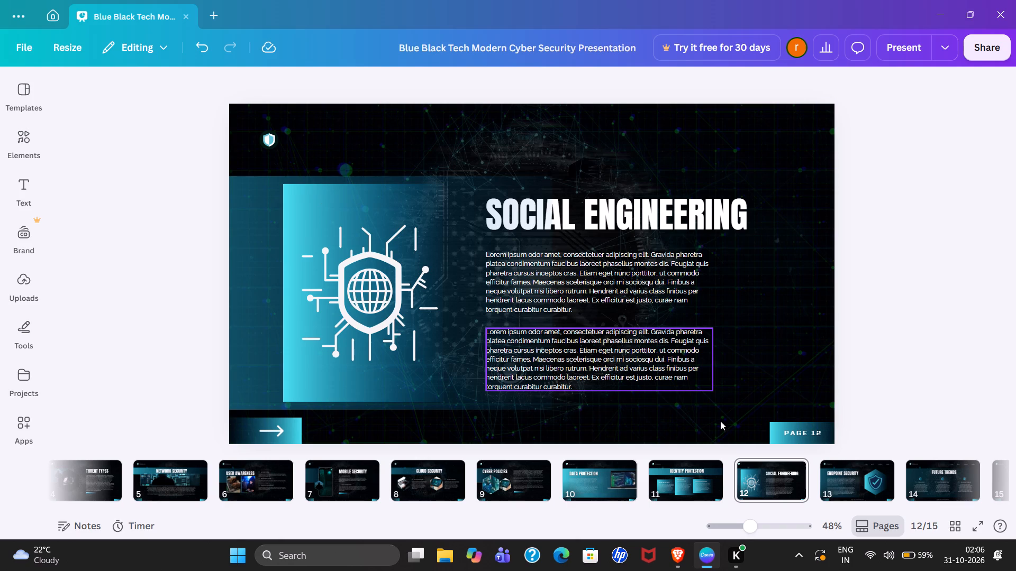
# On page 13, delete the HOME, ABOUT, CONTENT and OTHERS labels at the slide's top.
pyautogui.click(856, 478)
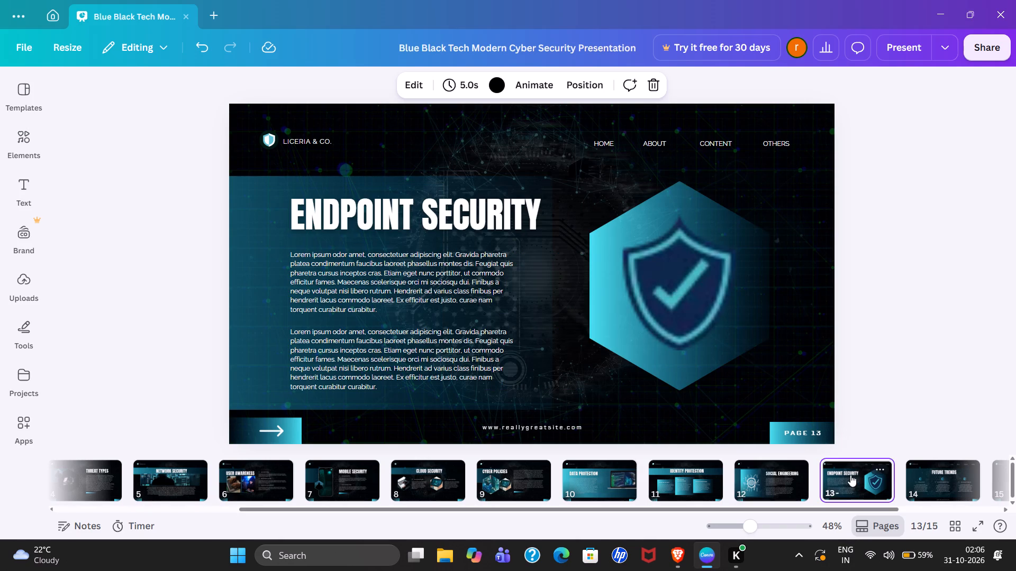
pyautogui.click(612, 145)
pyautogui.click(634, 178)
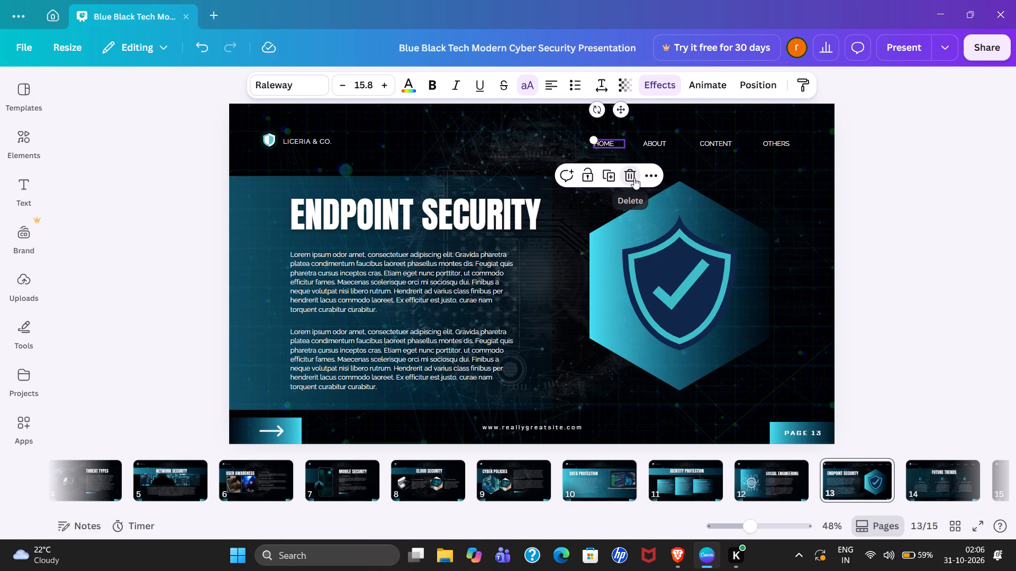
pyautogui.click(656, 141)
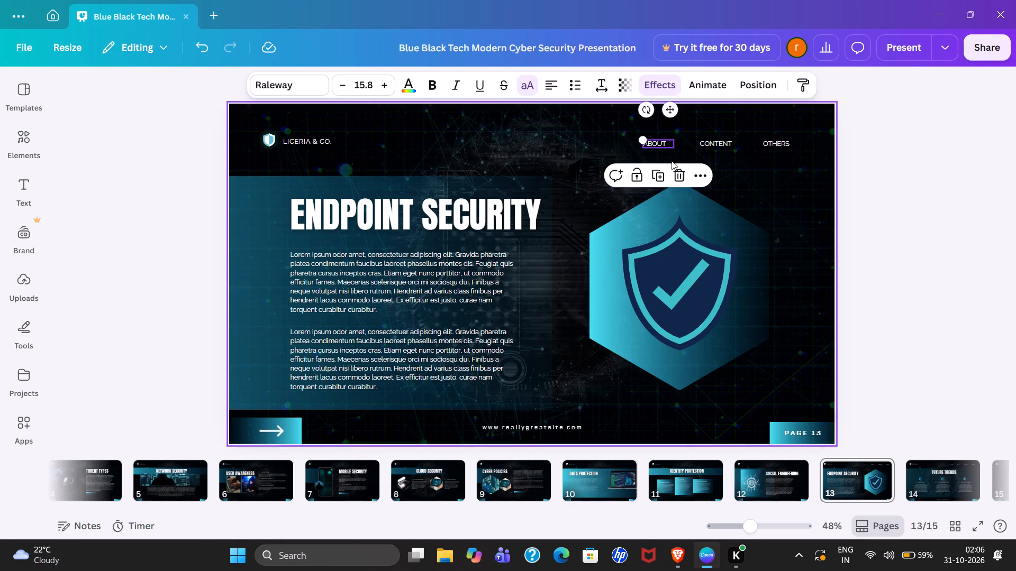
pyautogui.click(682, 176)
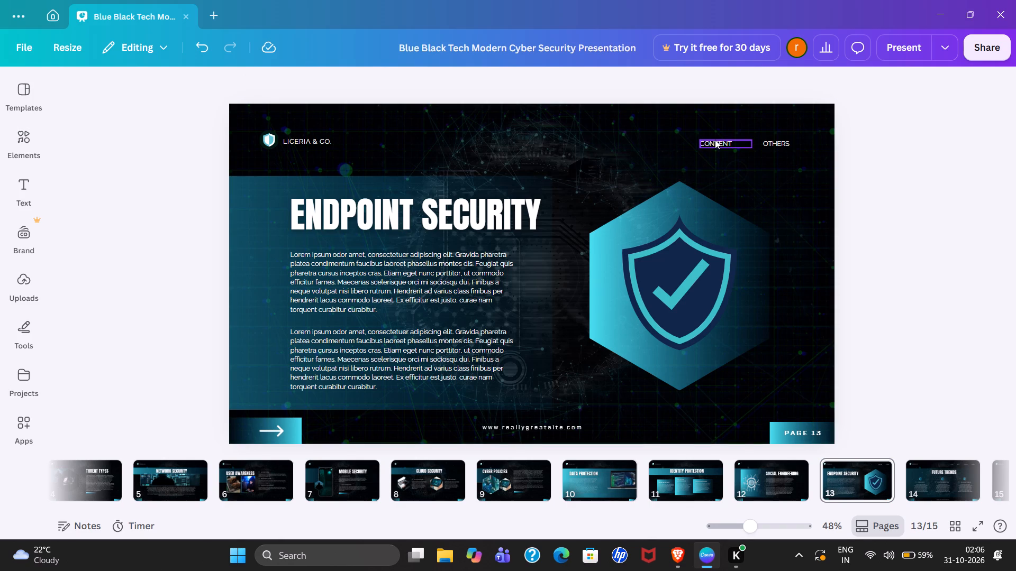
pyautogui.click(715, 140)
pyautogui.click(749, 174)
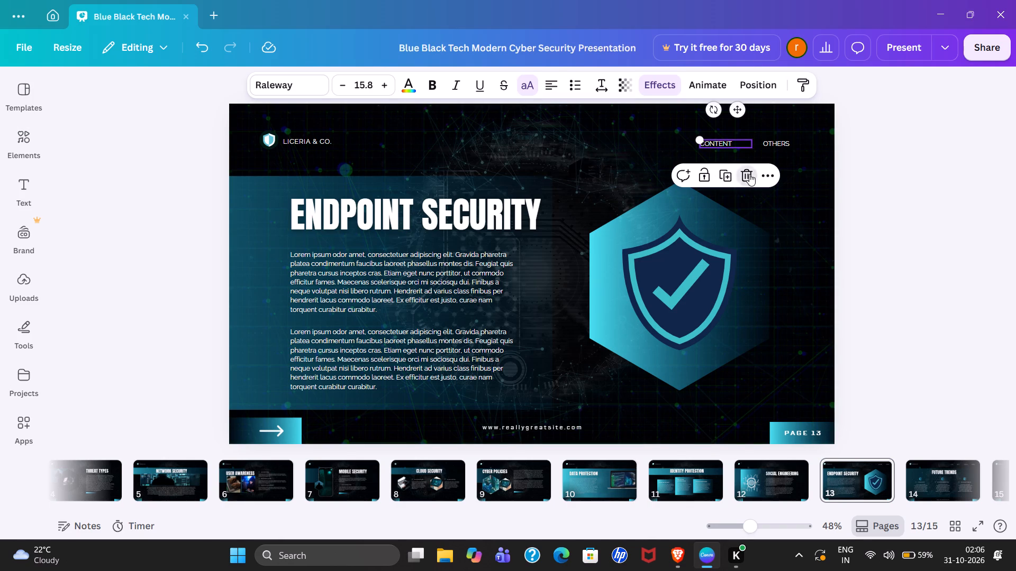
pyautogui.click(784, 142)
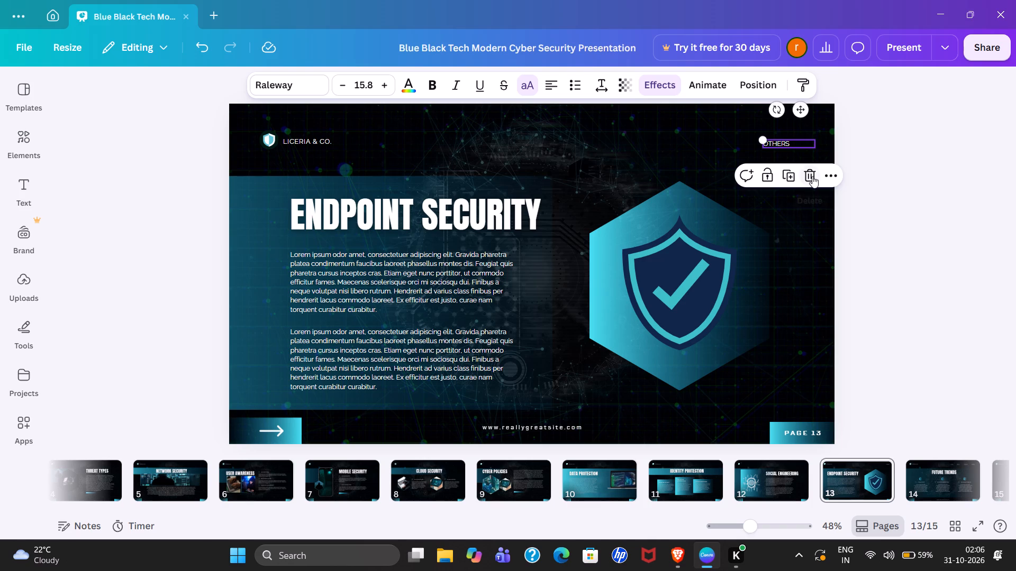
pyautogui.click(812, 176)
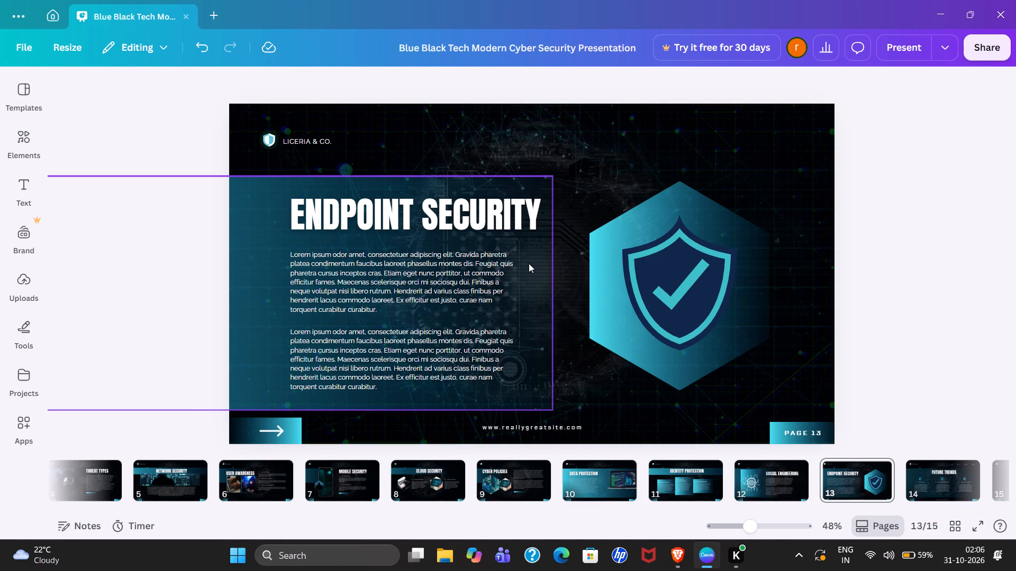
# Shift the blue gradient panel behind the ENDPOINT SECURITY text rightward so it spans the slide's full width behind the shield.
pyautogui.moveTo(529, 263); pyautogui.dragTo(936, 253)
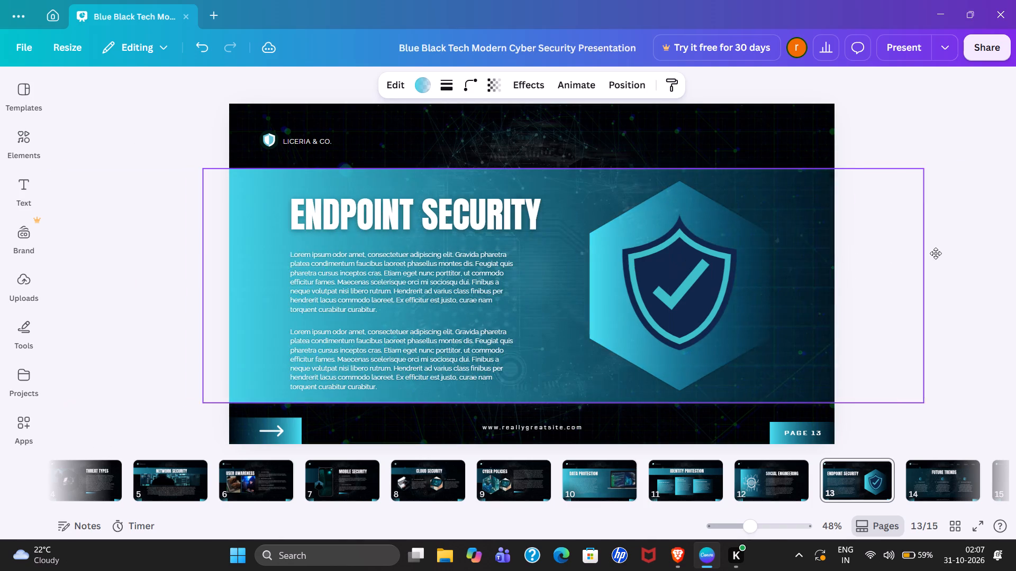
pyautogui.moveTo(936, 253); pyautogui.dragTo(952, 253)
pyautogui.moveTo(548, 317); pyautogui.dragTo(532, 319)
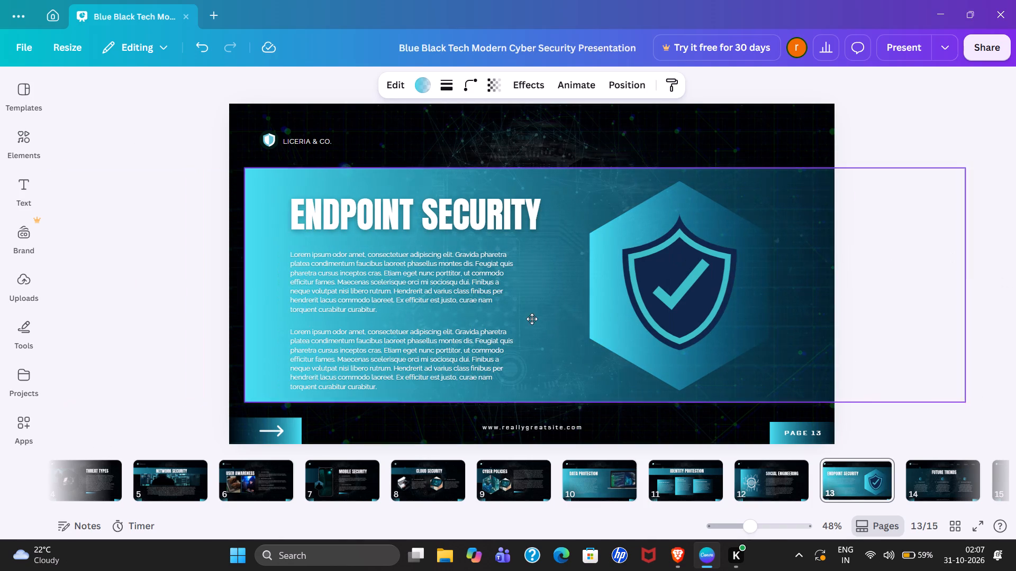
pyautogui.moveTo(532, 319); pyautogui.dragTo(505, 320)
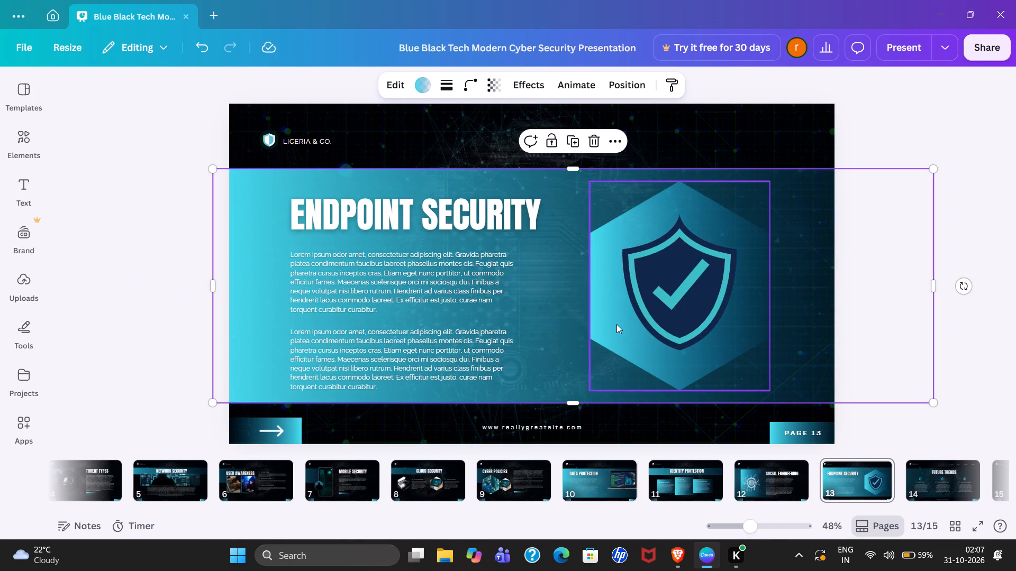
# Move the gradient hexagon behind the shield to the slide's right edge, vertically near the panel's middle and partly beyond the slide.
pyautogui.moveTo(616, 324); pyautogui.dragTo(835, 169)
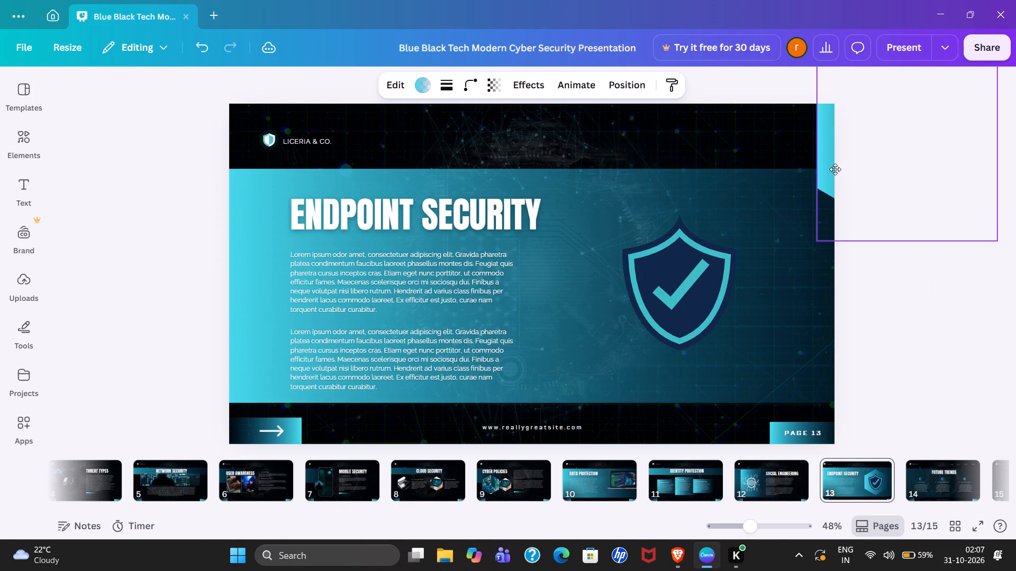
pyautogui.moveTo(835, 169); pyautogui.dragTo(722, 189)
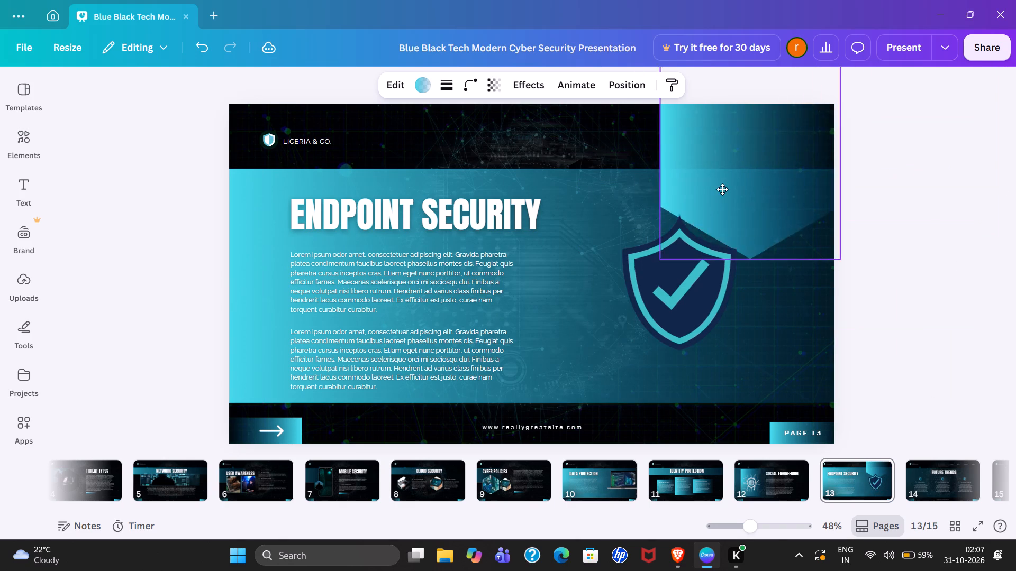
pyautogui.moveTo(722, 189); pyautogui.dragTo(751, 198)
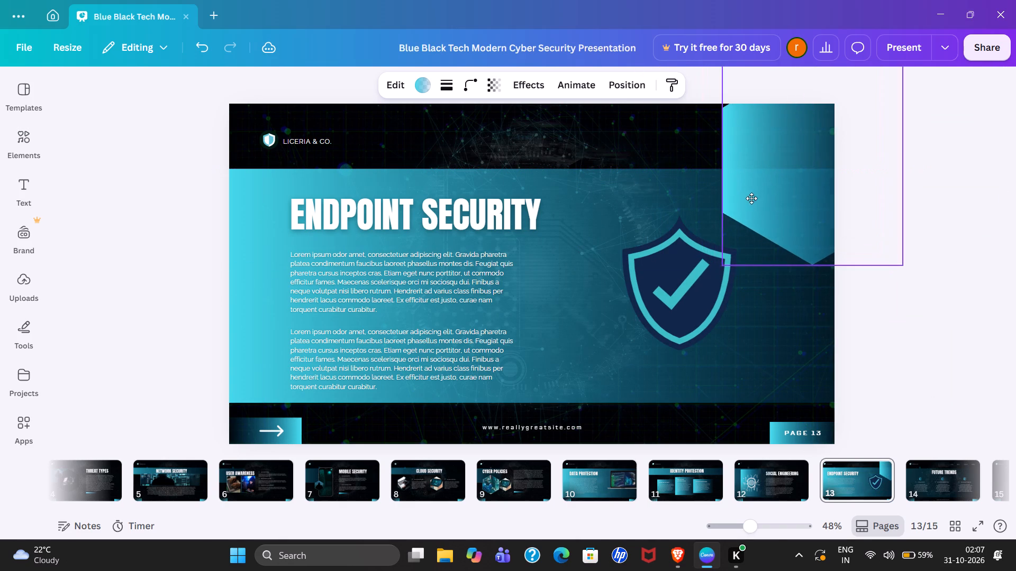
pyautogui.moveTo(751, 198); pyautogui.dragTo(770, 196)
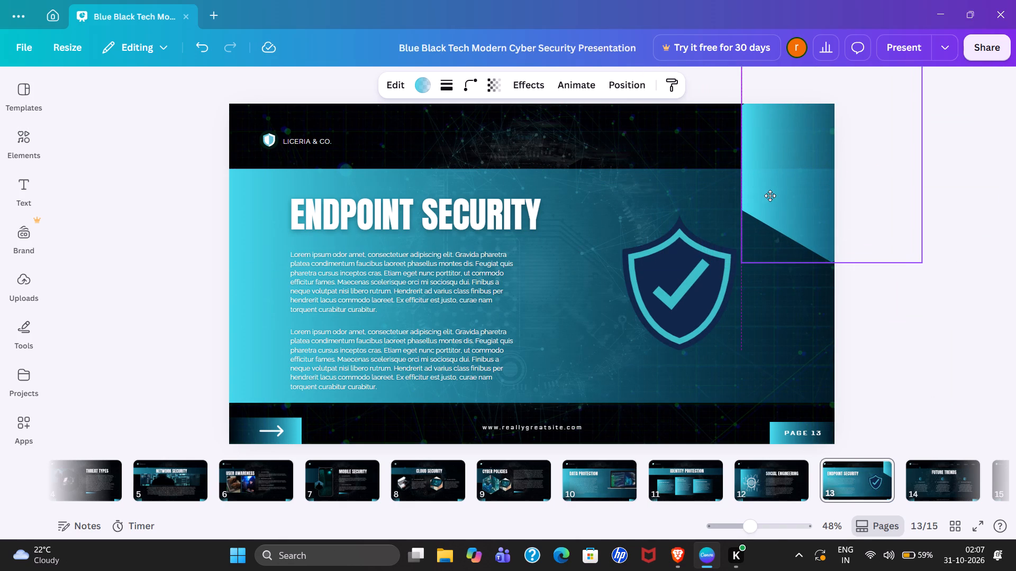
pyautogui.moveTo(770, 196); pyautogui.dragTo(724, 235)
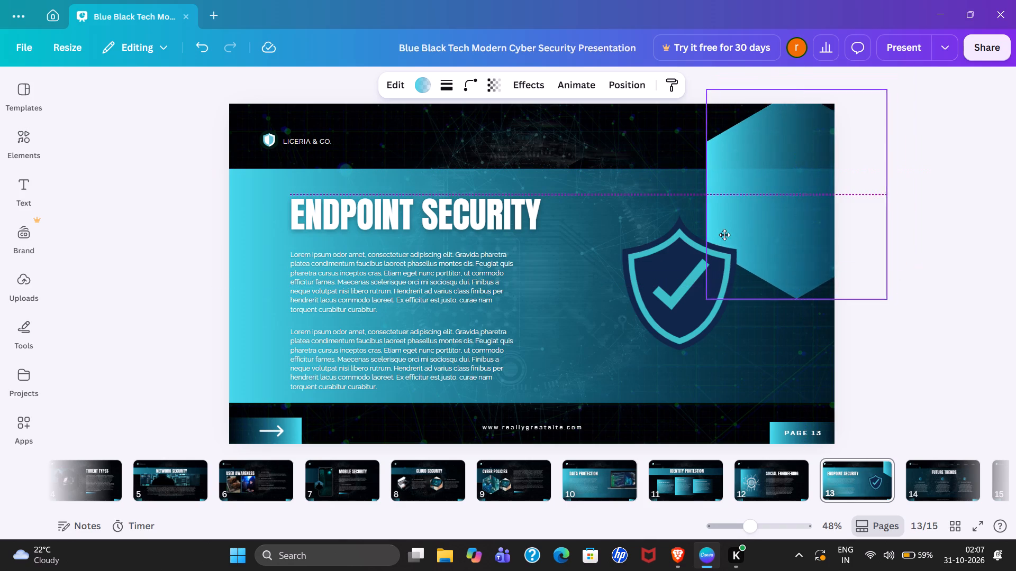
pyautogui.moveTo(724, 235); pyautogui.dragTo(747, 300)
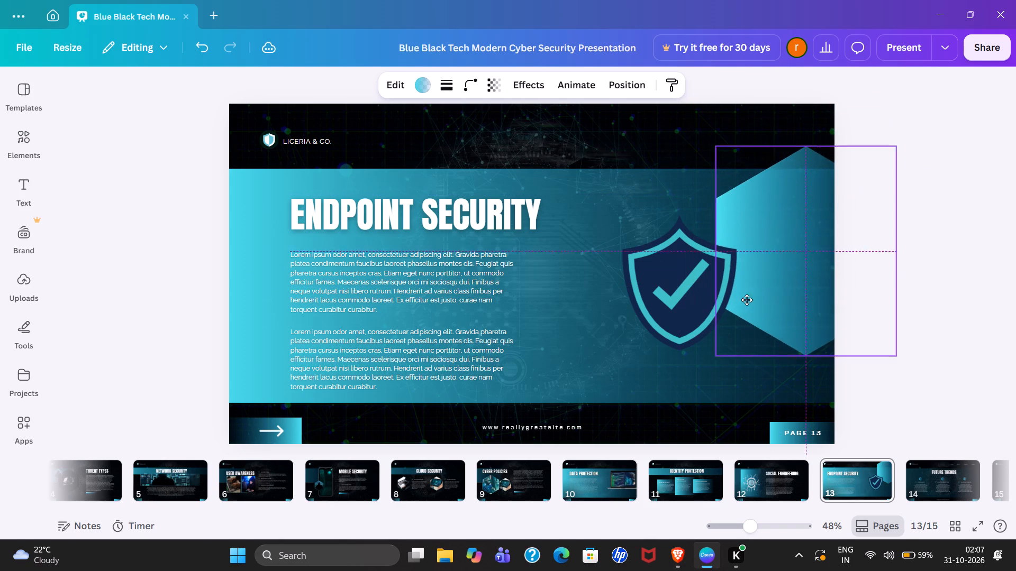
pyautogui.moveTo(747, 300); pyautogui.dragTo(764, 326)
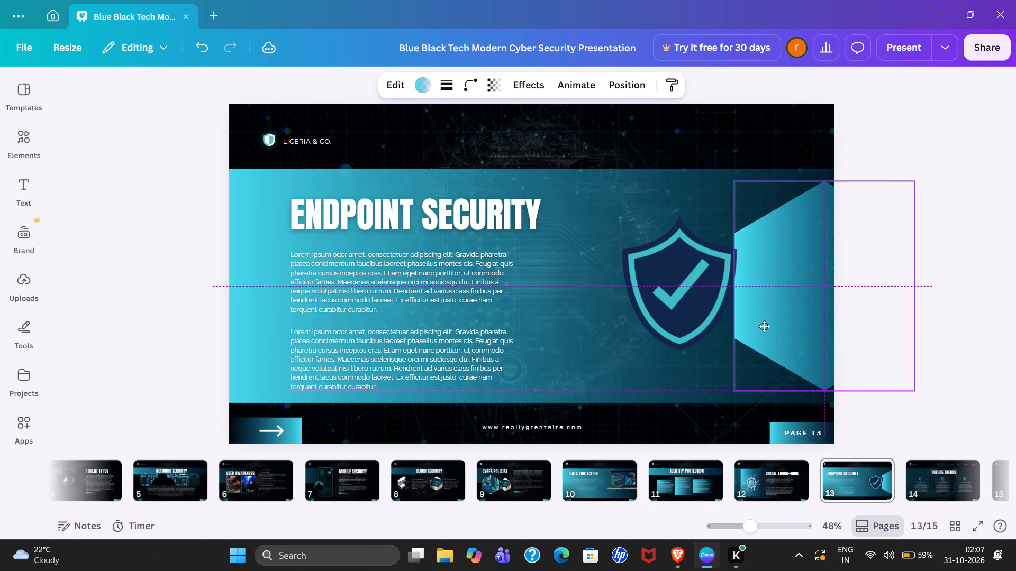
pyautogui.moveTo(764, 326); pyautogui.dragTo(770, 330)
# Move the checkmark shield rightward so it overlaps the repositioned hexagon near the slide's right edge.
pyautogui.moveTo(693, 307); pyautogui.dragTo(803, 321)
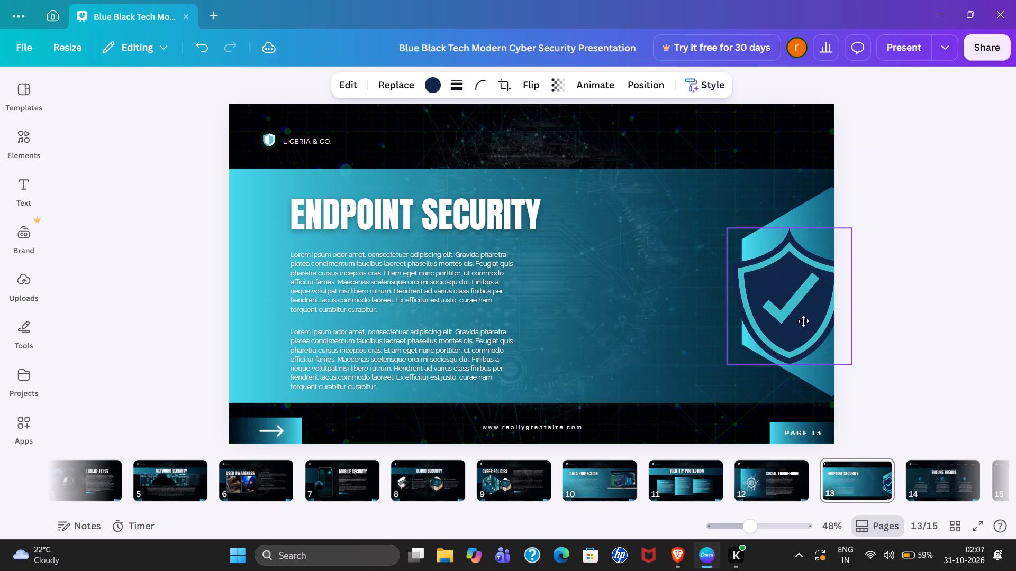
pyautogui.moveTo(803, 321); pyautogui.dragTo(761, 317)
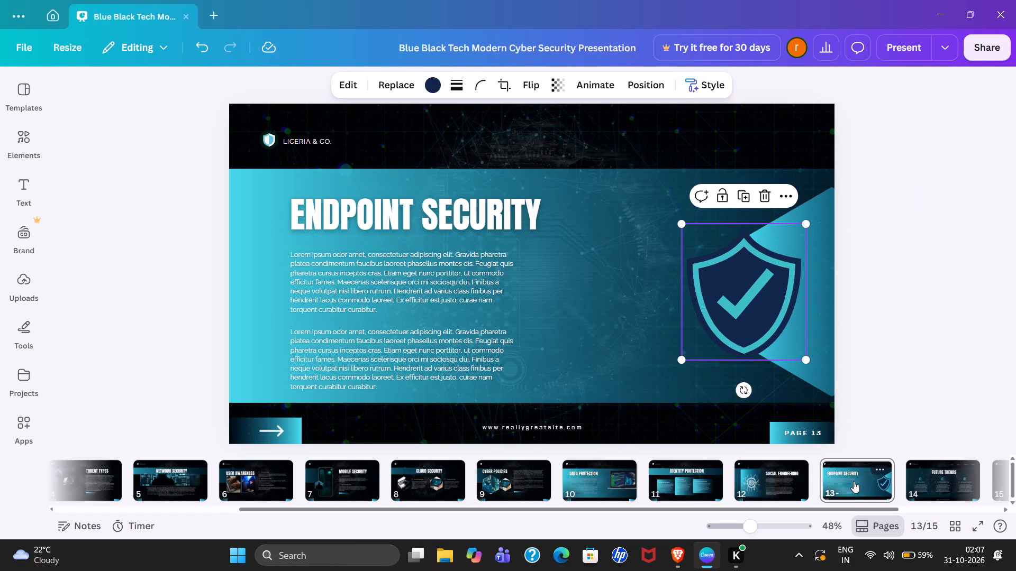
# On page 14, delete the website address, the HOME, ABOUT, CONTENT and OTHERS labels and the LICERIA & CO. name.
pyautogui.click(926, 474)
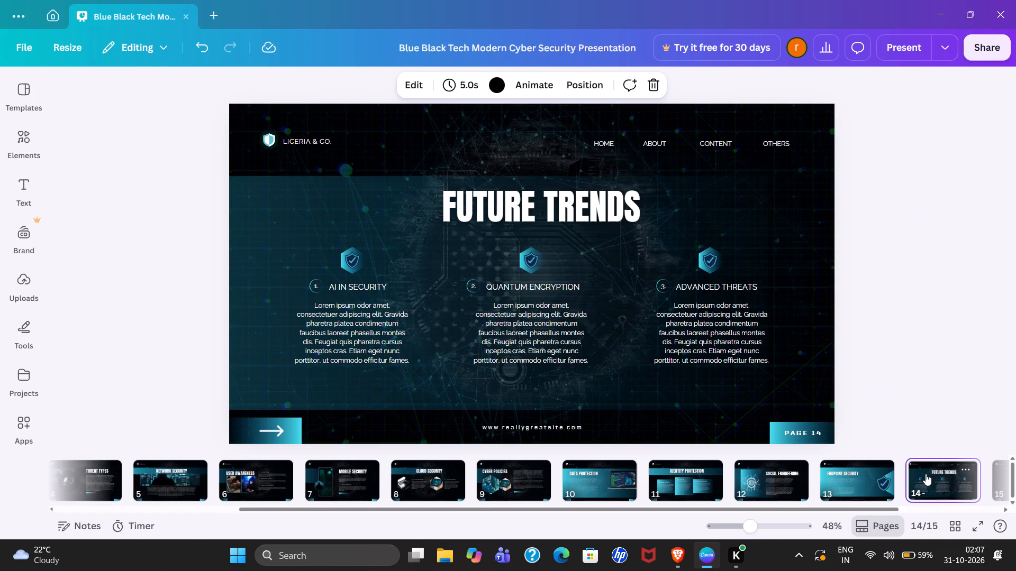
pyautogui.click(515, 424)
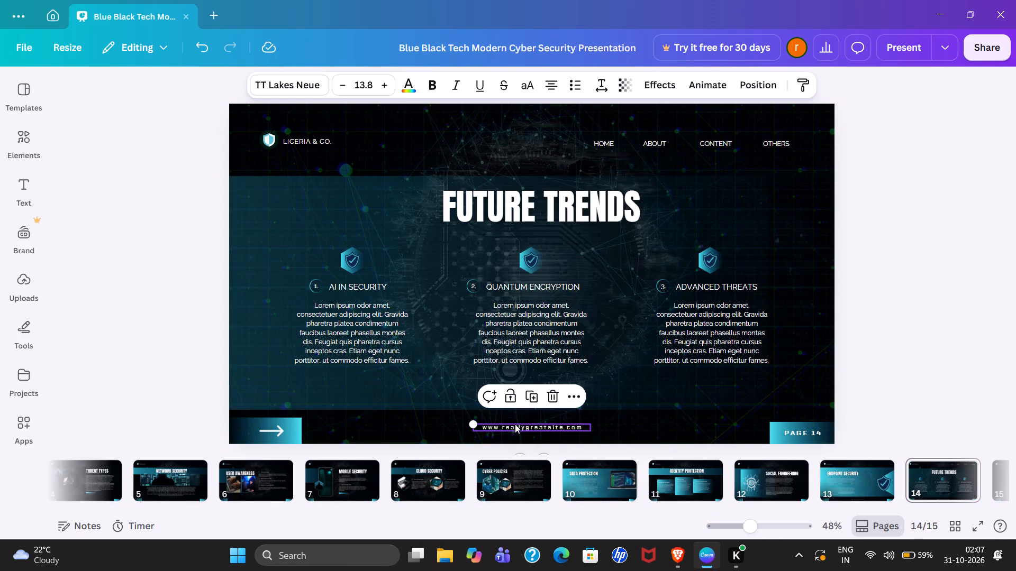
pyautogui.click(552, 391)
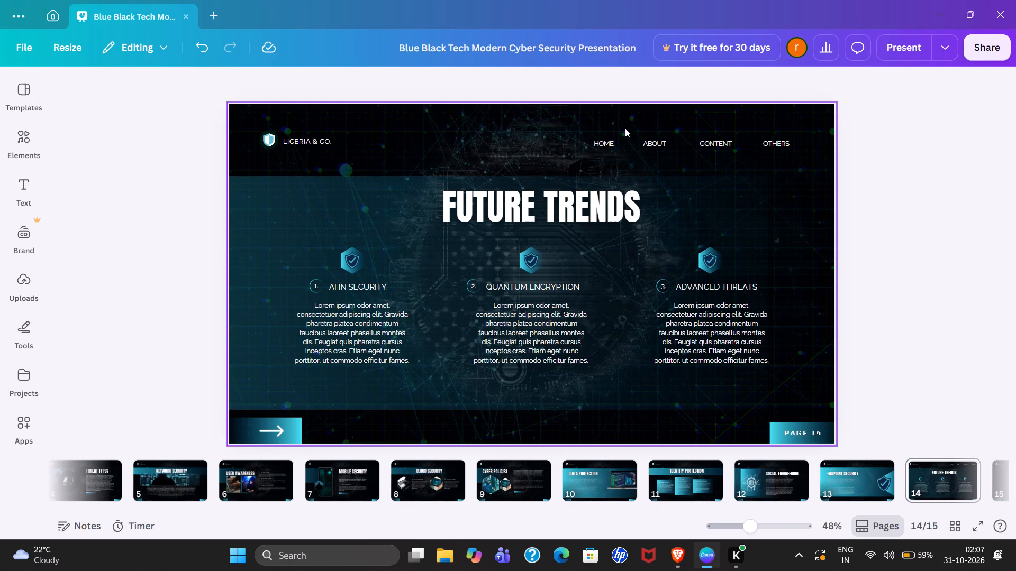
pyautogui.click(608, 140)
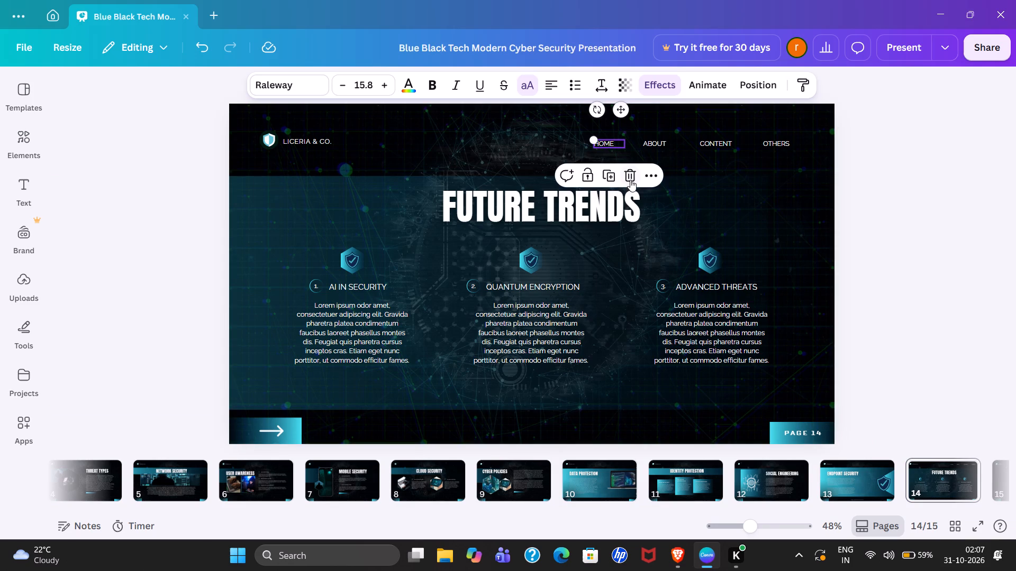
pyautogui.click(634, 180)
pyautogui.click(649, 147)
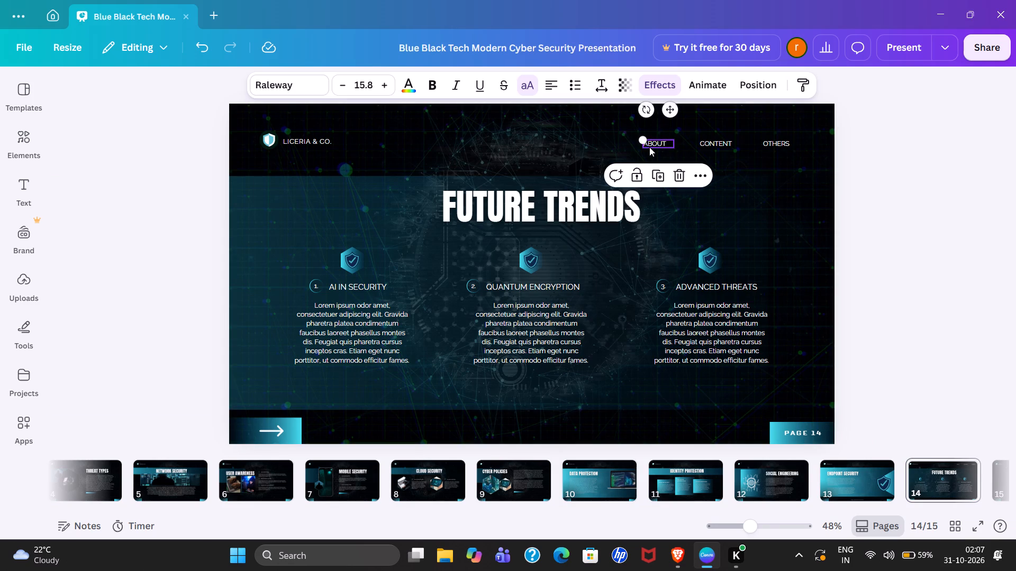
pyautogui.click(675, 174)
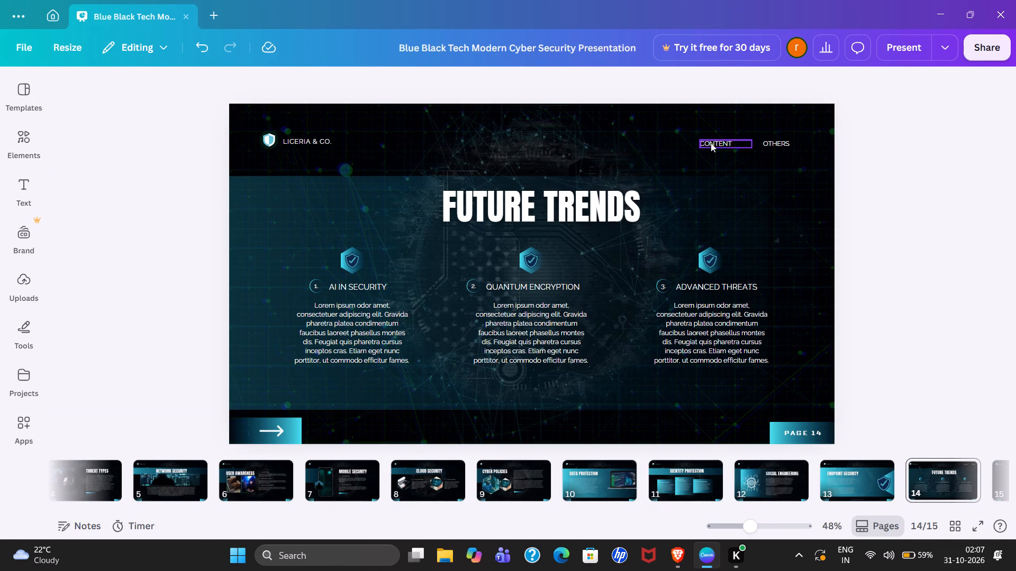
pyautogui.click(711, 143)
pyautogui.click(746, 174)
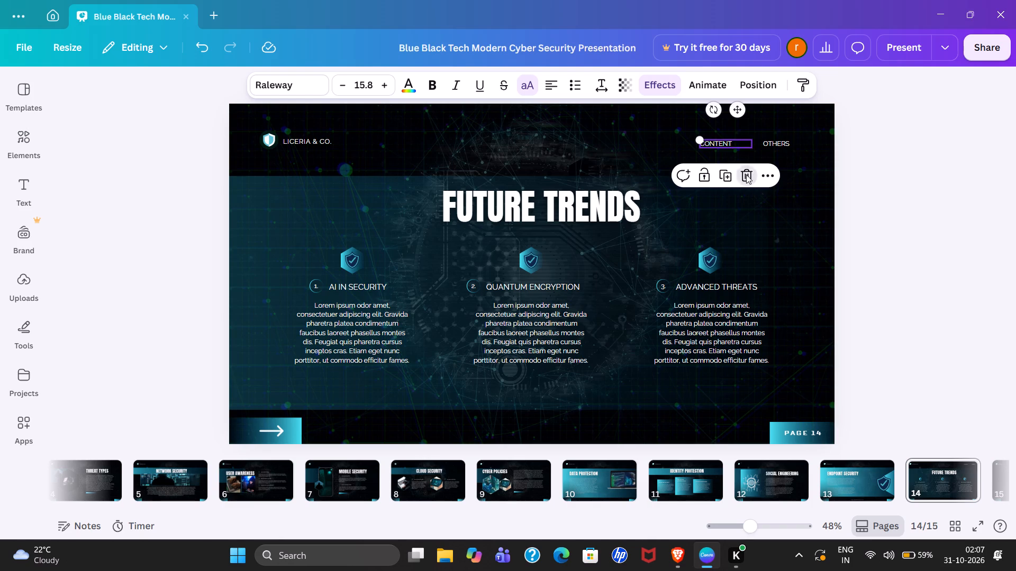
pyautogui.click(769, 146)
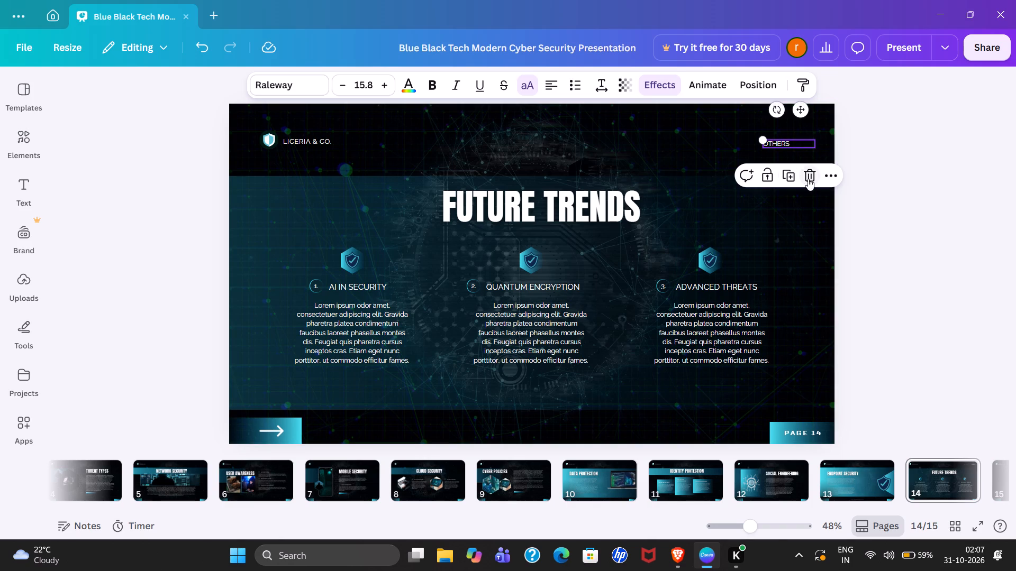
pyautogui.click(809, 179)
pyautogui.click(311, 136)
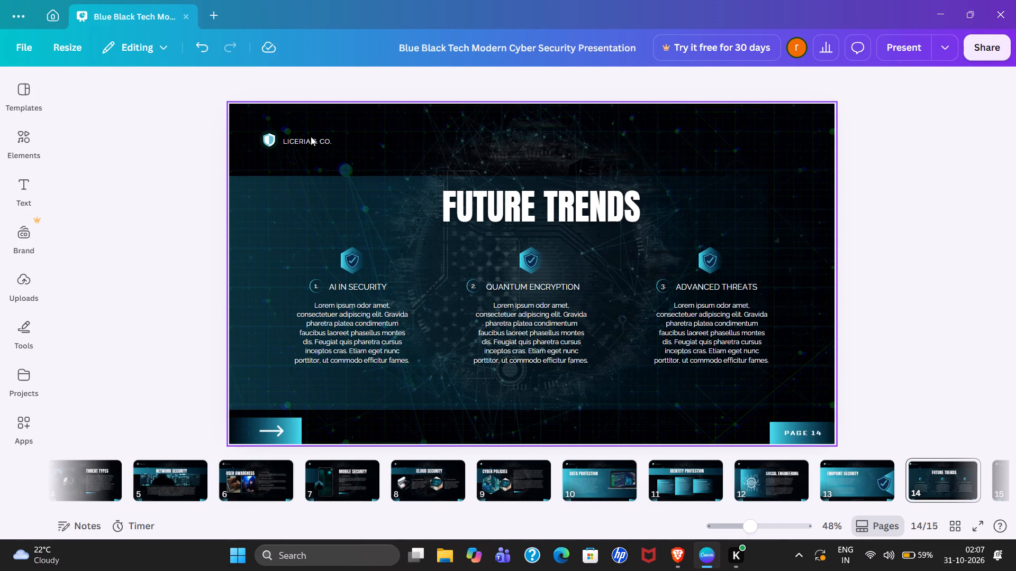
pyautogui.click(311, 143)
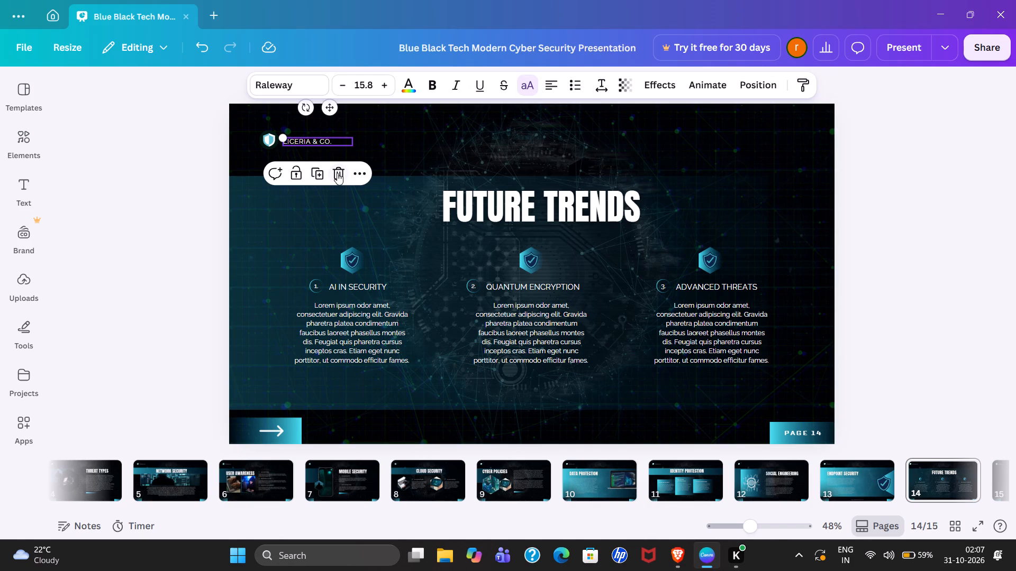
pyautogui.click(338, 173)
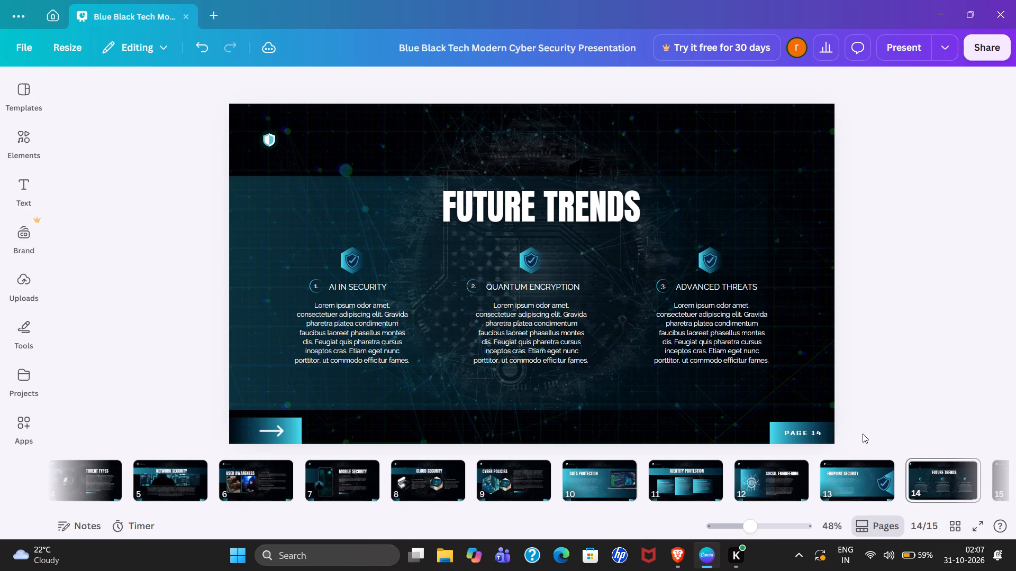
# On page 15, delete both website addresses, at the slide's bottom and beneath the WITH US! heading.
pyautogui.hscroll(-5, 837, 478)
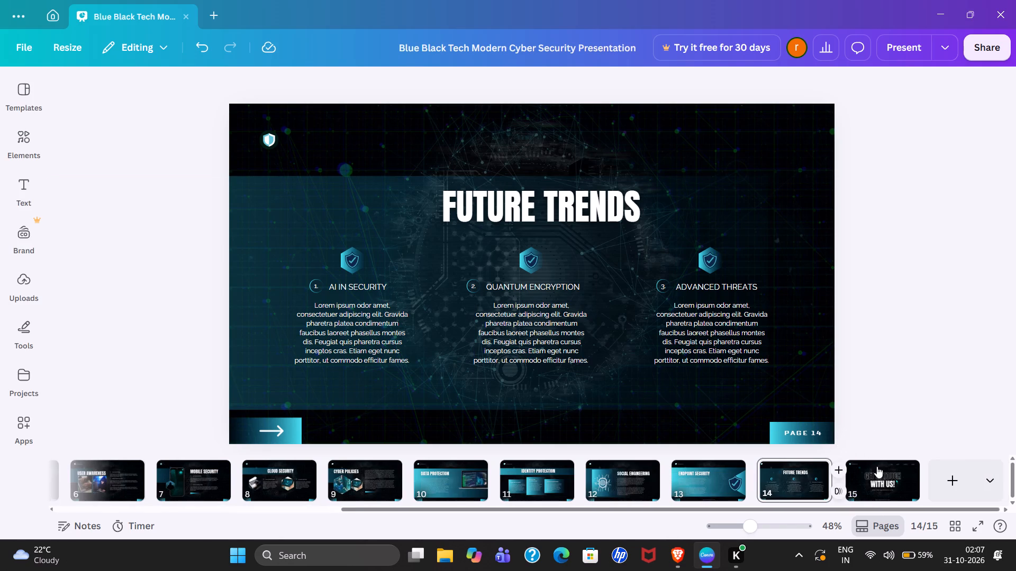
pyautogui.click(877, 466)
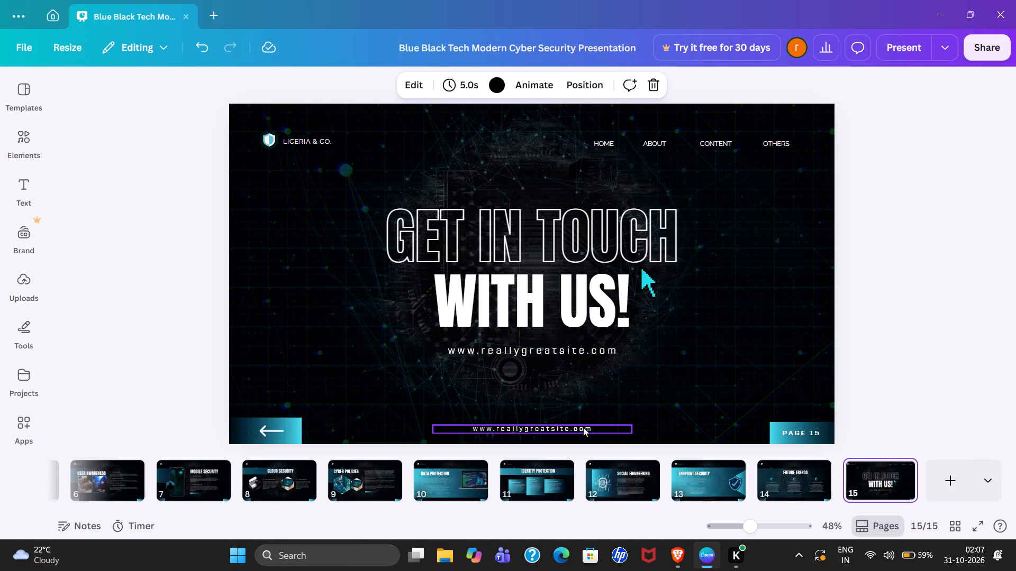
pyautogui.click(583, 427)
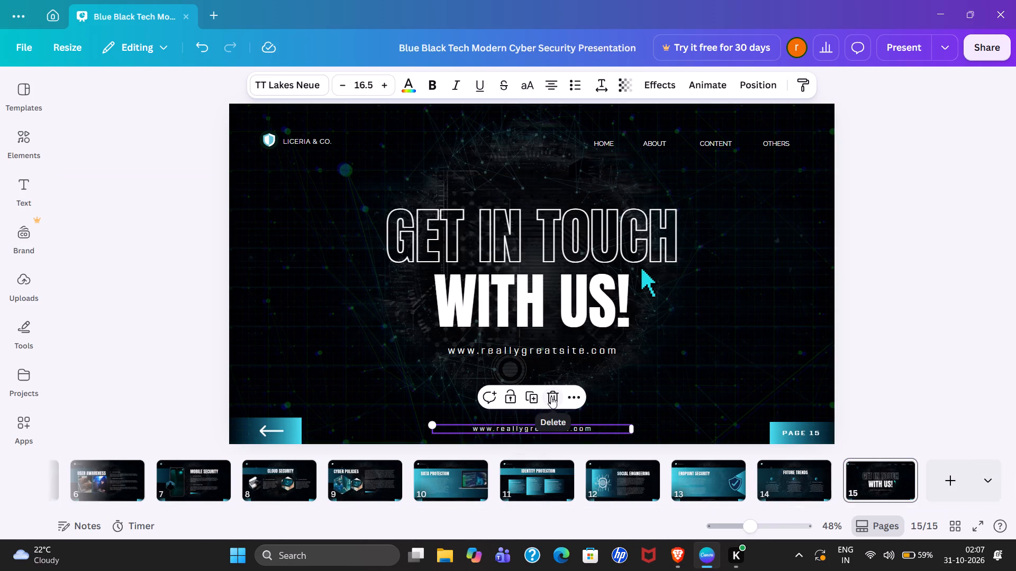
pyautogui.click(551, 397)
pyautogui.click(556, 350)
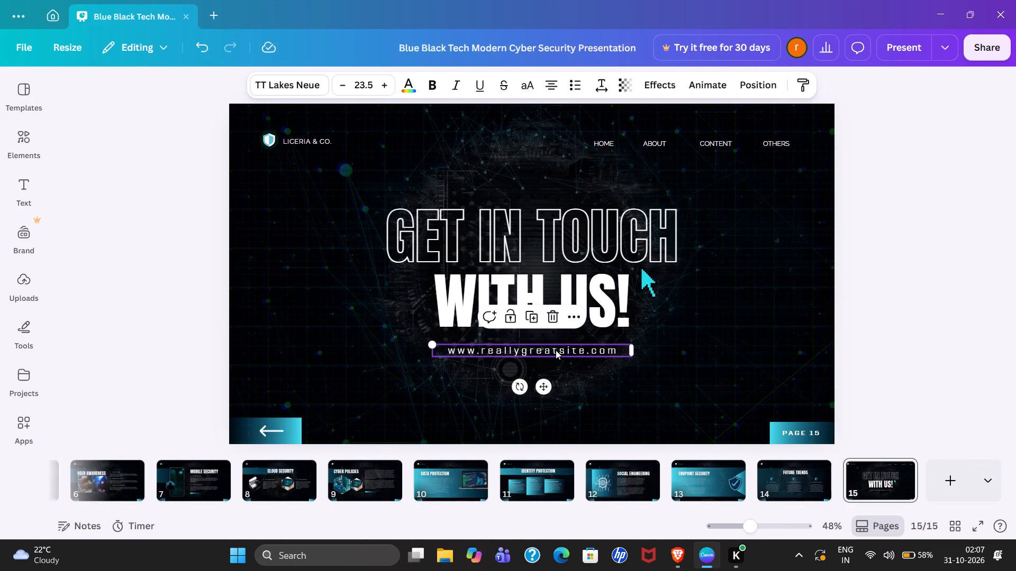
pyautogui.click(555, 317)
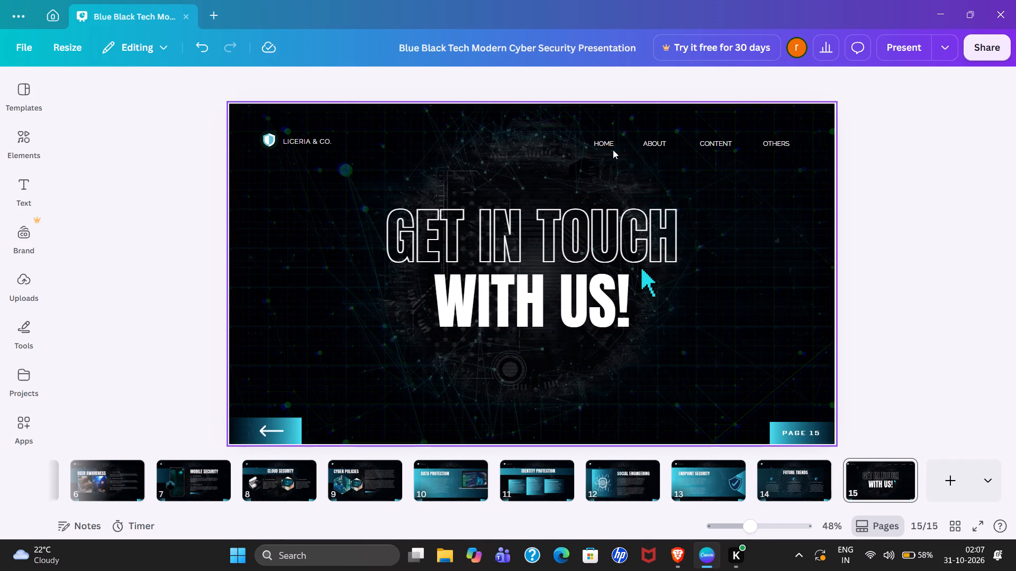
# Delete the HOME, ABOUT, CONTENT and OTHERS labels and the LICERIA & CO. name from page 15.
pyautogui.click(607, 141)
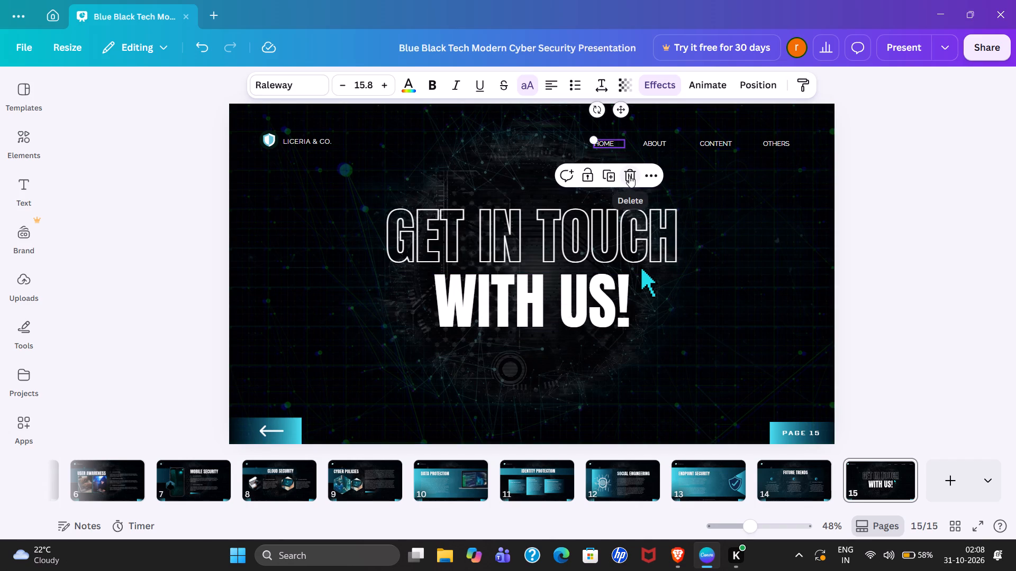
pyautogui.click(629, 176)
pyautogui.click(655, 143)
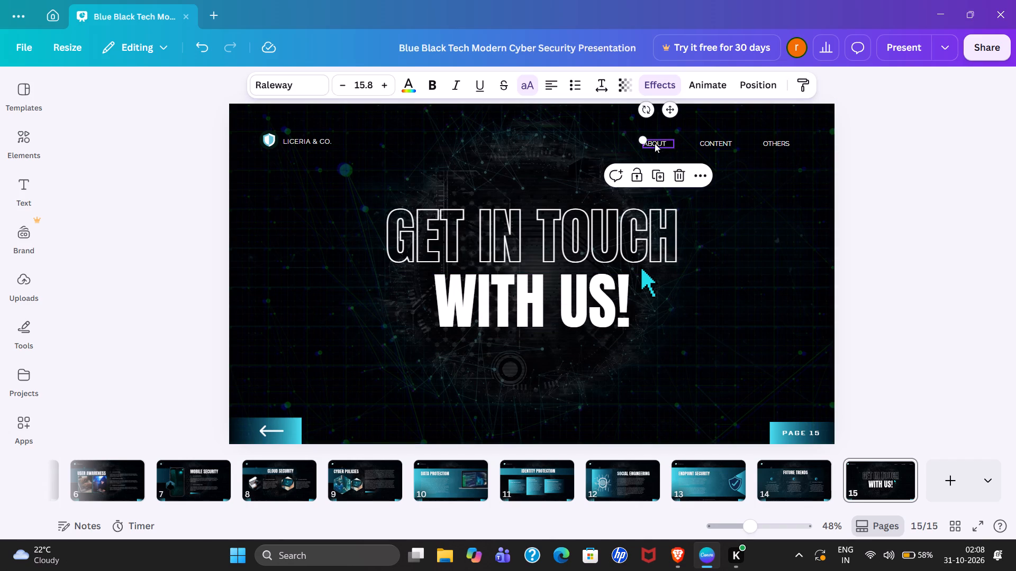
pyautogui.click(678, 177)
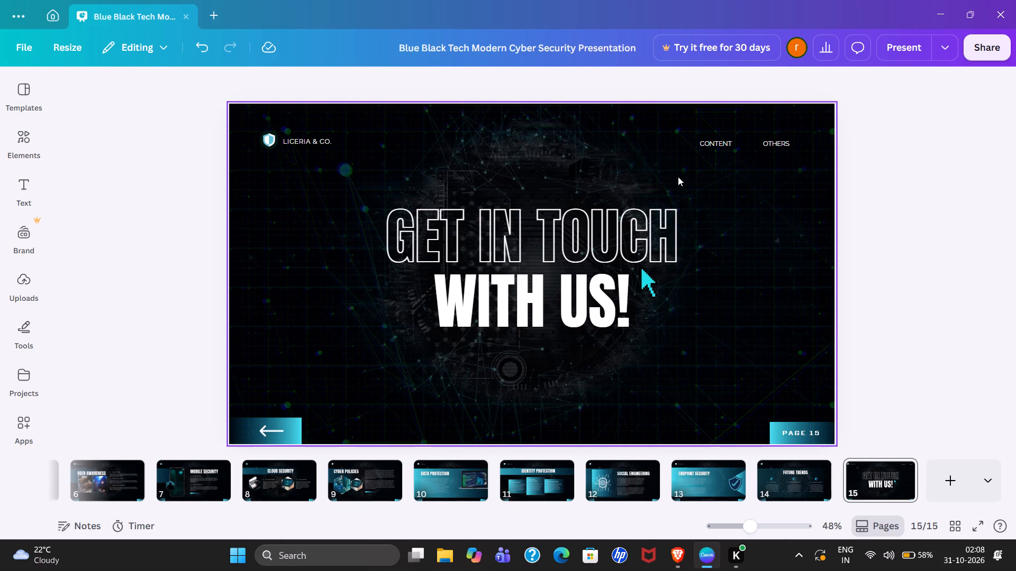
pyautogui.click(711, 142)
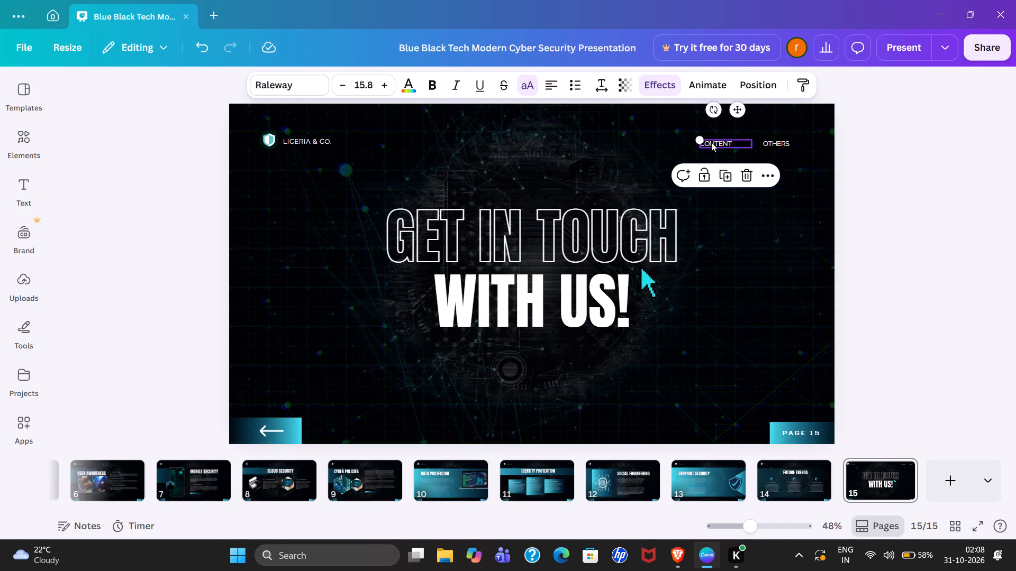
pyautogui.click(742, 178)
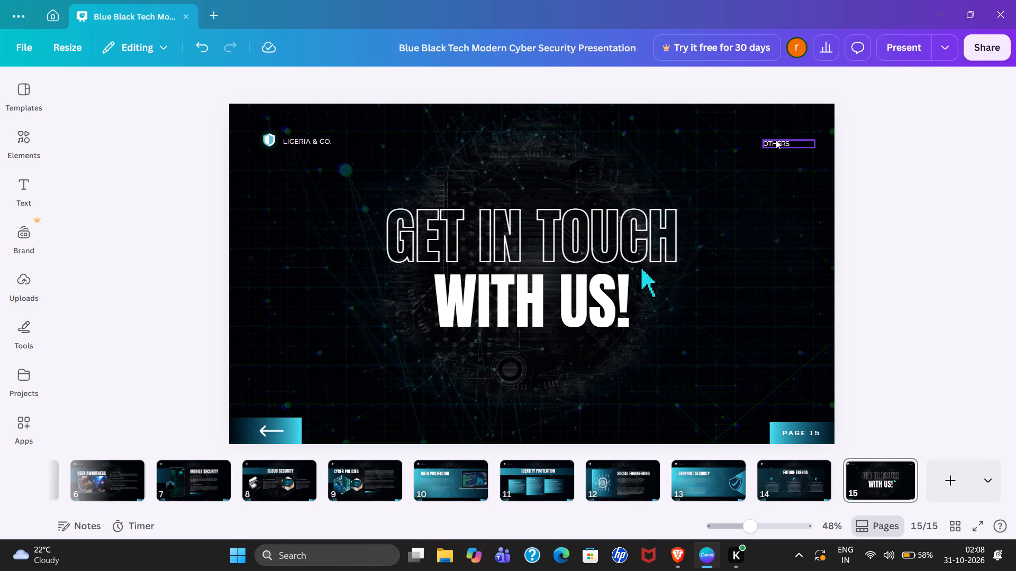
pyautogui.click(776, 140)
pyautogui.click(814, 180)
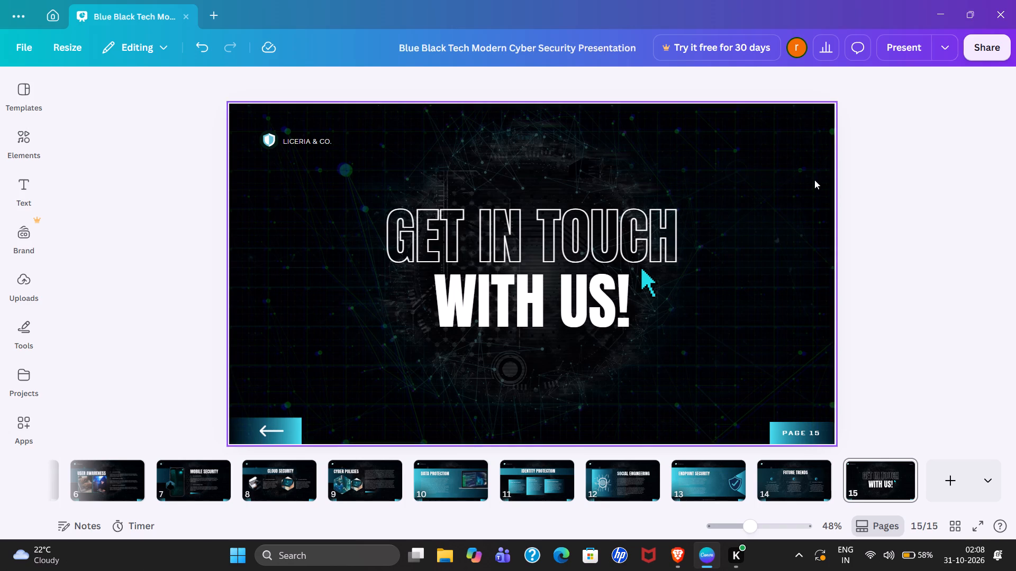
pyautogui.click(320, 141)
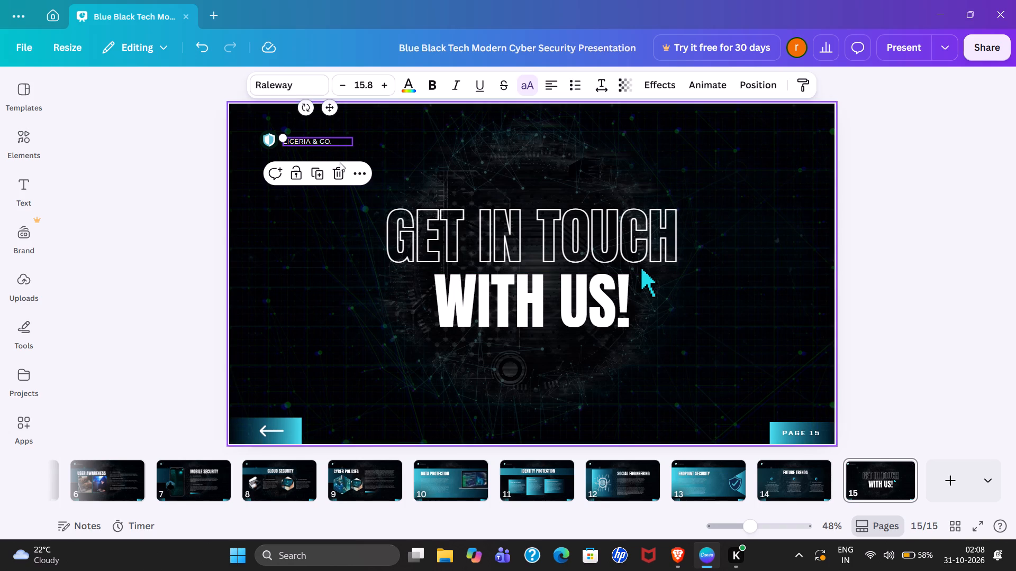
pyautogui.click(343, 175)
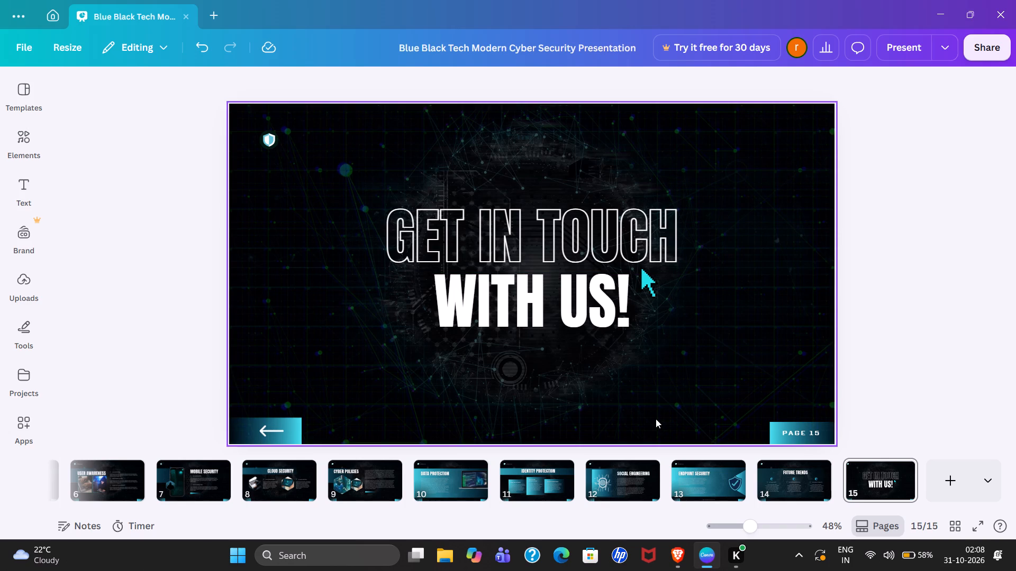
# On page 1, shift the blue gradient band leftward and slightly up so its faded end lies behind the end of the CYBER SECURITY title.
pyautogui.hscroll(13, 589, 471)
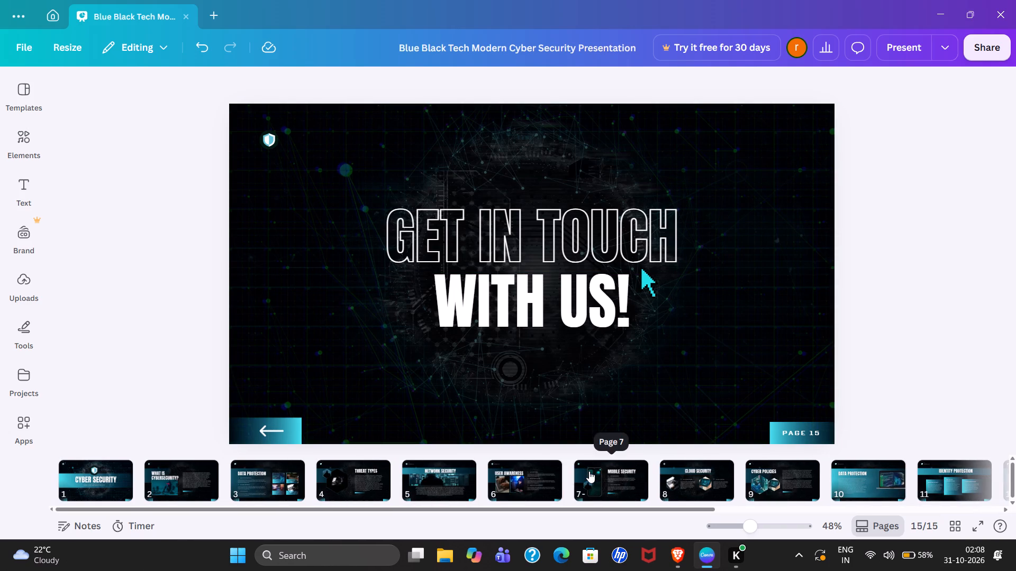
pyautogui.click(96, 480)
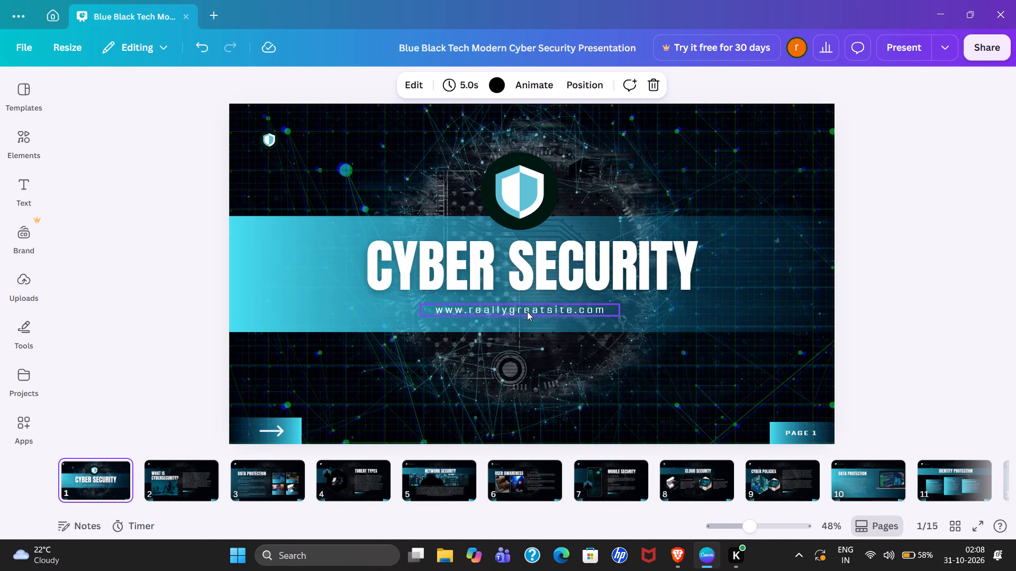
pyautogui.click(499, 299)
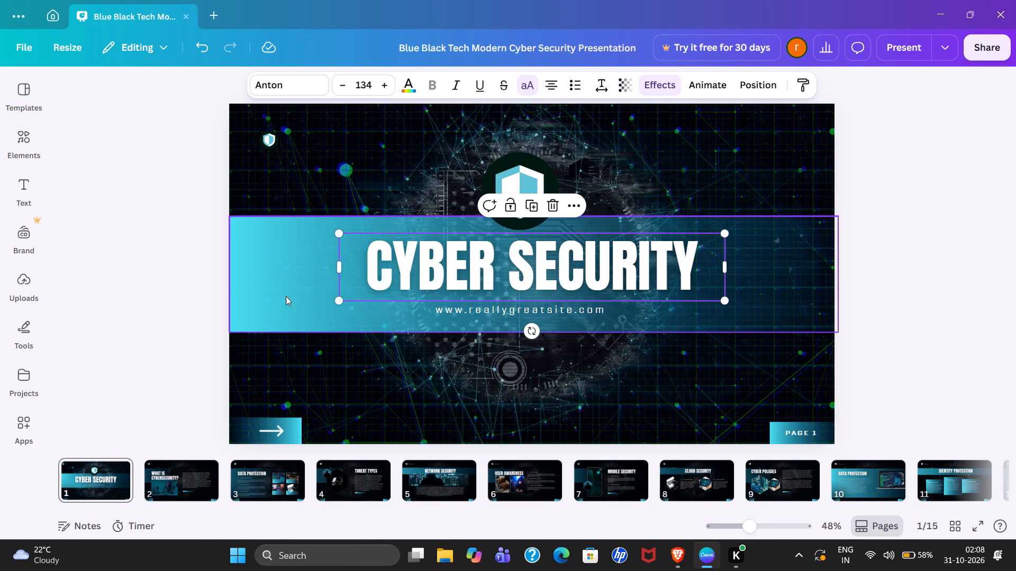
pyautogui.click(278, 290)
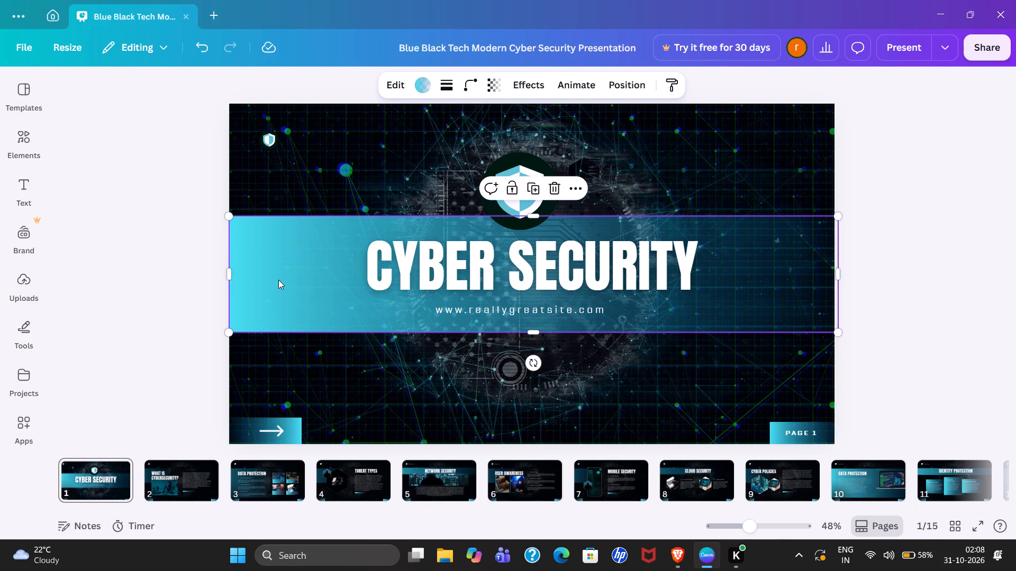
pyautogui.moveTo(278, 280); pyautogui.dragTo(189, 283)
pyautogui.click(469, 443)
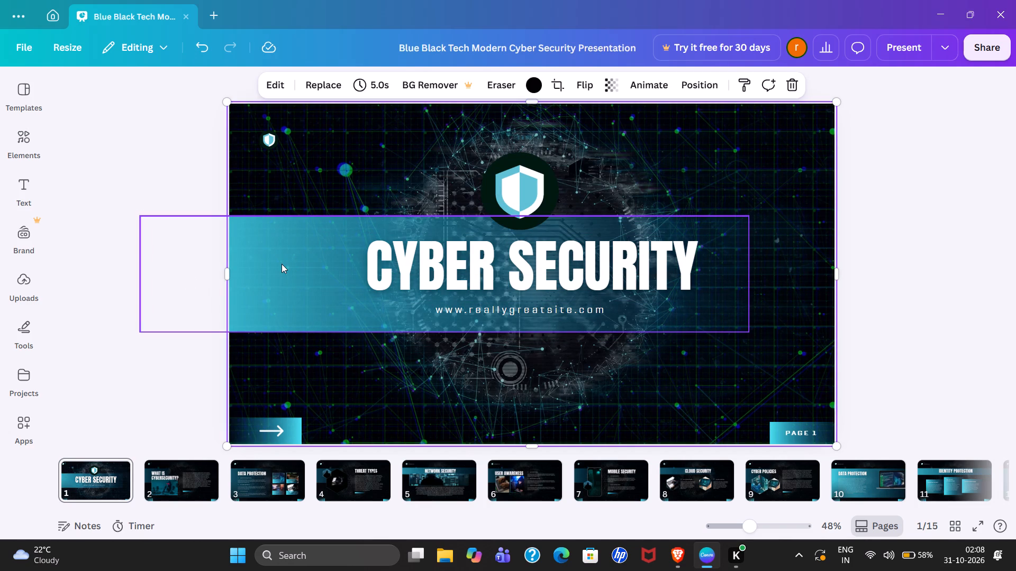
pyautogui.moveTo(282, 263); pyautogui.dragTo(205, 259)
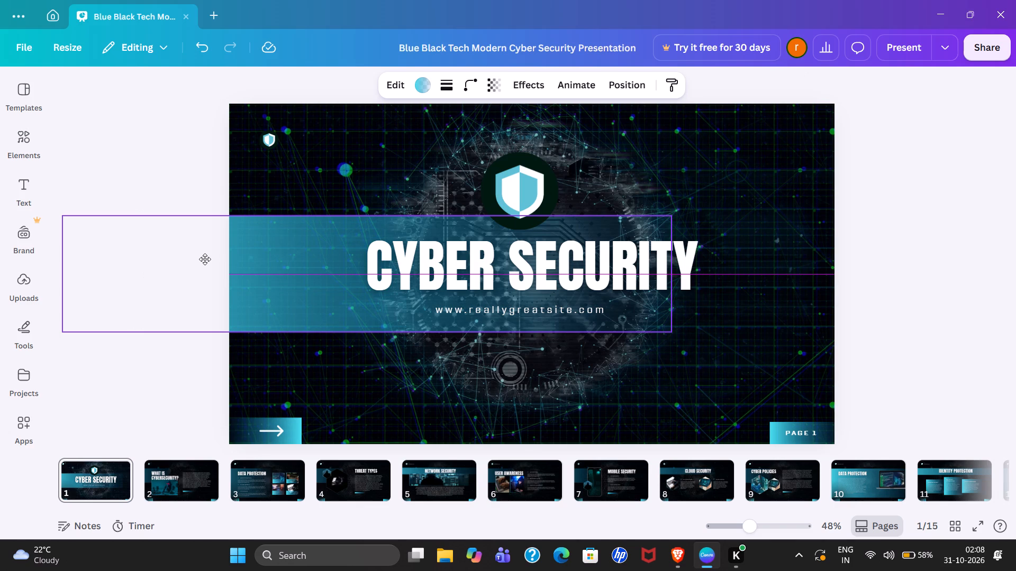
pyautogui.moveTo(205, 259); pyautogui.dragTo(209, 259)
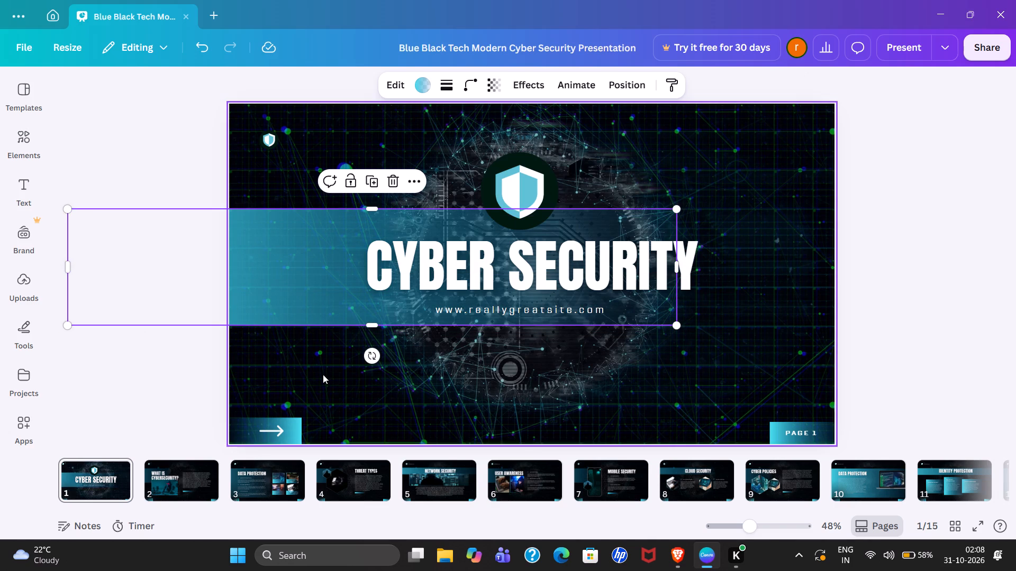
pyautogui.click(412, 375)
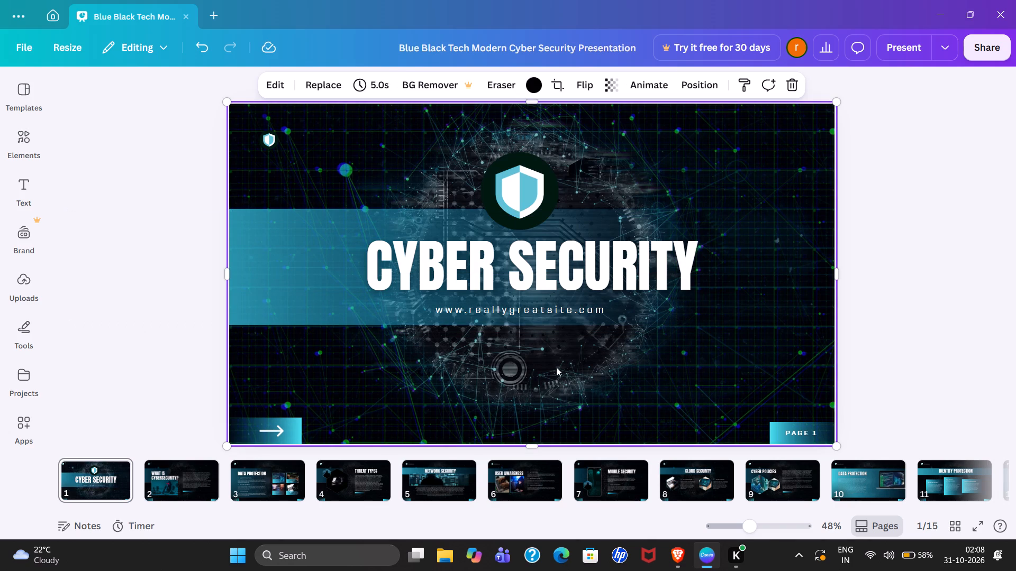
# Move the website address slightly left, keeping it just beneath the CYBER SECURITY title.
pyautogui.moveTo(502, 307); pyautogui.dragTo(515, 329)
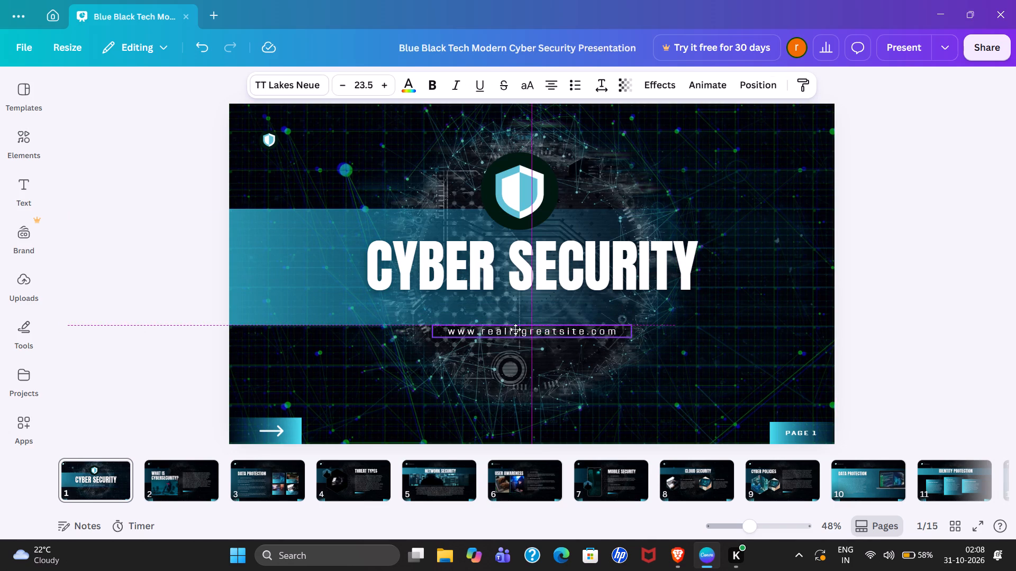
pyautogui.moveTo(515, 329); pyautogui.dragTo(497, 308)
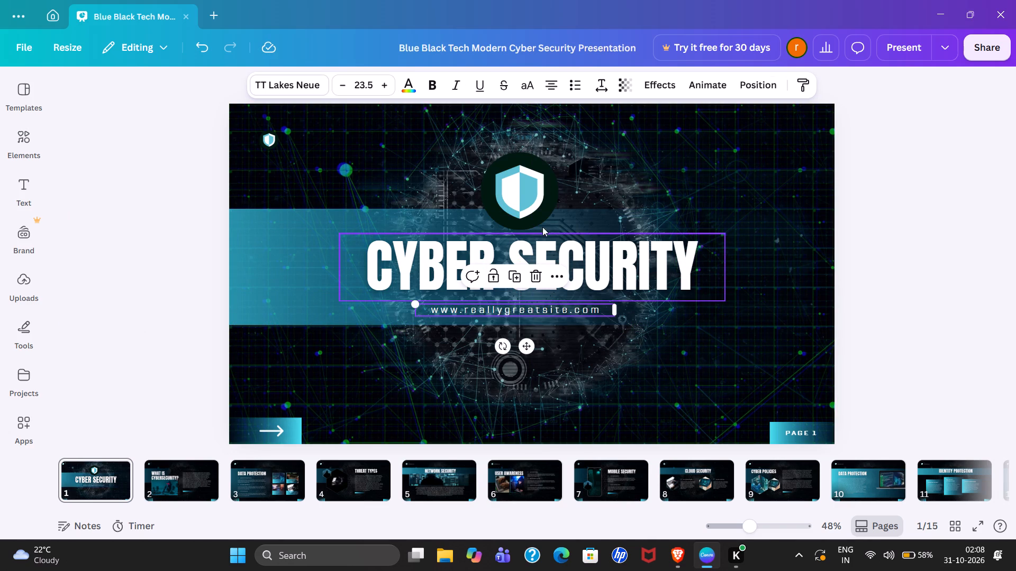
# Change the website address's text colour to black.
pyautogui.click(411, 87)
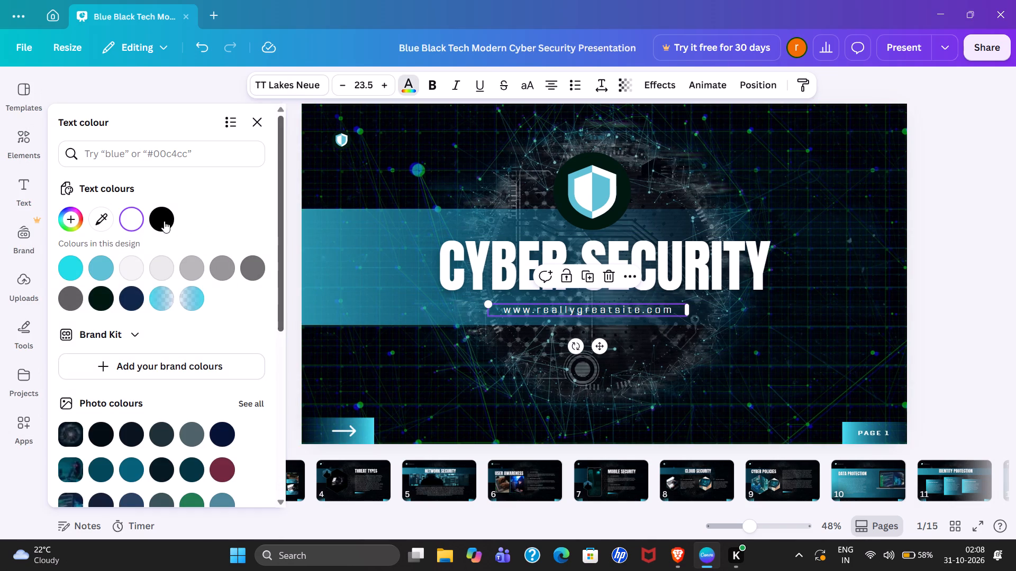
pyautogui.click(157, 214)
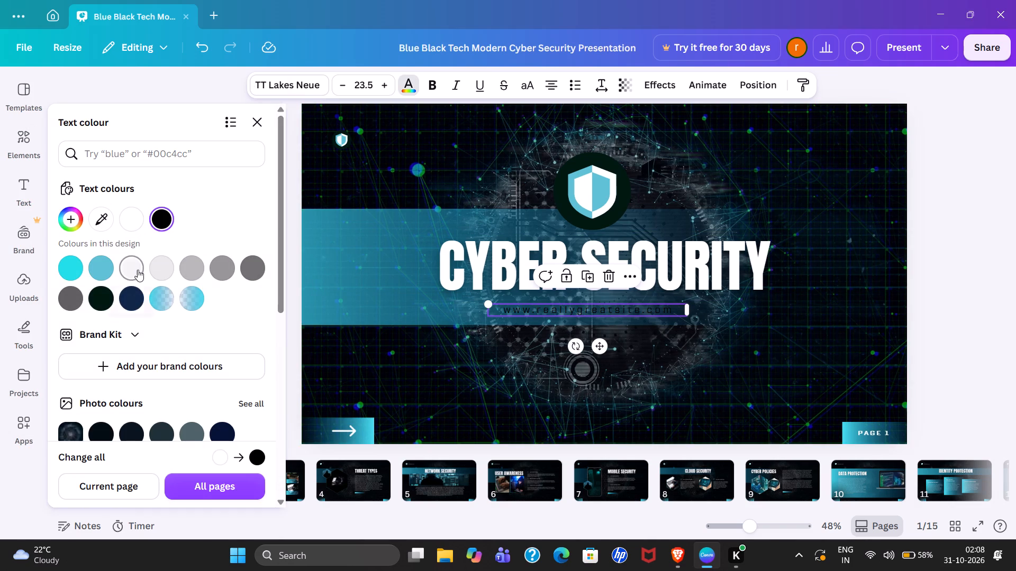
# Make the website address bold and increase its font size to 29.5.
pyautogui.click(432, 86)
pyautogui.click(384, 85)
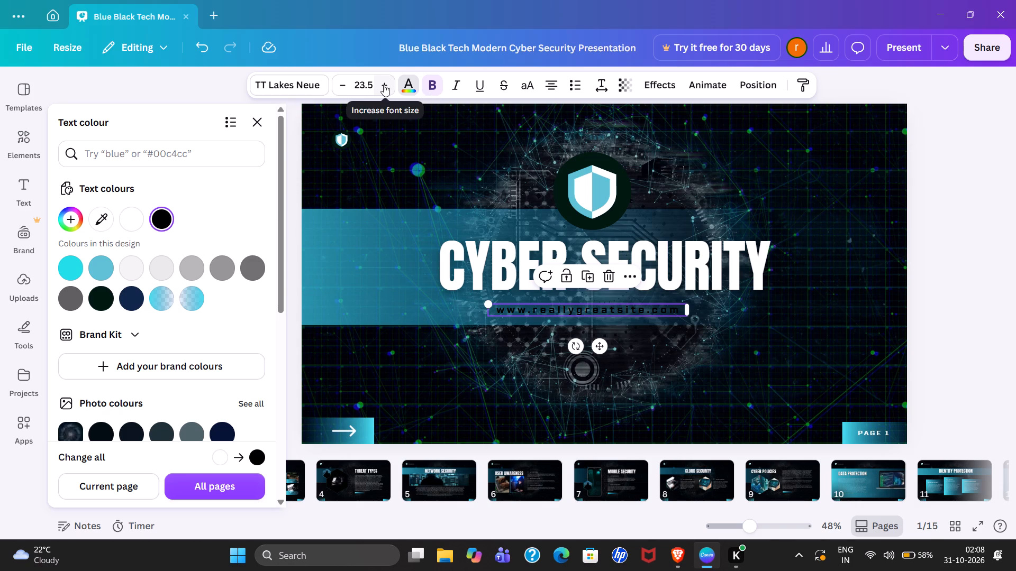
pyautogui.click(384, 85)
pyautogui.click(384, 85)
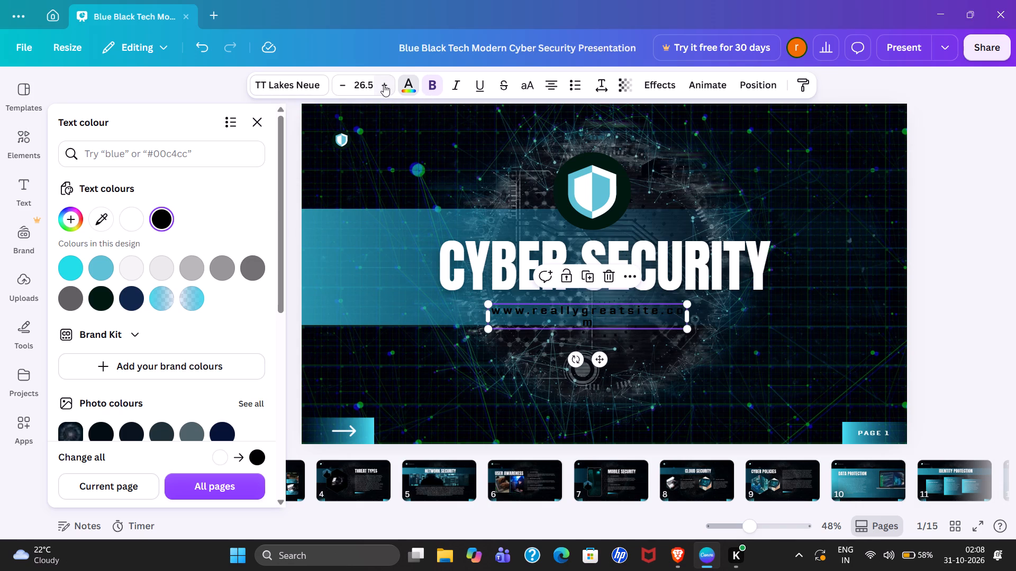
pyautogui.click(384, 85)
pyautogui.doubleClick(384, 85)
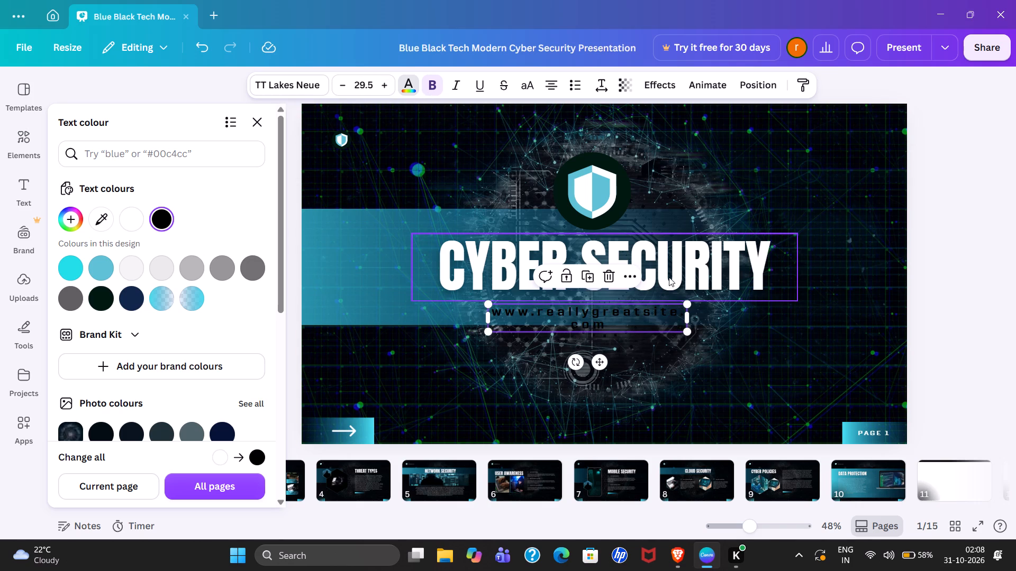
# Widen the website address's text box so the address fits on a single line.
pyautogui.click(665, 315)
pyautogui.moveTo(692, 319); pyautogui.dragTo(710, 317)
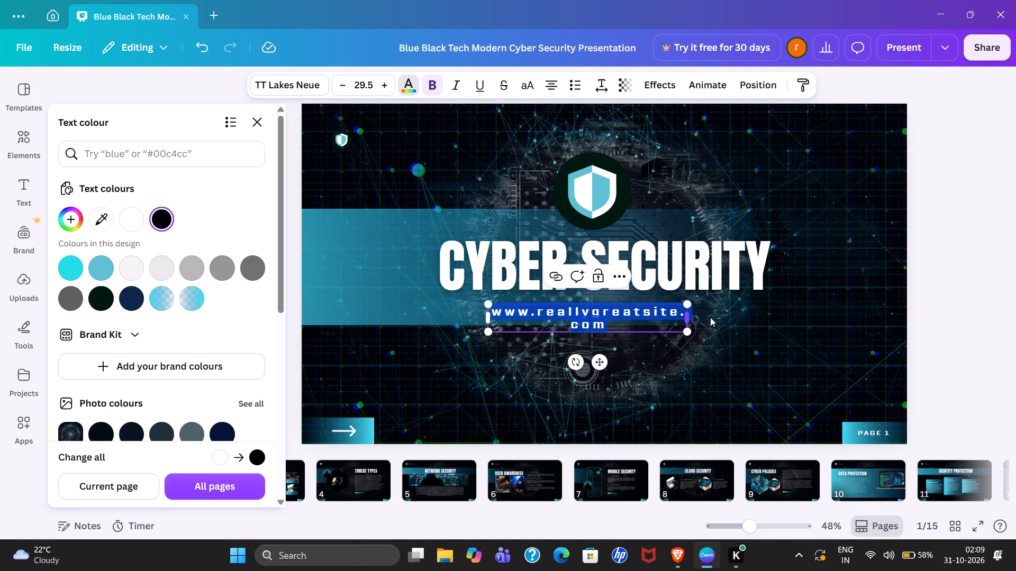
pyautogui.moveTo(710, 317); pyautogui.dragTo(759, 317)
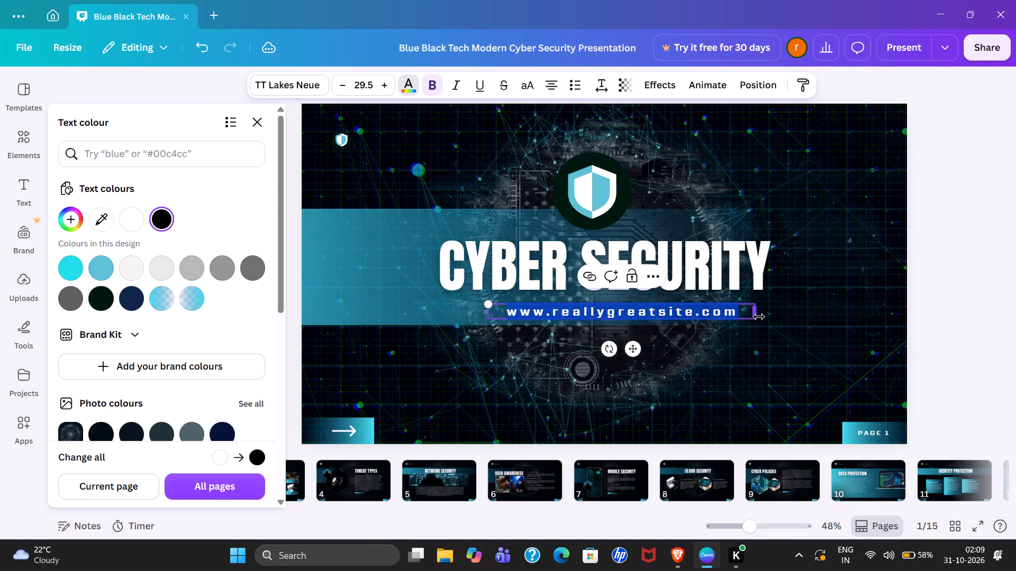
pyautogui.click(673, 345)
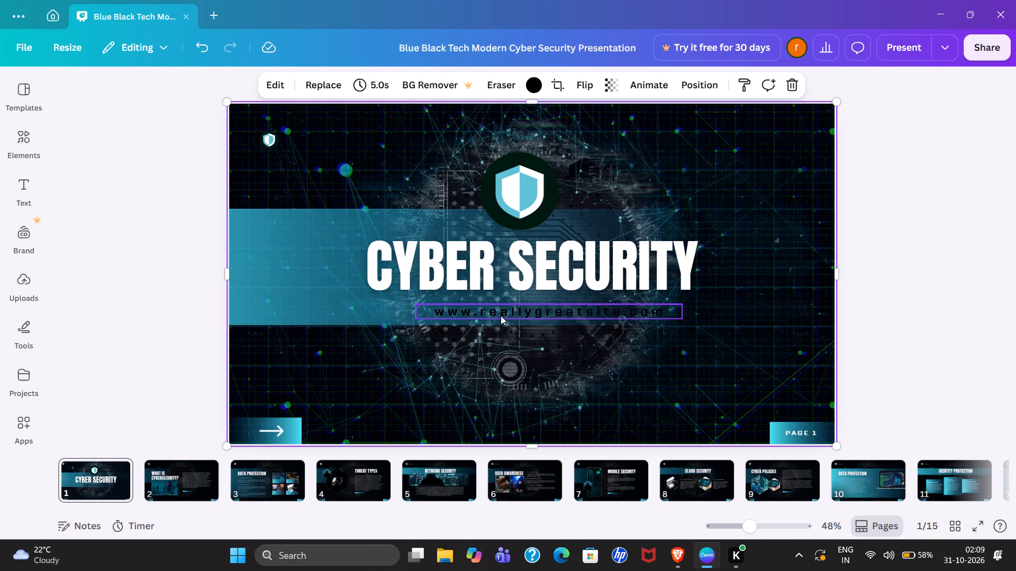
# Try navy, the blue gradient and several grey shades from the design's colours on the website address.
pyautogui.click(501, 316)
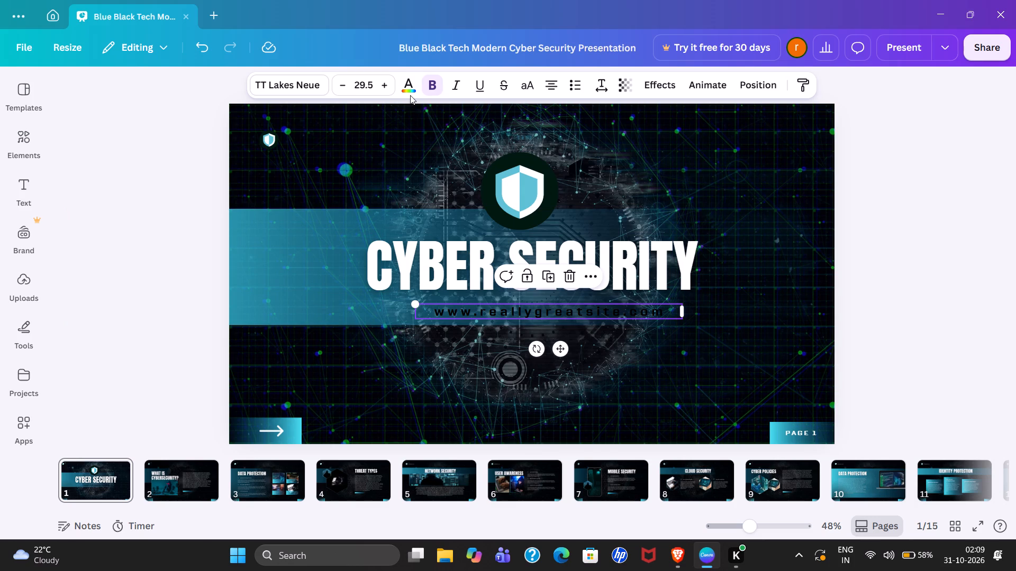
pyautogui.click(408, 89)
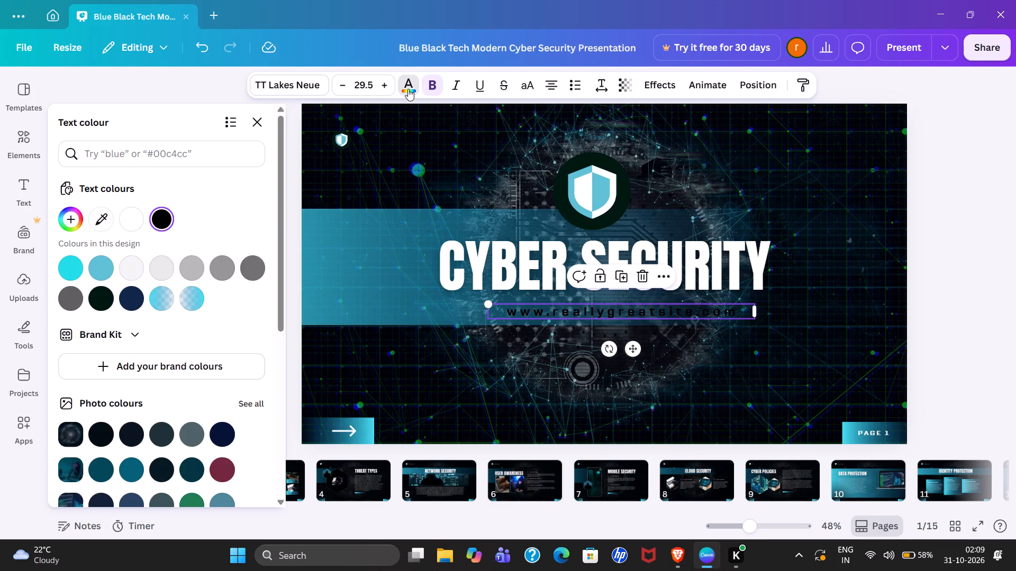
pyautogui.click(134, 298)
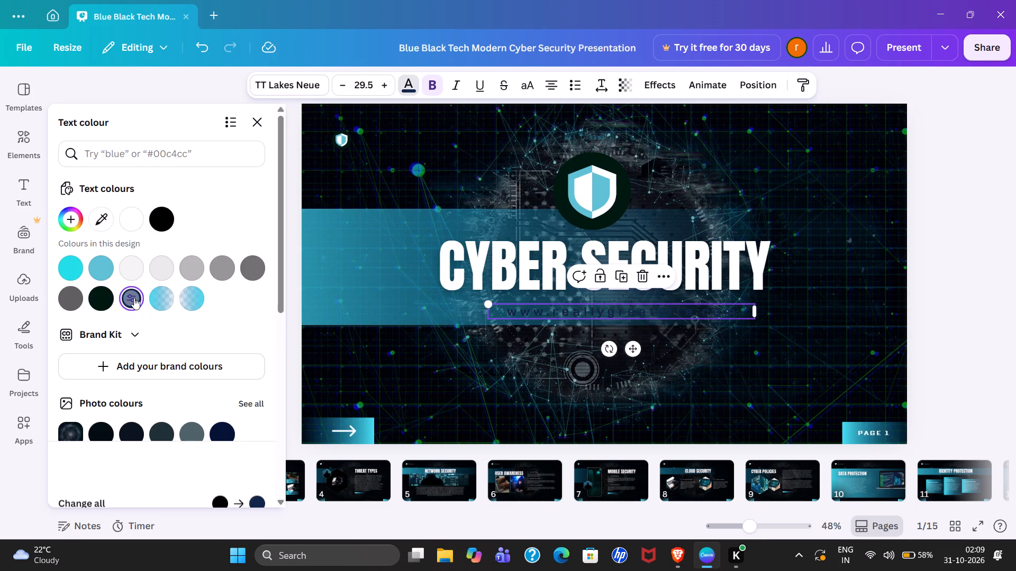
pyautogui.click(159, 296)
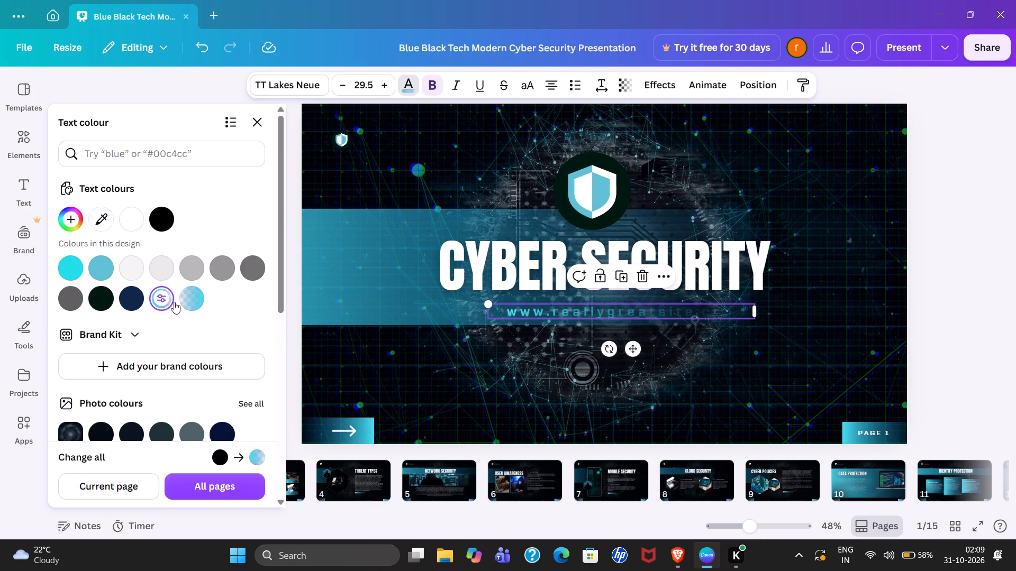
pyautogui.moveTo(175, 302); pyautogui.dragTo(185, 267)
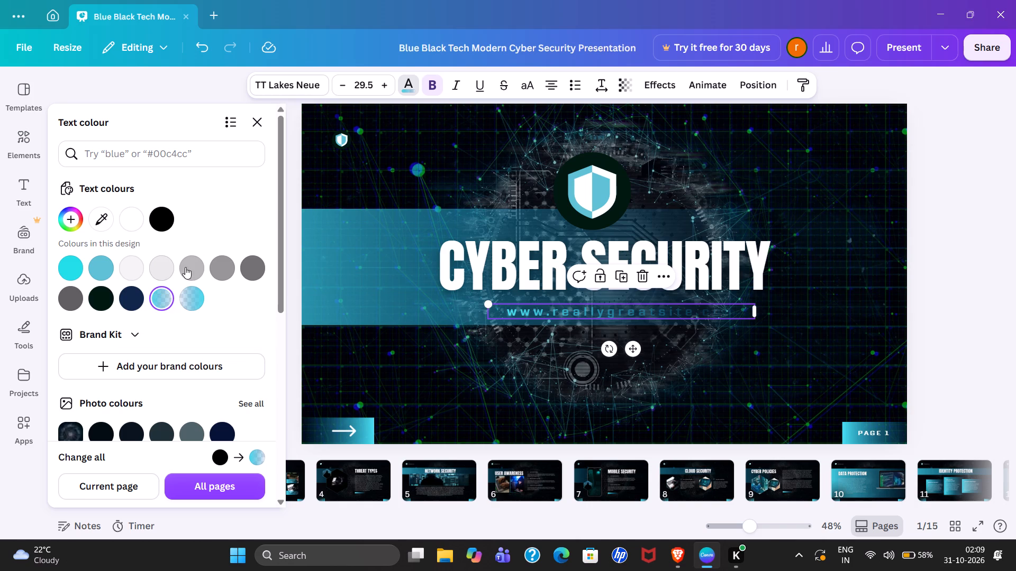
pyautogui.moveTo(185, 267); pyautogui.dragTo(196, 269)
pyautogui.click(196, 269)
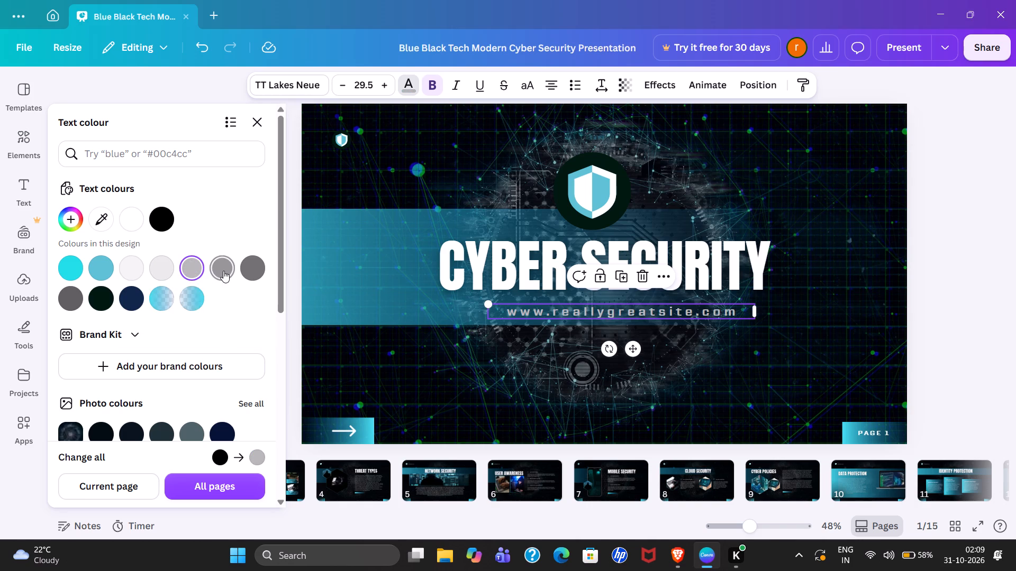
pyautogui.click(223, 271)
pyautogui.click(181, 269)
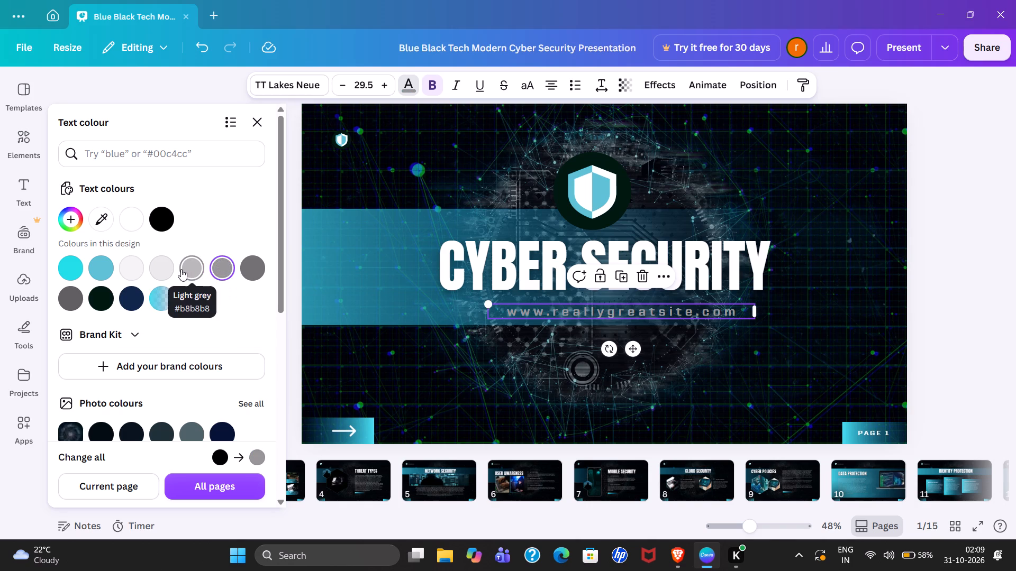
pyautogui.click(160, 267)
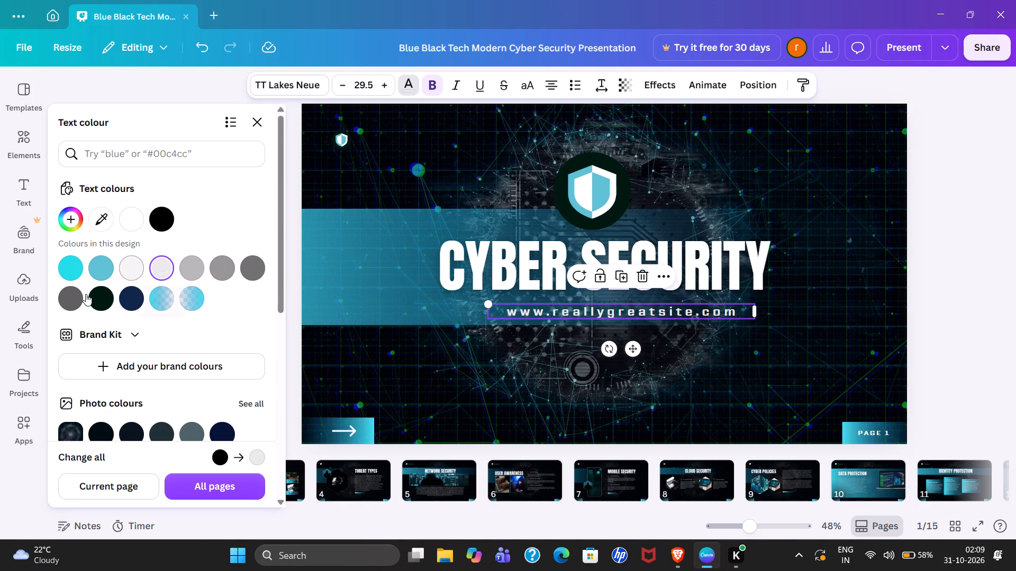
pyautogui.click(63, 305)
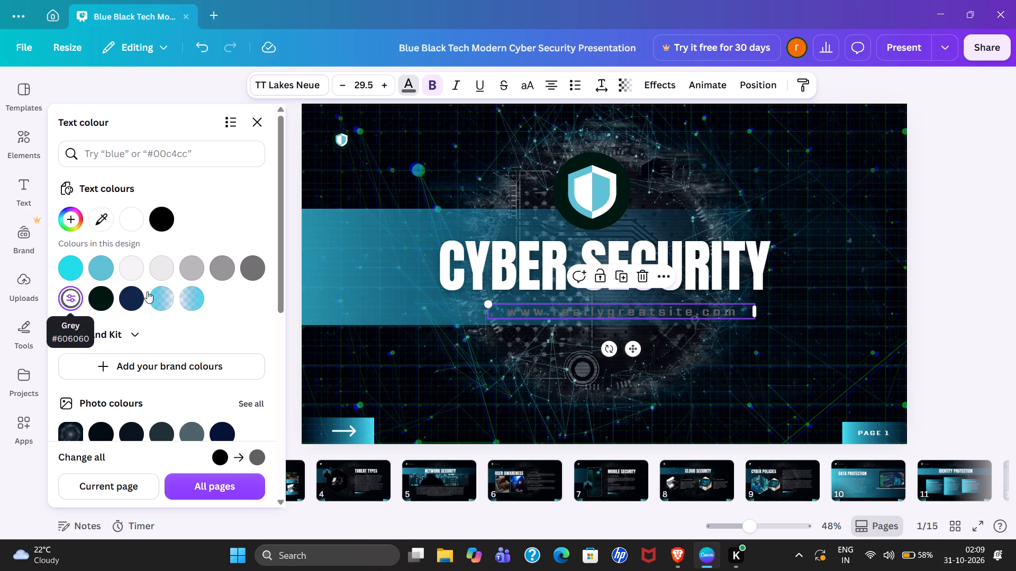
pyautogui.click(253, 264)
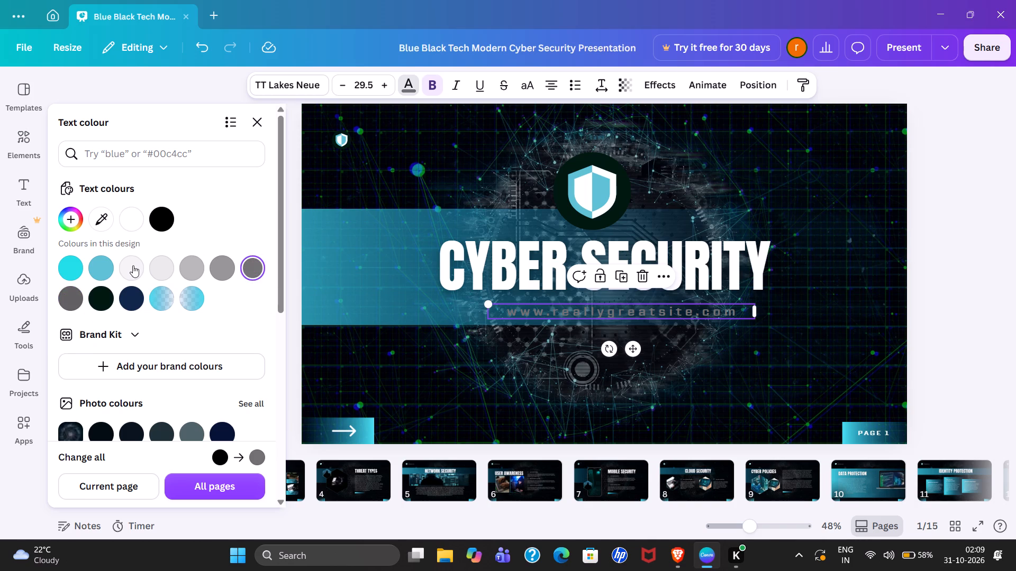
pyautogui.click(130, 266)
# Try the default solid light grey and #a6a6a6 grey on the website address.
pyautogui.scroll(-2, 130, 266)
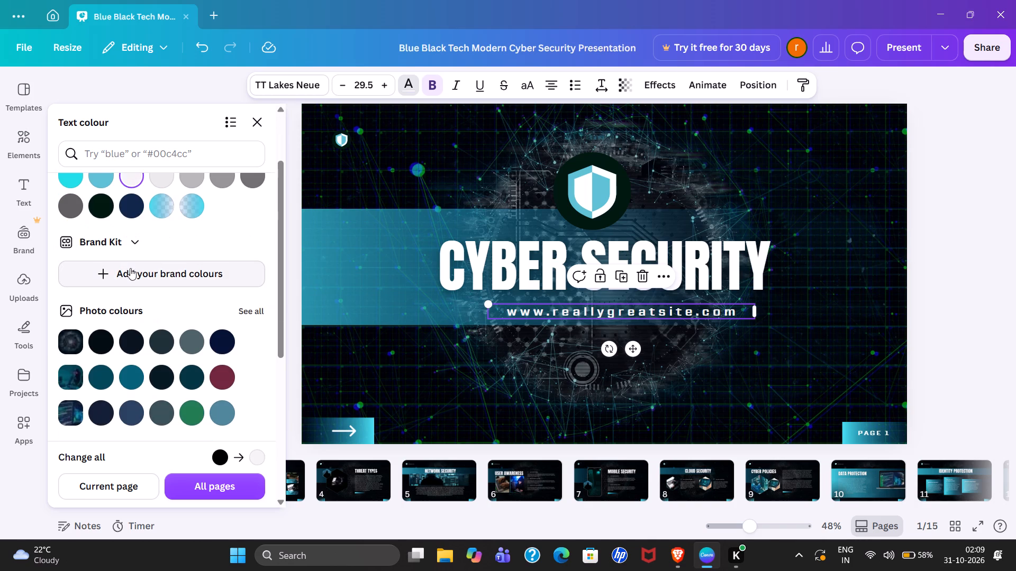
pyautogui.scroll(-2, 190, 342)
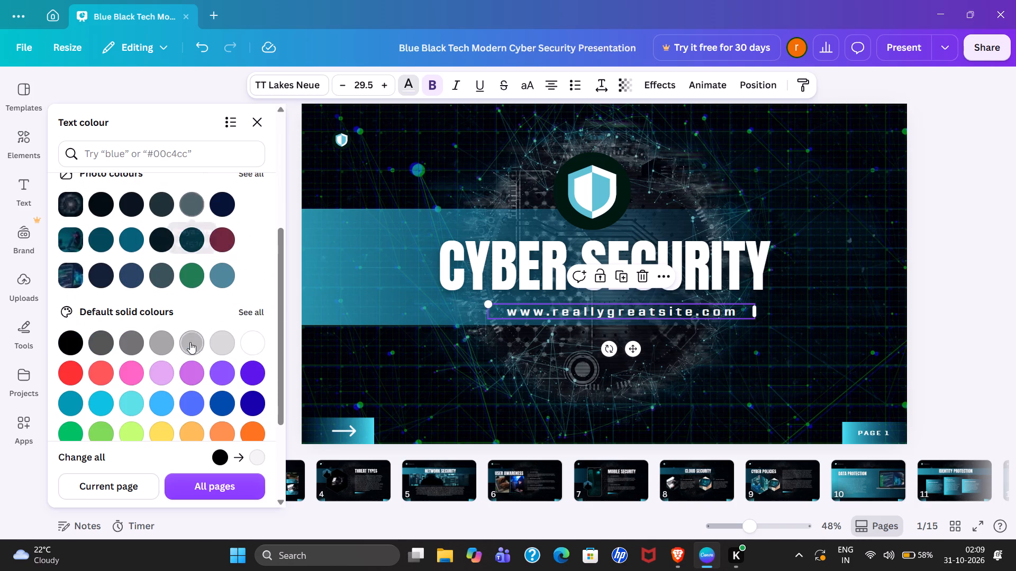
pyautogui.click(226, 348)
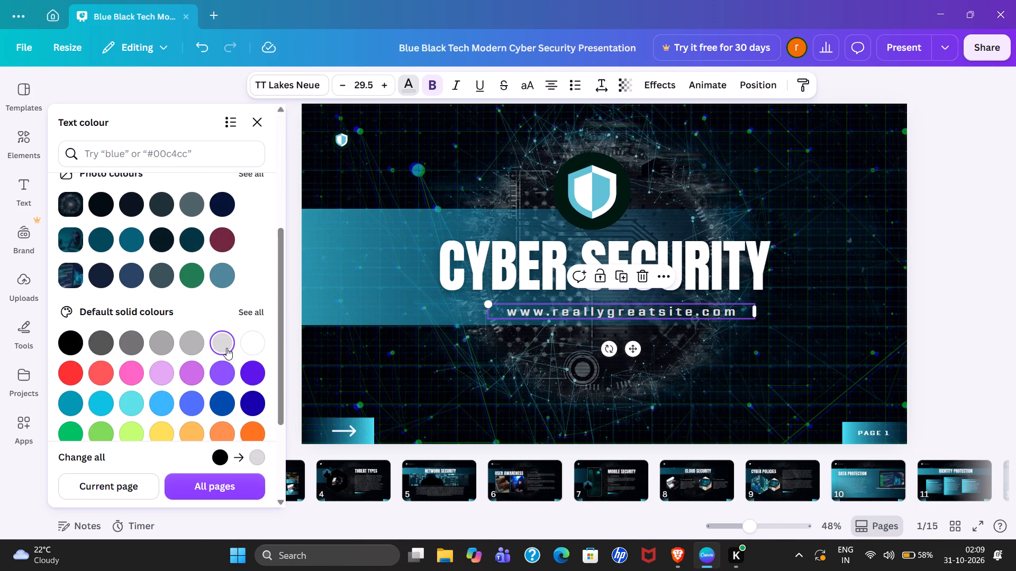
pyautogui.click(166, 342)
# Apply the default grey-to-white gradient colour to the website address.
pyautogui.scroll(-1, 159, 397)
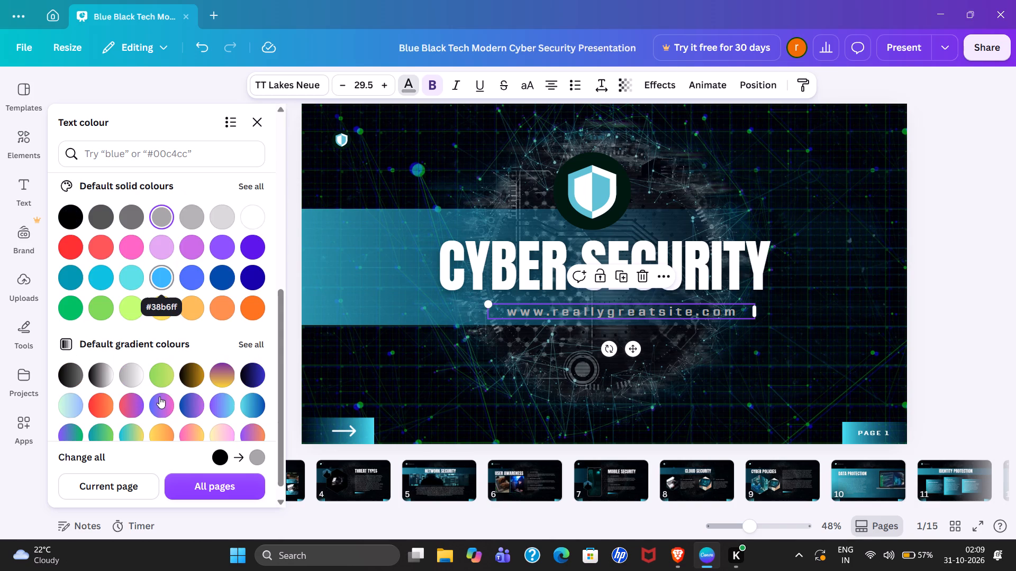
pyautogui.scroll(-1, 159, 397)
pyautogui.click(132, 360)
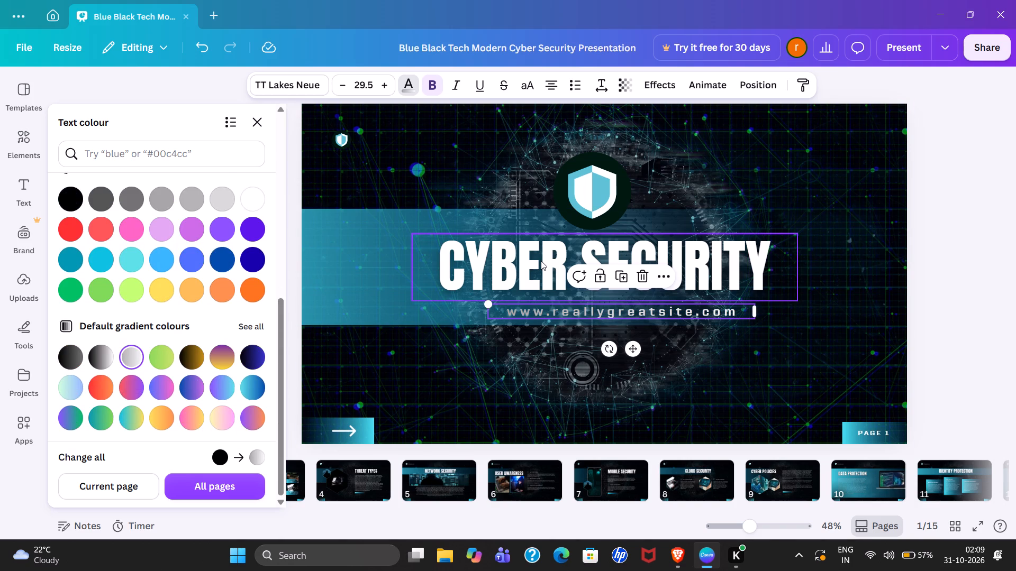
# Move the CYBER SECURITY title left and slightly up on the cover so more of it sits over the teal band.
pyautogui.moveTo(541, 261); pyautogui.dragTo(509, 254)
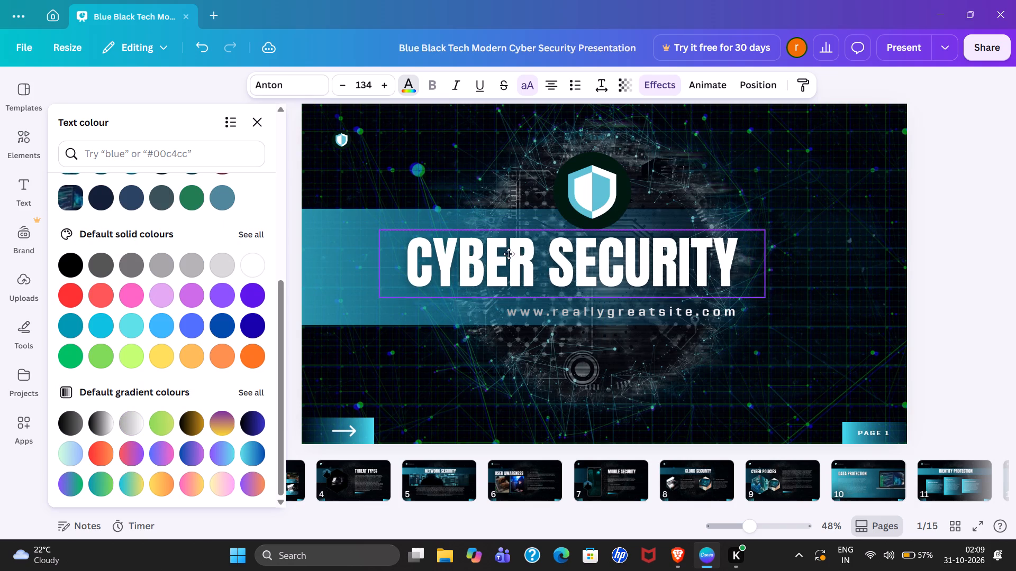
pyautogui.moveTo(509, 254); pyautogui.dragTo(502, 252)
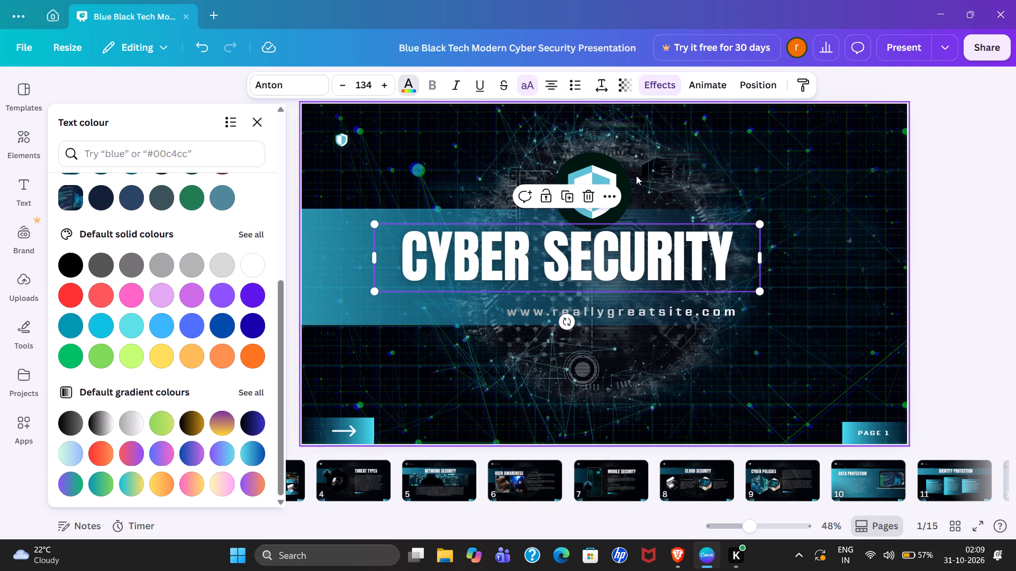
# Move the large shield emblem from above the title to the empty area beyond the title's right end.
pyautogui.moveTo(623, 181); pyautogui.dragTo(791, 205)
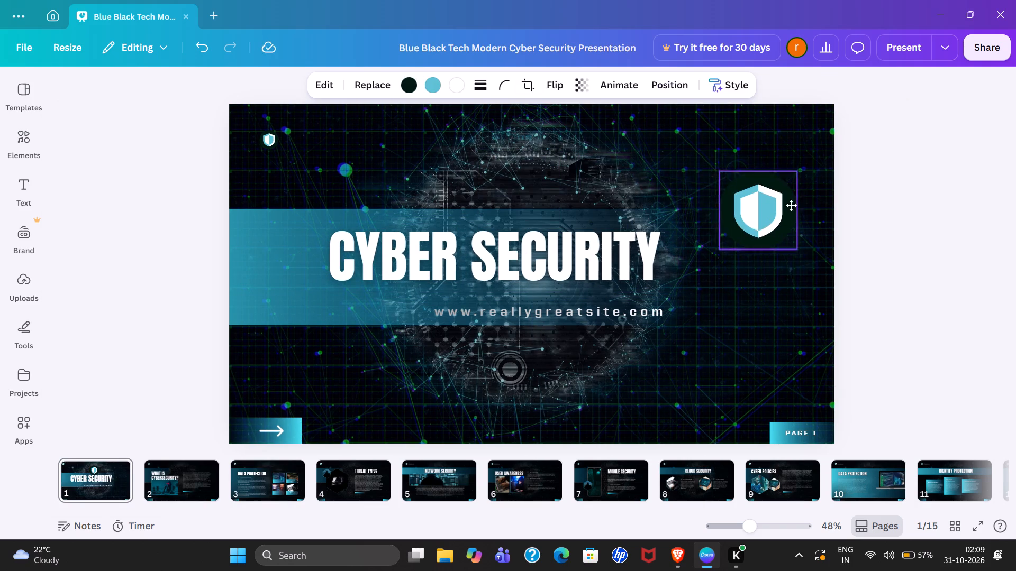
pyautogui.moveTo(791, 205); pyautogui.dragTo(796, 255)
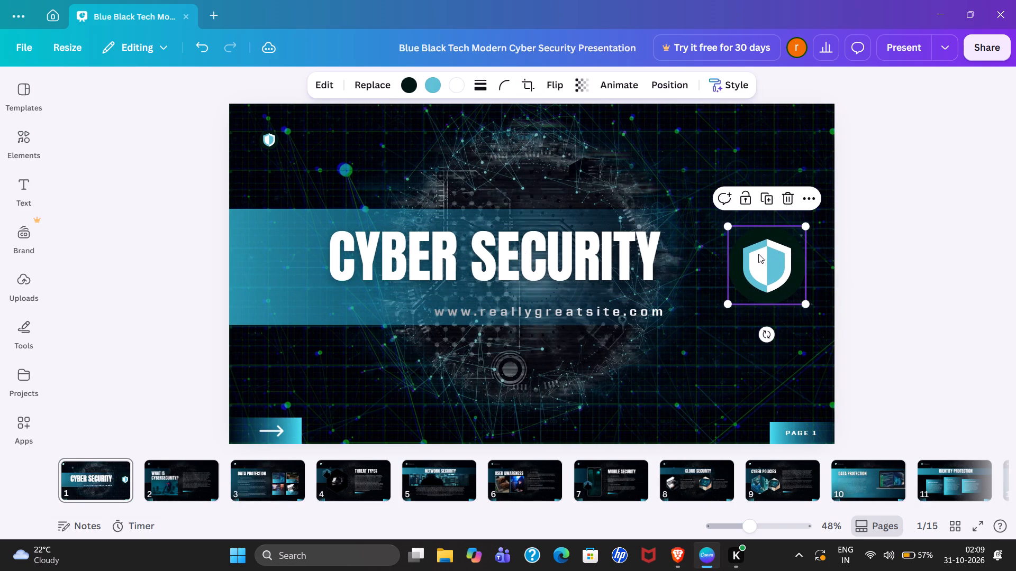
# Realign the teal band behind the title, extending past its right end, and place the website address just below the title inside the band.
pyautogui.moveTo(293, 268); pyautogui.dragTo(246, 256)
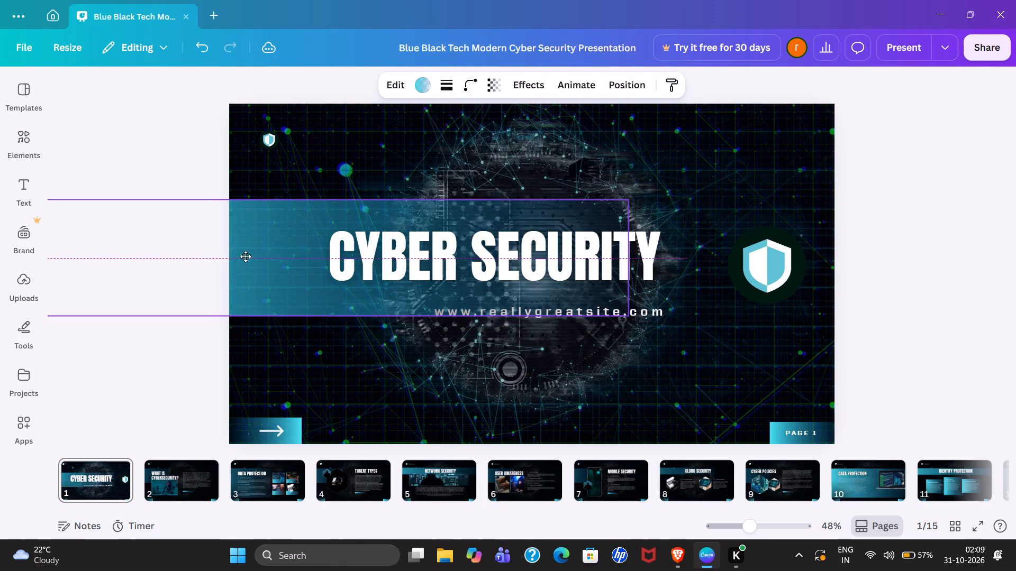
pyautogui.moveTo(246, 256); pyautogui.dragTo(253, 251)
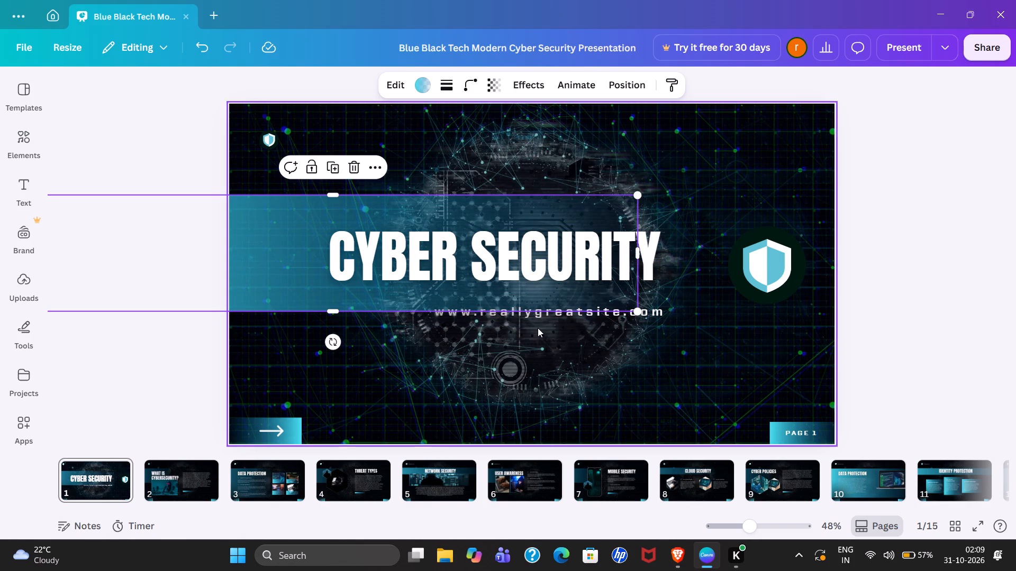
pyautogui.moveTo(545, 317); pyautogui.dragTo(507, 301)
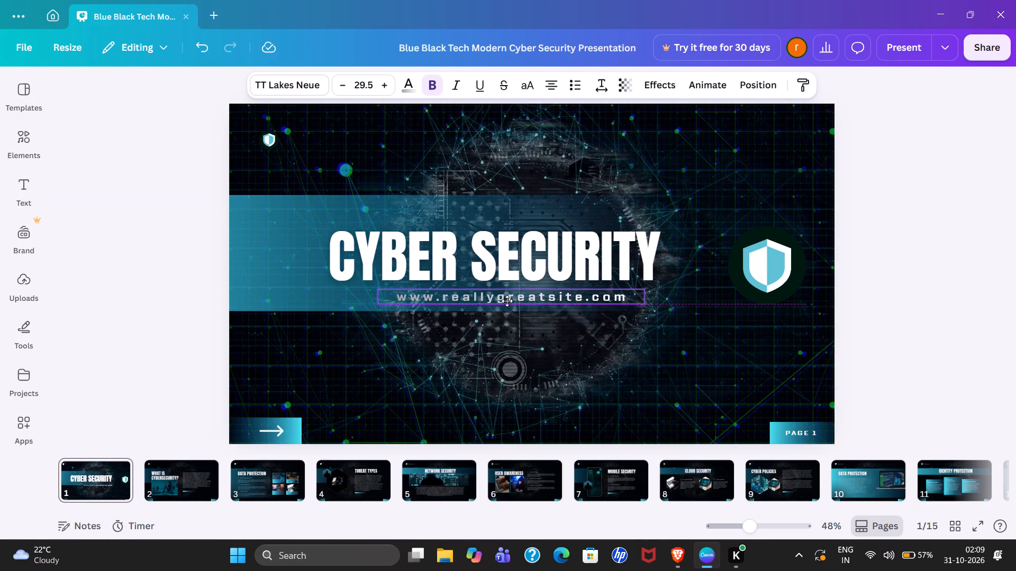
pyautogui.moveTo(507, 301); pyautogui.dragTo(508, 303)
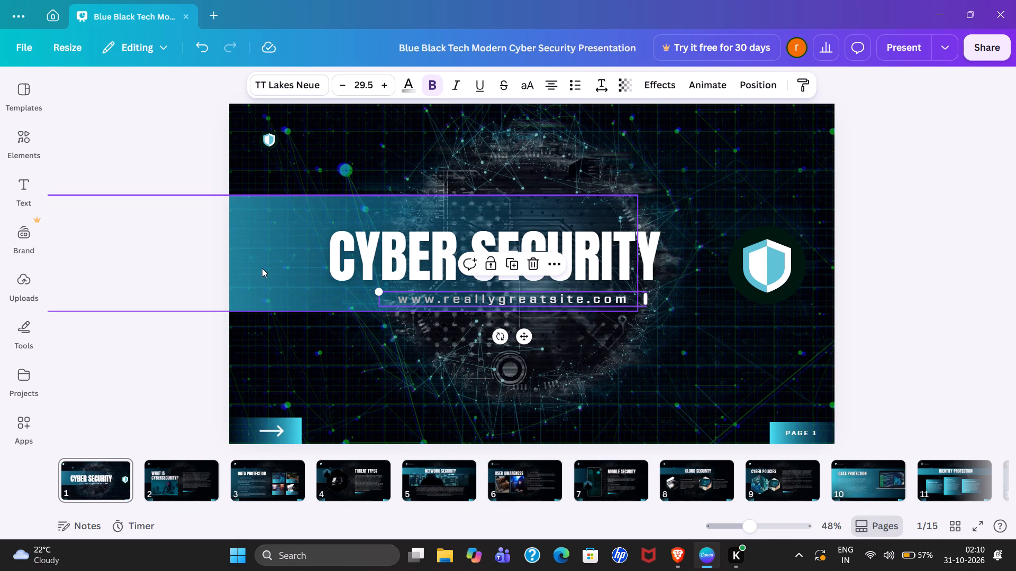
pyautogui.moveTo(251, 266); pyautogui.dragTo(300, 277)
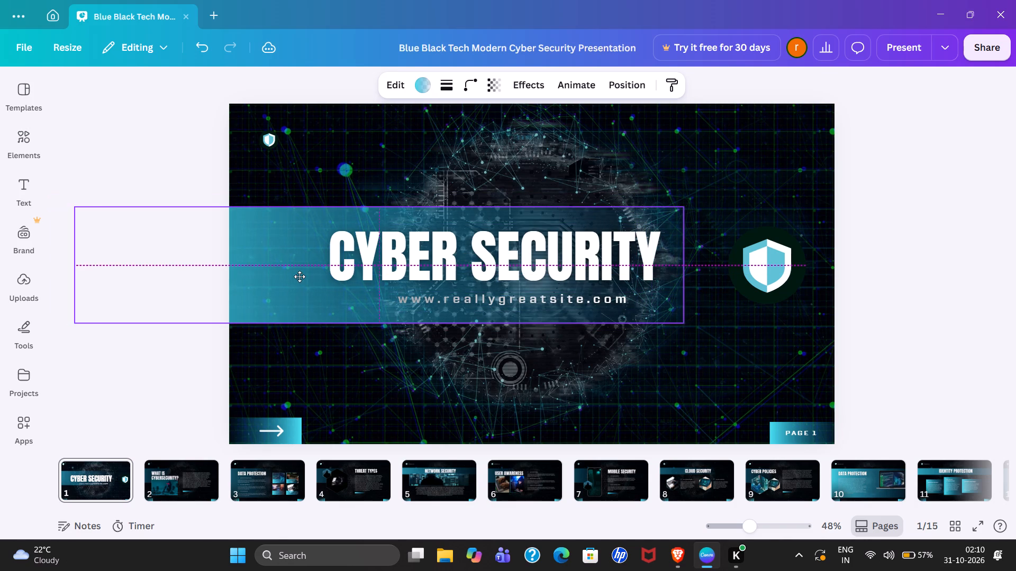
pyautogui.moveTo(300, 277); pyautogui.dragTo(318, 277)
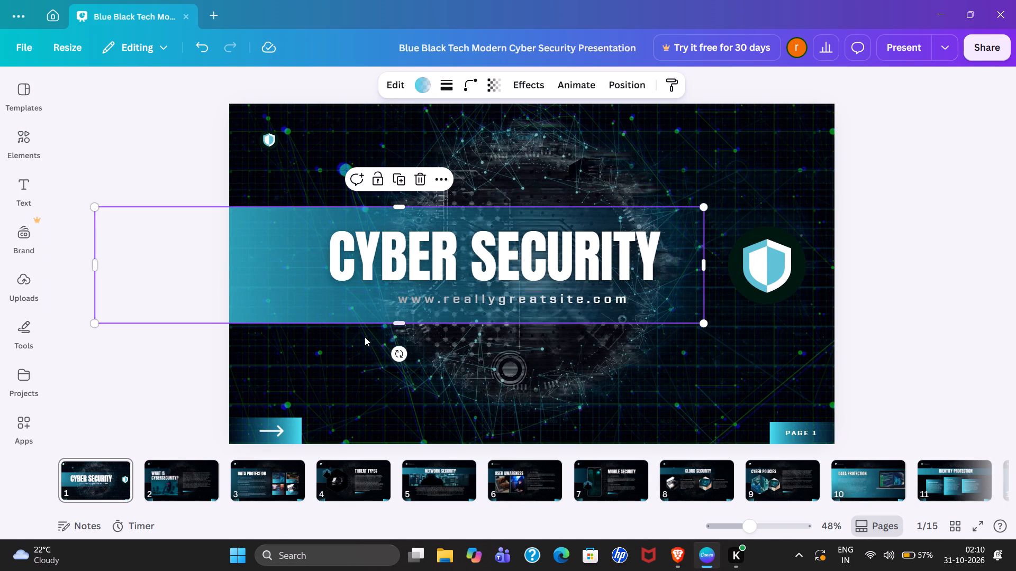
pyautogui.moveTo(476, 299); pyautogui.dragTo(449, 303)
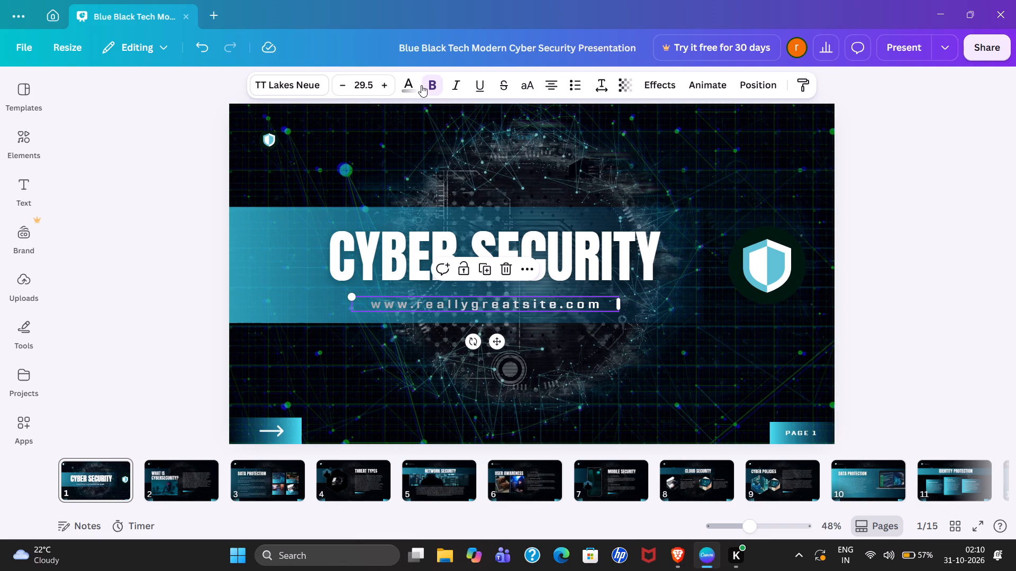
# Try default blue #004aad and light orange on the website address, and settle on yellow #ffde59.
pyautogui.click(415, 85)
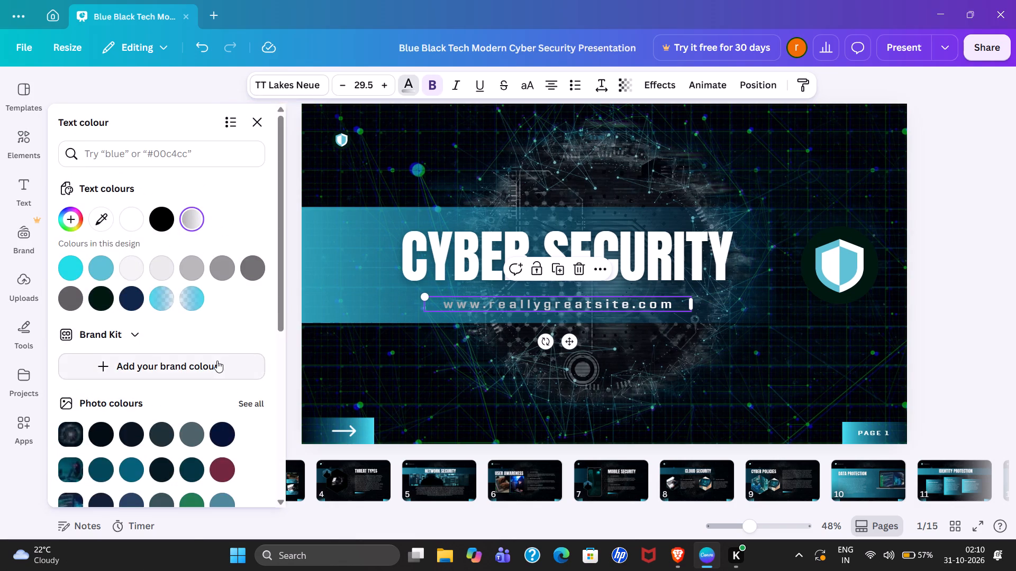
pyautogui.scroll(-5, 217, 361)
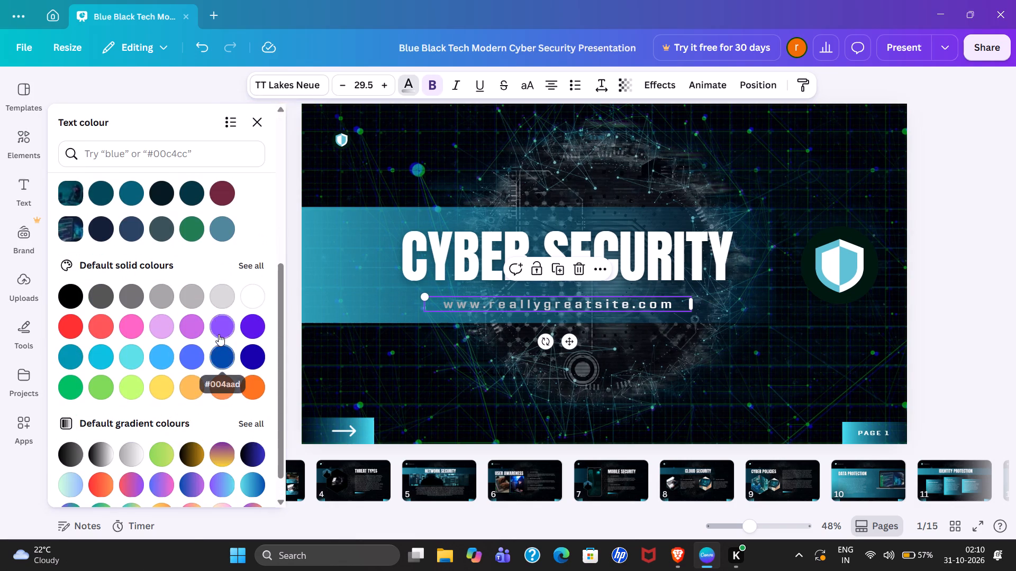
pyautogui.click(219, 346)
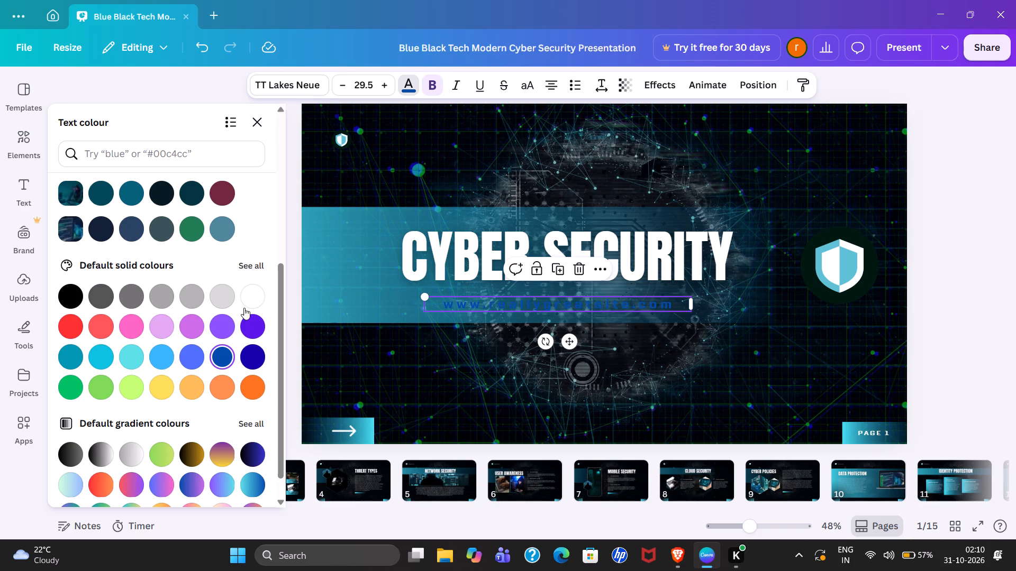
pyautogui.click(221, 383)
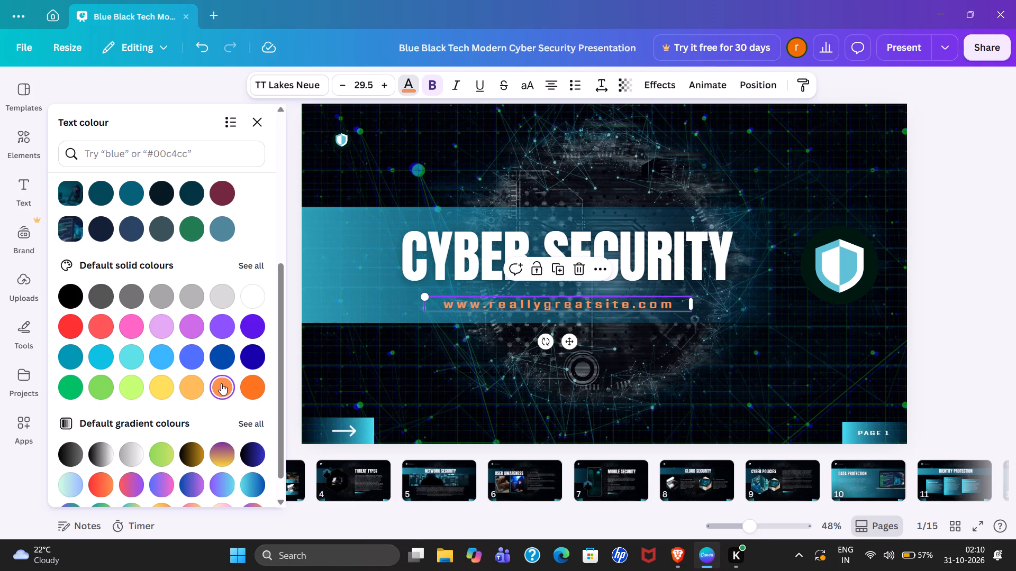
pyautogui.click(158, 386)
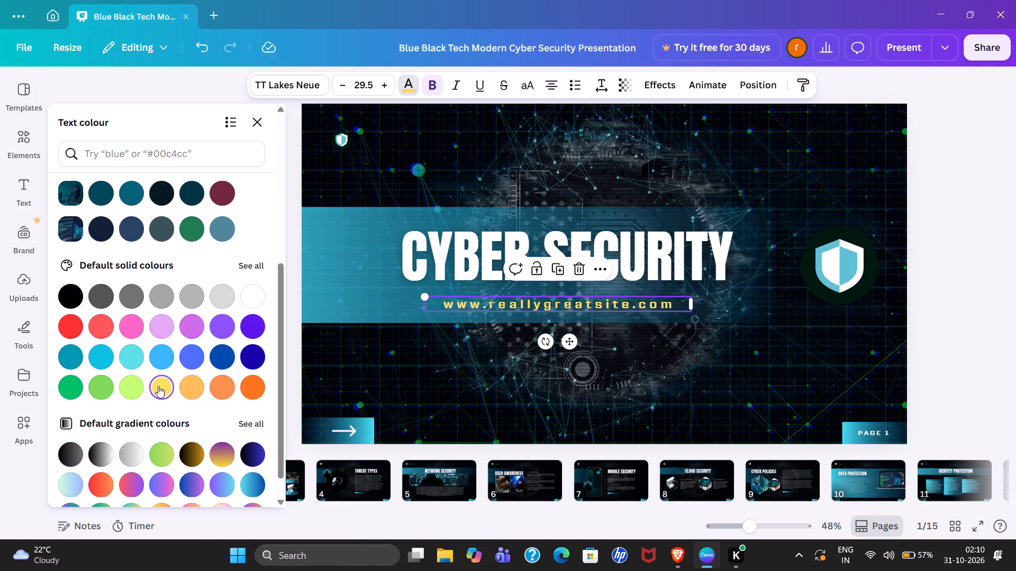
# Try orange and several default blues on the CYBER SECURITY title, and settle on light turquoise.
pyautogui.click(486, 248)
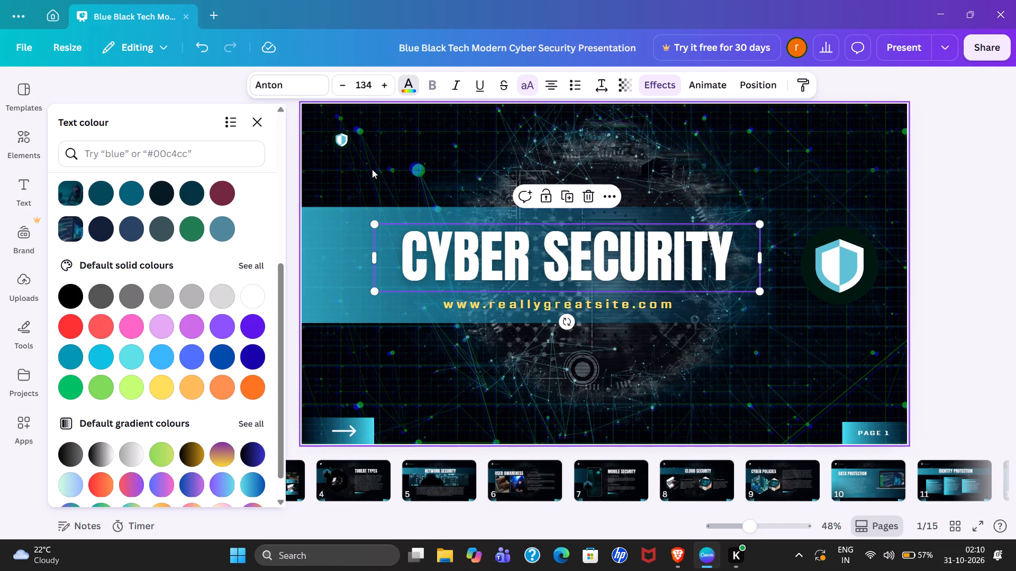
pyautogui.click(248, 386)
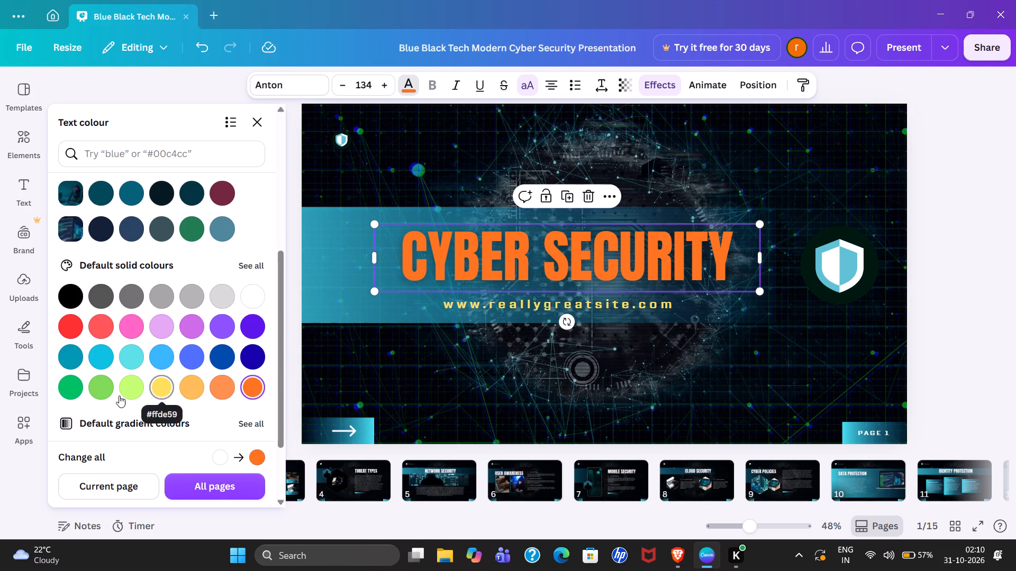
pyautogui.click(166, 358)
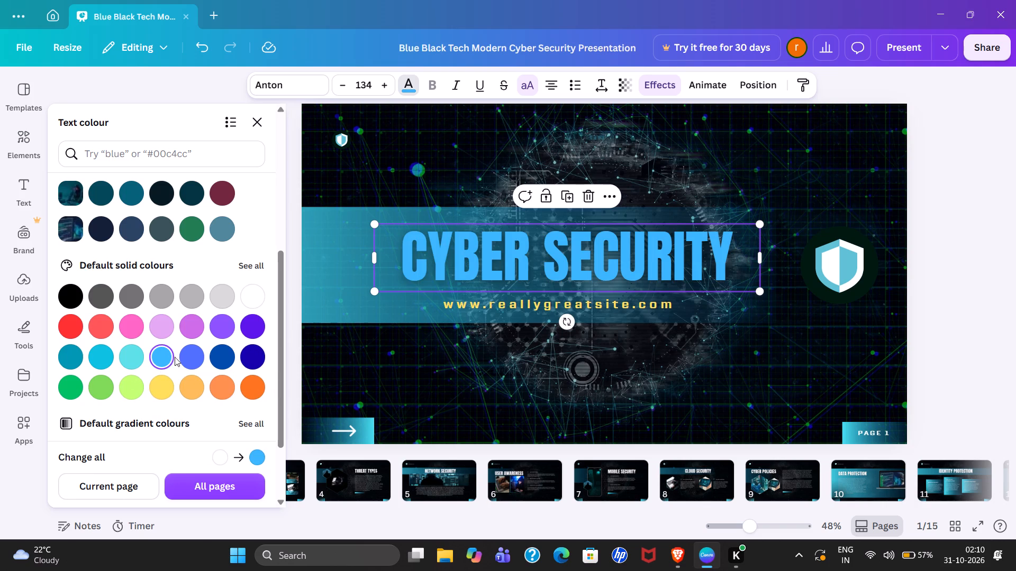
pyautogui.click(192, 355)
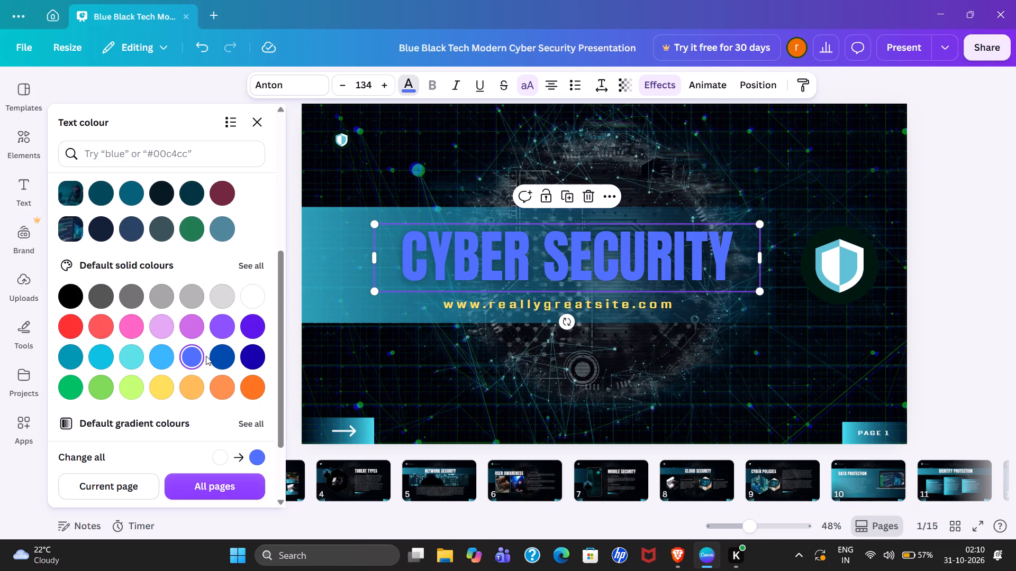
pyautogui.click(217, 357)
pyautogui.click(248, 355)
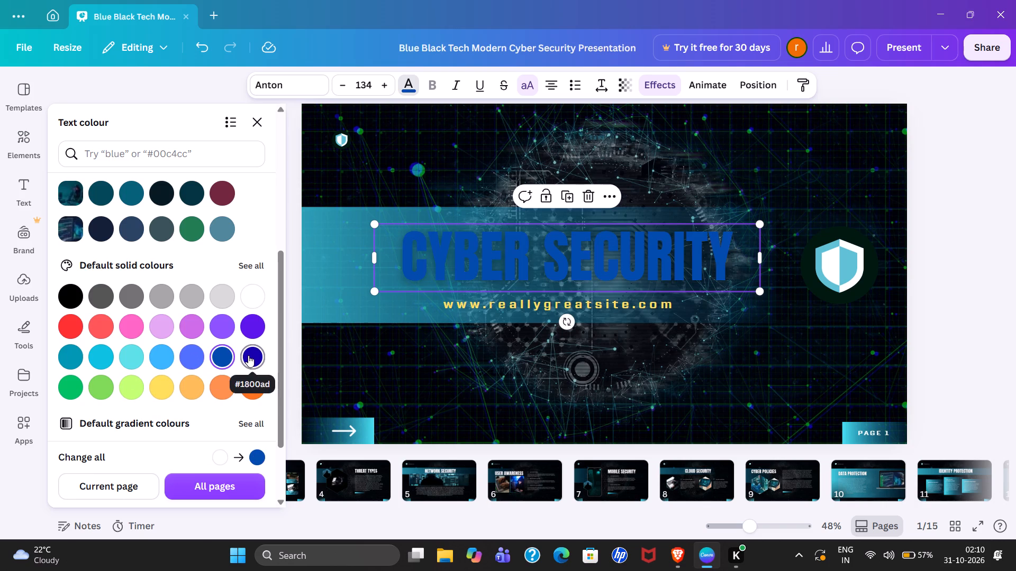
pyautogui.click(131, 350)
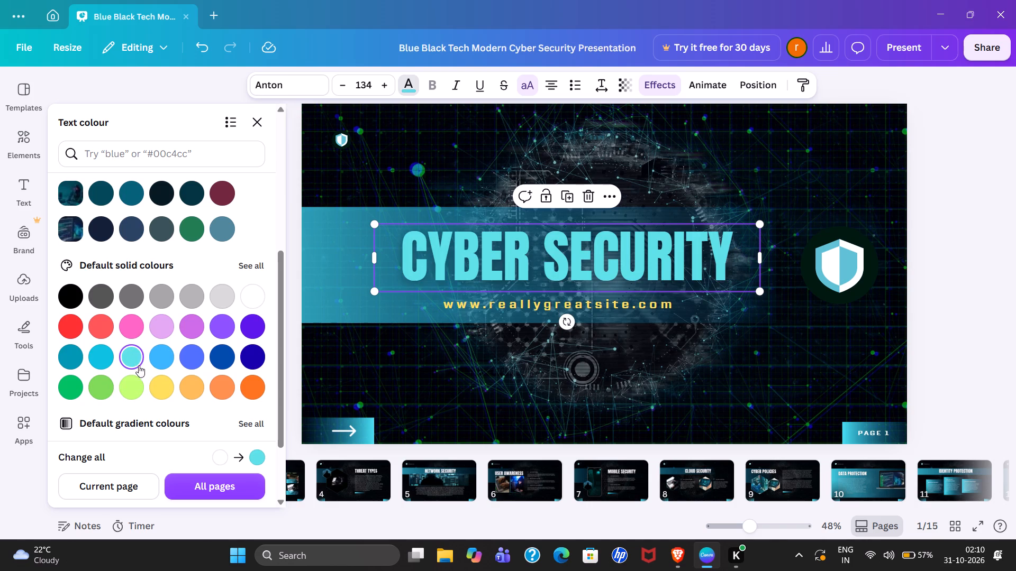
pyautogui.click(669, 363)
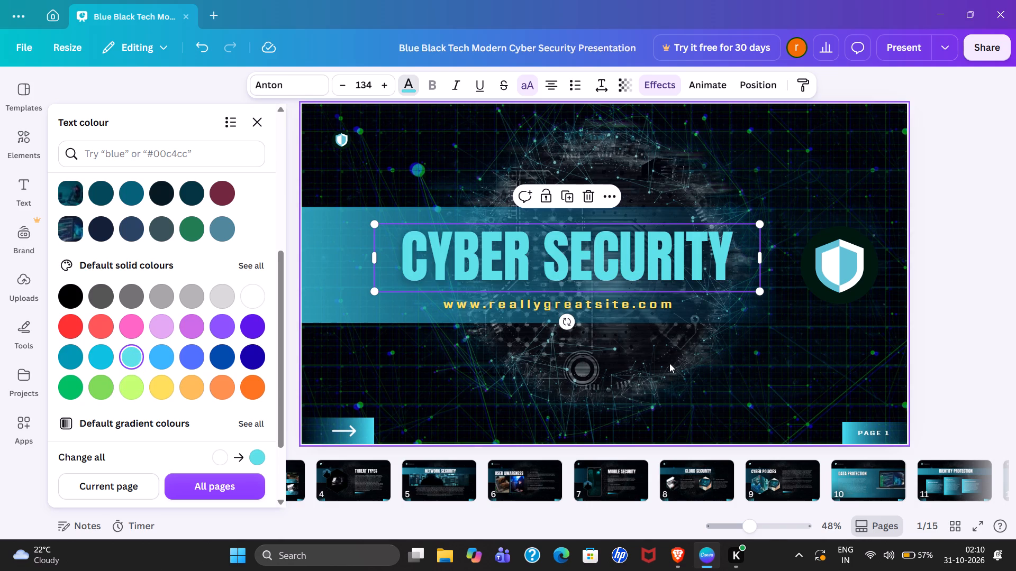
# Enlarge the shield emblem to about 465 by 465, shifting it up and left to fit beside the title.
pyautogui.click(765, 266)
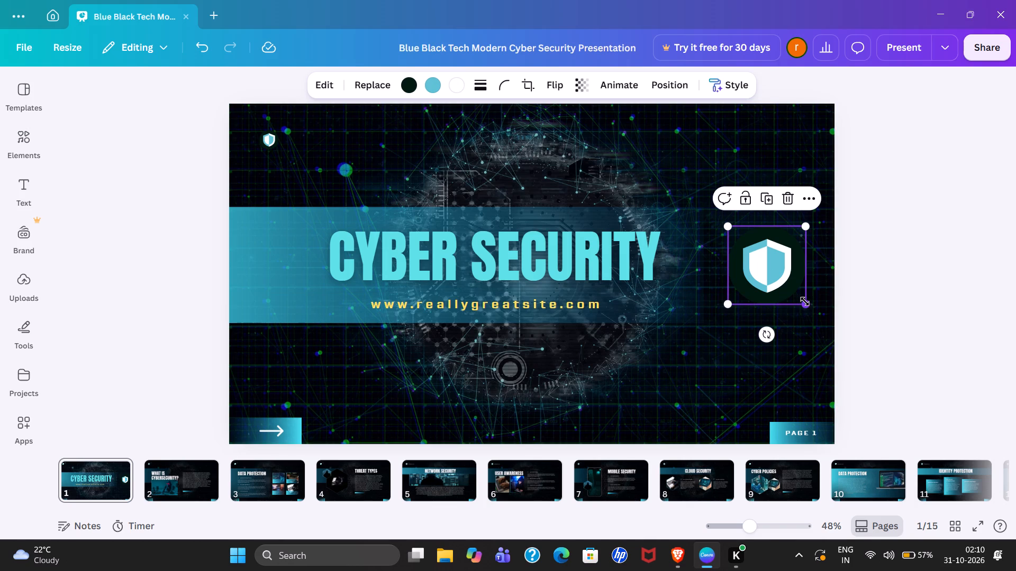
pyautogui.moveTo(805, 303); pyautogui.dragTo(828, 341)
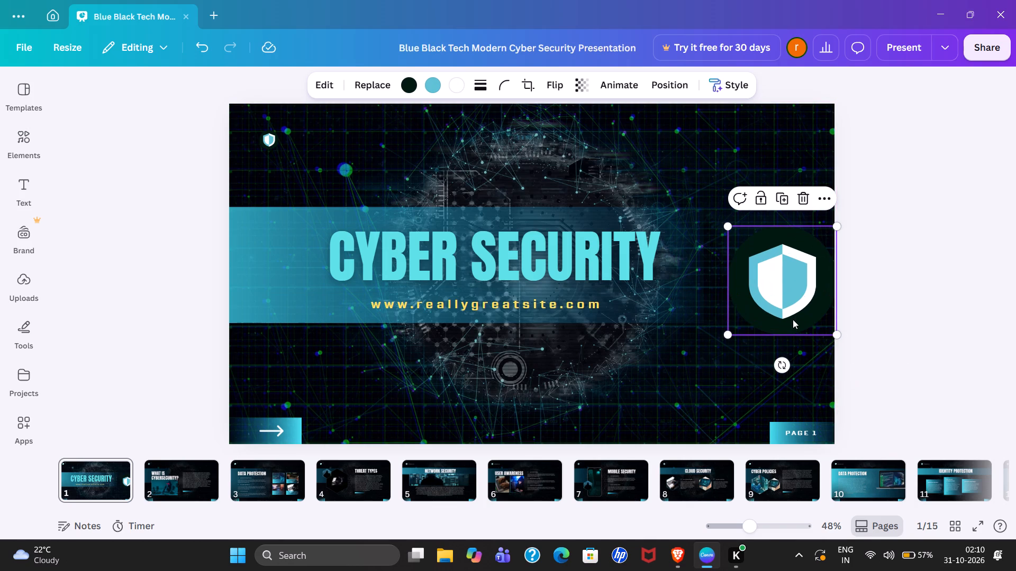
pyautogui.moveTo(793, 319); pyautogui.dragTo(752, 271)
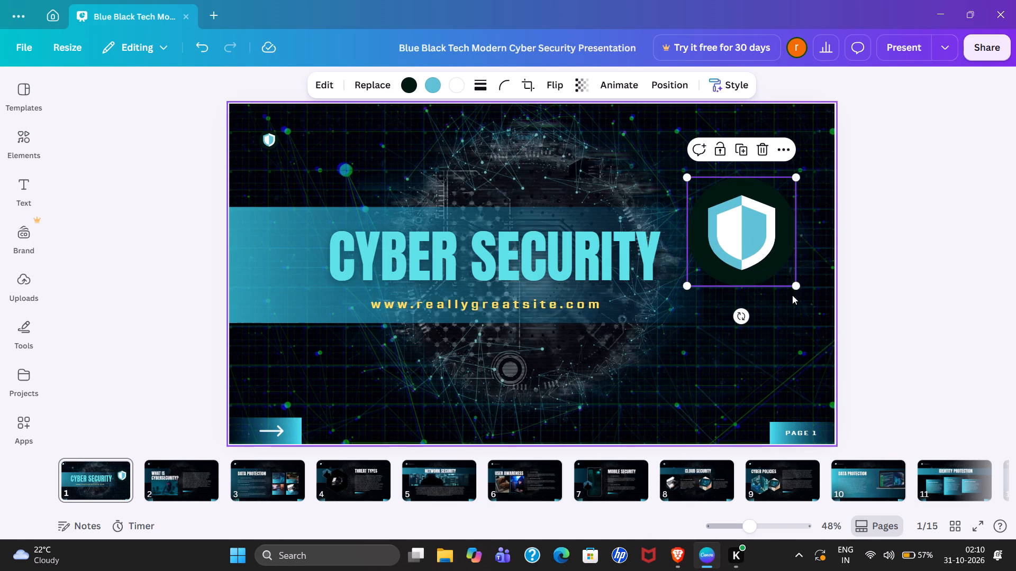
pyautogui.moveTo(793, 287); pyautogui.dragTo(836, 327)
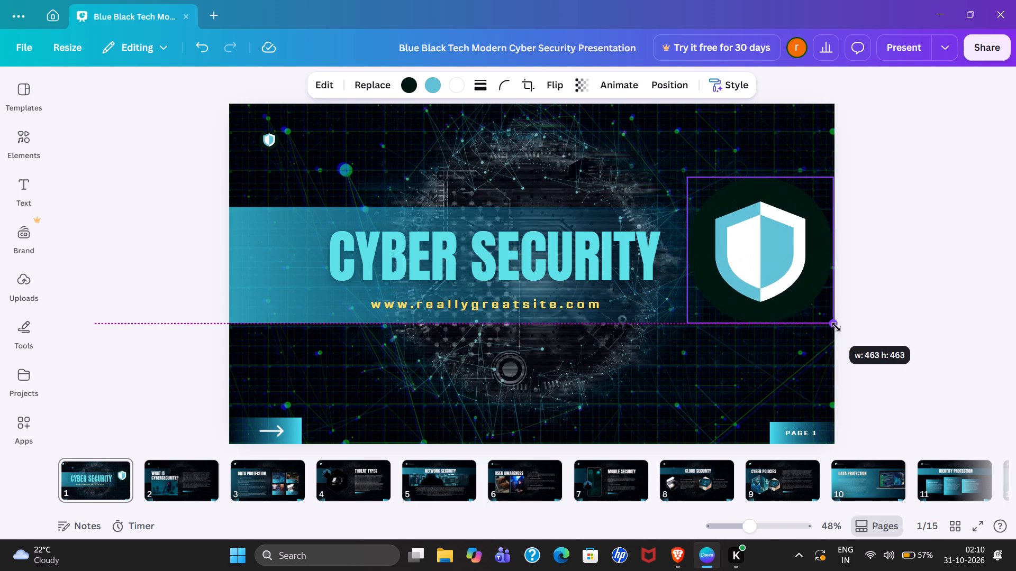
pyautogui.moveTo(836, 327); pyautogui.dragTo(862, 324)
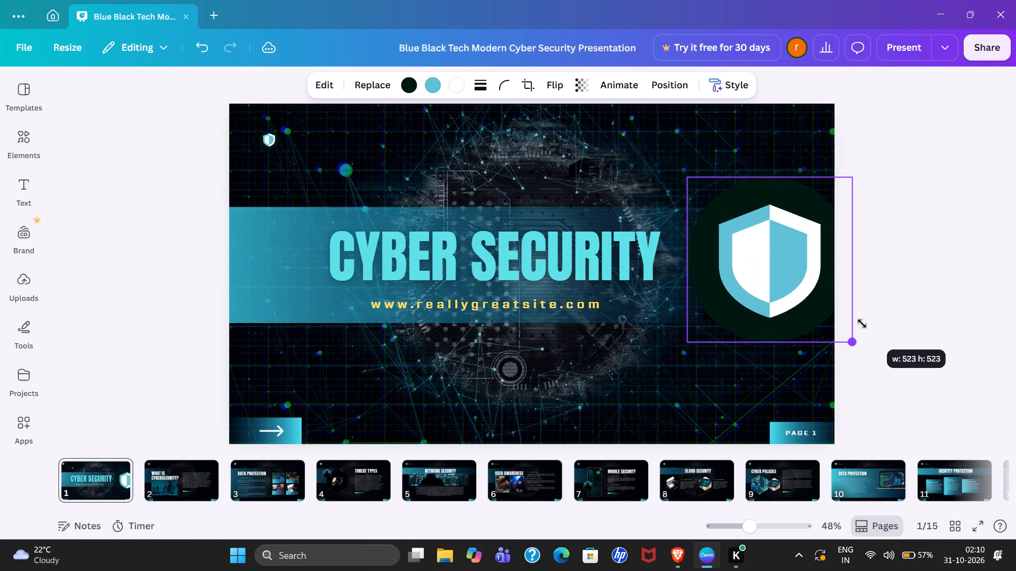
pyautogui.moveTo(862, 324); pyautogui.dragTo(841, 316)
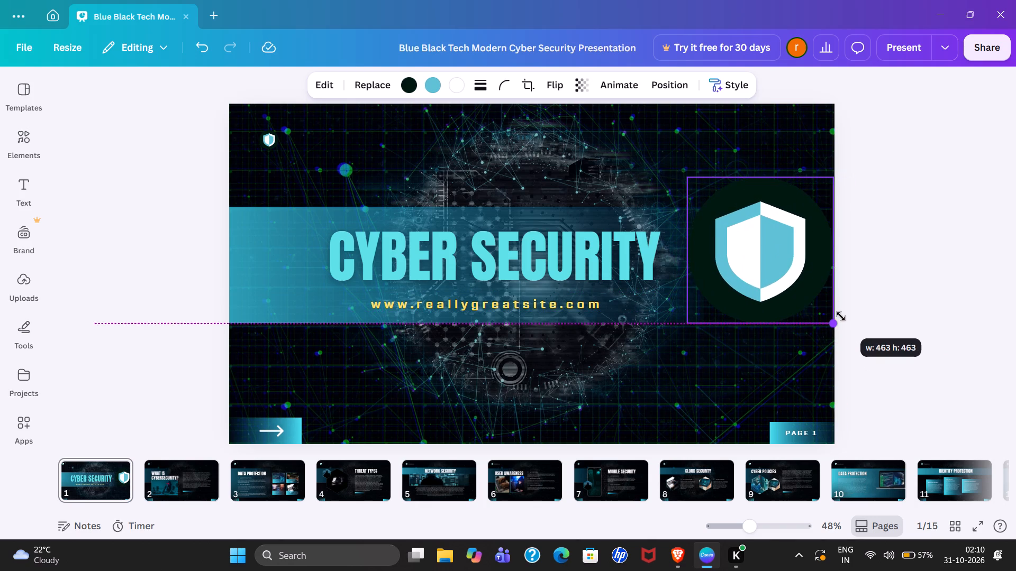
pyautogui.moveTo(841, 316); pyautogui.dragTo(843, 317)
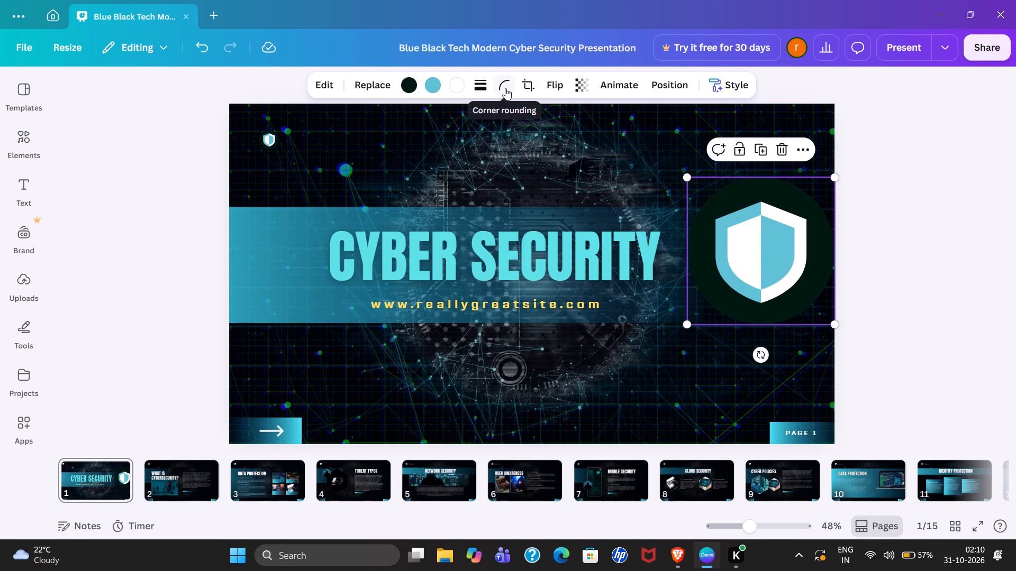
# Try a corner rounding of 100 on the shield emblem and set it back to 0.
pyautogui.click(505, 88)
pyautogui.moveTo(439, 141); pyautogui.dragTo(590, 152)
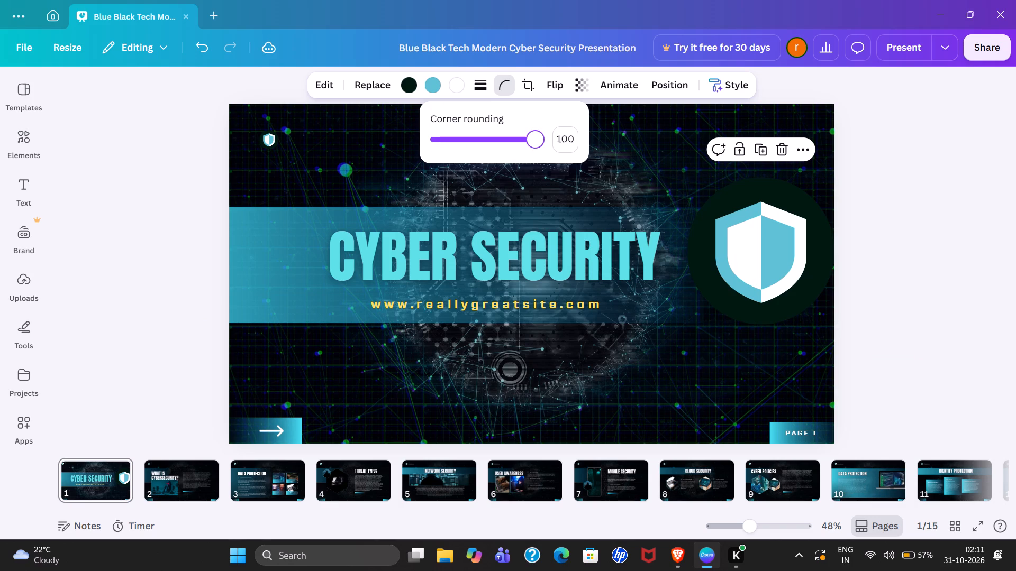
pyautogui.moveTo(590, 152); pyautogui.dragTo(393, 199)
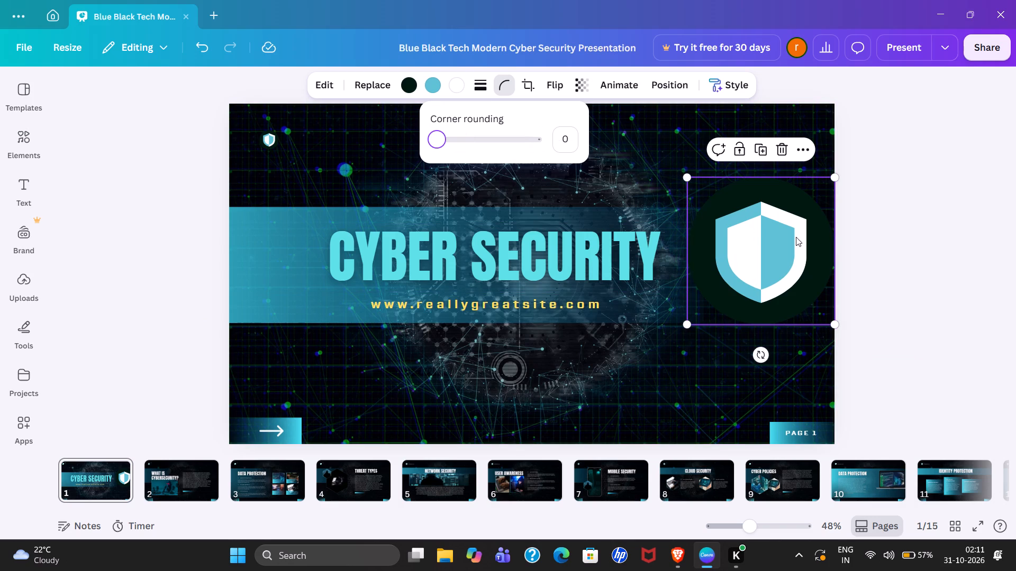
# Reposition the shield emblem just beyond the title's right end, fully inside the page with a small margin from its edge.
pyautogui.click(810, 272)
pyautogui.moveTo(767, 269); pyautogui.dragTo(819, 285)
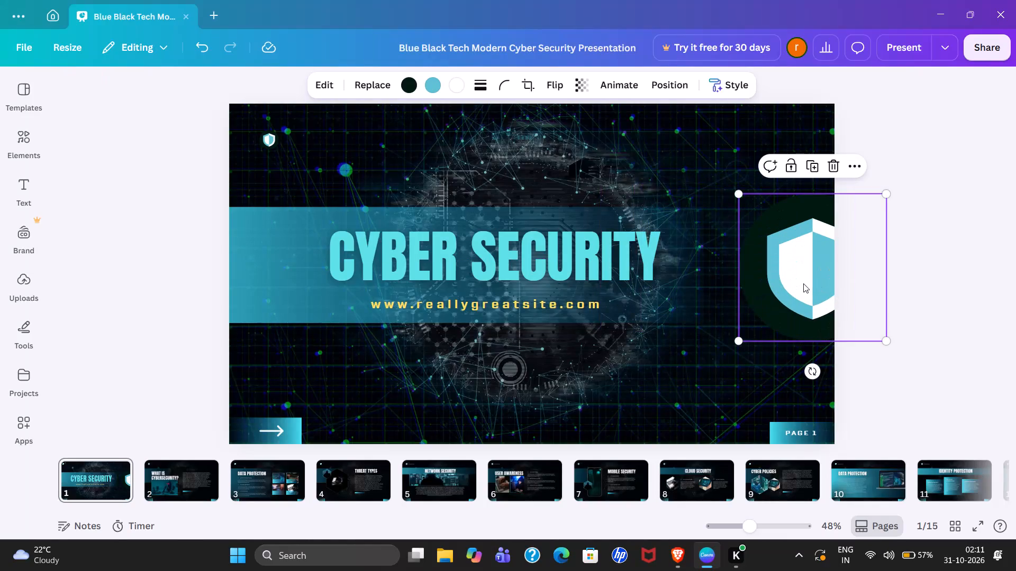
pyautogui.moveTo(803, 283); pyautogui.dragTo(742, 272)
pyautogui.moveTo(751, 272); pyautogui.dragTo(695, 287)
pyautogui.moveTo(701, 282); pyautogui.dragTo(741, 267)
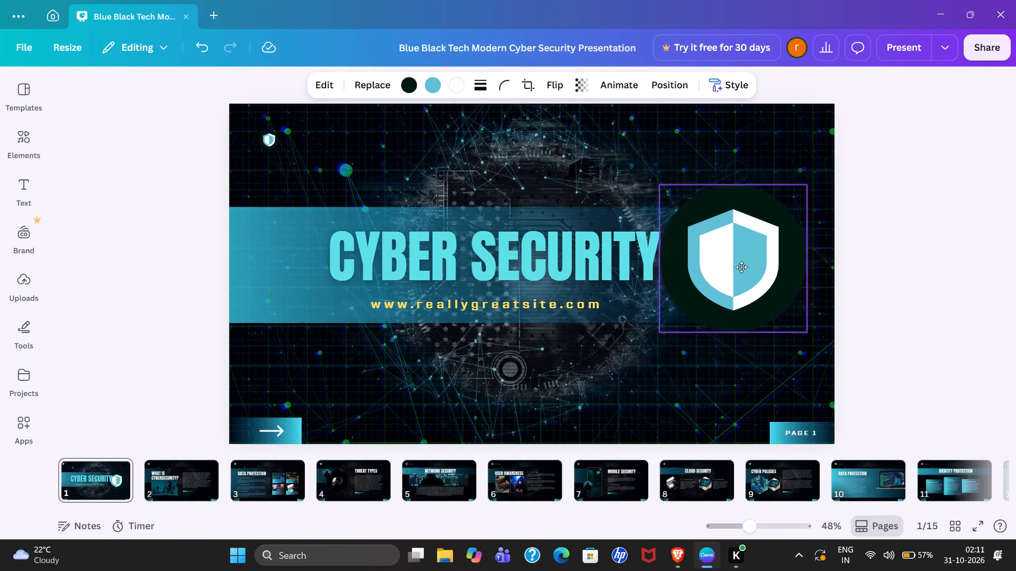
pyautogui.moveTo(741, 267); pyautogui.dragTo(749, 263)
pyautogui.click(694, 380)
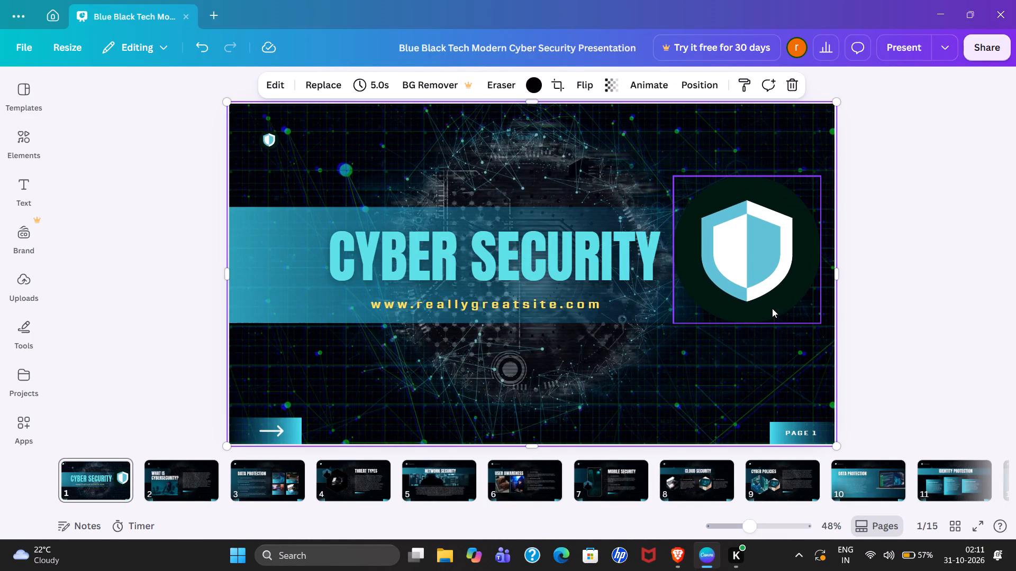
# Try the shield emblem at several spots around the title, and place it at the page's top-right corner, slightly overlapping the edges.
pyautogui.moveTo(741, 242); pyautogui.dragTo(753, 269)
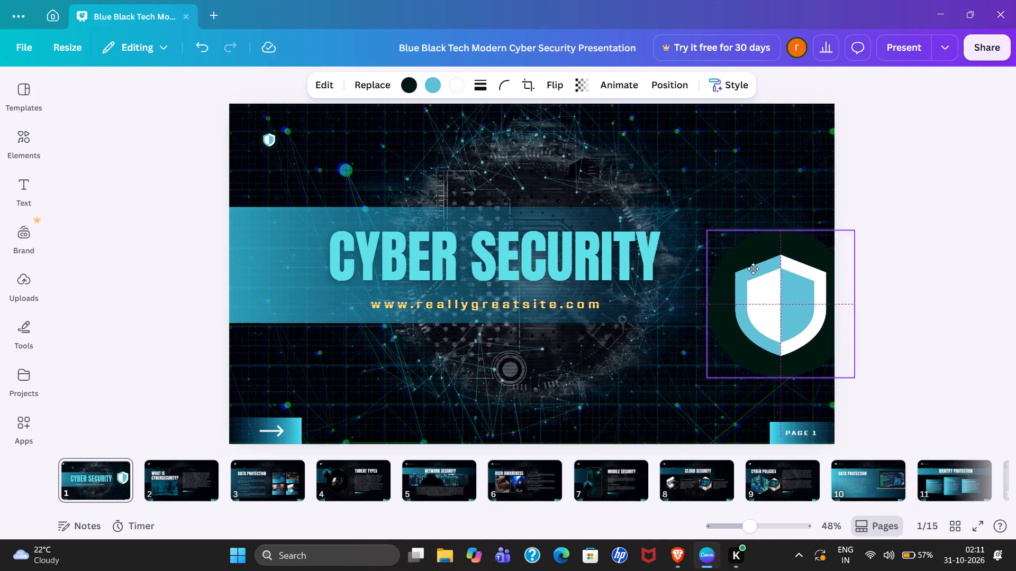
pyautogui.moveTo(753, 269); pyautogui.dragTo(749, 257)
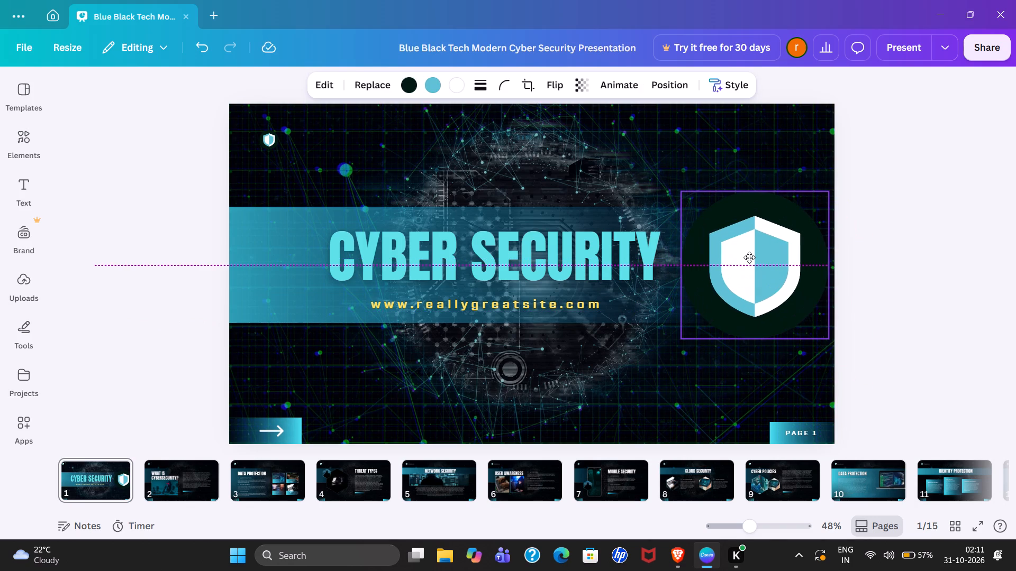
pyautogui.moveTo(749, 257); pyautogui.dragTo(689, 336)
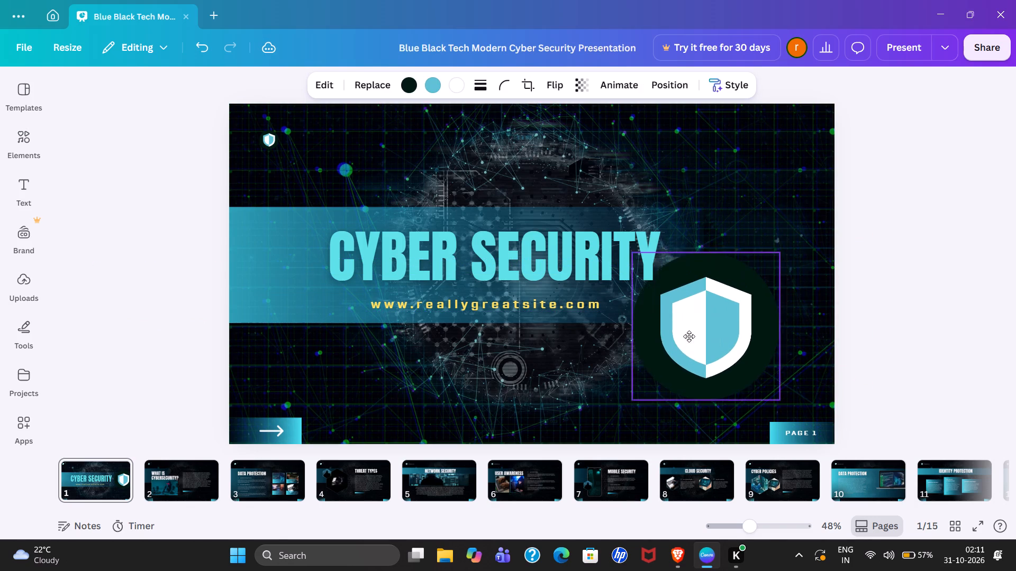
pyautogui.moveTo(689, 336); pyautogui.dragTo(502, 149)
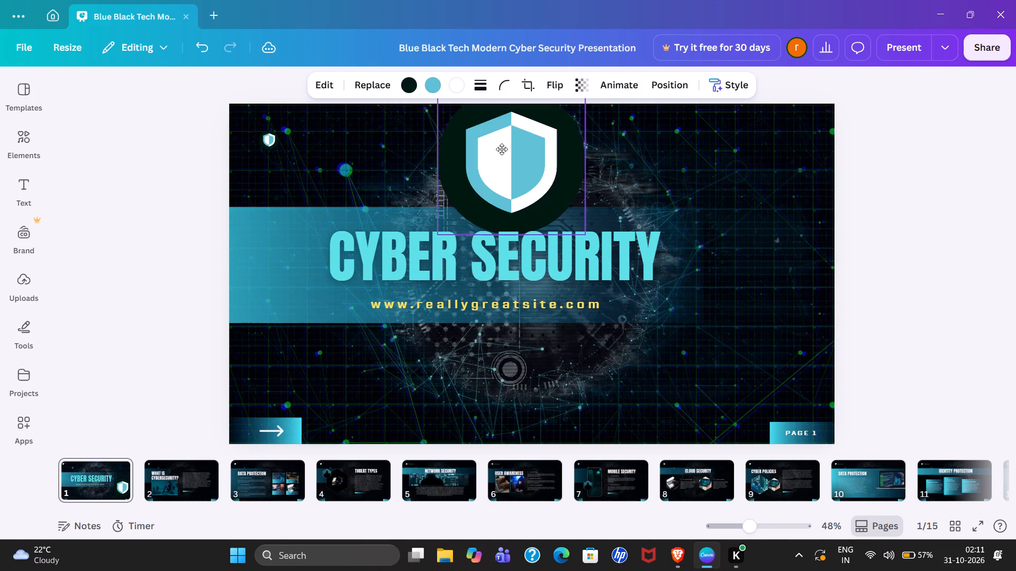
pyautogui.moveTo(502, 149); pyautogui.dragTo(508, 159)
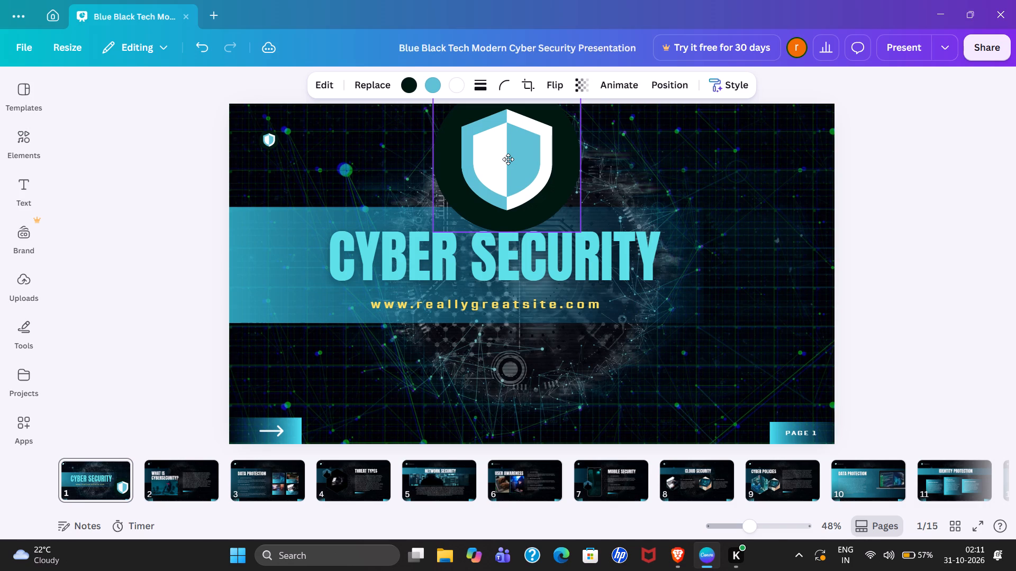
pyautogui.moveTo(508, 159); pyautogui.dragTo(512, 388)
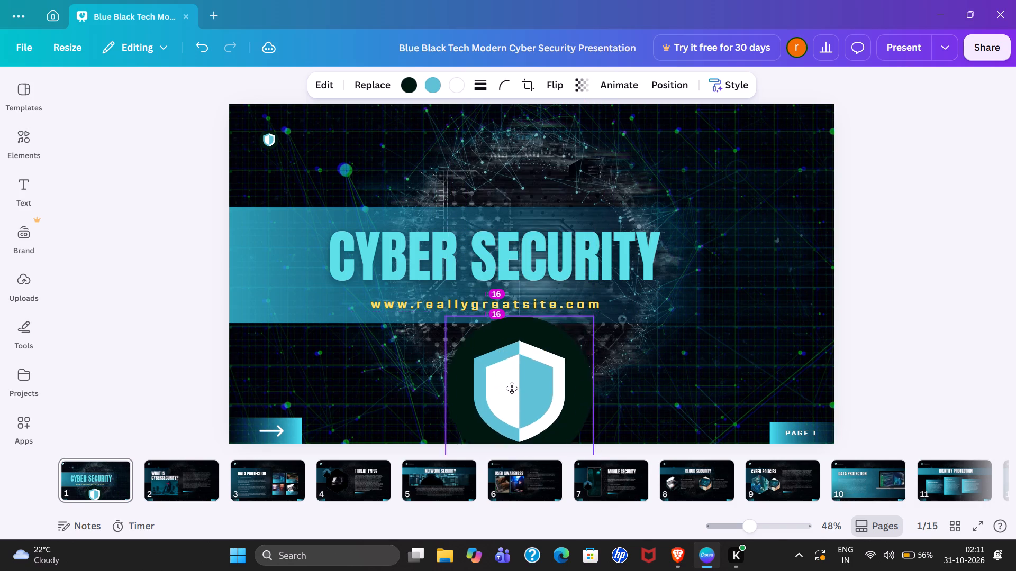
pyautogui.moveTo(512, 388); pyautogui.dragTo(761, 201)
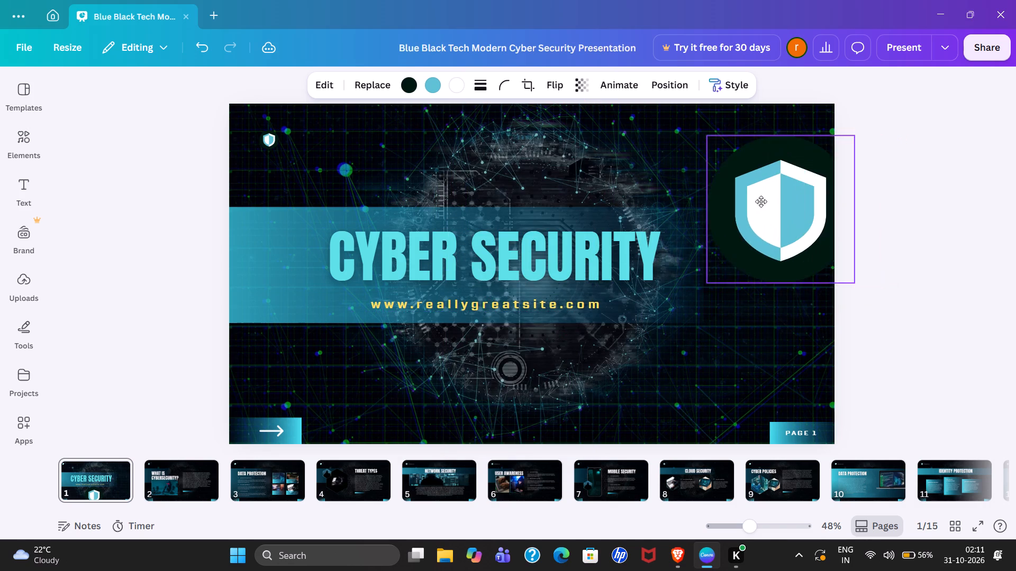
pyautogui.moveTo(761, 201); pyautogui.dragTo(756, 159)
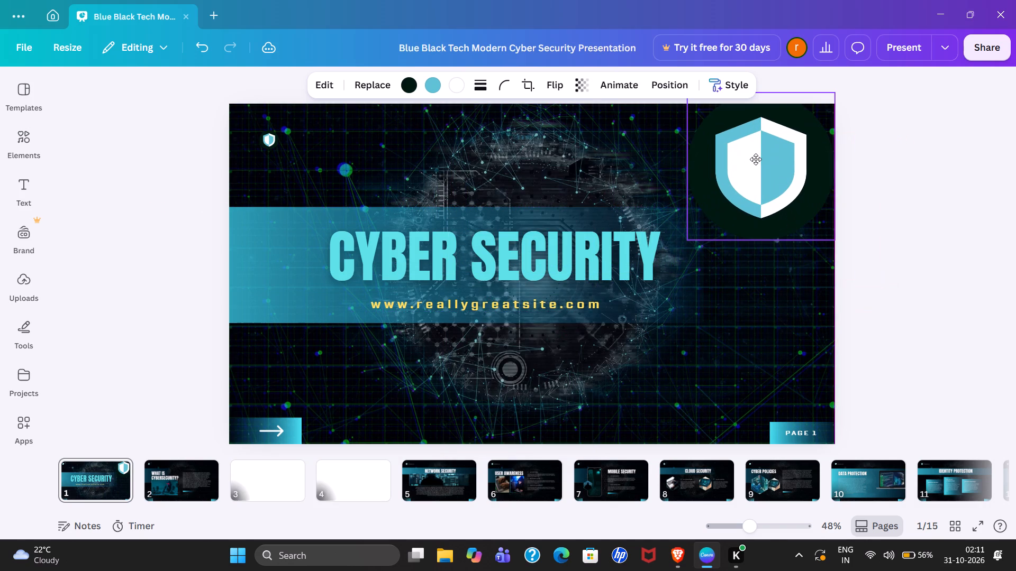
pyautogui.moveTo(756, 159); pyautogui.dragTo(759, 155)
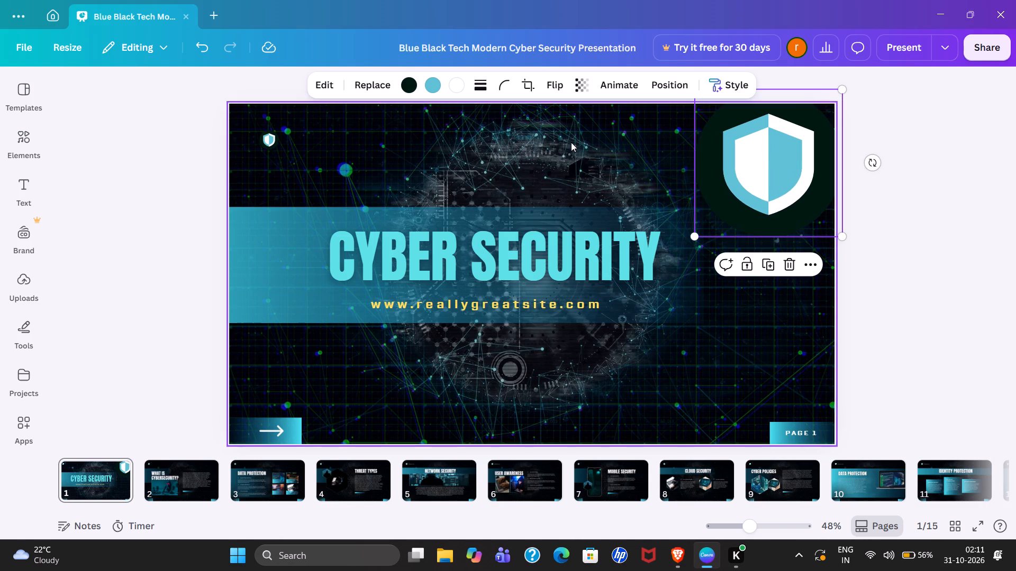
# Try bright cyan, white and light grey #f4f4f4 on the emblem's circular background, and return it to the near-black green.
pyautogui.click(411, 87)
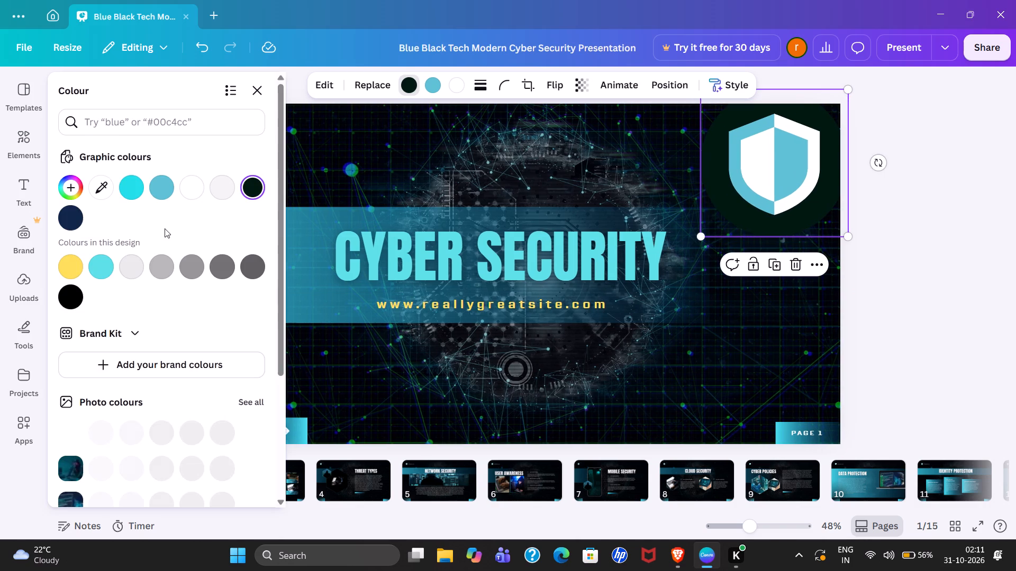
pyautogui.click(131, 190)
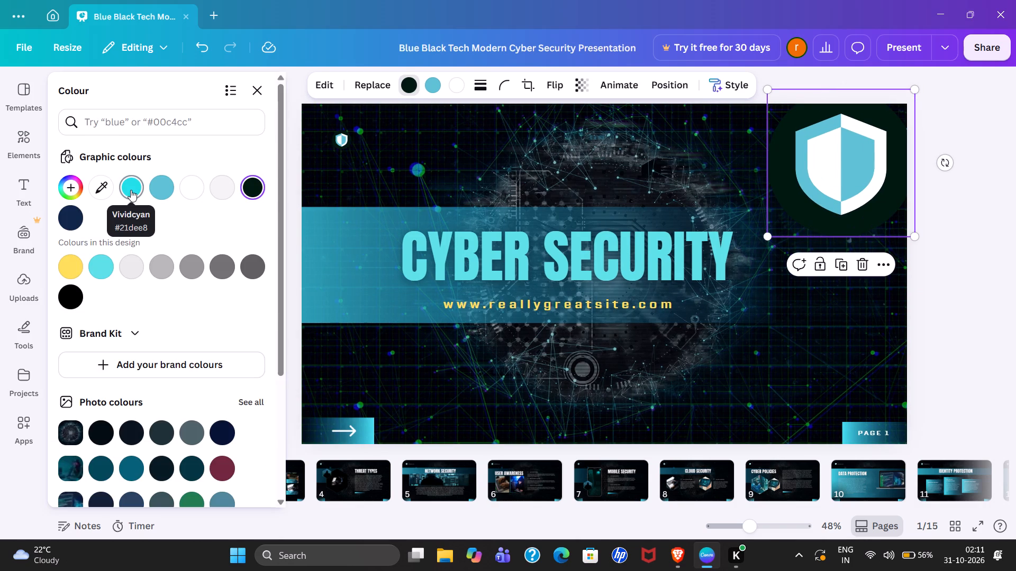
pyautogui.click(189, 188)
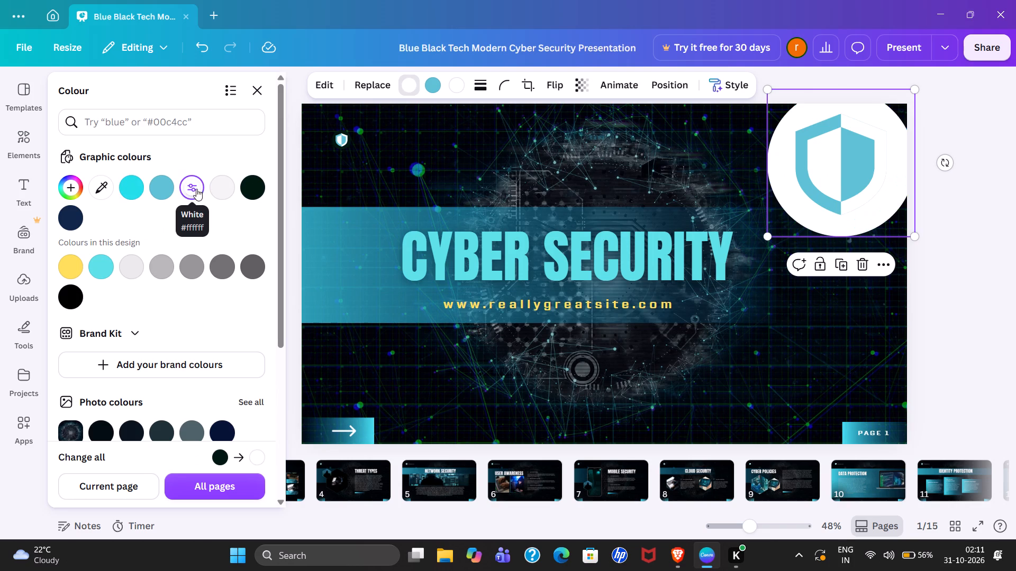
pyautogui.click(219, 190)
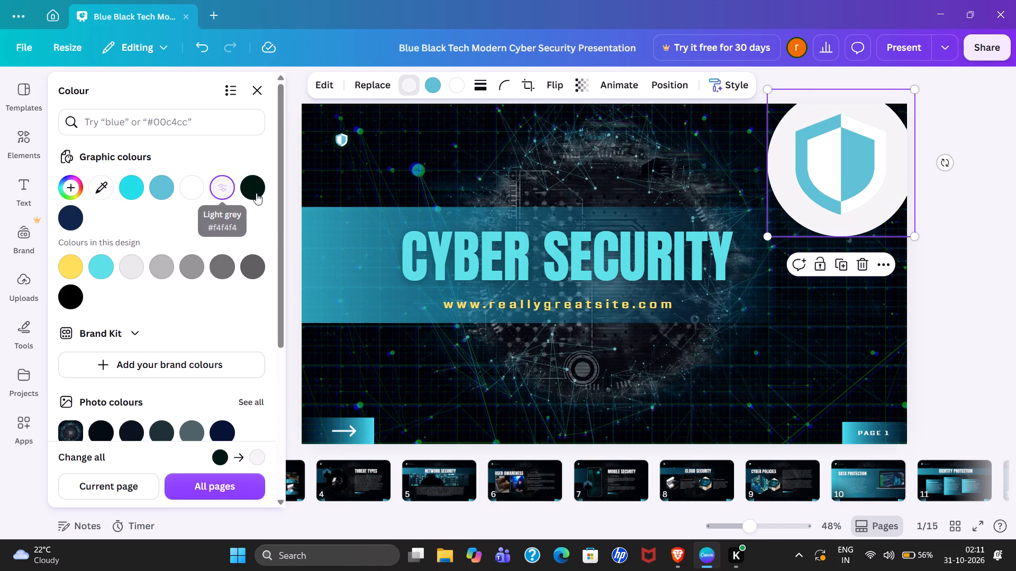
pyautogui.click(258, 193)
# Try near-black, grey, navy, maroon, green and steel blue photo colours on the emblem's circle, and settle on muted navy blue.
pyautogui.scroll(-1, 184, 302)
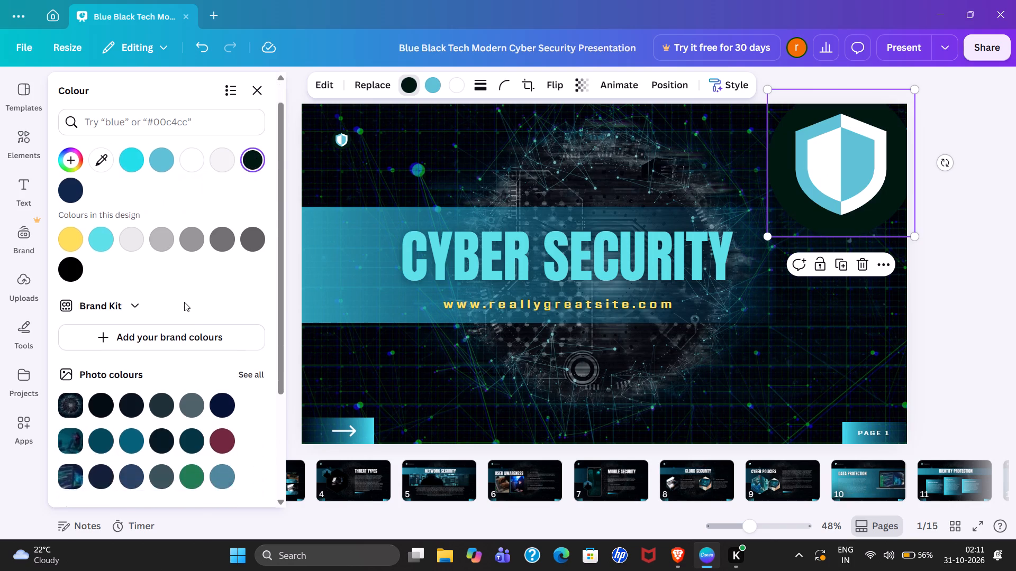
pyautogui.scroll(-1, 184, 302)
pyautogui.click(69, 302)
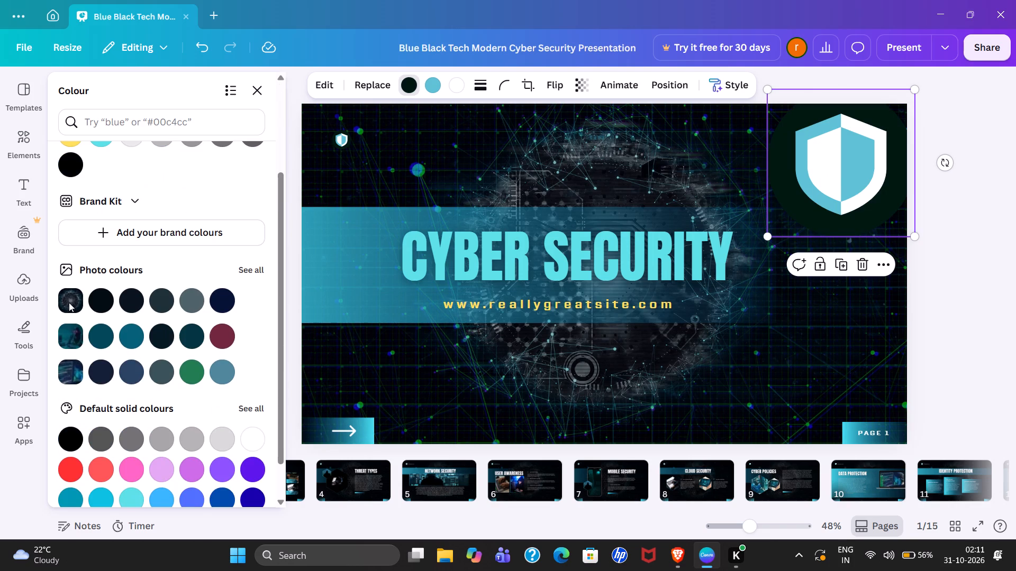
pyautogui.click(69, 302)
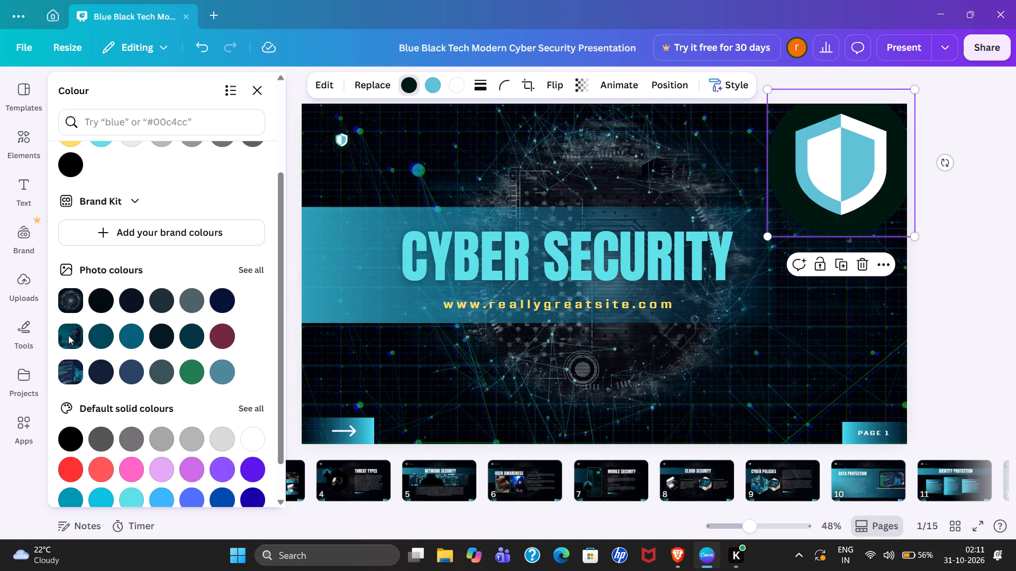
pyautogui.click(68, 344)
pyautogui.click(99, 308)
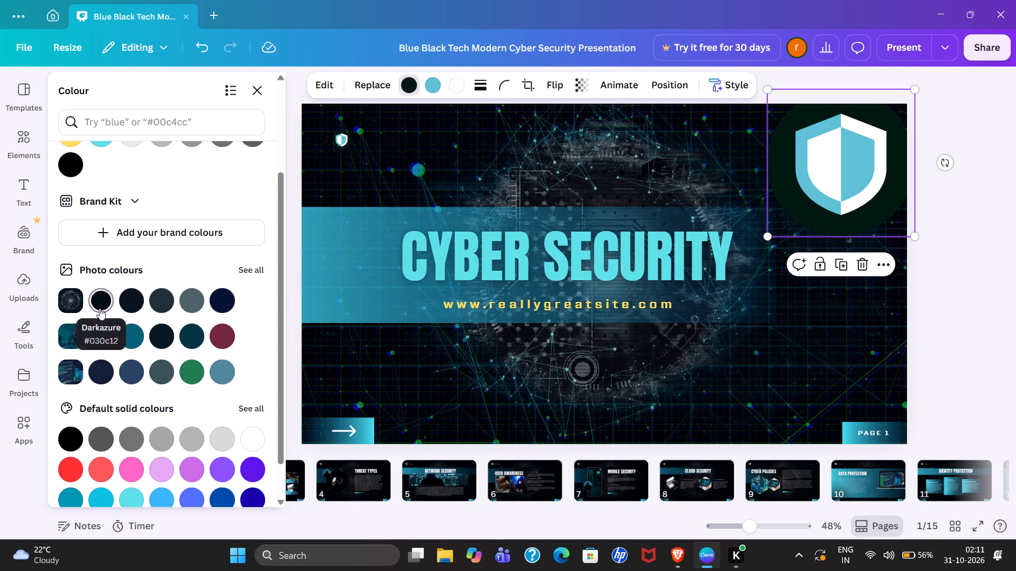
pyautogui.click(139, 305)
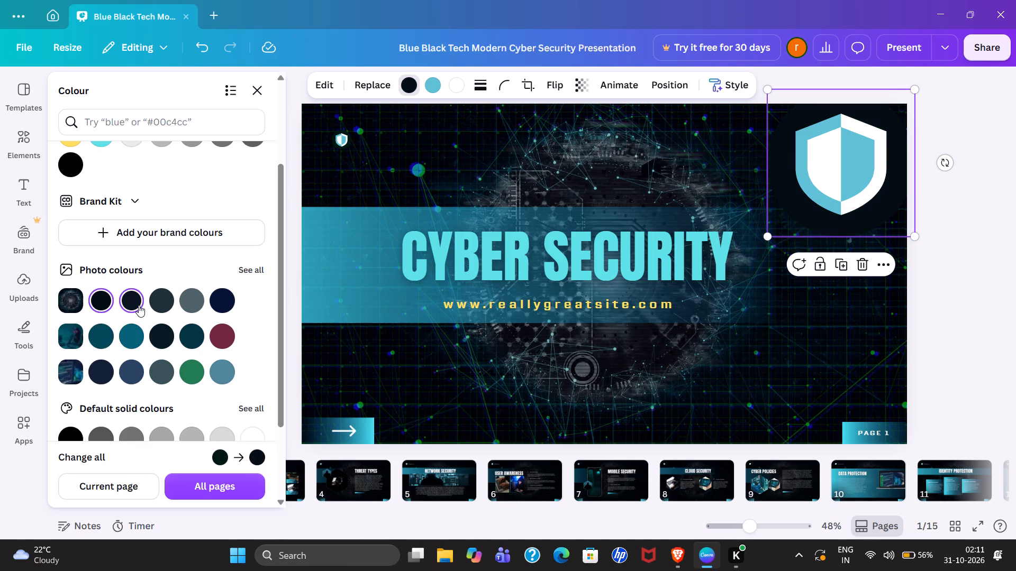
pyautogui.click(162, 305)
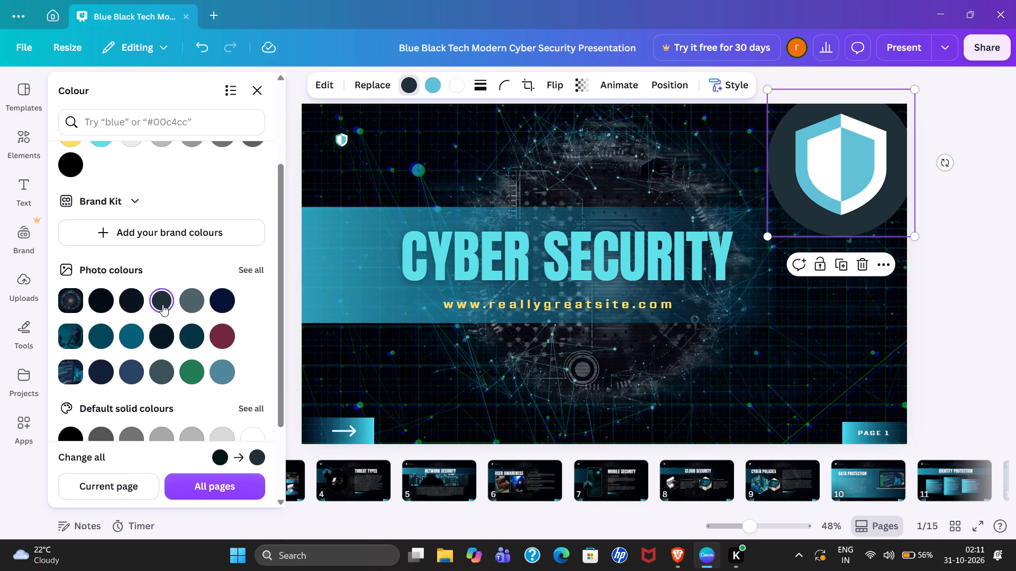
pyautogui.click(195, 303)
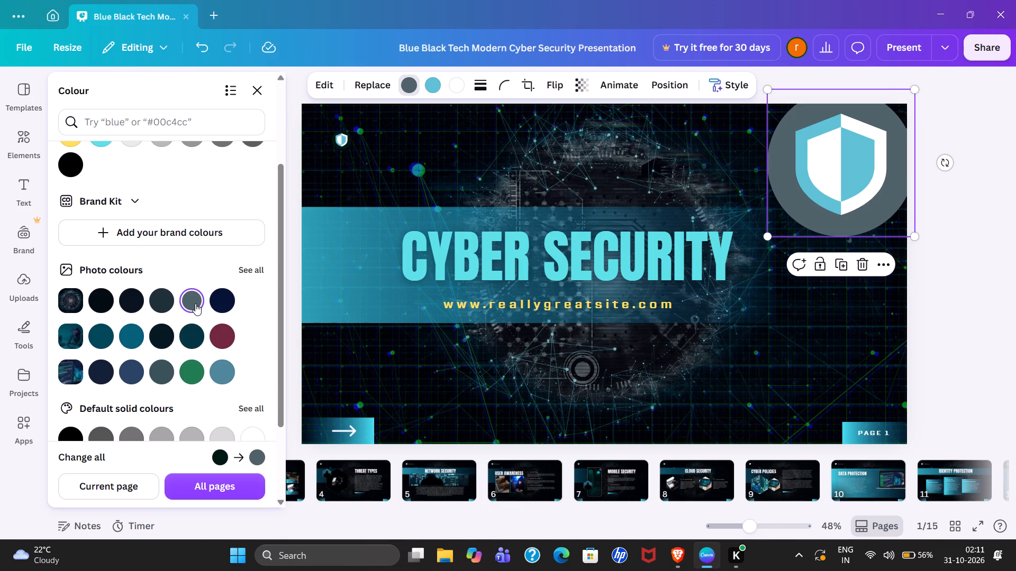
pyautogui.click(231, 303)
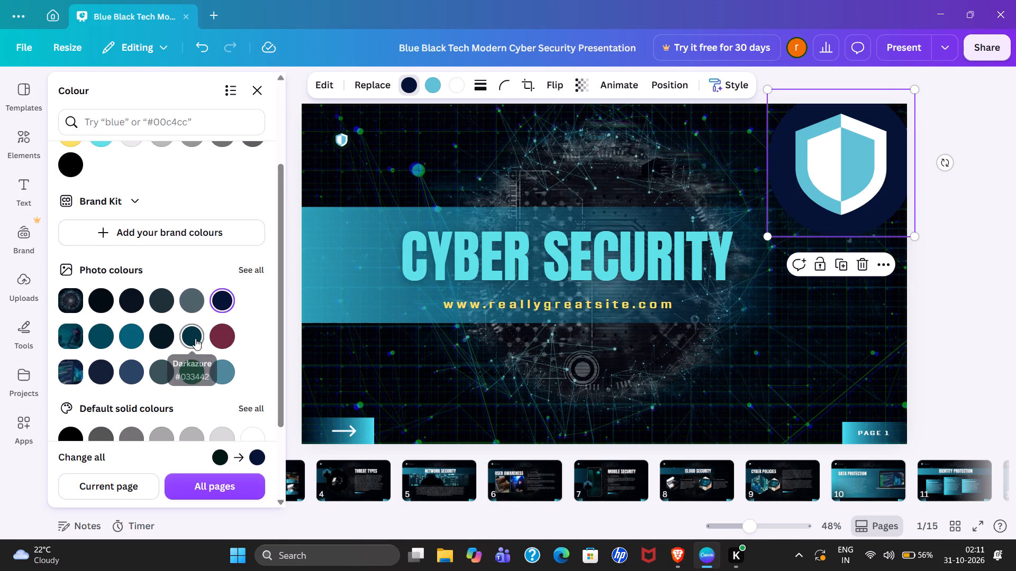
pyautogui.click(222, 338)
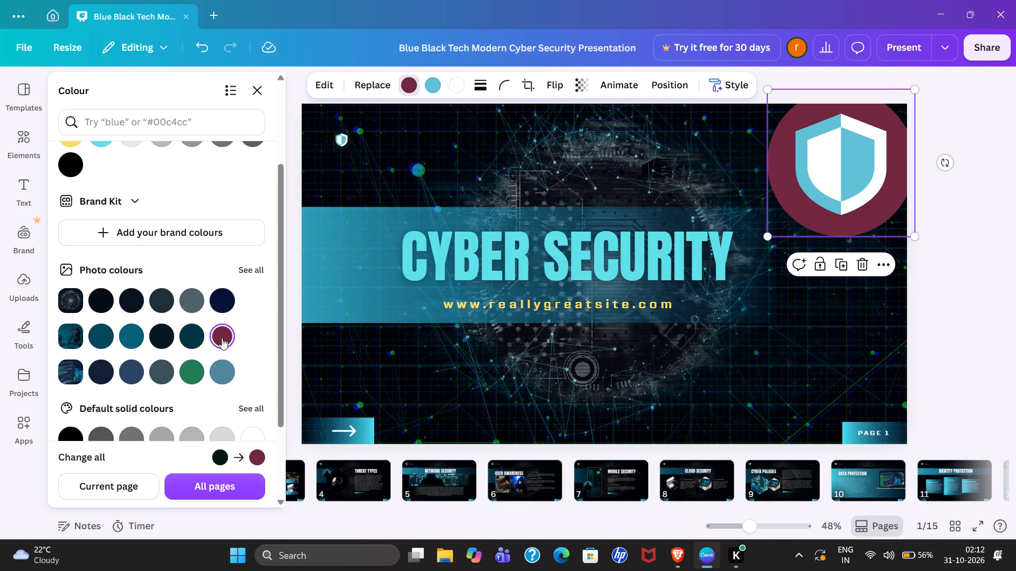
pyautogui.click(190, 372)
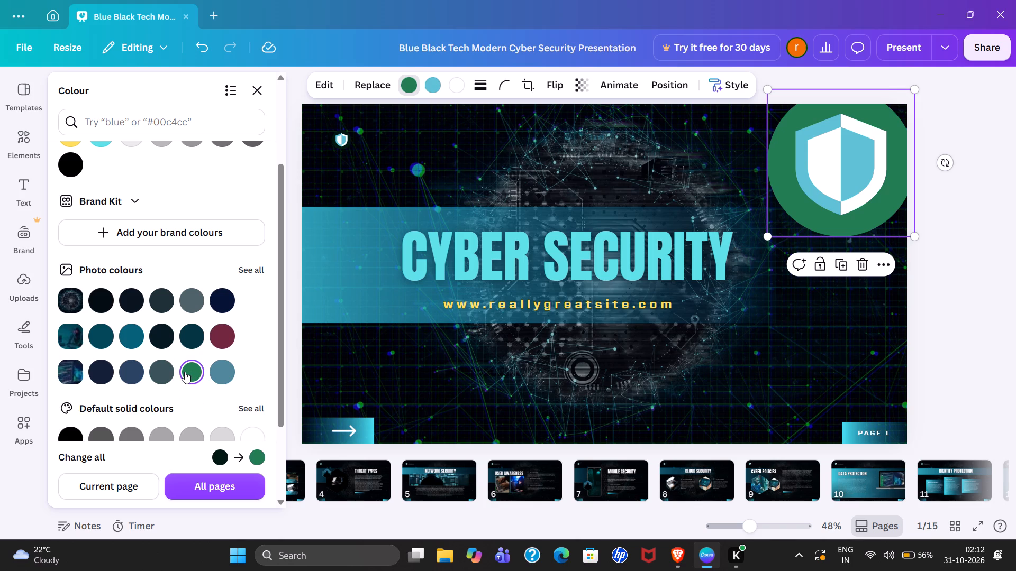
pyautogui.click(222, 374)
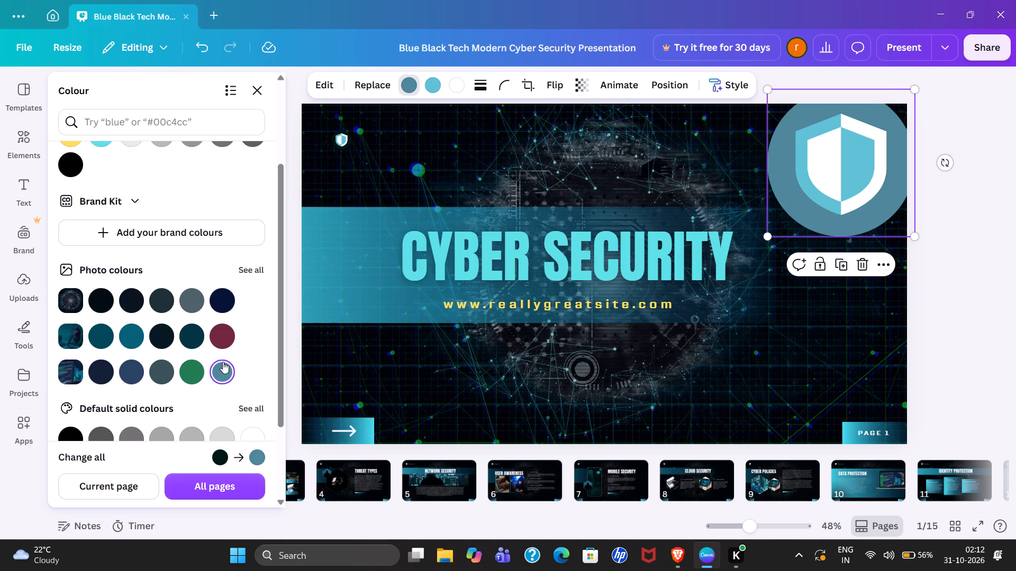
pyautogui.click(133, 370)
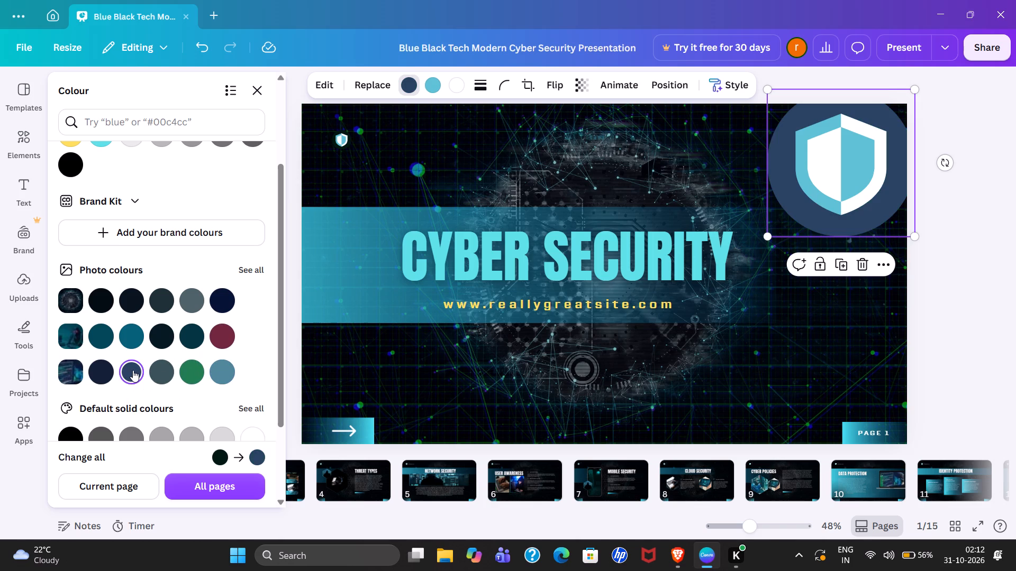
# Recolour the shield's azure parts, trying dark azure #033442 and settling on bright cyan.
pyautogui.click(432, 90)
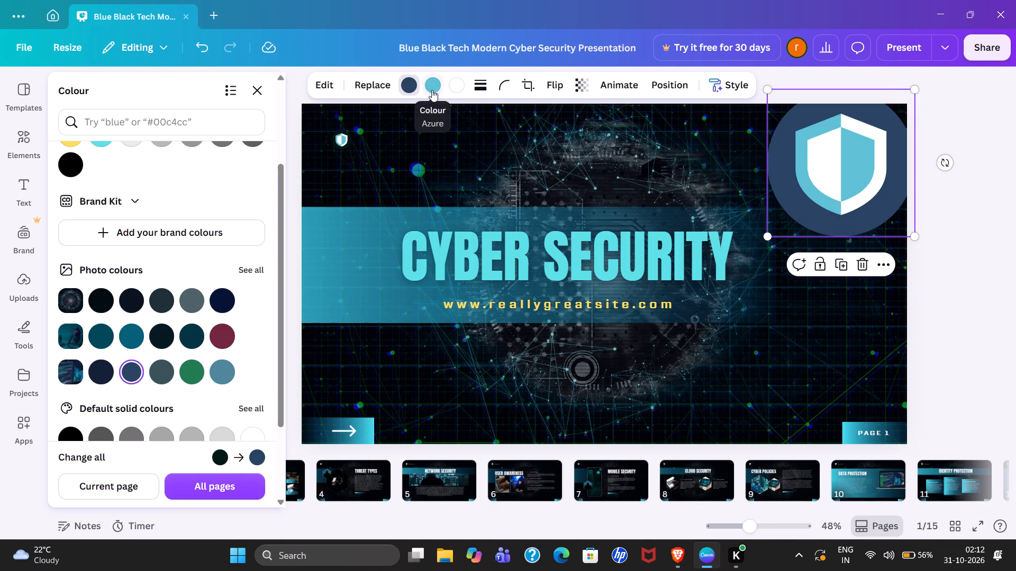
pyautogui.click(186, 337)
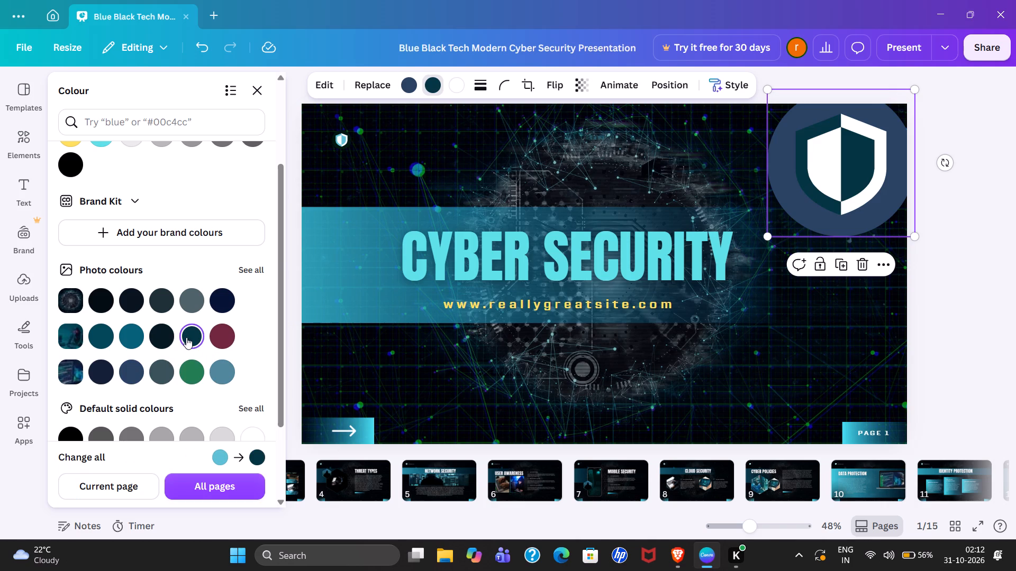
pyautogui.scroll(1, 204, 382)
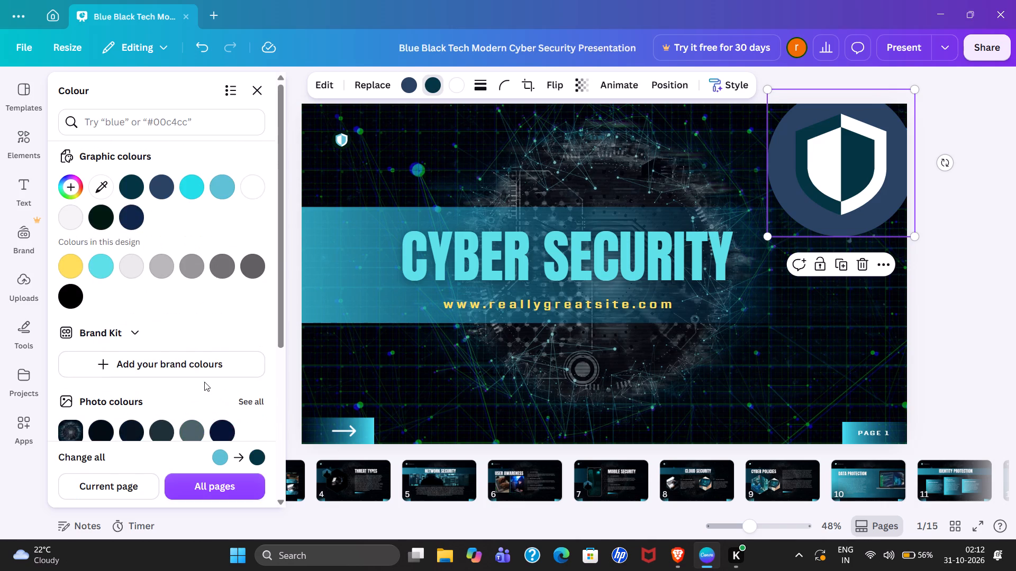
pyautogui.scroll(1, 204, 382)
pyautogui.click(188, 180)
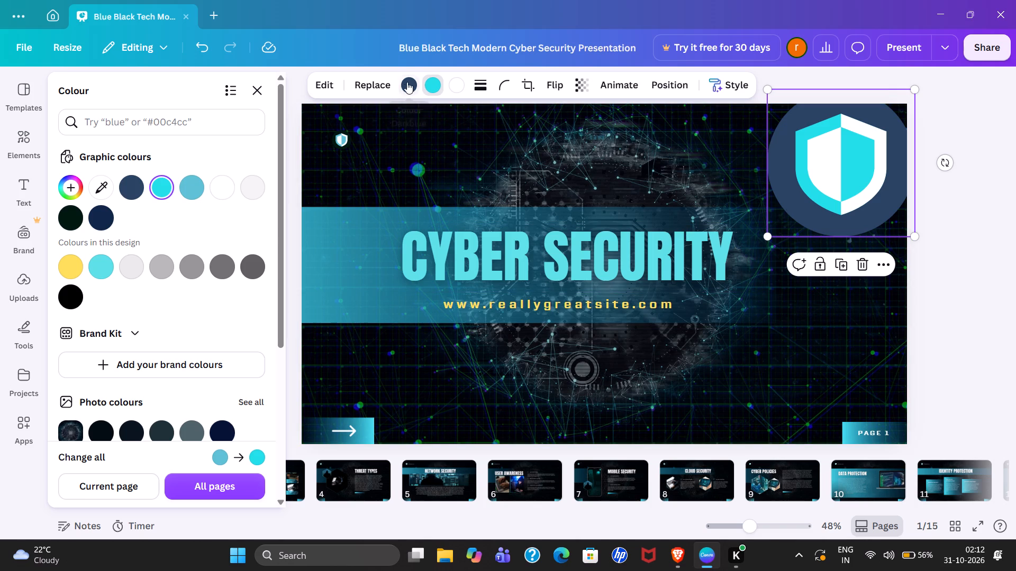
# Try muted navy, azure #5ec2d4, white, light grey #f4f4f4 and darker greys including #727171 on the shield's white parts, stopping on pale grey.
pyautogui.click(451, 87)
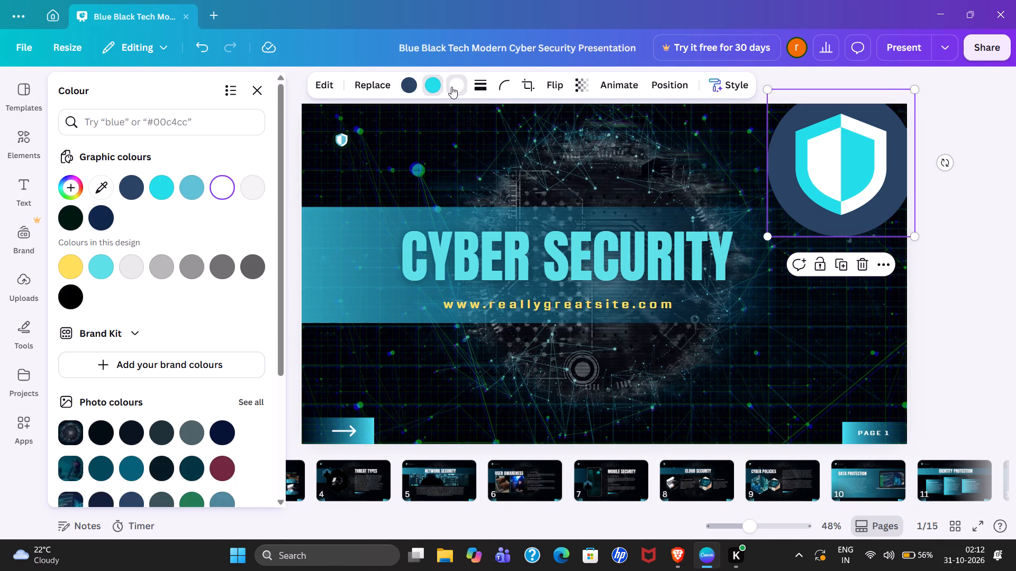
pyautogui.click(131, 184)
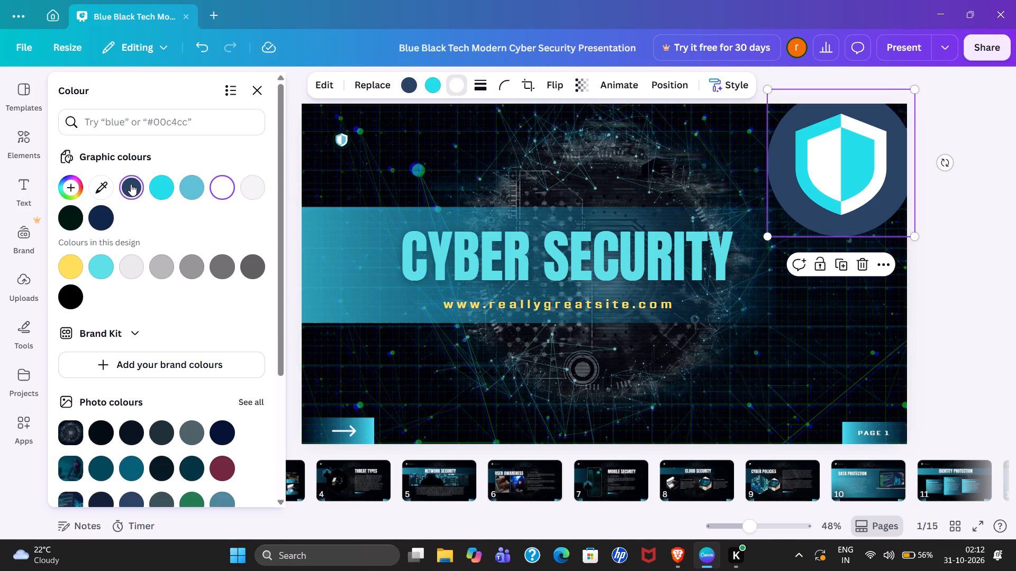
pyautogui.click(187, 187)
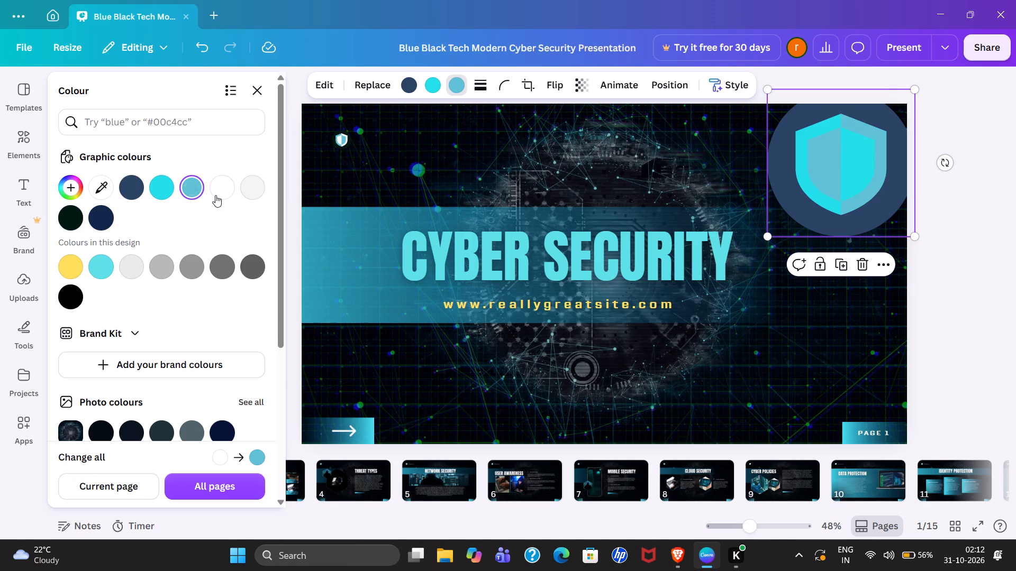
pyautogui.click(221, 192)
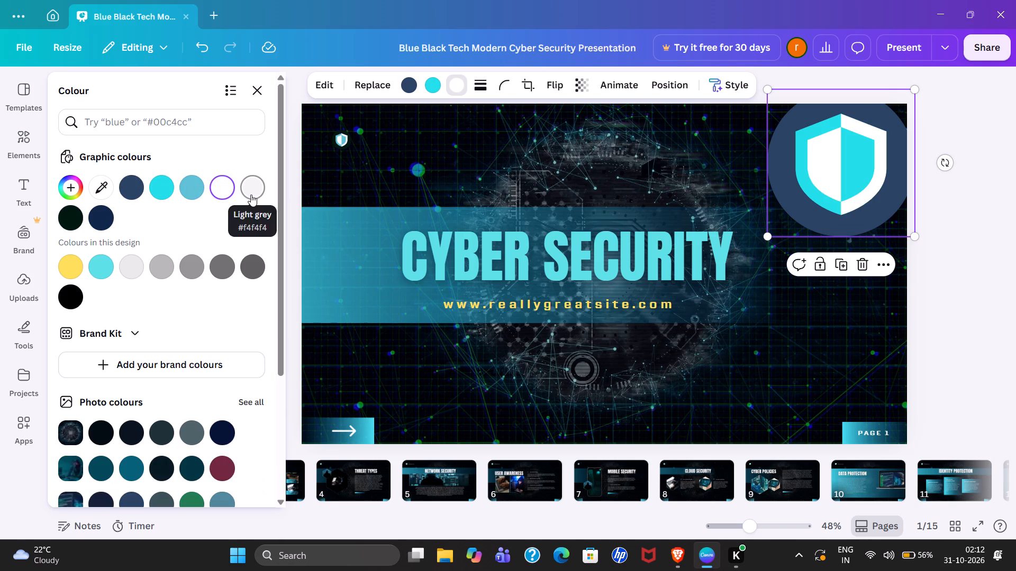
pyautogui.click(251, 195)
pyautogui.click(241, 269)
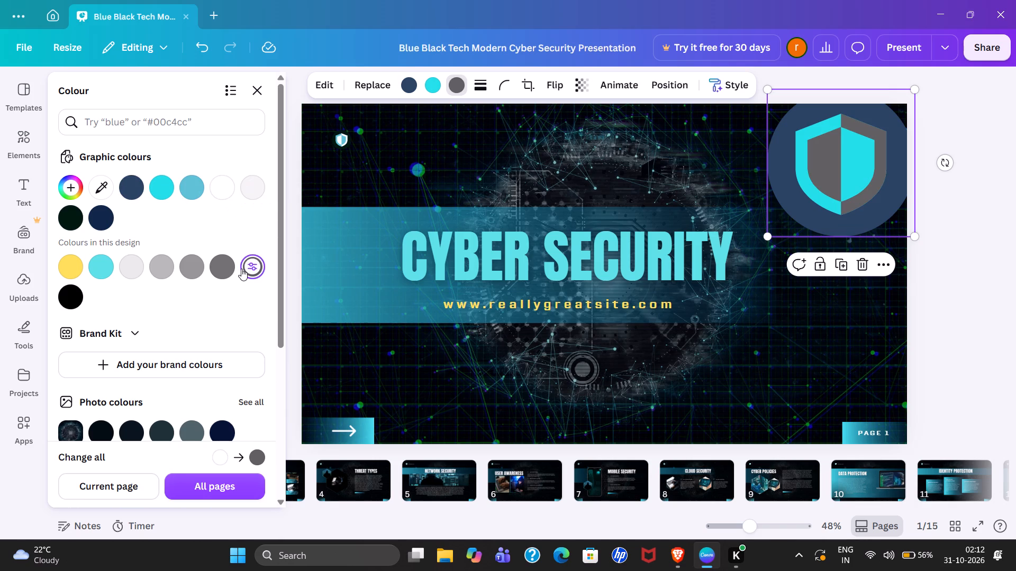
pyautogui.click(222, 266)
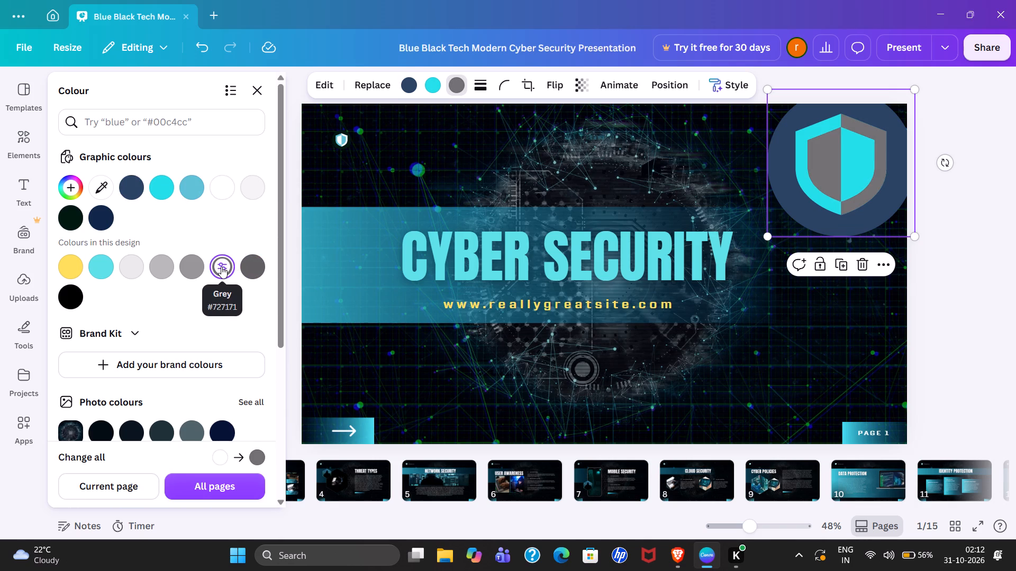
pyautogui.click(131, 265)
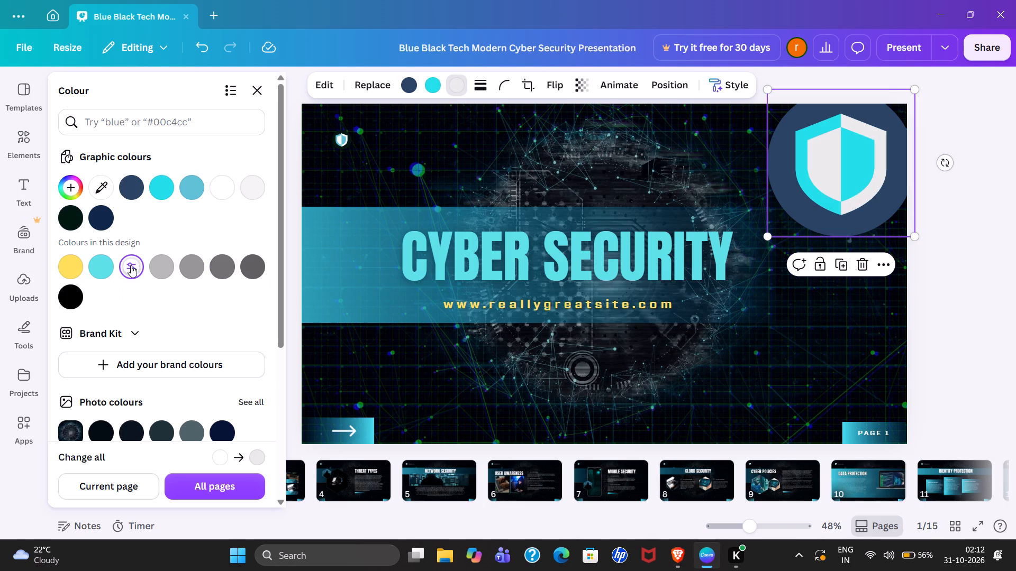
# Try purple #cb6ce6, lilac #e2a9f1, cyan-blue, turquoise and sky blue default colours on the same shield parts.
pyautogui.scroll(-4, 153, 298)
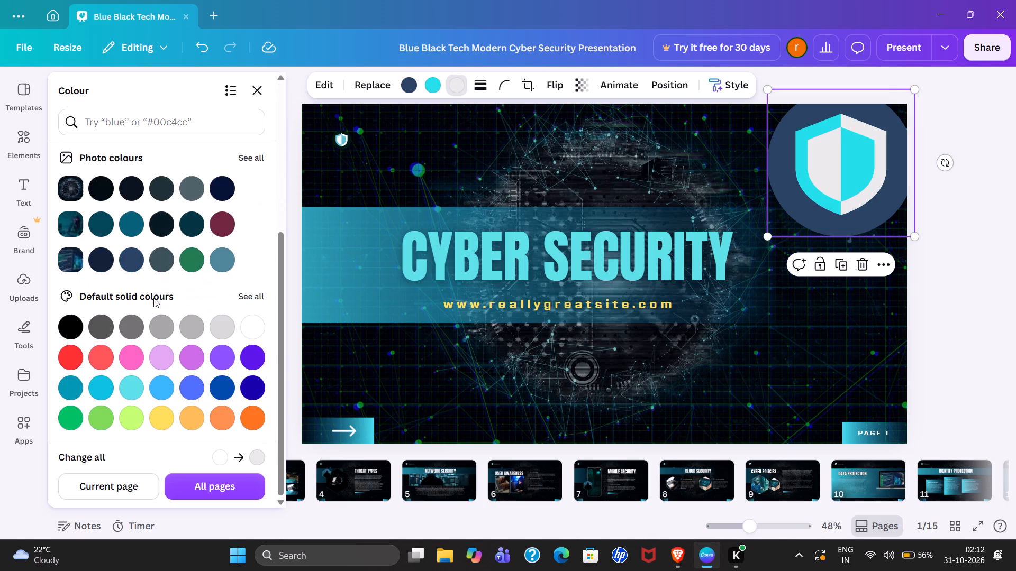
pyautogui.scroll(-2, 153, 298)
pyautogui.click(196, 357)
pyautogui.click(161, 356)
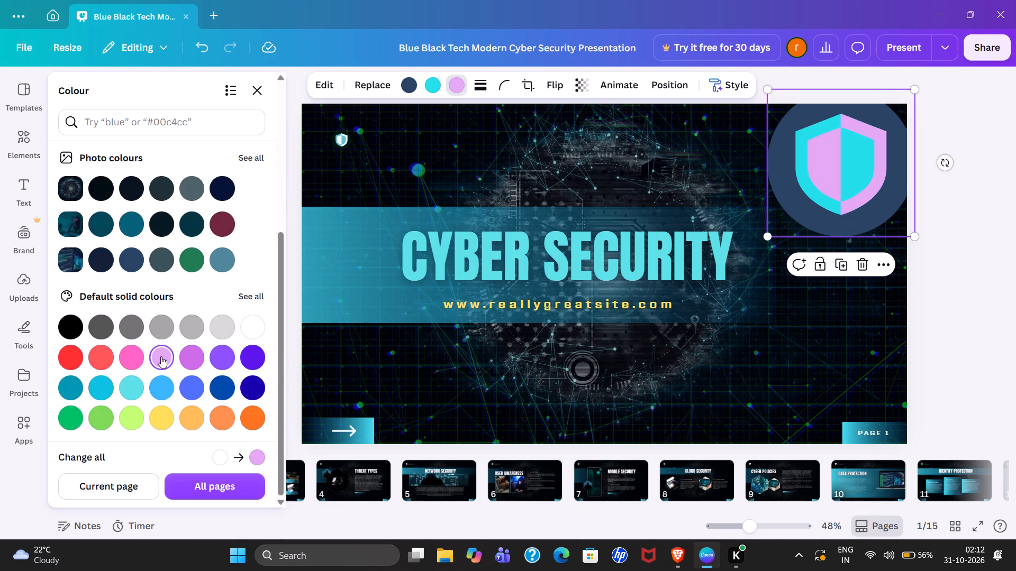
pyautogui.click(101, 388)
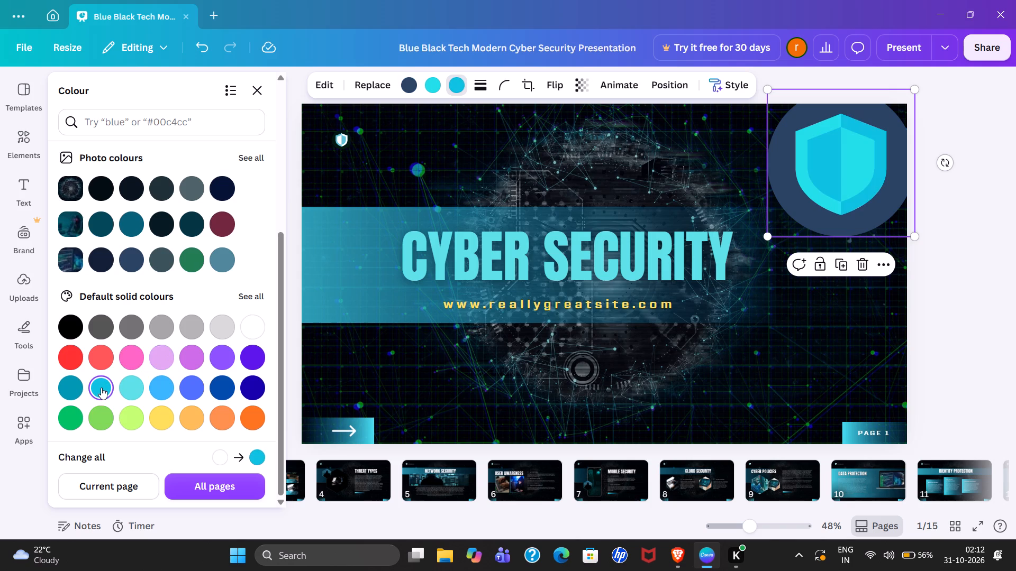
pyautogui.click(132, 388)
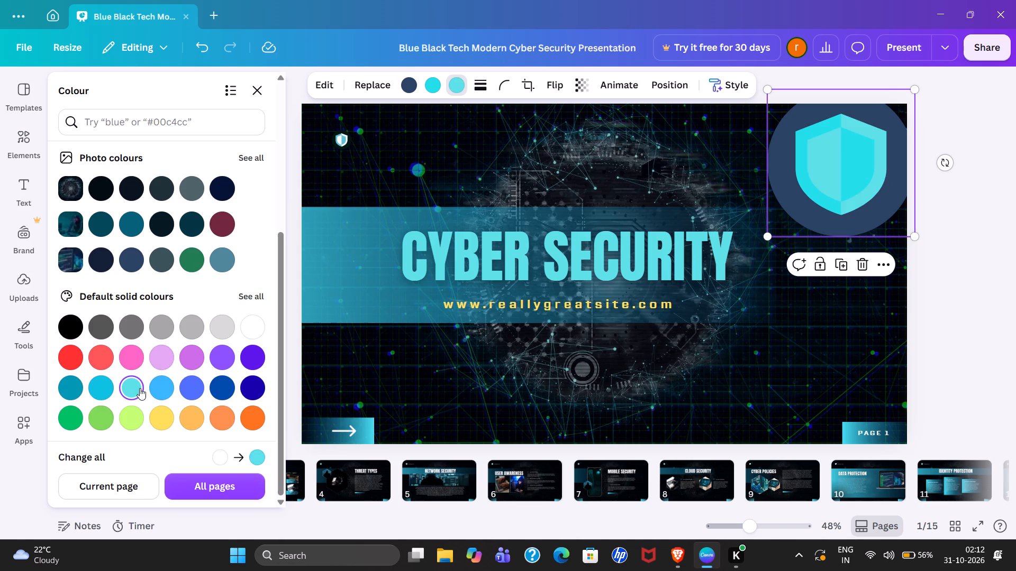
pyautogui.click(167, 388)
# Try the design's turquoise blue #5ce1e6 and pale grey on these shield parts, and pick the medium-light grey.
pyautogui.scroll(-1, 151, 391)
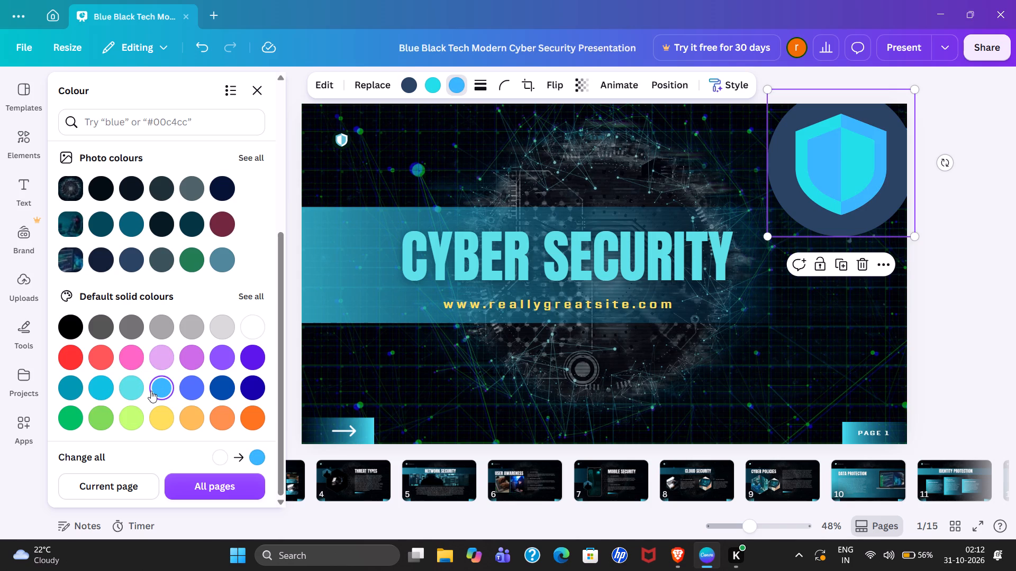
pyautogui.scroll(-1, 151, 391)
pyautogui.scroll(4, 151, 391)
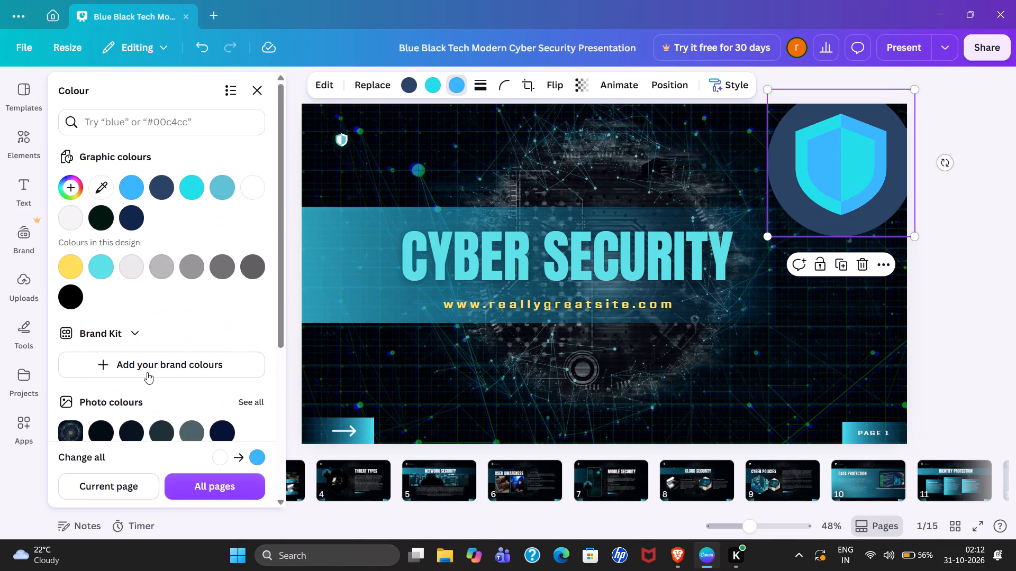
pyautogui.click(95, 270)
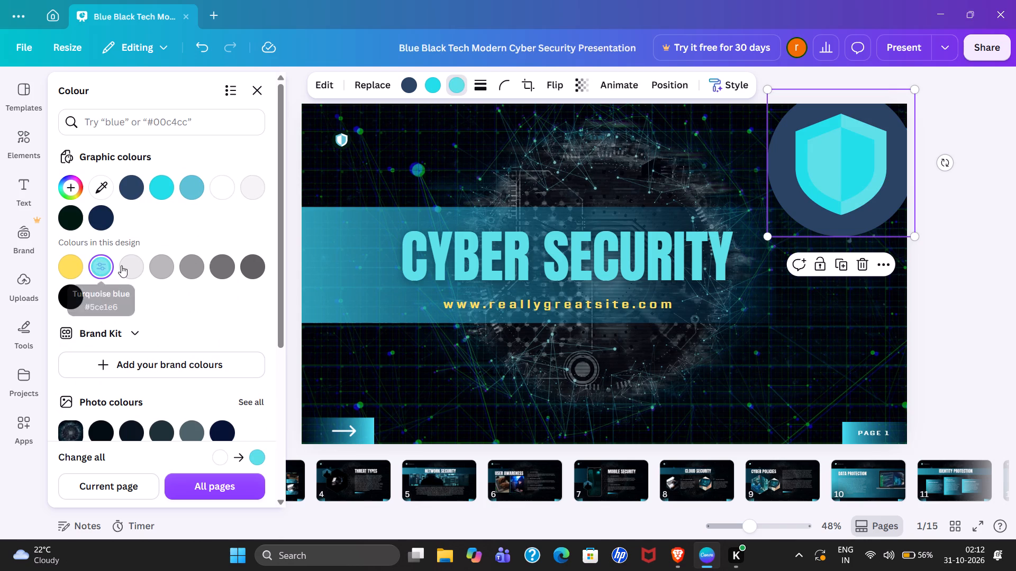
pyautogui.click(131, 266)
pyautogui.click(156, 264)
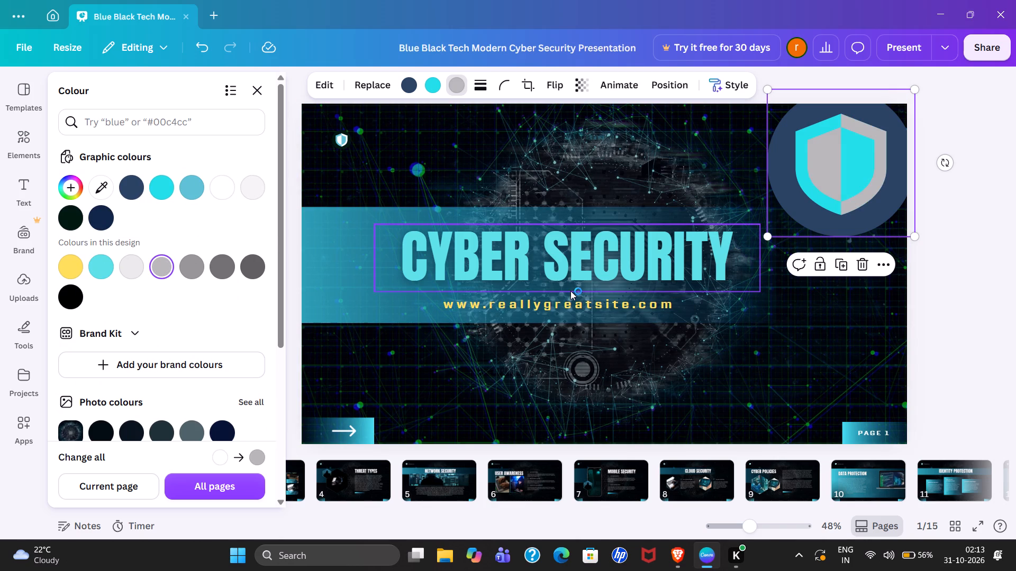
# Enlarge the cover's small shield logo to slightly over 308 by 308 and place it at the page's top-left corner, overlapping the edges.
pyautogui.click(342, 139)
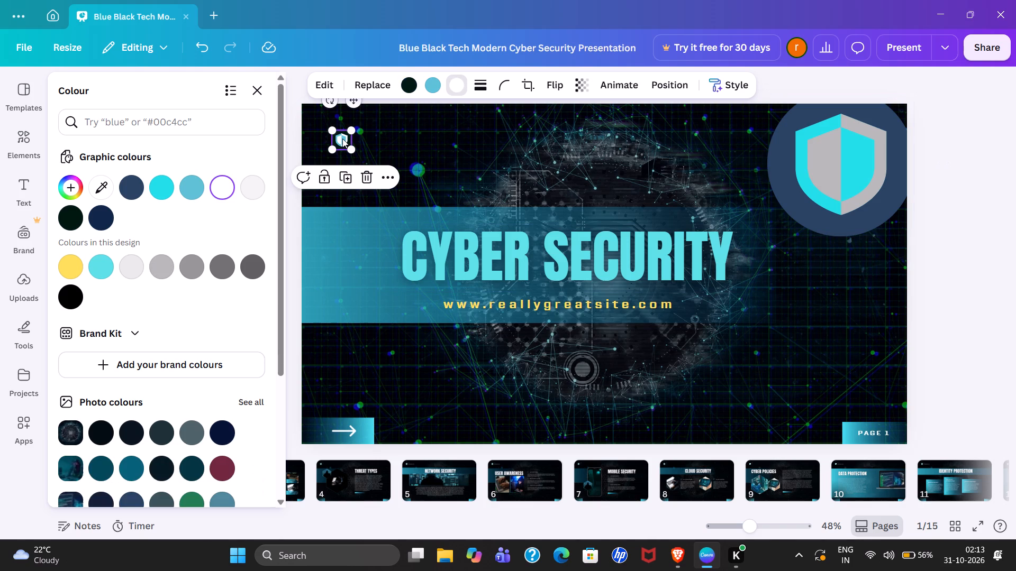
pyautogui.moveTo(354, 153); pyautogui.dragTo(364, 161)
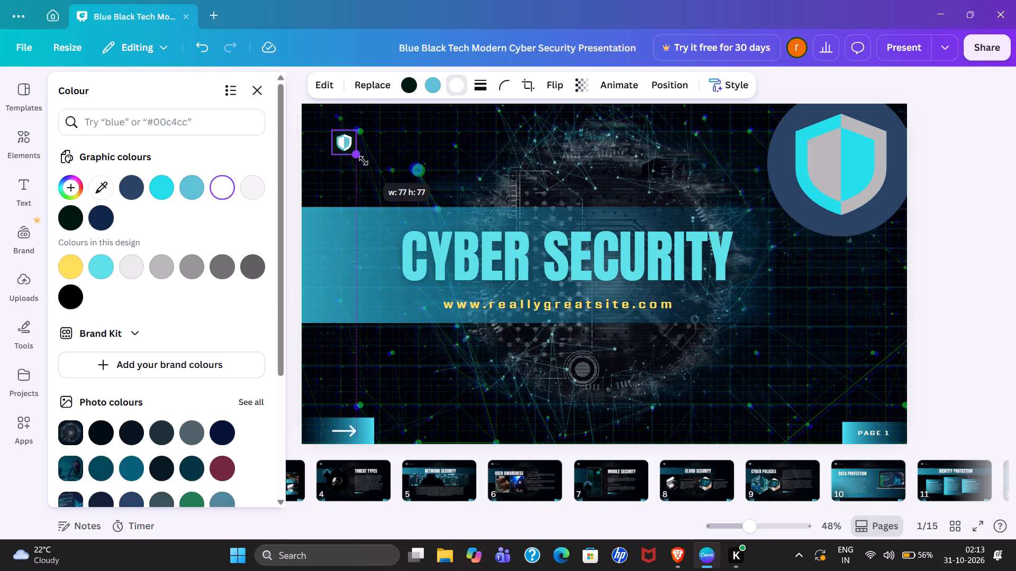
pyautogui.moveTo(364, 161); pyautogui.dragTo(441, 233)
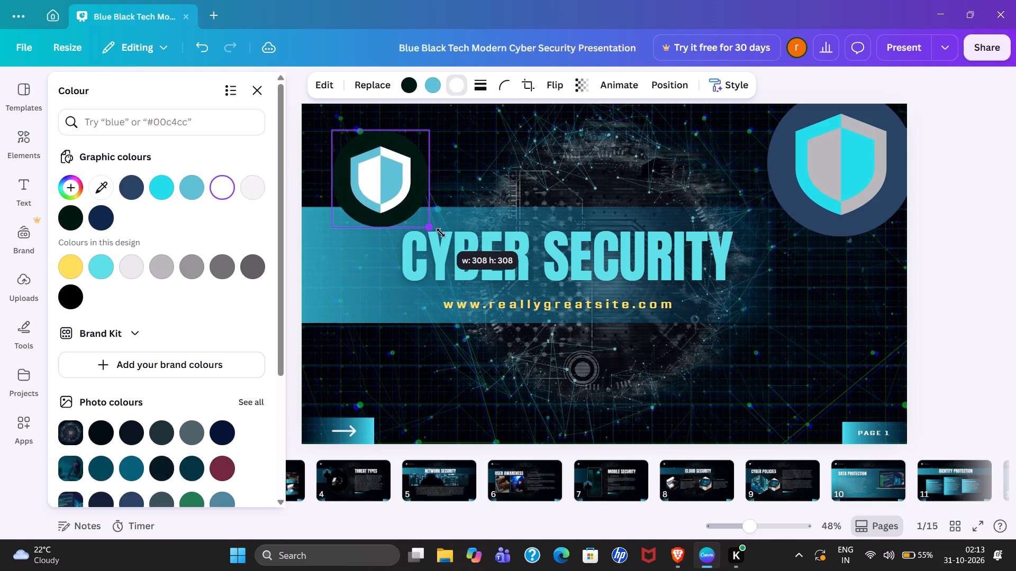
pyautogui.moveTo(441, 233); pyautogui.dragTo(444, 235)
pyautogui.moveTo(394, 191); pyautogui.dragTo(362, 165)
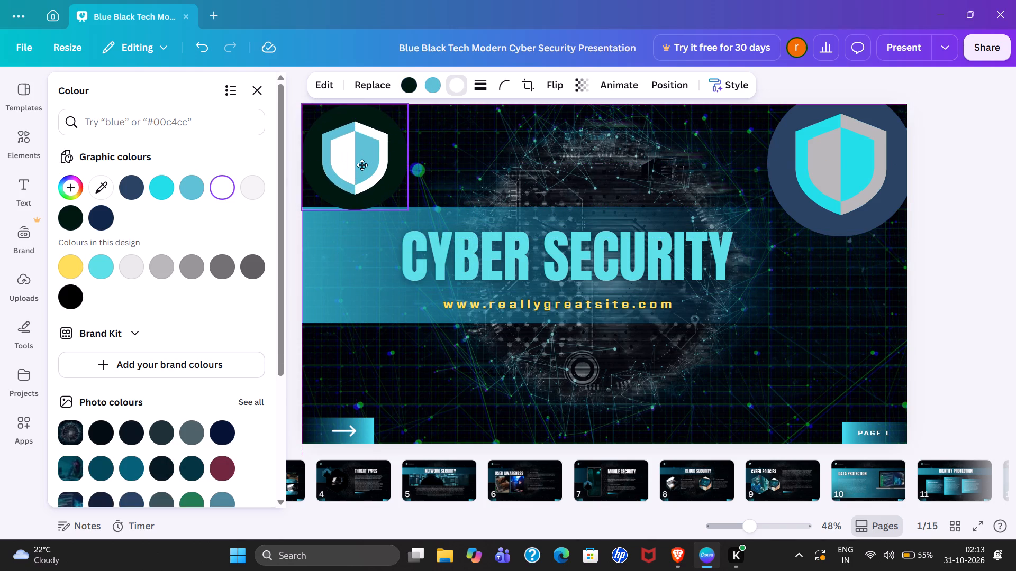
pyautogui.moveTo(362, 165); pyautogui.dragTo(351, 157)
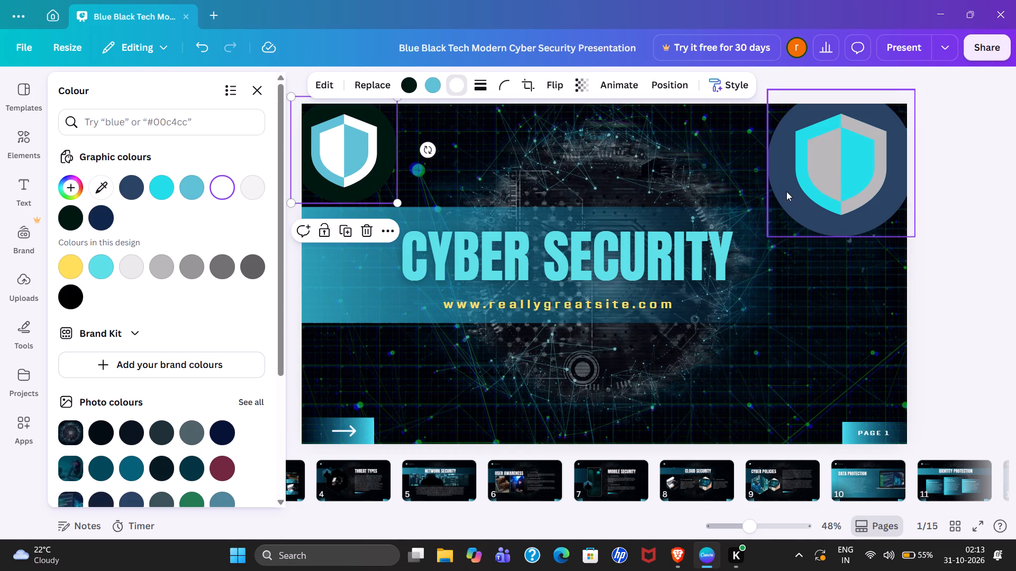
# Set the top-right emblem's grey shield parts and its navy circular background to the near-black photo colour.
pyautogui.click(786, 191)
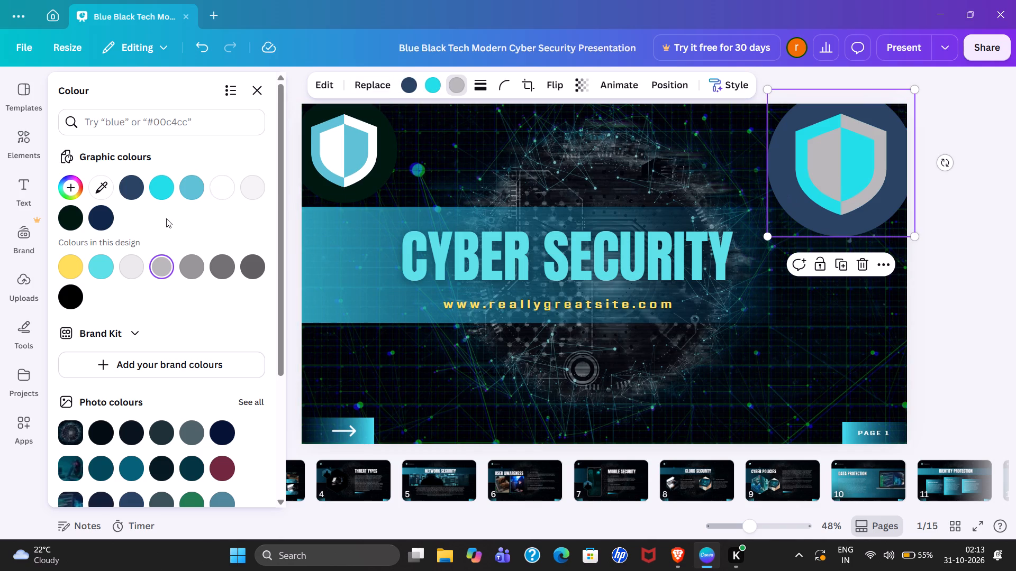
pyautogui.scroll(-1, 122, 363)
pyautogui.click(92, 294)
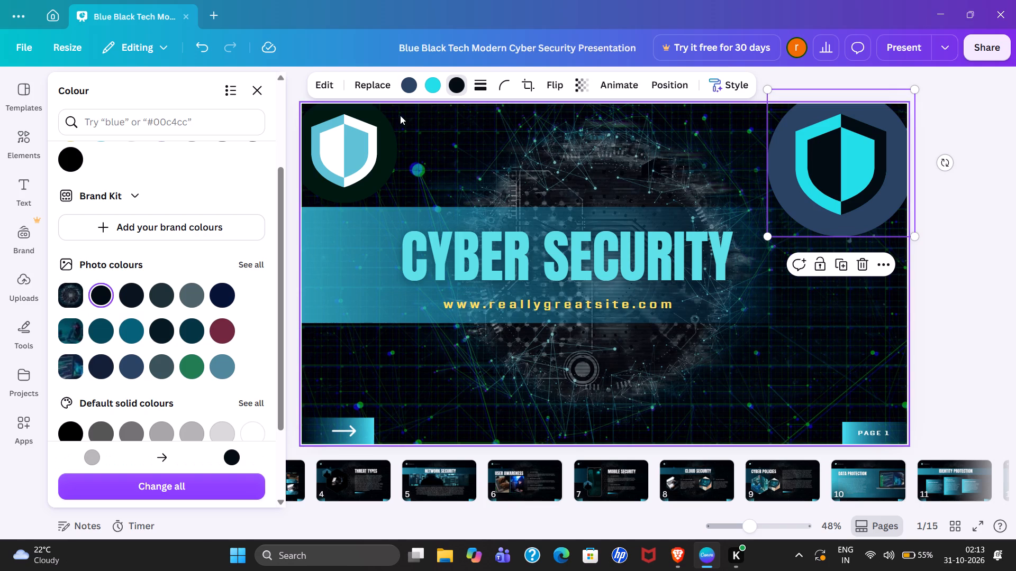
pyautogui.click(406, 89)
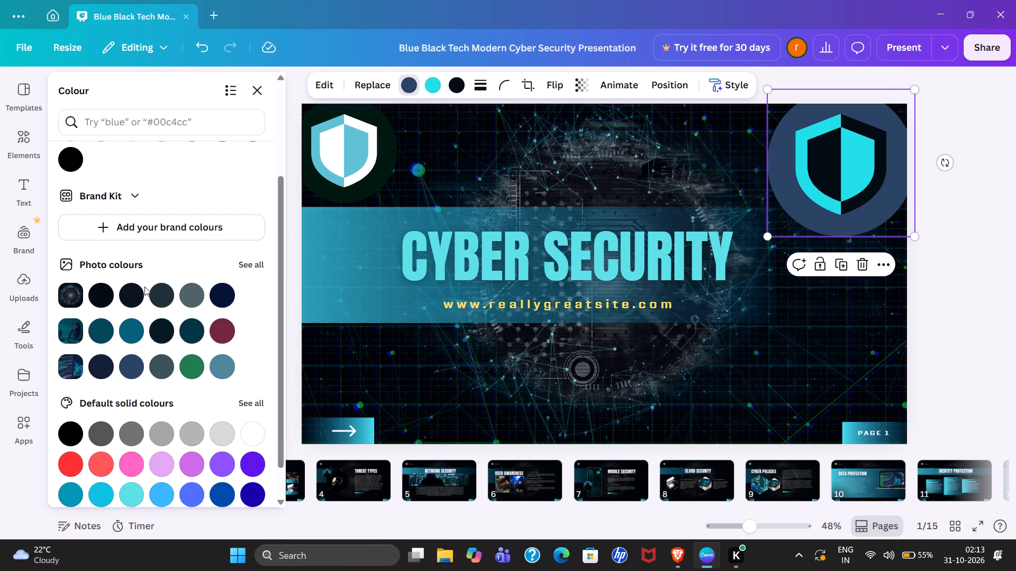
pyautogui.click(93, 297)
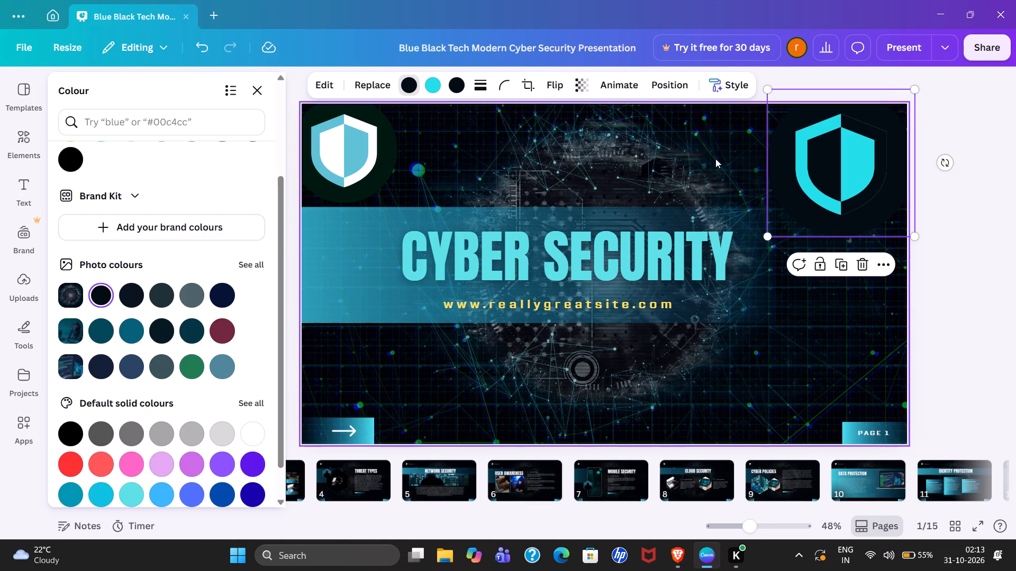
# Try steel blue, light grey and white on the top-right shield's near-black parts, and settle on coral red.
pyautogui.click(453, 82)
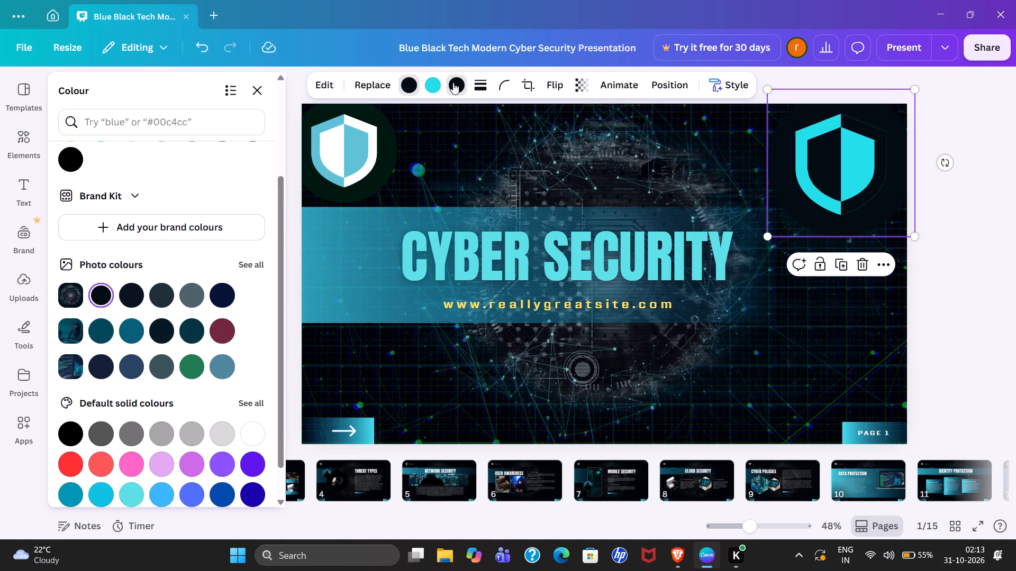
pyautogui.scroll(-1, 169, 352)
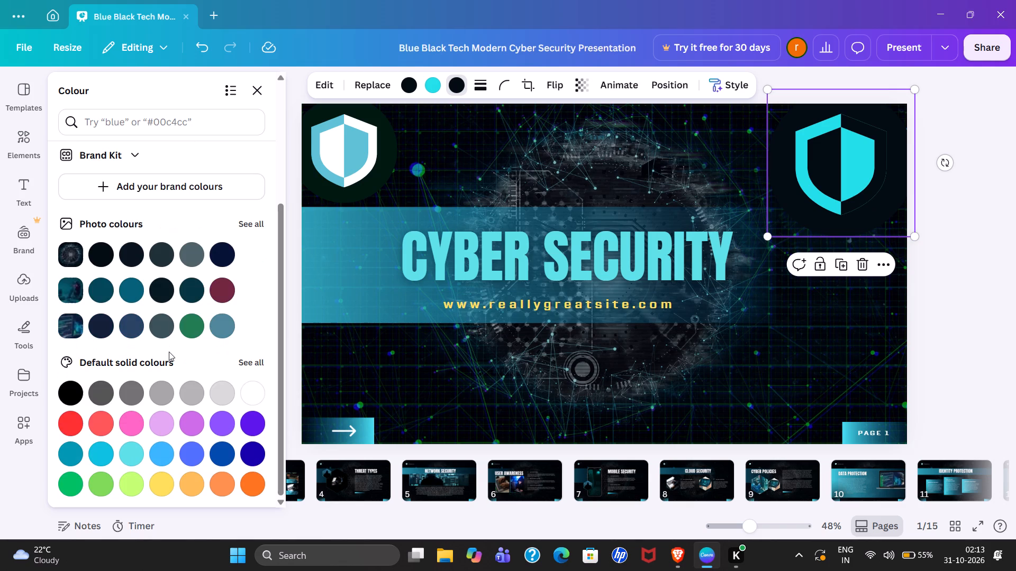
pyautogui.click(224, 331)
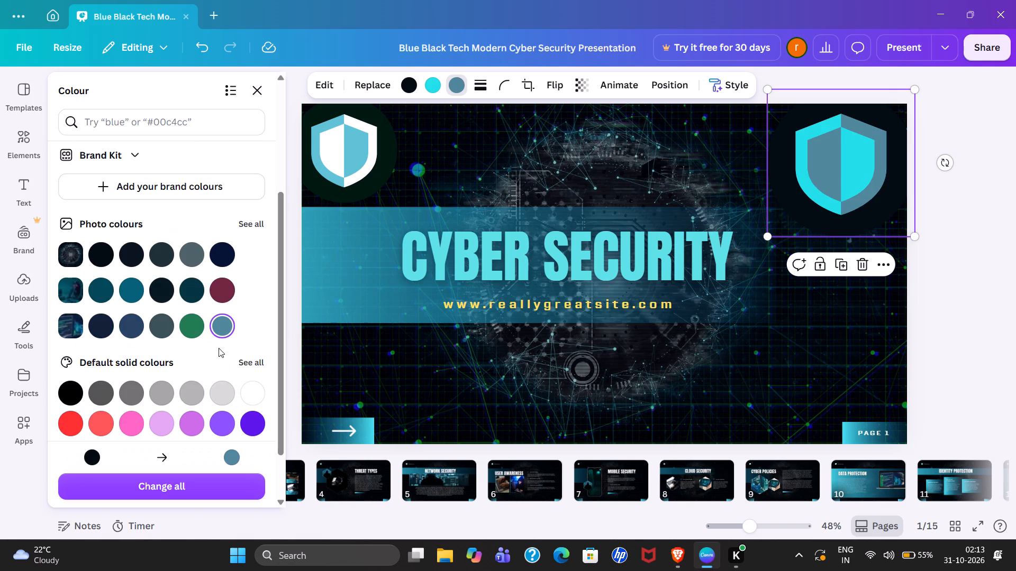
pyautogui.click(222, 396)
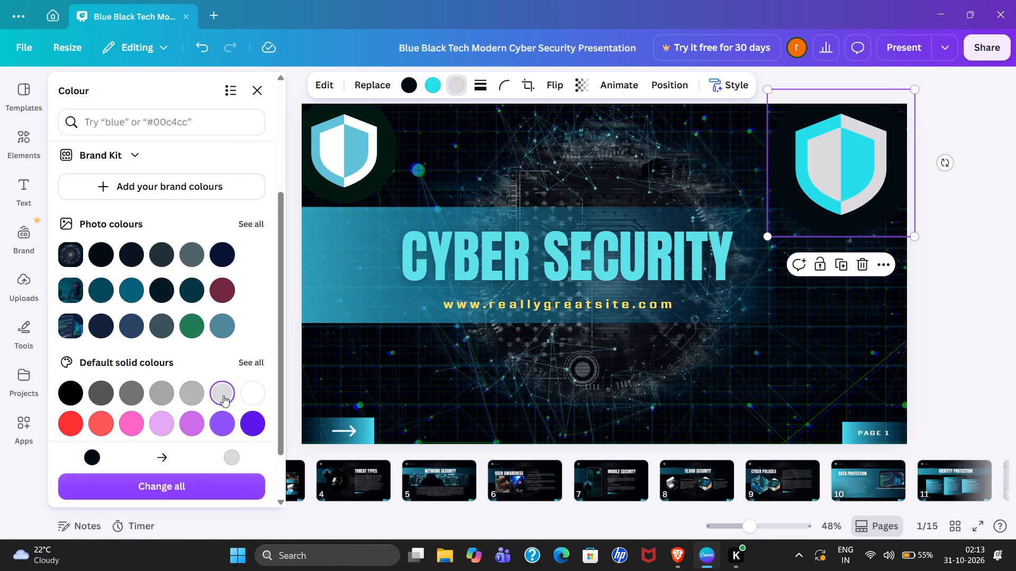
pyautogui.click(249, 394)
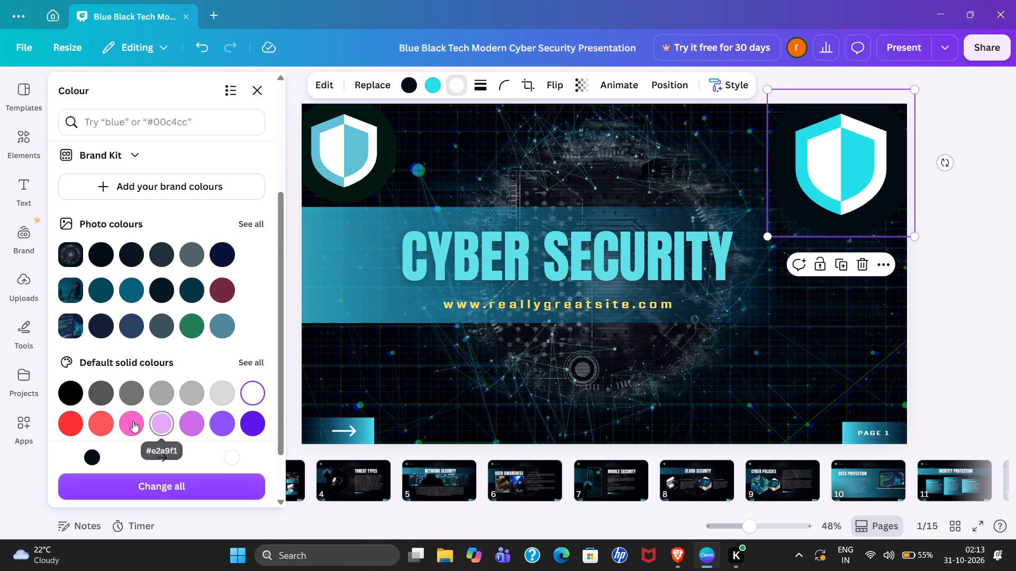
pyautogui.click(107, 420)
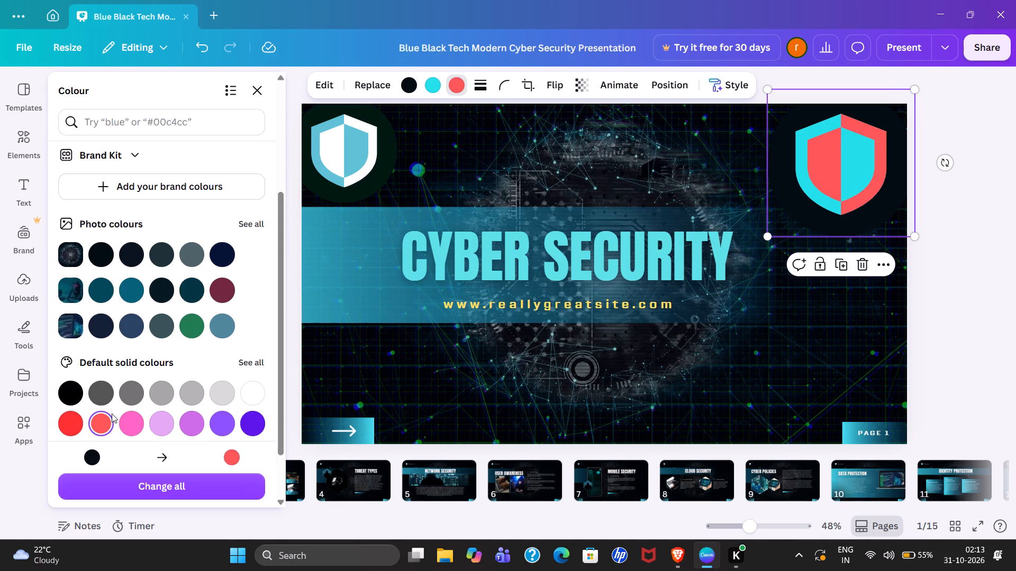
# Recolour the top-right shield's bright cyan parts, trying lilac #e2a9f1 and settling on pink #ff66c4.
pyautogui.click(436, 86)
pyautogui.click(132, 416)
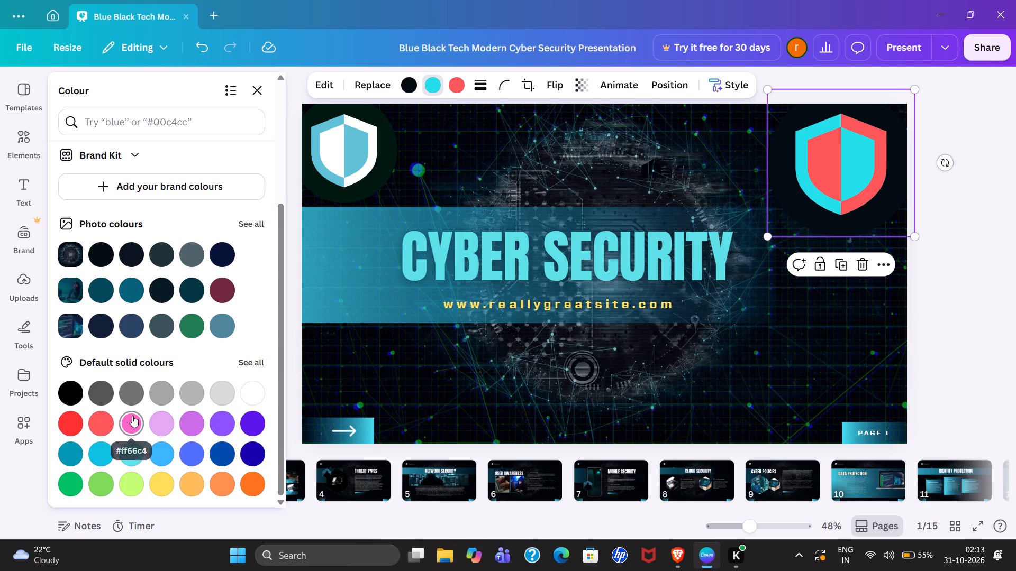
pyautogui.click(160, 419)
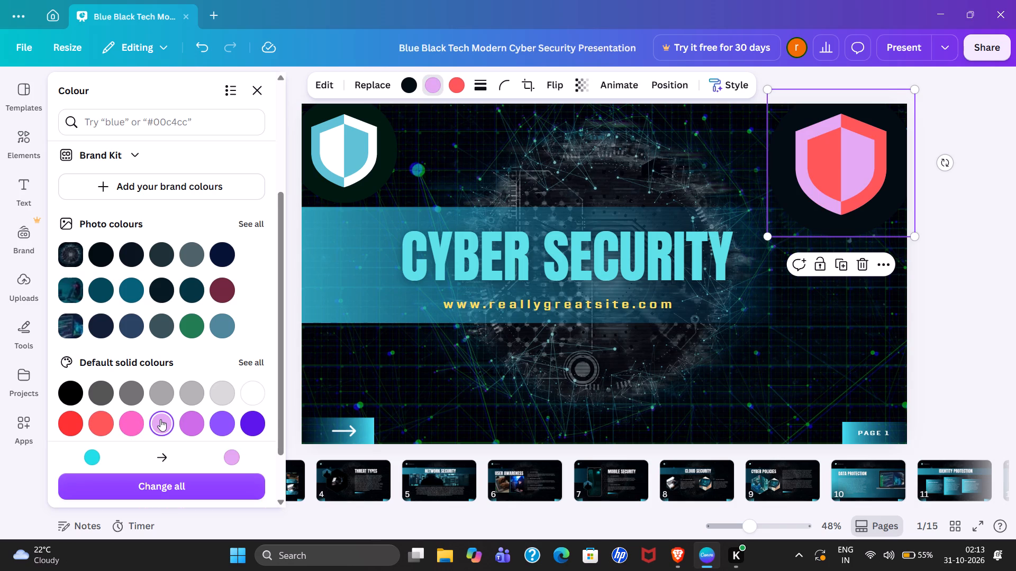
pyautogui.click(128, 417)
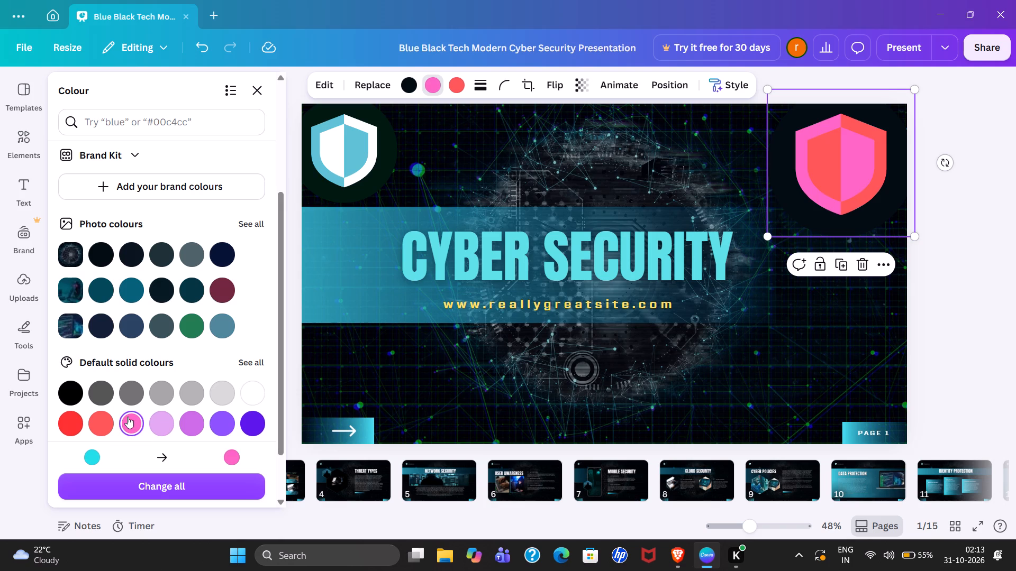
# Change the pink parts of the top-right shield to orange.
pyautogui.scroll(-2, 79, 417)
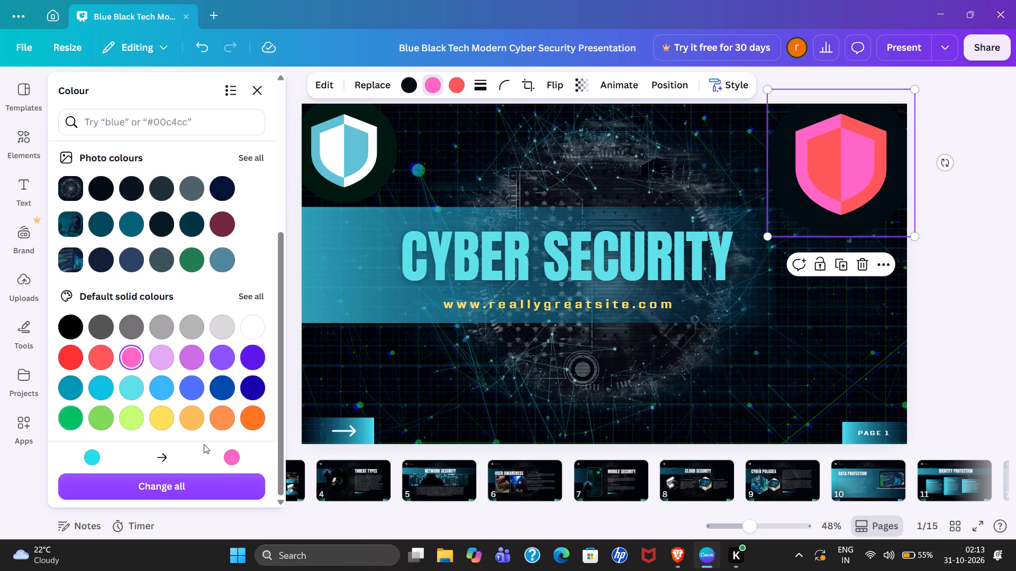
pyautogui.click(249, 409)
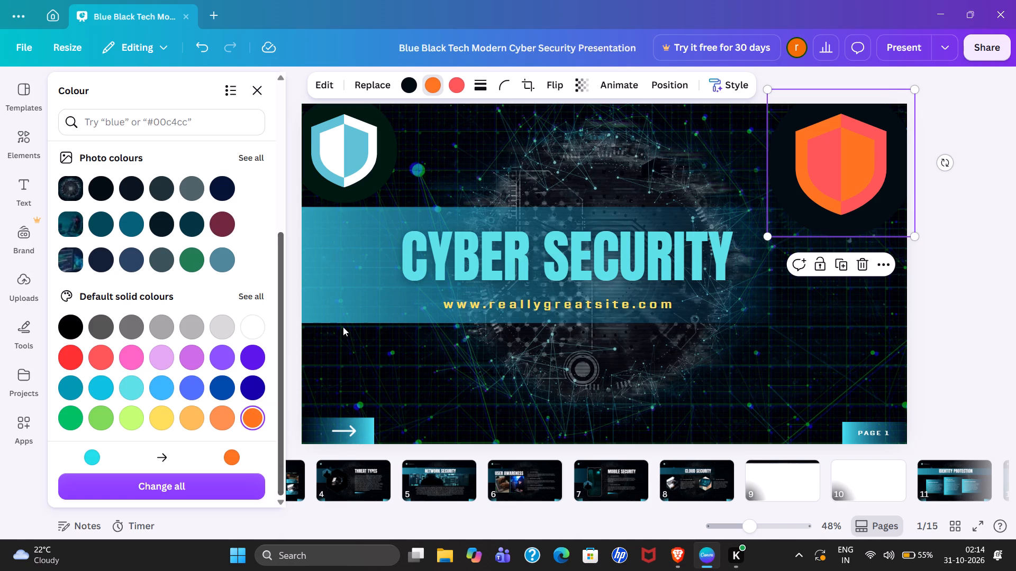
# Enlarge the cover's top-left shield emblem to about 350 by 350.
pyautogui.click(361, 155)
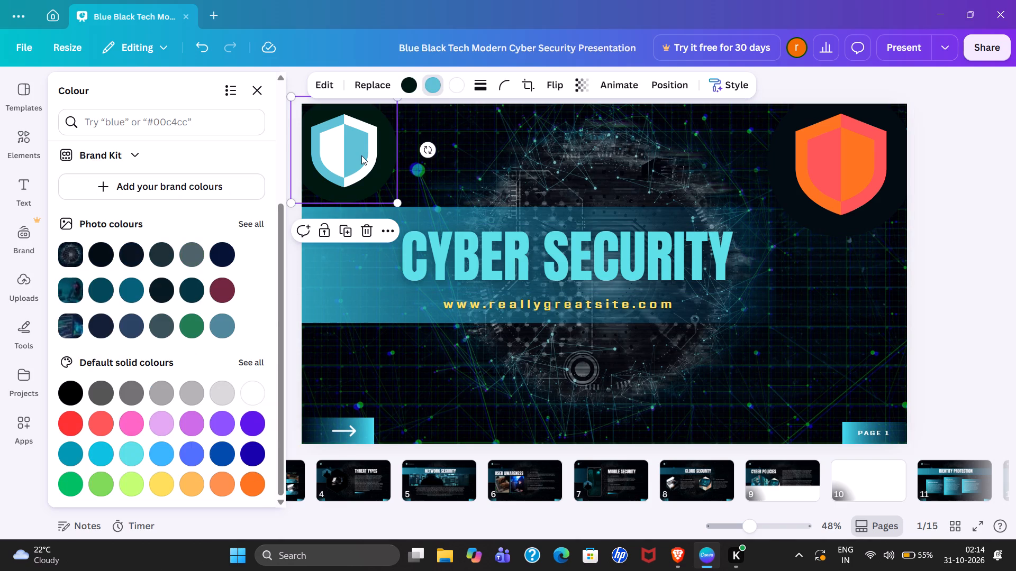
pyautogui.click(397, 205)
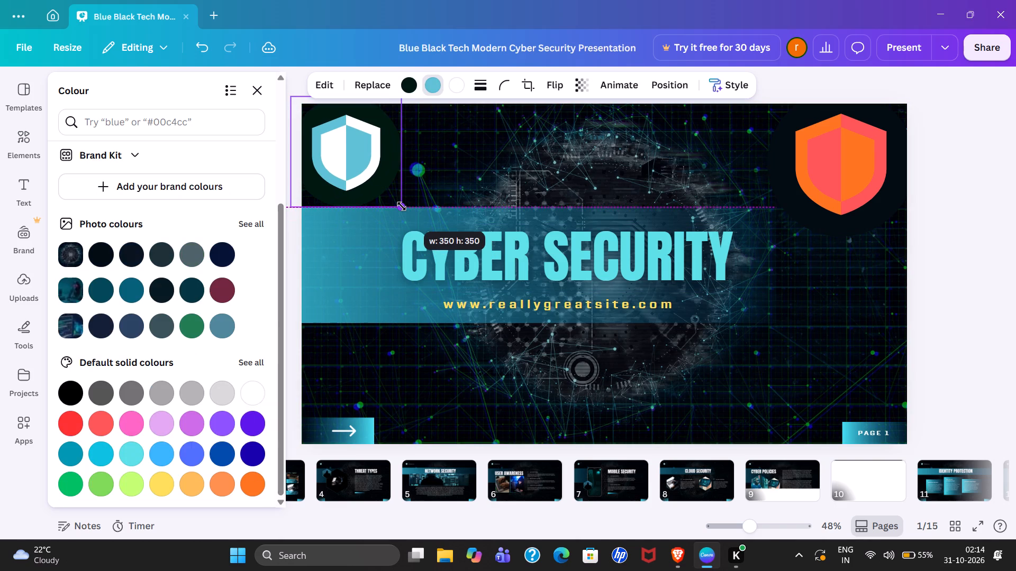
# Shift the cover's title block, made up of band, title and website address, lower so the band sits clear below the top-left emblem.
pyautogui.moveTo(350, 279); pyautogui.dragTo(351, 285)
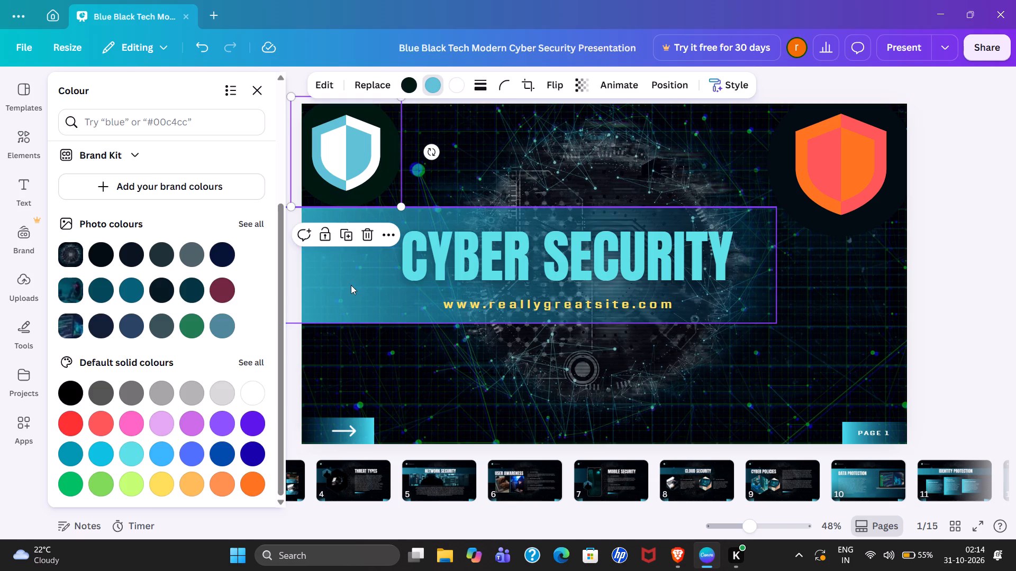
pyautogui.moveTo(351, 285); pyautogui.dragTo(353, 293)
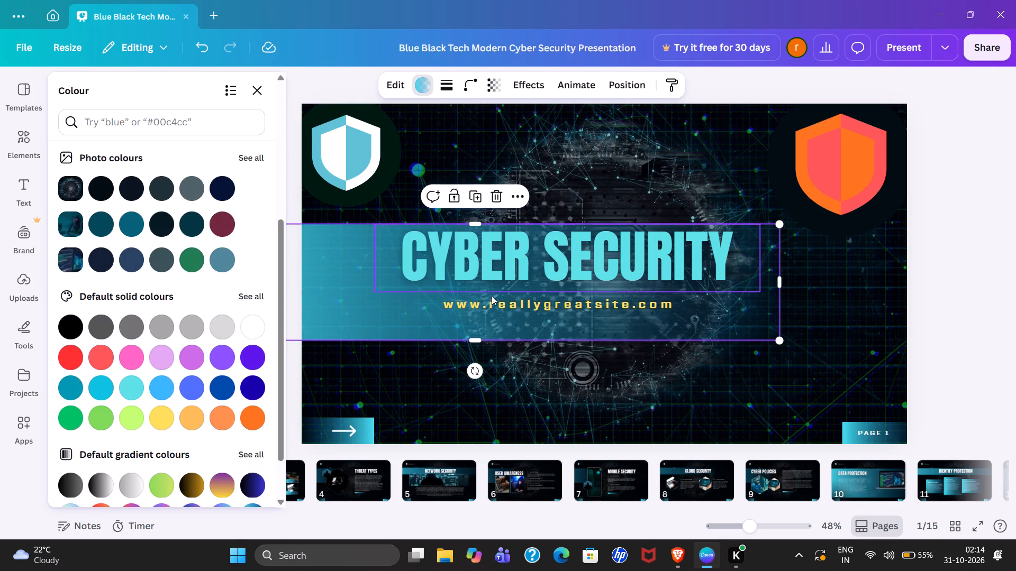
pyautogui.moveTo(495, 306); pyautogui.dragTo(462, 318)
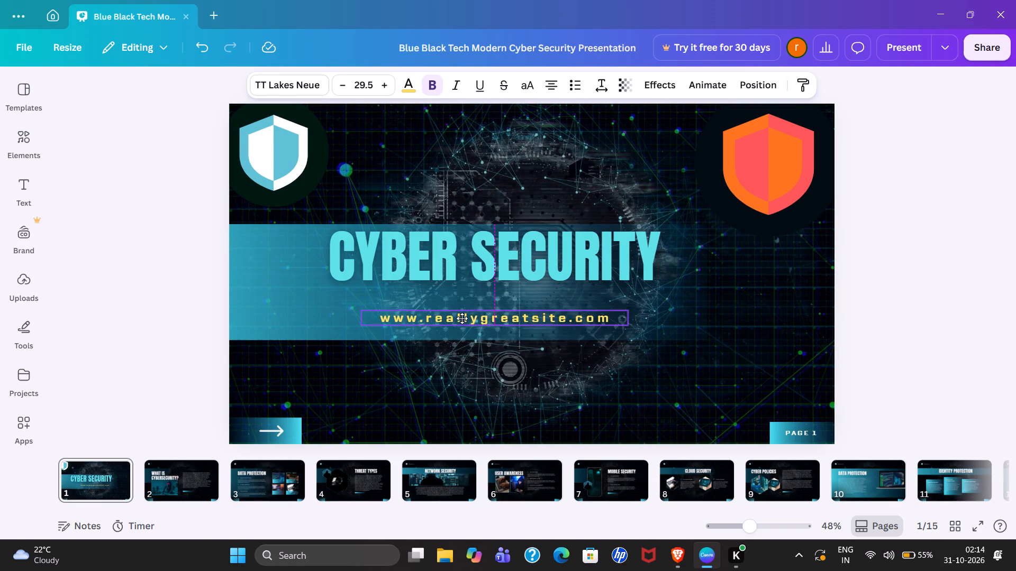
pyautogui.moveTo(462, 318); pyautogui.dragTo(476, 317)
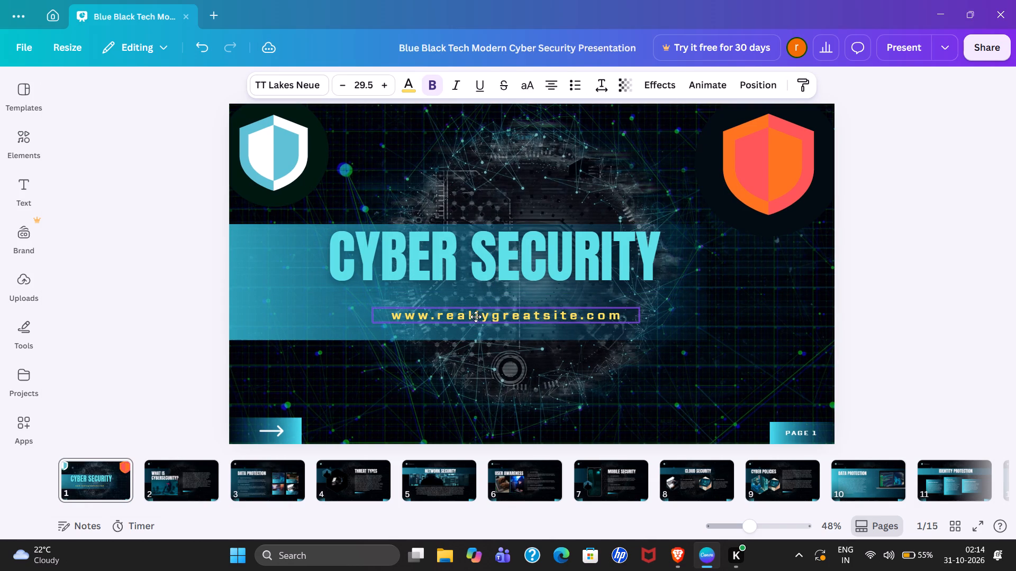
pyautogui.moveTo(476, 317); pyautogui.dragTo(476, 318)
pyautogui.moveTo(458, 255); pyautogui.dragTo(469, 275)
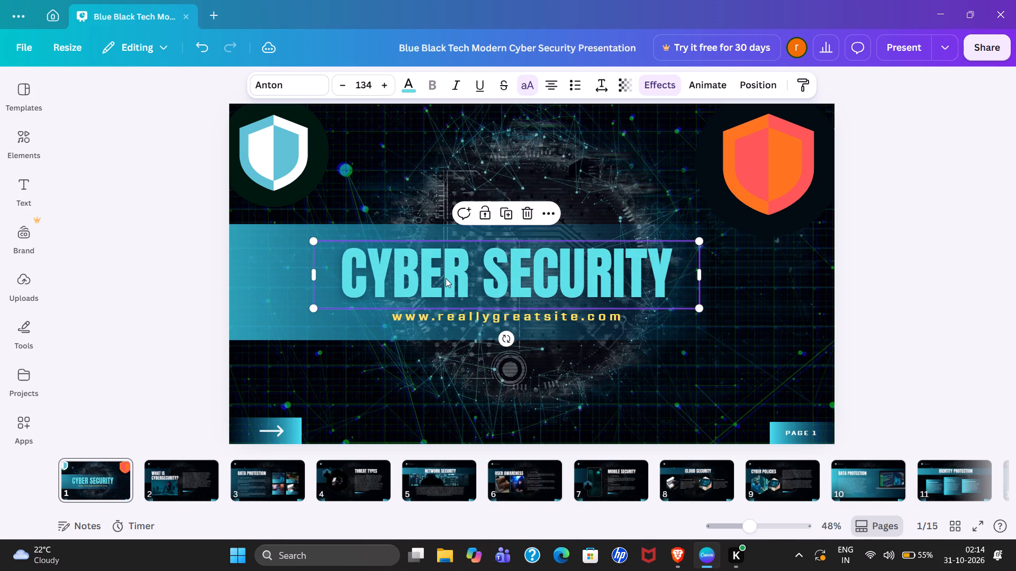
pyautogui.moveTo(264, 269); pyautogui.dragTo(267, 280)
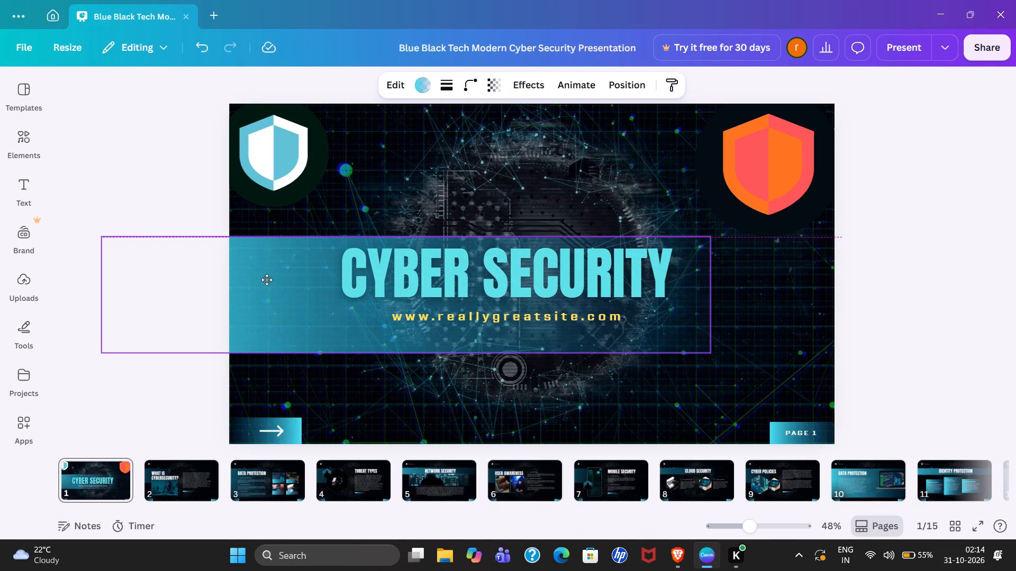
pyautogui.moveTo(267, 280); pyautogui.dragTo(267, 277)
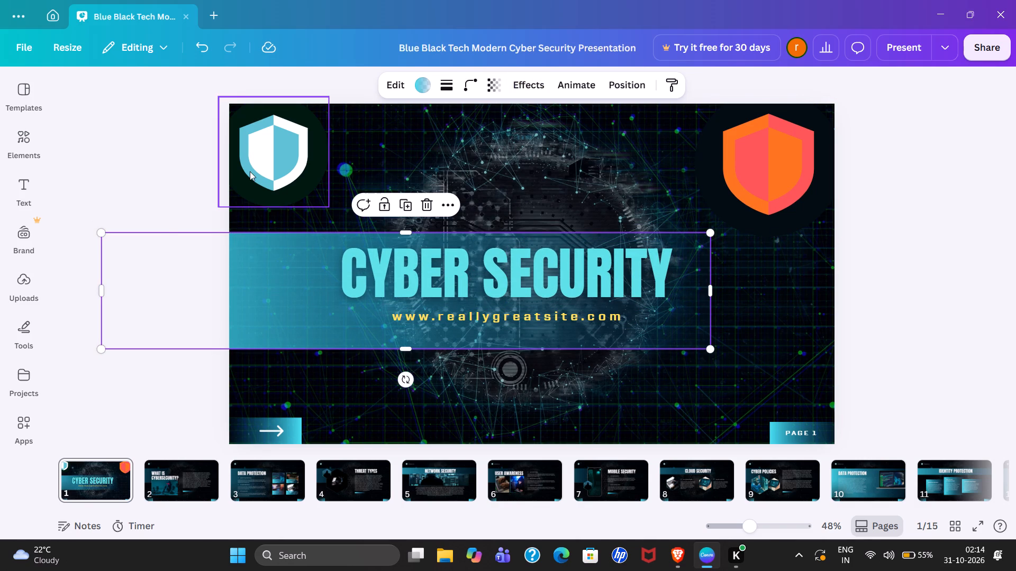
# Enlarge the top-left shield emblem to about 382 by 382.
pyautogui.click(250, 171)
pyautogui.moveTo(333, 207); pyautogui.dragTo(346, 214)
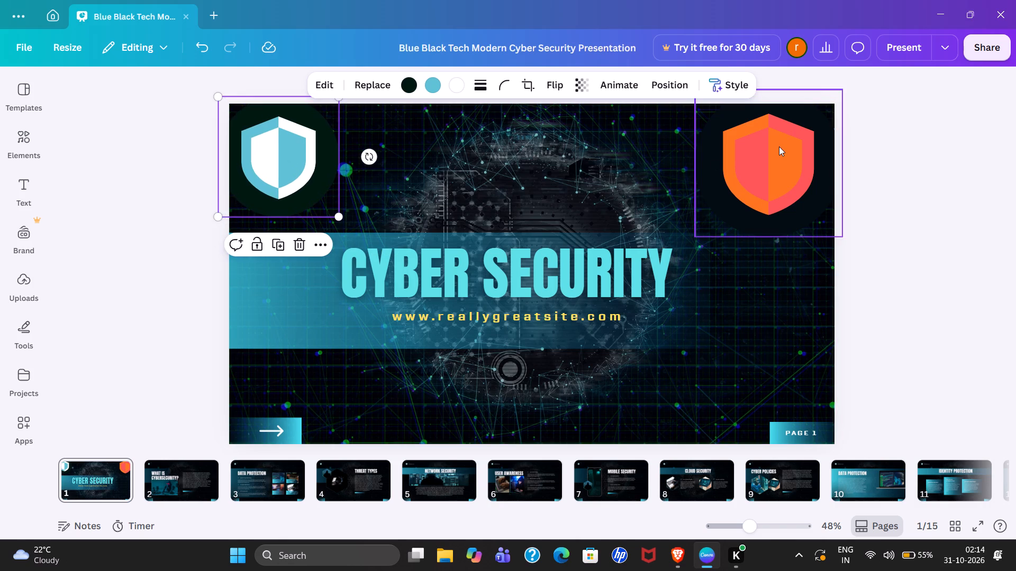
# Shrink the top-right shield emblem to about 405 by 405, aligning its lower edge with the top-left emblem's.
pyautogui.click(779, 146)
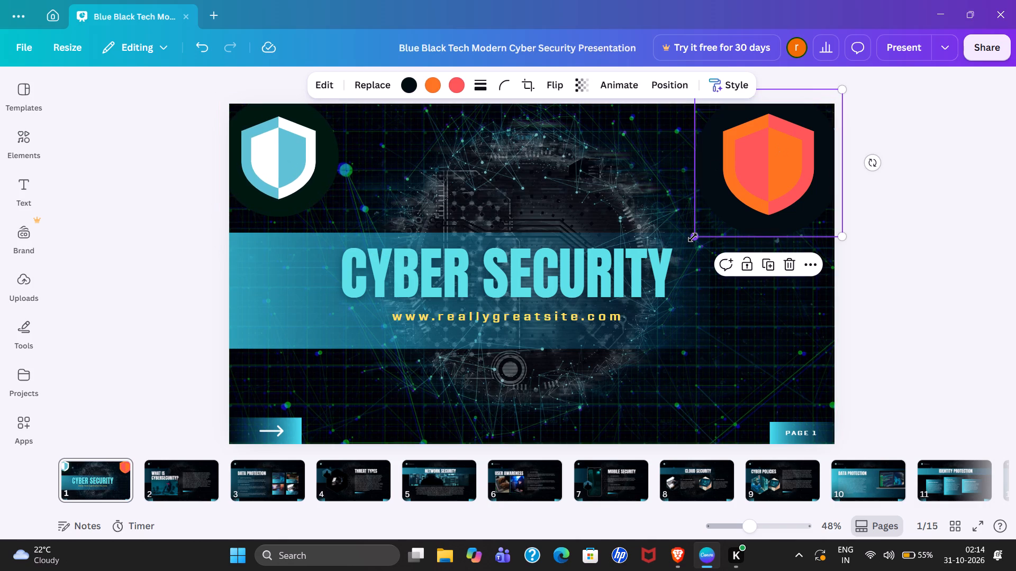
pyautogui.moveTo(693, 237); pyautogui.dragTo(692, 234)
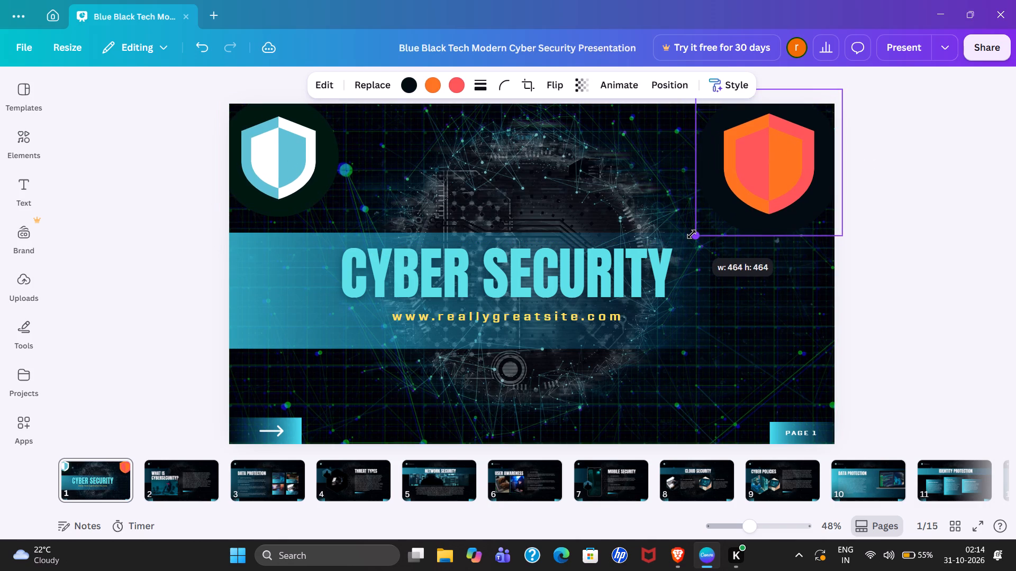
pyautogui.moveTo(692, 234); pyautogui.dragTo(696, 233)
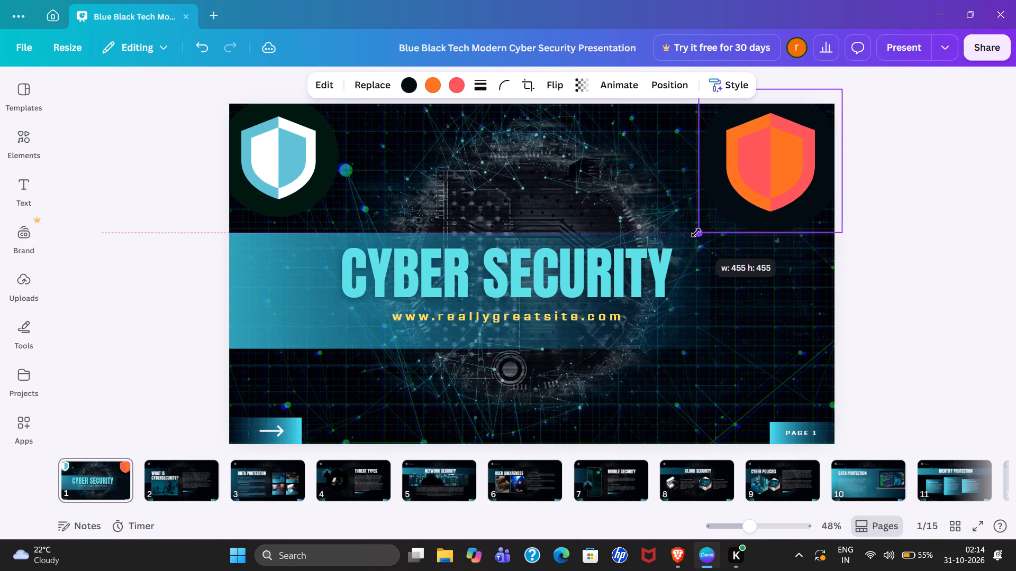
pyautogui.moveTo(696, 233); pyautogui.dragTo(705, 230)
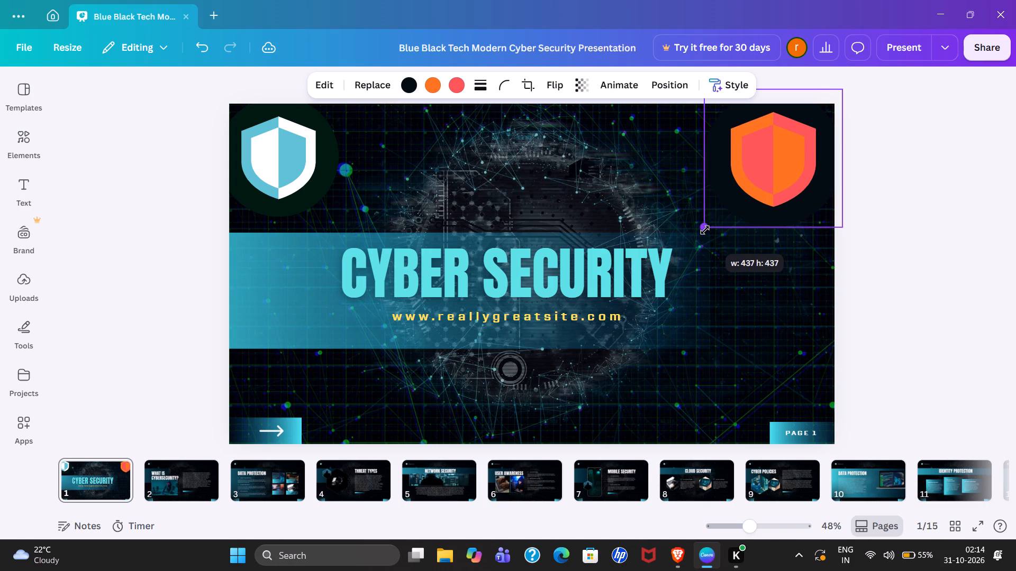
pyautogui.moveTo(705, 230); pyautogui.dragTo(715, 218)
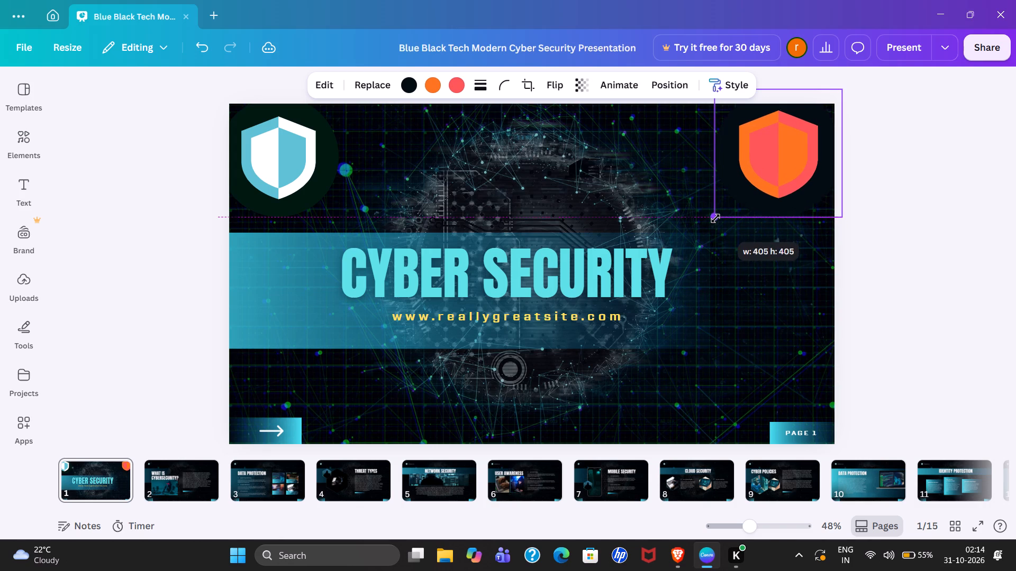
pyautogui.moveTo(715, 218); pyautogui.dragTo(715, 219)
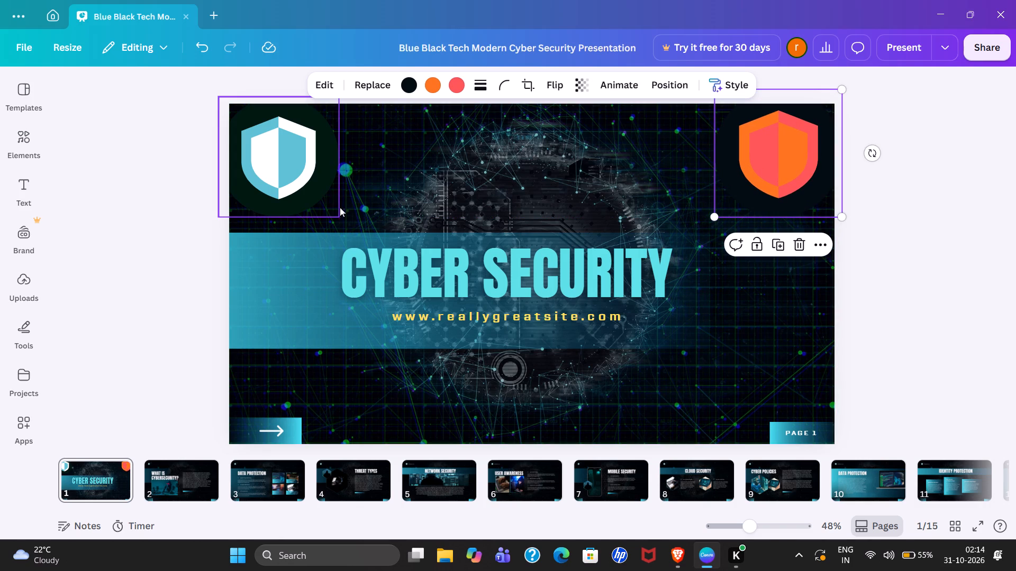
# Nudge the top-left shield emblem slightly upward and enlarge it to about 393 by 393, level with the top-right emblem's lower edge.
pyautogui.click(323, 194)
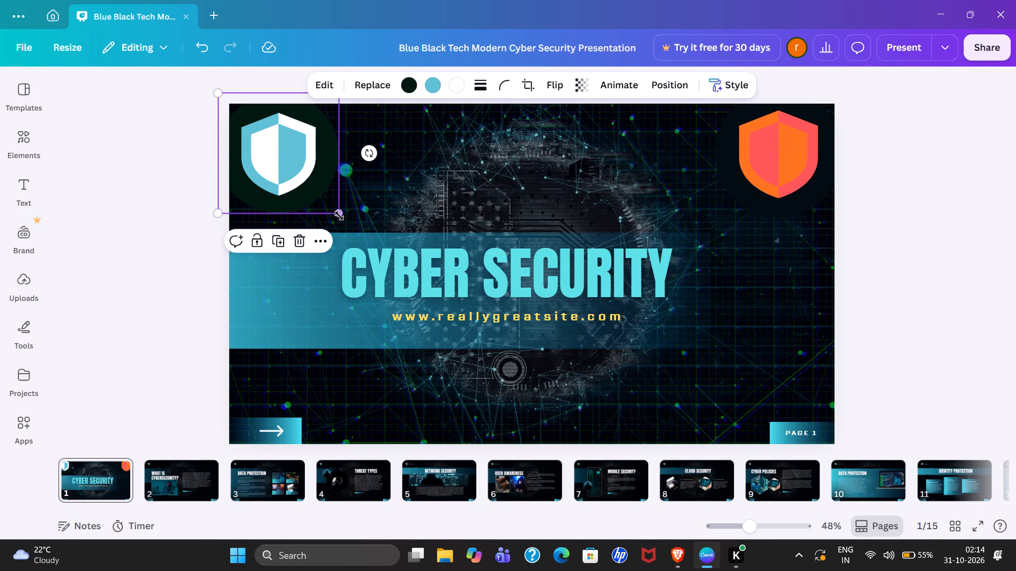
pyautogui.moveTo(339, 217); pyautogui.dragTo(344, 220)
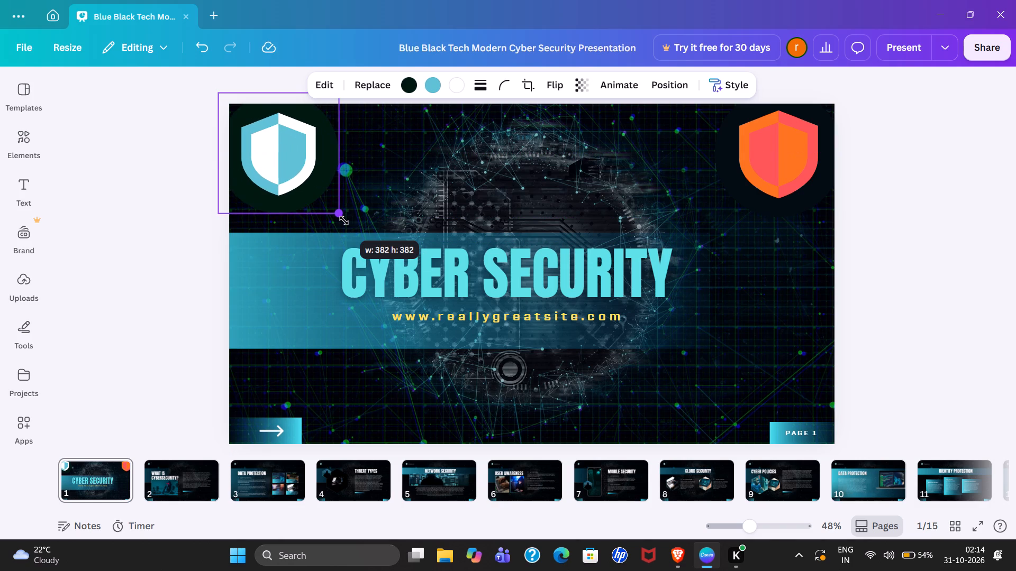
pyautogui.moveTo(344, 220); pyautogui.dragTo(345, 222)
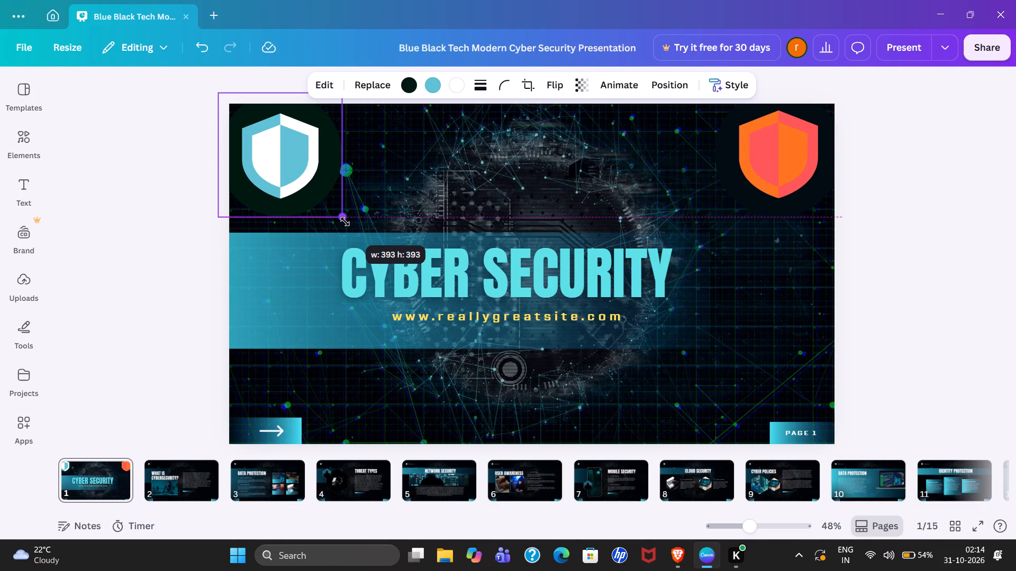
pyautogui.moveTo(345, 222); pyautogui.dragTo(345, 222)
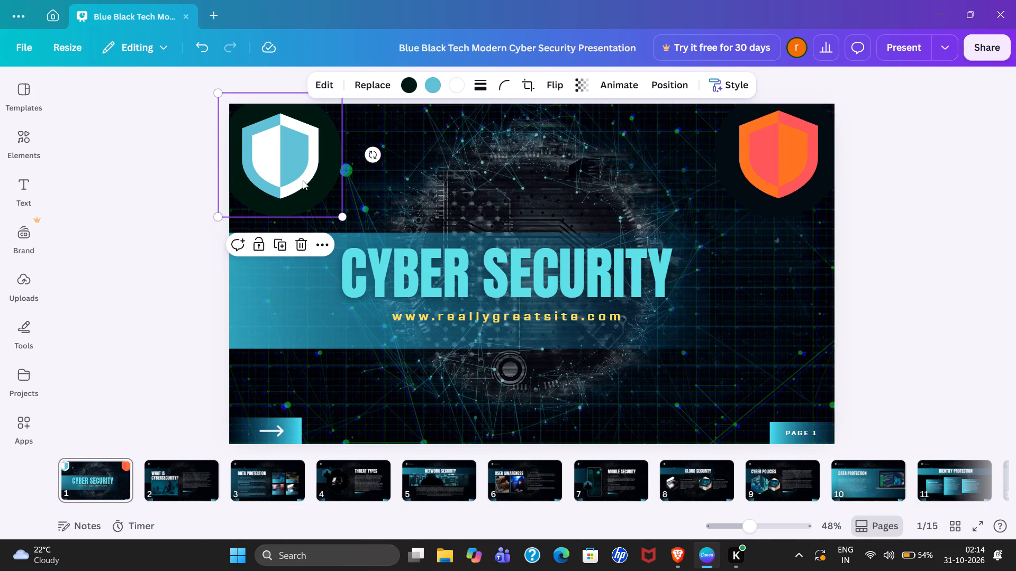
# Recolour the top-left emblem's dark green circular background, trying bright cyan and settling on the near-black photo colour.
pyautogui.click(413, 85)
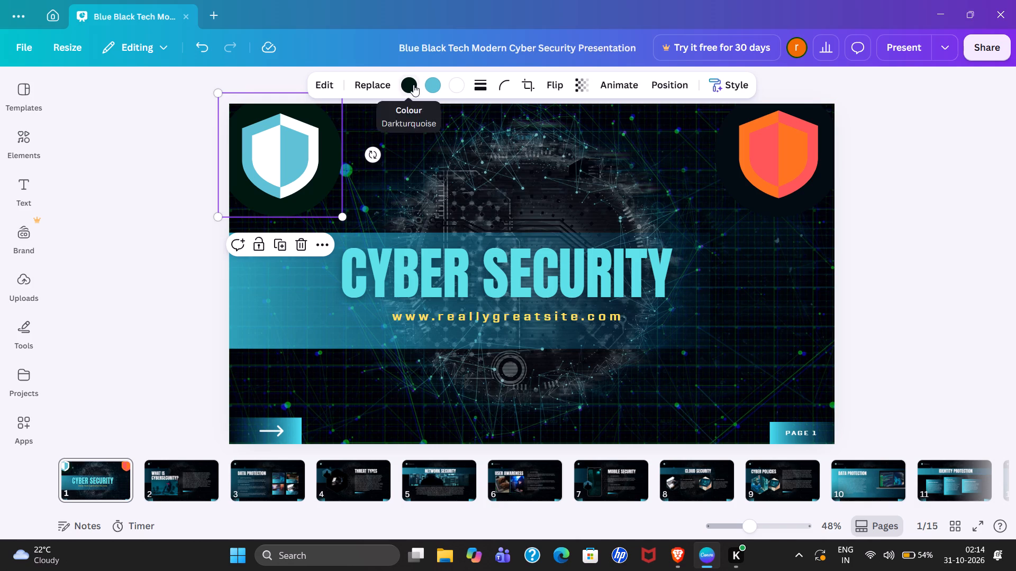
pyautogui.click(196, 187)
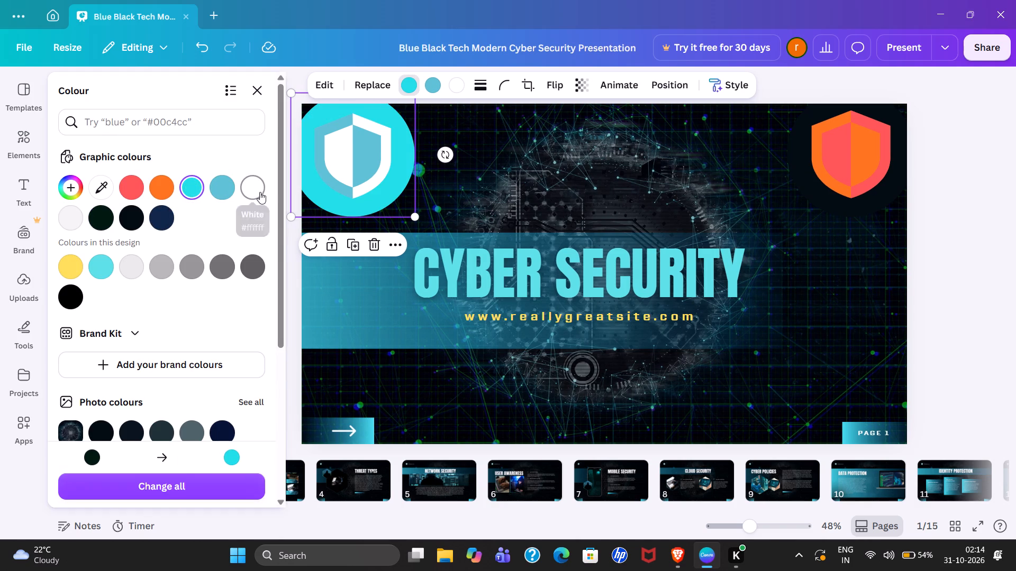
pyautogui.scroll(-1, 88, 328)
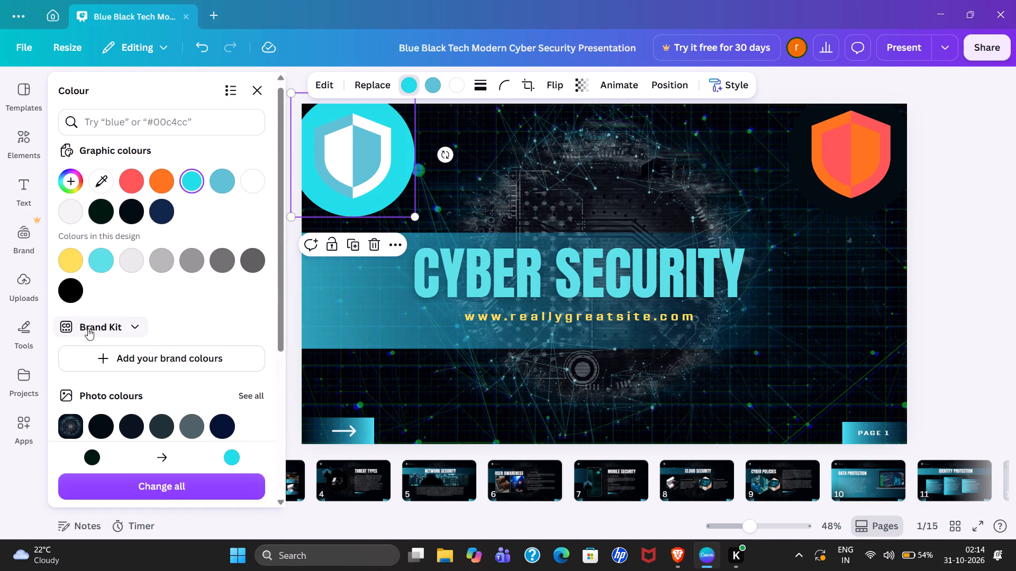
pyautogui.click(99, 325)
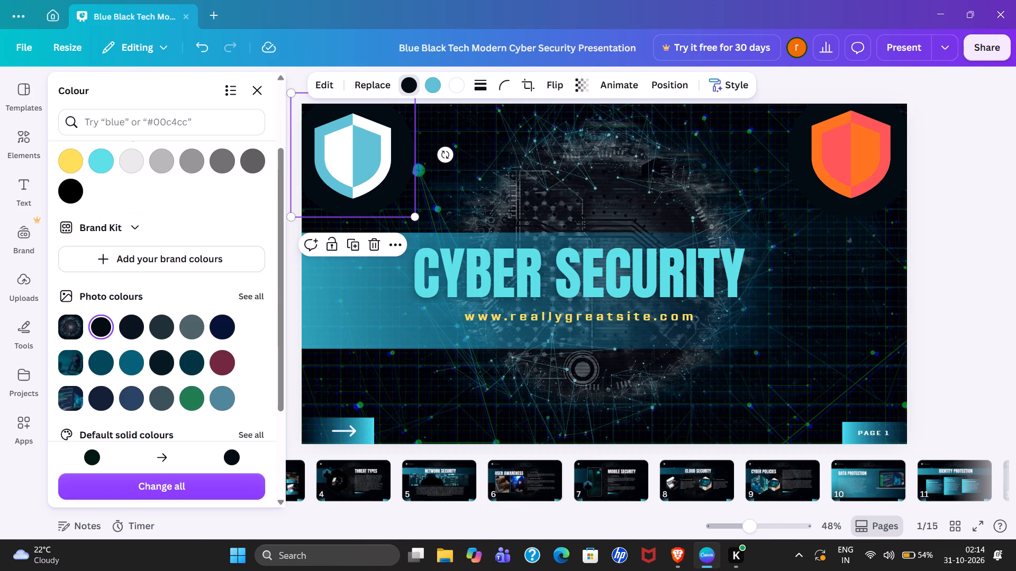
# Change the blue parts of the top-left shield to the maroon photo colour.
pyautogui.click(430, 87)
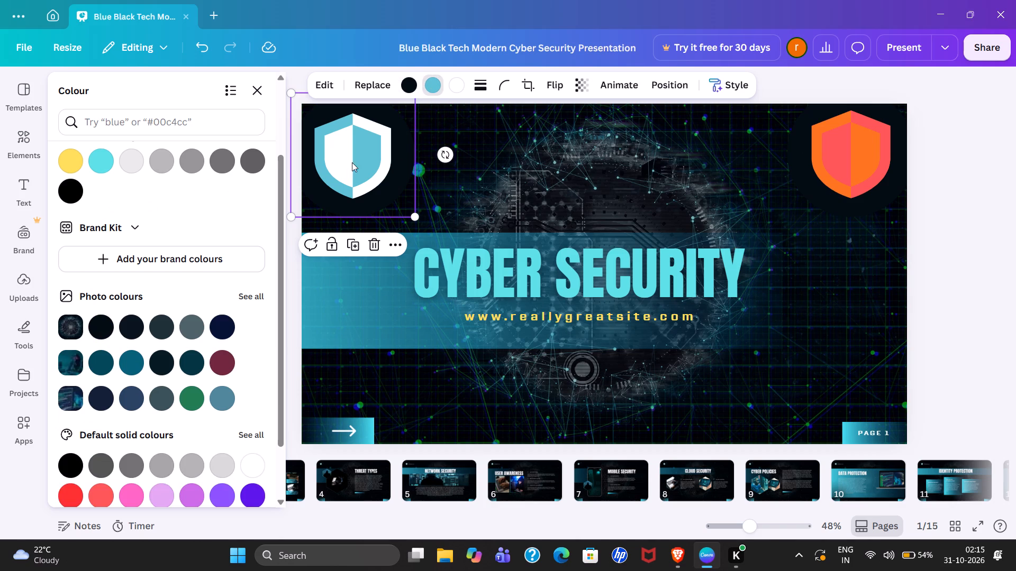
pyautogui.click(217, 351)
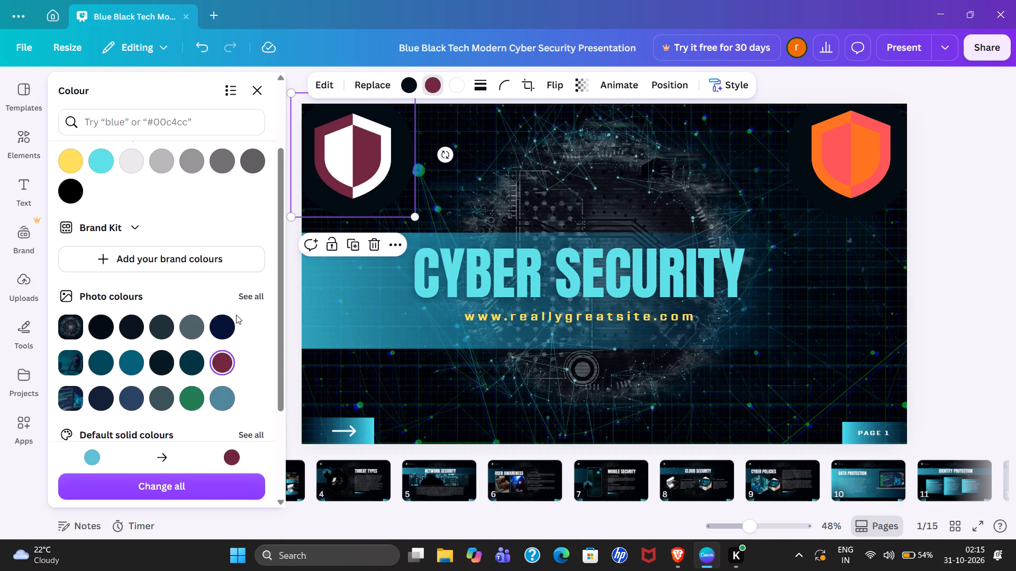
# Recolour the top-right shield's orange parts with the photo colours, trying maroon and settling on green.
pyautogui.click(856, 135)
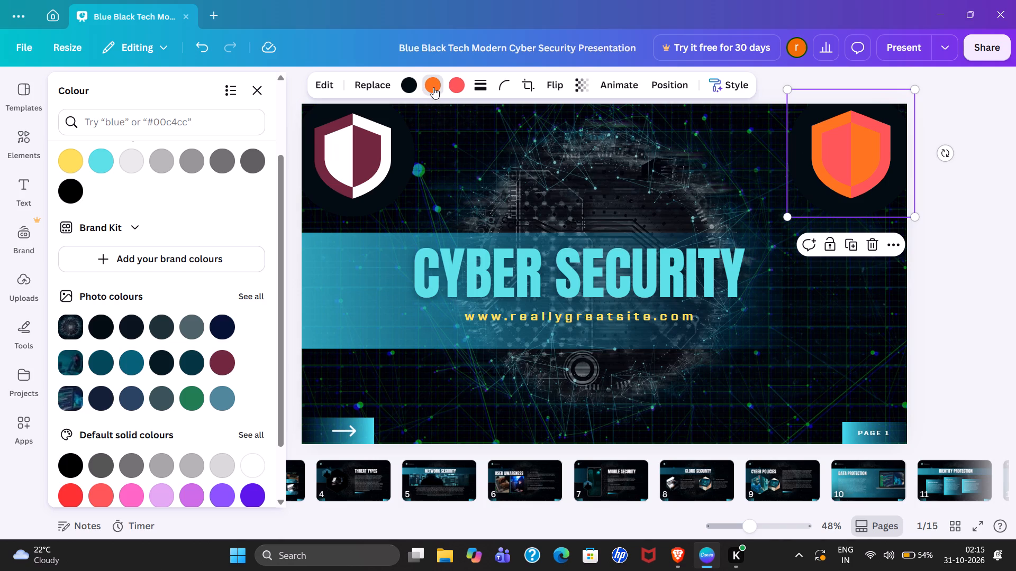
pyautogui.click(433, 87)
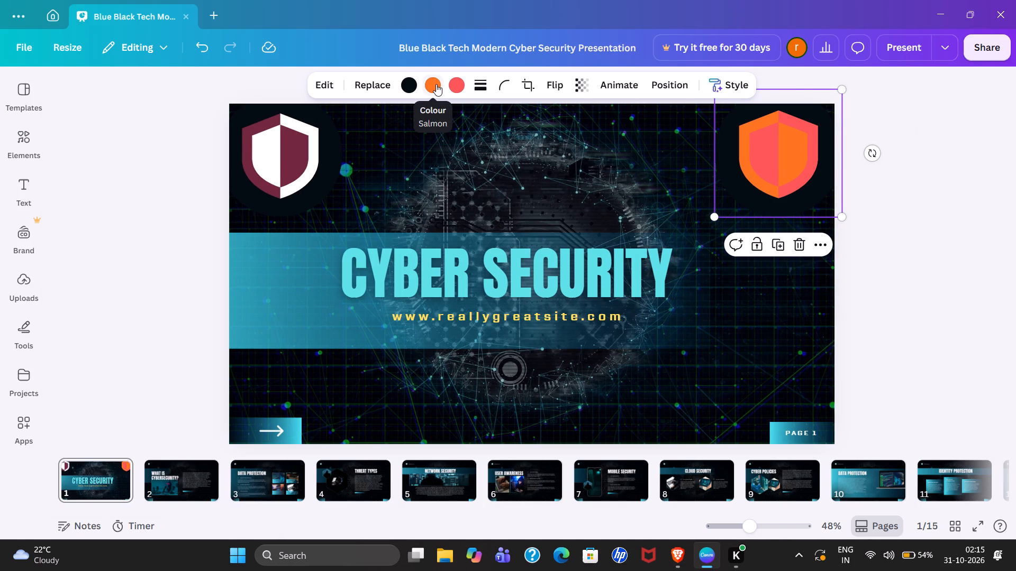
pyautogui.click(436, 84)
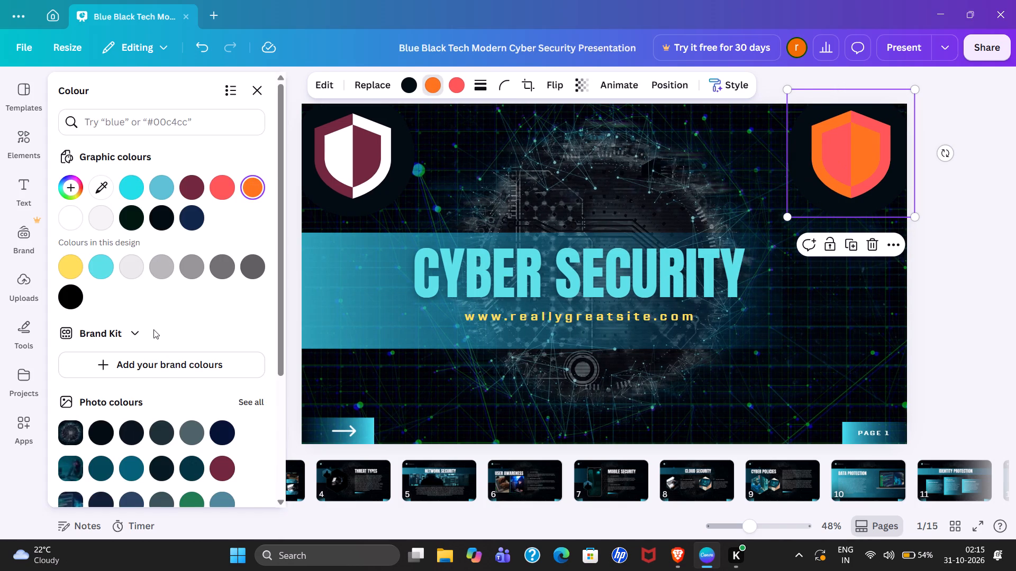
pyautogui.scroll(-2, 153, 329)
pyautogui.click(186, 375)
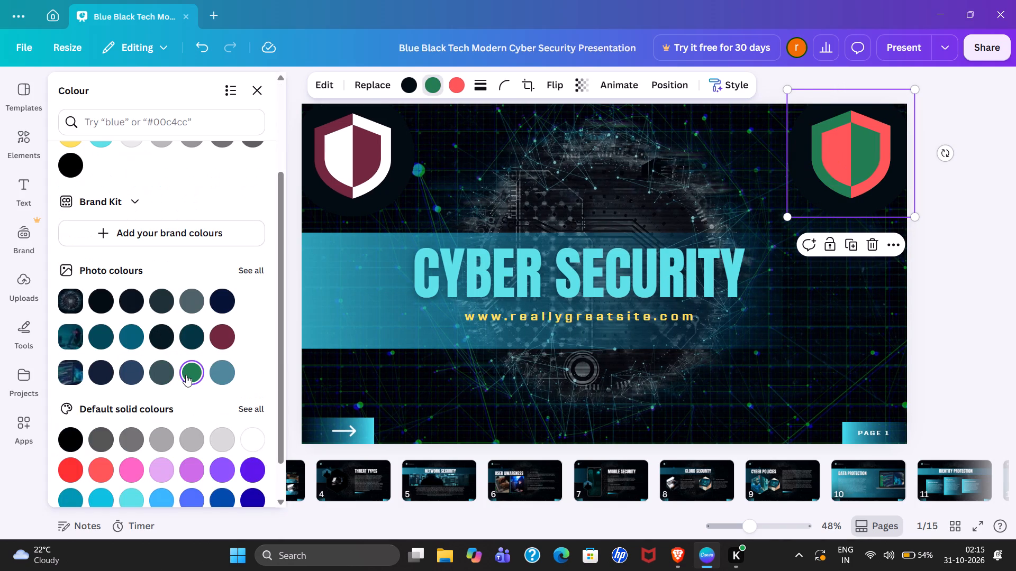
pyautogui.click(225, 338)
pyautogui.click(195, 373)
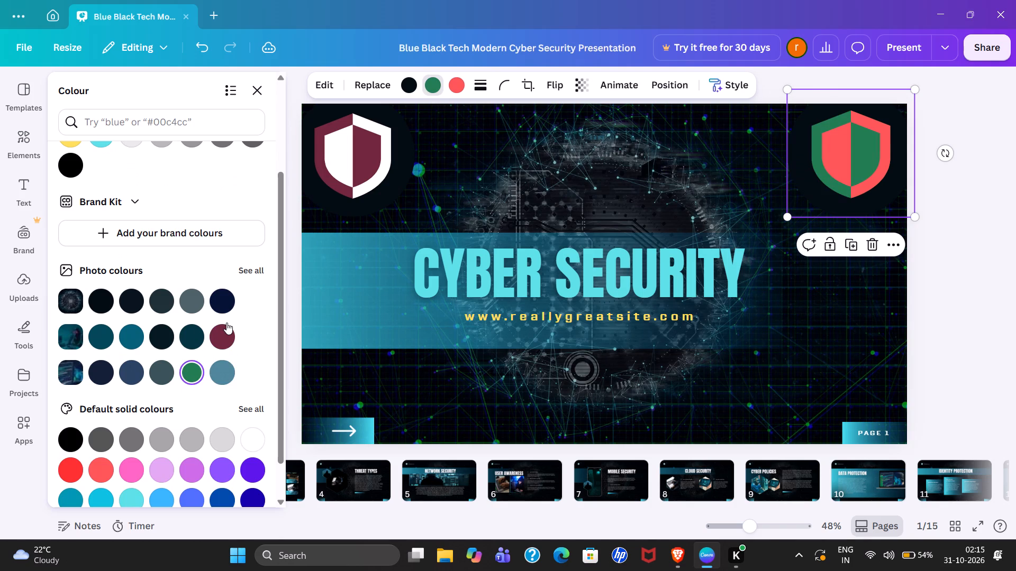
# Change the coral parts of the cover's top-right shield to white.
pyautogui.click(460, 82)
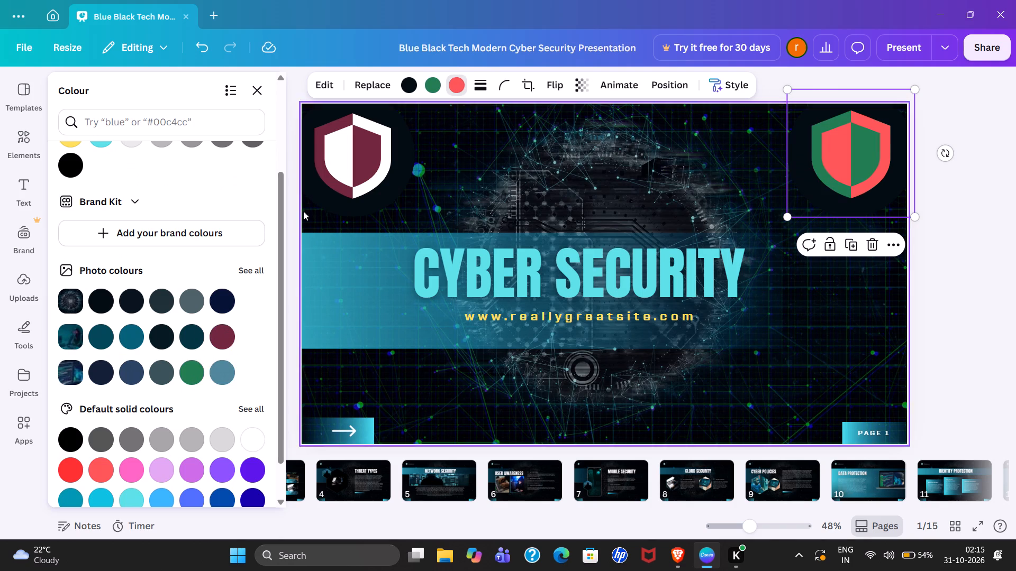
pyautogui.scroll(-1, 206, 326)
pyautogui.click(247, 391)
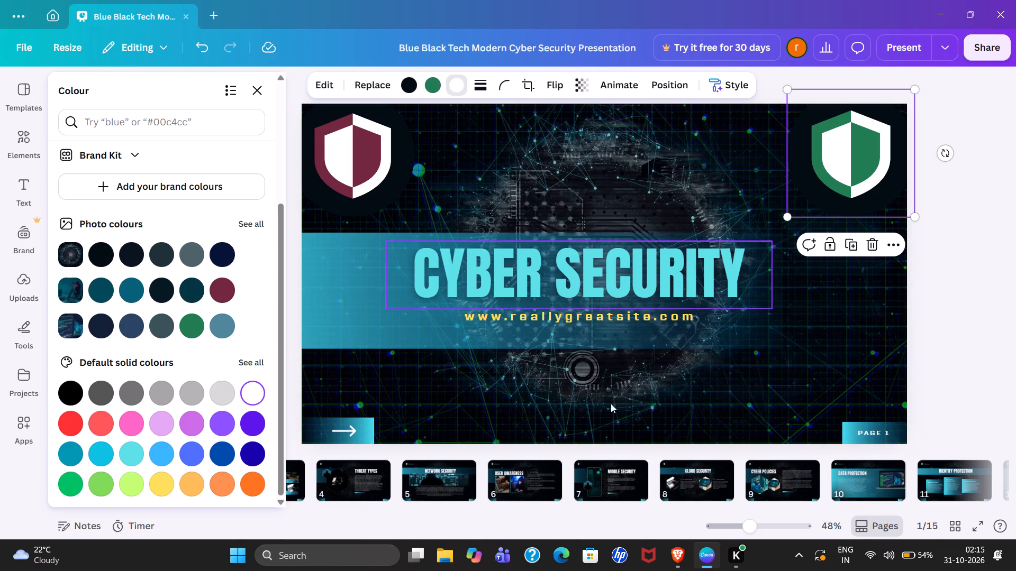
# Shift the gradient block behind the cover's bottom-left arrow slightly upward, keeping it against the page's left edge.
pyautogui.moveTo(367, 429); pyautogui.dragTo(361, 452)
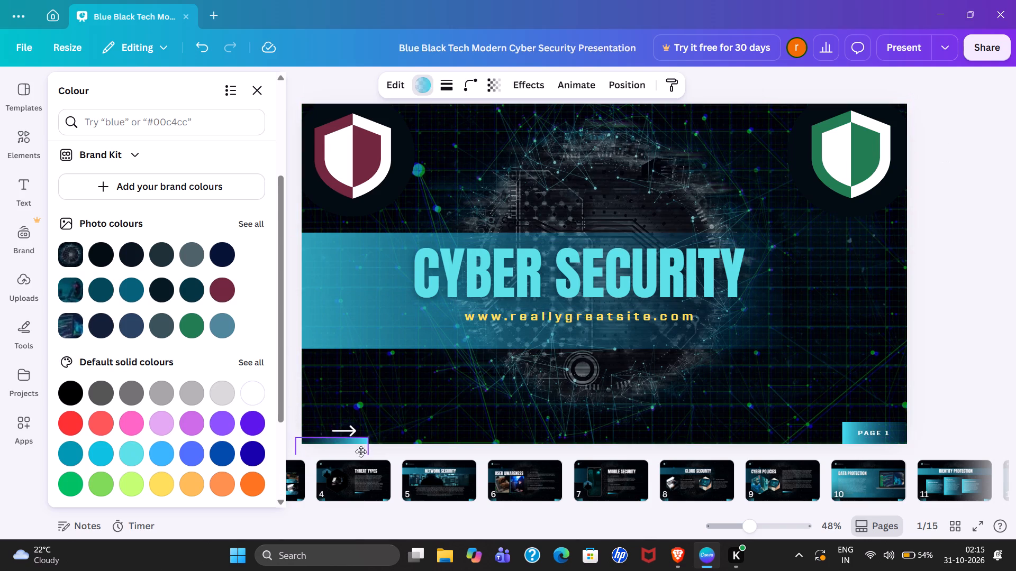
pyautogui.moveTo(361, 452); pyautogui.dragTo(387, 426)
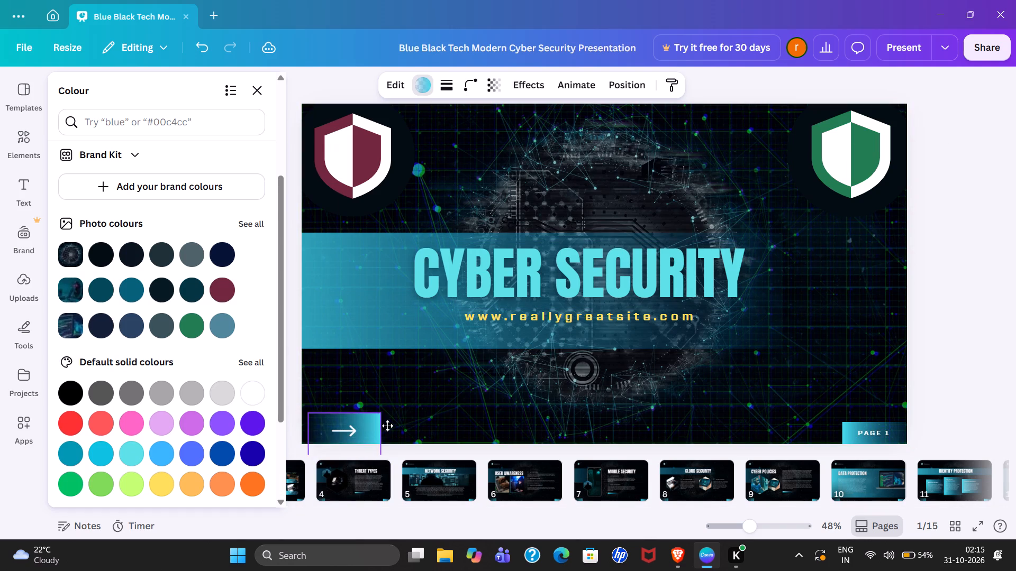
pyautogui.moveTo(387, 426); pyautogui.dragTo(365, 424)
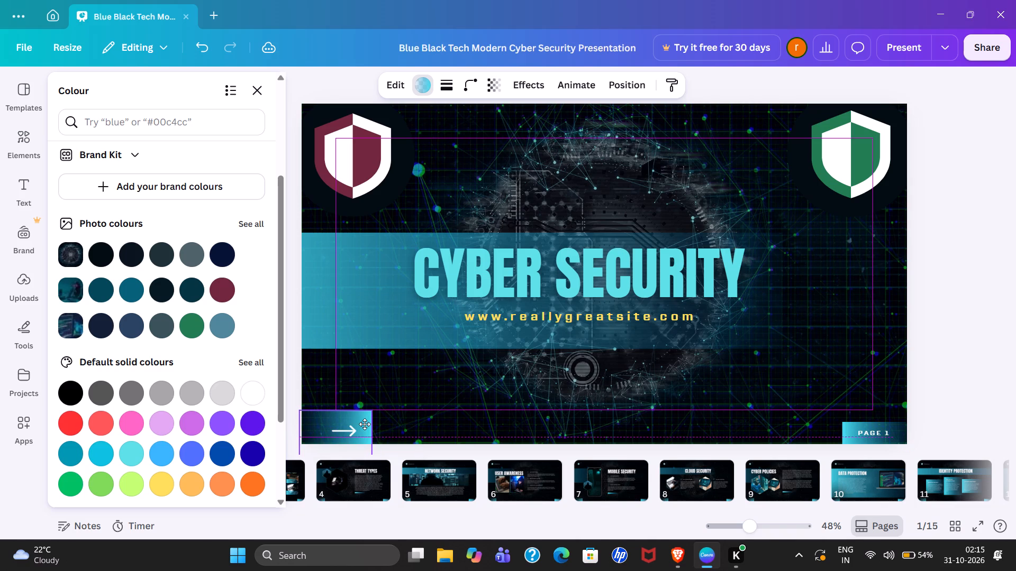
pyautogui.moveTo(365, 424); pyautogui.dragTo(365, 425)
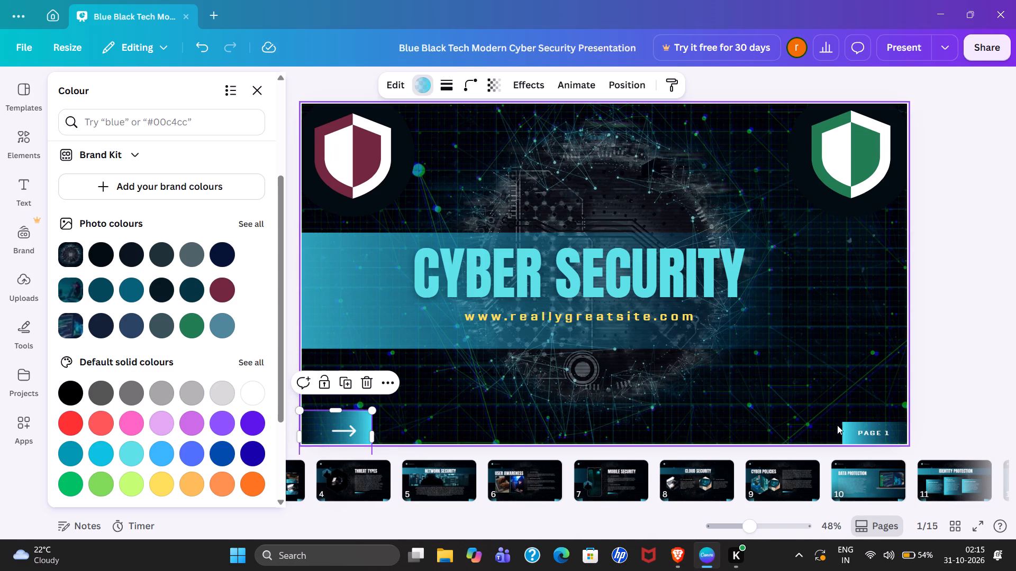
# On page 2, lower the photo to the bottom edge of the page, keeping its left side in line with the title.
pyautogui.hscroll(6, 409, 475)
pyautogui.click(413, 469)
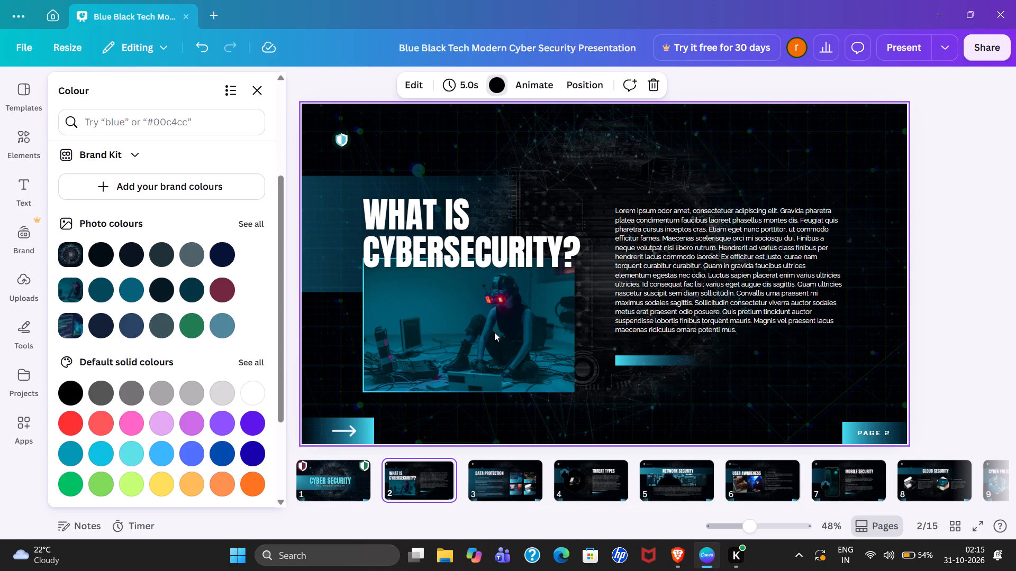
pyautogui.moveTo(494, 332); pyautogui.dragTo(506, 345)
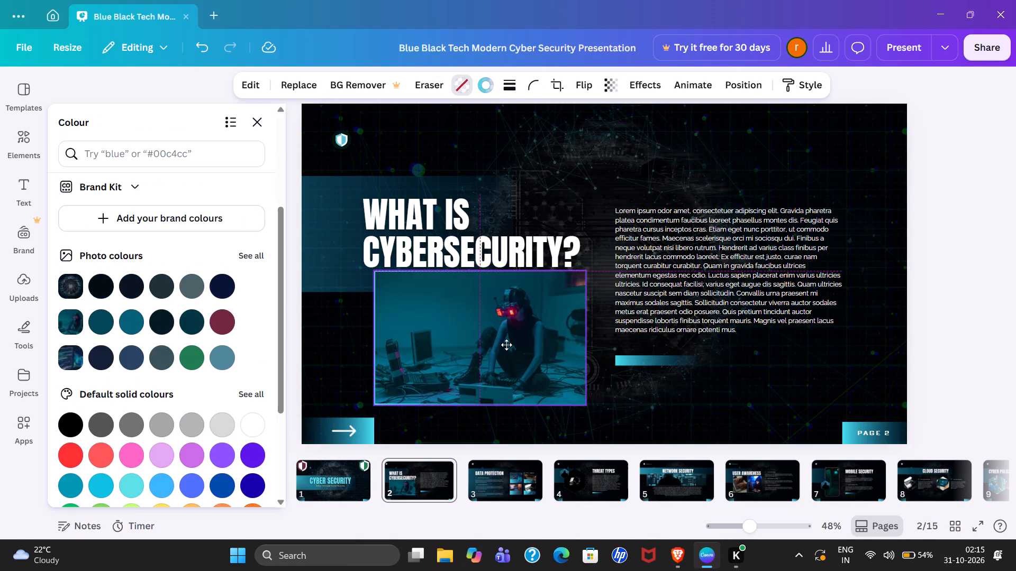
pyautogui.moveTo(506, 345); pyautogui.dragTo(500, 395)
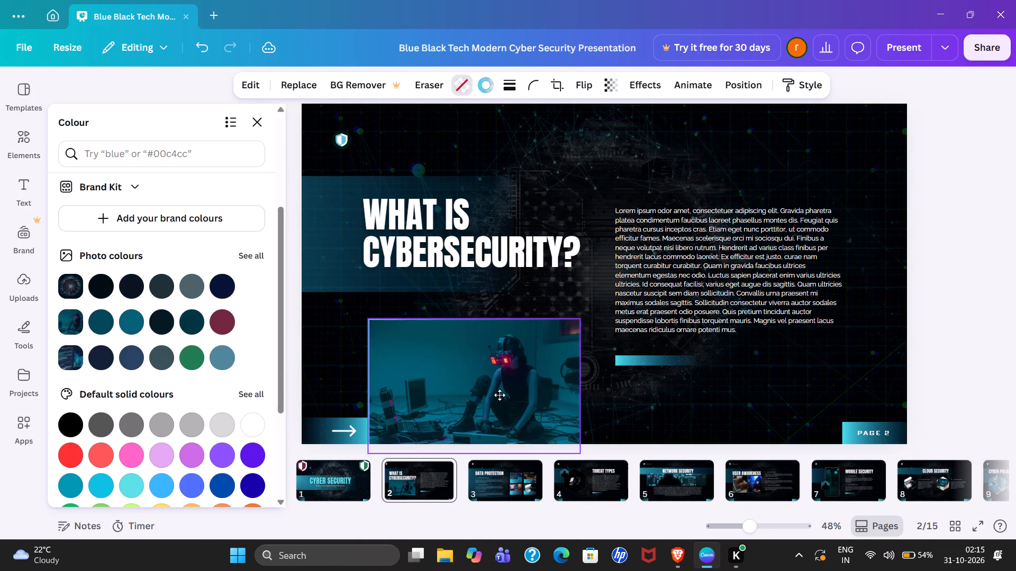
pyautogui.moveTo(500, 395); pyautogui.dragTo(498, 395)
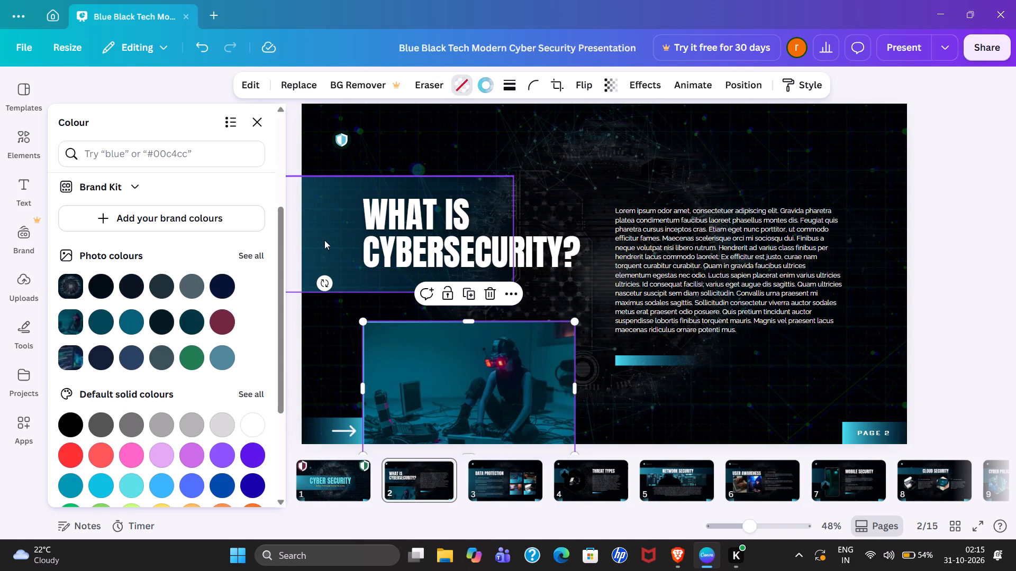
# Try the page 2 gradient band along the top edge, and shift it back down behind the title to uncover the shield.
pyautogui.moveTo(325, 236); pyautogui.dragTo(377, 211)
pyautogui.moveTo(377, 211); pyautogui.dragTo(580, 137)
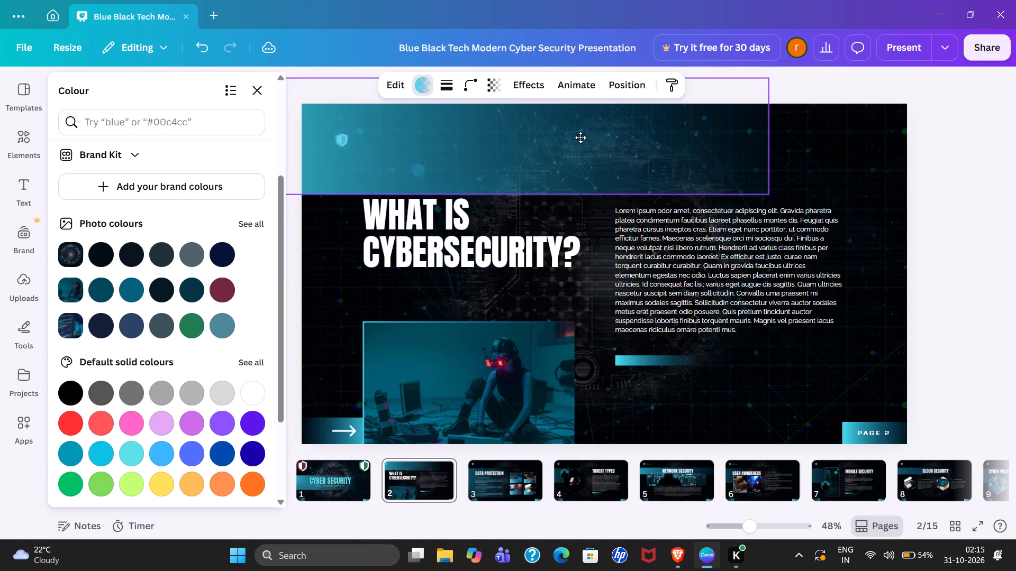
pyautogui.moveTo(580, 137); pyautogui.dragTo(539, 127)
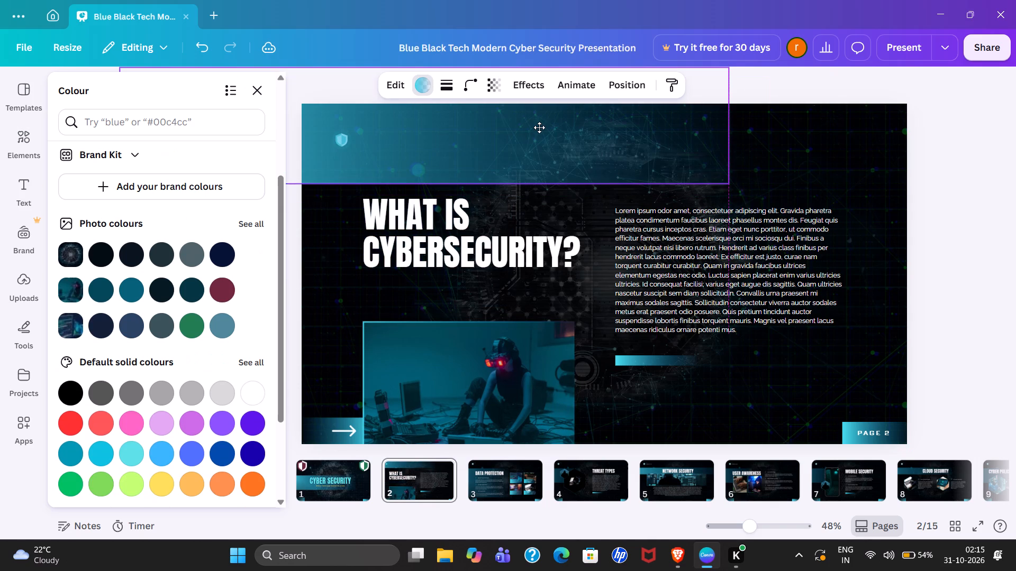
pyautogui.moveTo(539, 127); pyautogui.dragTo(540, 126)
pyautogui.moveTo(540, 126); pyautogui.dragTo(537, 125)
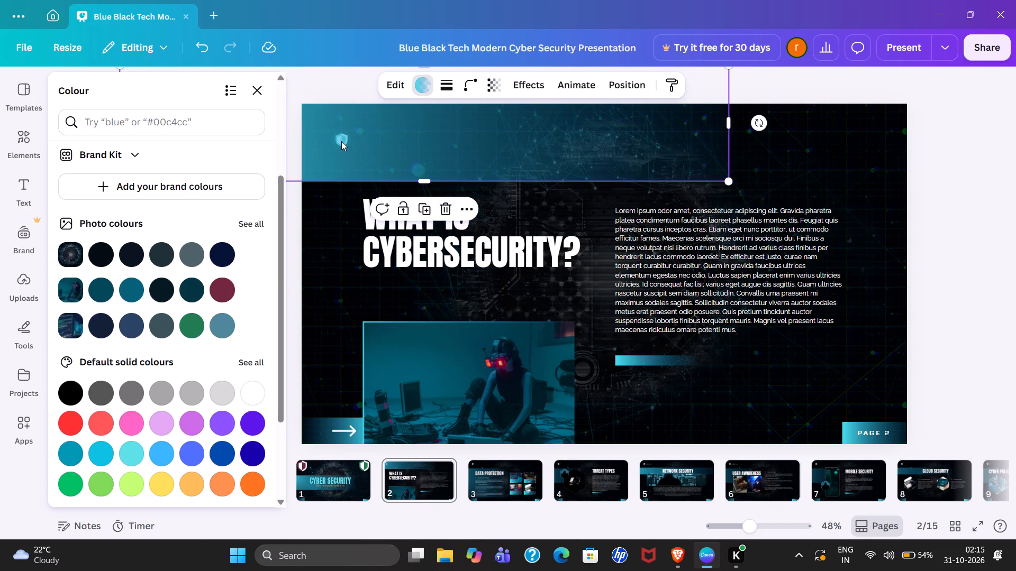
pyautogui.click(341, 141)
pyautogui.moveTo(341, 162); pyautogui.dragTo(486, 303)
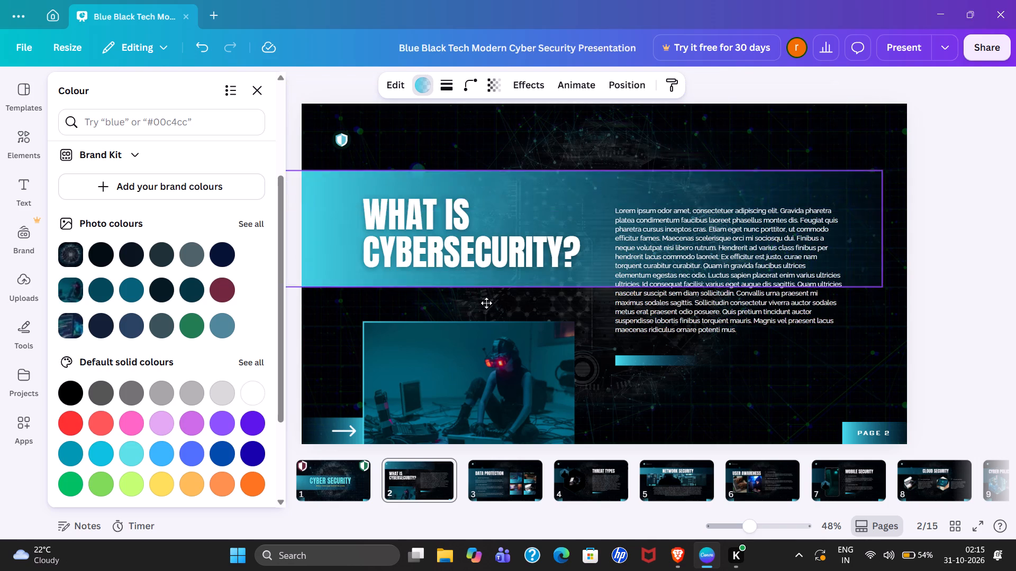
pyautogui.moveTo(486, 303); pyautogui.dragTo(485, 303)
# Move page 2's small shield emblem from the top-left corner to below the body text and its short gradient bar.
pyautogui.moveTo(338, 139); pyautogui.dragTo(563, 333)
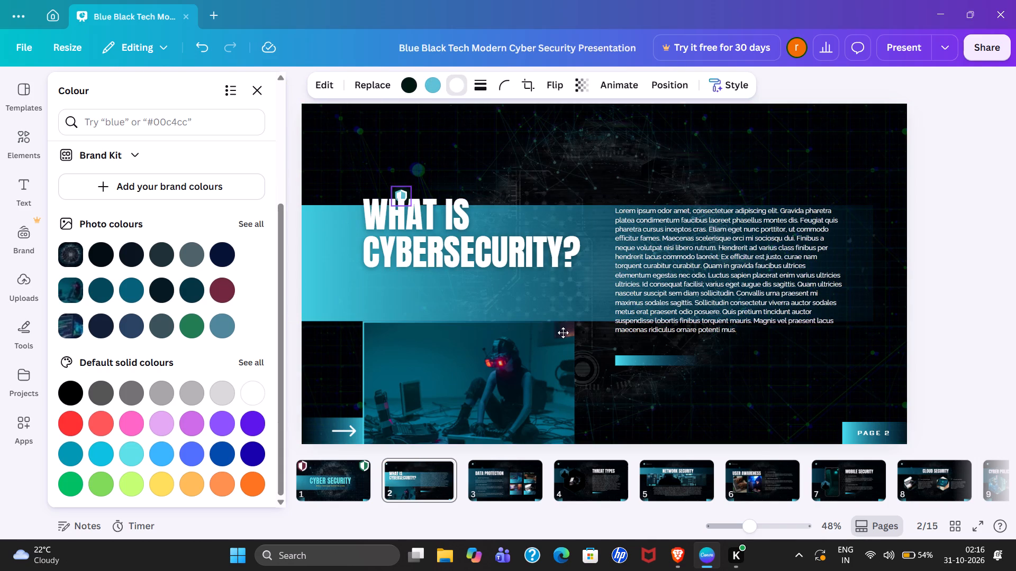
pyautogui.moveTo(563, 333); pyautogui.dragTo(697, 415)
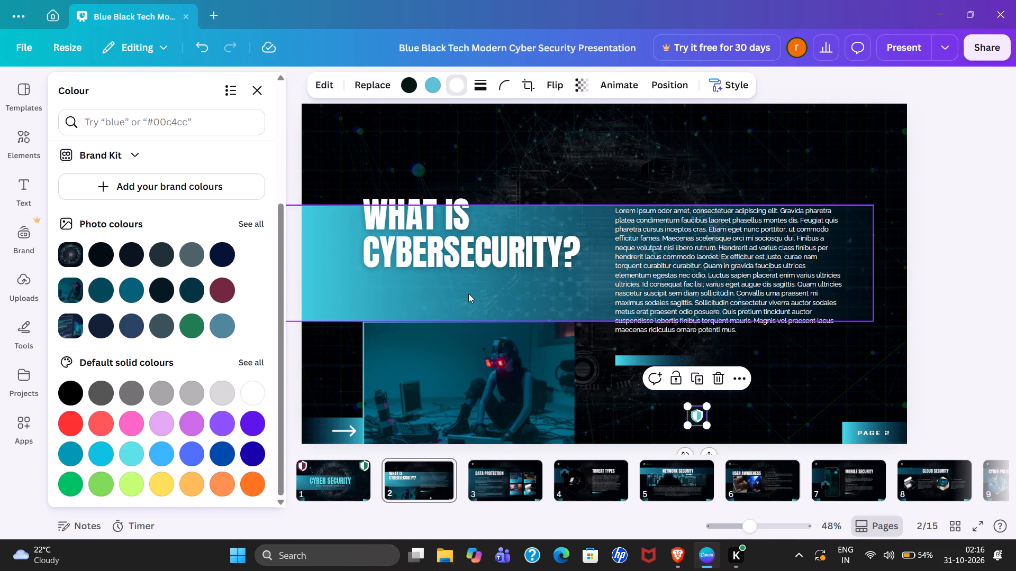
# Place page 2's gradient band along the top edge of the page, ending above the photo and body text.
pyautogui.moveTo(468, 293); pyautogui.dragTo(469, 151)
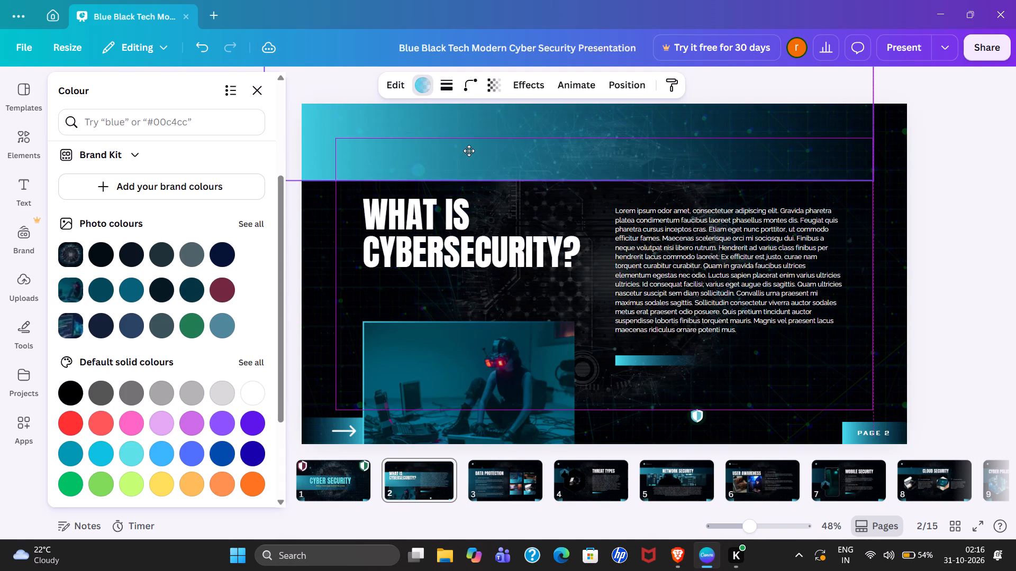
pyautogui.moveTo(469, 151); pyautogui.dragTo(417, 149)
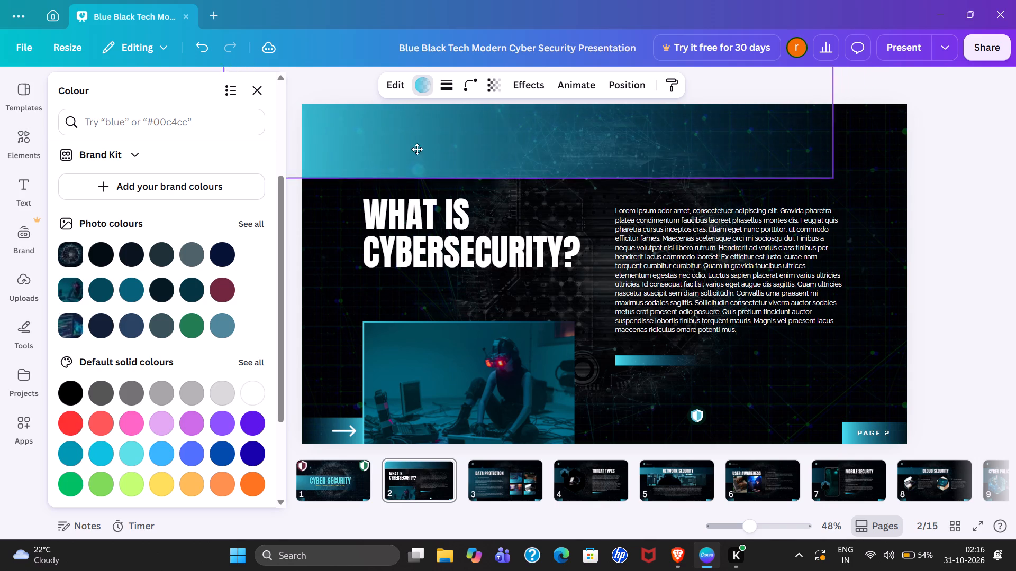
pyautogui.moveTo(417, 149); pyautogui.dragTo(396, 148)
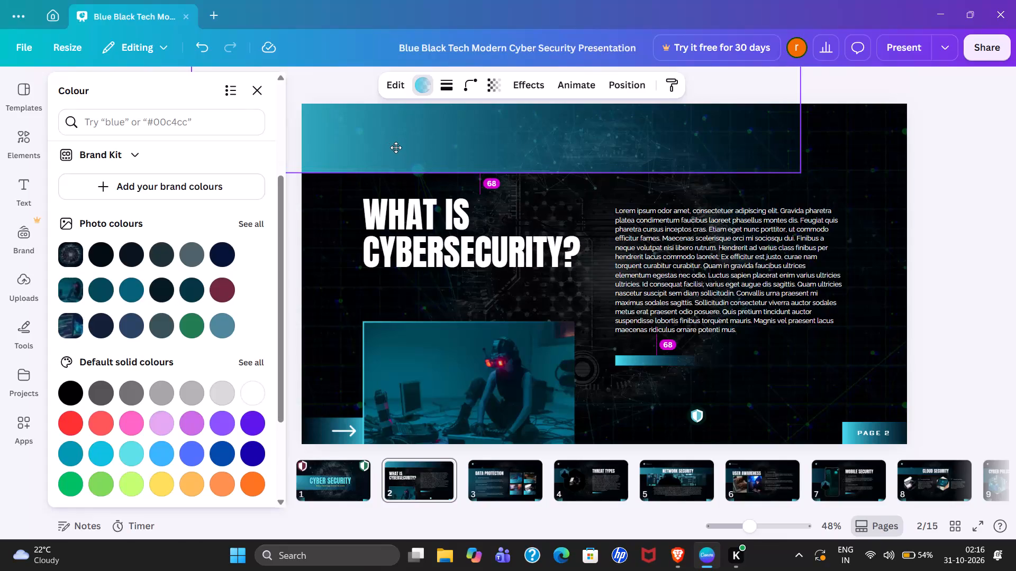
pyautogui.moveTo(396, 148); pyautogui.dragTo(396, 149)
# Widen the "What is cybersecurity?" title box to fit one line and place it over the top gradient band.
pyautogui.click(405, 244)
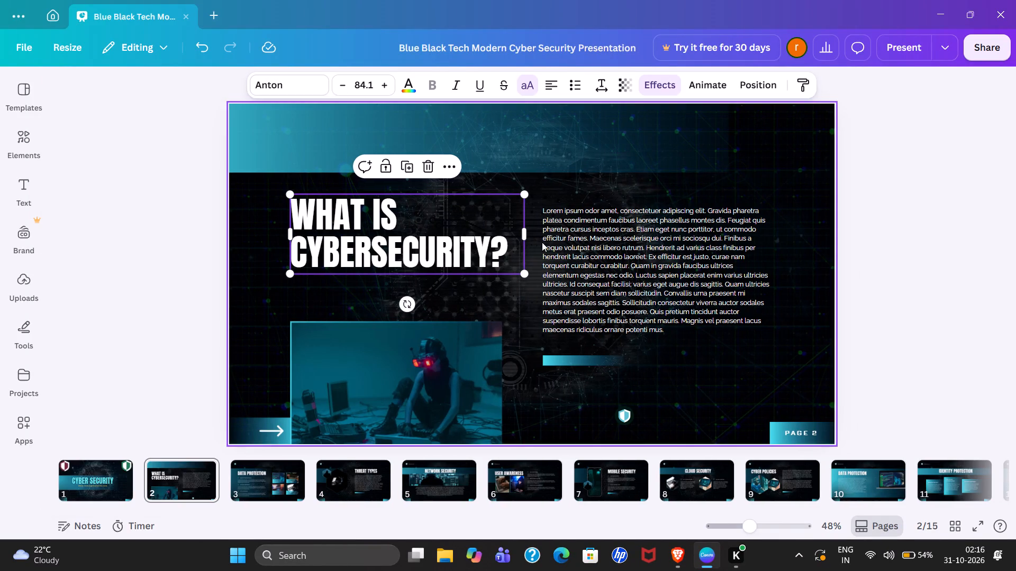
pyautogui.moveTo(528, 238); pyautogui.dragTo(689, 220)
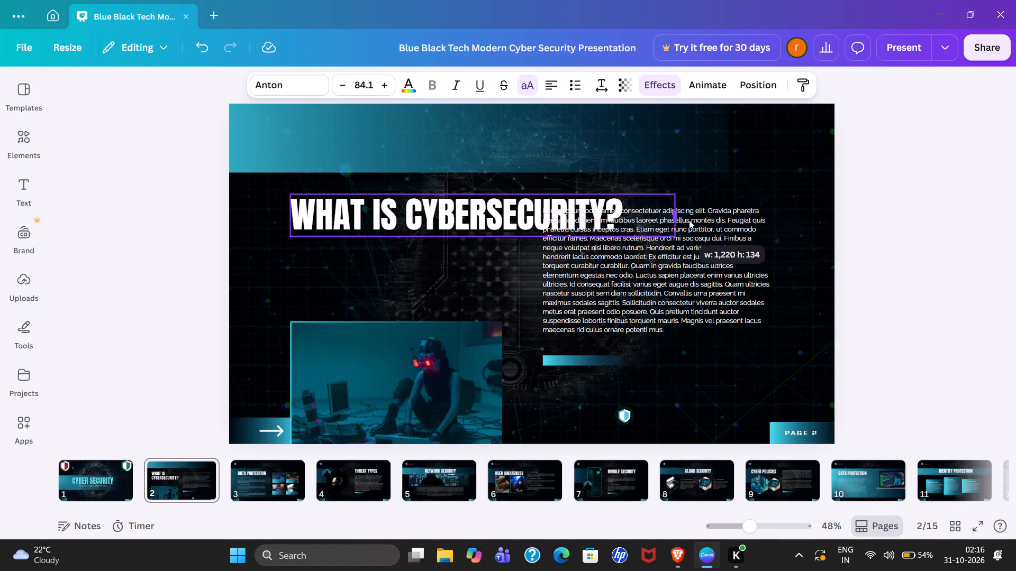
pyautogui.moveTo(689, 220); pyautogui.dragTo(709, 219)
pyautogui.moveTo(442, 203); pyautogui.dragTo(443, 132)
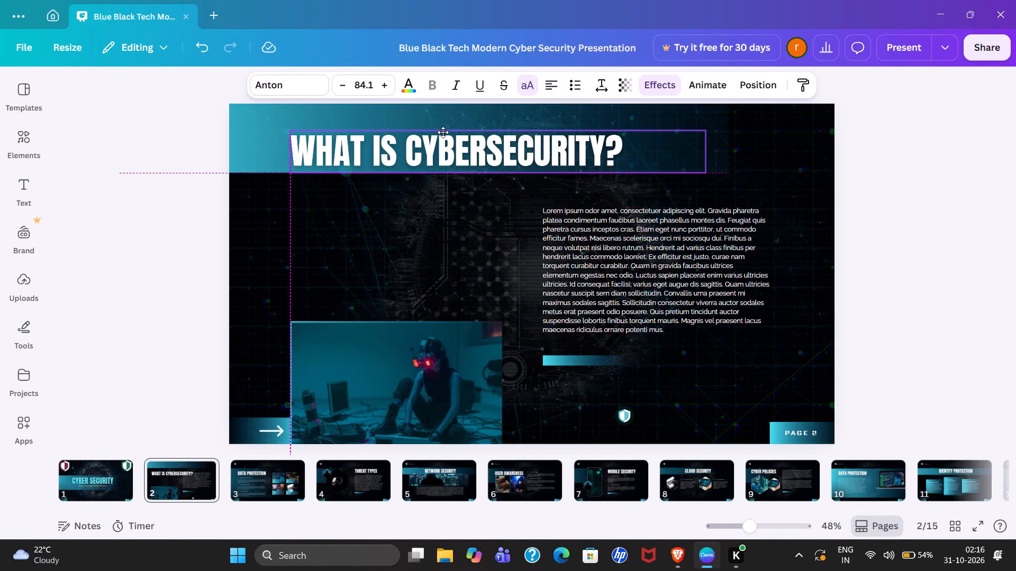
pyautogui.moveTo(443, 132); pyautogui.dragTo(502, 121)
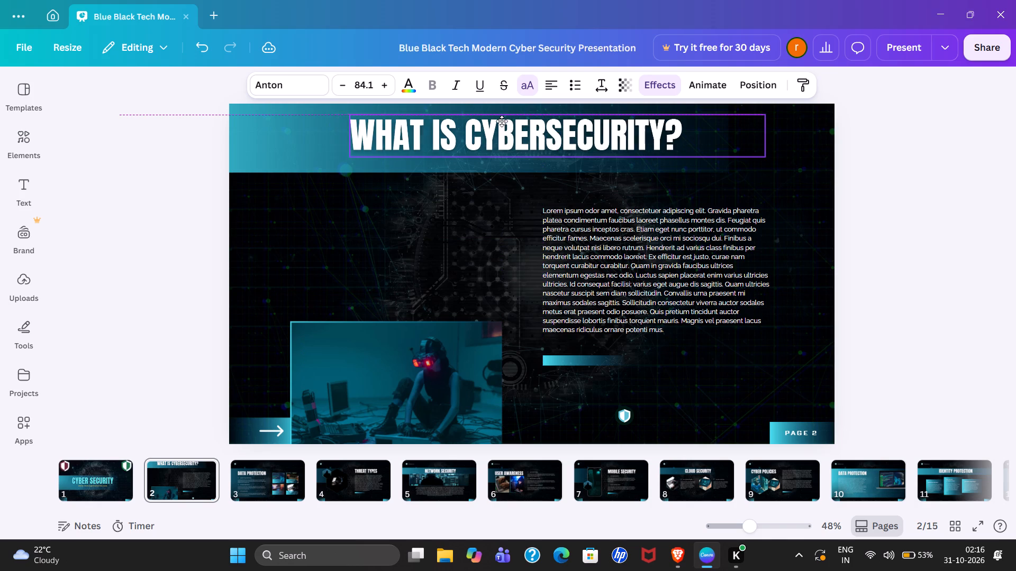
pyautogui.moveTo(502, 121); pyautogui.dragTo(504, 120)
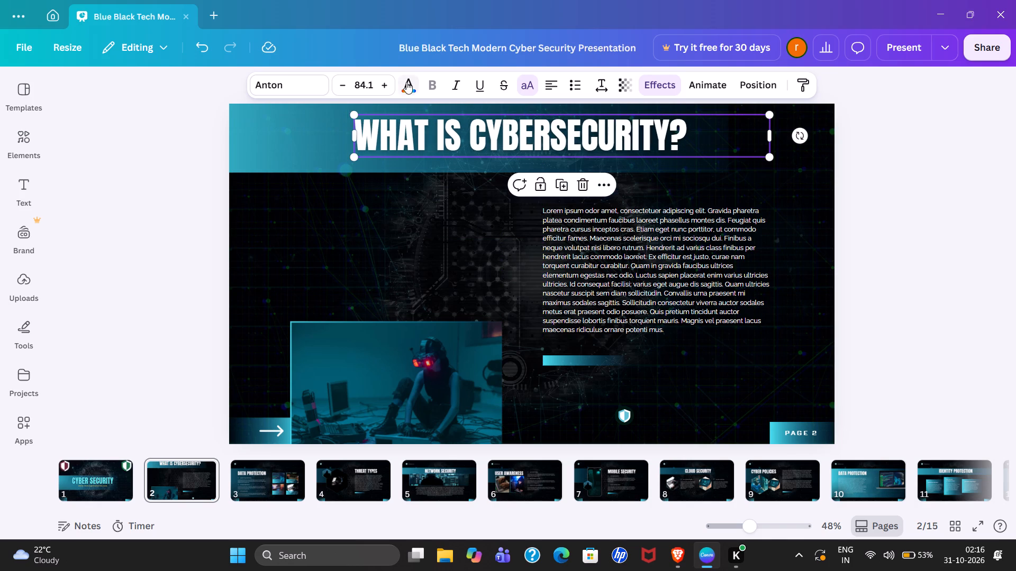
# Try turquoise, green, dark blue and orange on the "What is cybersecurity?" title, and settle on lime green #c1ff72.
pyautogui.click(406, 82)
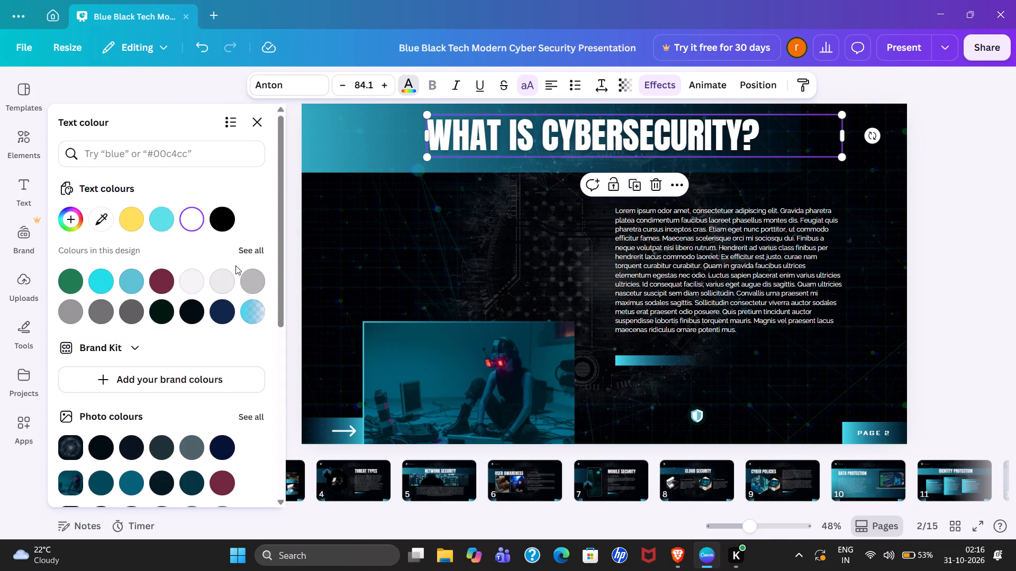
pyautogui.click(164, 226)
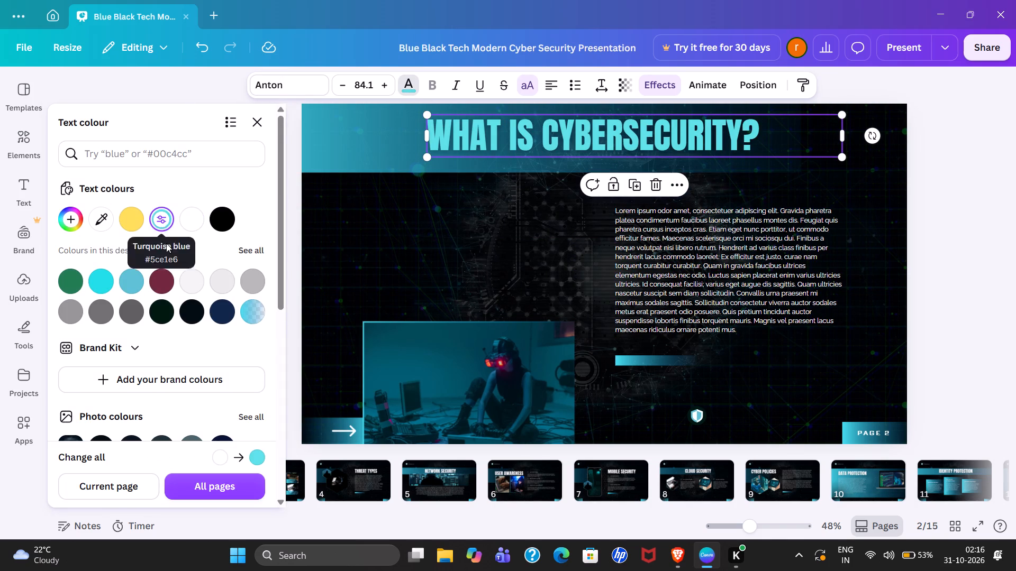
pyautogui.scroll(-2, 197, 325)
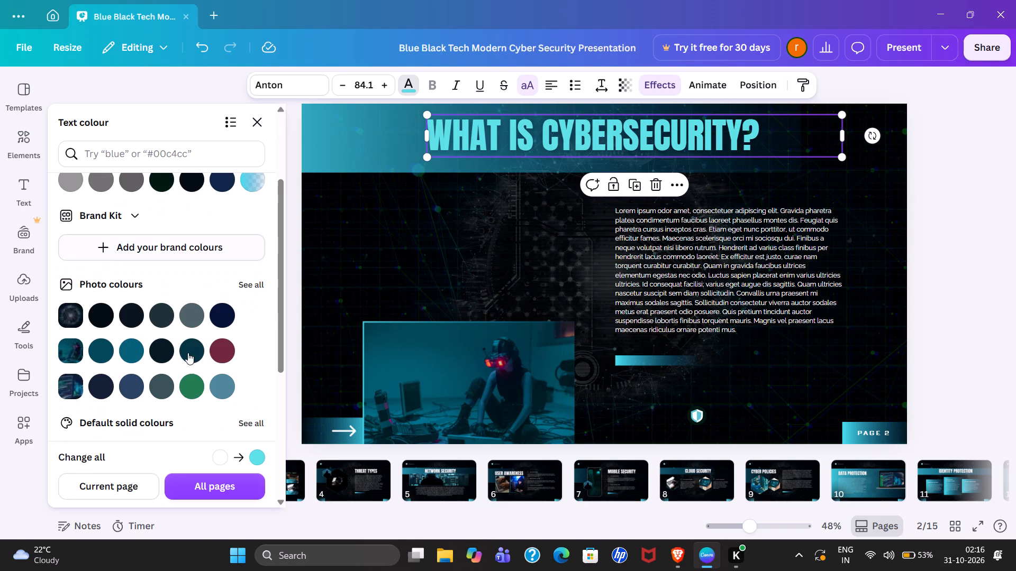
pyautogui.click(192, 388)
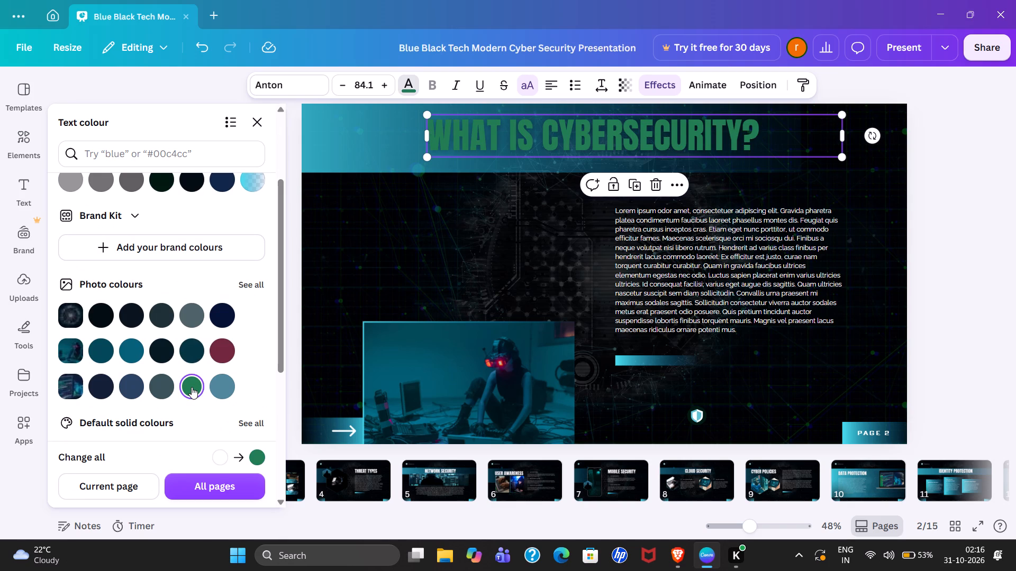
pyautogui.click(155, 383)
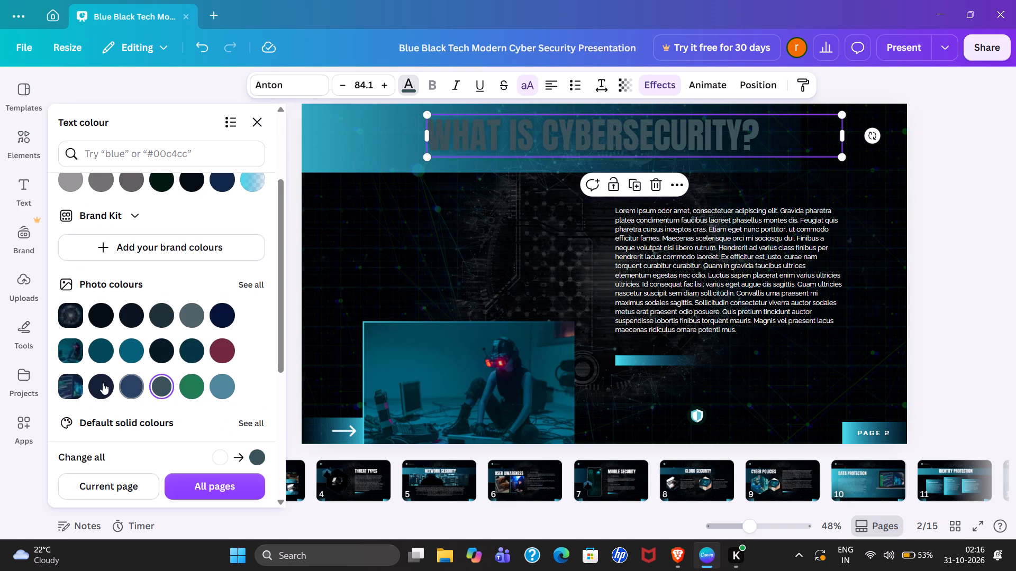
pyautogui.click(96, 382)
pyautogui.click(101, 350)
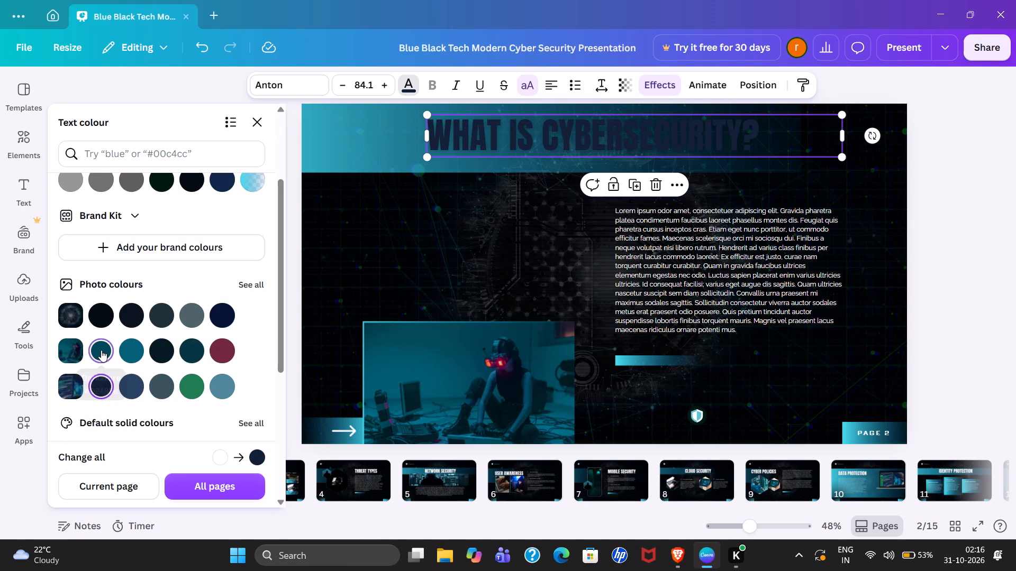
pyautogui.scroll(-3, 131, 371)
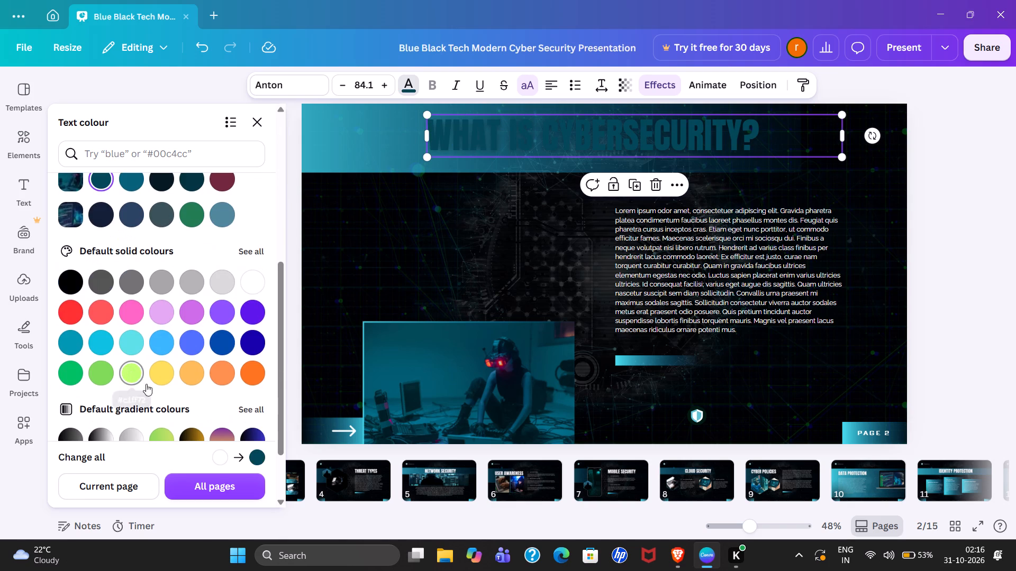
pyautogui.click(258, 371)
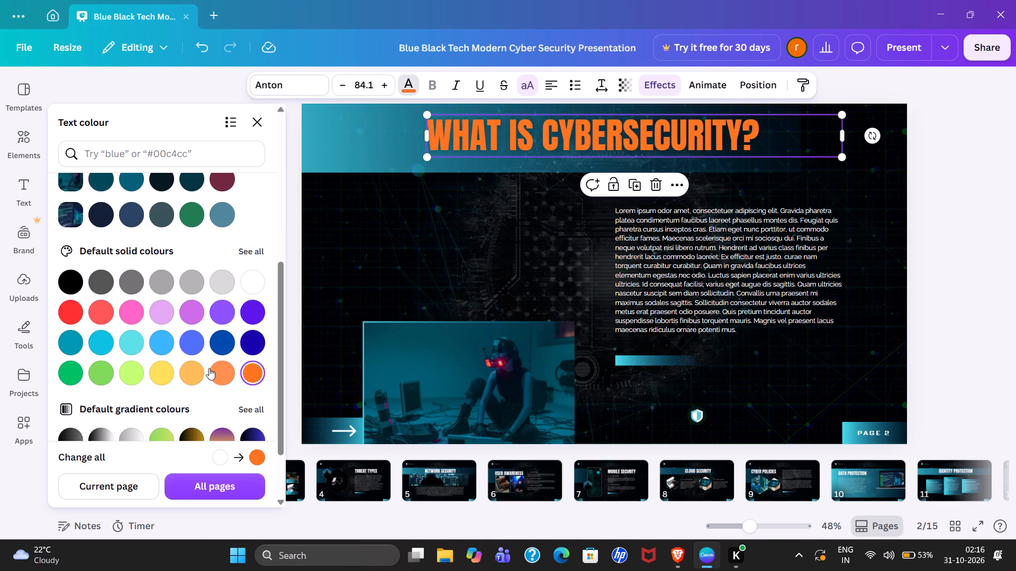
pyautogui.click(133, 372)
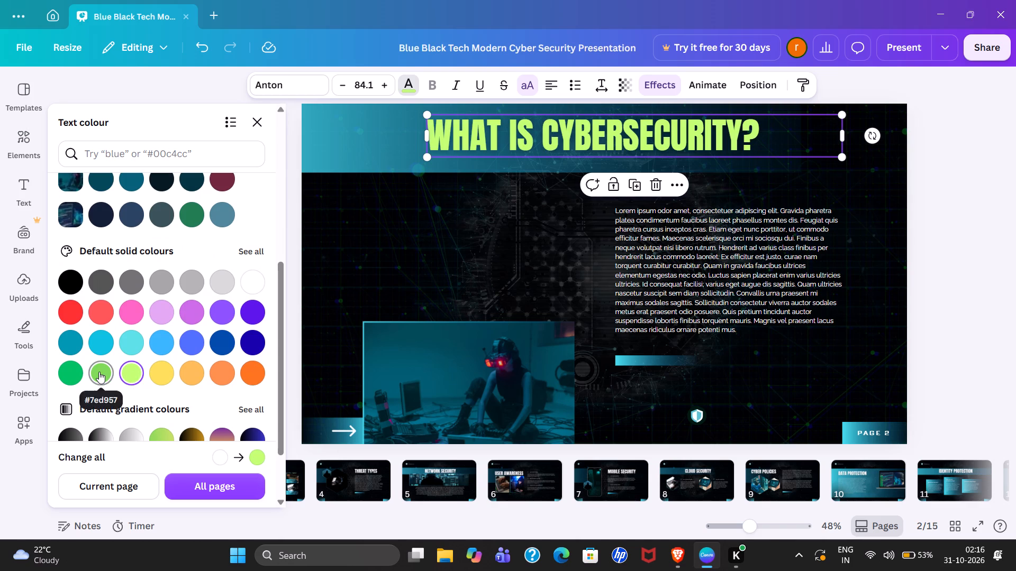
pyautogui.click(99, 372)
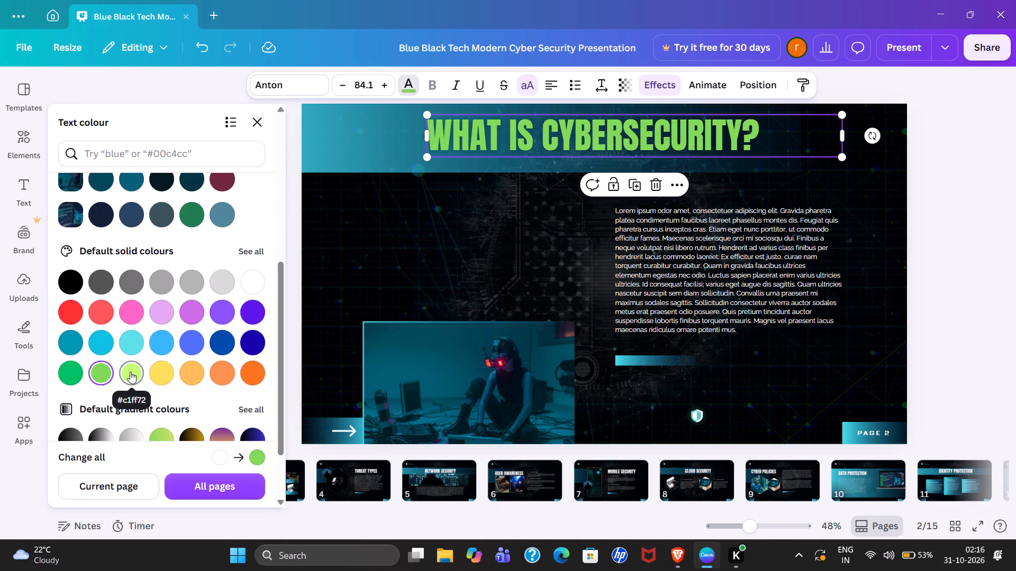
pyautogui.click(130, 372)
# Move page 2's photo up and left into the space below the gradient band, beside the body text.
pyautogui.moveTo(448, 341); pyautogui.dragTo(348, 231)
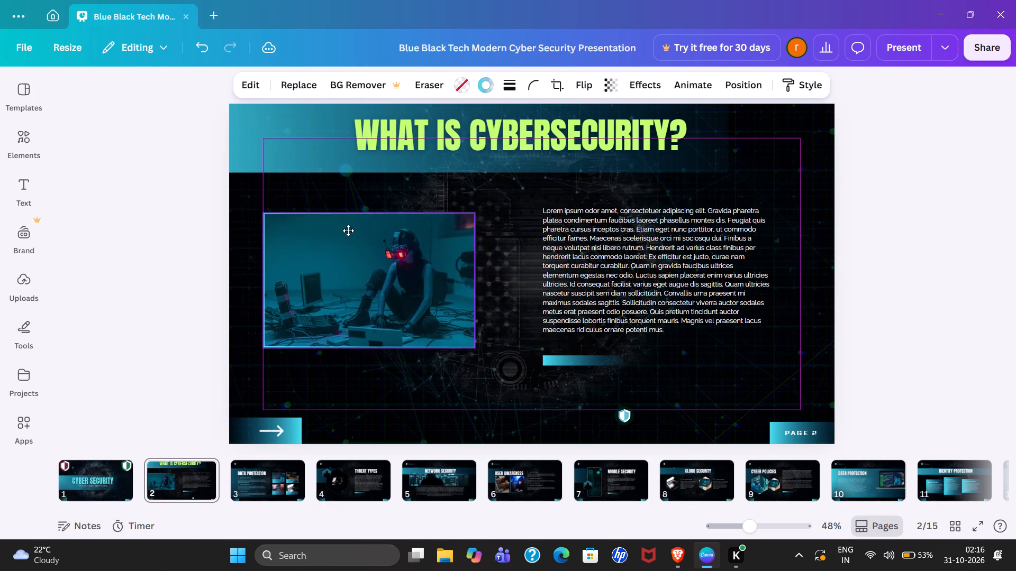
pyautogui.moveTo(348, 231); pyautogui.dragTo(352, 231)
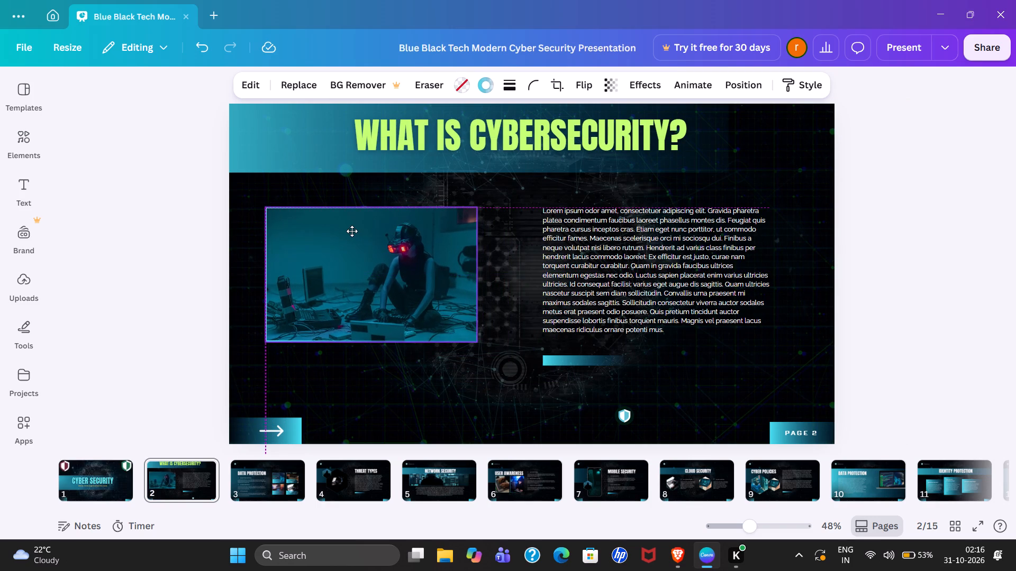
pyautogui.moveTo(352, 231); pyautogui.dragTo(342, 219)
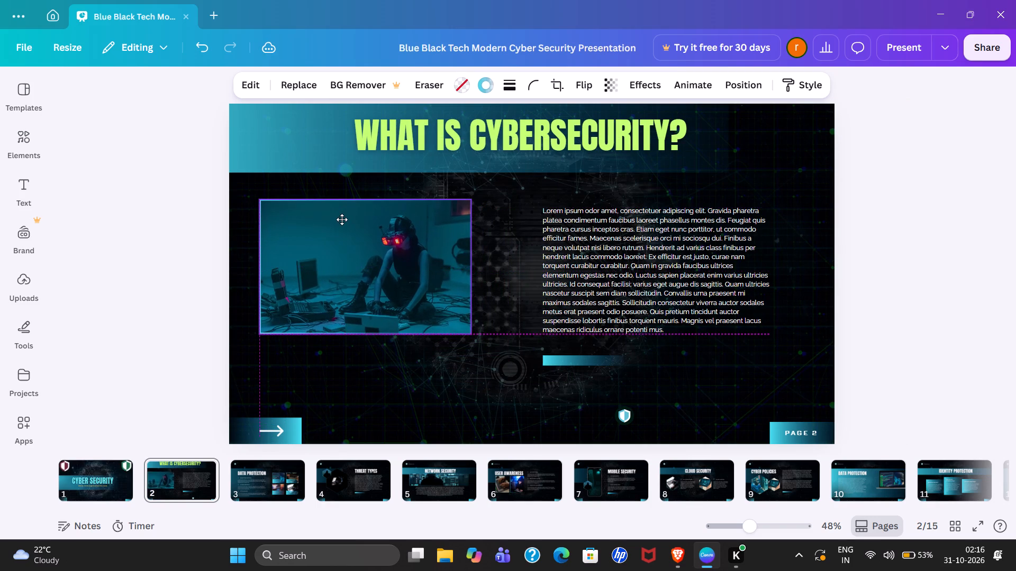
pyautogui.moveTo(342, 219); pyautogui.dragTo(335, 229)
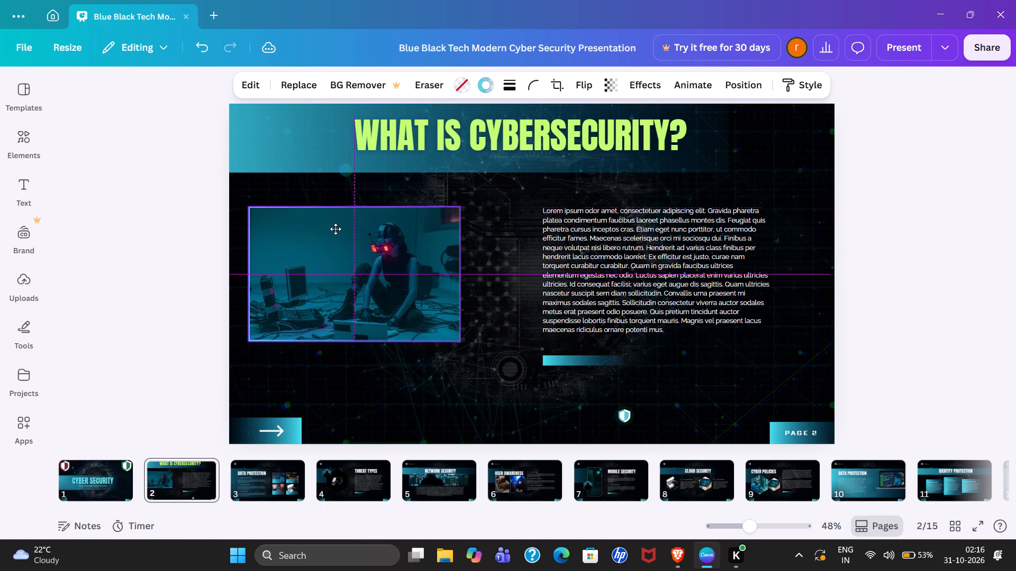
pyautogui.moveTo(335, 229); pyautogui.dragTo(331, 233)
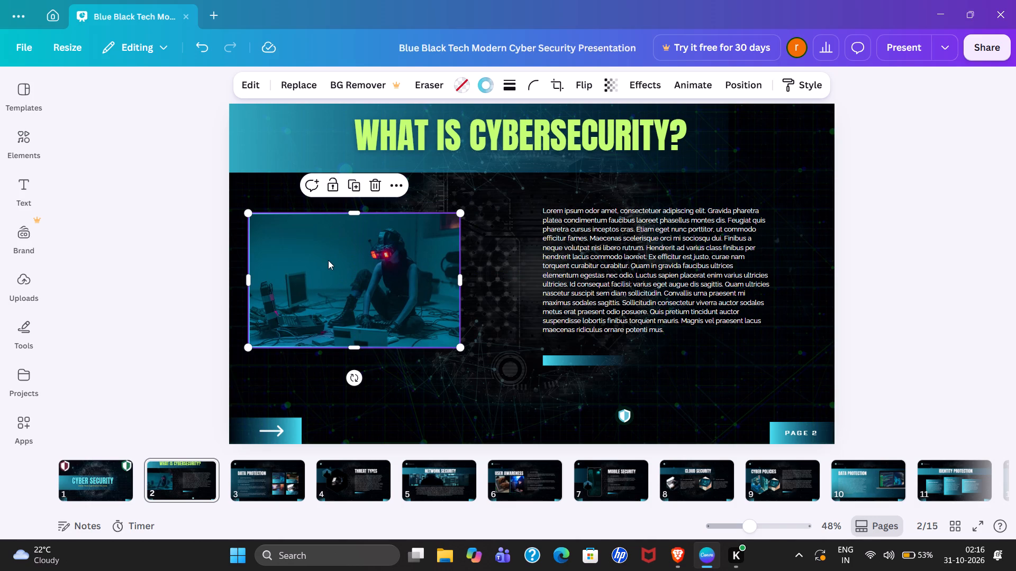
# Recolour the page 2 photo's border, comparing green and cyan shades and settling on the muted light blue from the design's colours.
pyautogui.click(486, 91)
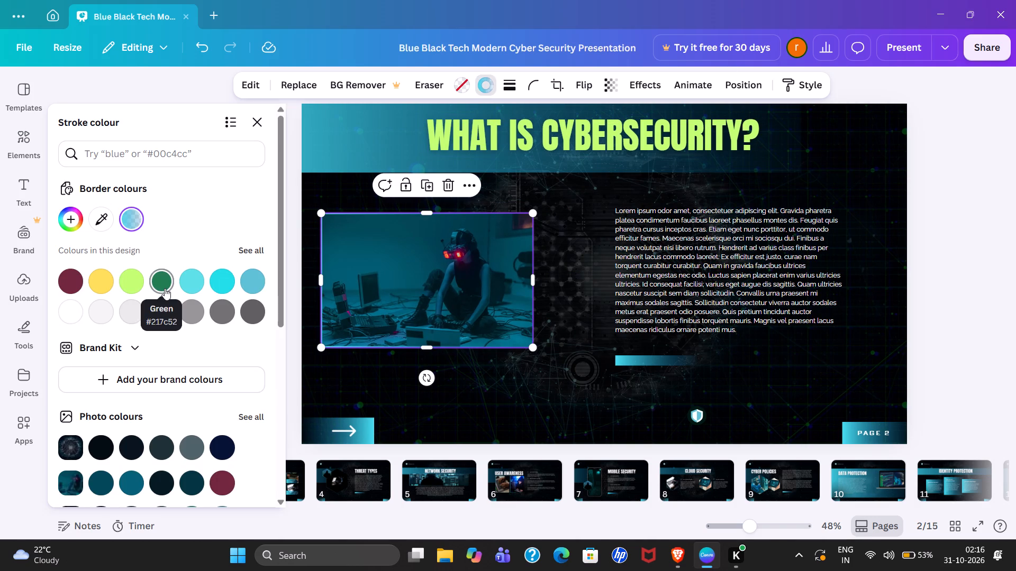
pyautogui.click(165, 288)
pyautogui.click(201, 289)
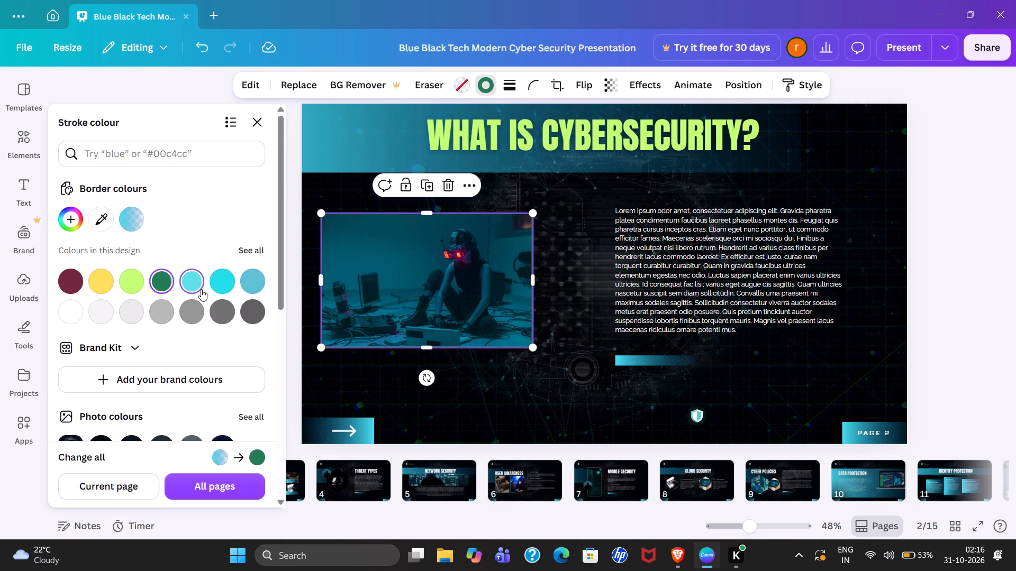
pyautogui.click(226, 289)
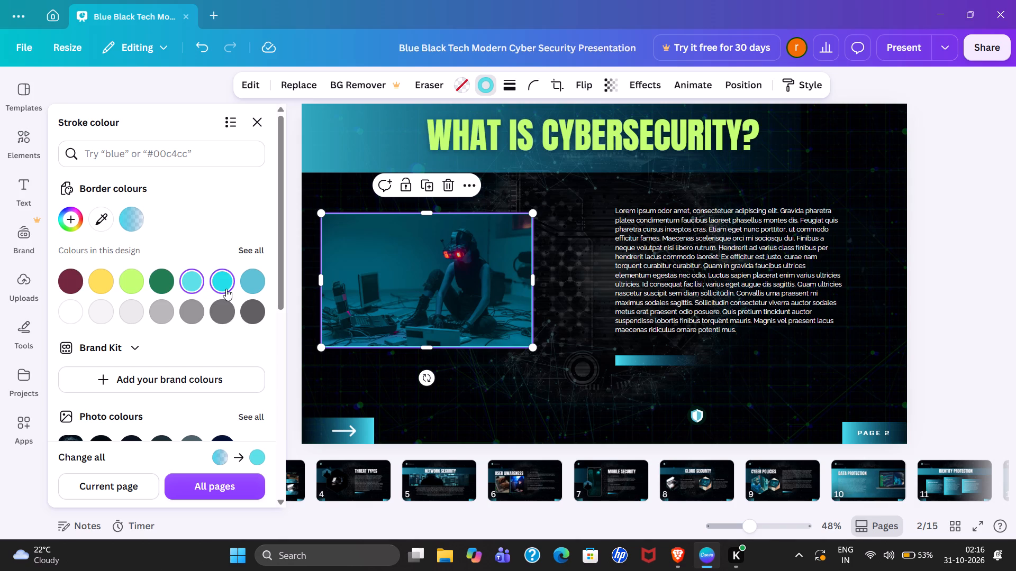
pyautogui.click(251, 284)
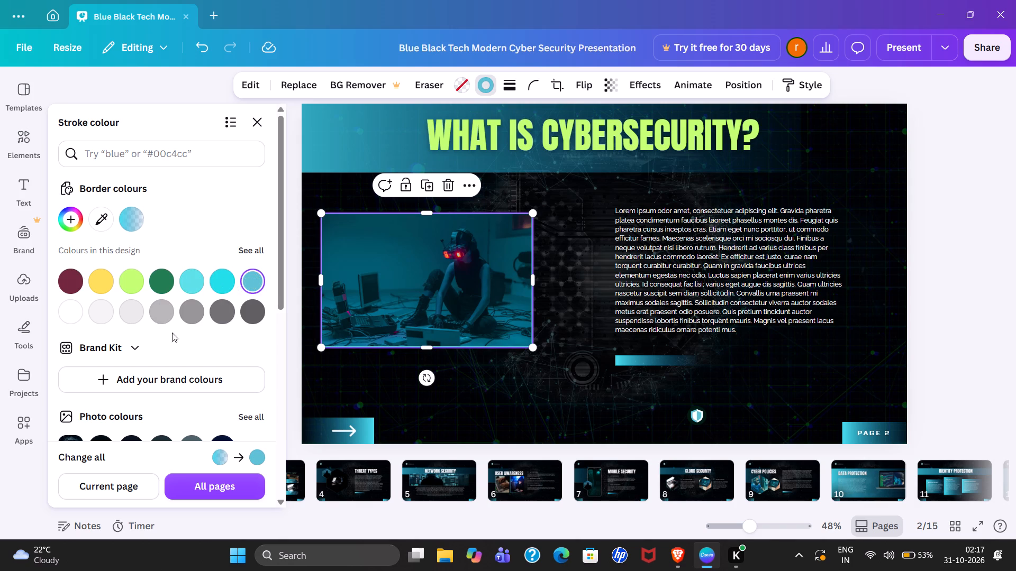
pyautogui.scroll(-1, 174, 337)
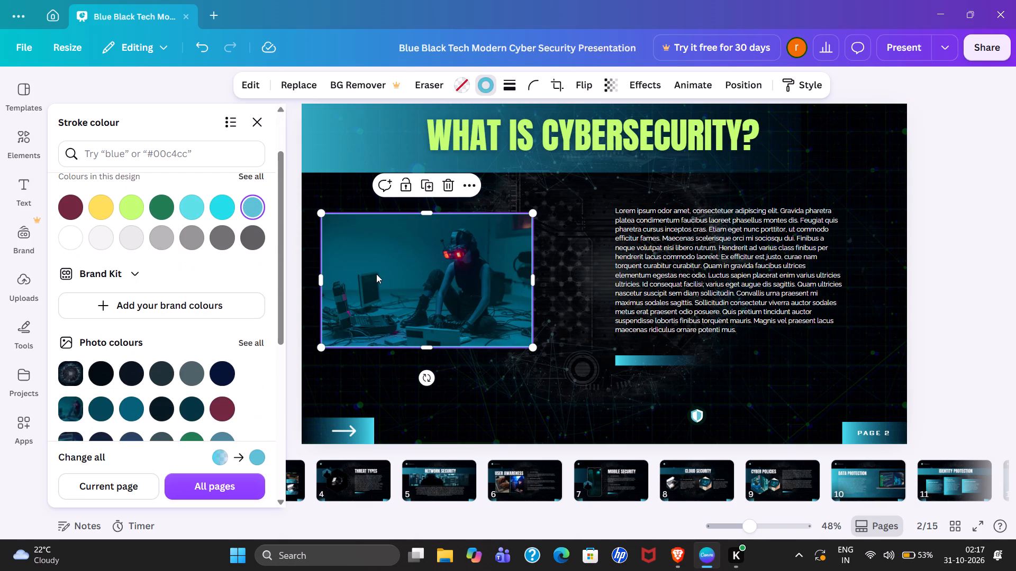
pyautogui.click(376, 274)
# Round the corners of page 2's photo to about 50, trying the maximum rounding of 100 on the way.
pyautogui.click(375, 259)
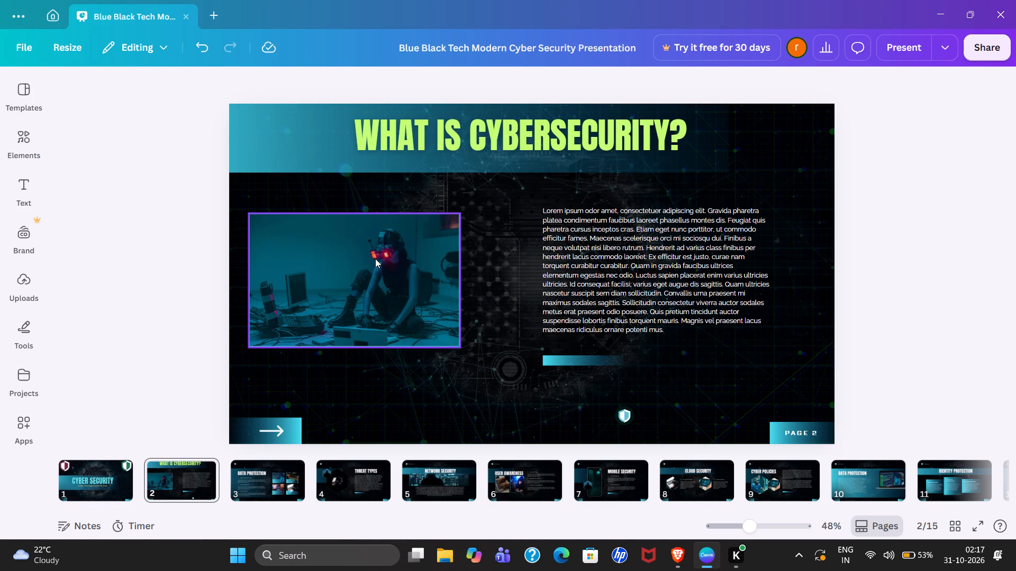
pyautogui.click(538, 81)
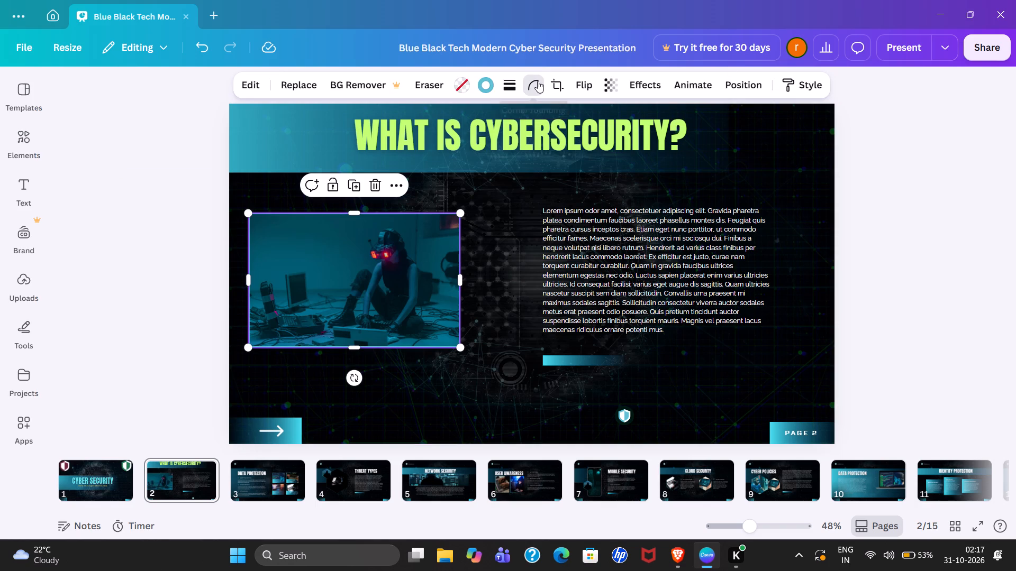
pyautogui.moveTo(466, 140); pyautogui.dragTo(471, 141)
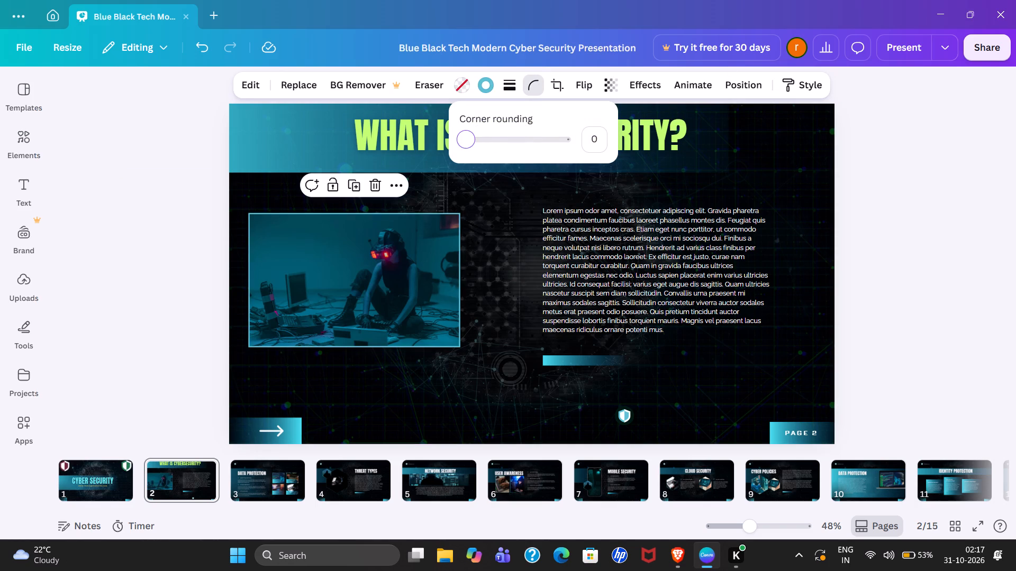
pyautogui.moveTo(471, 141); pyautogui.dragTo(523, 149)
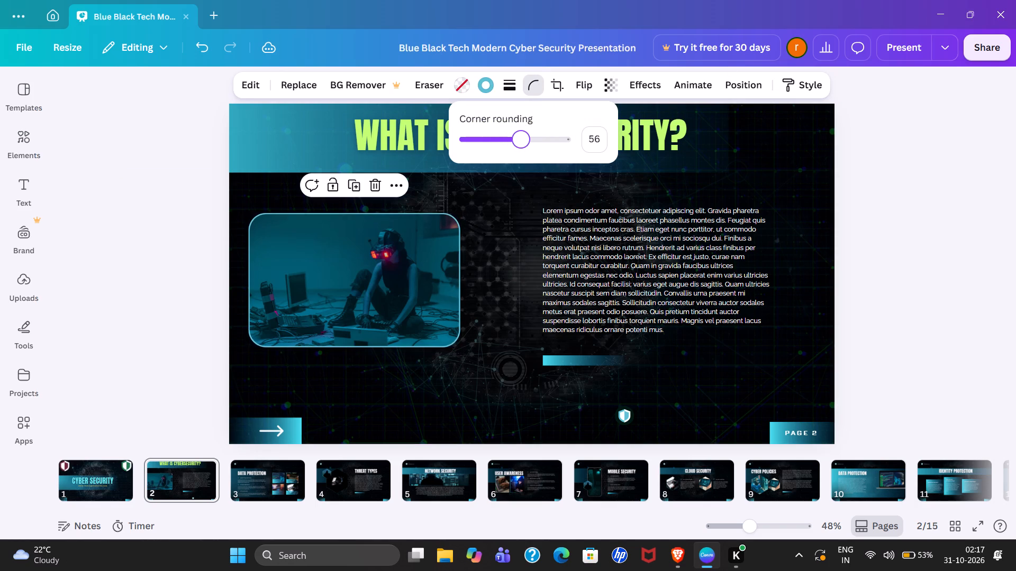
pyautogui.moveTo(523, 149); pyautogui.dragTo(596, 157)
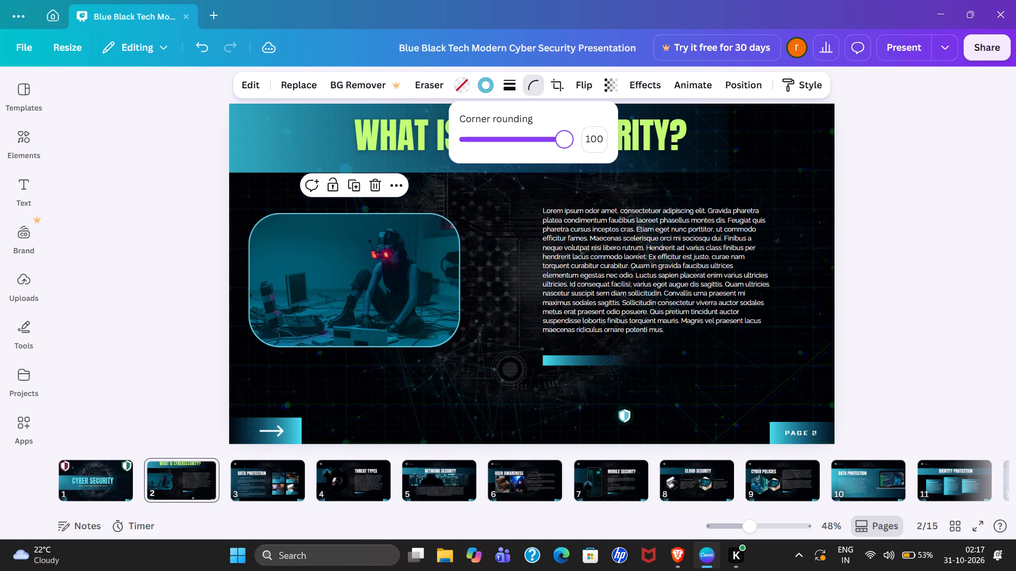
pyautogui.moveTo(596, 157); pyautogui.dragTo(520, 166)
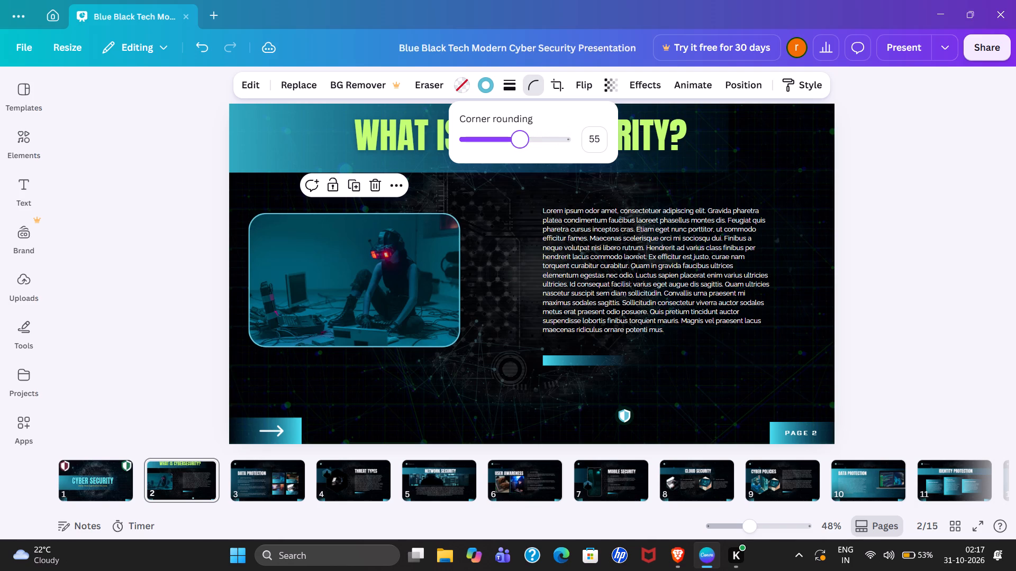
pyautogui.moveTo(520, 166); pyautogui.dragTo(515, 167)
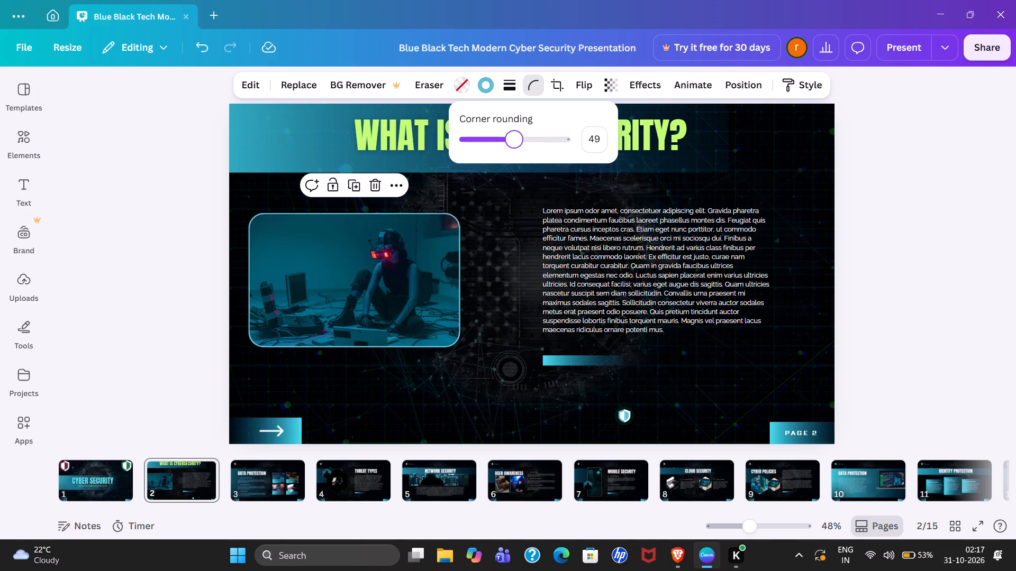
pyautogui.moveTo(515, 167); pyautogui.dragTo(516, 167)
# Widen page 2's body text box toward the right edge of the page, leaving a small margin.
pyautogui.click(615, 250)
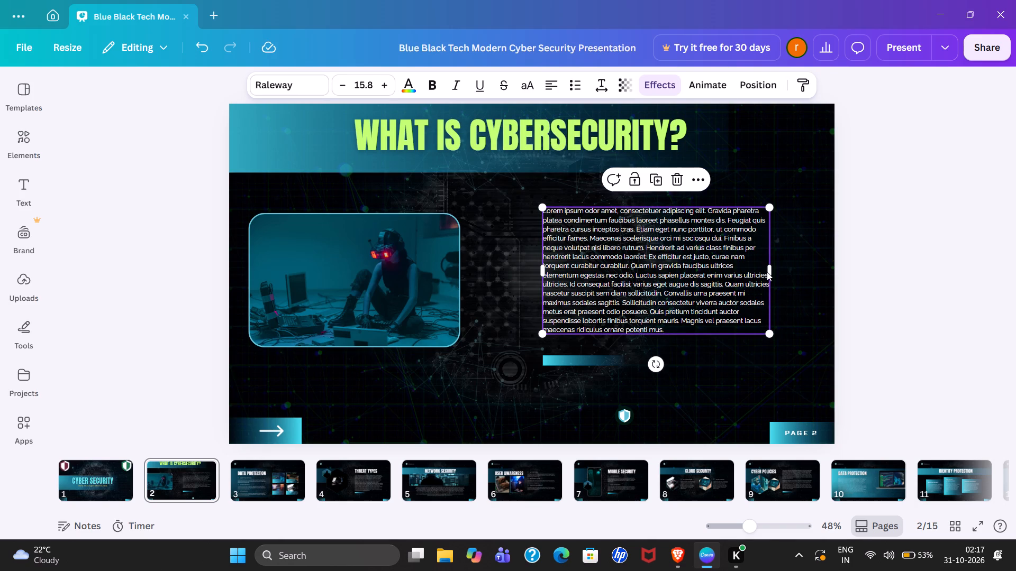
pyautogui.moveTo(770, 269); pyautogui.dragTo(807, 268)
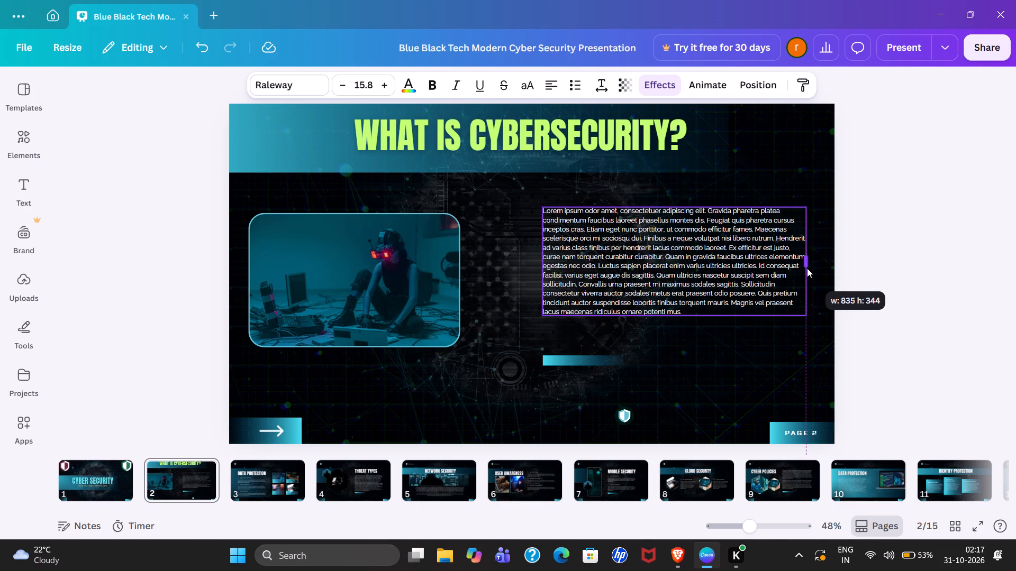
pyautogui.moveTo(807, 268); pyautogui.dragTo(808, 268)
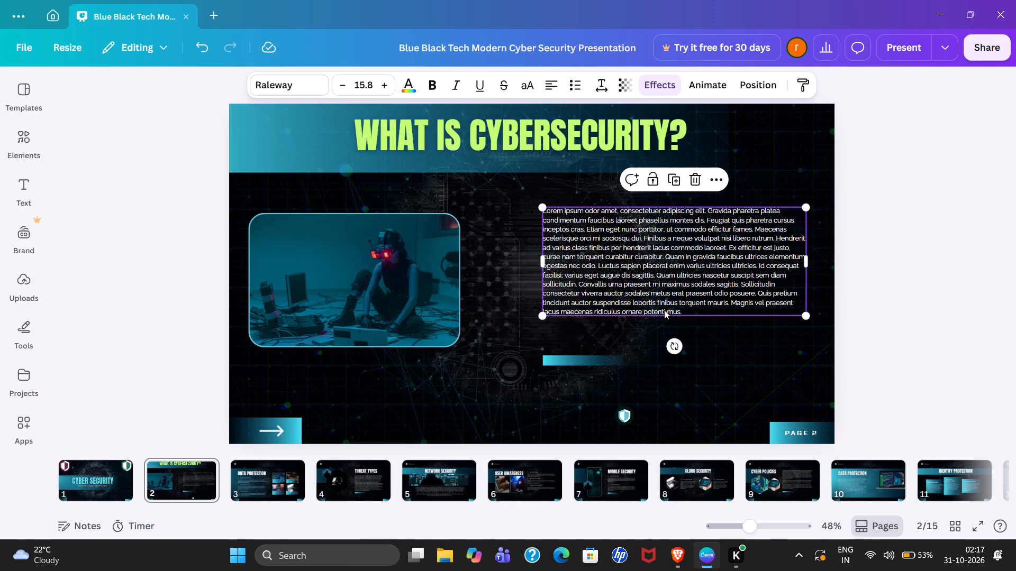
pyautogui.moveTo(810, 265); pyautogui.dragTo(810, 269)
pyautogui.moveTo(810, 269); pyautogui.dragTo(800, 266)
# Increase the body text's font size on page 2 to 19.8.
pyautogui.click(386, 81)
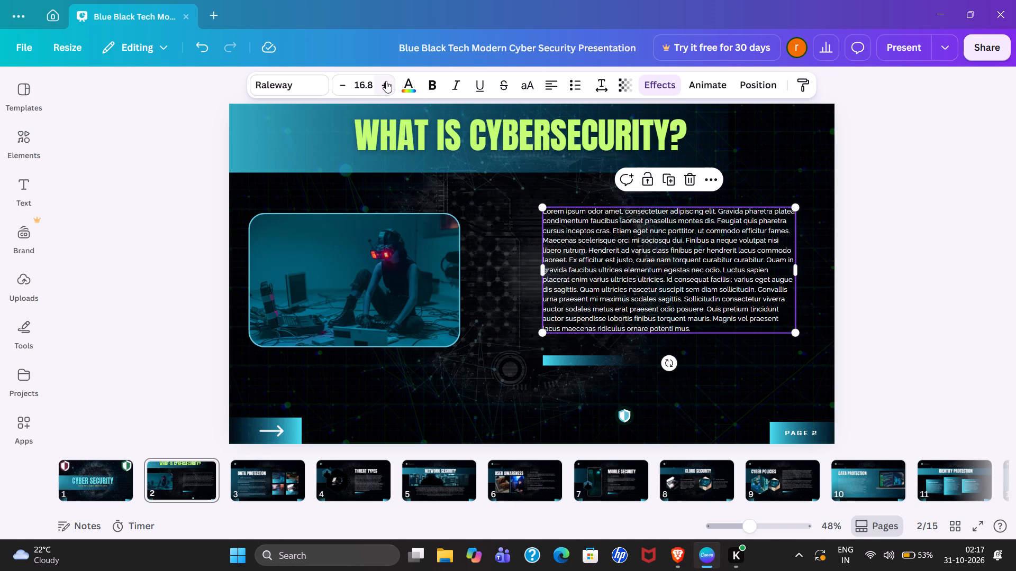
pyautogui.click(386, 81)
pyautogui.click(386, 81)
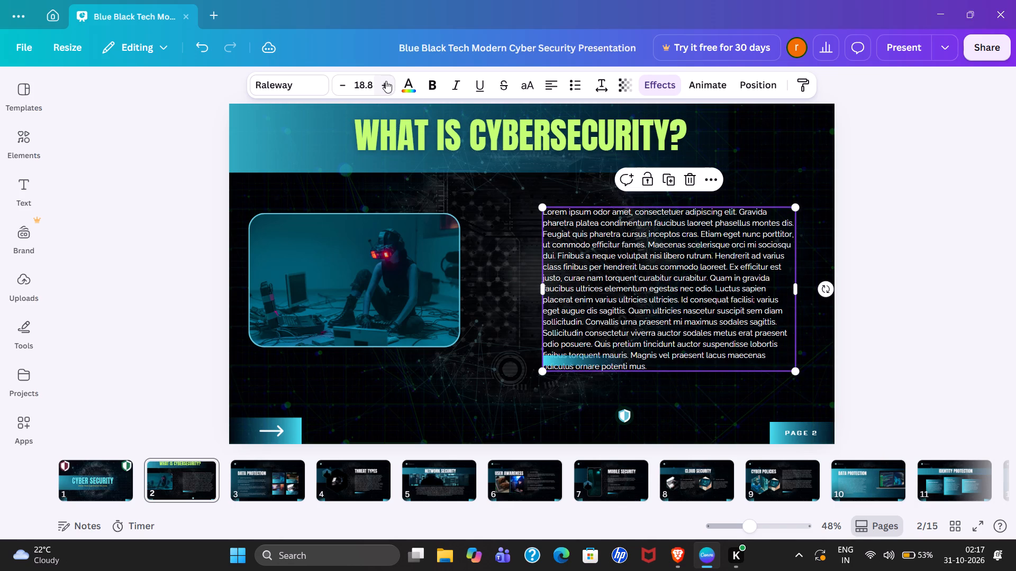
pyautogui.click(386, 81)
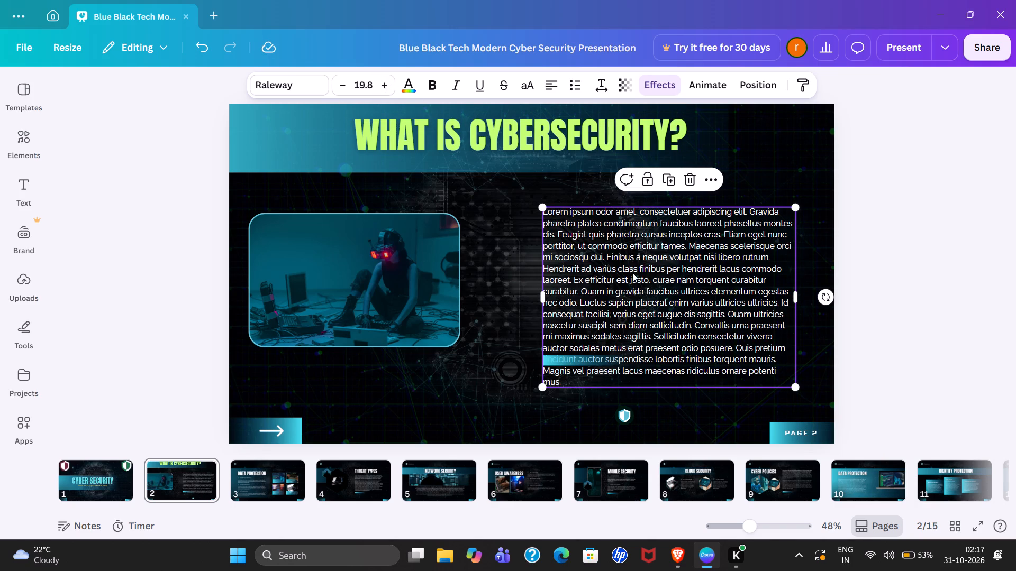
# Move page 2's body text aside and delete the small blue gradient bar behind it.
pyautogui.moveTo(634, 297); pyautogui.dragTo(719, 190)
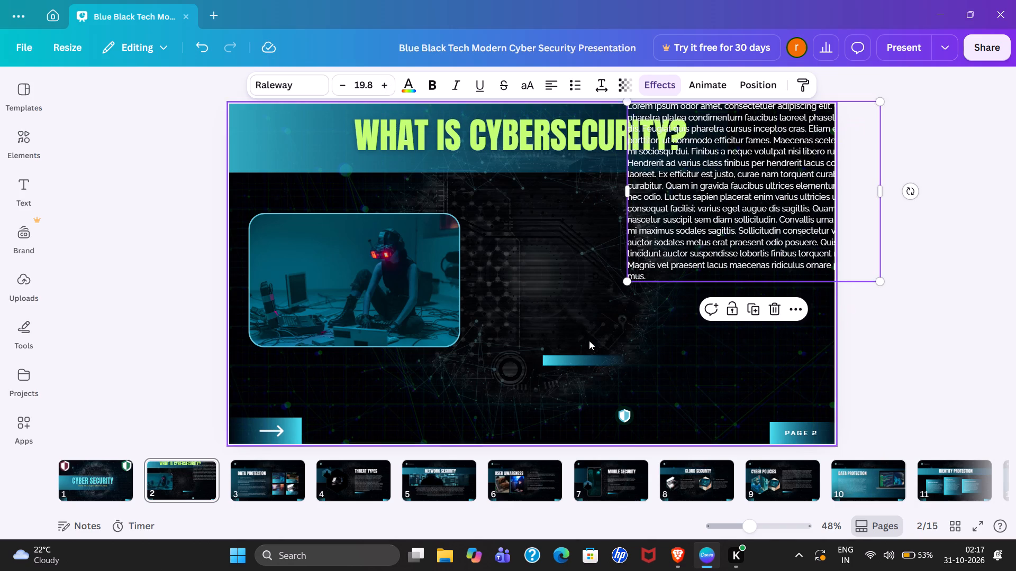
pyautogui.moveTo(574, 362); pyautogui.dragTo(319, 372)
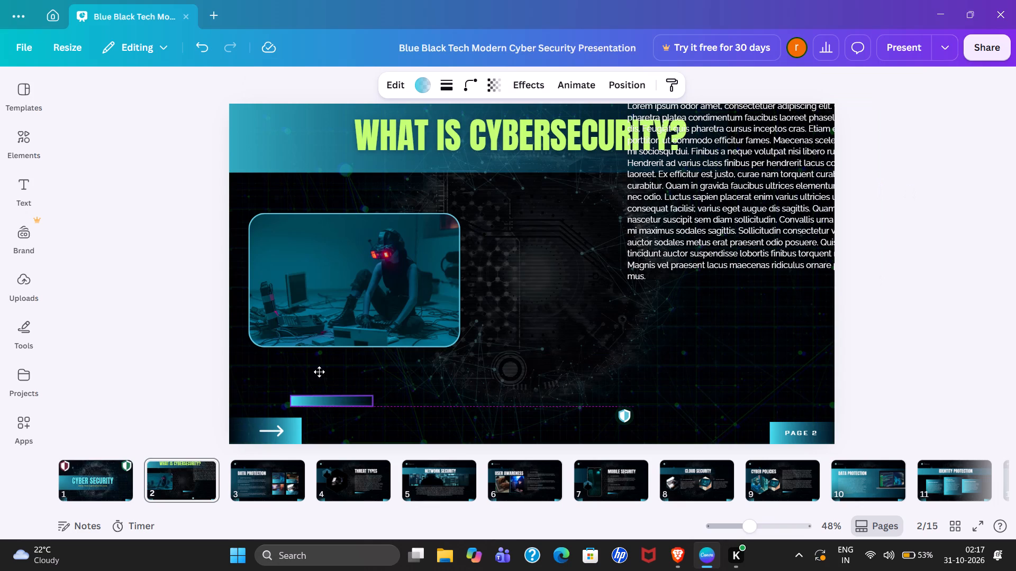
pyautogui.moveTo(319, 372); pyautogui.dragTo(343, 283)
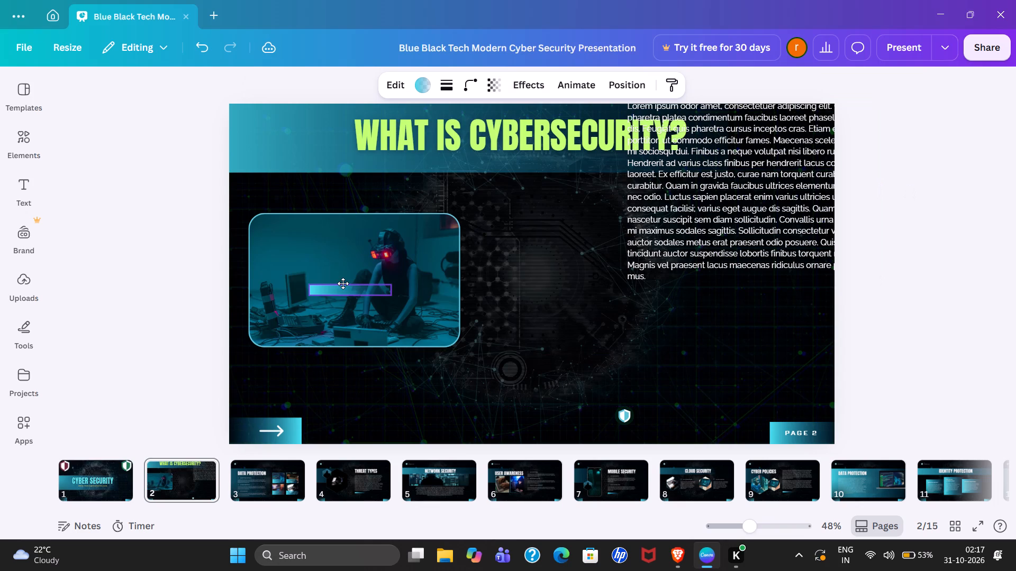
pyautogui.moveTo(343, 283); pyautogui.dragTo(452, 417)
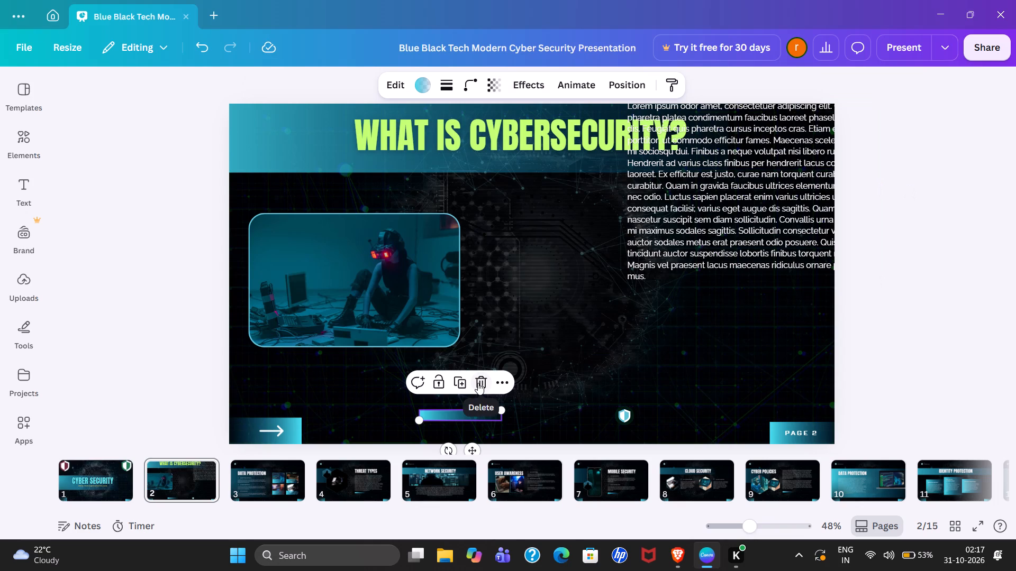
pyautogui.click(478, 383)
pyautogui.moveTo(508, 368); pyautogui.dragTo(517, 377)
# Move the body text back beside the photo, vertically centred on it, with its right edge aligned to the page number box.
pyautogui.moveTo(692, 213); pyautogui.dragTo(582, 307)
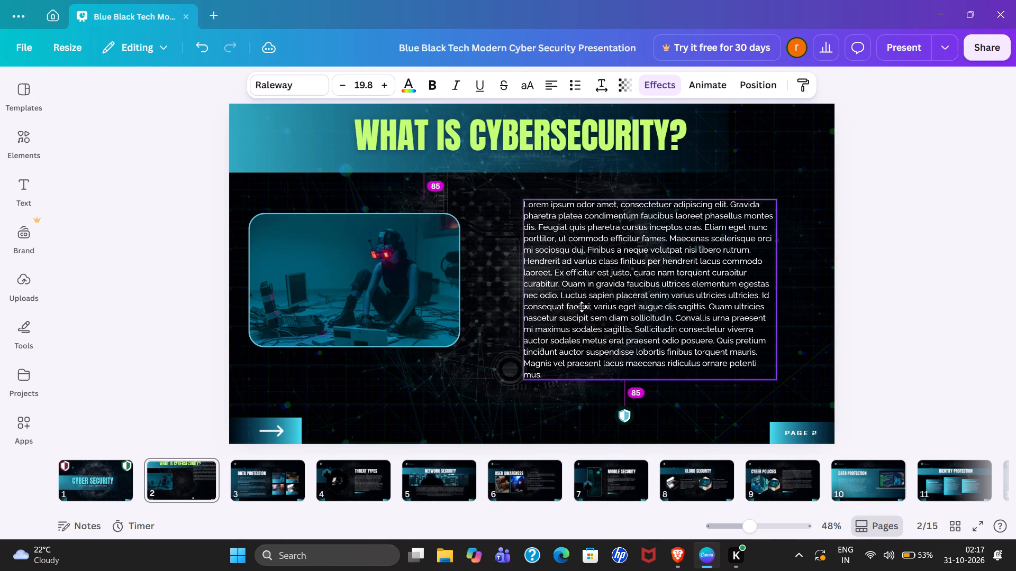
pyautogui.moveTo(582, 307); pyautogui.dragTo(583, 301)
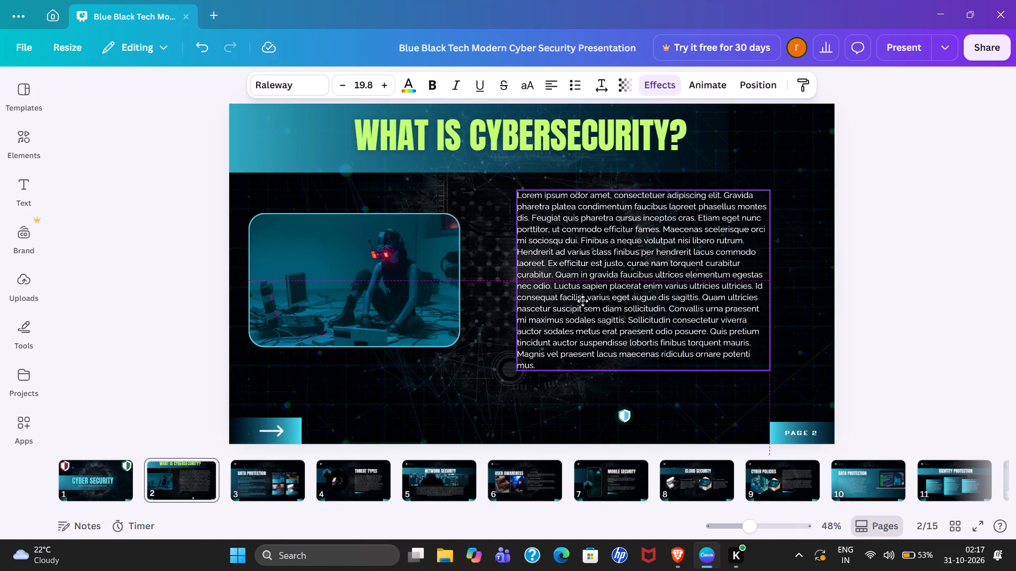
pyautogui.moveTo(583, 301); pyautogui.dragTo(582, 301)
# Recolour page 2's body text, trying cyan, green and maroon before settling on light purple from the default solid colours.
pyautogui.click(409, 87)
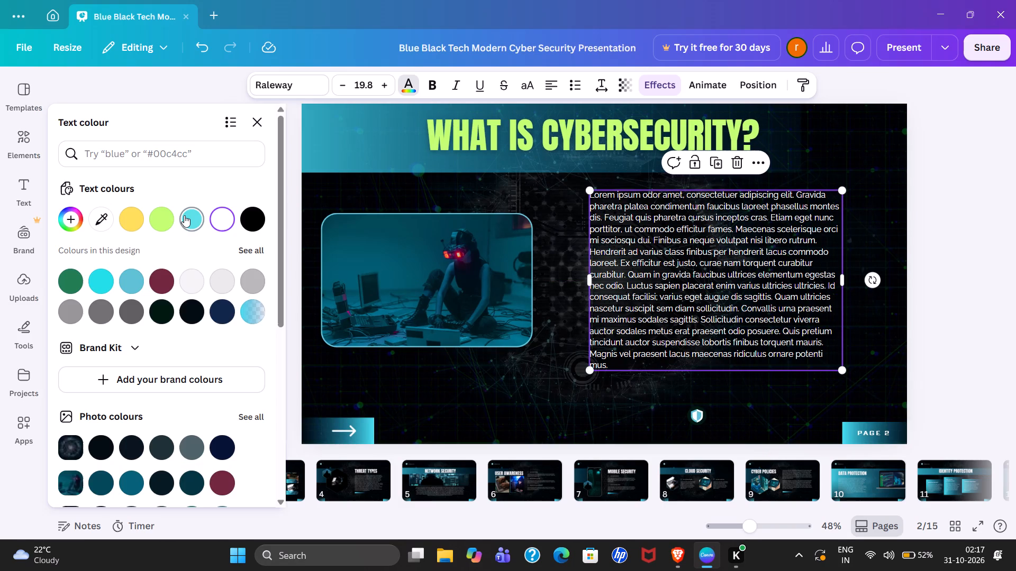
pyautogui.click(184, 215)
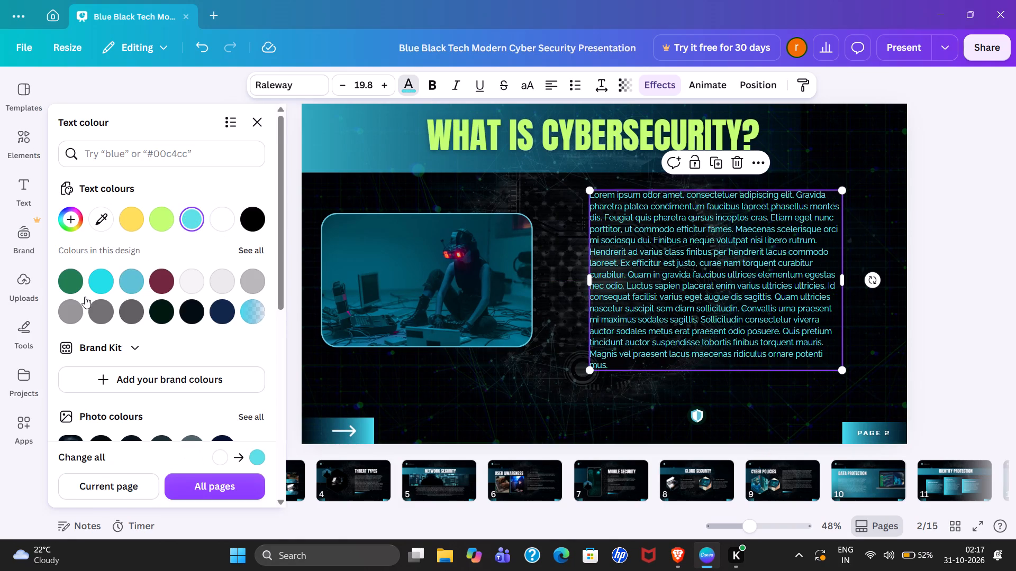
pyautogui.click(71, 272)
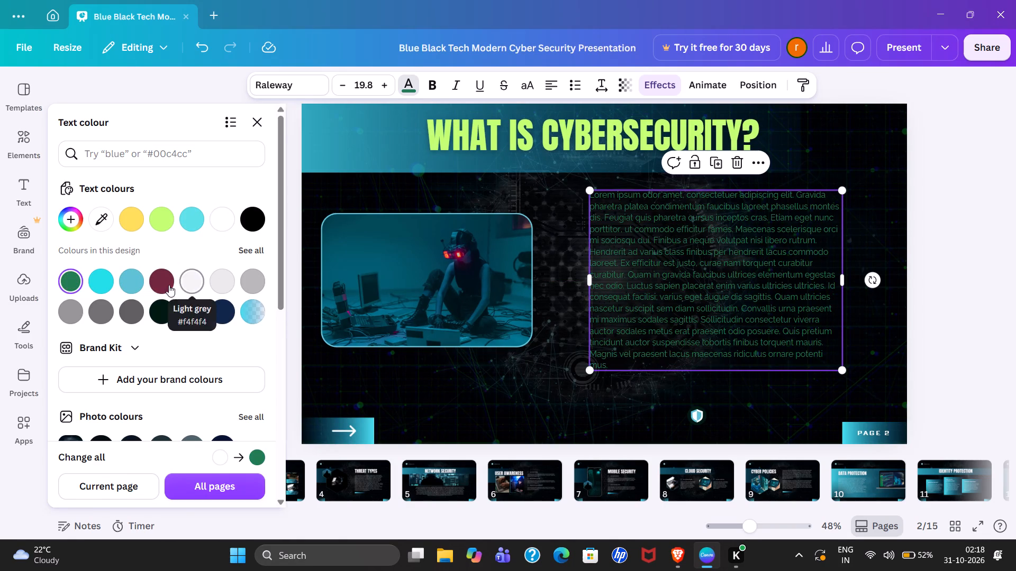
pyautogui.click(167, 285)
pyautogui.scroll(-1, 185, 297)
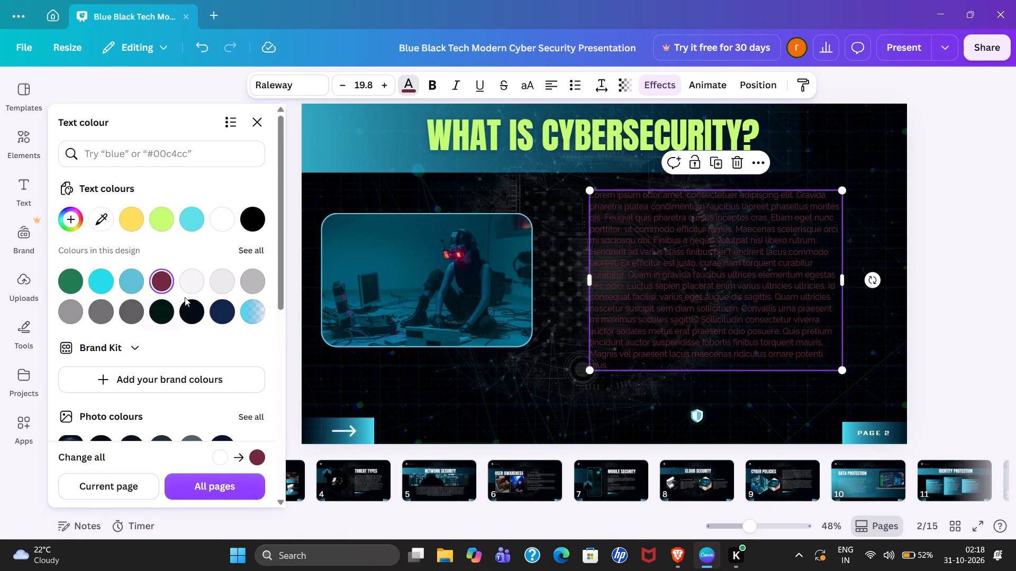
pyautogui.scroll(-1, 185, 297)
pyautogui.scroll(1, 174, 322)
pyautogui.scroll(-3, 174, 322)
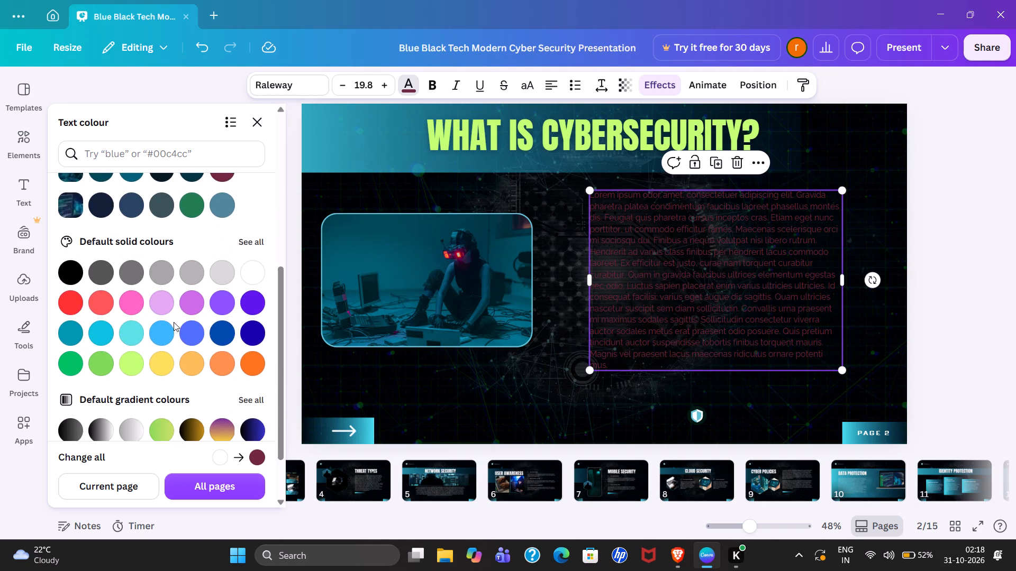
pyautogui.click(169, 303)
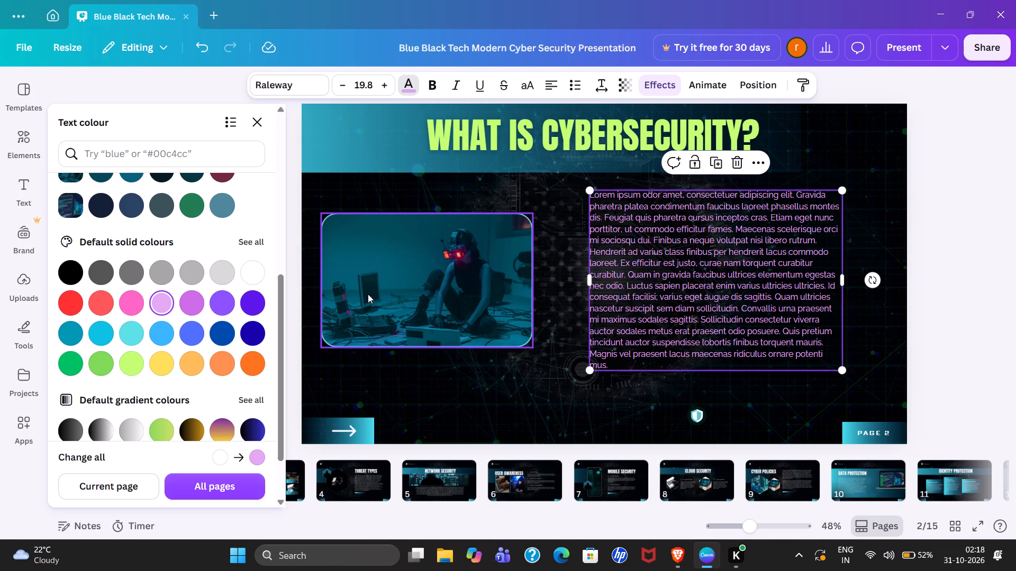
# Increase the body text's font size to 21.8 and move the text box closer to the photo, just below the title band.
pyautogui.click(384, 85)
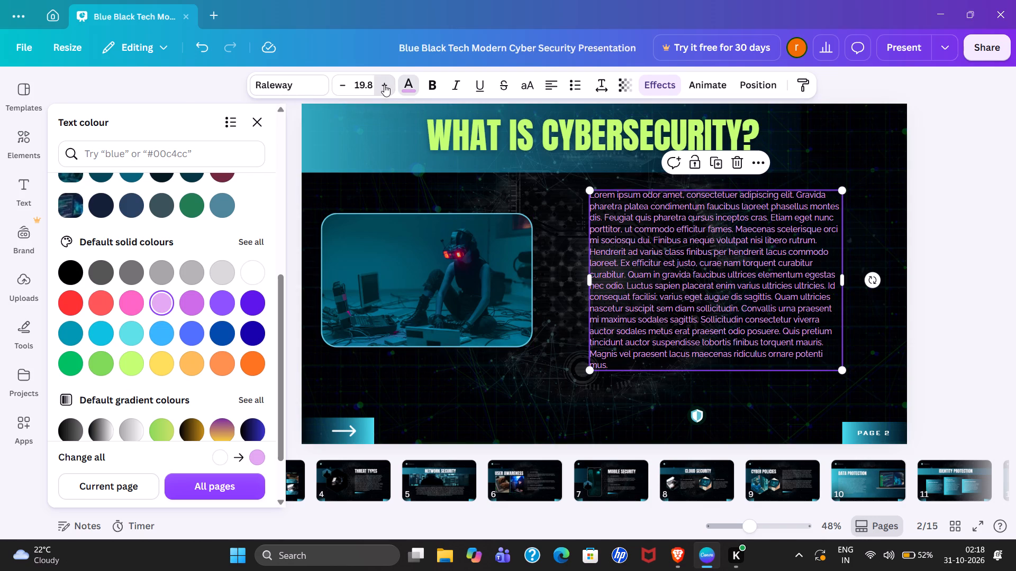
pyautogui.click(384, 85)
pyautogui.moveTo(695, 284); pyautogui.dragTo(654, 278)
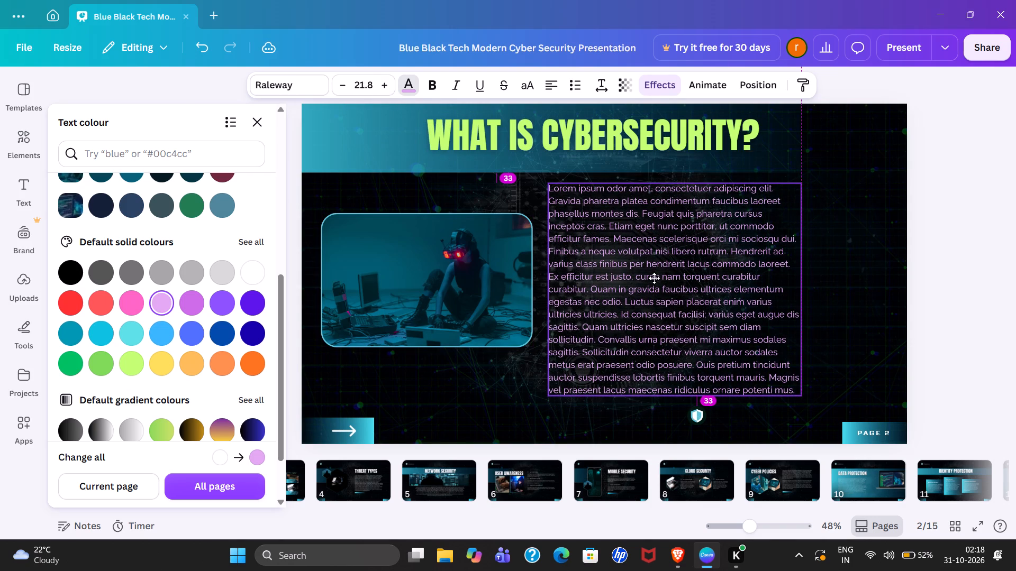
pyautogui.moveTo(654, 278); pyautogui.dragTo(654, 278)
# Move the small shield icon from below the body text to page 2's top-right corner and enlarge it to fill the corner beside the title.
pyautogui.moveTo(693, 416); pyautogui.dragTo(769, 155)
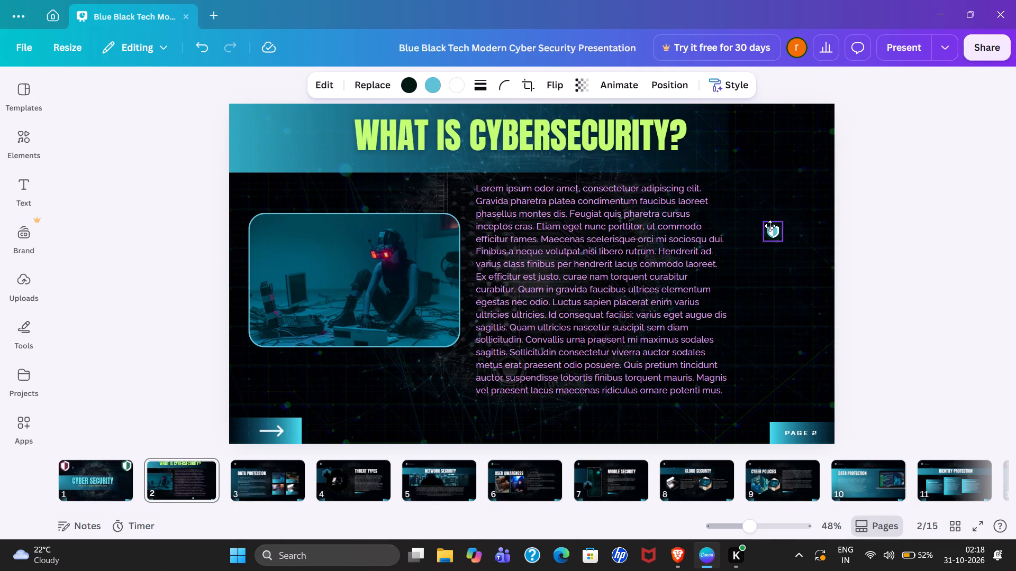
pyautogui.click(784, 167)
pyautogui.moveTo(784, 167); pyautogui.dragTo(788, 170)
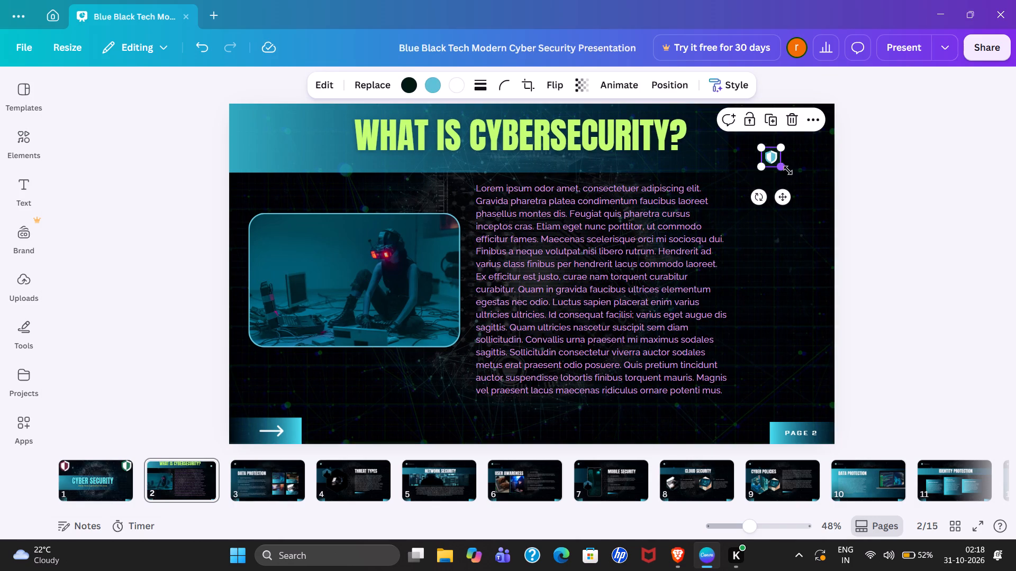
pyautogui.moveTo(788, 170); pyautogui.dragTo(833, 204)
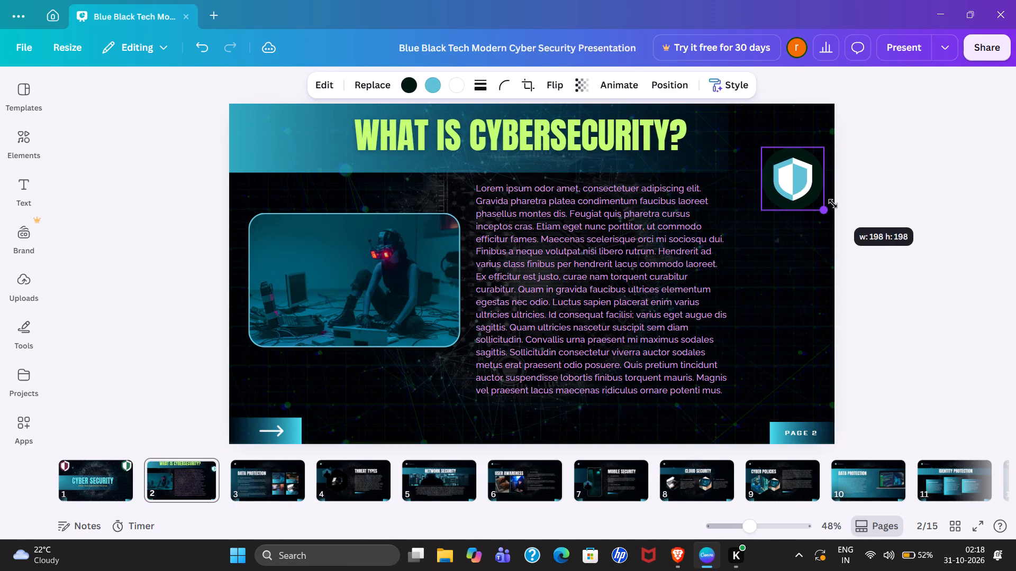
pyautogui.moveTo(833, 204); pyautogui.dragTo(840, 217)
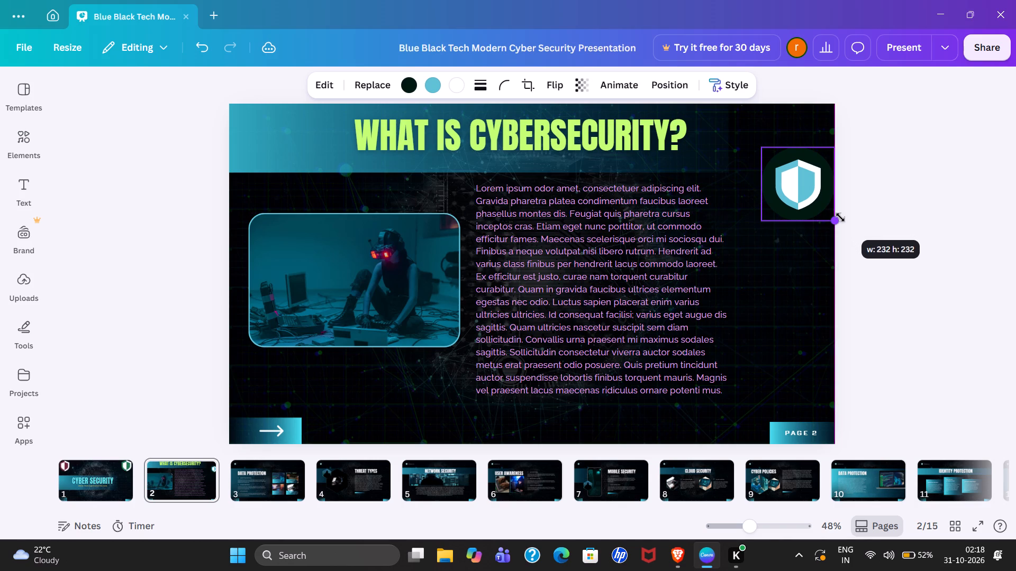
pyautogui.moveTo(840, 217); pyautogui.dragTo(852, 234)
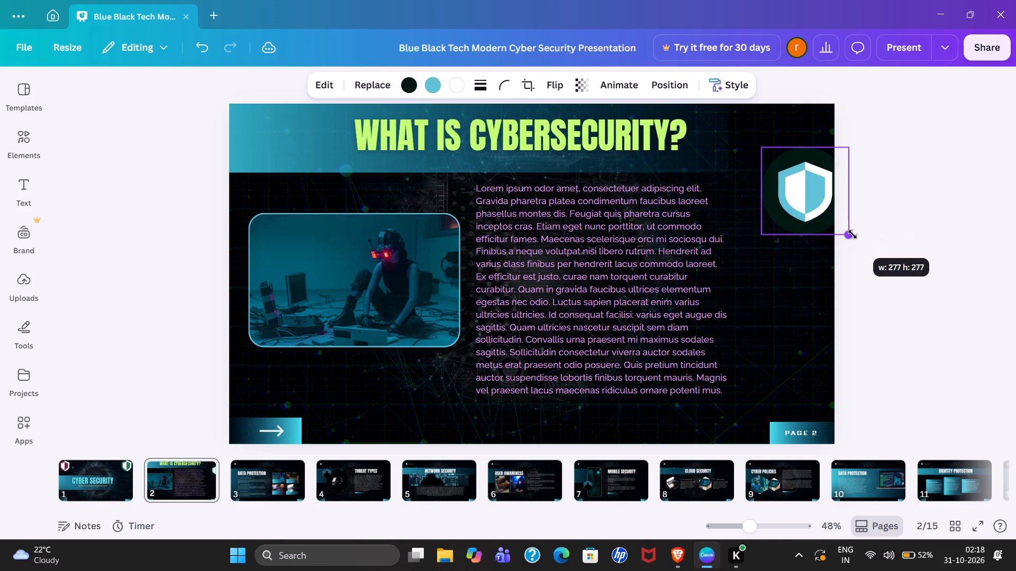
pyautogui.moveTo(852, 234); pyautogui.dragTo(946, 229)
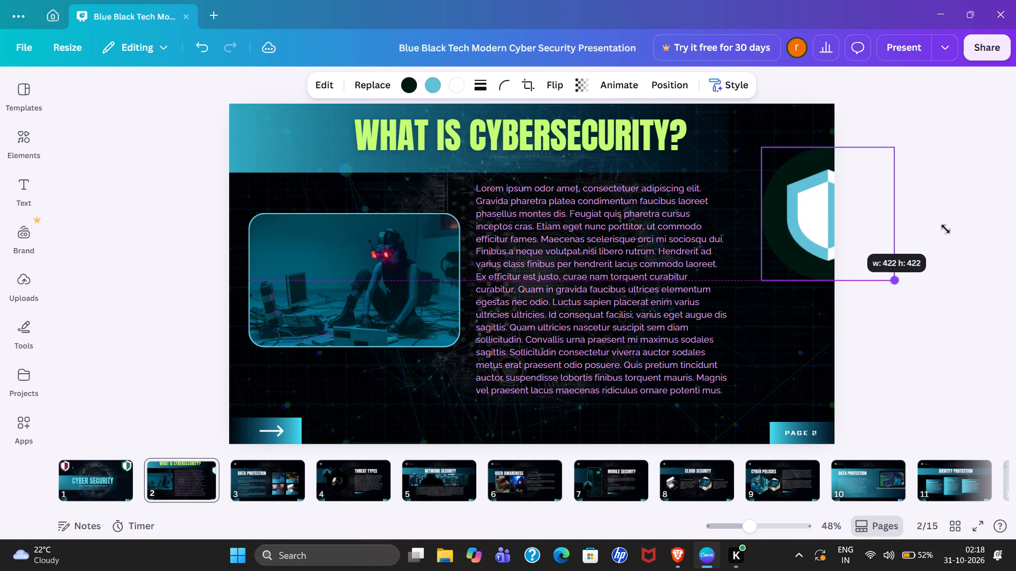
pyautogui.moveTo(946, 229); pyautogui.dragTo(926, 219)
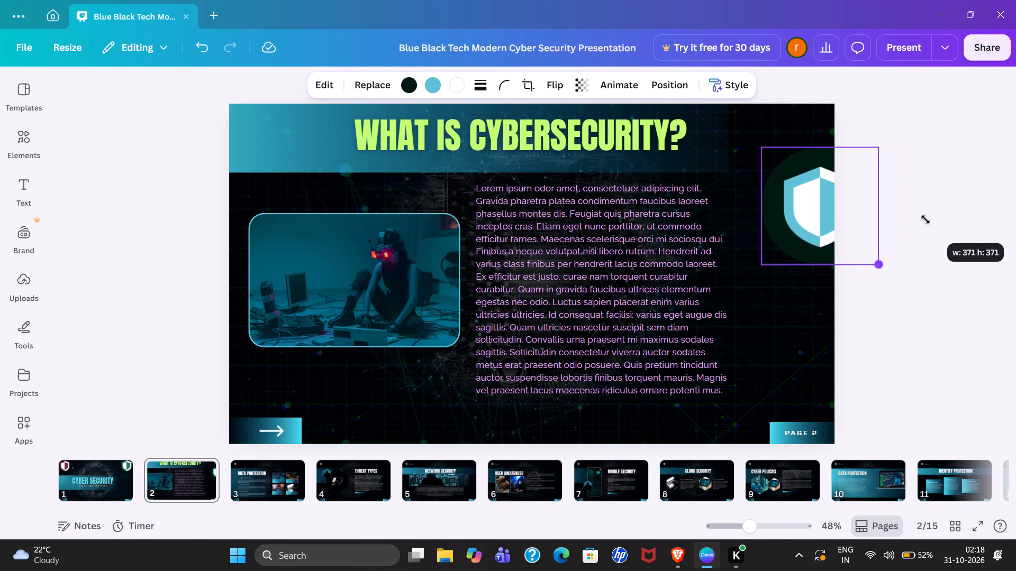
pyautogui.moveTo(926, 219); pyautogui.dragTo(919, 216)
pyautogui.moveTo(850, 215); pyautogui.dragTo(803, 167)
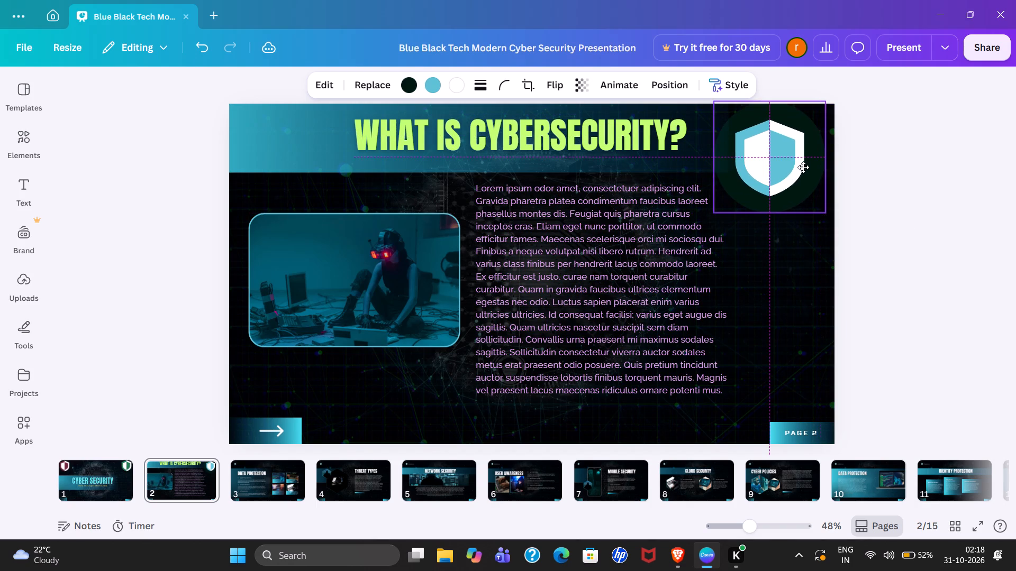
pyautogui.moveTo(803, 167); pyautogui.dragTo(818, 160)
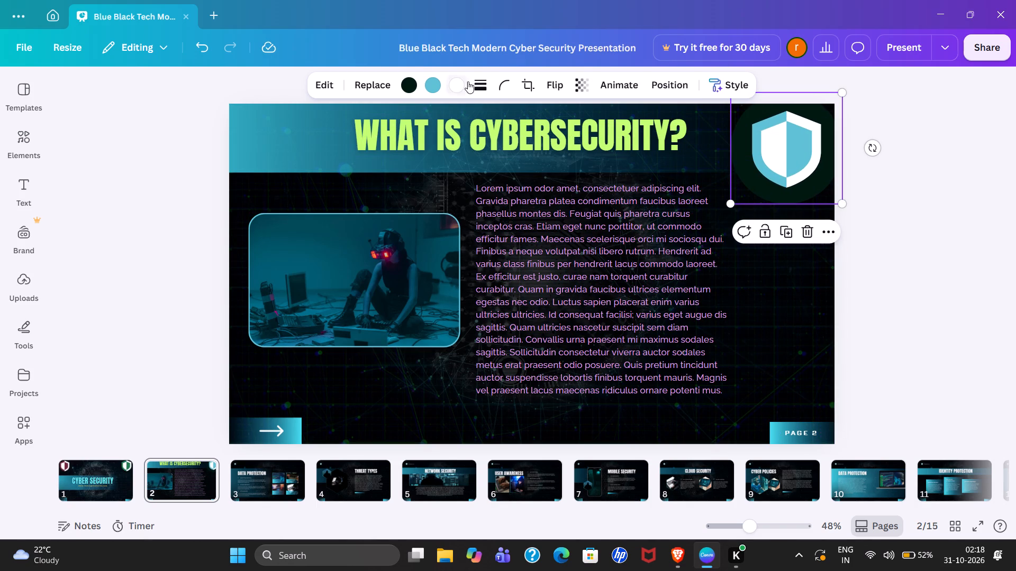
# Change the shield icon's dark green circle background to black.
pyautogui.click(408, 83)
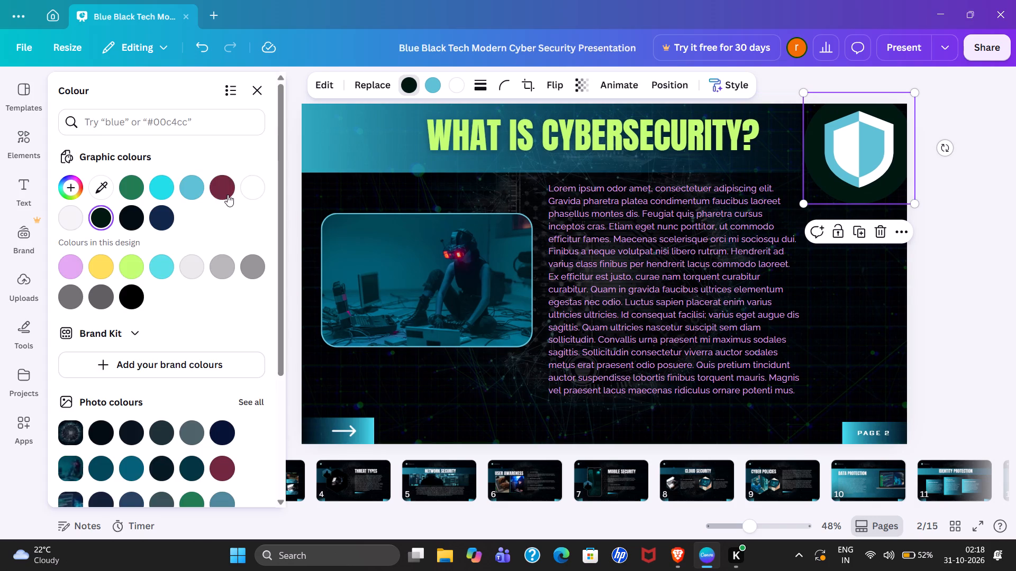
pyautogui.click(132, 293)
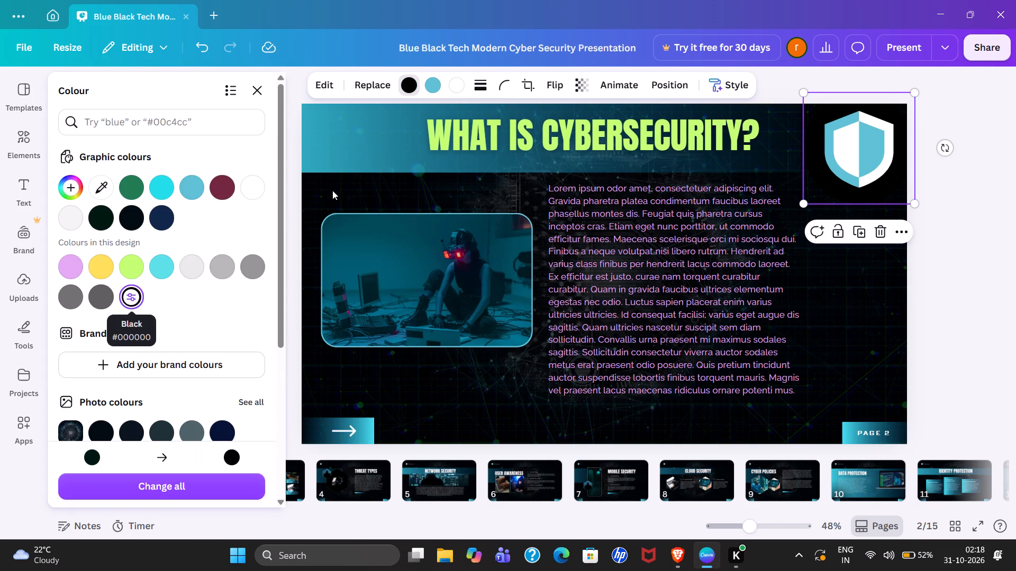
# Recolour the shield's light blue parts, trying maroon, green, lighter and darker blues and violet before settling on cobalt blue.
pyautogui.click(435, 84)
pyautogui.click(217, 182)
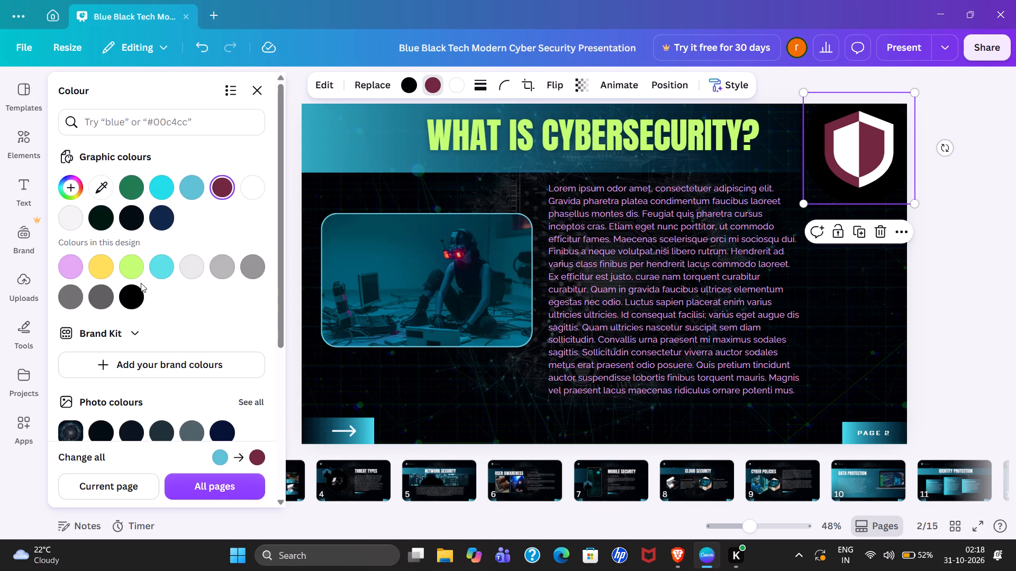
pyautogui.scroll(-4, 141, 283)
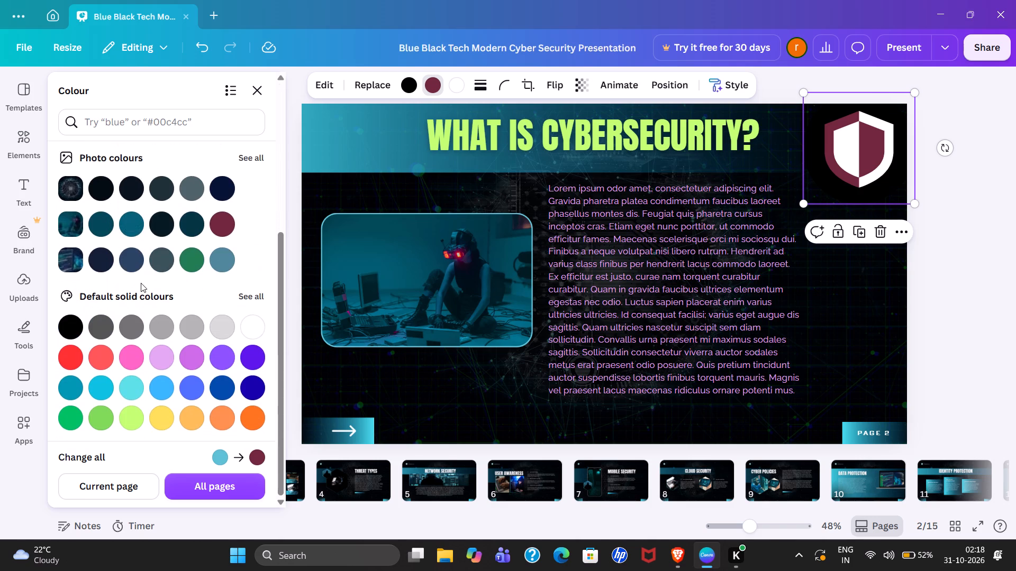
pyautogui.click(94, 425)
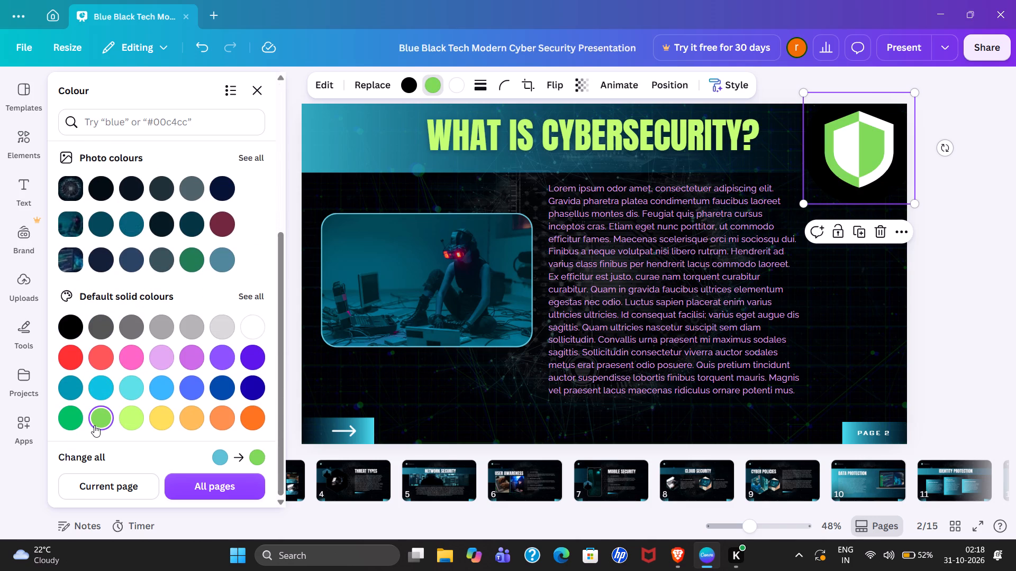
pyautogui.click(188, 387)
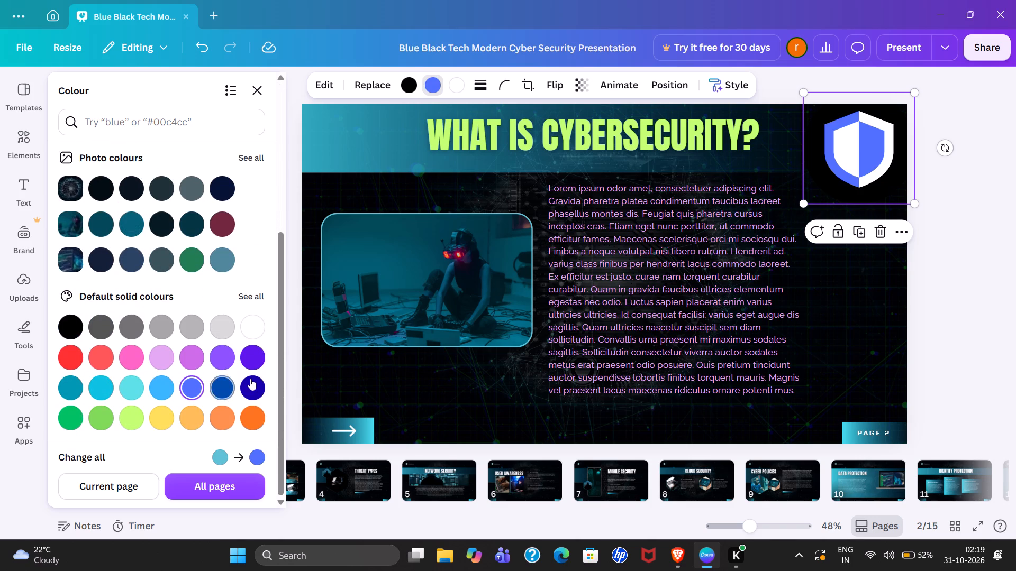
pyautogui.click(253, 385)
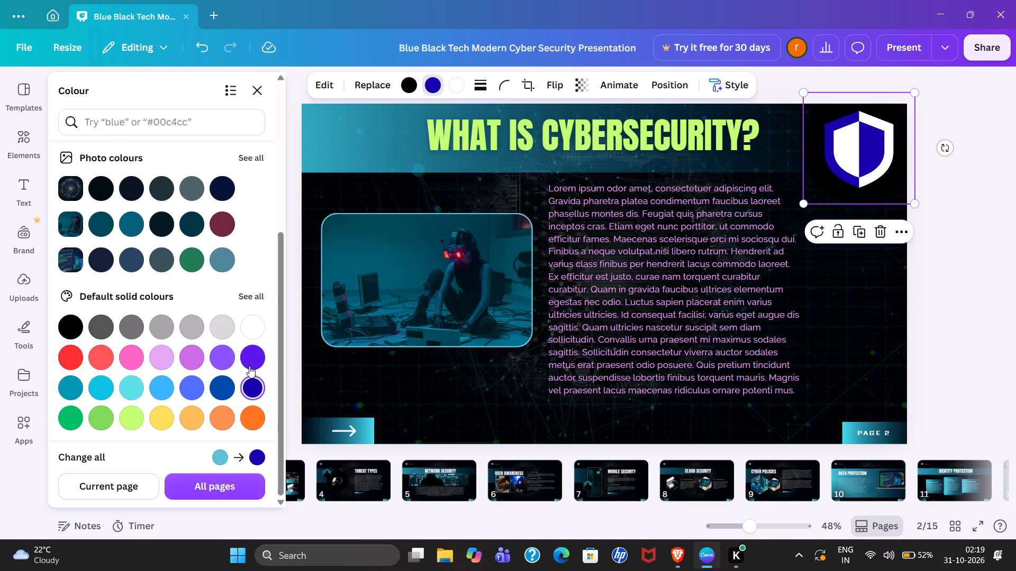
pyautogui.click(249, 357)
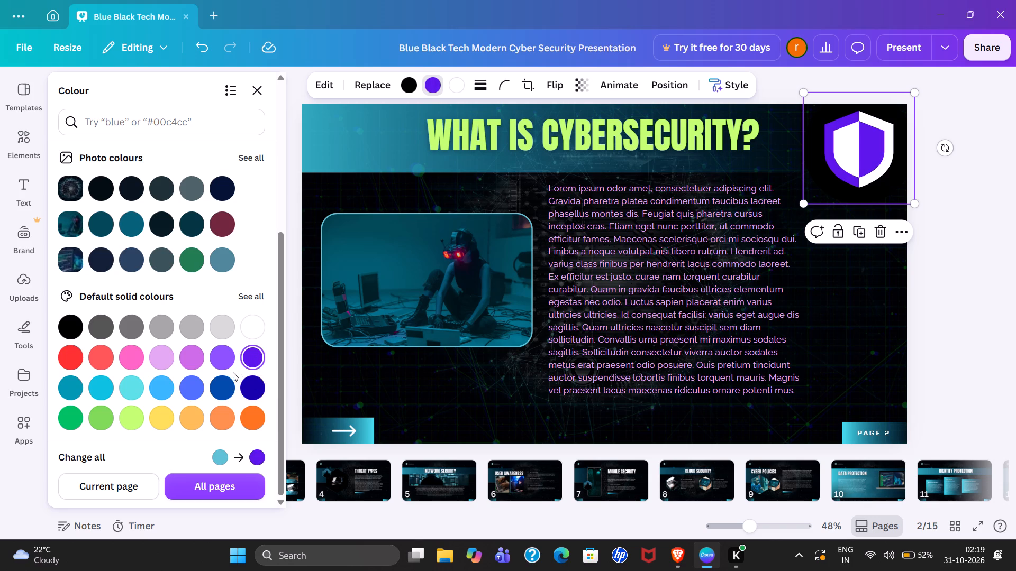
pyautogui.click(217, 389)
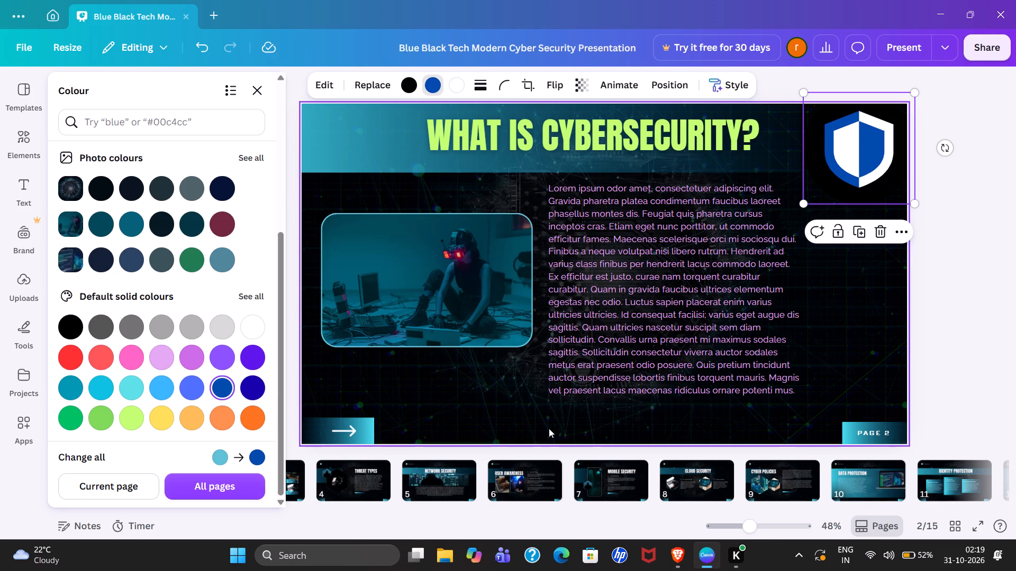
# Go to page 3 and move the teal gradient panel down behind the three lower text sections.
pyautogui.hscroll(5, 447, 491)
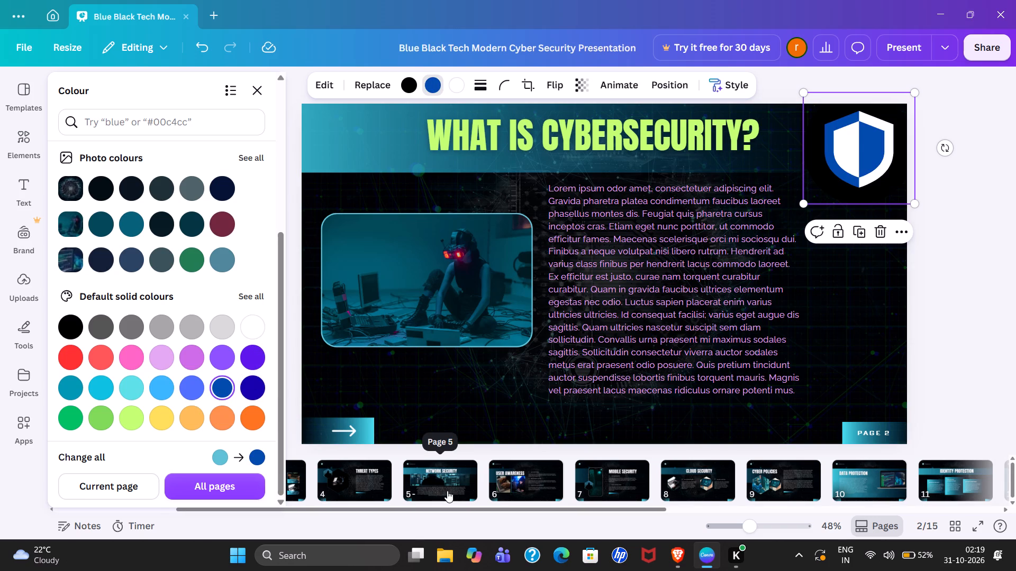
pyautogui.click(486, 479)
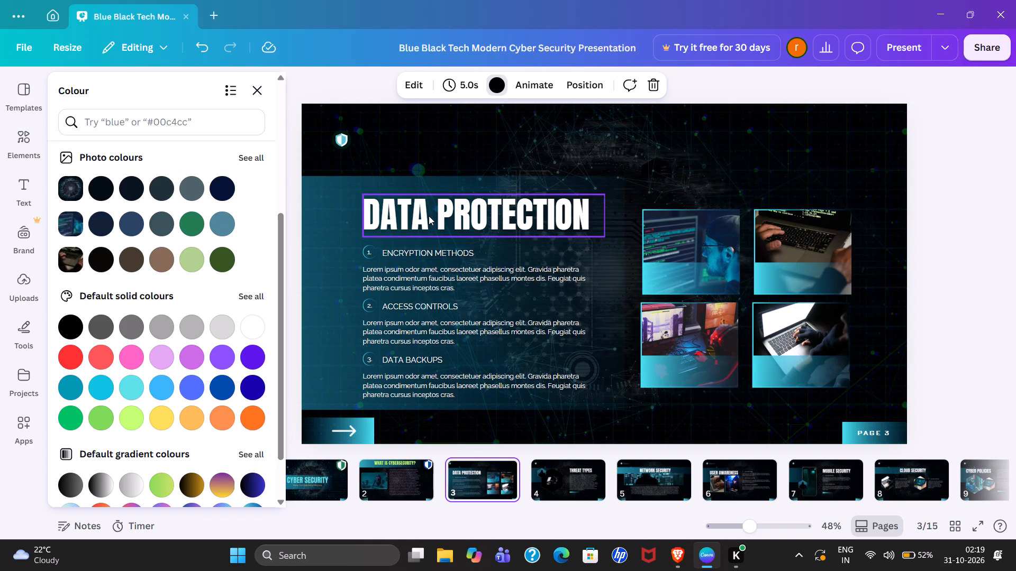
pyautogui.click(326, 263)
pyautogui.moveTo(326, 263); pyautogui.dragTo(495, 190)
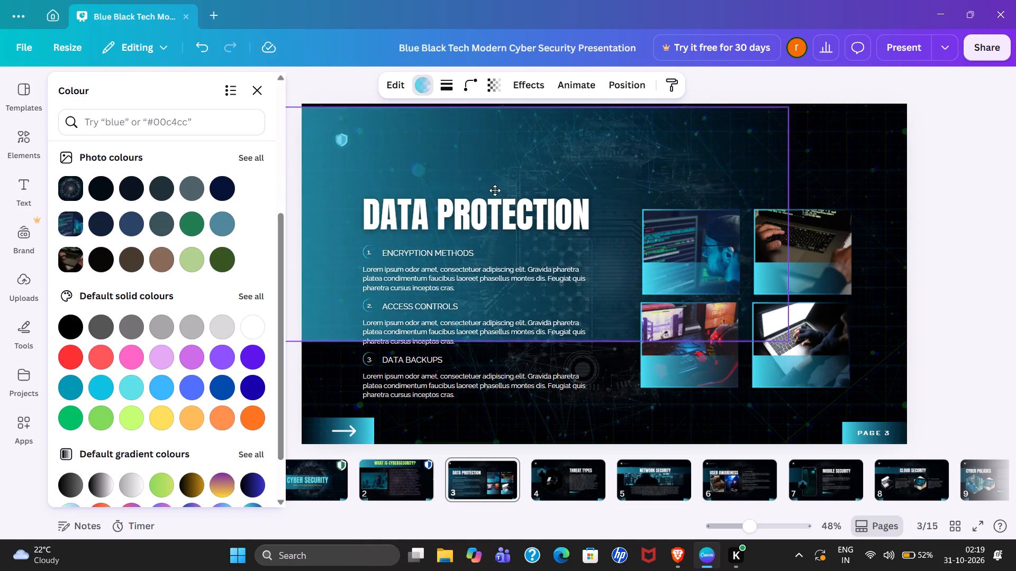
pyautogui.moveTo(495, 190); pyautogui.dragTo(492, 163)
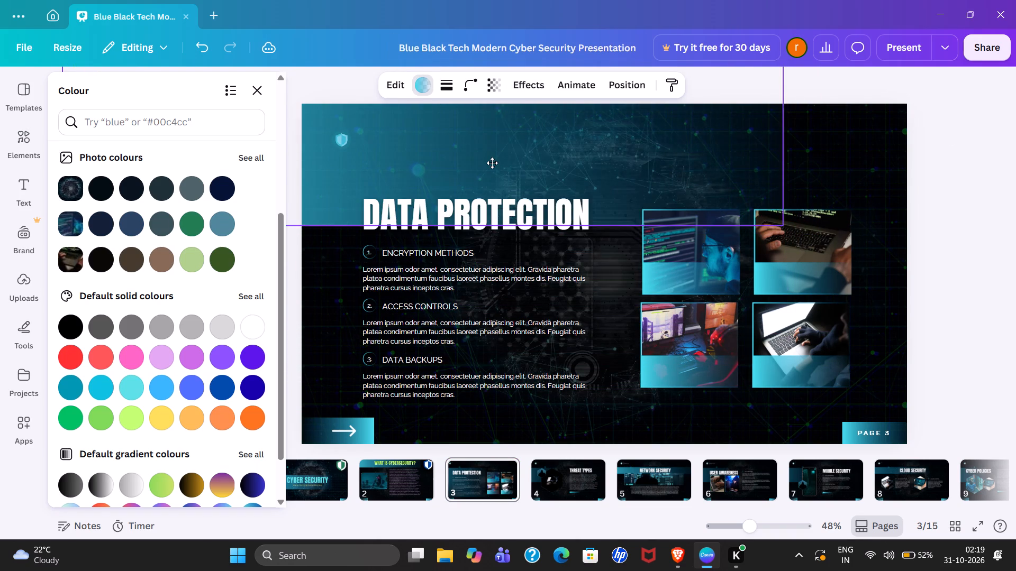
pyautogui.moveTo(492, 163); pyautogui.dragTo(450, 325)
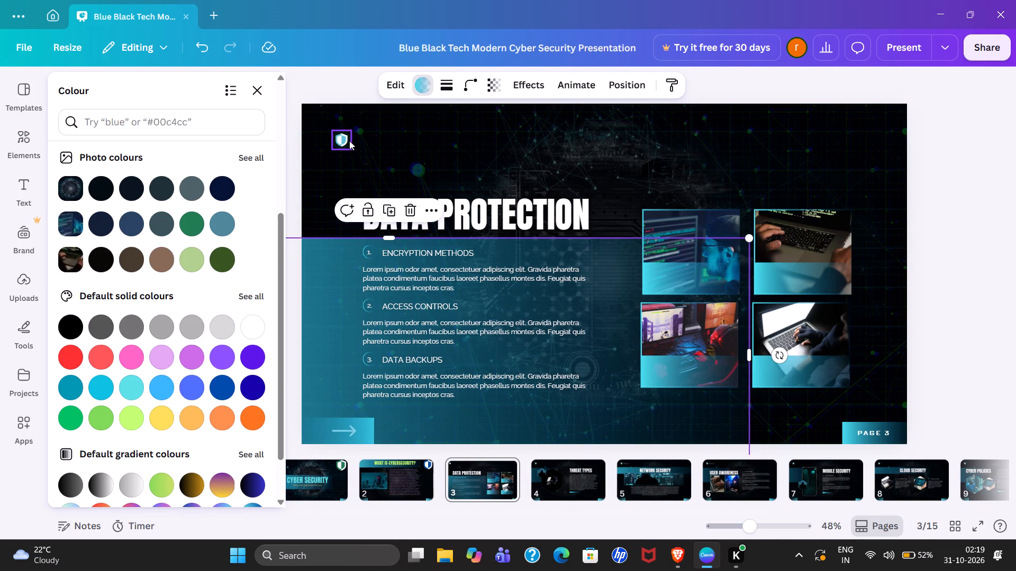
# Move page 3's small shield icon from the top-left corner to beside the photo grid, near the page's right edge.
pyautogui.moveTo(344, 144); pyautogui.dragTo(813, 165)
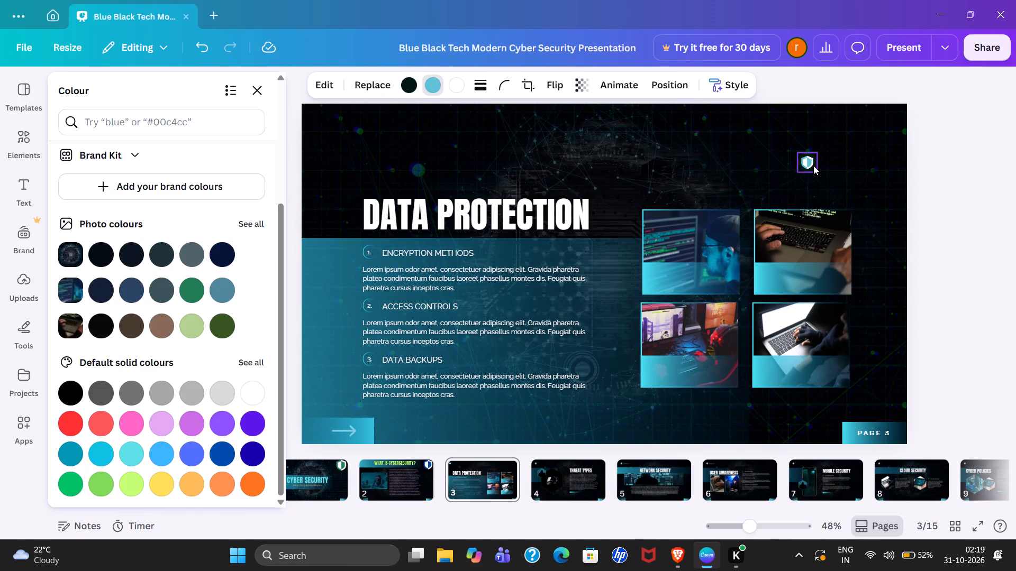
pyautogui.click(810, 162)
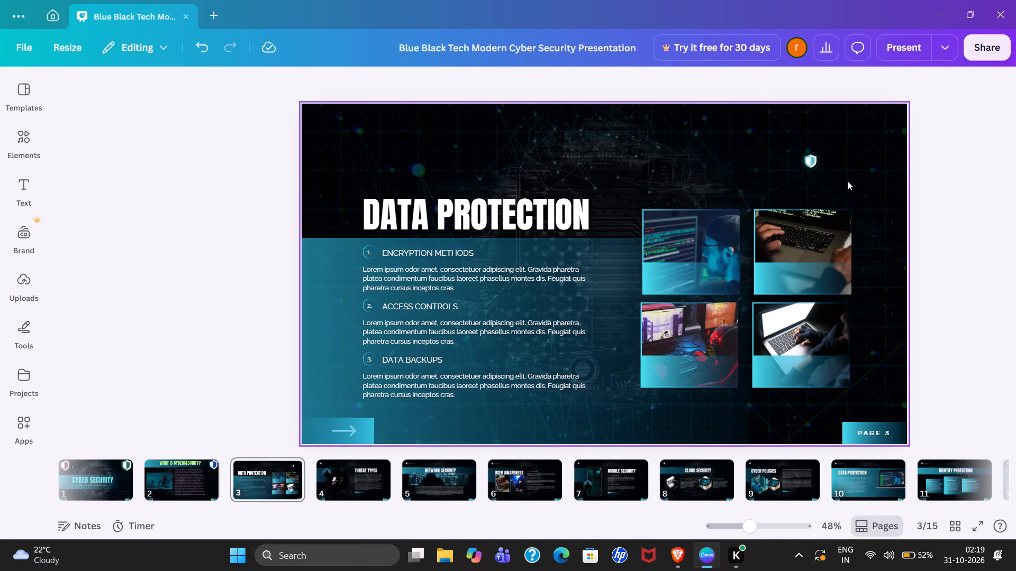
pyautogui.moveTo(742, 161); pyautogui.dragTo(761, 177)
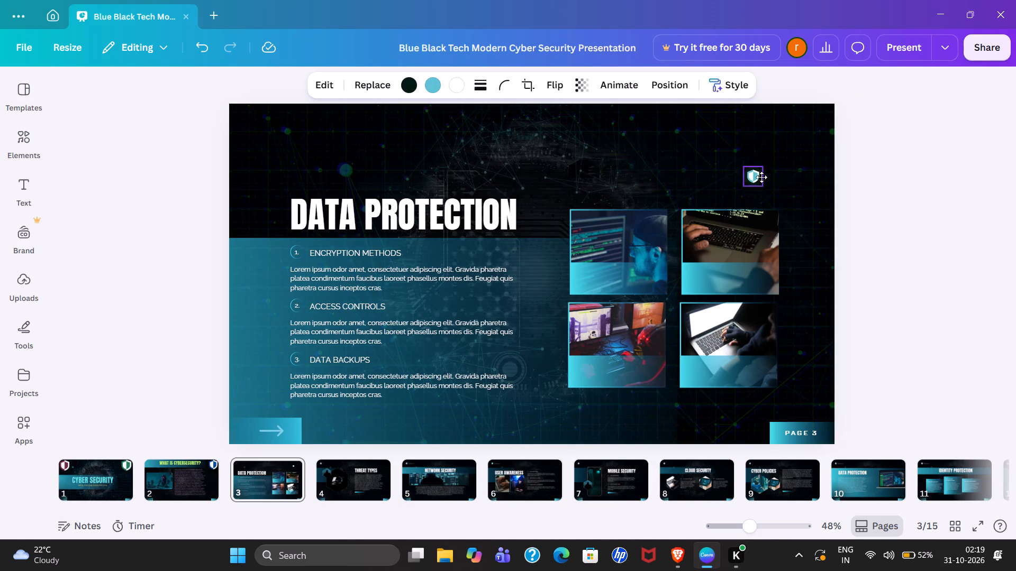
pyautogui.moveTo(761, 177); pyautogui.dragTo(813, 268)
# Move the teal gradient panel to the top of page 3 so its lower part forms a title band.
pyautogui.moveTo(534, 287); pyautogui.dragTo(537, 257)
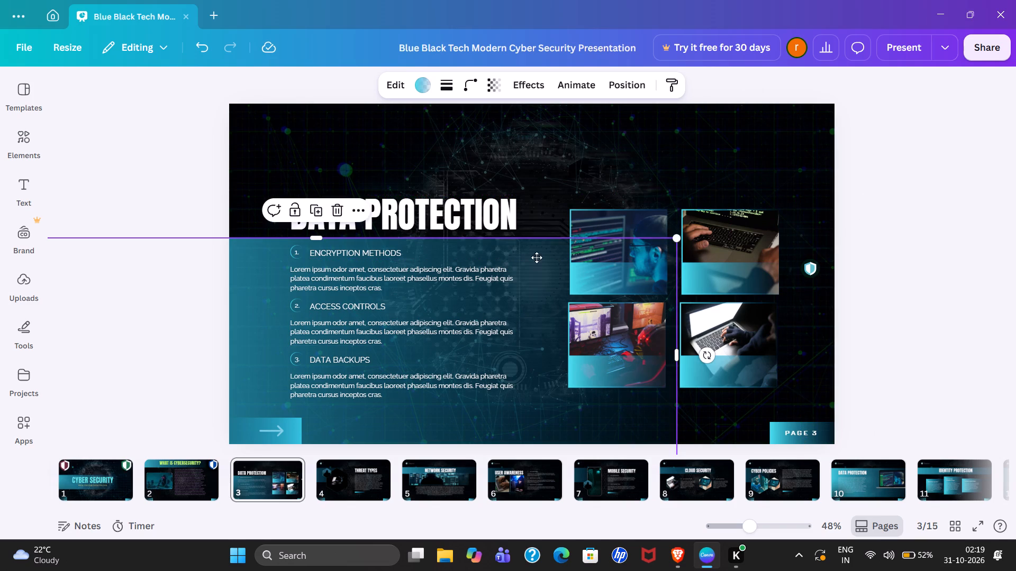
pyautogui.moveTo(537, 257); pyautogui.dragTo(510, 0)
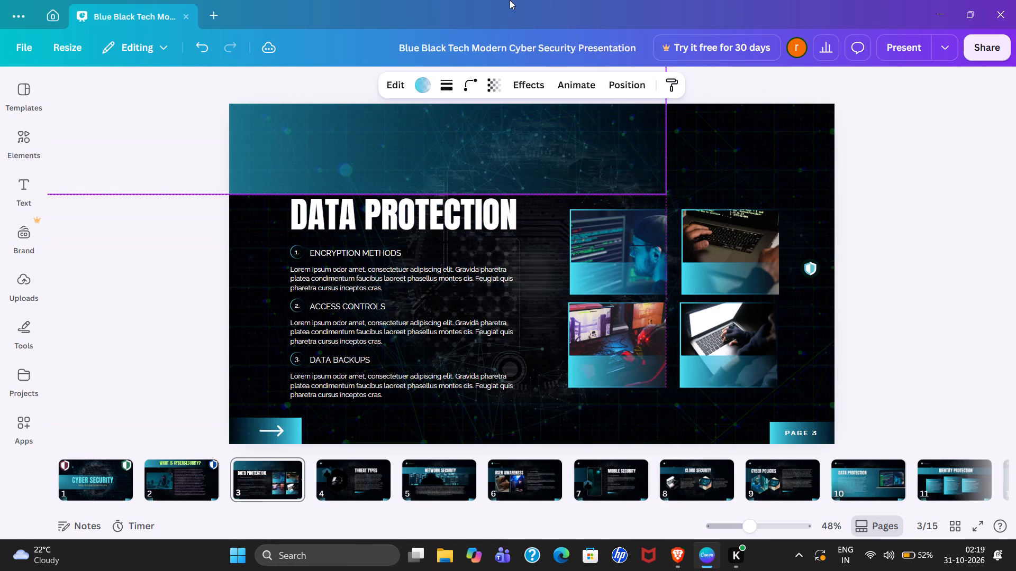
pyautogui.moveTo(510, 0); pyautogui.dragTo(509, 0)
pyautogui.moveTo(442, 157); pyautogui.dragTo(441, 151)
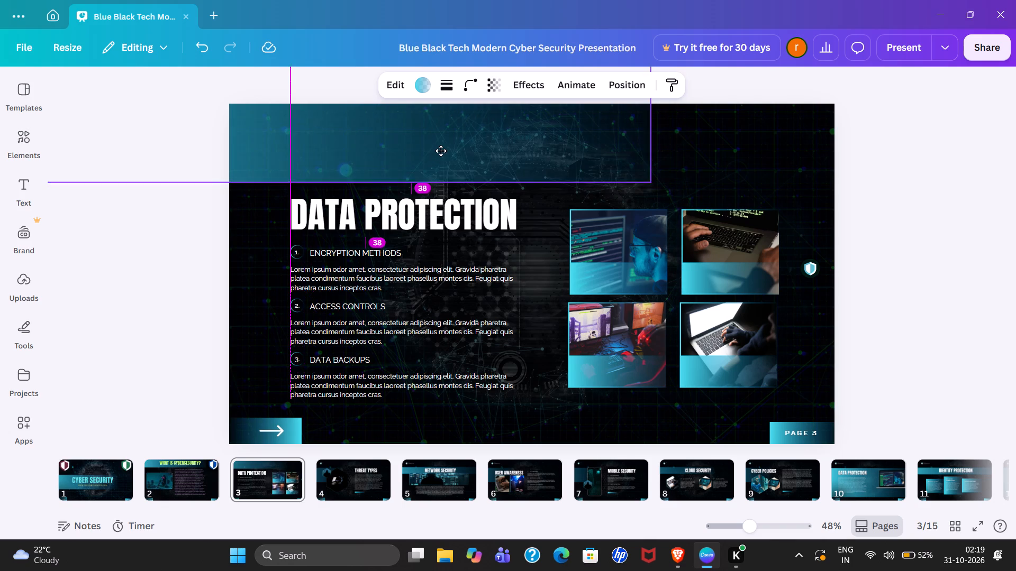
pyautogui.moveTo(441, 151); pyautogui.dragTo(457, 154)
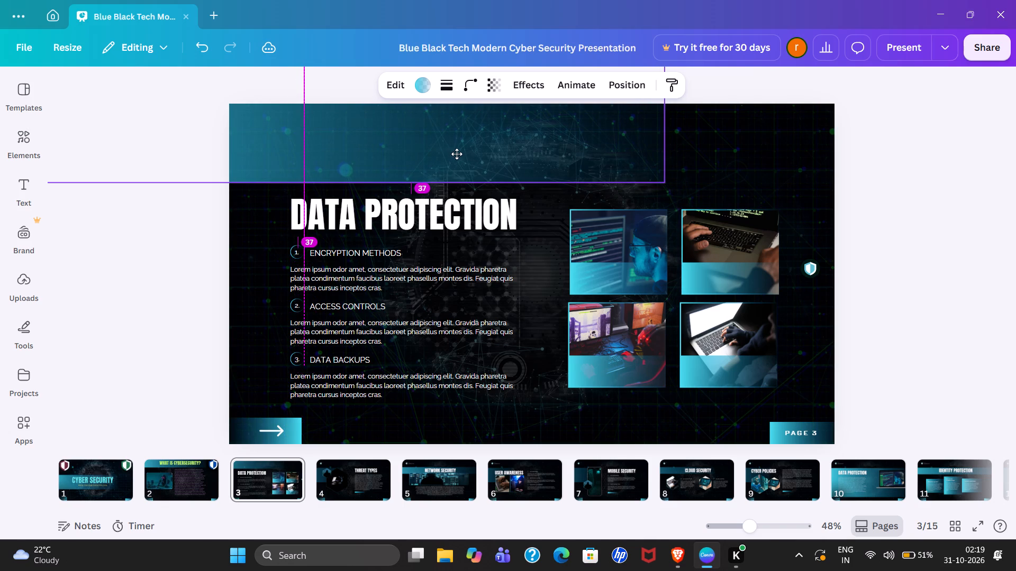
pyautogui.moveTo(457, 154); pyautogui.dragTo(467, 157)
# Move the DATA PROTECTION title up onto the gradient band, near the page's horizontal centre.
pyautogui.moveTo(405, 214); pyautogui.dragTo(420, 198)
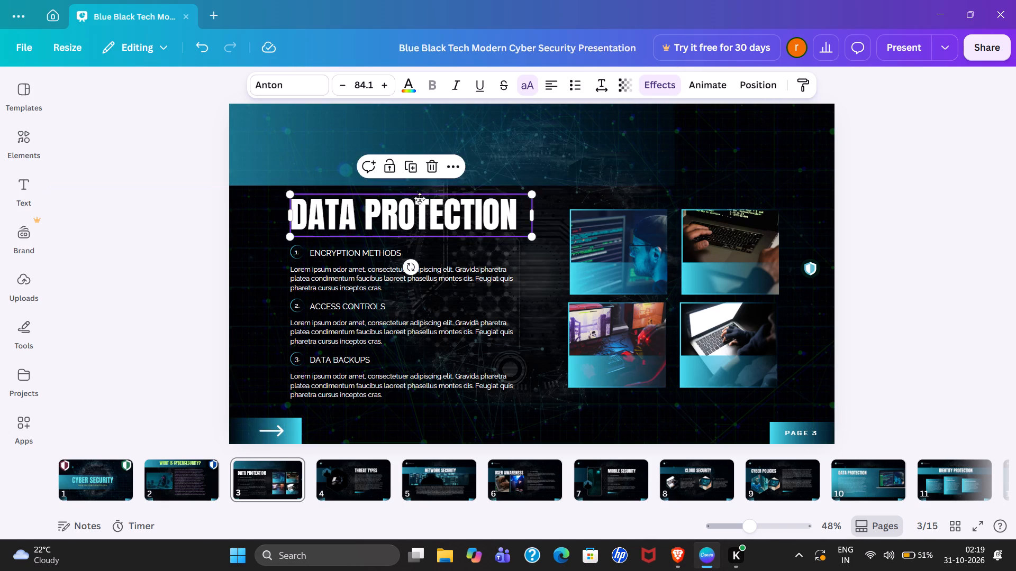
pyautogui.moveTo(420, 198); pyautogui.dragTo(513, 143)
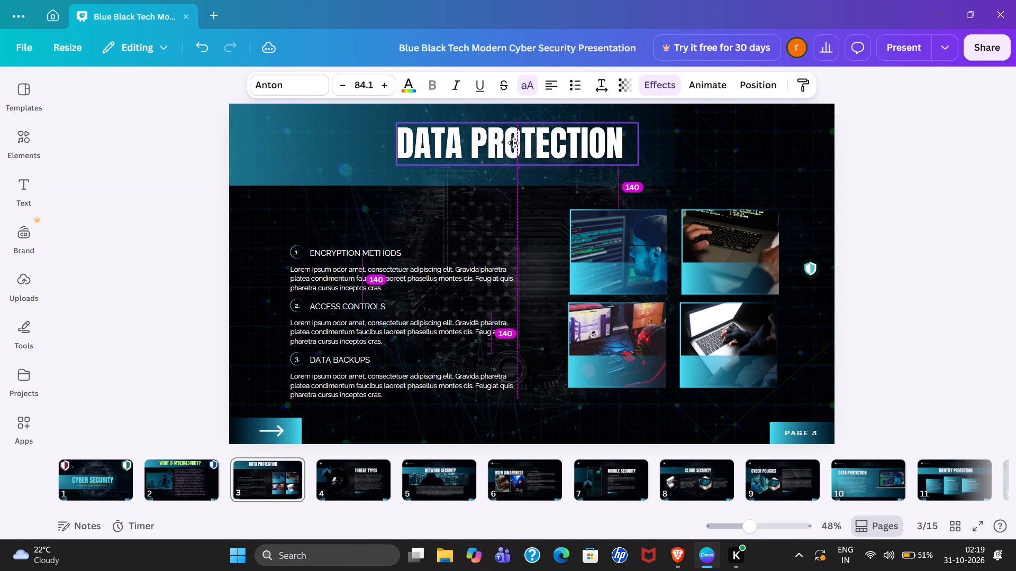
pyautogui.moveTo(513, 143); pyautogui.dragTo(522, 143)
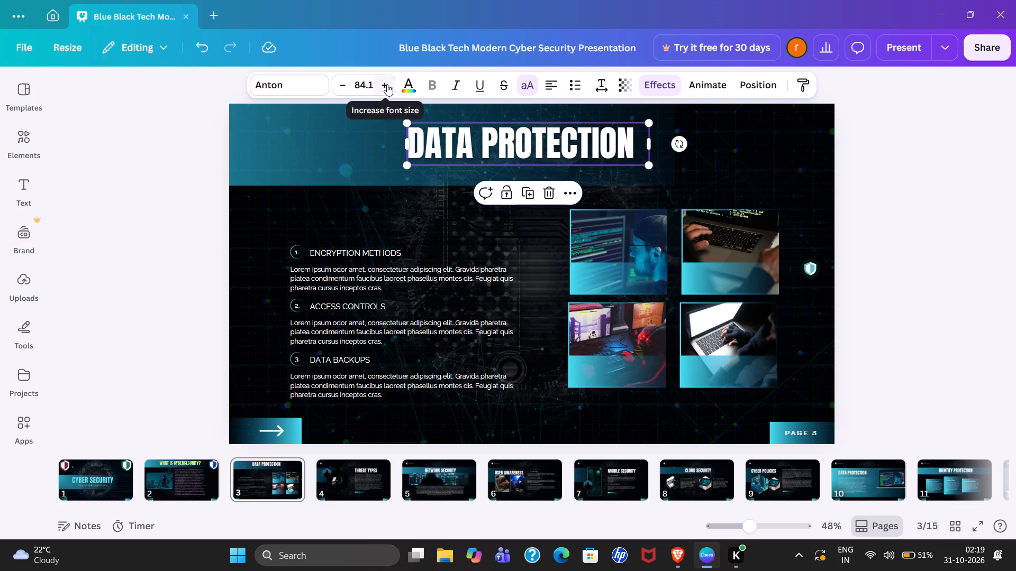
# Set the DATA PROTECTION title's font size to 85.1 and its text colour to yellow.
pyautogui.click(387, 84)
pyautogui.click(416, 86)
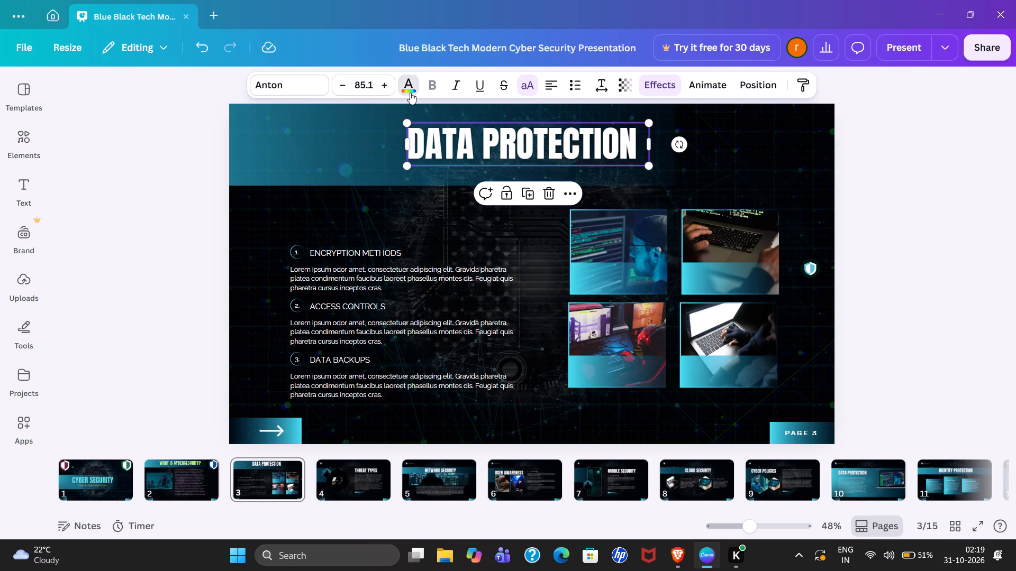
pyautogui.click(159, 223)
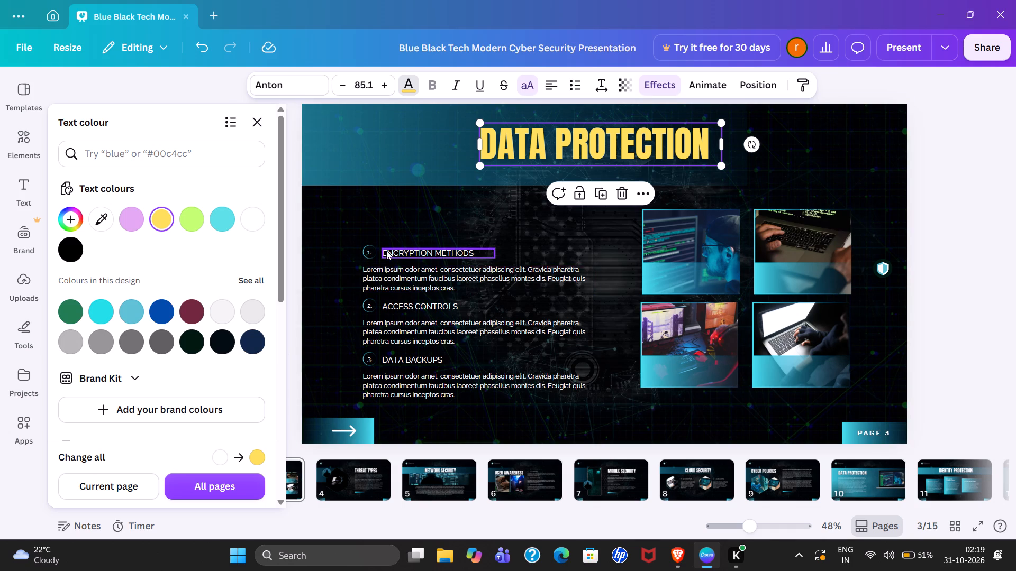
# Delete the numbers 1, 2 and 3 and their circle outlines beside the three section headings.
pyautogui.click(367, 248)
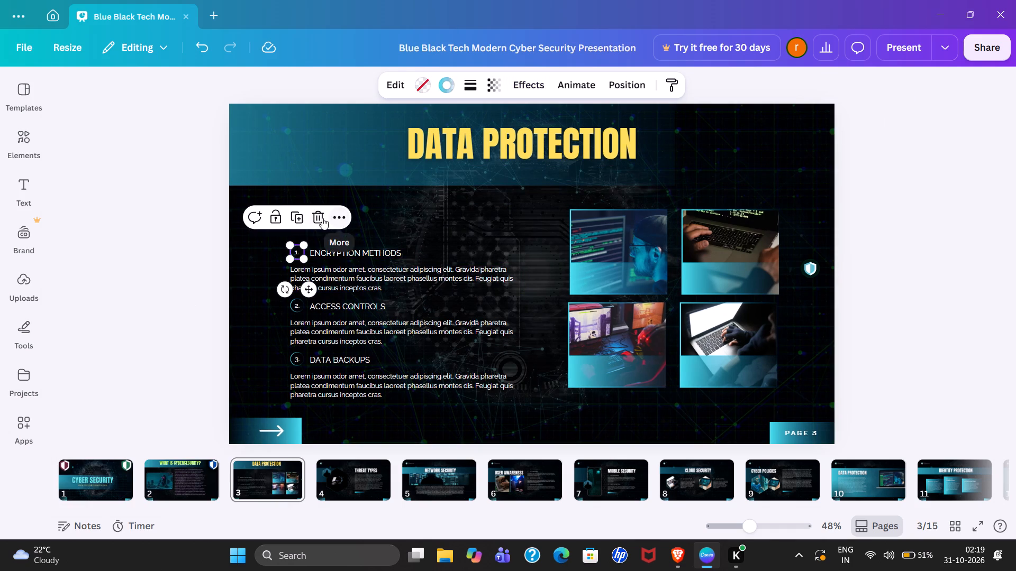
pyautogui.click(316, 218)
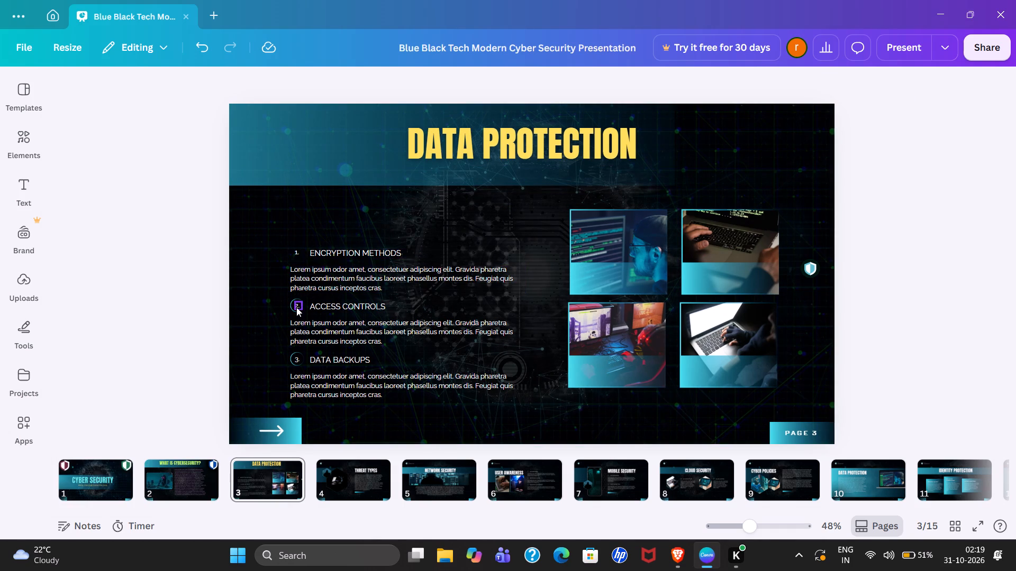
pyautogui.click(296, 307)
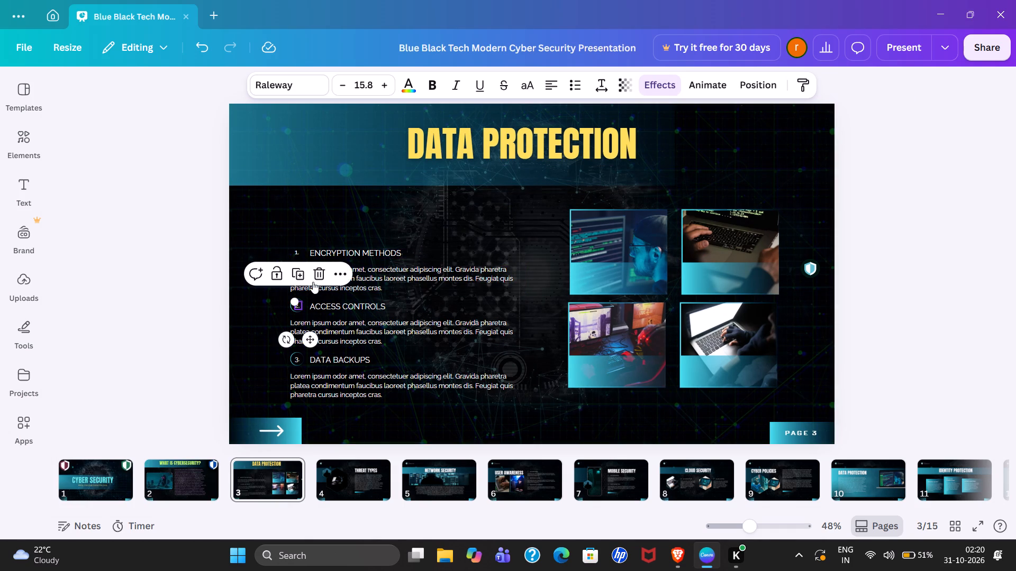
pyautogui.click(319, 273)
pyautogui.click(297, 306)
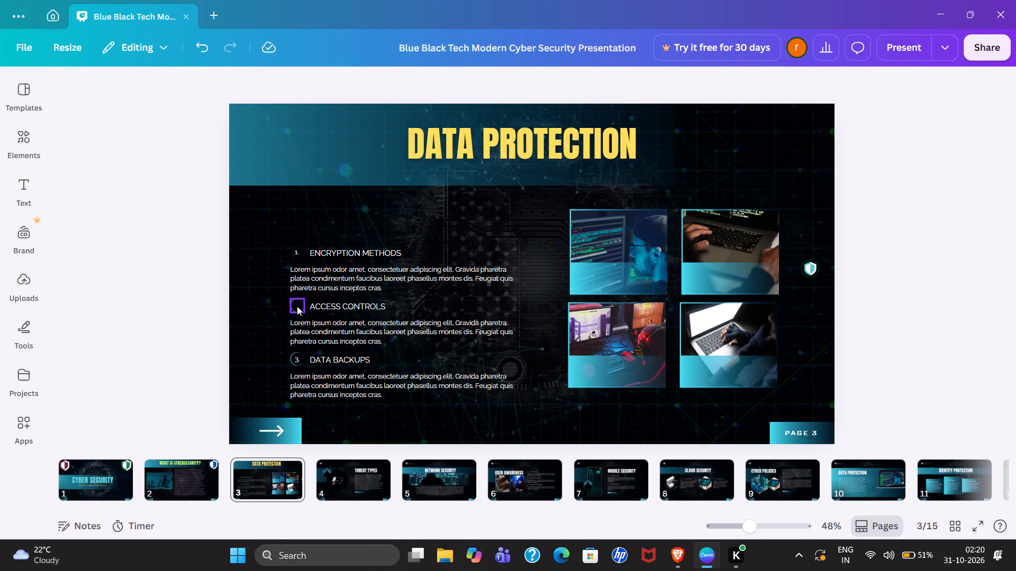
pyautogui.click(317, 273)
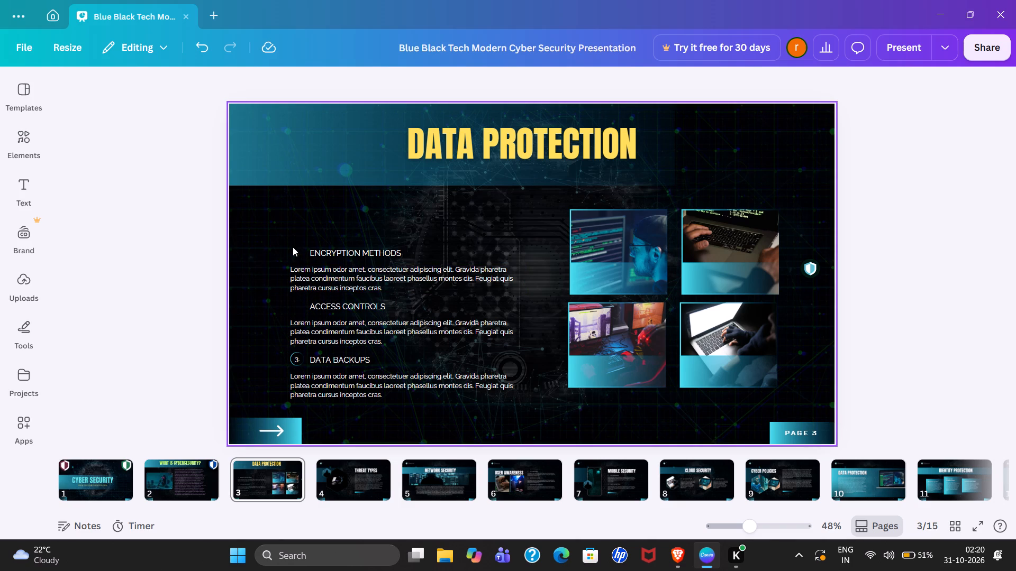
pyautogui.click(294, 248)
pyautogui.click(295, 252)
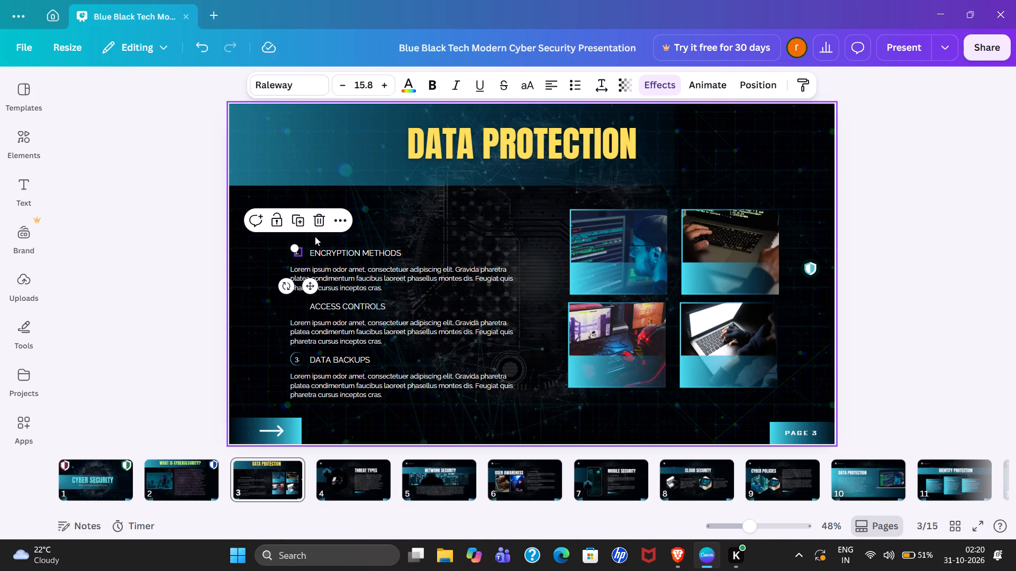
pyautogui.click(317, 223)
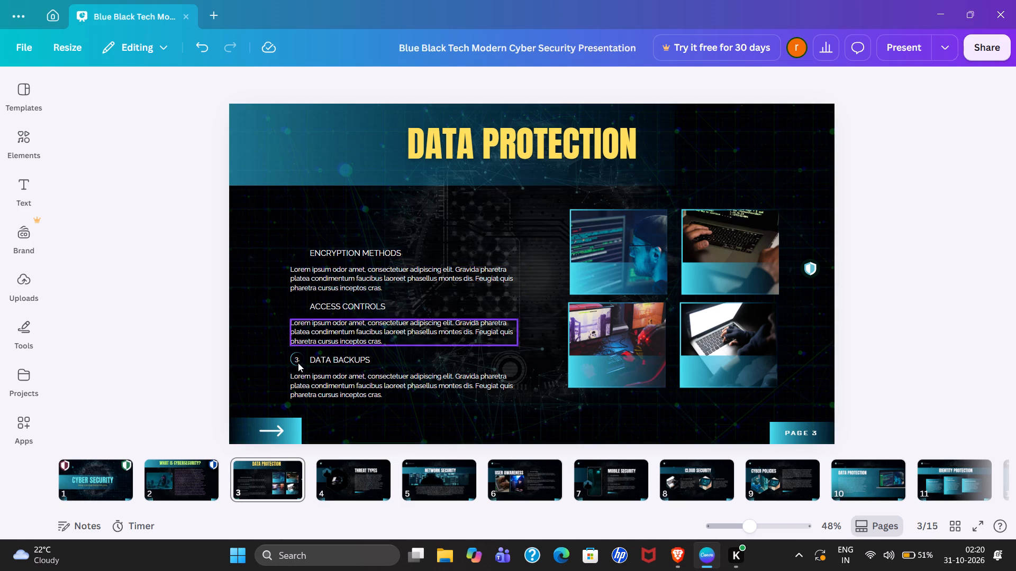
pyautogui.click(296, 360)
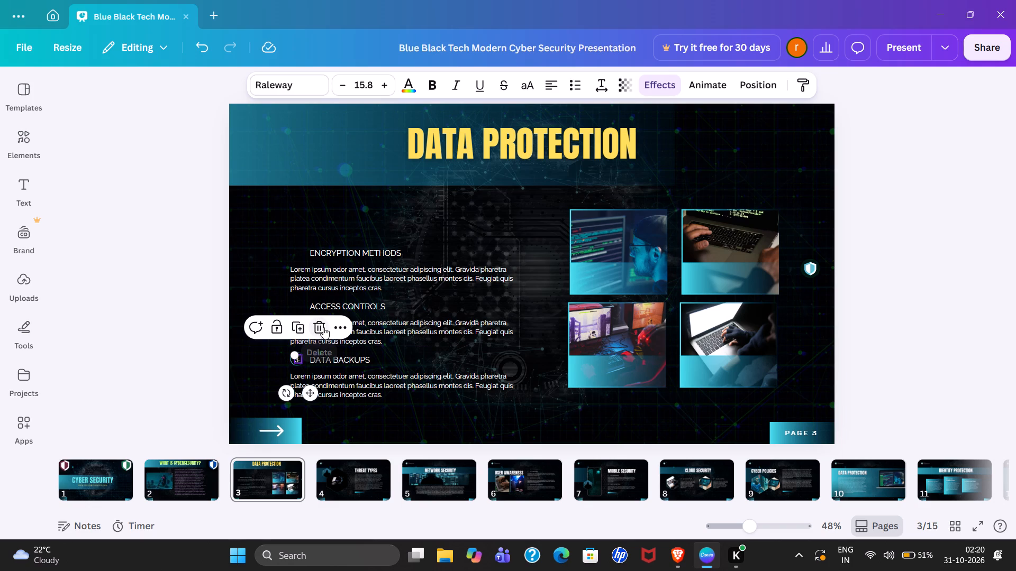
pyautogui.click(319, 327)
pyautogui.click(294, 362)
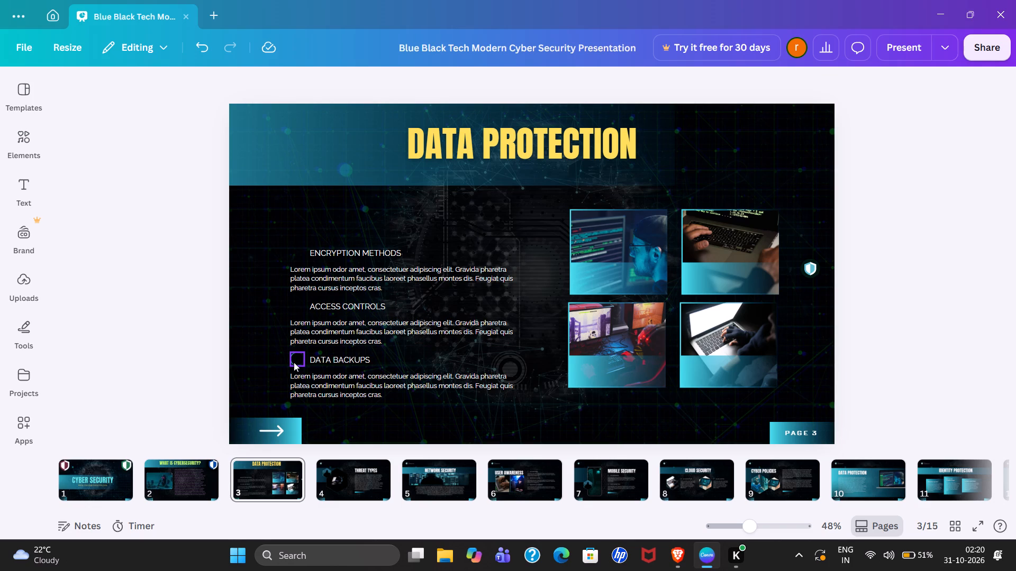
pyautogui.click(316, 325)
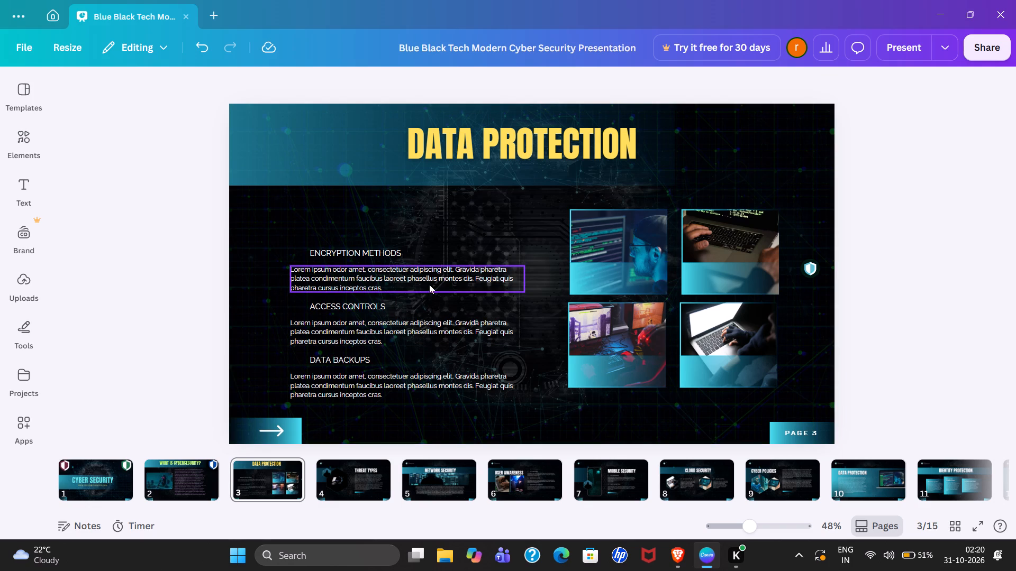
# Move the ENCRYPTION METHODS heading to page 3's left edge, just below the title band.
pyautogui.moveTo(369, 253); pyautogui.dragTo(307, 204)
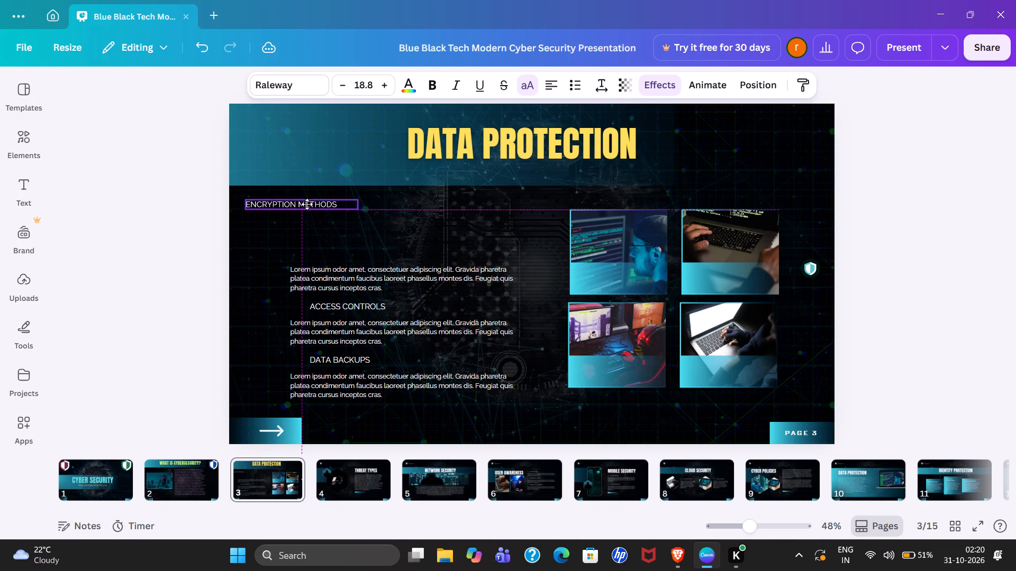
pyautogui.moveTo(307, 204); pyautogui.dragTo(299, 204)
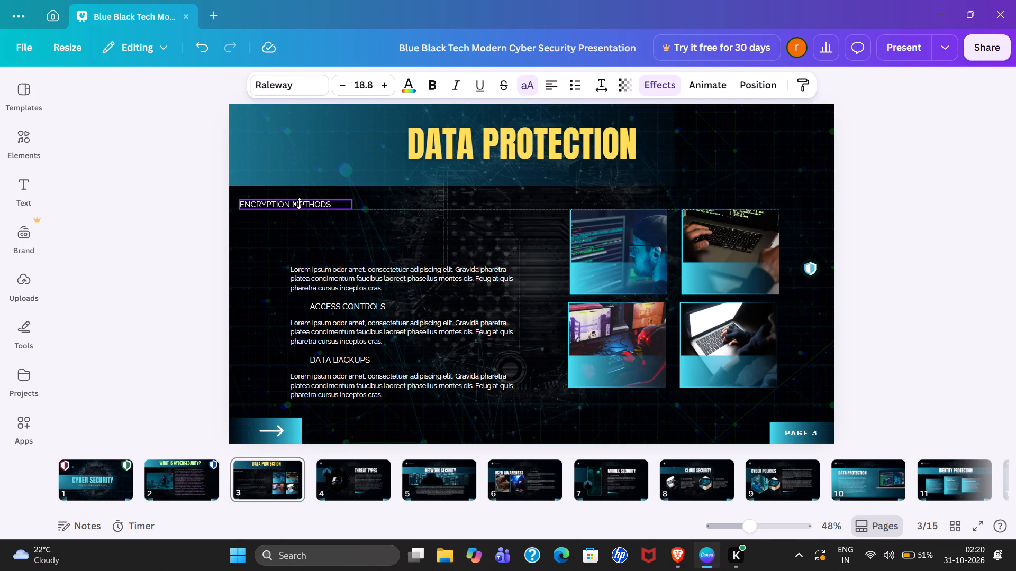
pyautogui.moveTo(299, 204); pyautogui.dragTo(298, 199)
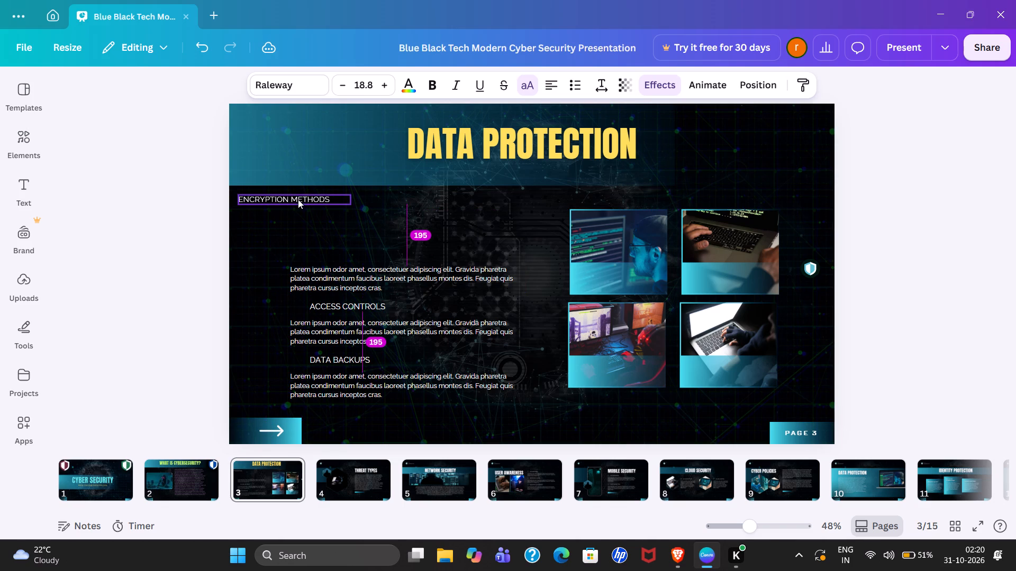
# Make the ENCRYPTION METHODS heading bold at font size 20.8.
pyautogui.click(385, 86)
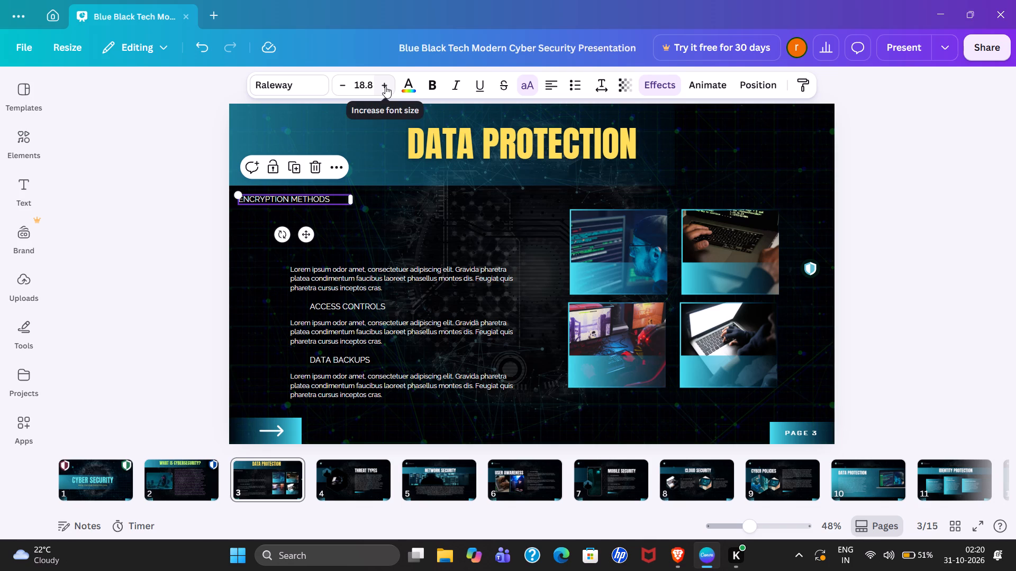
pyautogui.click(431, 83)
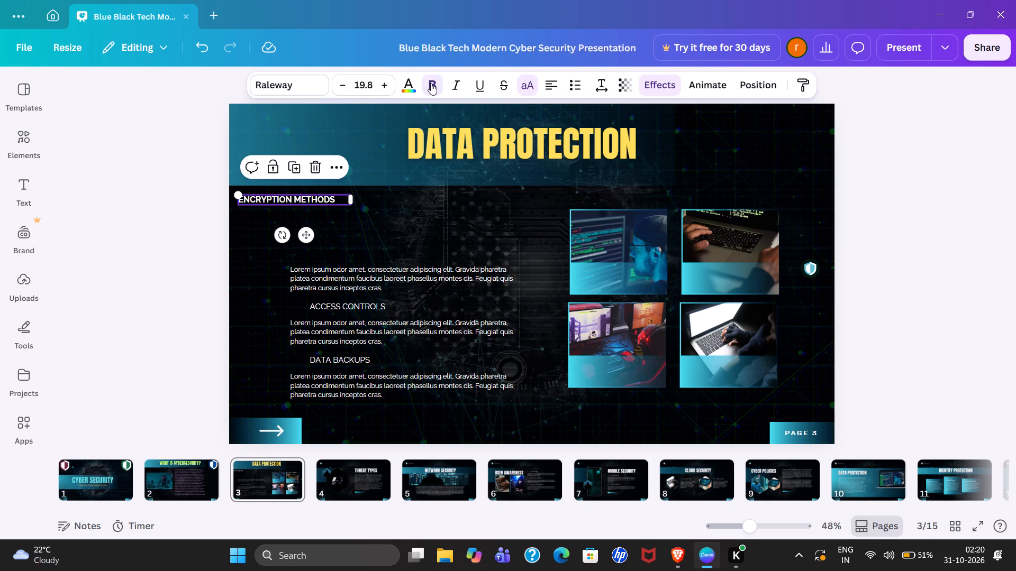
pyautogui.click(387, 85)
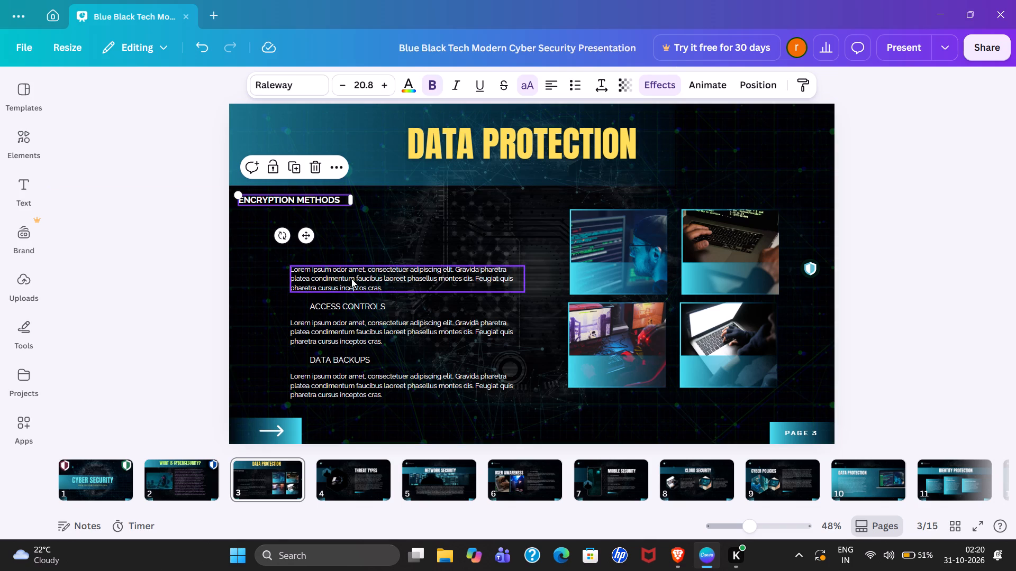
# Place the first body paragraph directly under the ENCRYPTION METHODS heading, aligned to its left edge, at font size 17.8.
pyautogui.moveTo(351, 279); pyautogui.dragTo(297, 225)
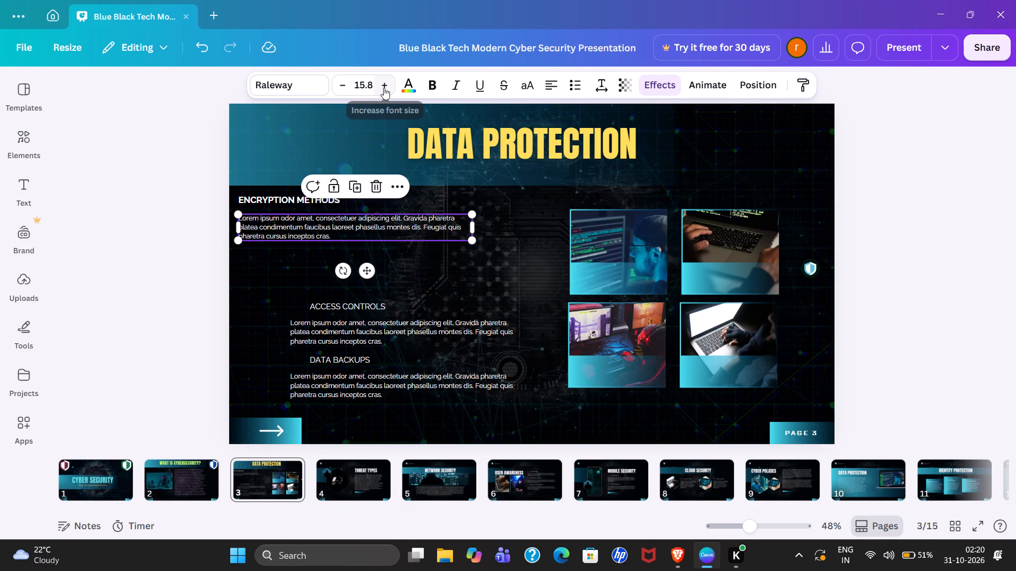
pyautogui.click(384, 88)
pyautogui.click(384, 88)
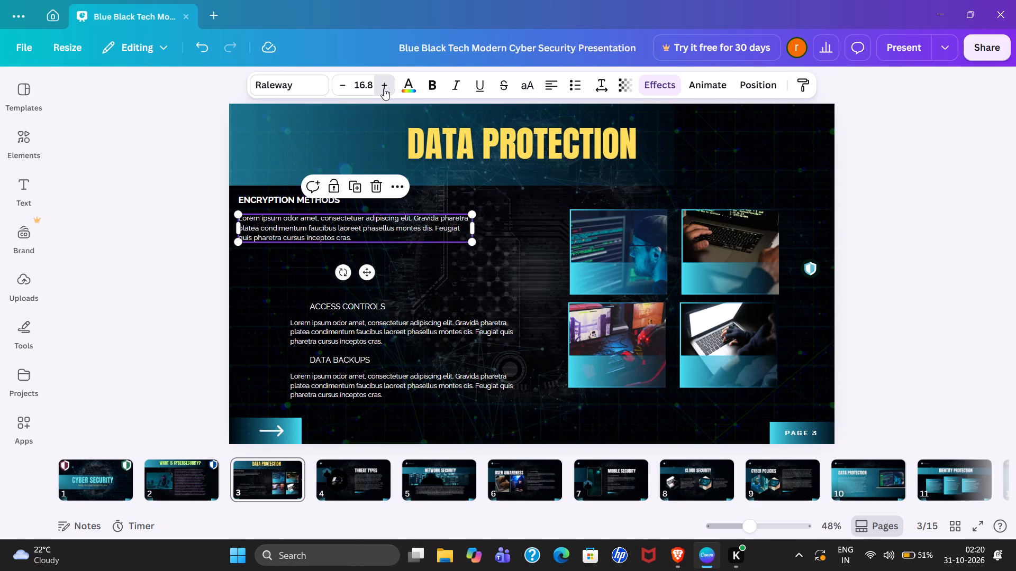
# Try several text colours on the ENCRYPTION METHODS paragraph and settle on the soft green #afd18c.
pyautogui.click(409, 85)
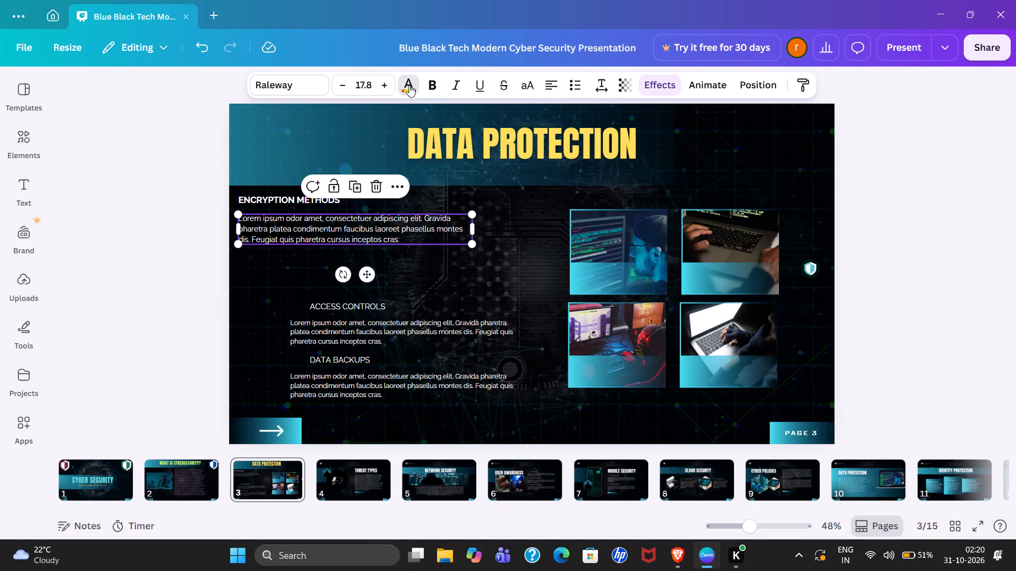
pyautogui.click(196, 215)
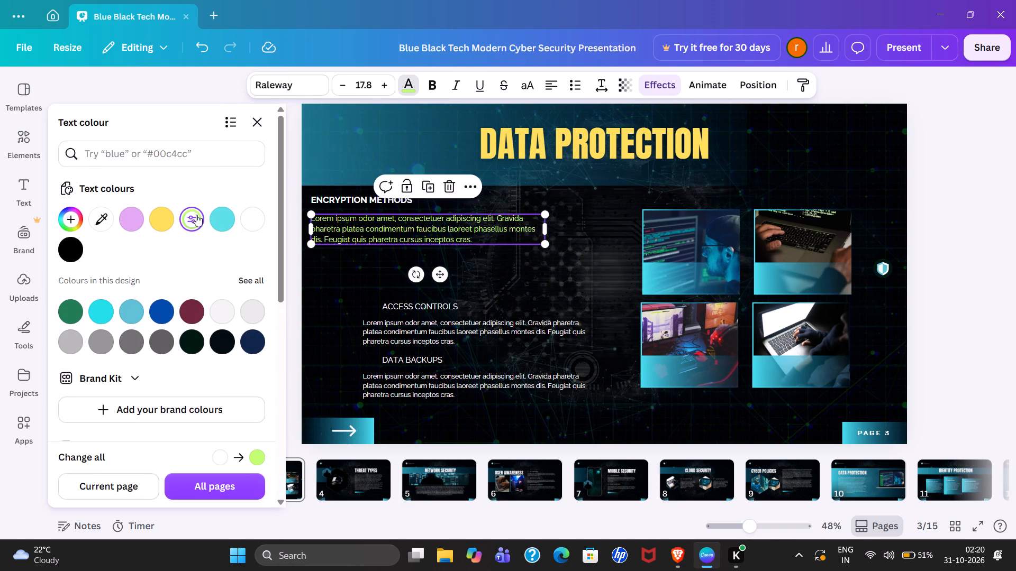
pyautogui.click(251, 222)
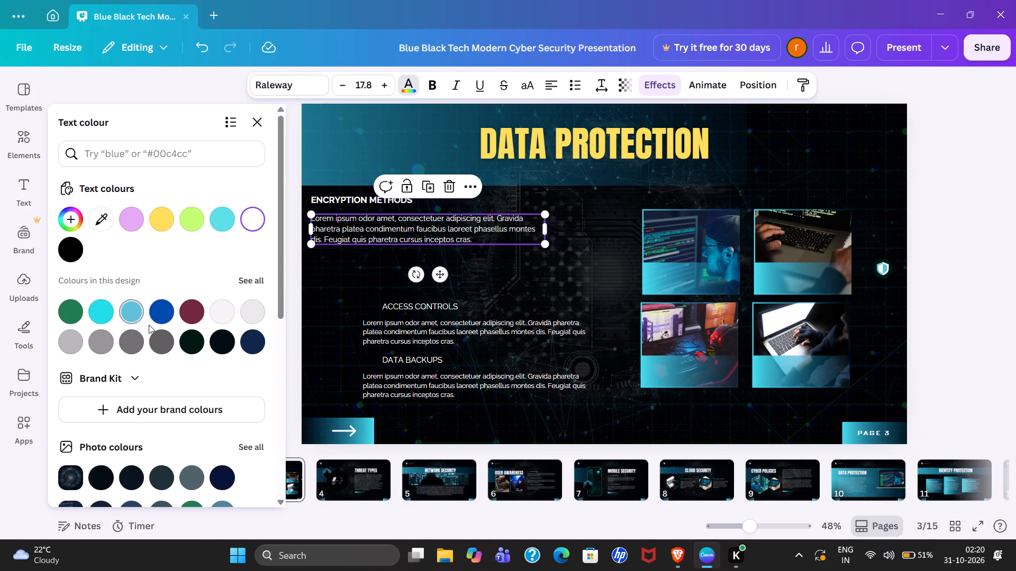
pyautogui.scroll(-2, 153, 327)
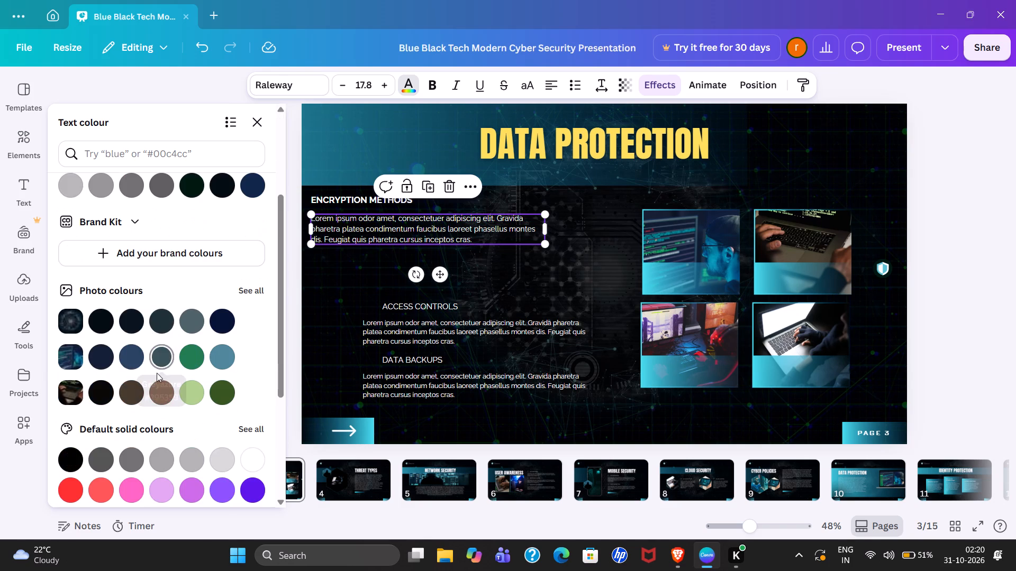
pyautogui.click(154, 395)
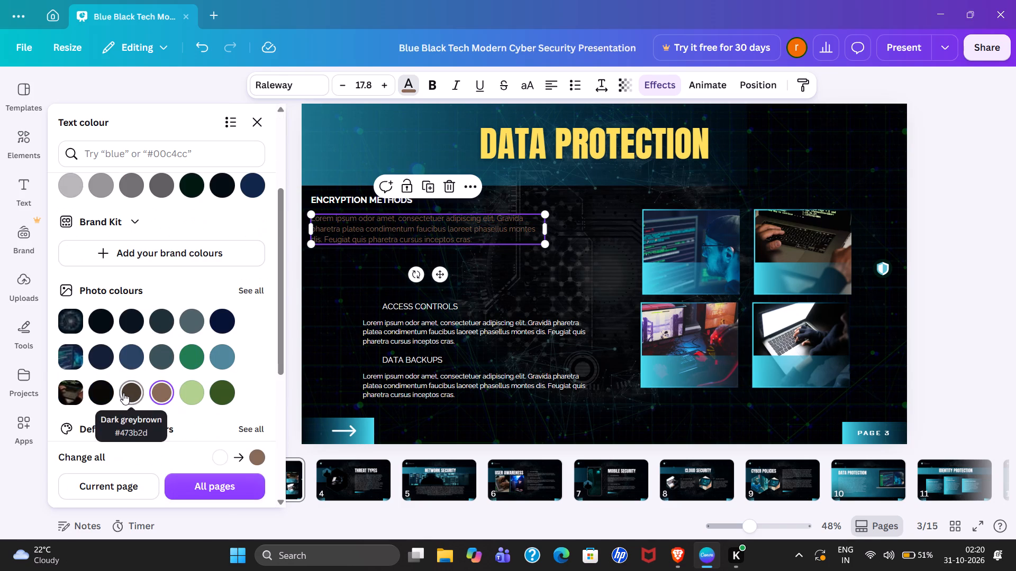
pyautogui.click(123, 393)
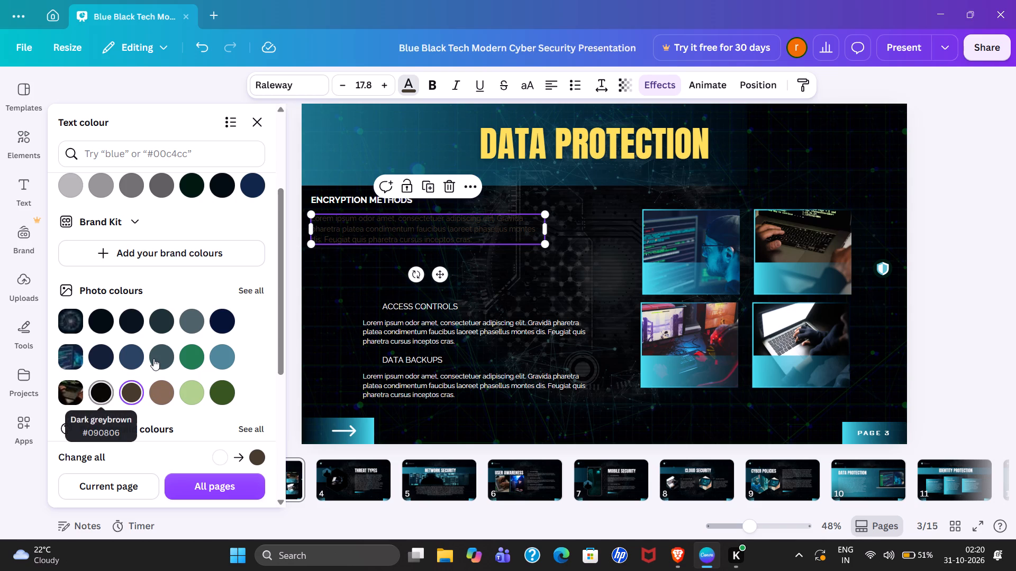
pyautogui.click(153, 358)
pyautogui.click(137, 355)
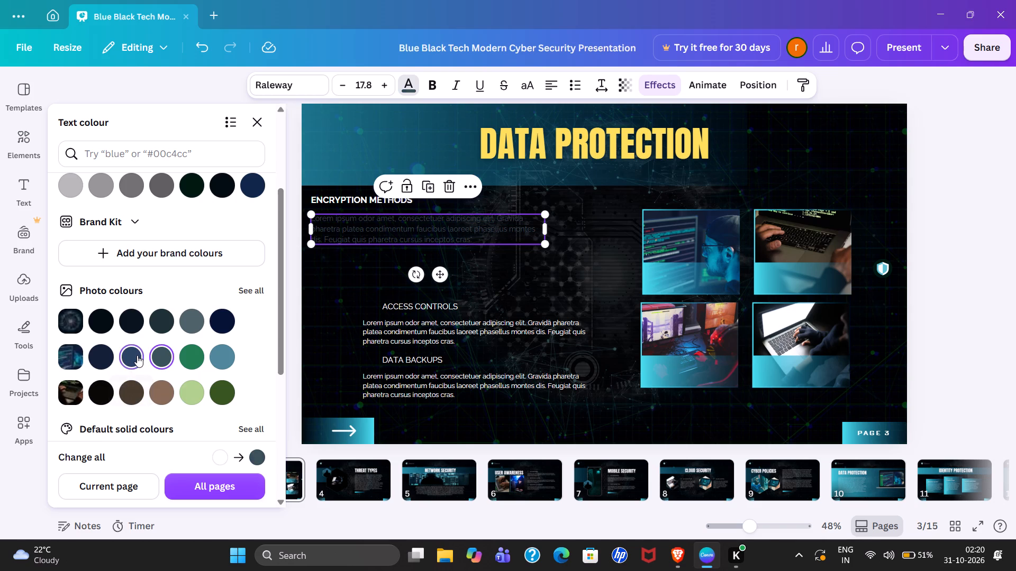
pyautogui.click(202, 389)
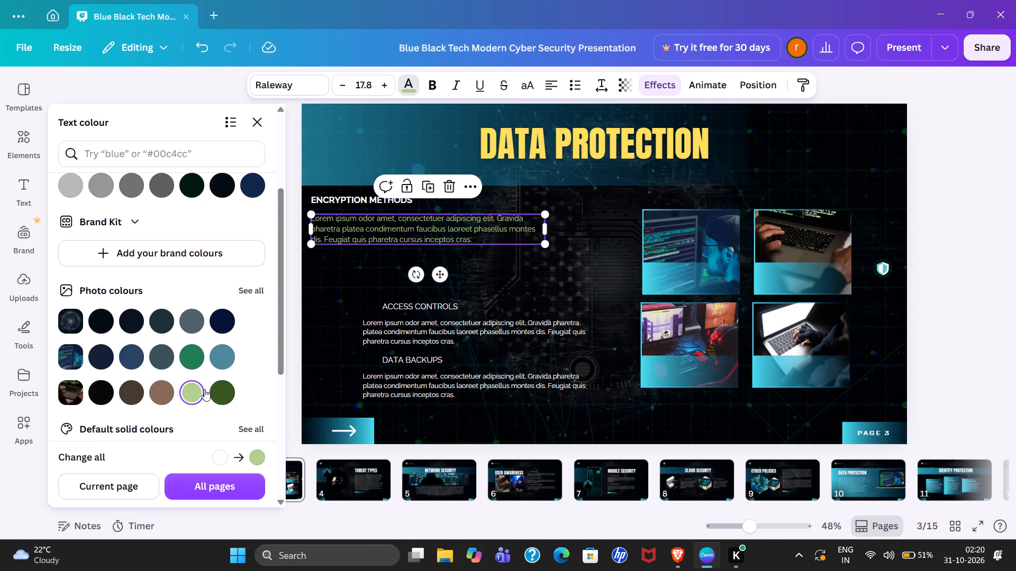
# Move the ACCESS CONTROLS heading up and to the left, and make it bold at font size 20.8.
pyautogui.moveTo(400, 306); pyautogui.dragTo(376, 298)
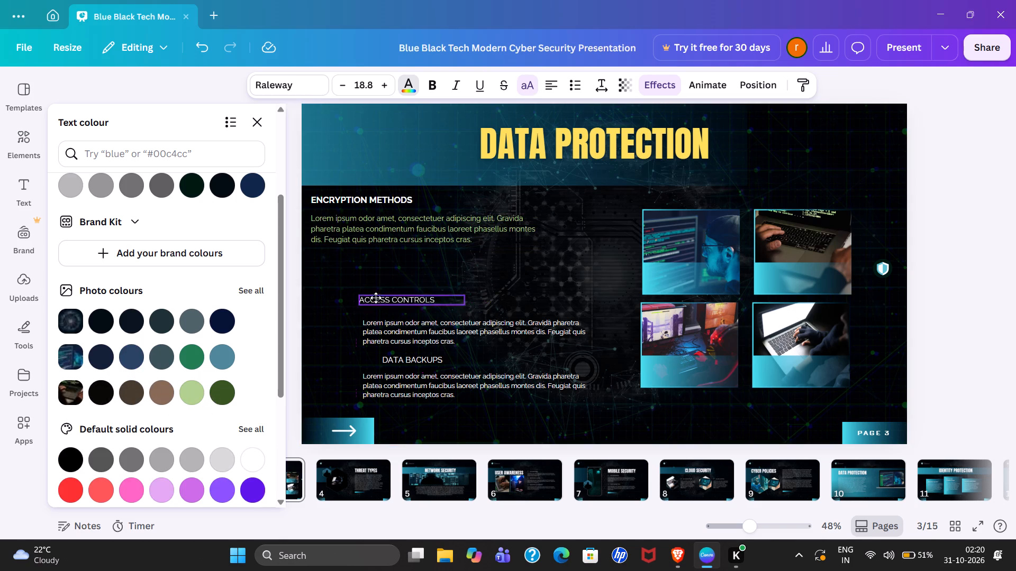
pyautogui.moveTo(376, 298); pyautogui.dragTo(376, 278)
pyautogui.click(383, 84)
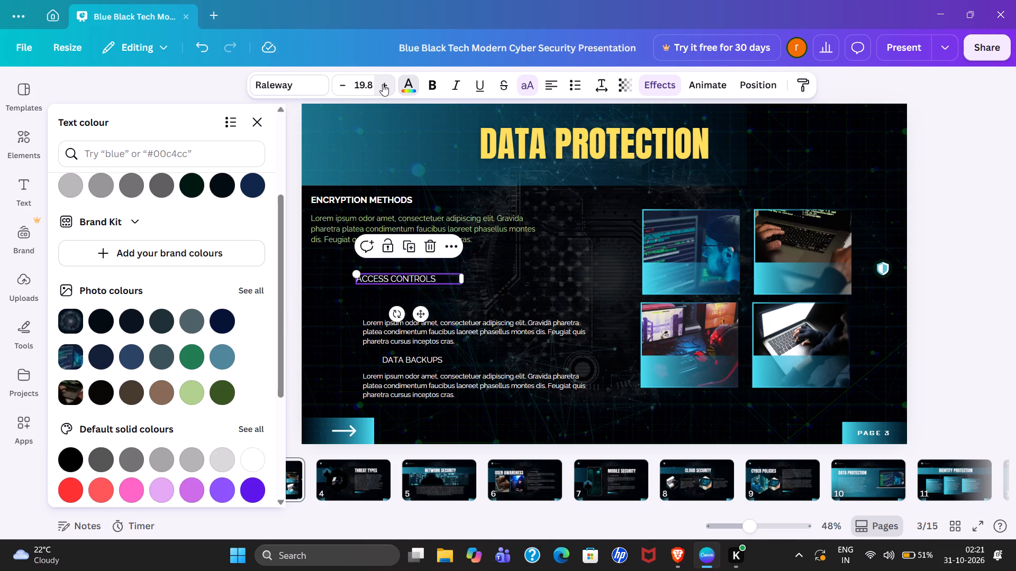
pyautogui.click(383, 84)
pyautogui.click(430, 85)
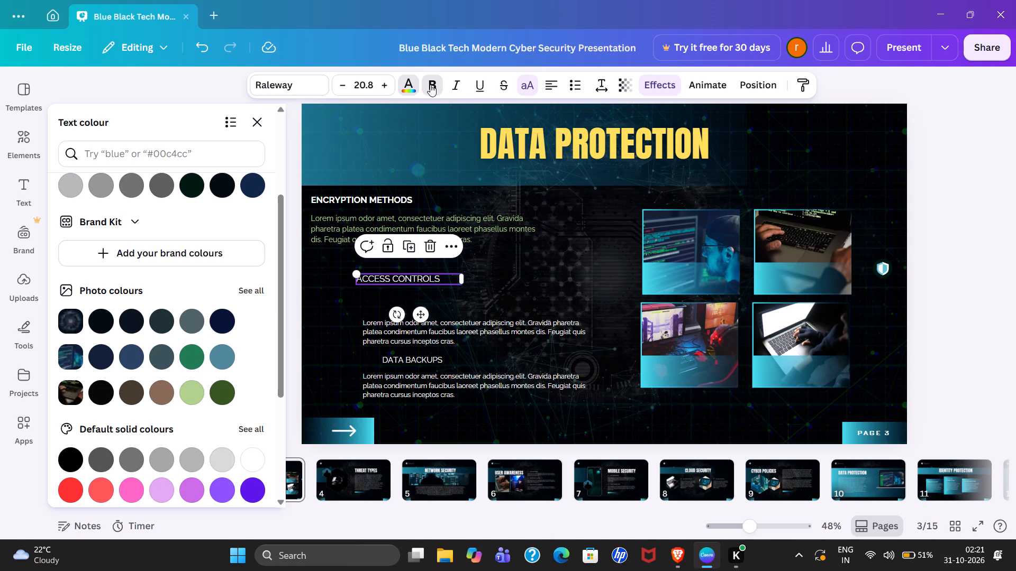
# Place the second paragraph directly under ACCESS CONTROLS, at font size 18.8 in the soft green #afd18c.
pyautogui.moveTo(400, 339); pyautogui.dragTo(389, 311)
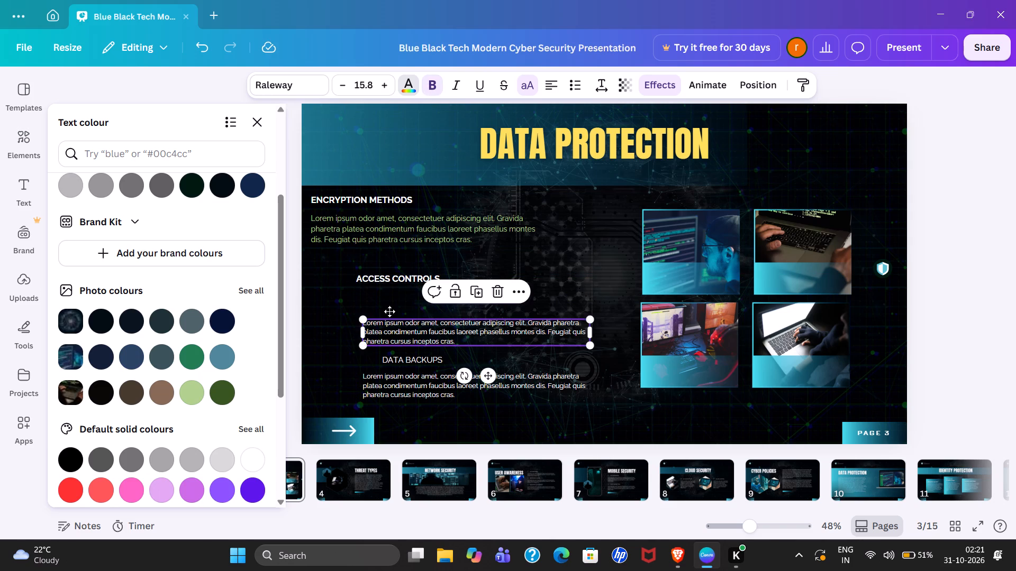
pyautogui.moveTo(389, 311); pyautogui.dragTo(392, 315)
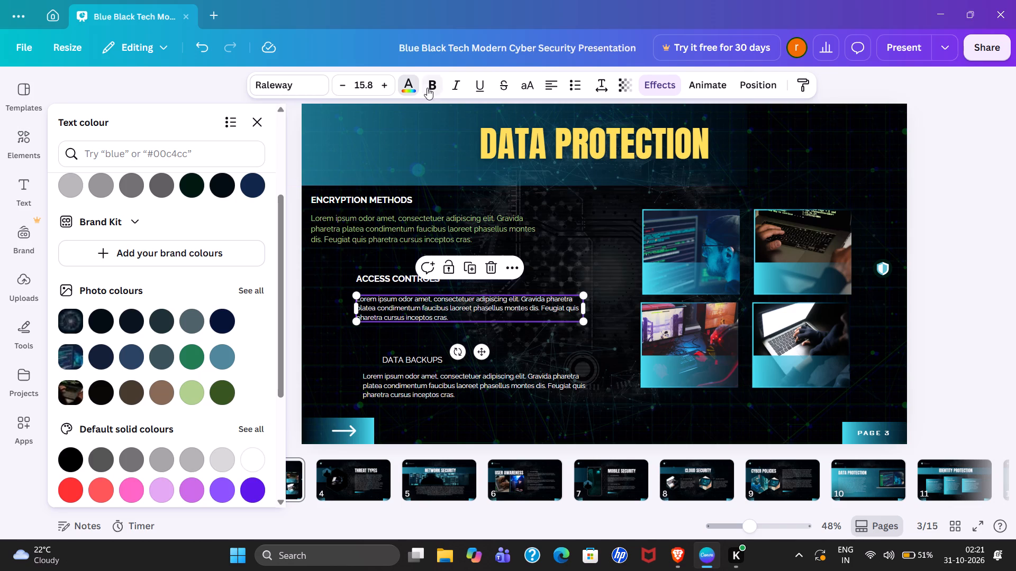
pyautogui.click(385, 89)
pyautogui.click(385, 89)
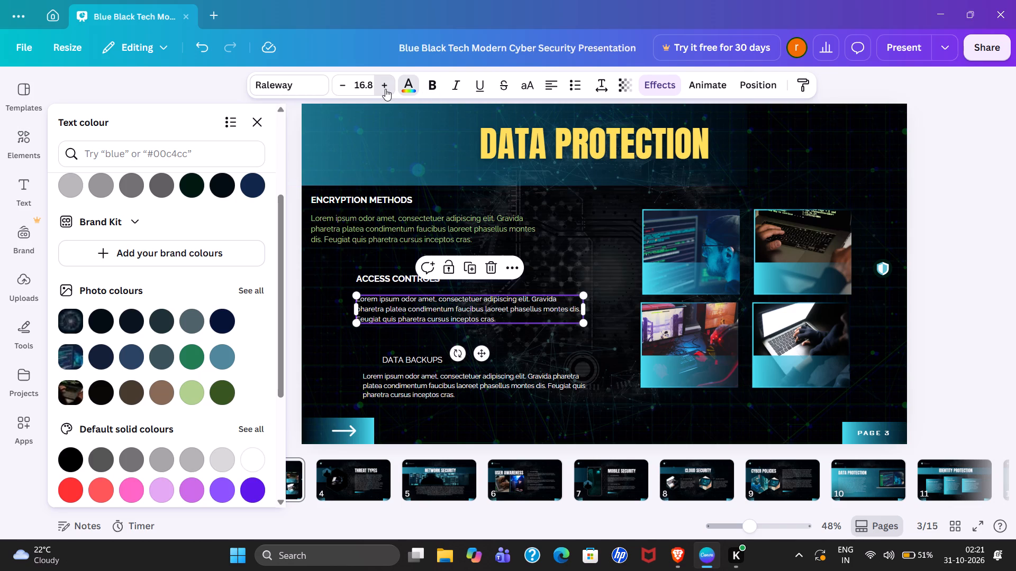
pyautogui.click(385, 89)
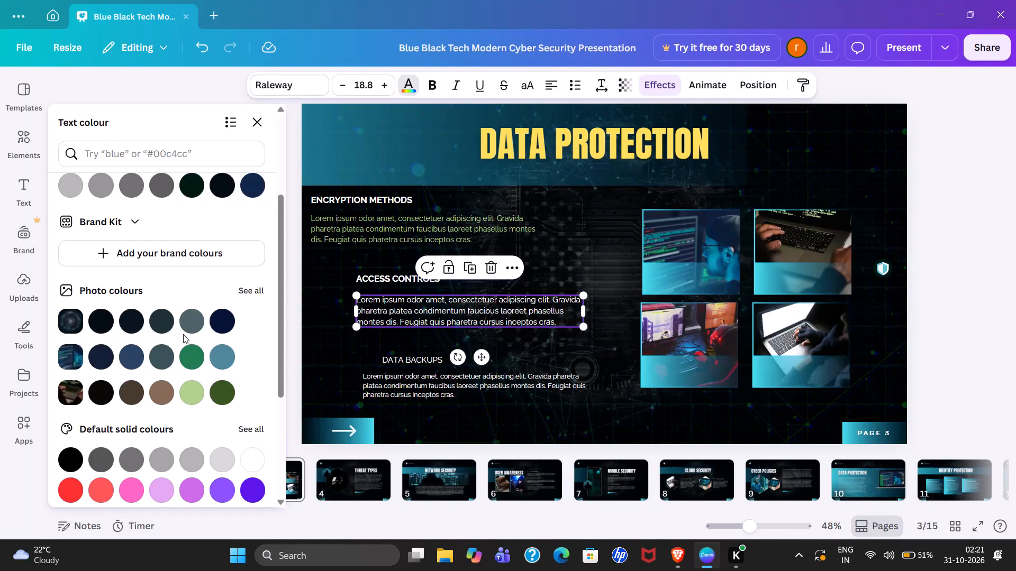
pyautogui.click(199, 389)
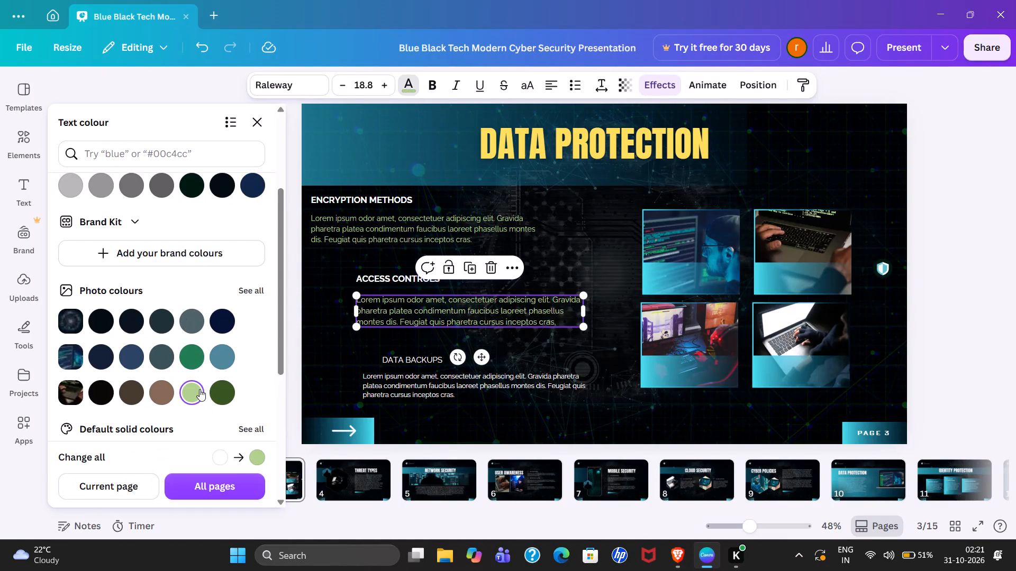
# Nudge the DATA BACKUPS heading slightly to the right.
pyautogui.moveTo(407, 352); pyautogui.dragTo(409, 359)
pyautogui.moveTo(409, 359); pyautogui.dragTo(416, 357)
# Shift the ACCESS CONTROLS heading and its paragraph up and left, left-aligned together and indented from the ENCRYPTION METHODS section.
pyautogui.moveTo(390, 277); pyautogui.dragTo(382, 270)
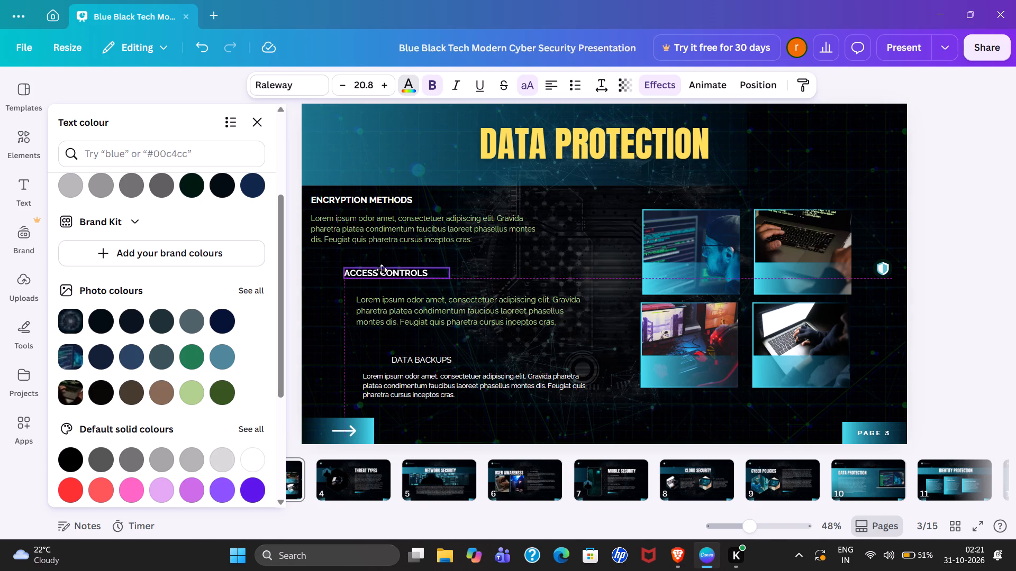
pyautogui.moveTo(382, 270); pyautogui.dragTo(378, 268)
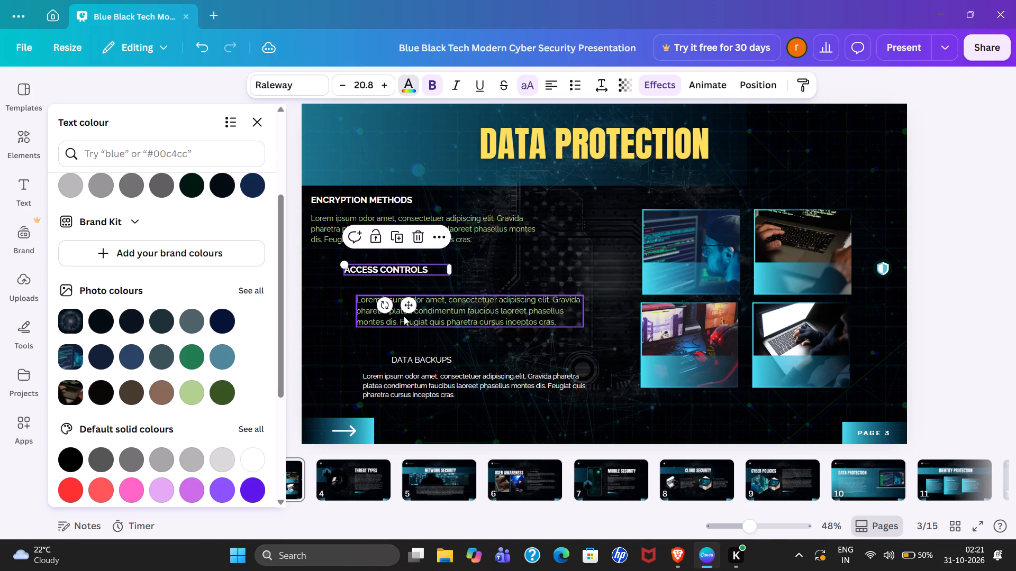
pyautogui.moveTo(404, 316); pyautogui.dragTo(392, 303)
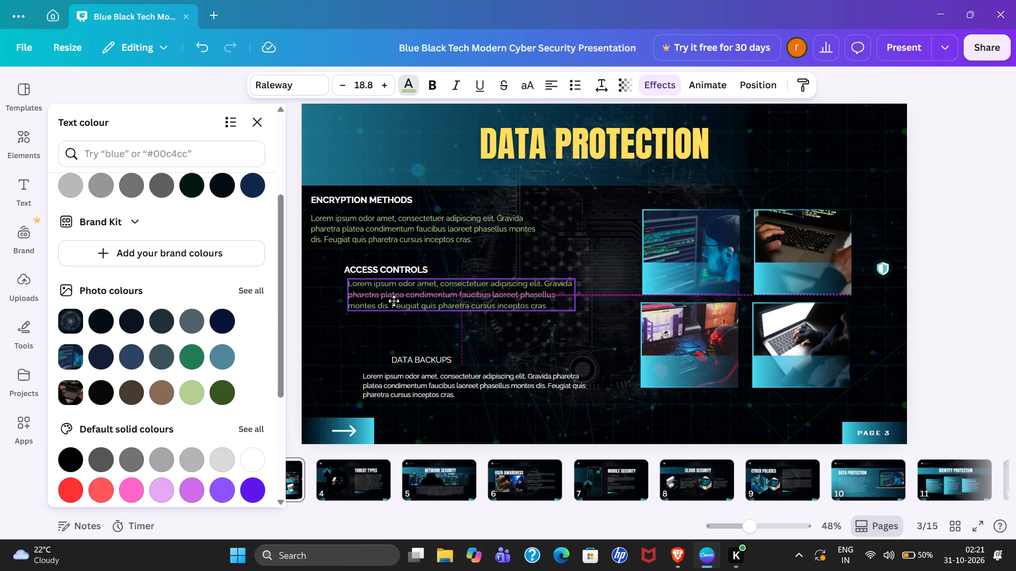
# Raise the DATA BACKUPS heading slightly and make it bold at font size 19.8.
pyautogui.moveTo(398, 362); pyautogui.dragTo(393, 354)
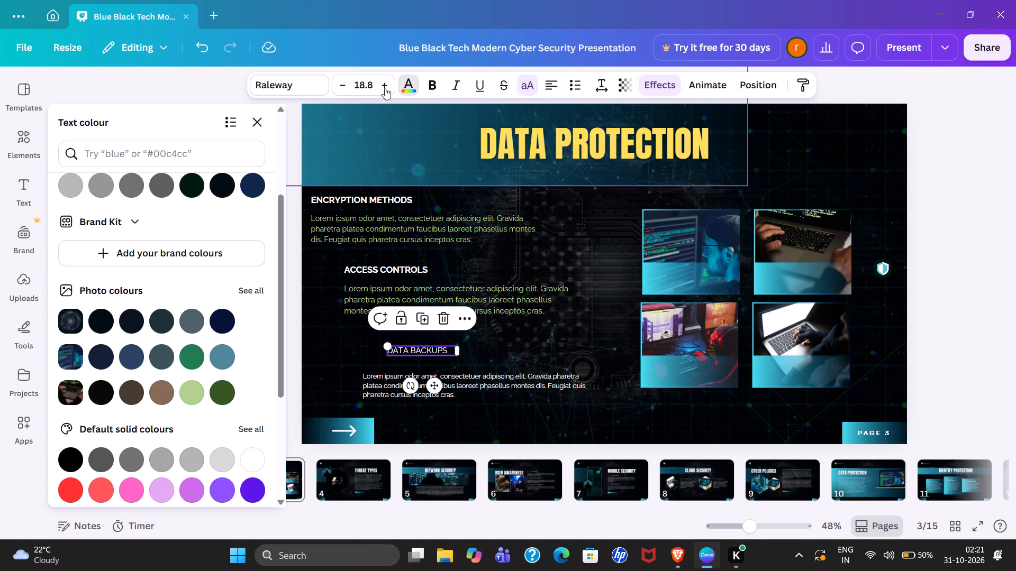
pyautogui.click(385, 88)
pyautogui.click(385, 88)
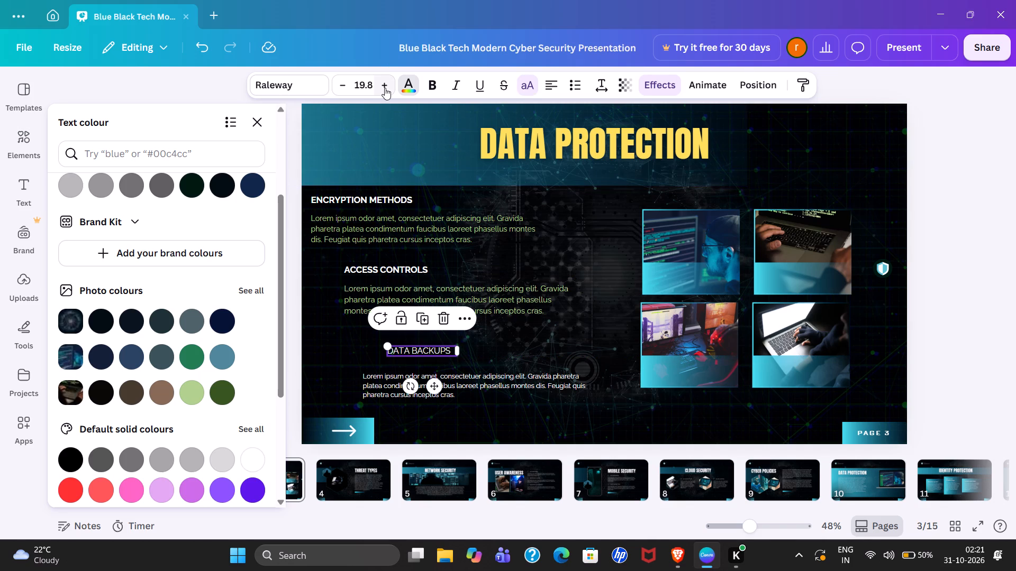
pyautogui.click(431, 87)
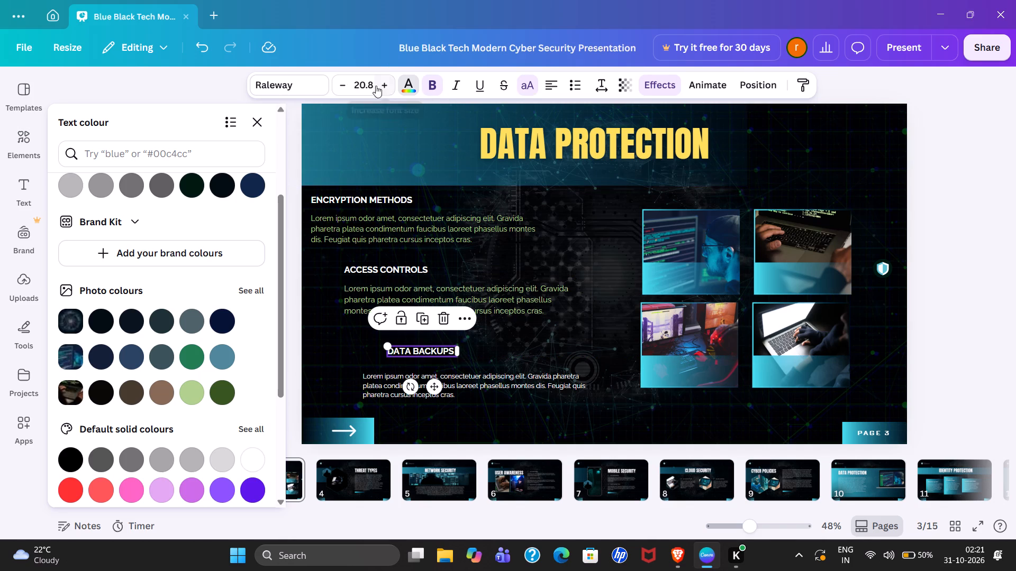
pyautogui.click(344, 84)
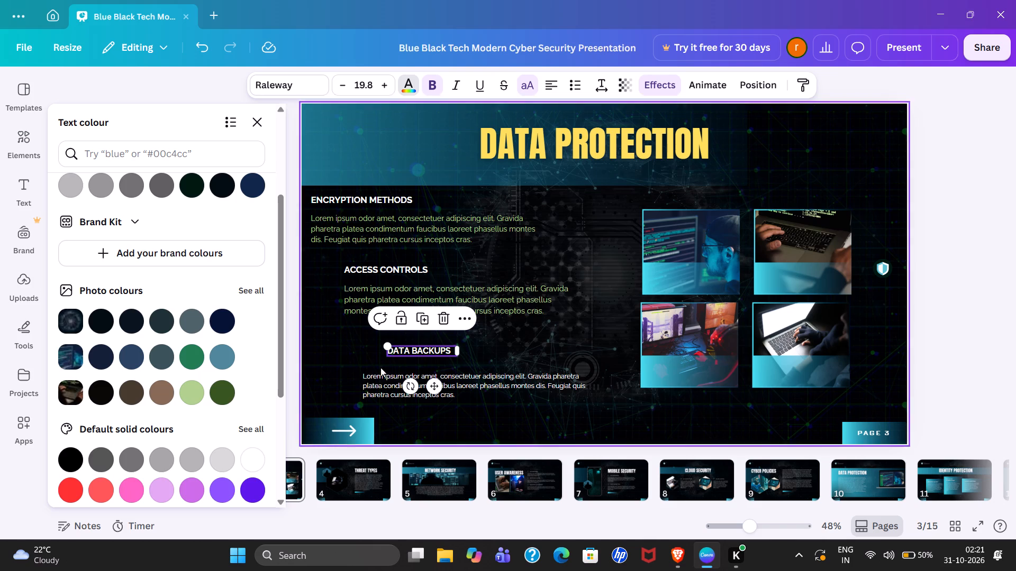
# Set the DATA BACKUPS paragraph to font size 18.8 and its text colour to lime #c1ff72.
pyautogui.click(380, 382)
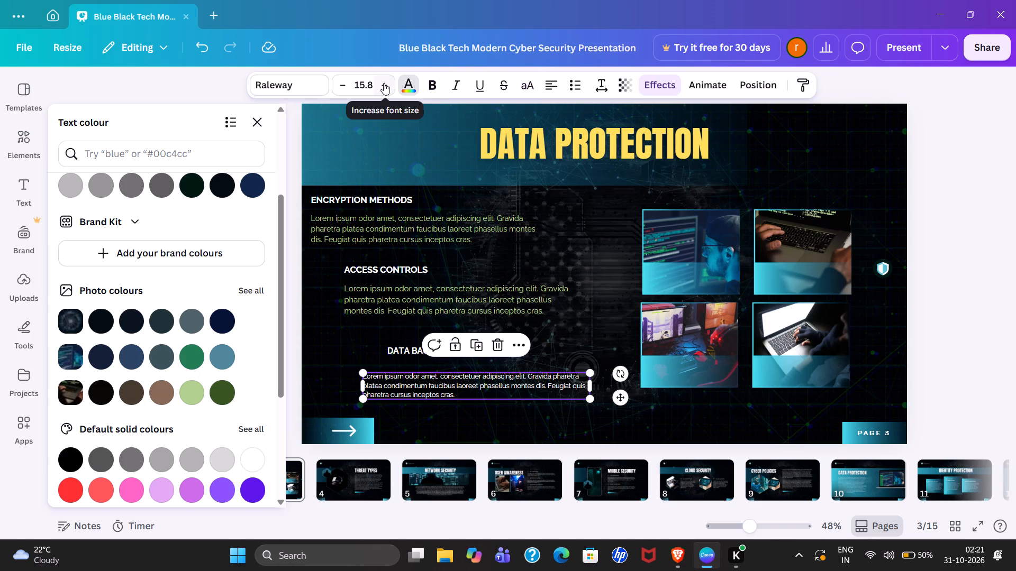
pyautogui.click(384, 83)
pyautogui.click(384, 83)
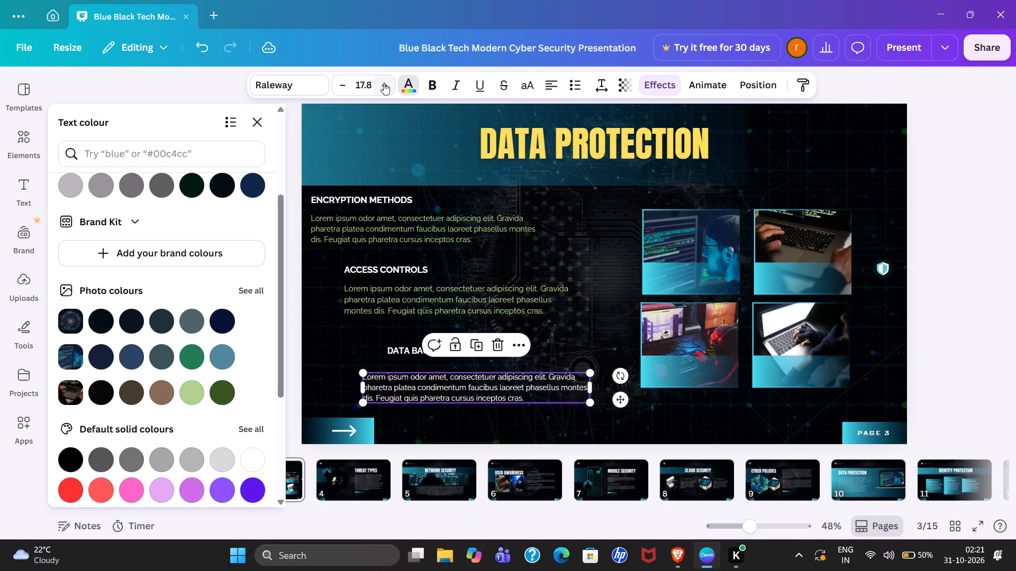
pyautogui.click(384, 83)
pyautogui.click(407, 86)
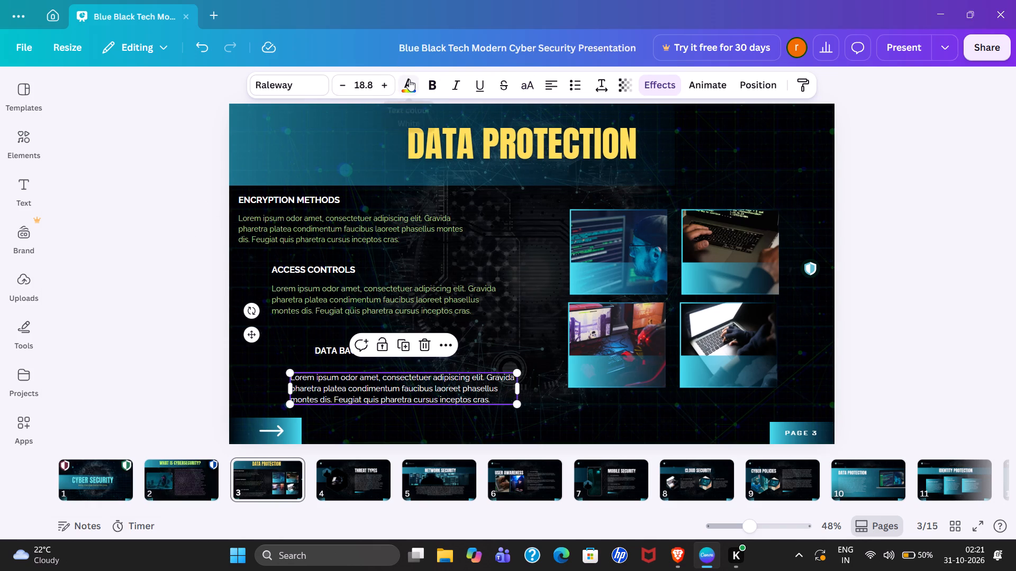
pyautogui.click(409, 79)
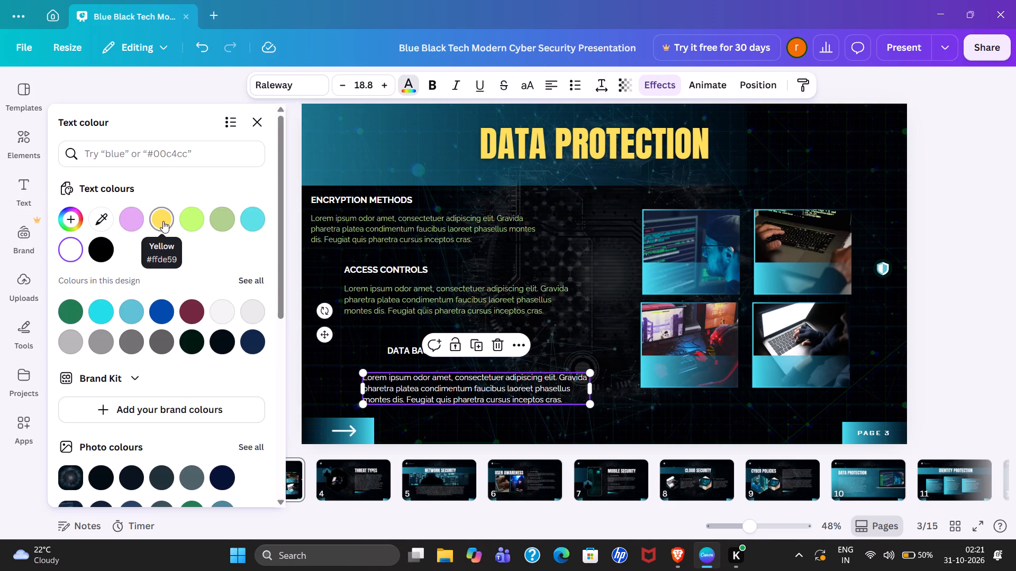
pyautogui.click(163, 221)
pyautogui.click(197, 222)
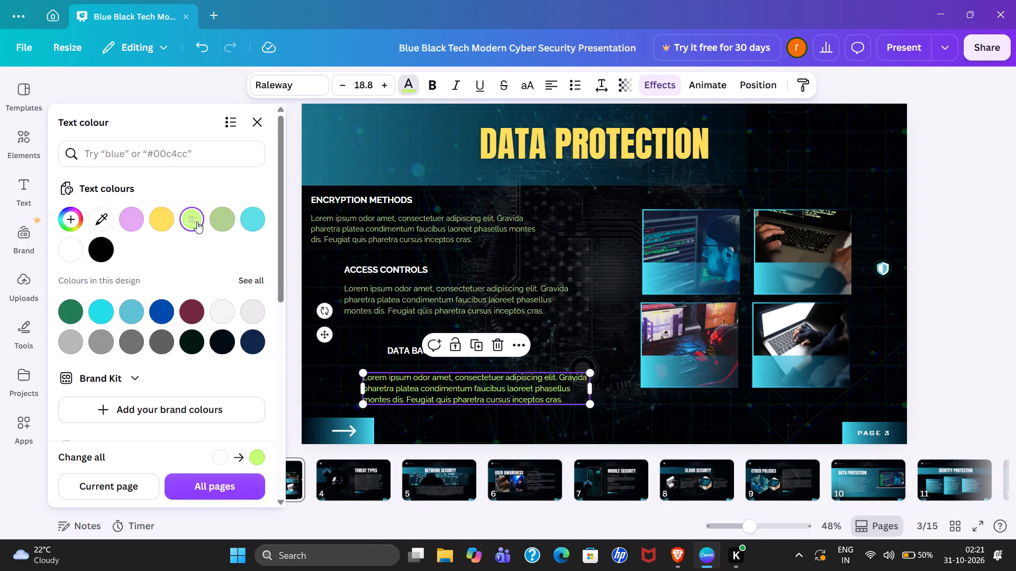
pyautogui.click(217, 222)
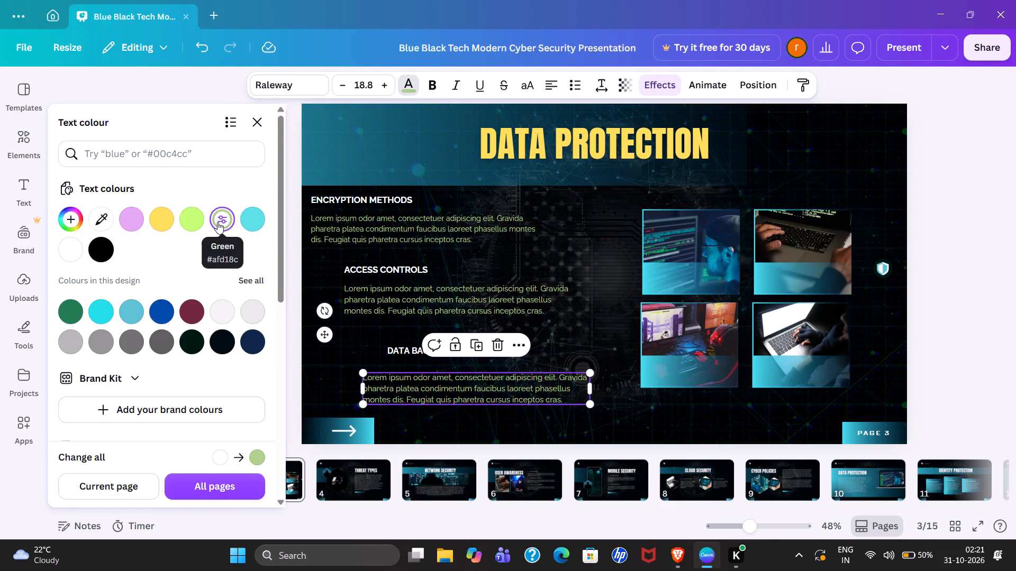
pyautogui.click(192, 216)
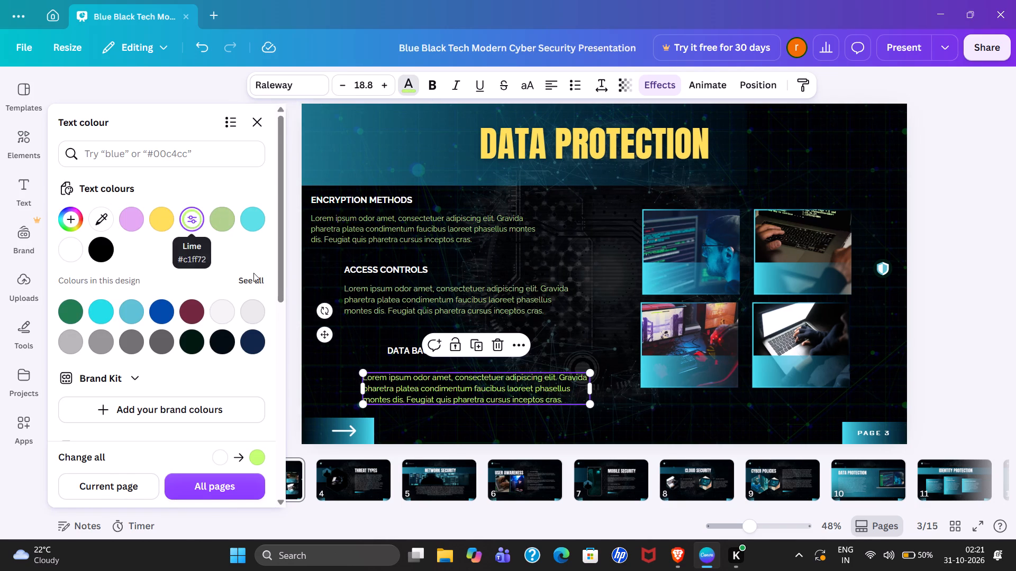
# Nudge the DATA BACKUPS heading left and place its paragraph directly beneath, left-aligned with it, indented further than the ACCESS CONTROLS section.
pyautogui.moveTo(408, 350); pyautogui.dragTo(401, 348)
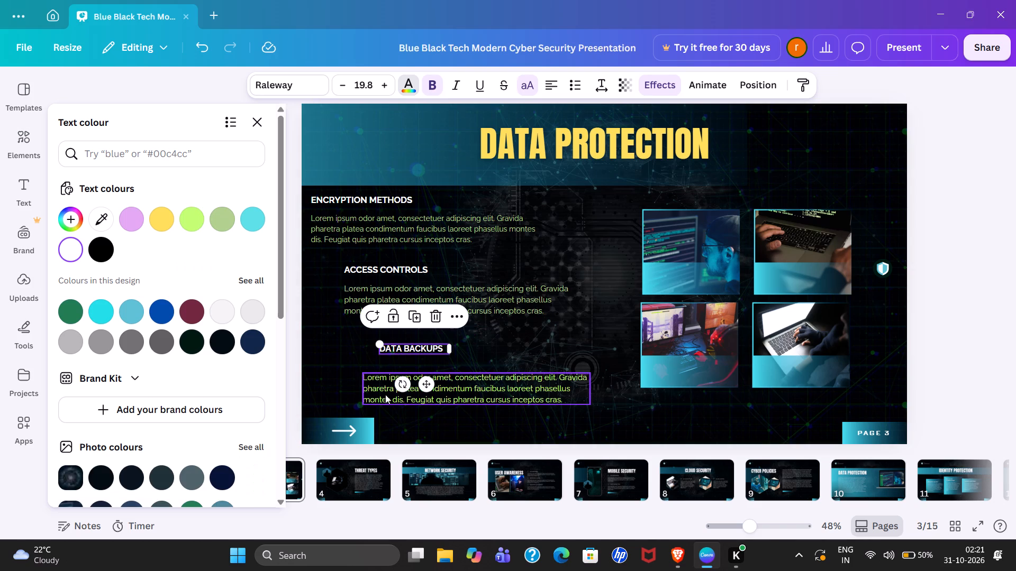
pyautogui.moveTo(382, 394); pyautogui.dragTo(400, 378)
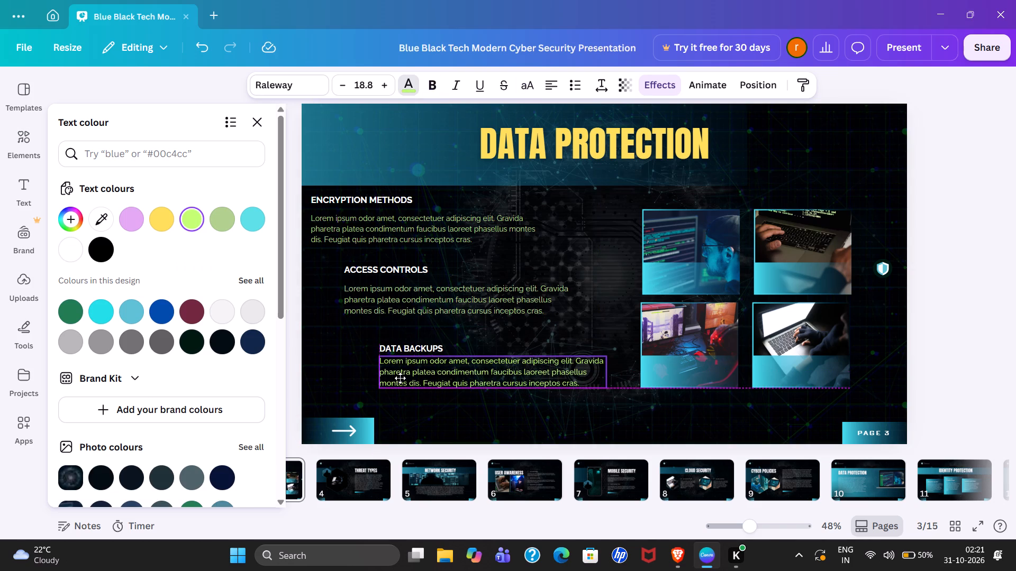
# Finish positioning the DATA BACKUPS paragraph directly beneath its heading.
pyautogui.moveTo(400, 378); pyautogui.dragTo(400, 381)
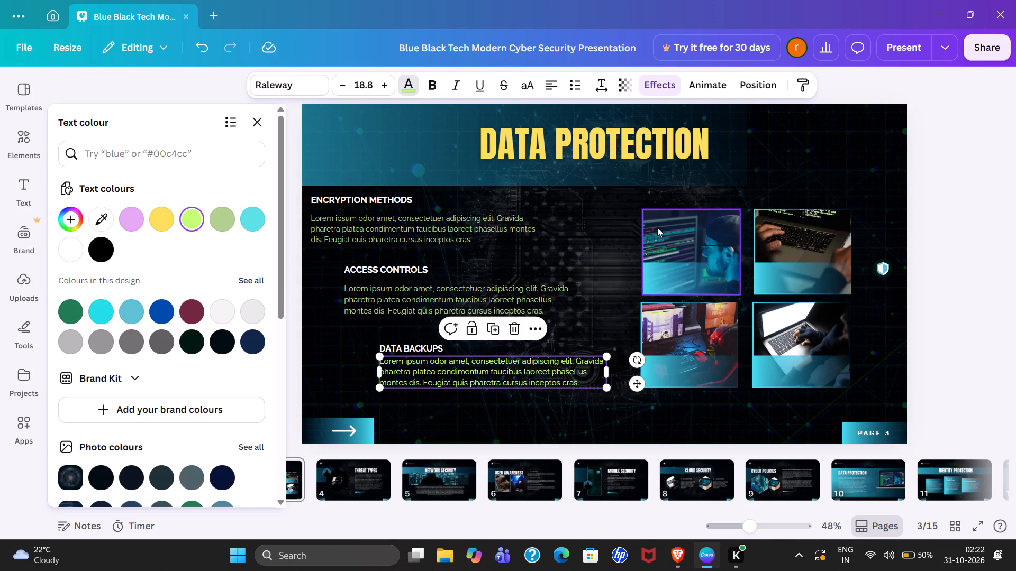
# Give the code-screen hacker photo corner rounding 100 and move it up and left, off its gradient bar, near the title banner.
pyautogui.click(657, 227)
pyautogui.moveTo(657, 227); pyautogui.dragTo(643, 225)
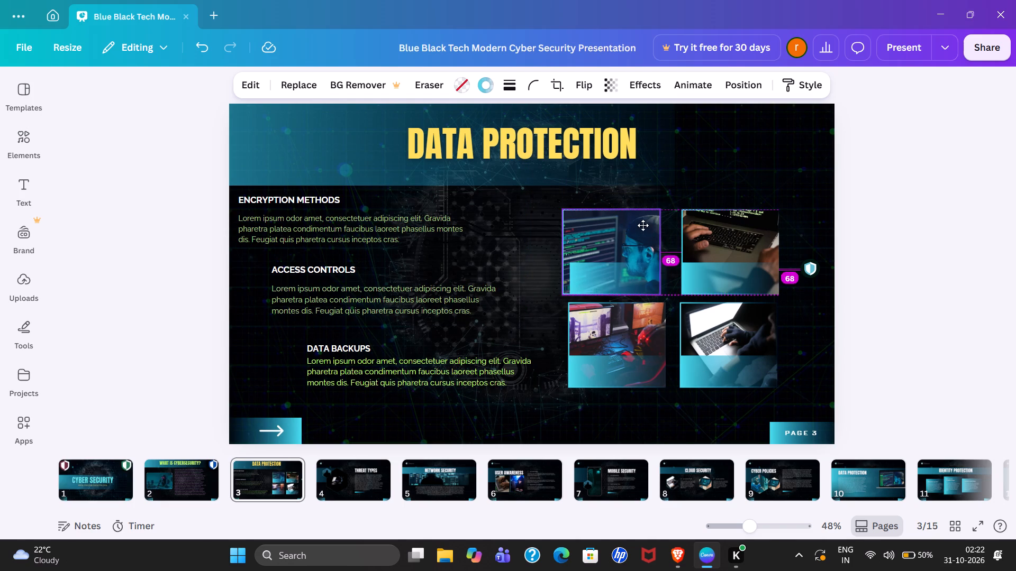
pyautogui.moveTo(643, 225); pyautogui.dragTo(637, 216)
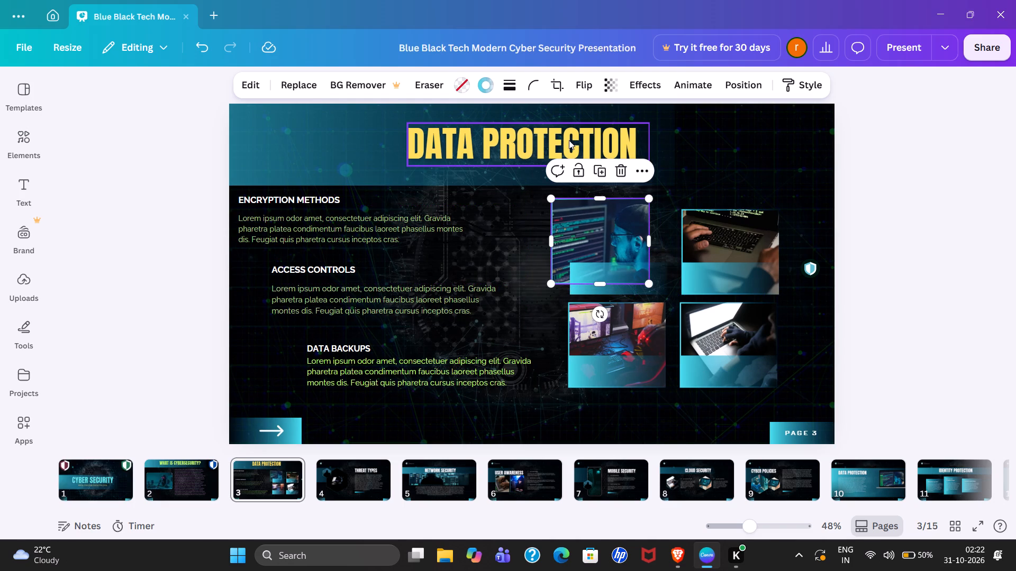
pyautogui.click(528, 86)
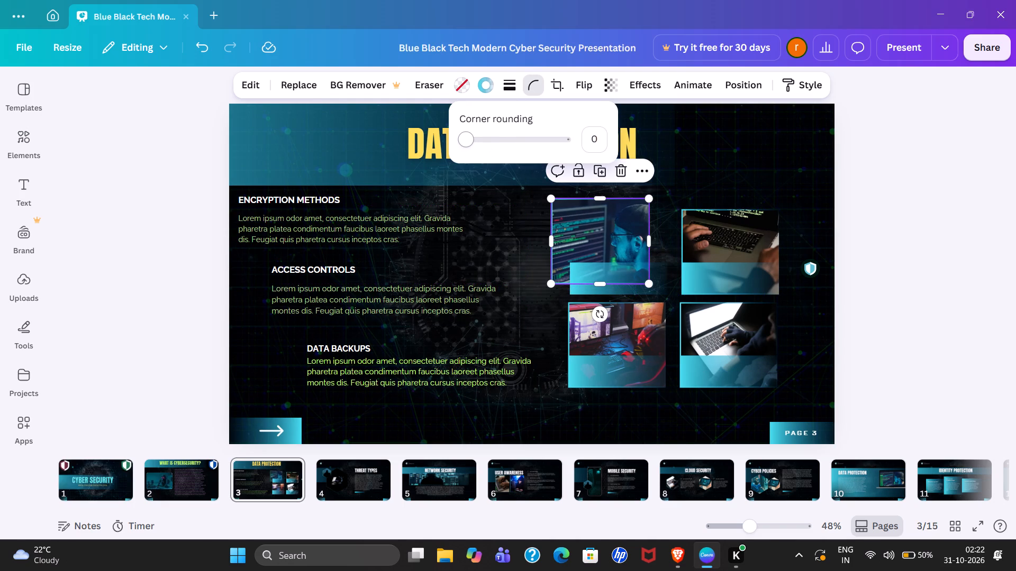
pyautogui.moveTo(472, 138); pyautogui.dragTo(586, 141)
pyautogui.moveTo(592, 224); pyautogui.dragTo(589, 225)
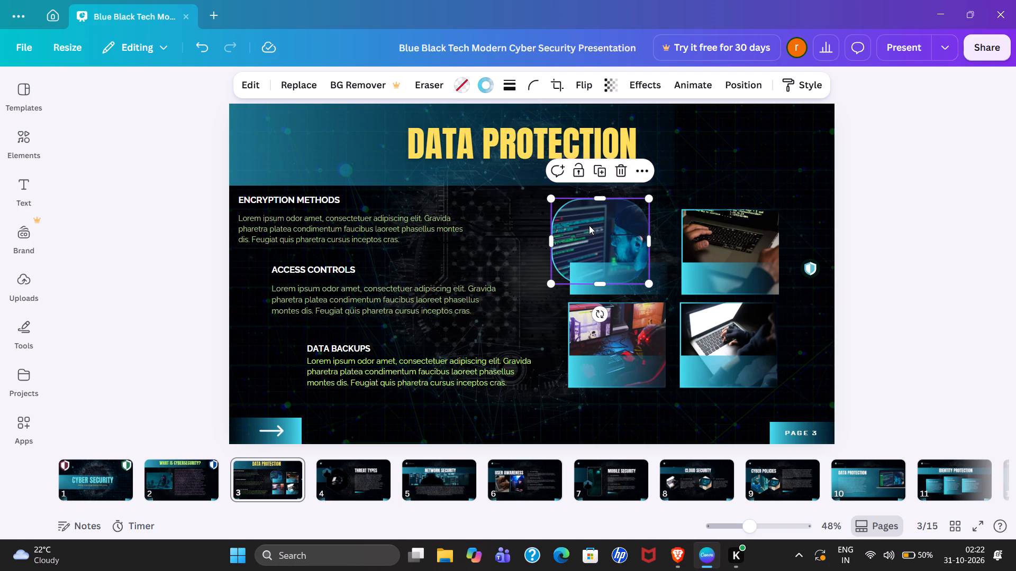
pyautogui.moveTo(589, 225); pyautogui.dragTo(528, 200)
# Delete the blue gradient bar left behind by the code-screen photo.
pyautogui.click(612, 281)
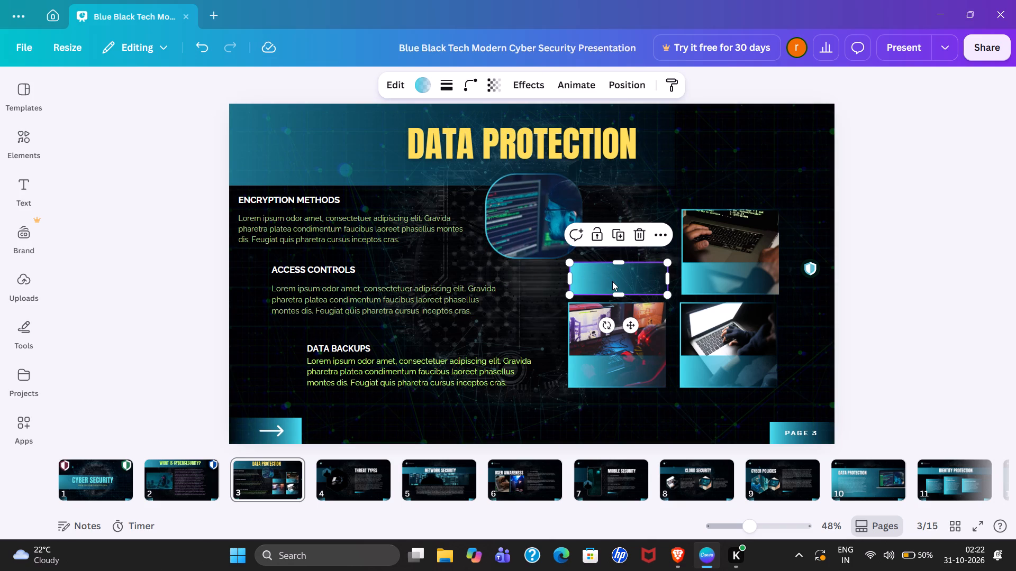
pyautogui.click(639, 233)
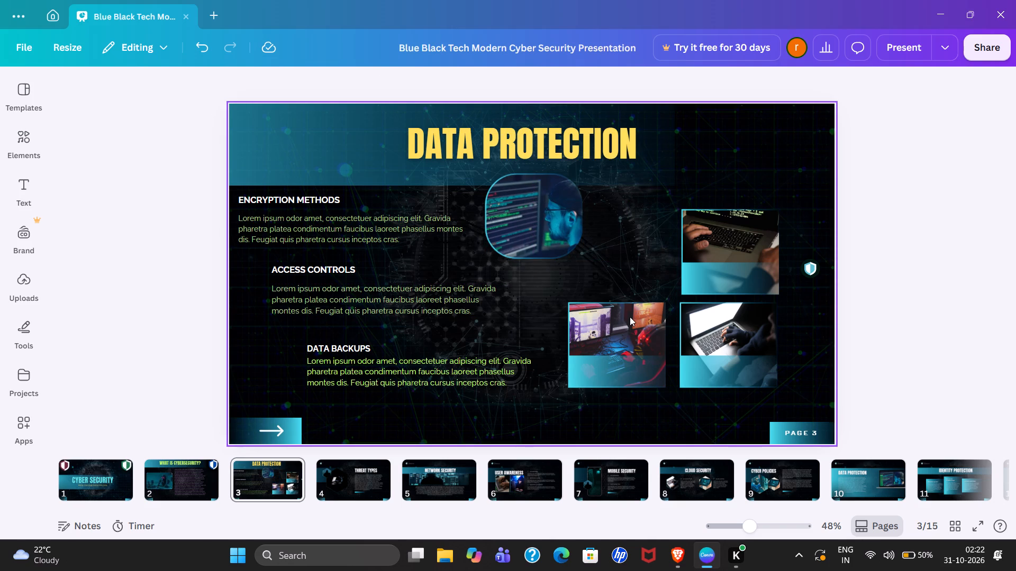
# Move the red-gloved hacker photo up to overlap the code-screen photo's lower-right corner and set its corner rounding to 100.
pyautogui.moveTo(630, 317); pyautogui.dragTo(596, 238)
pyautogui.click(533, 83)
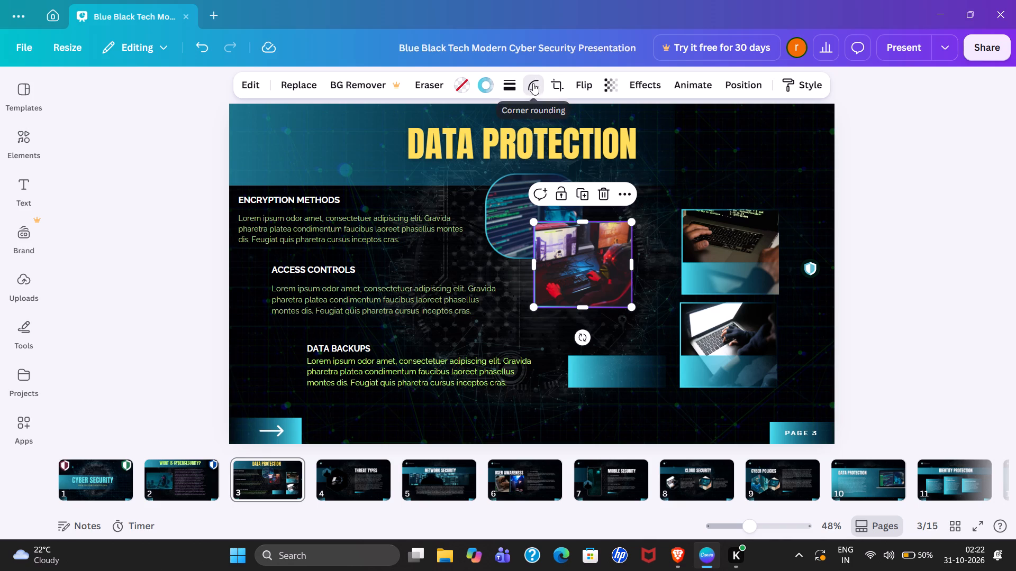
pyautogui.moveTo(470, 139); pyautogui.dragTo(576, 144)
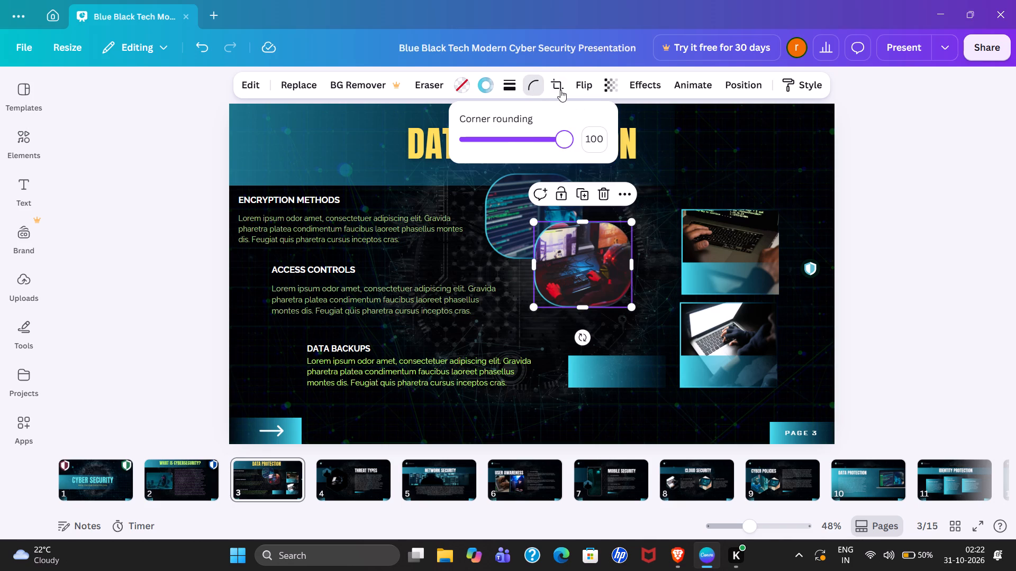
pyautogui.click(560, 88)
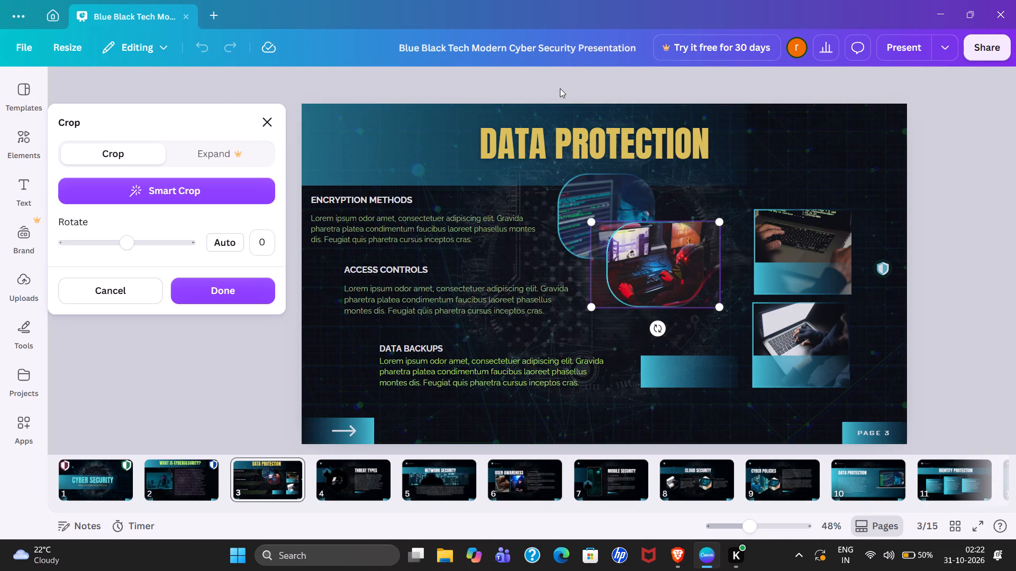
pyautogui.click(263, 118)
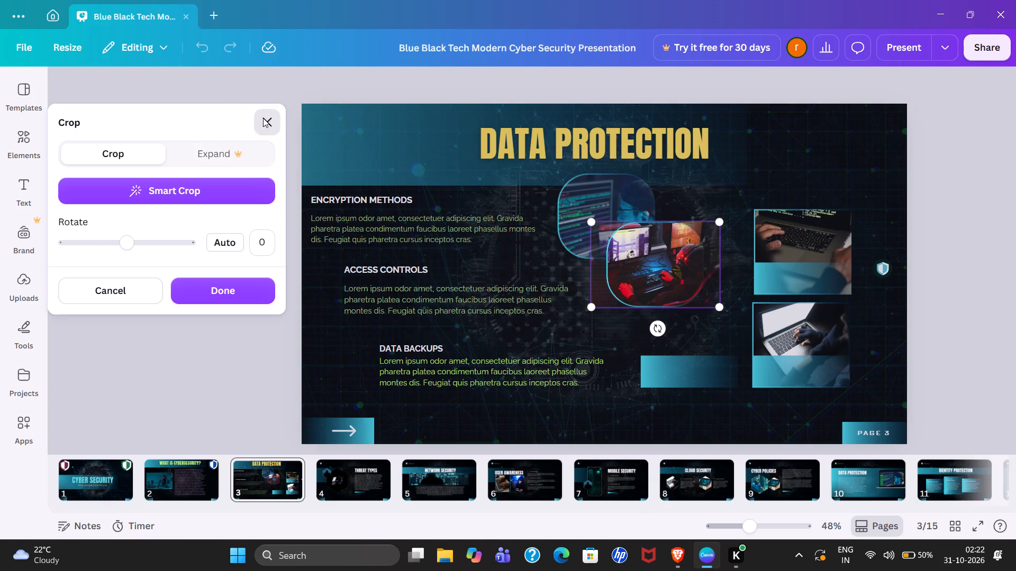
# Move the dark keyboard photo up off its gradient bar and delete that bar.
pyautogui.moveTo(685, 262); pyautogui.dragTo(687, 281)
pyautogui.moveTo(707, 257); pyautogui.dragTo(704, 193)
pyautogui.click(696, 275)
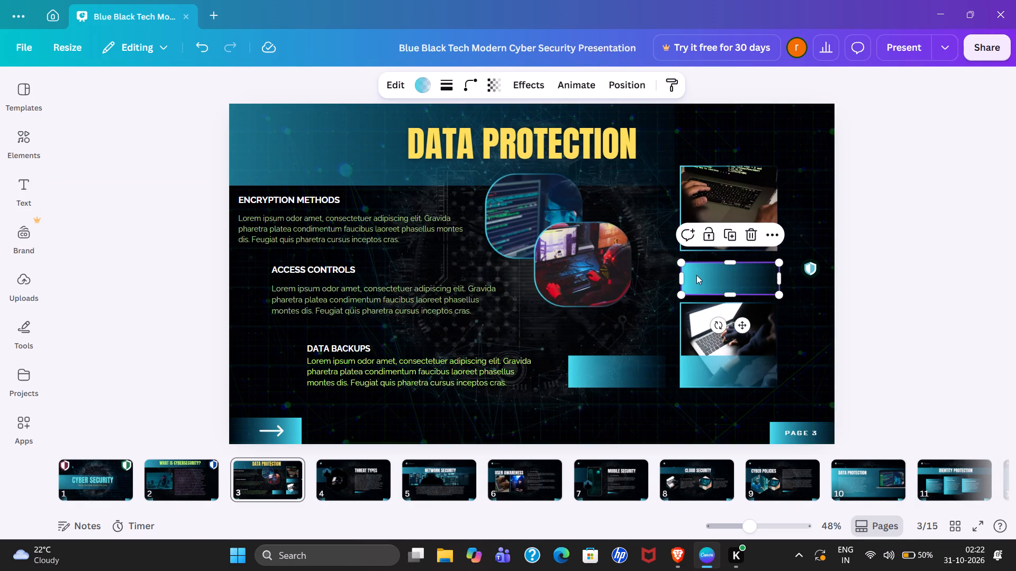
pyautogui.click(750, 237)
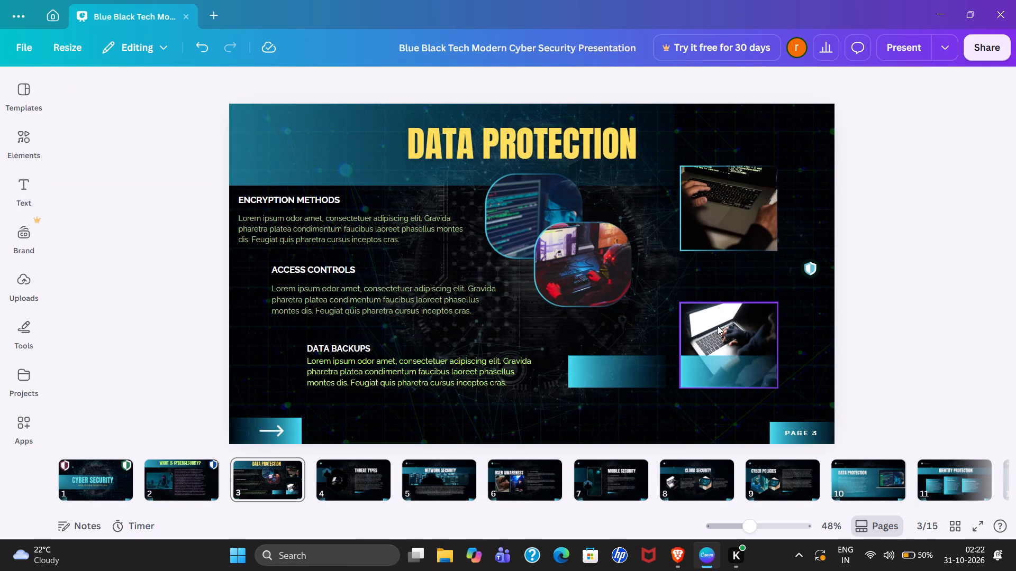
# Move the white-screen laptop photo up over the dark keyboard photo and delete the two remaining gradient bars.
pyautogui.moveTo(715, 335); pyautogui.dragTo(703, 243)
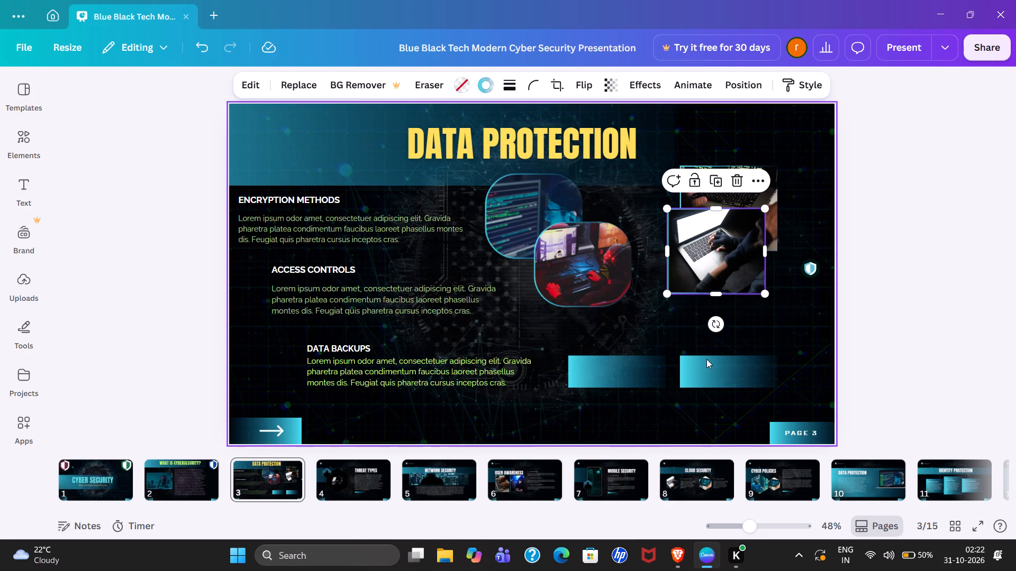
pyautogui.click(707, 365)
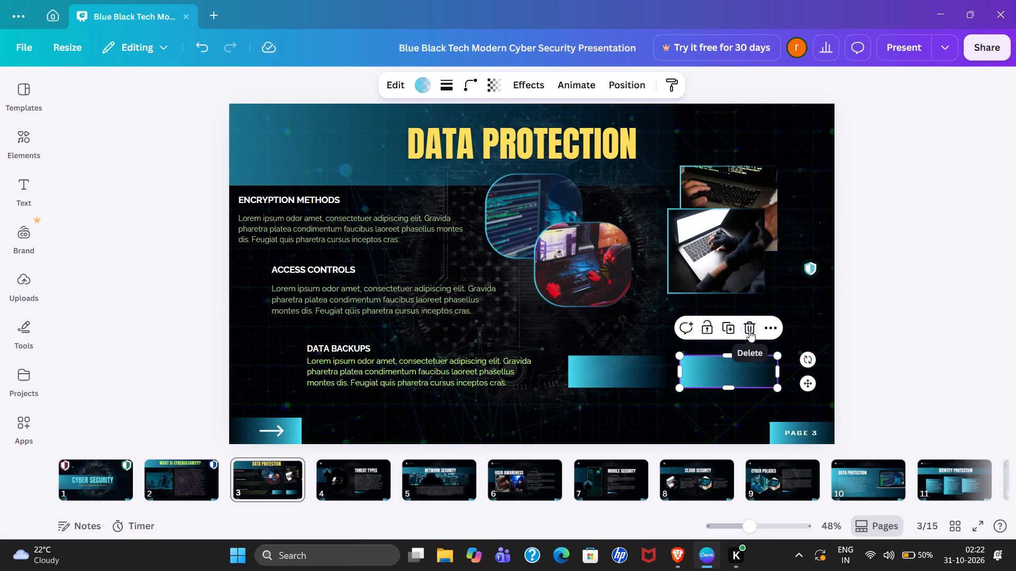
pyautogui.click(749, 330)
pyautogui.click(608, 374)
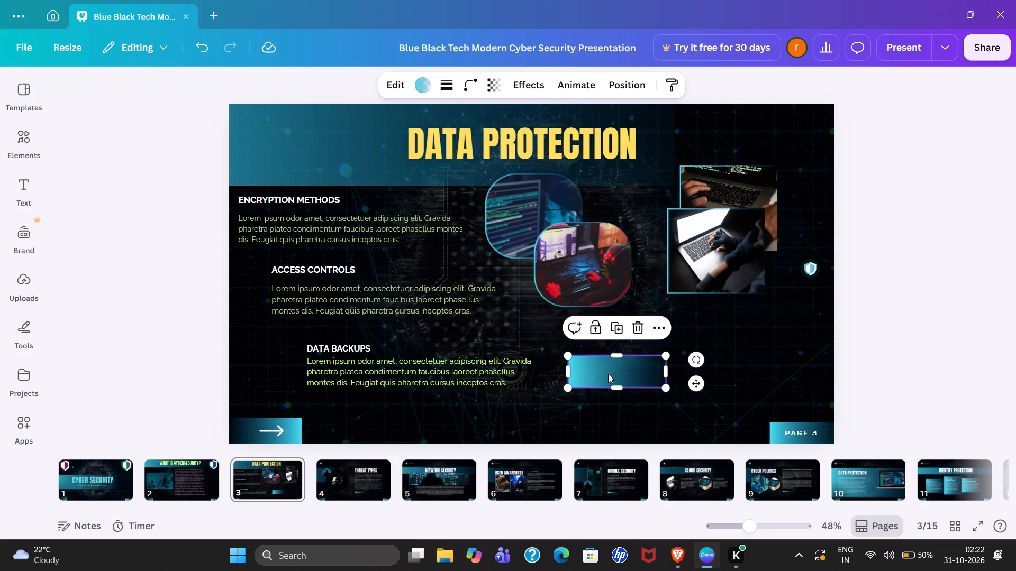
pyautogui.click(641, 330)
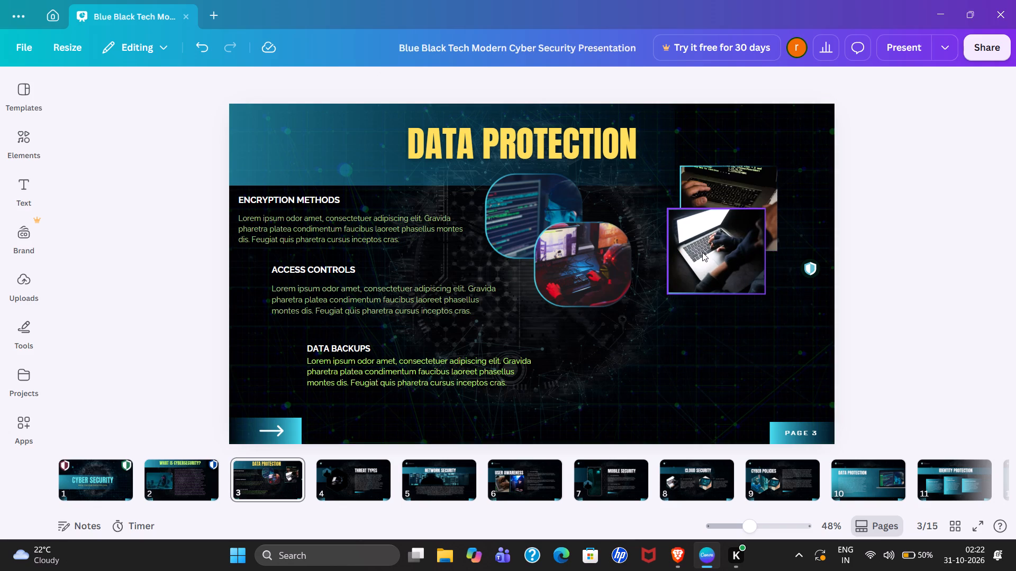
# Set the white-screen laptop photo's corner rounding to 100 and move it to overlap the red-gloved hacker photo's lower-right corner.
pyautogui.click(702, 252)
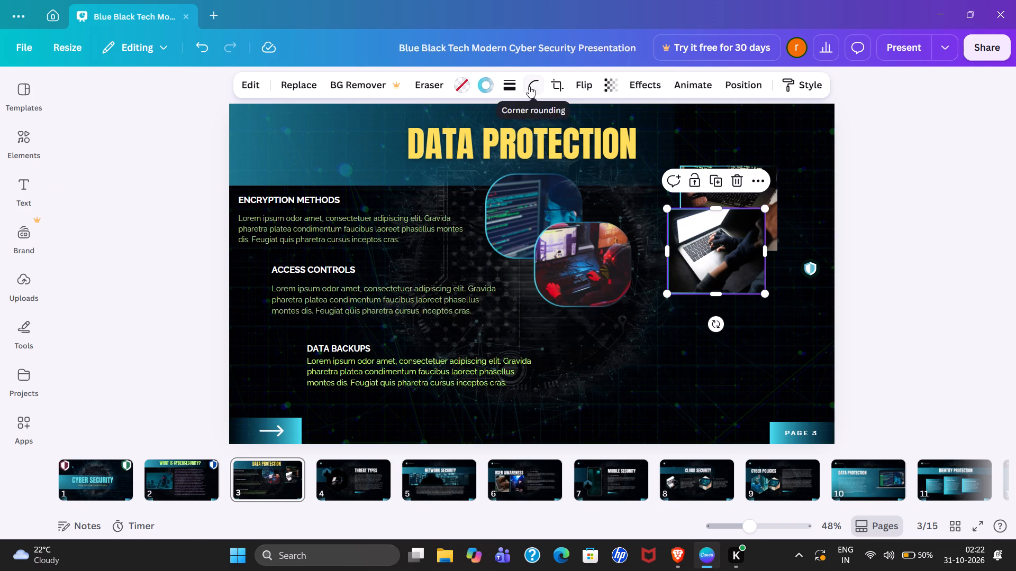
pyautogui.click(529, 86)
pyautogui.moveTo(470, 143); pyautogui.dragTo(589, 149)
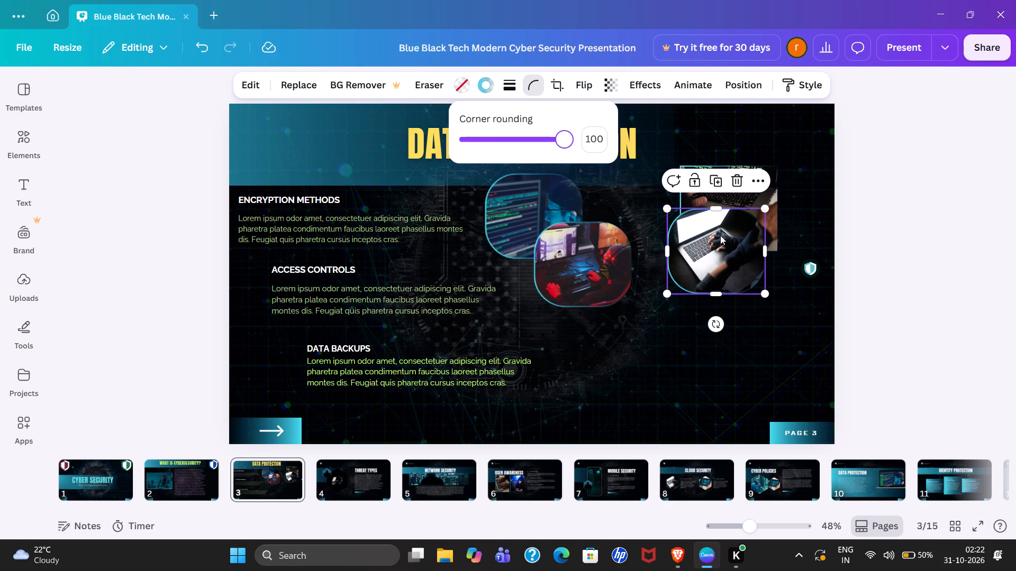
pyautogui.moveTo(720, 235); pyautogui.dragTo(638, 290)
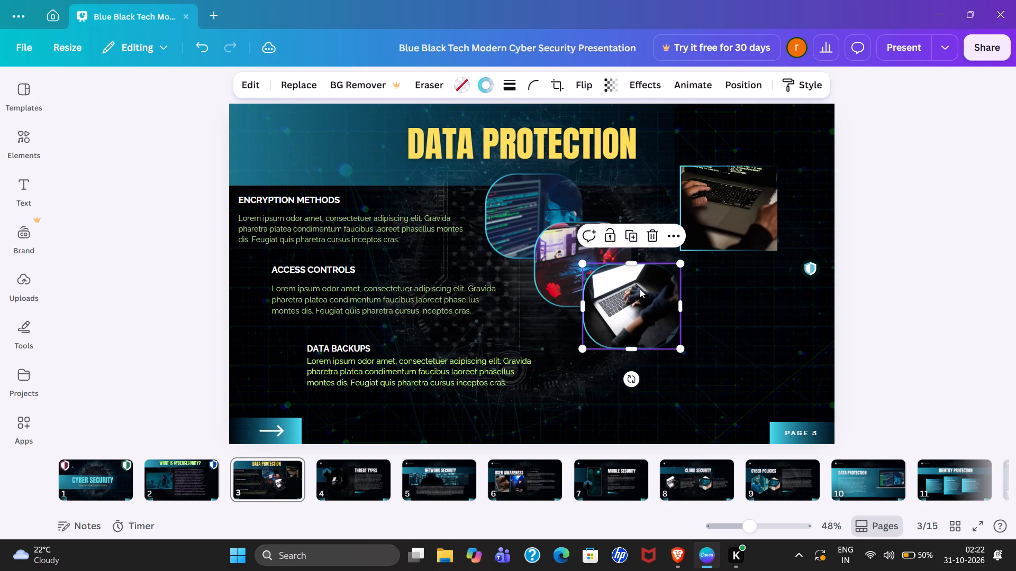
# Set the dark keyboard photo's corner rounding to 100.
pyautogui.click(747, 227)
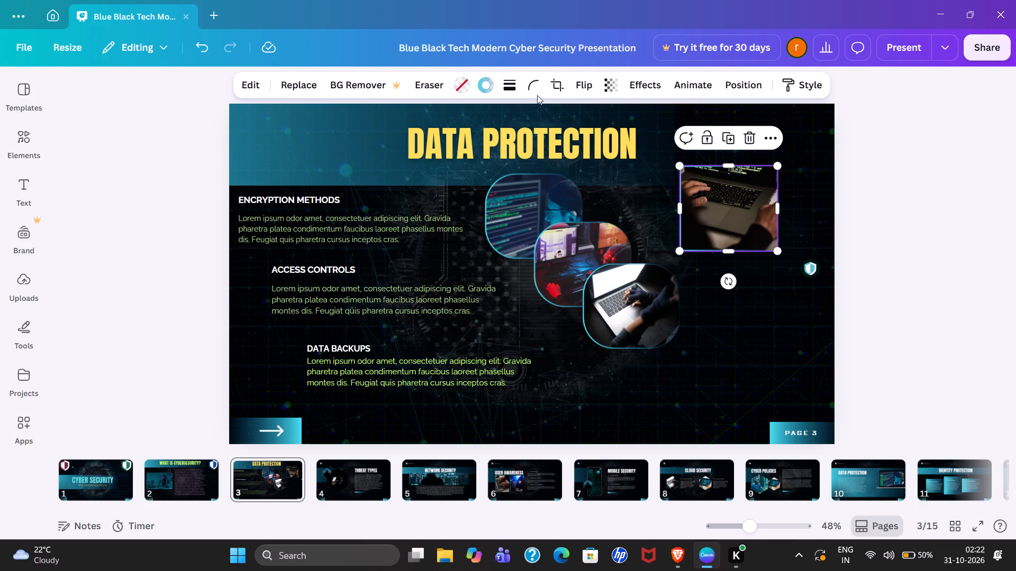
pyautogui.click(532, 89)
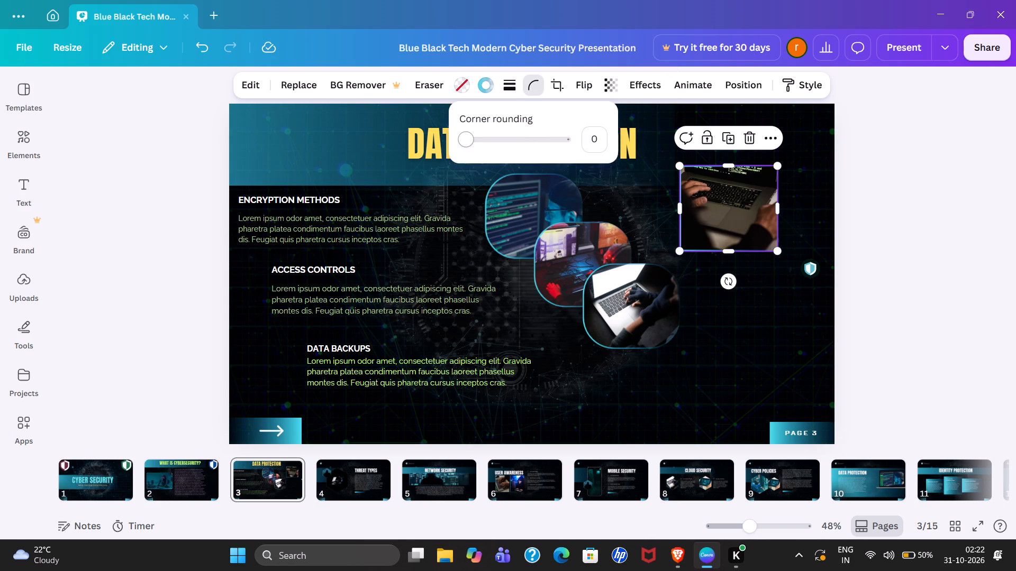
pyautogui.moveTo(468, 140); pyautogui.dragTo(589, 148)
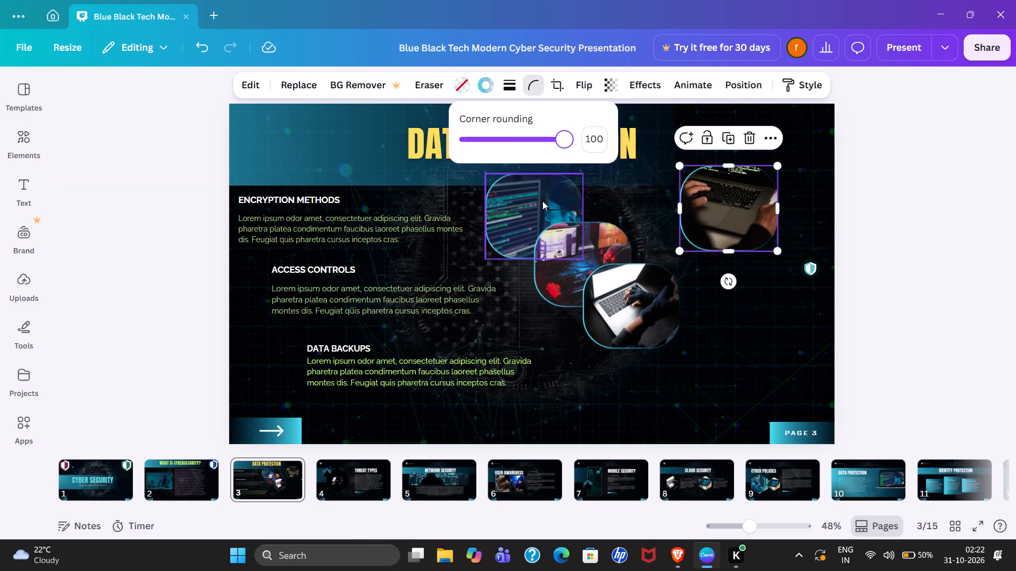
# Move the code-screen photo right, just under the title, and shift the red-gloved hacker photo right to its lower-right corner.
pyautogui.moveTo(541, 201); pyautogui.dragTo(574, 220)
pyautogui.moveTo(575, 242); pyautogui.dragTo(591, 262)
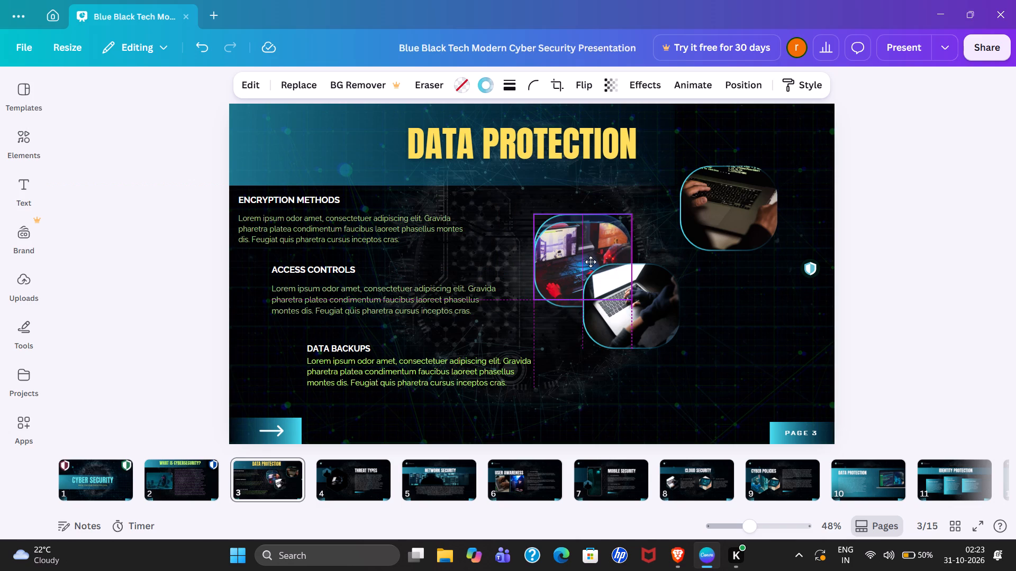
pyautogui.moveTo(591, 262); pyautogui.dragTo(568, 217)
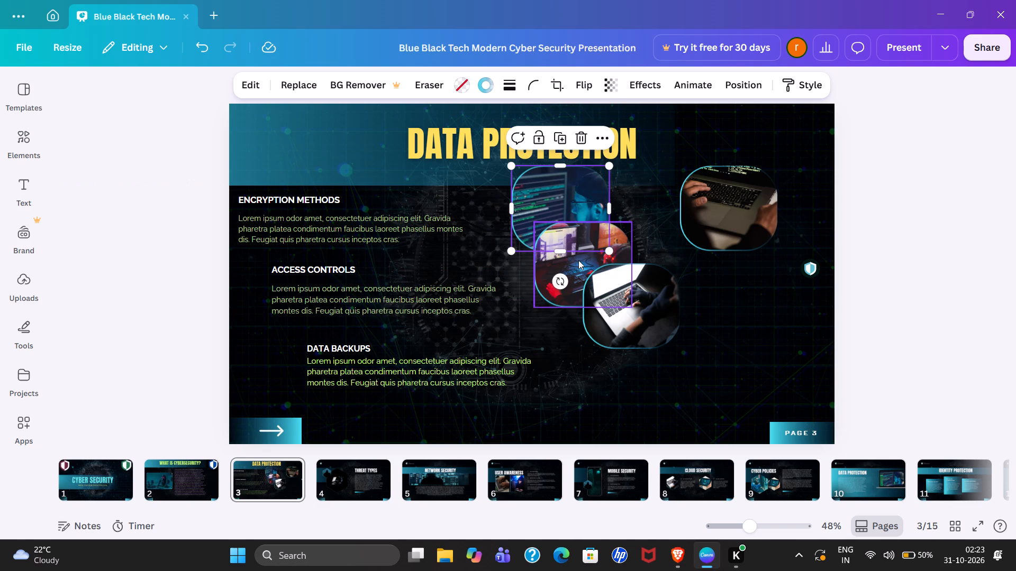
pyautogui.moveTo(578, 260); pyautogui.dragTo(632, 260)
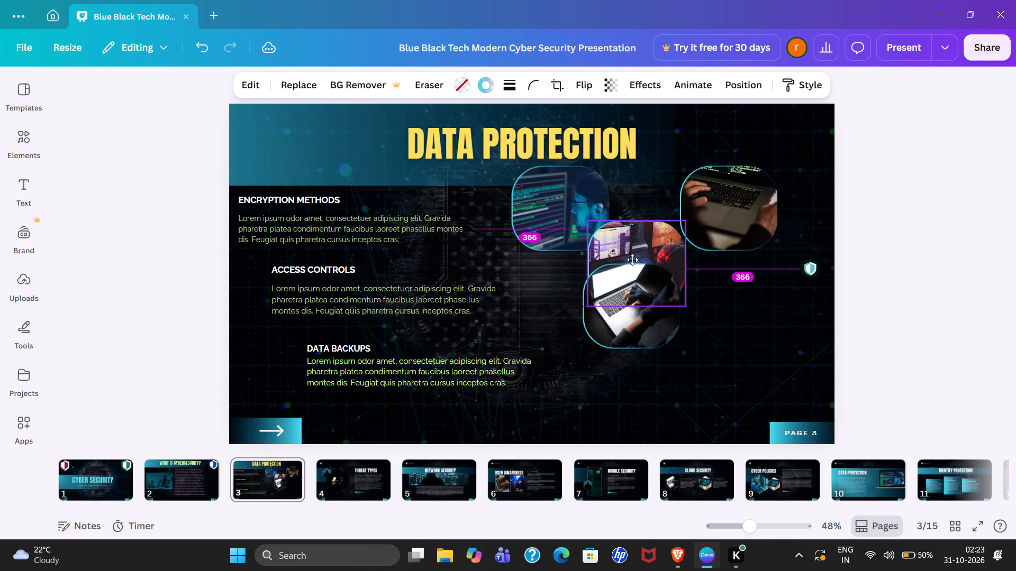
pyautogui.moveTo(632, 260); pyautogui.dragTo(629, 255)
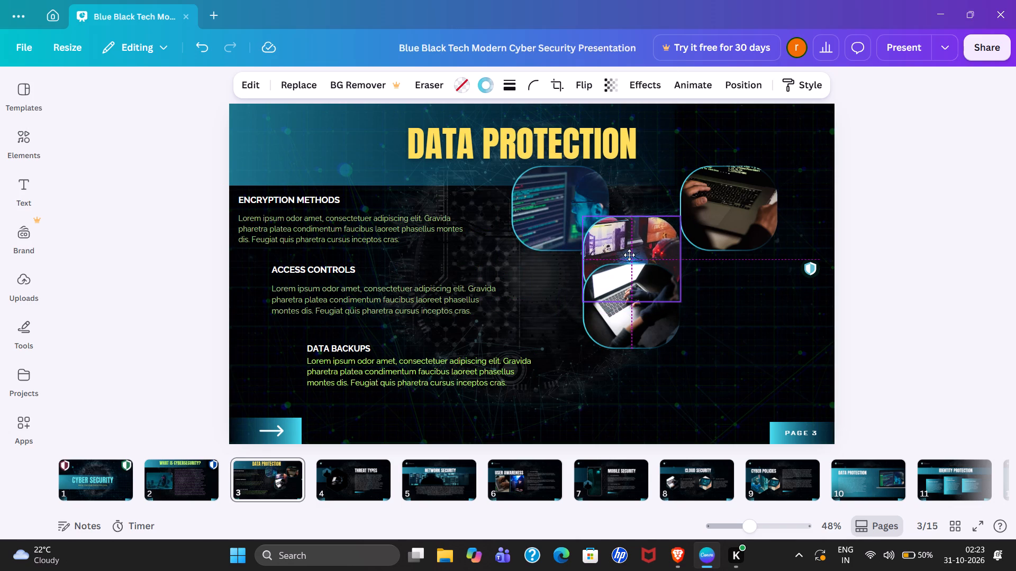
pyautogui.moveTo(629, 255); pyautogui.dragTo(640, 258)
# Place the dark keyboard photo at the page bottom beside the PAGE 3 label, with the white-screen laptop photo at its upper-left corner.
pyautogui.moveTo(612, 320); pyautogui.dragTo(549, 346)
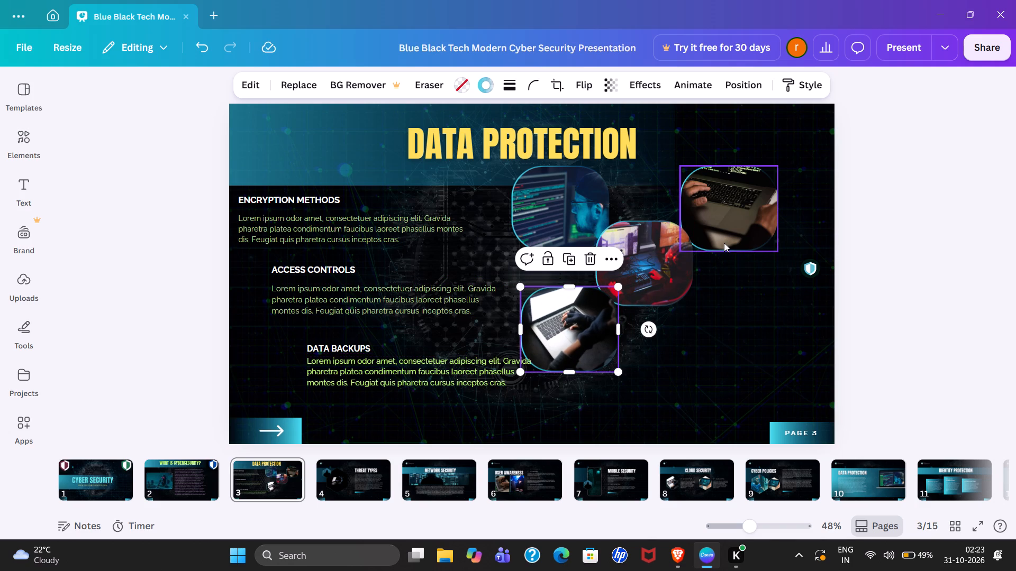
pyautogui.moveTo(725, 242); pyautogui.dragTo(693, 431)
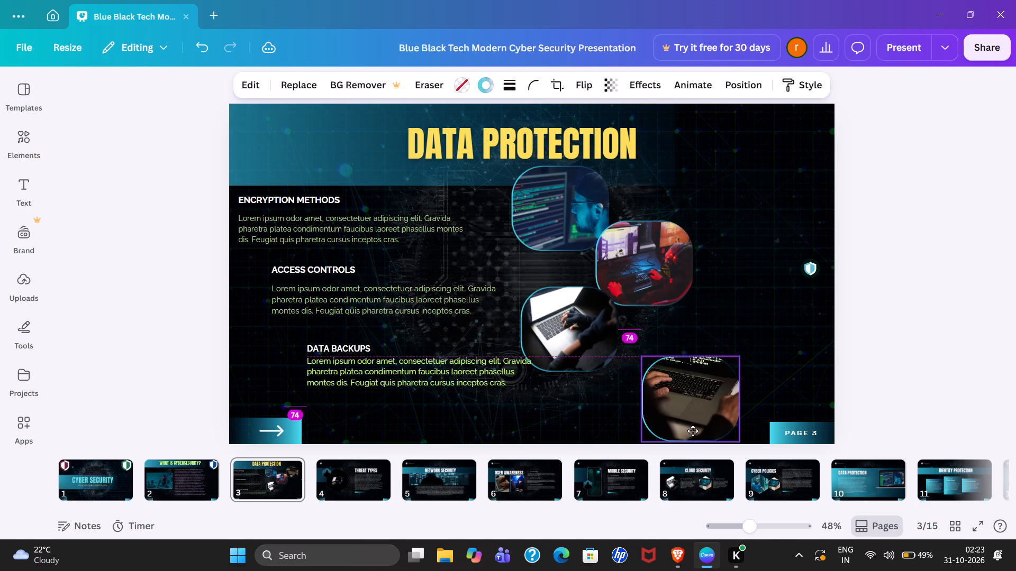
pyautogui.moveTo(693, 431); pyautogui.dragTo(711, 433)
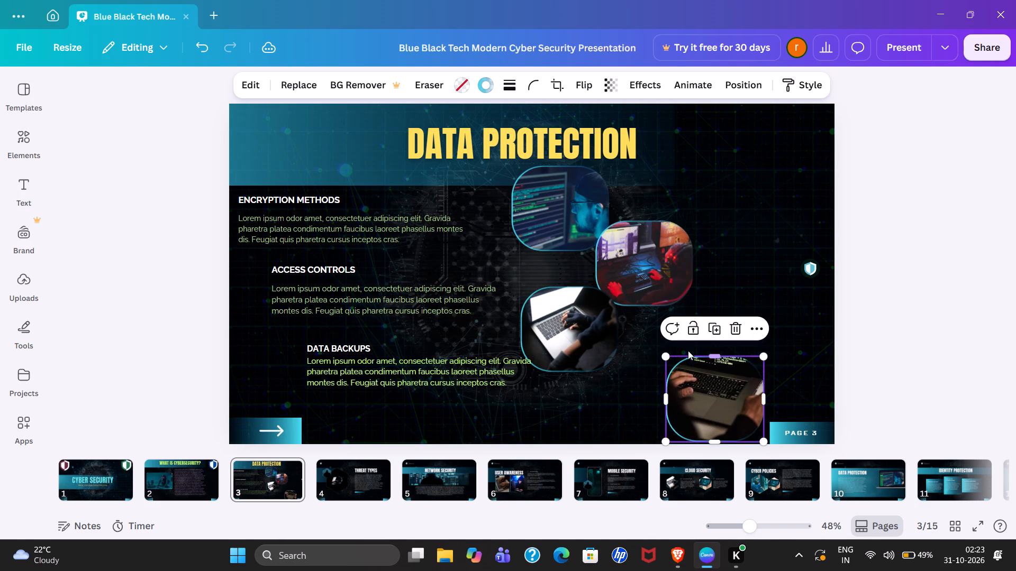
pyautogui.moveTo(576, 350); pyautogui.dragTo(640, 365)
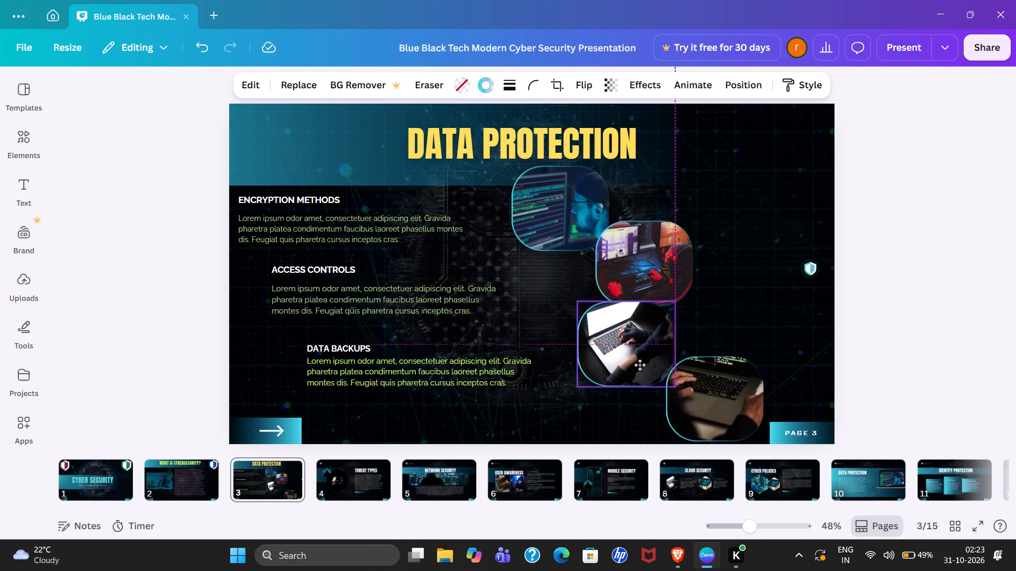
pyautogui.moveTo(640, 365); pyautogui.dragTo(642, 372)
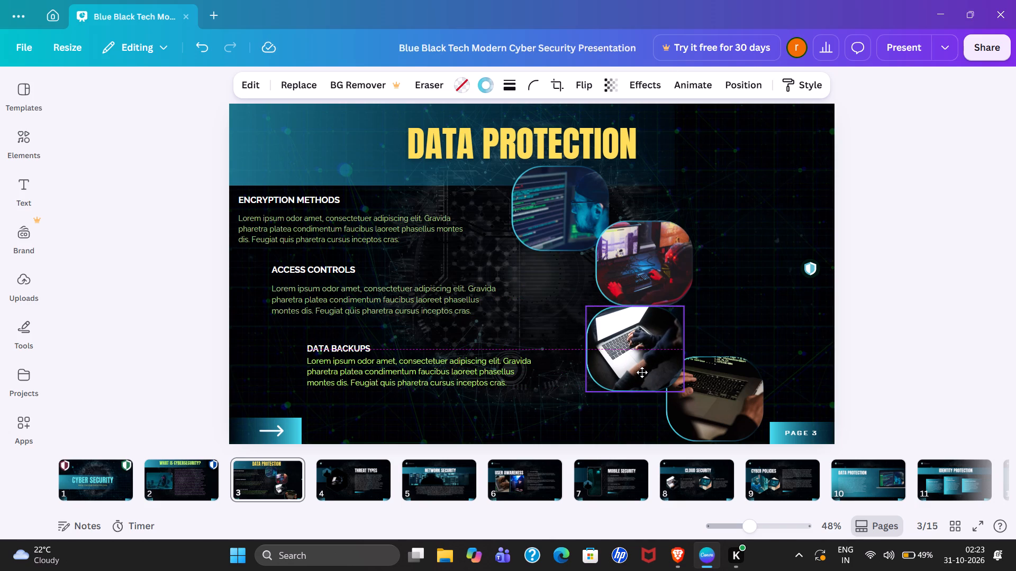
pyautogui.moveTo(642, 372); pyautogui.dragTo(643, 376)
# Shift the red-gloved hacker photo right and down, and place the code-screen photo below the title, overlapping its upper-left corner.
pyautogui.moveTo(648, 260); pyautogui.dragTo(723, 283)
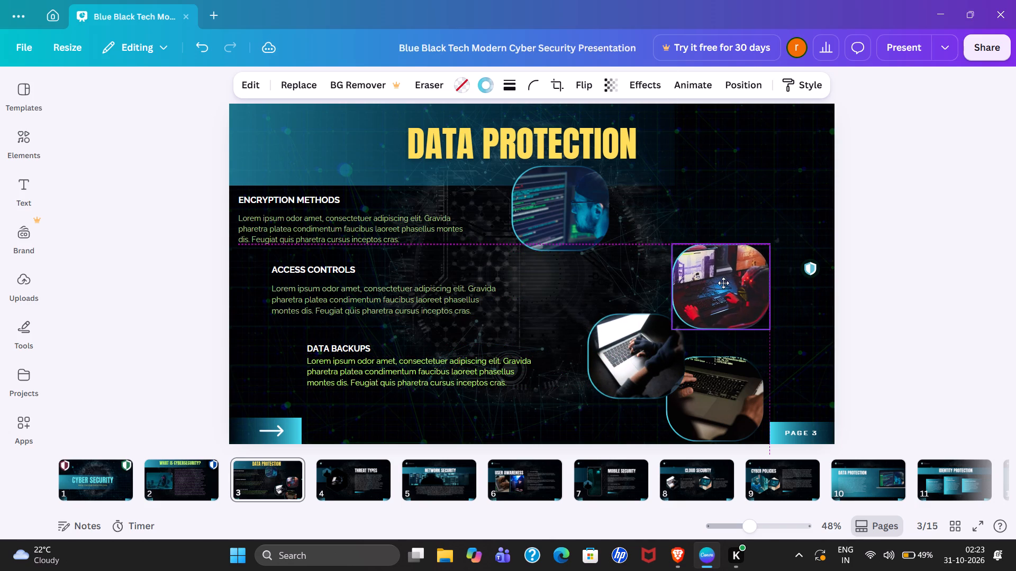
pyautogui.moveTo(723, 283); pyautogui.dragTo(709, 292)
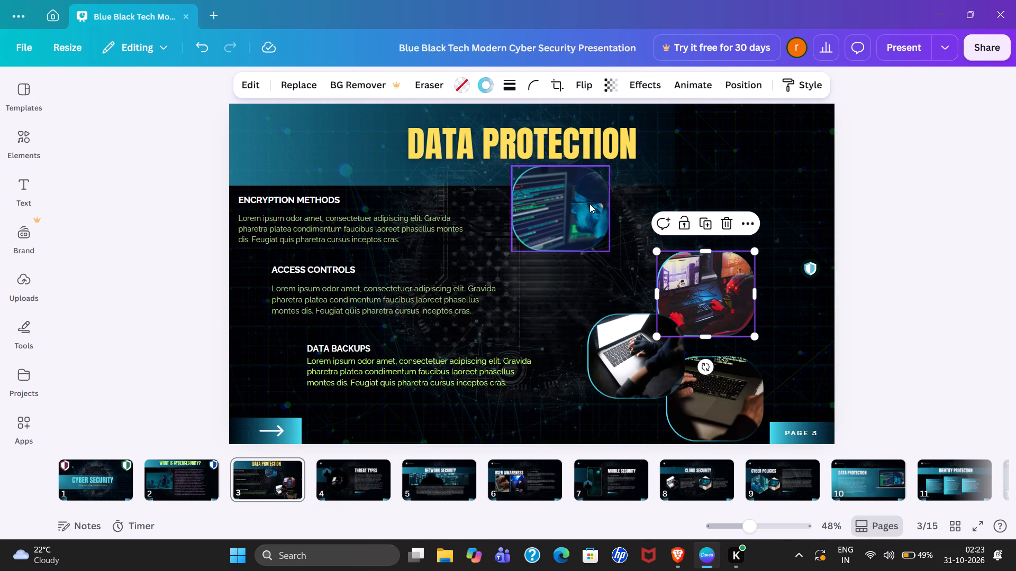
pyautogui.moveTo(589, 204); pyautogui.dragTo(654, 238)
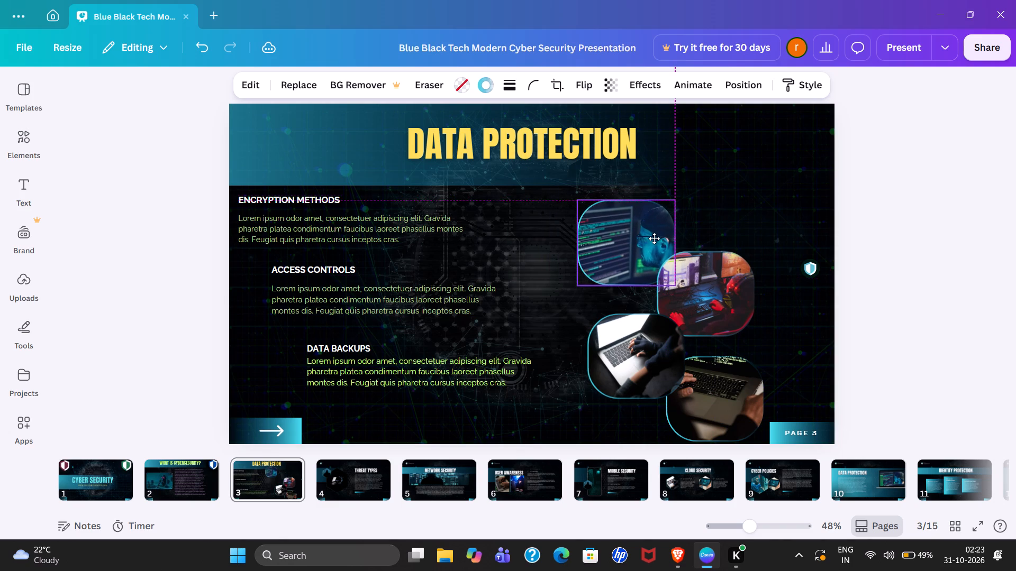
pyautogui.moveTo(654, 238); pyautogui.dragTo(657, 242)
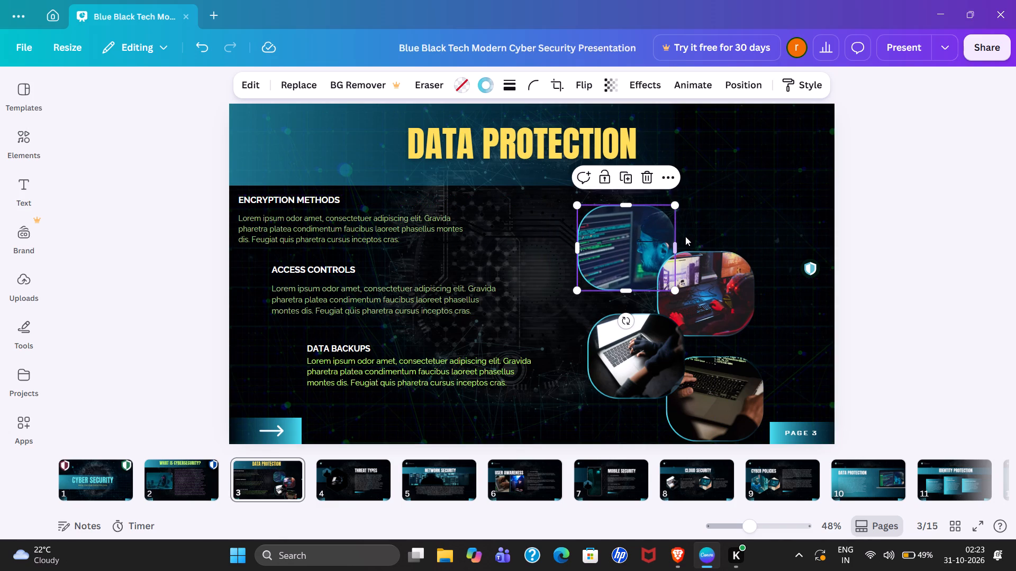
# Move the small shield icon to page 3's top-right corner and enlarge it to slightly over 300 by 300.
pyautogui.click(808, 264)
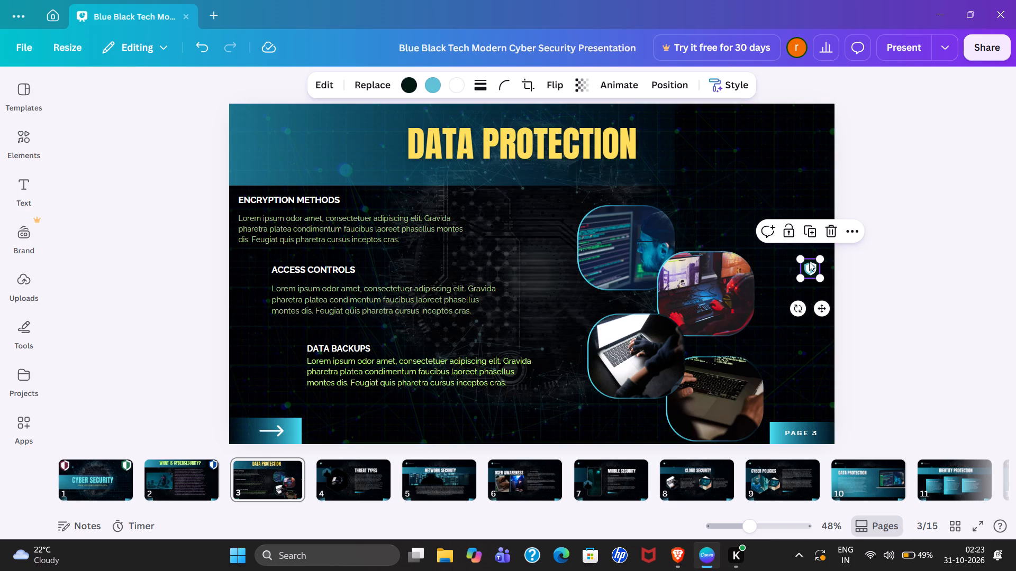
pyautogui.moveTo(809, 262); pyautogui.dragTo(764, 143)
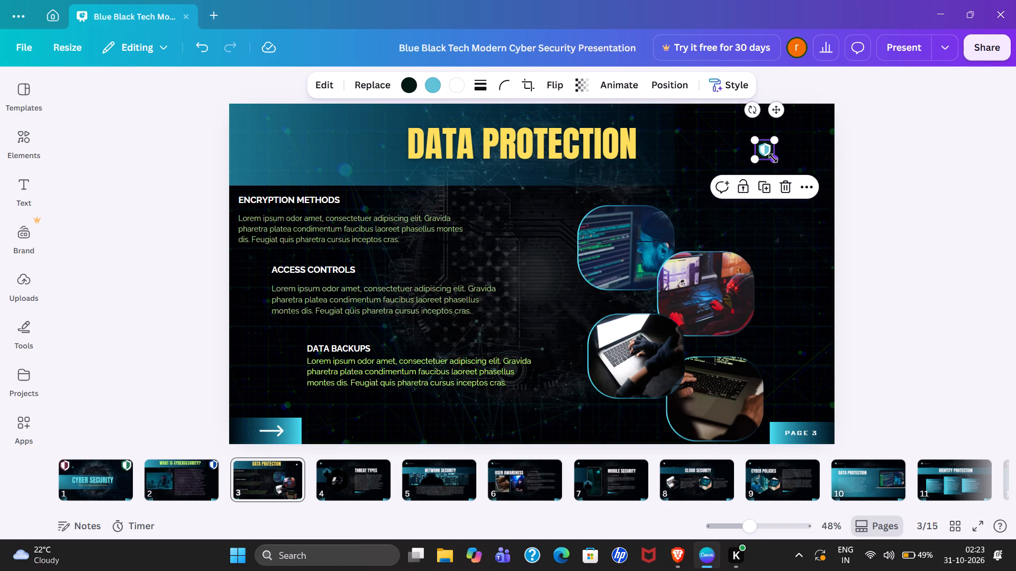
pyautogui.moveTo(773, 158); pyautogui.dragTo(830, 199)
pyautogui.moveTo(791, 186); pyautogui.dragTo(757, 156)
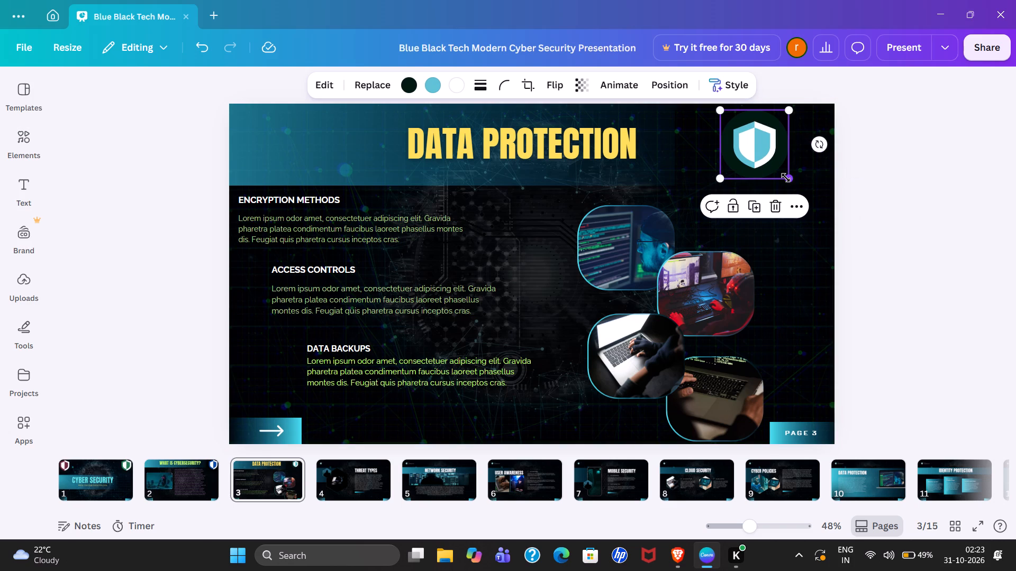
pyautogui.moveTo(786, 178); pyautogui.dragTo(799, 183)
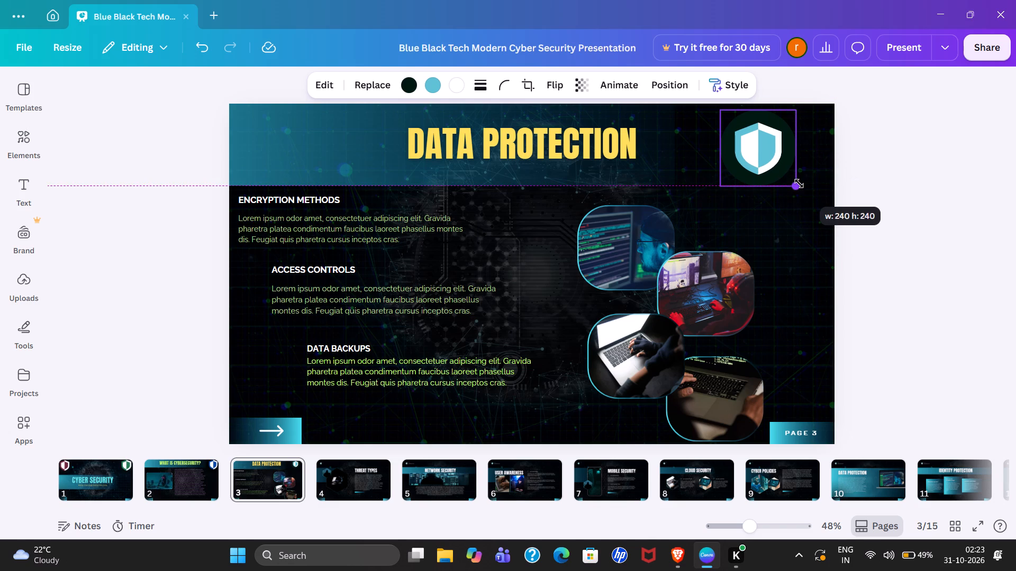
pyautogui.moveTo(799, 183); pyautogui.dragTo(808, 187)
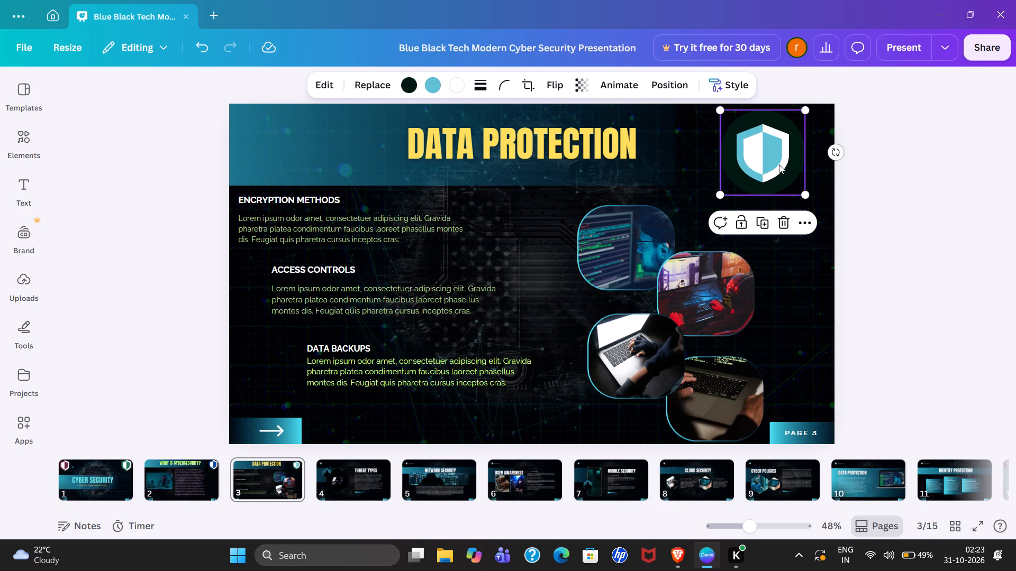
pyautogui.click(779, 164)
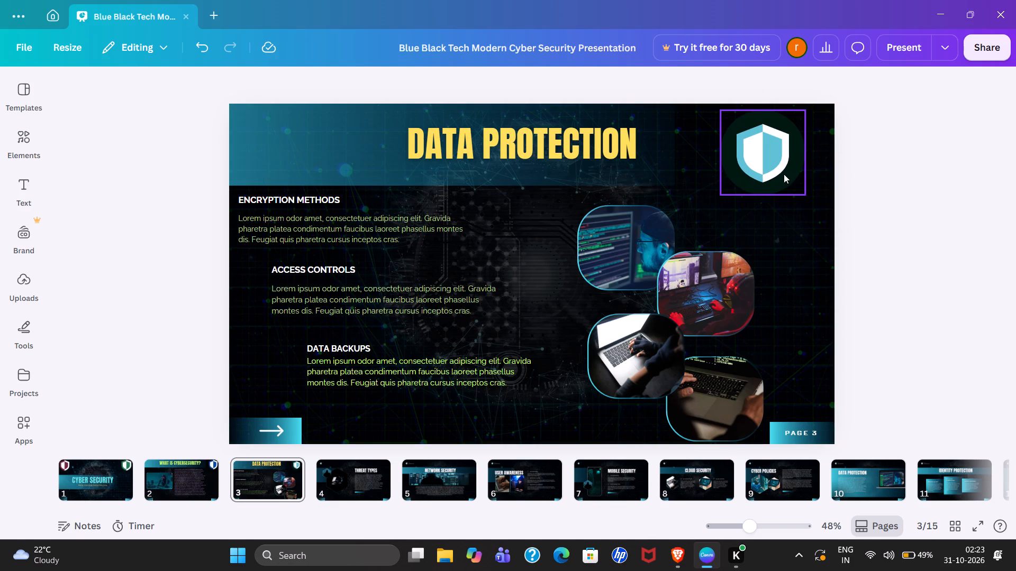
pyautogui.click(788, 175)
pyautogui.moveTo(810, 196); pyautogui.dragTo(814, 198)
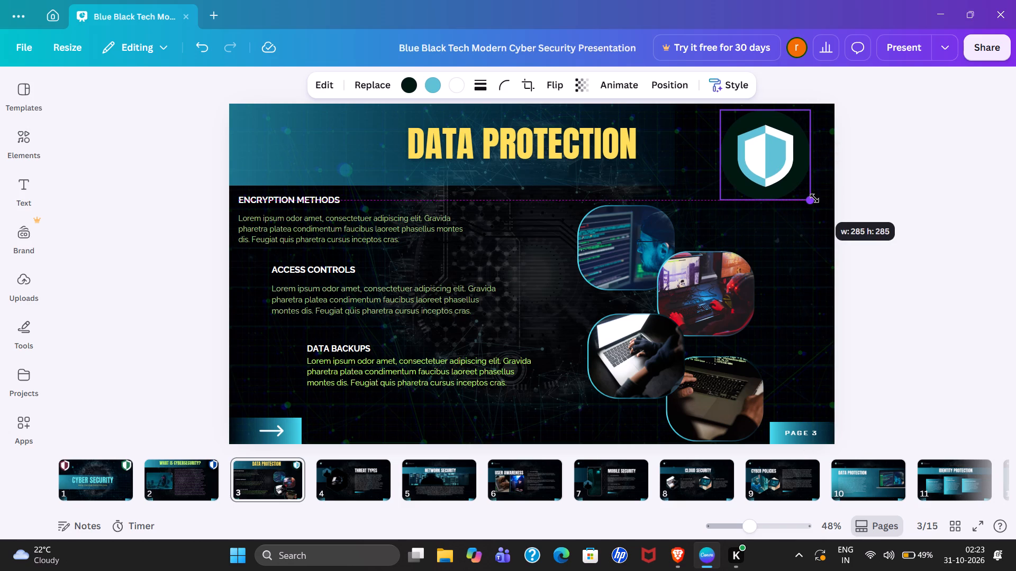
pyautogui.moveTo(814, 198); pyautogui.dragTo(822, 201)
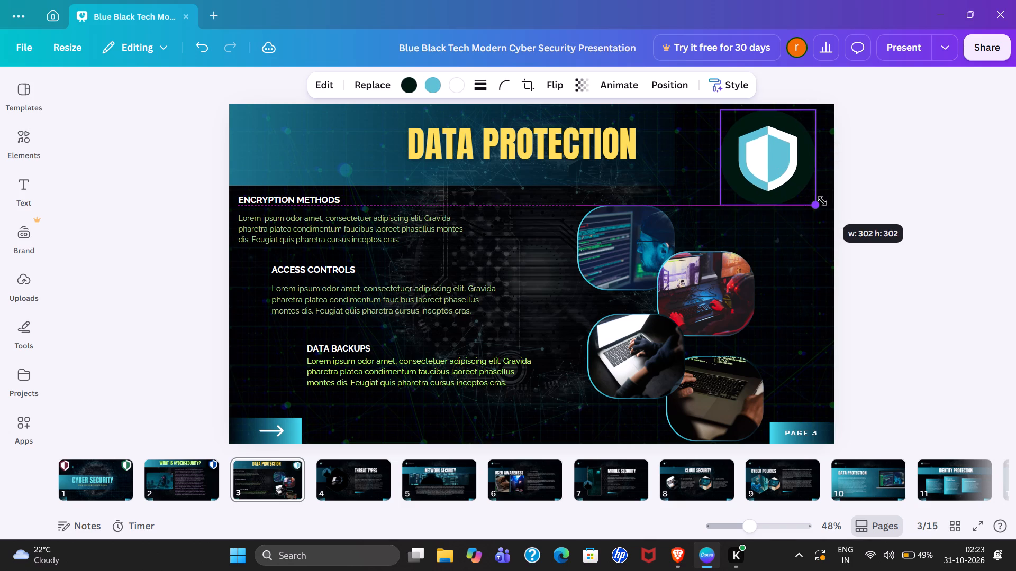
pyautogui.moveTo(822, 201); pyautogui.dragTo(829, 210)
pyautogui.moveTo(773, 179); pyautogui.dragTo(796, 165)
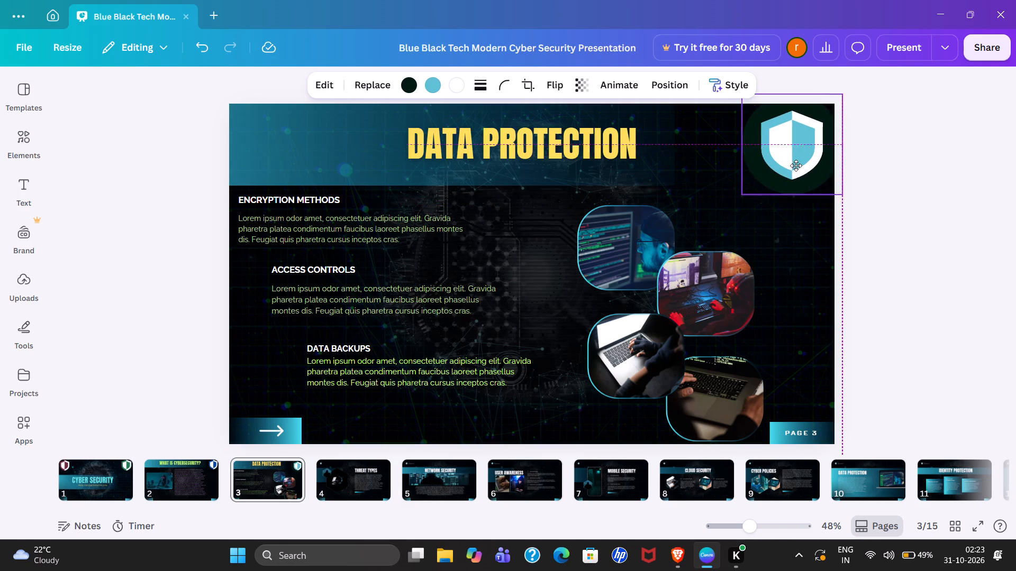
pyautogui.moveTo(796, 165); pyautogui.dragTo(799, 166)
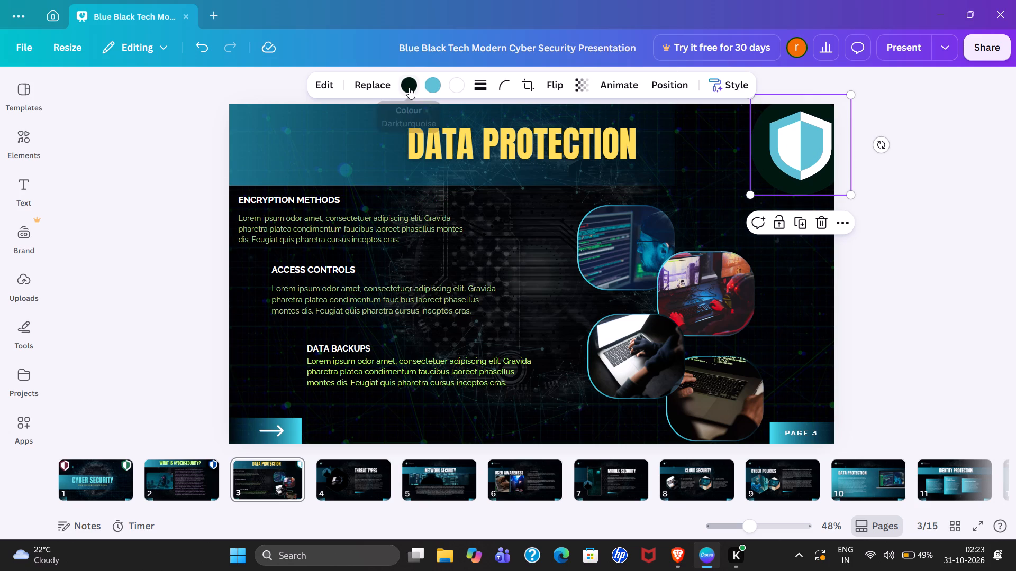
# Recolour the shield icon's dark green background circle to black.
pyautogui.click(409, 87)
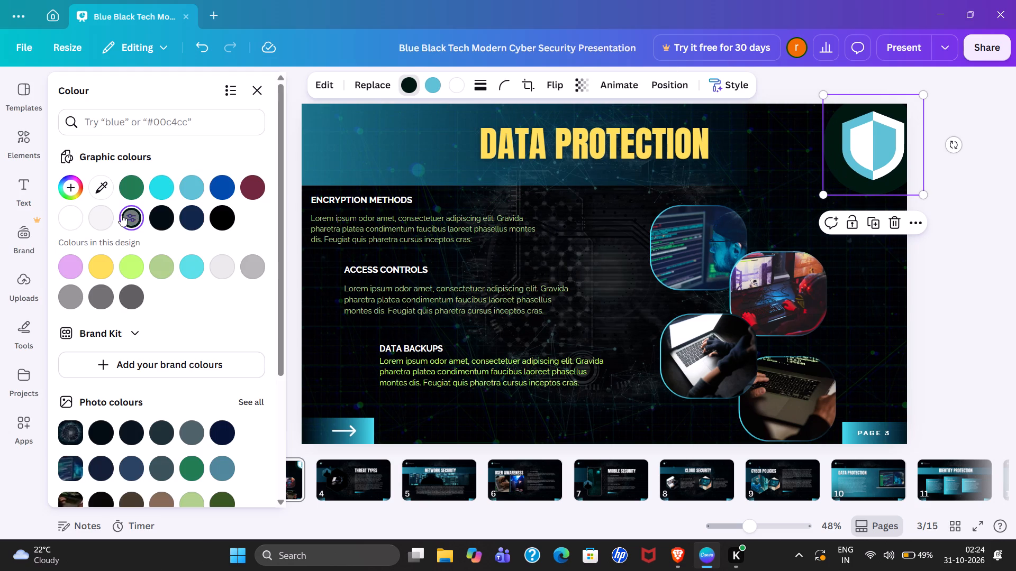
pyautogui.click(230, 217)
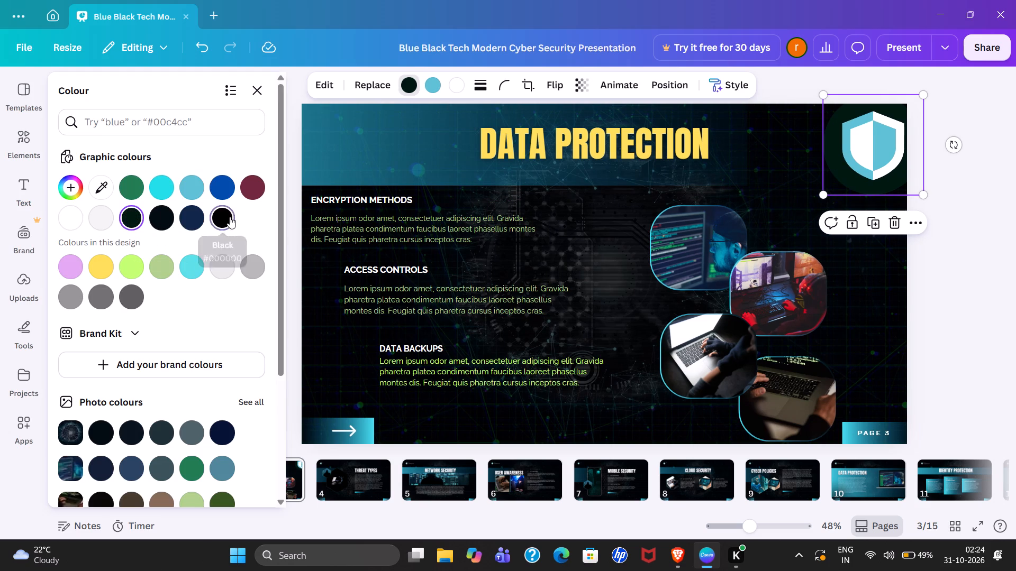
pyautogui.click(846, 149)
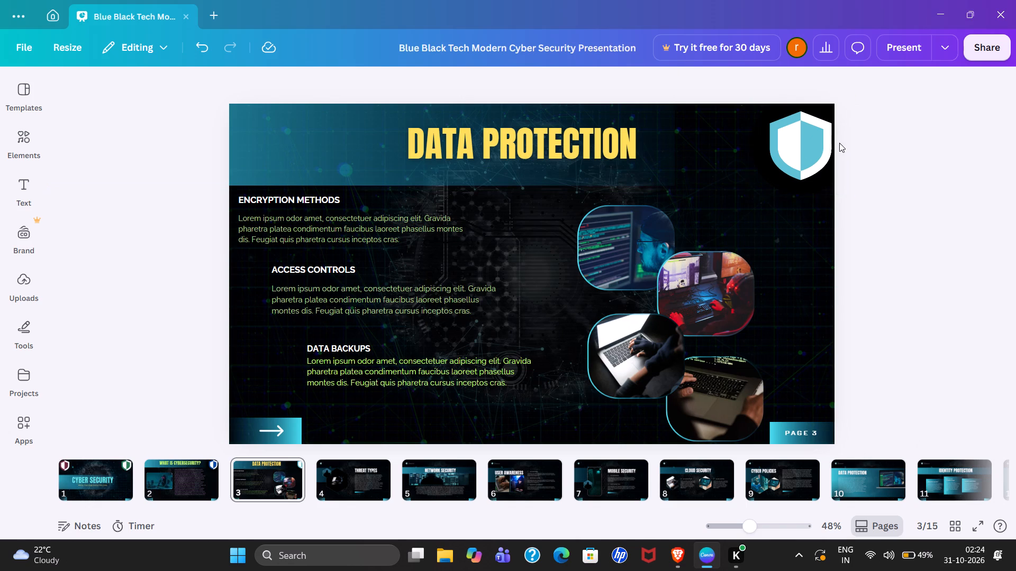
# Enlarge the shield icon in page 3's top-right corner to about 370 by 370.
pyautogui.click(806, 141)
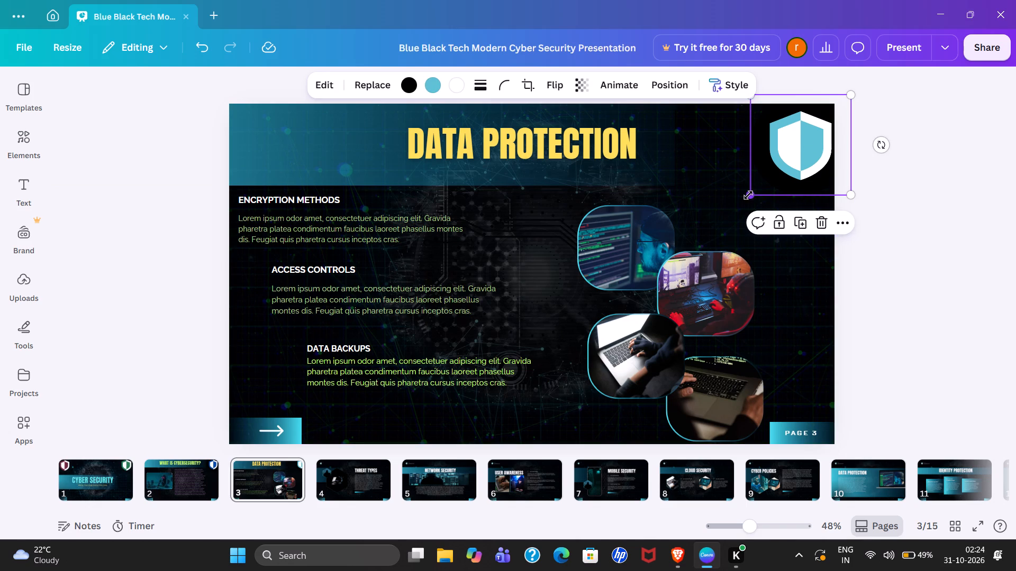
pyautogui.moveTo(749, 195); pyautogui.dragTo(727, 205)
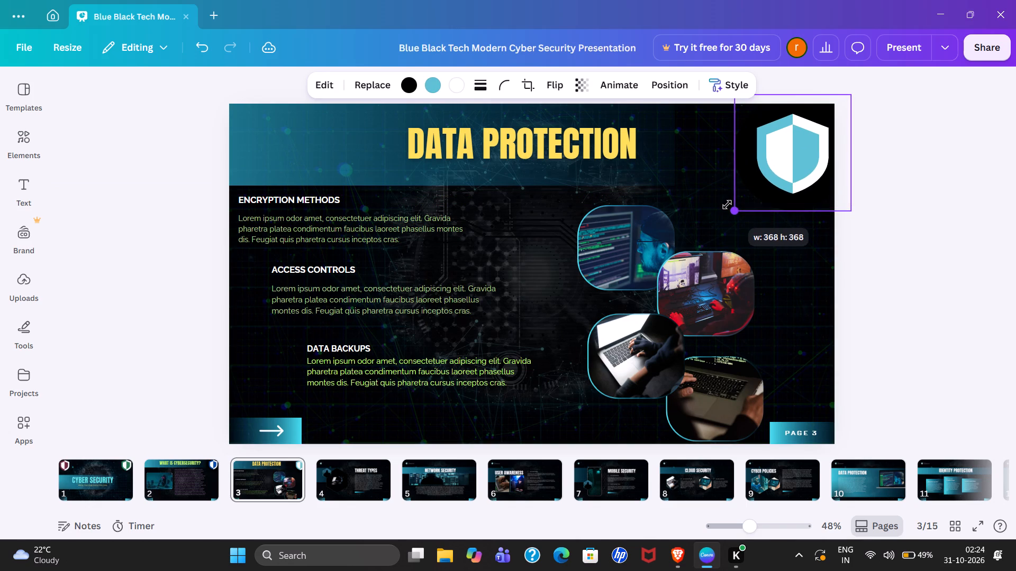
pyautogui.moveTo(727, 205); pyautogui.dragTo(724, 206)
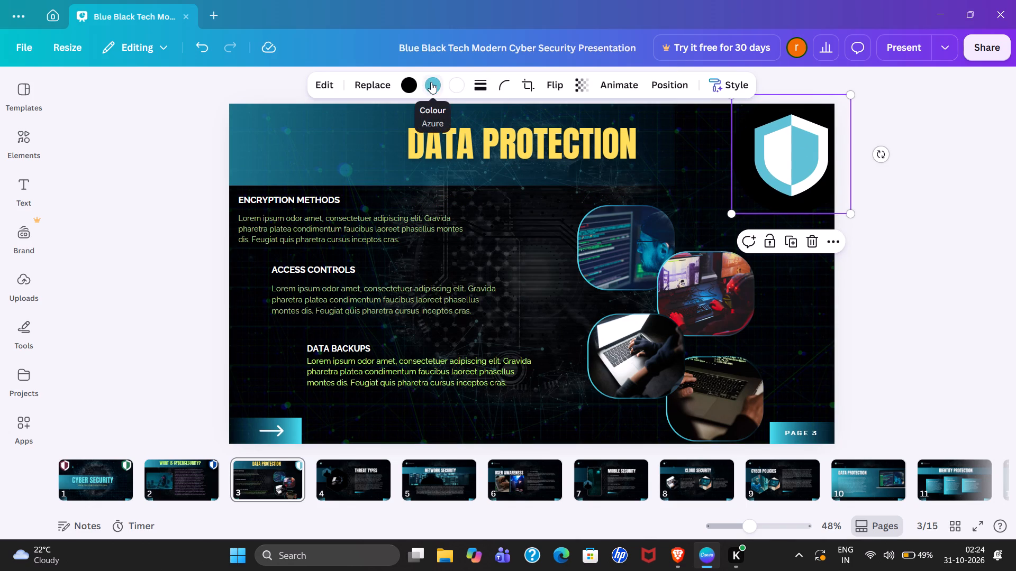
# Recolour the shield's azure parts, trying light purple before choosing dark green from the keyboard photo's colours.
pyautogui.click(431, 82)
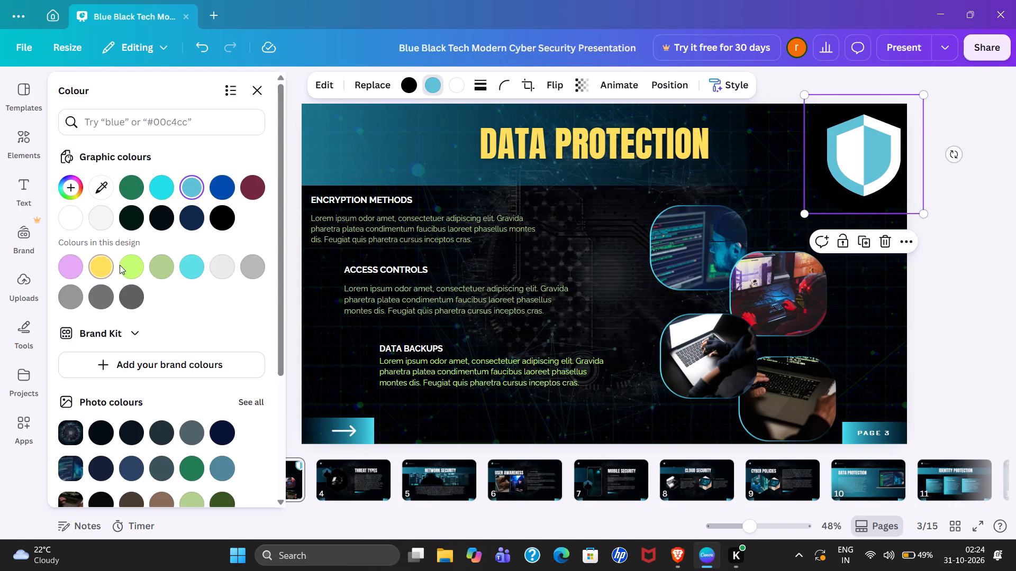
pyautogui.click(63, 266)
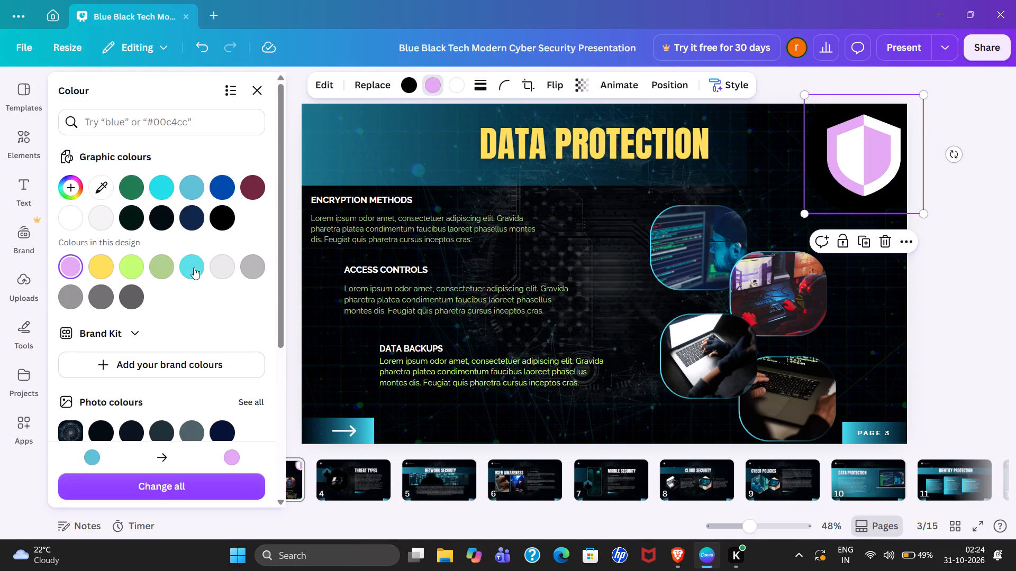
pyautogui.scroll(-2, 185, 296)
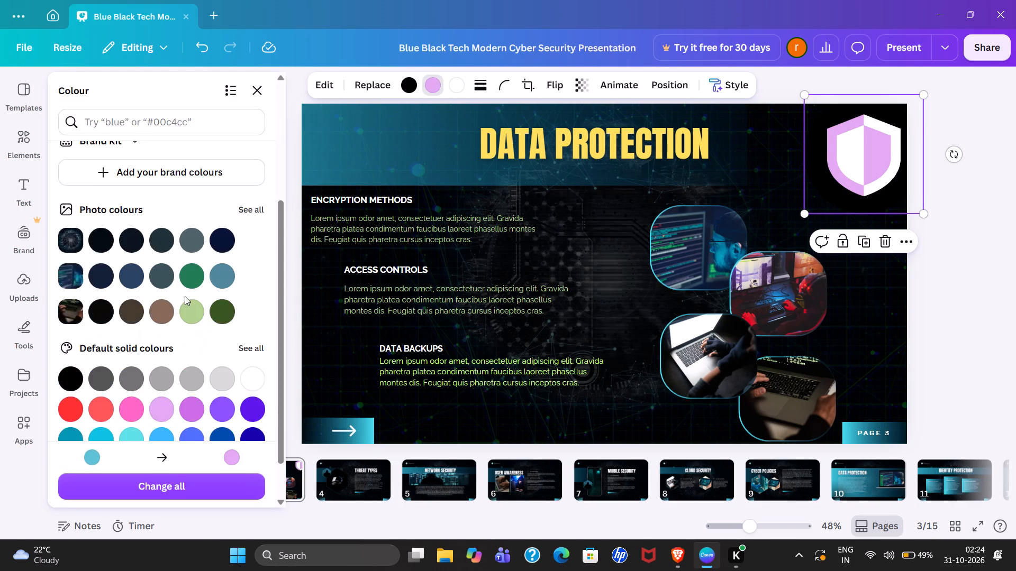
pyautogui.scroll(-2, 185, 296)
pyautogui.click(232, 261)
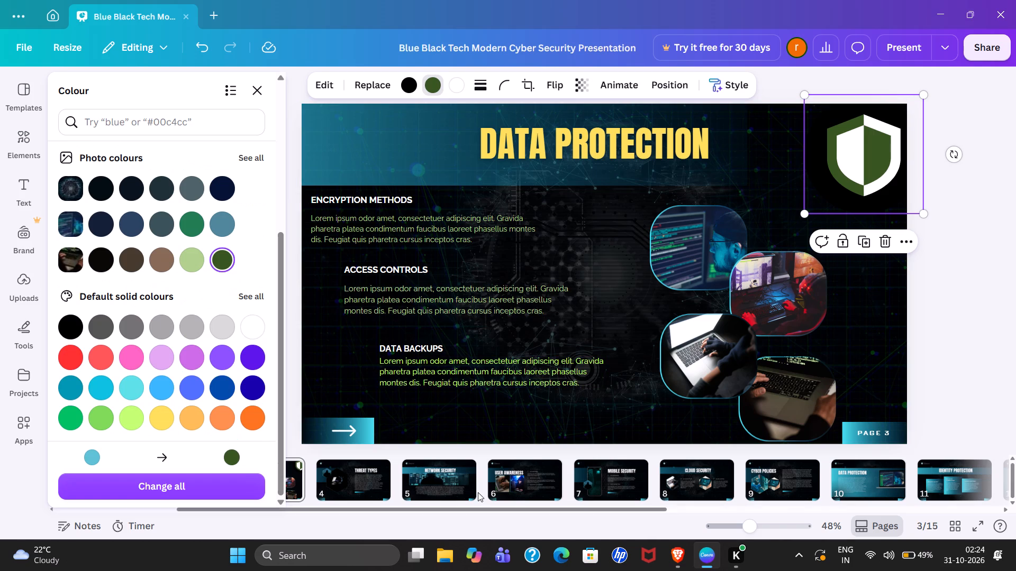
# On page 4, move the large laptop hexagon photo to the bottom edge and lower the teal band behind its upper-left side.
pyautogui.hscroll(1, 428, 482)
pyautogui.click(406, 478)
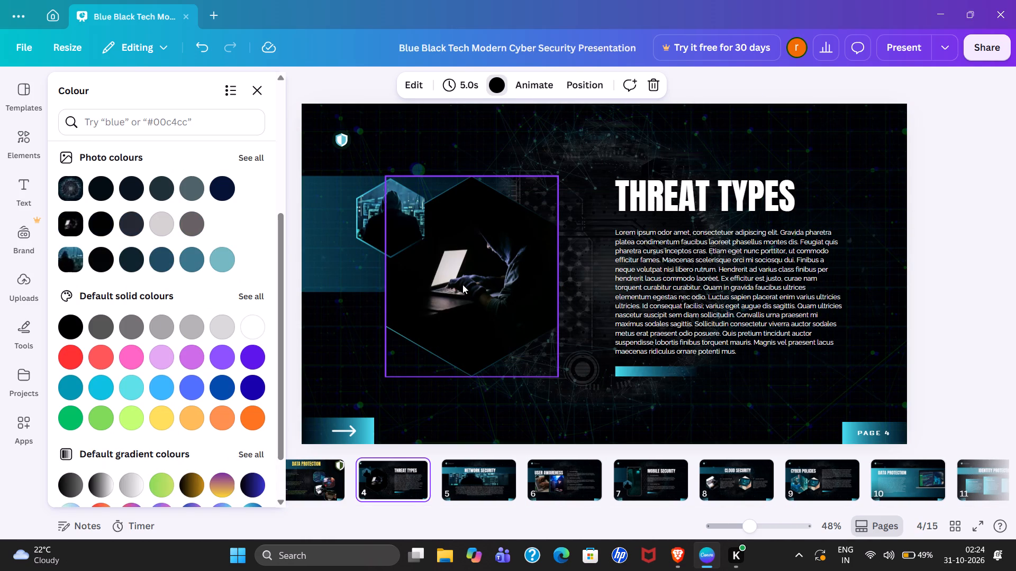
pyautogui.moveTo(462, 284); pyautogui.dragTo(484, 318)
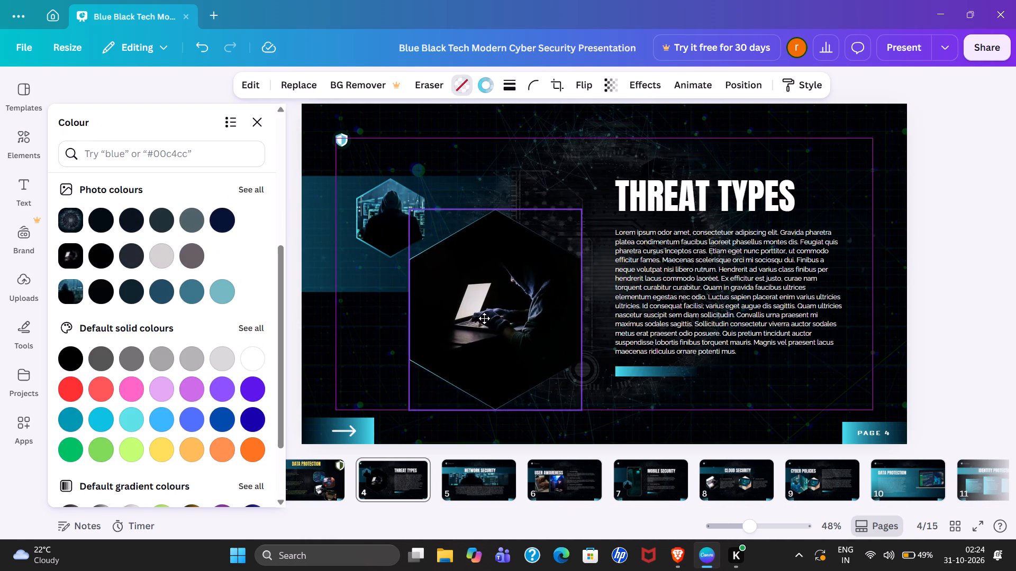
pyautogui.moveTo(484, 318); pyautogui.dragTo(478, 408)
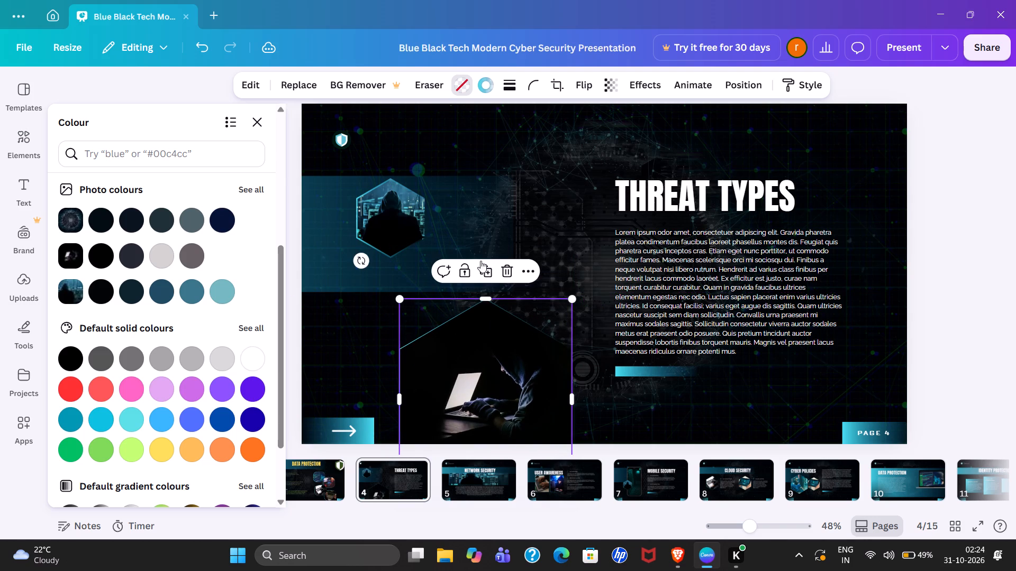
pyautogui.moveTo(473, 223); pyautogui.dragTo(490, 296)
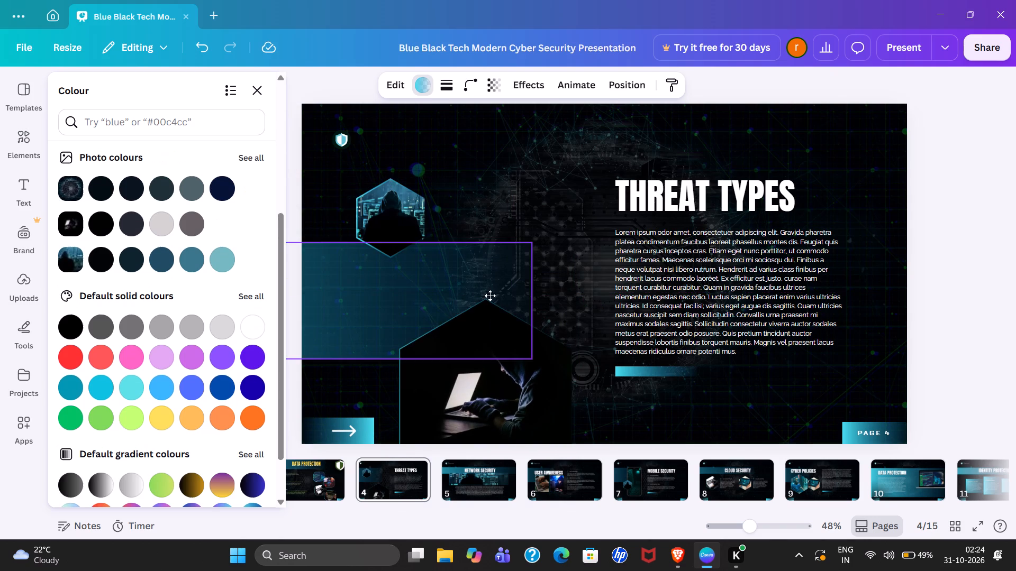
pyautogui.moveTo(490, 296); pyautogui.dragTo(489, 298)
# Move page 4's small shield icon from the top-left corner to just above the PAGE 4 label.
pyautogui.moveTo(344, 139); pyautogui.dragTo(435, 170)
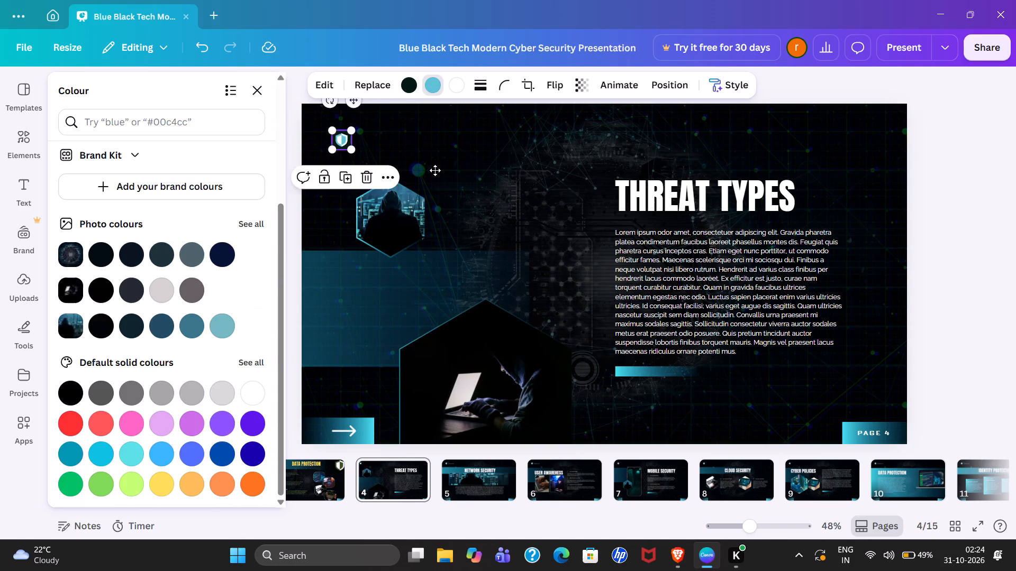
pyautogui.moveTo(435, 170); pyautogui.dragTo(839, 404)
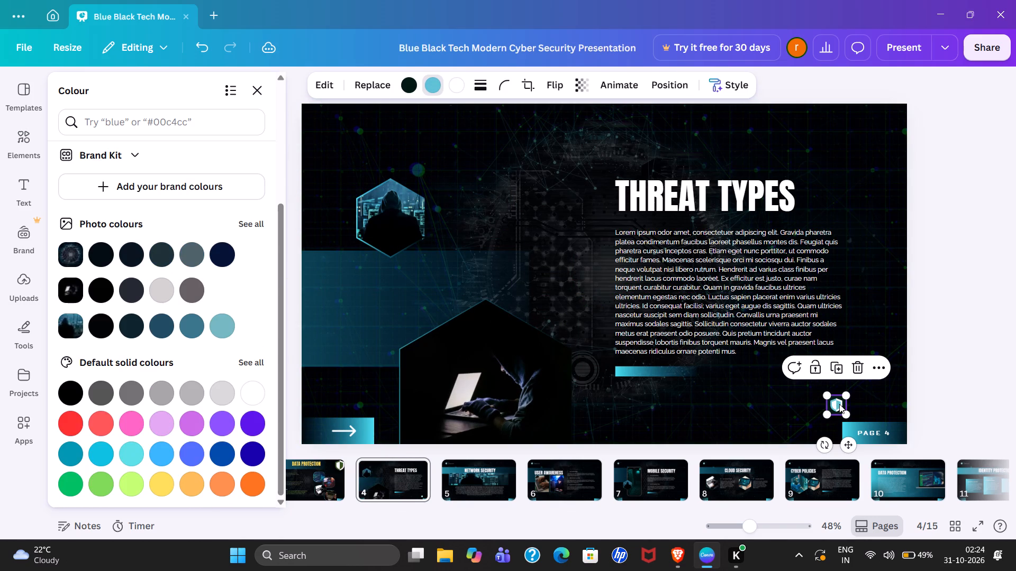
# Delete the short teal gradient bar beneath the THREAT TYPES paragraph.
pyautogui.click(681, 370)
pyautogui.click(678, 339)
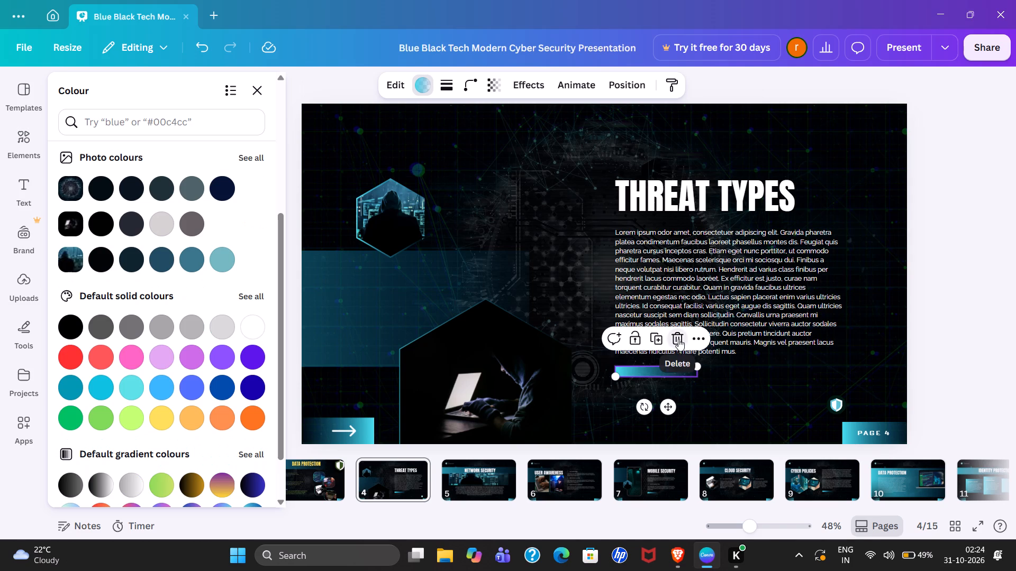
# Move the small hooded-hacker hexagon photo onto the upper part of the large laptop hexagon photo.
pyautogui.moveTo(331, 212); pyautogui.dragTo(368, 253)
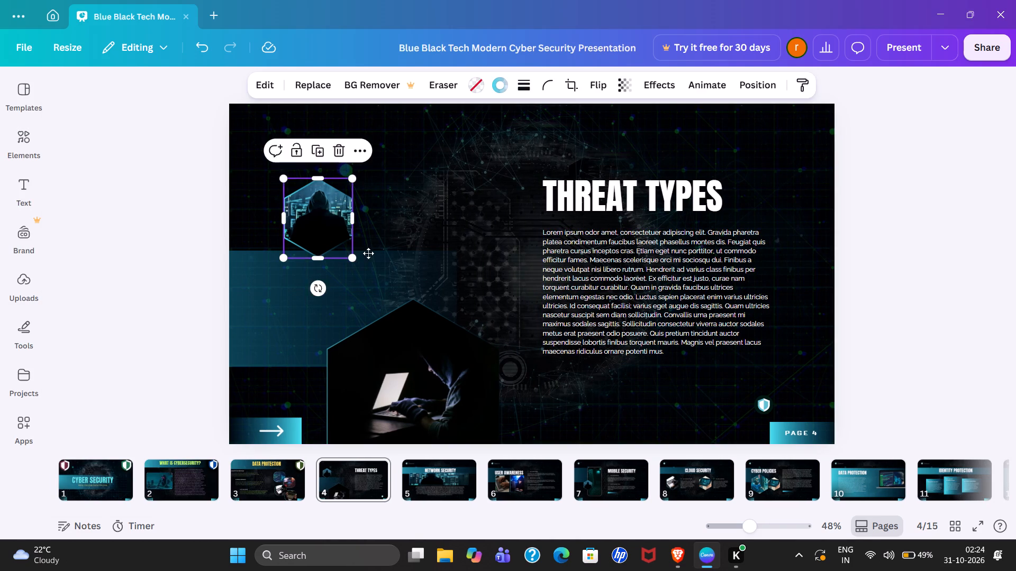
pyautogui.moveTo(368, 253); pyautogui.dragTo(438, 364)
# Move page 4's teal band up to the top-left corner of the page, shifting the THREAT TYPES heading out of its way.
pyautogui.moveTo(305, 289); pyautogui.dragTo(307, 287)
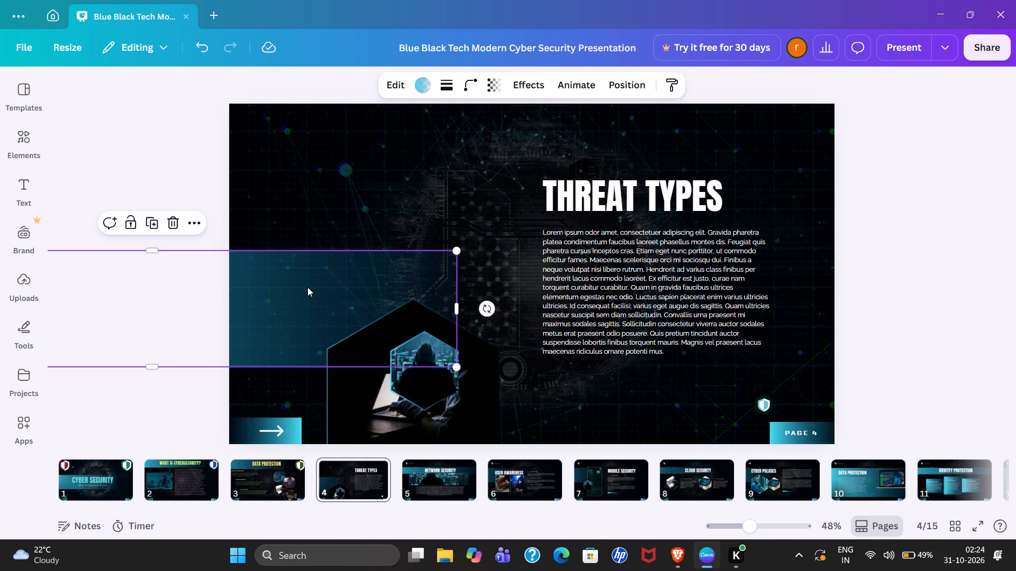
pyautogui.moveTo(307, 287); pyautogui.dragTo(476, 88)
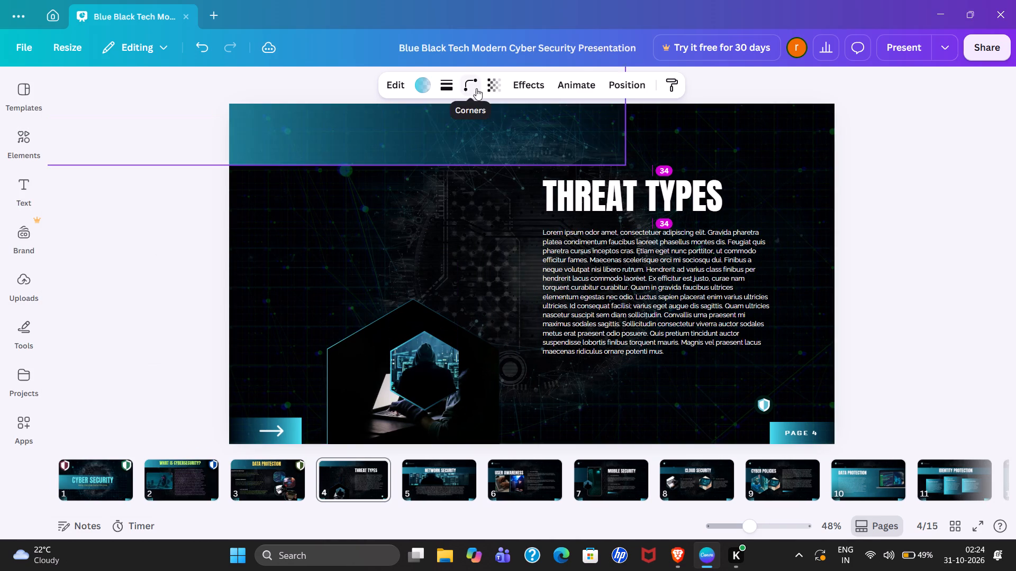
pyautogui.moveTo(476, 88); pyautogui.dragTo(512, 91)
pyautogui.moveTo(577, 189); pyautogui.dragTo(430, 196)
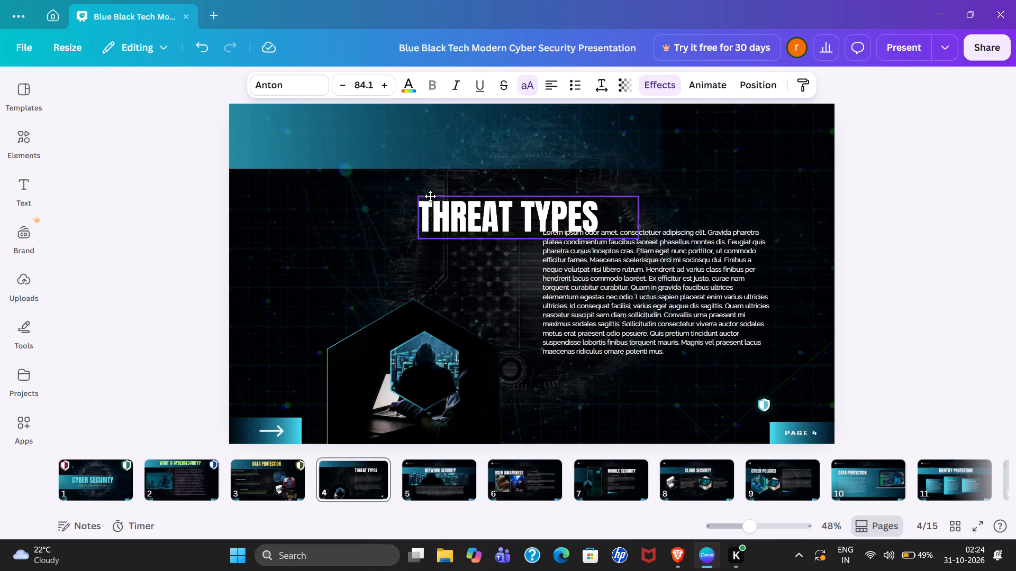
pyautogui.moveTo(430, 196); pyautogui.dragTo(424, 247)
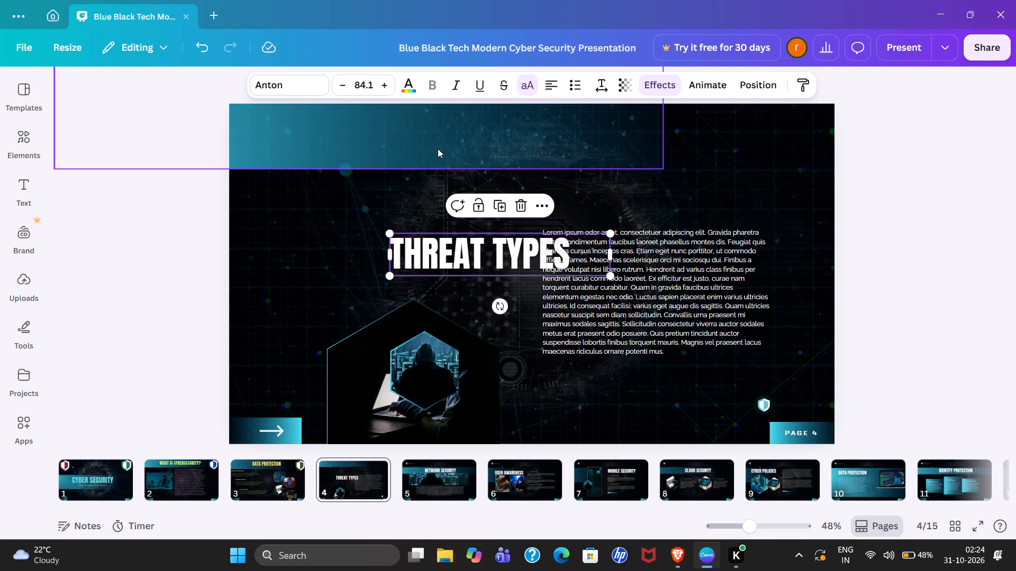
pyautogui.moveTo(438, 149); pyautogui.dragTo(315, 164)
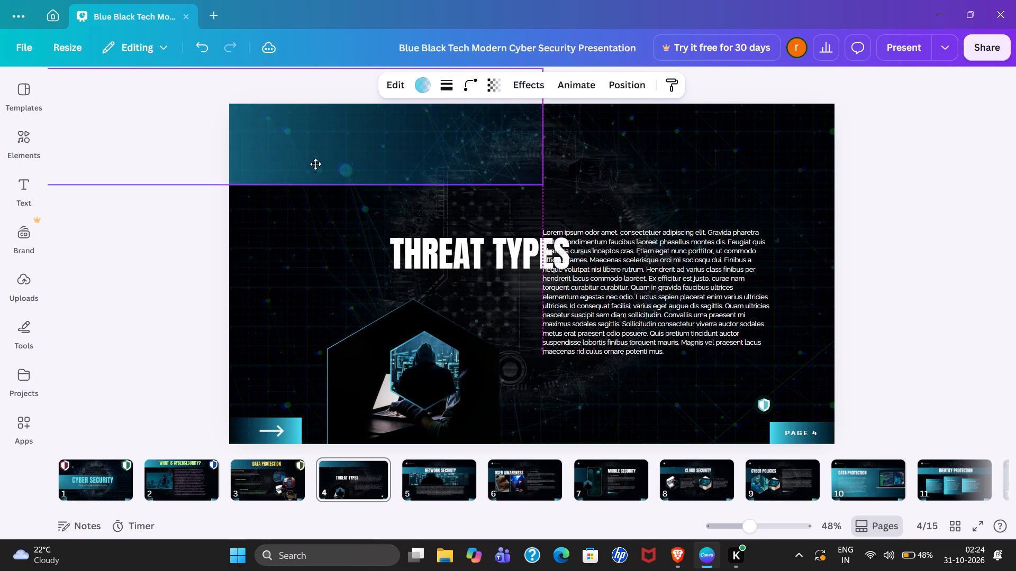
pyautogui.moveTo(315, 164); pyautogui.dragTo(302, 153)
# Move the THREAT TYPES heading to the top of page 4, starting over the faded end of the teal band.
pyautogui.moveTo(468, 252); pyautogui.dragTo(522, 194)
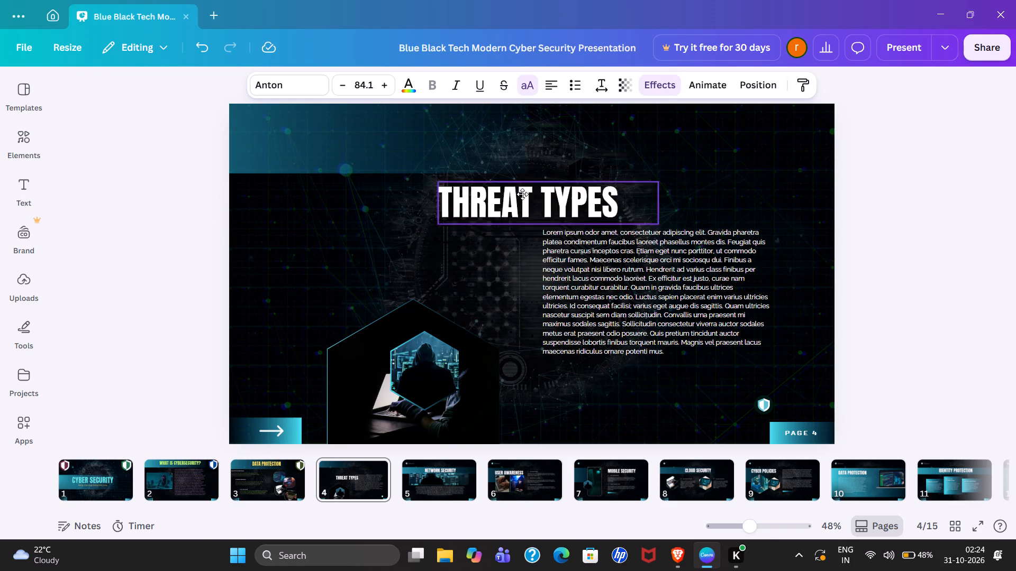
pyautogui.moveTo(522, 194); pyautogui.dragTo(461, 138)
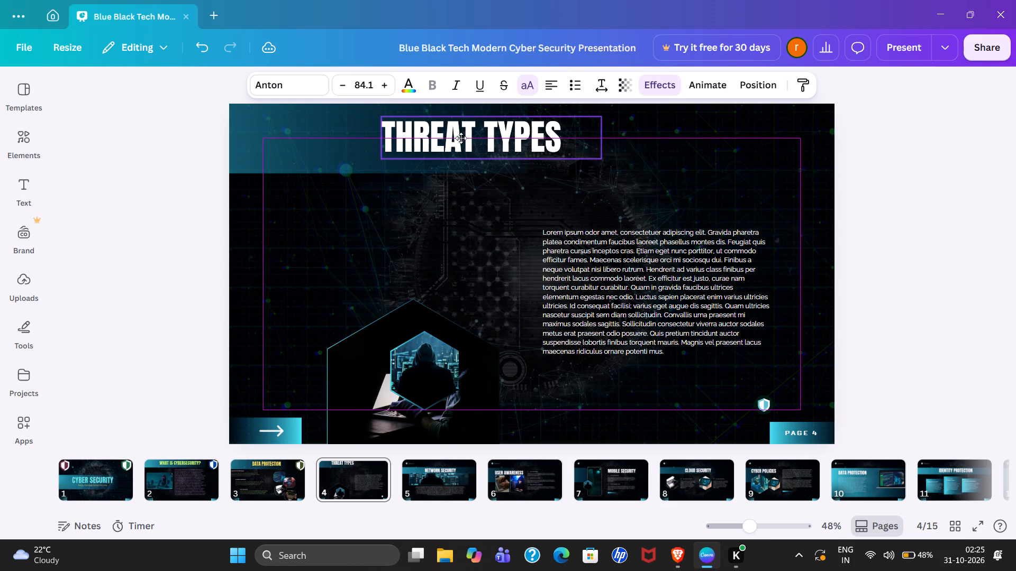
pyautogui.moveTo(461, 138); pyautogui.dragTo(462, 141)
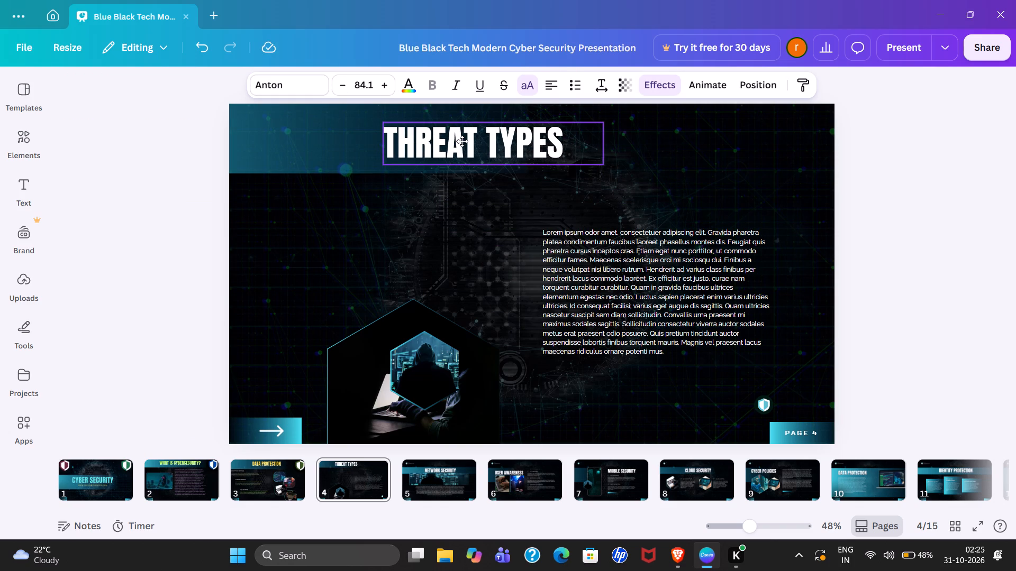
pyautogui.moveTo(462, 141); pyautogui.dragTo(462, 137)
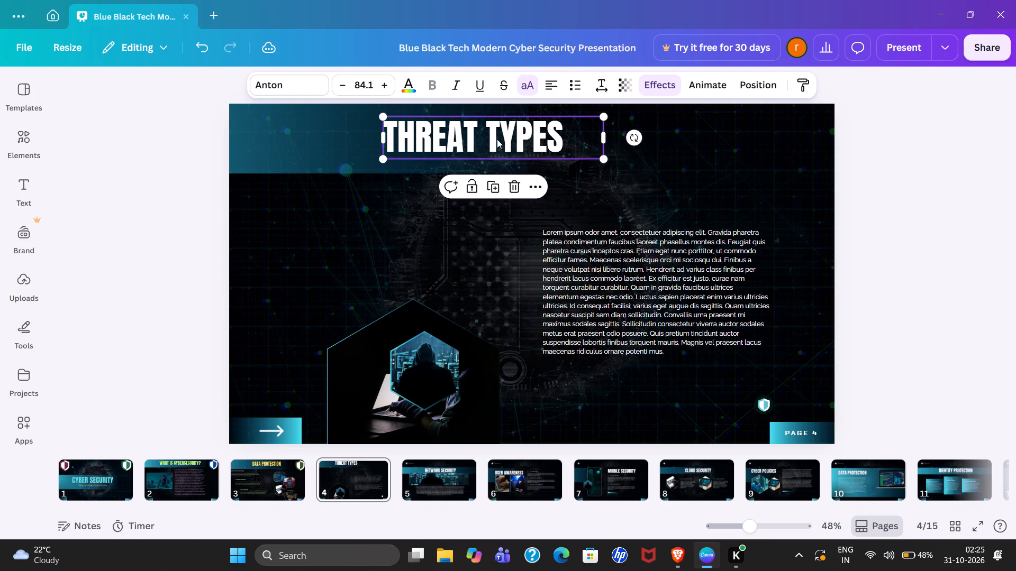
# Change the THREAT TYPES heading's text colour to the pinkish purple from the default solid colours.
pyautogui.click(400, 89)
pyautogui.scroll(-1, 191, 339)
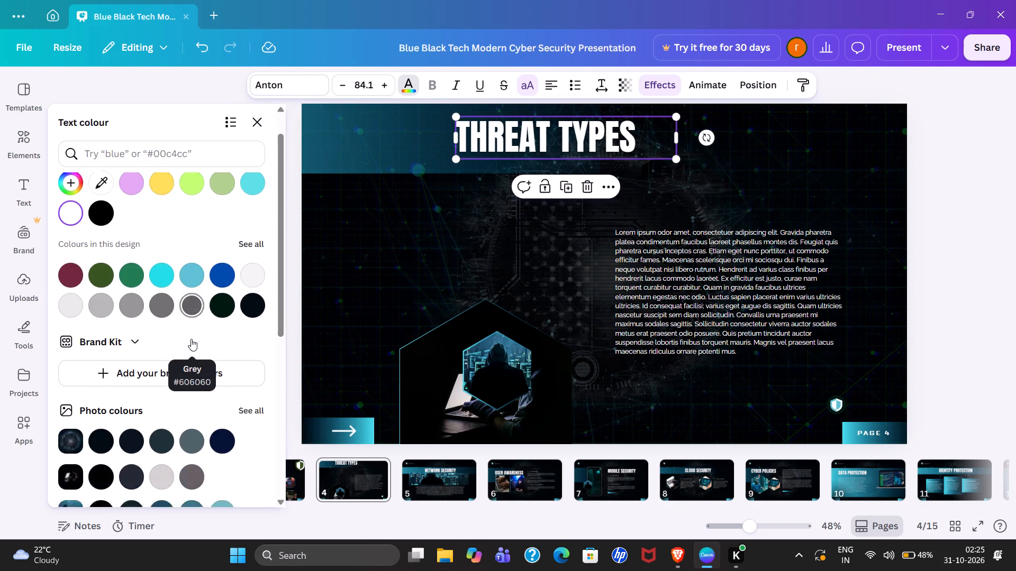
pyautogui.scroll(-2, 191, 339)
pyautogui.scroll(-1, 131, 407)
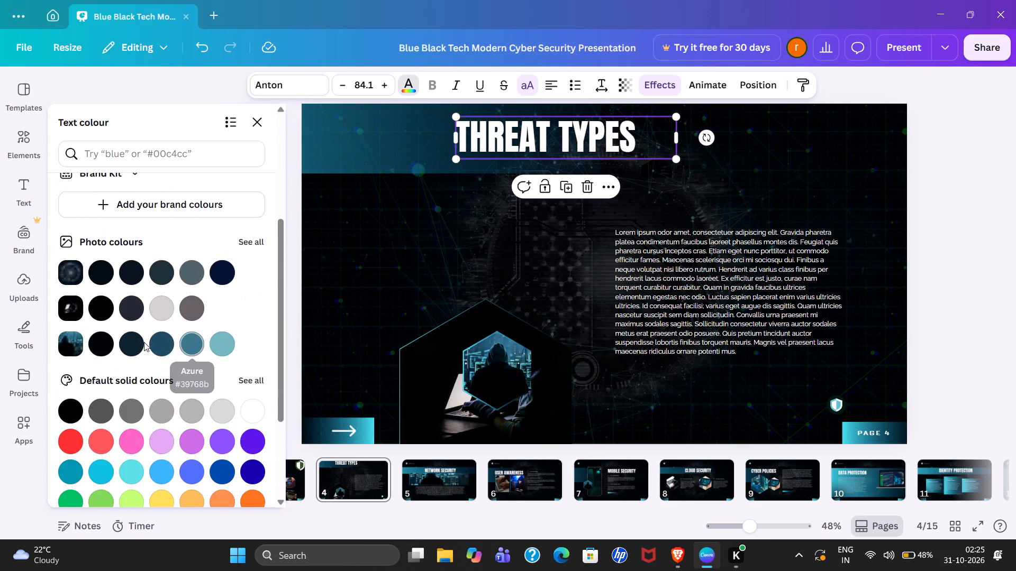
pyautogui.scroll(-1, 144, 342)
pyautogui.click(193, 315)
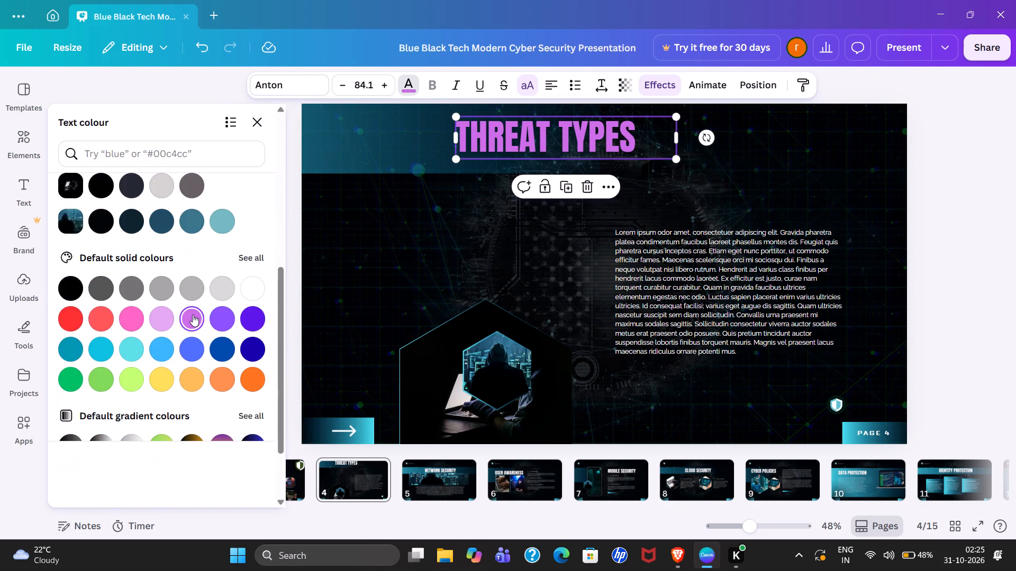
# Move the large laptop hexagon photo up and left to sit just below the teal band.
pyautogui.moveTo(449, 381); pyautogui.dragTo(358, 370)
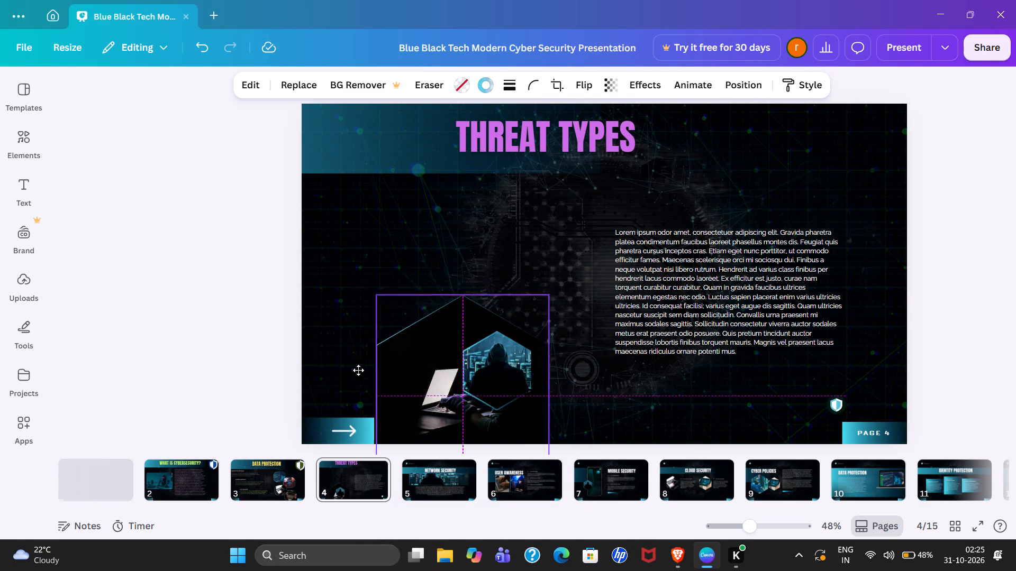
pyautogui.moveTo(358, 370); pyautogui.dragTo(307, 269)
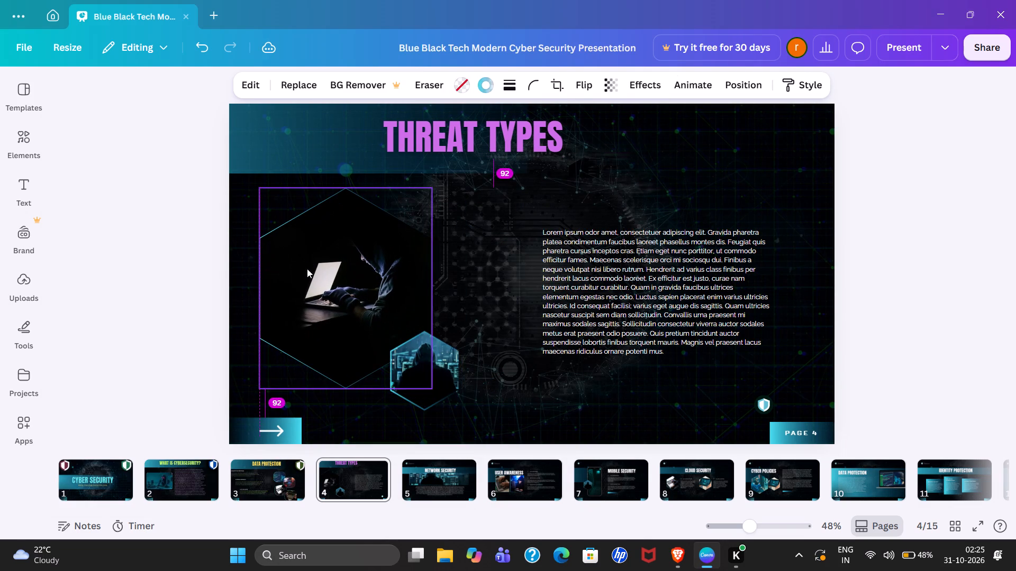
# Set the large laptop hexagon photo's corner rounding to 52.
pyautogui.click(528, 86)
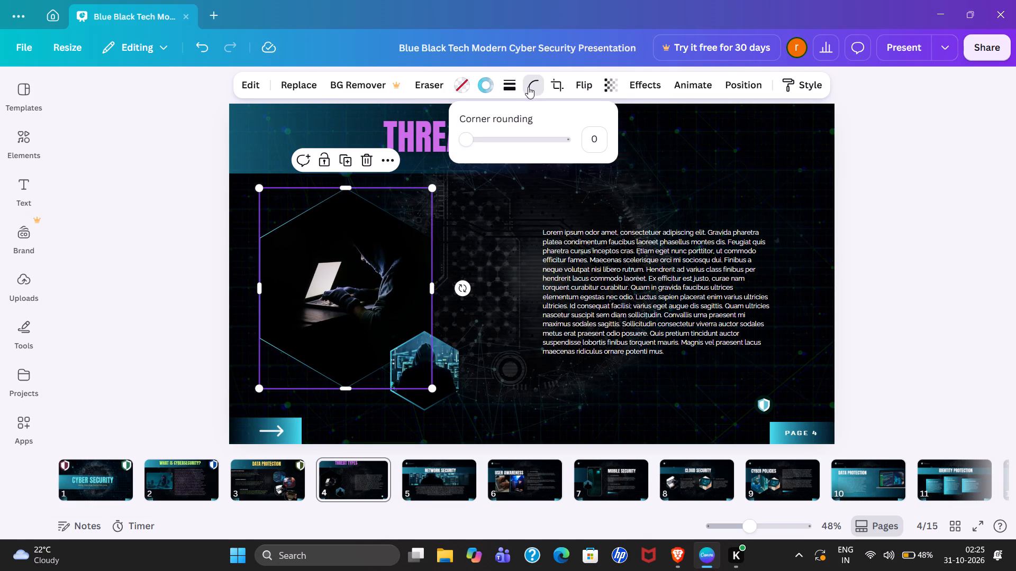
pyautogui.moveTo(466, 138); pyautogui.dragTo(536, 145)
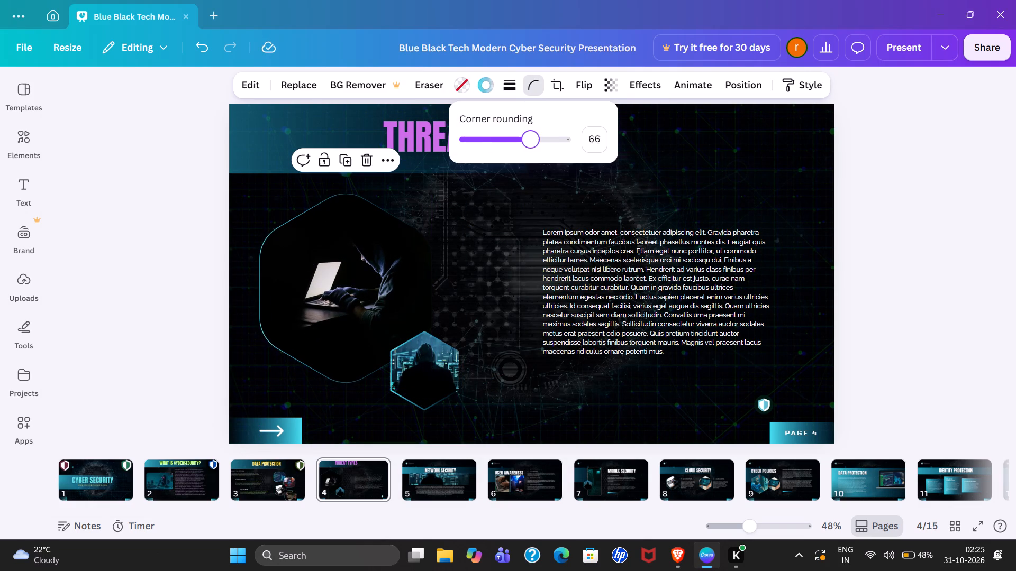
pyautogui.moveTo(536, 145); pyautogui.dragTo(529, 159)
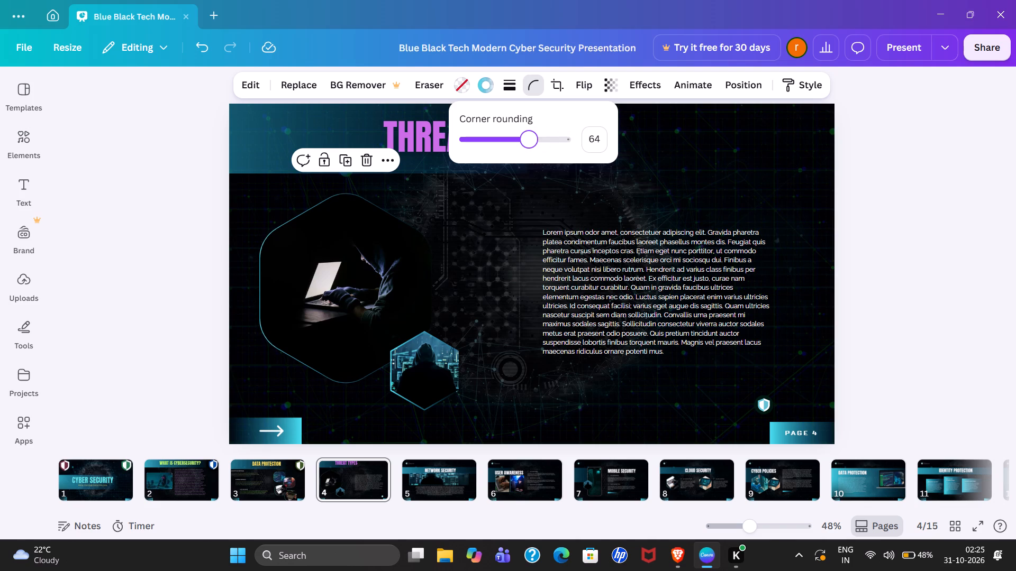
pyautogui.moveTo(529, 159); pyautogui.dragTo(518, 162)
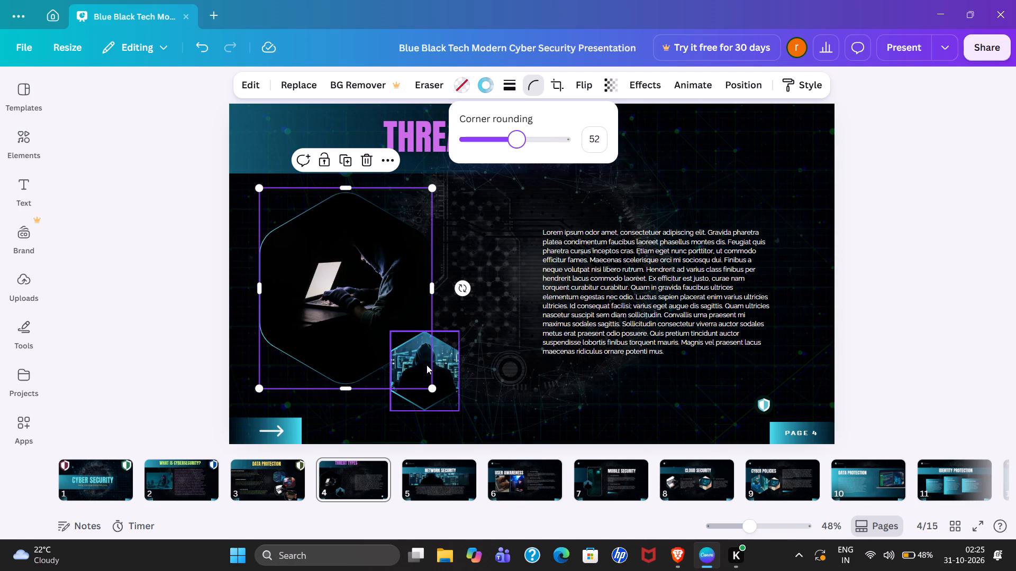
# Place the large laptop hexagon photo close to the page's left edge, with the small hooded-hacker hexagon overlapping its lower-right corner.
pyautogui.moveTo(427, 365); pyautogui.dragTo(430, 375)
pyautogui.moveTo(449, 370); pyautogui.dragTo(401, 366)
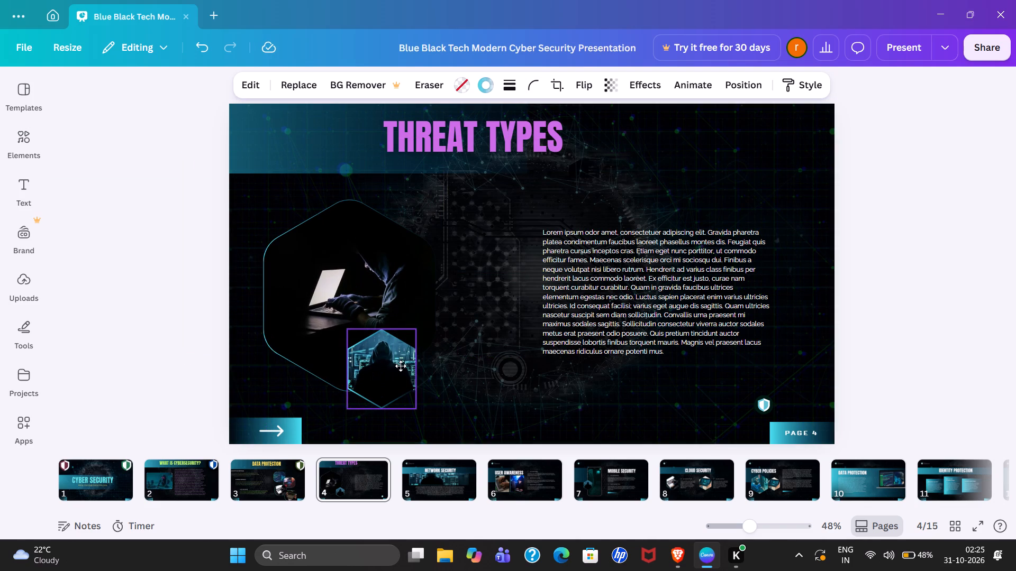
pyautogui.moveTo(401, 366); pyautogui.dragTo(445, 356)
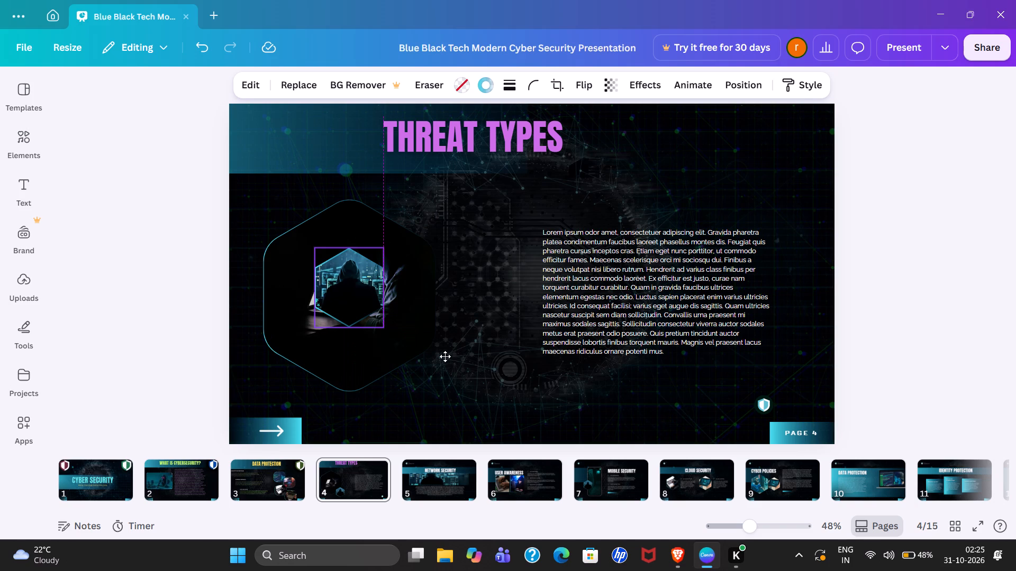
pyautogui.moveTo(445, 356); pyautogui.dragTo(444, 356)
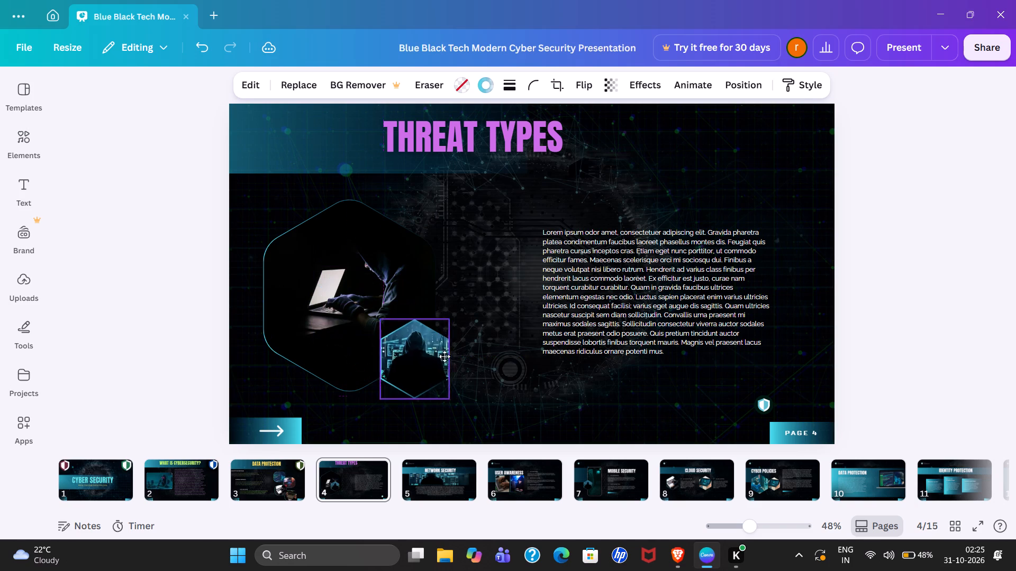
pyautogui.moveTo(444, 356); pyautogui.dragTo(436, 343)
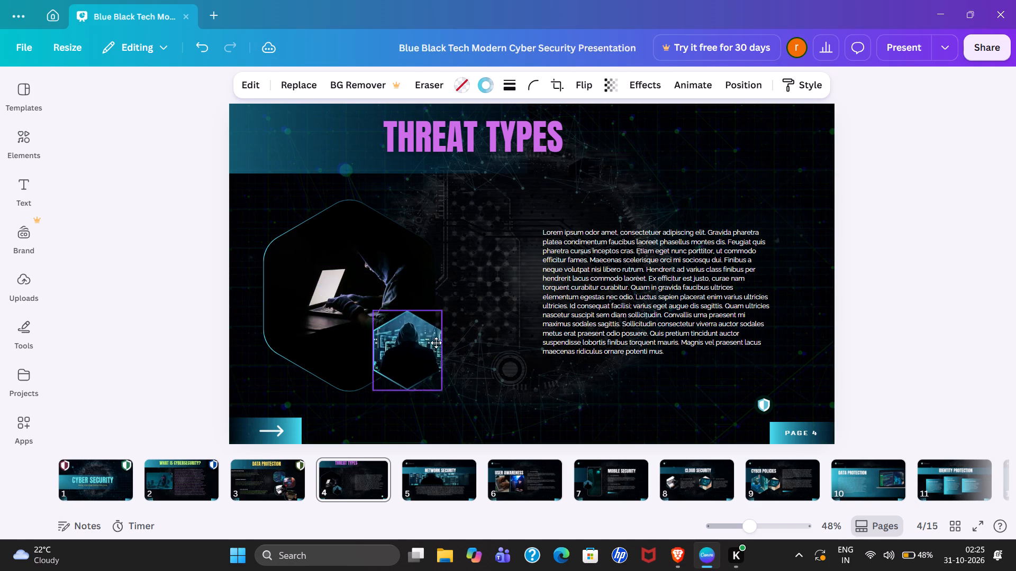
pyautogui.moveTo(436, 343); pyautogui.dragTo(450, 340)
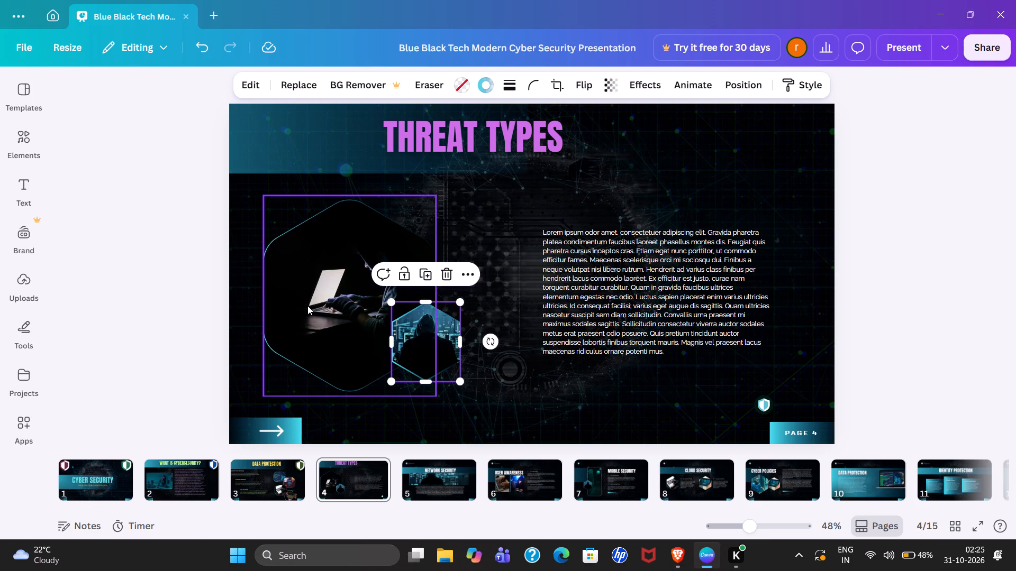
pyautogui.moveTo(307, 306); pyautogui.dragTo(282, 289)
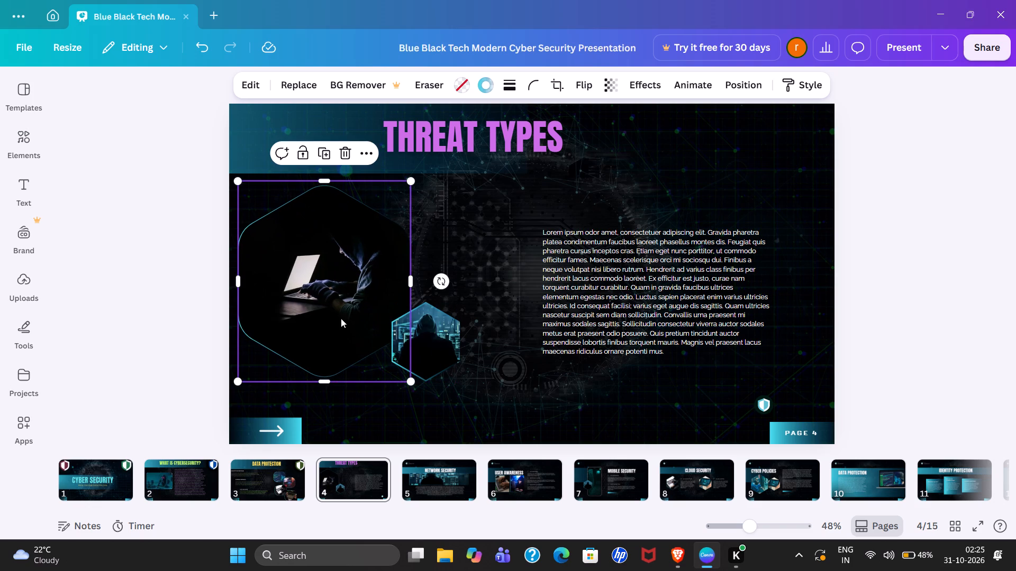
pyautogui.moveTo(427, 352); pyautogui.dragTo(422, 352)
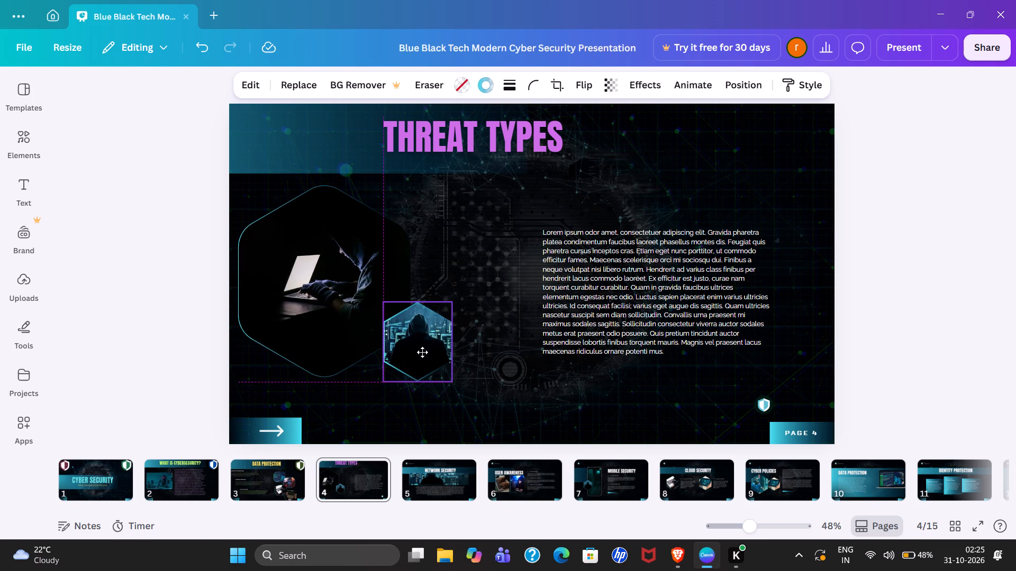
pyautogui.moveTo(422, 352); pyautogui.dragTo(426, 356)
# Increase the font size of page 4's body paragraph to 19.8.
pyautogui.click(636, 304)
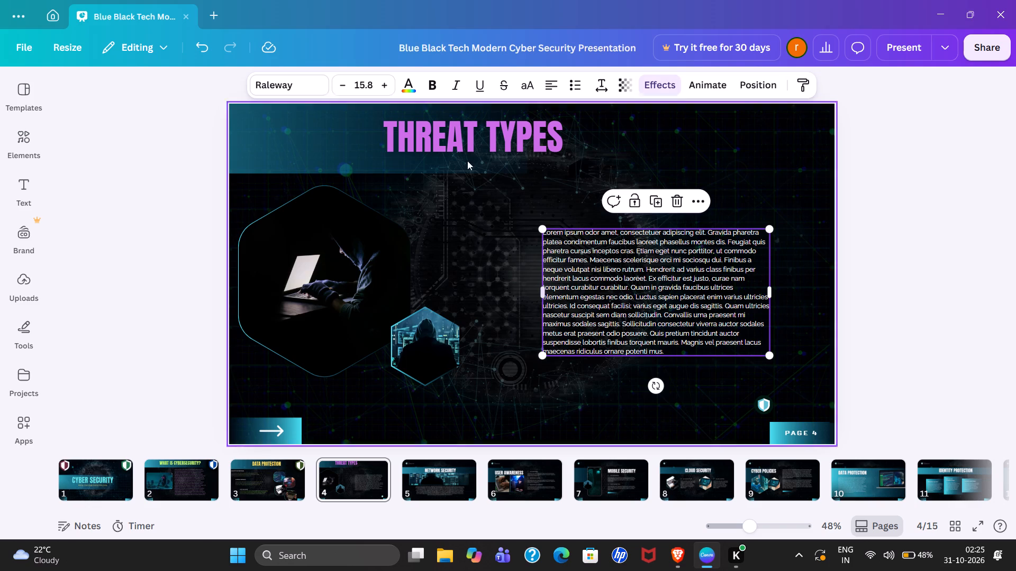
pyautogui.click(387, 86)
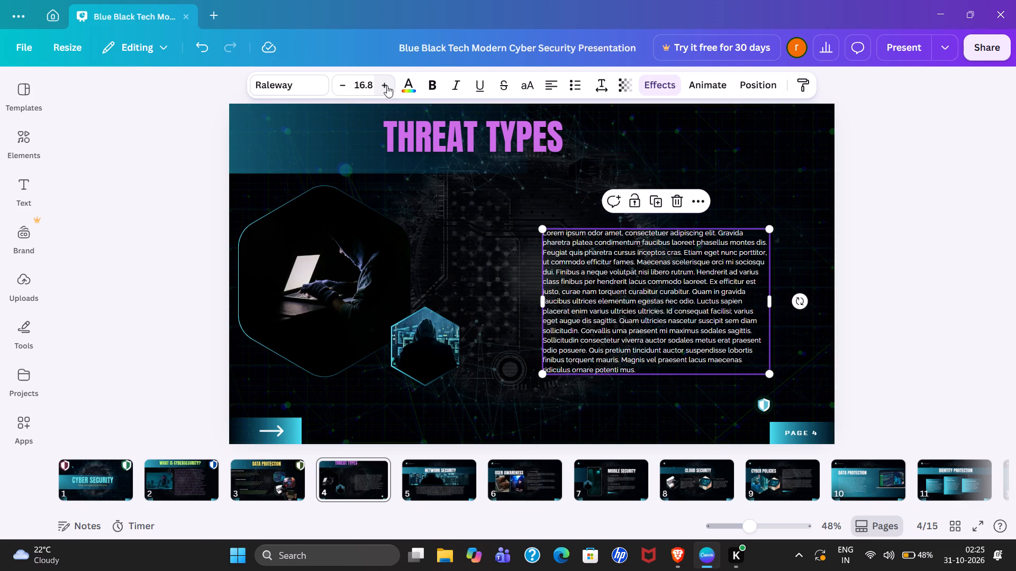
pyautogui.click(387, 86)
pyautogui.click(387, 86)
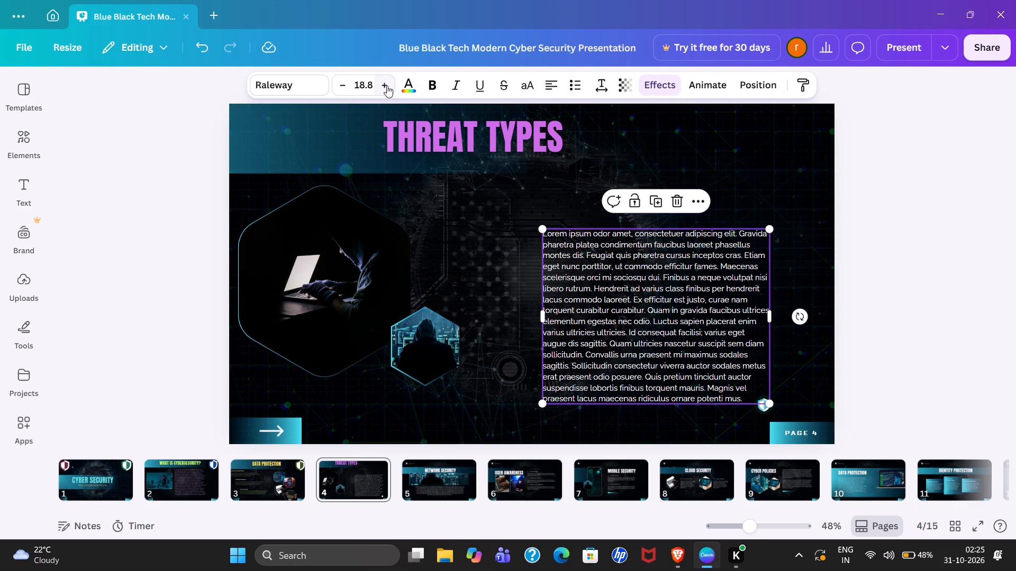
pyautogui.click(387, 86)
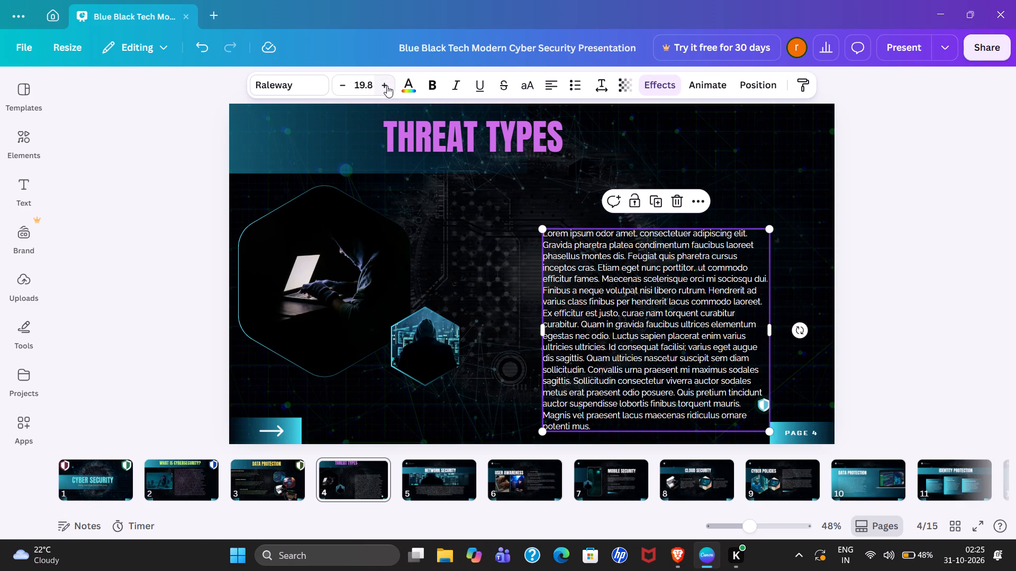
# Widen the paragraph's text box leftward toward the small hacker hexagon, to about 920 wide.
pyautogui.click(545, 331)
pyautogui.click(493, 311)
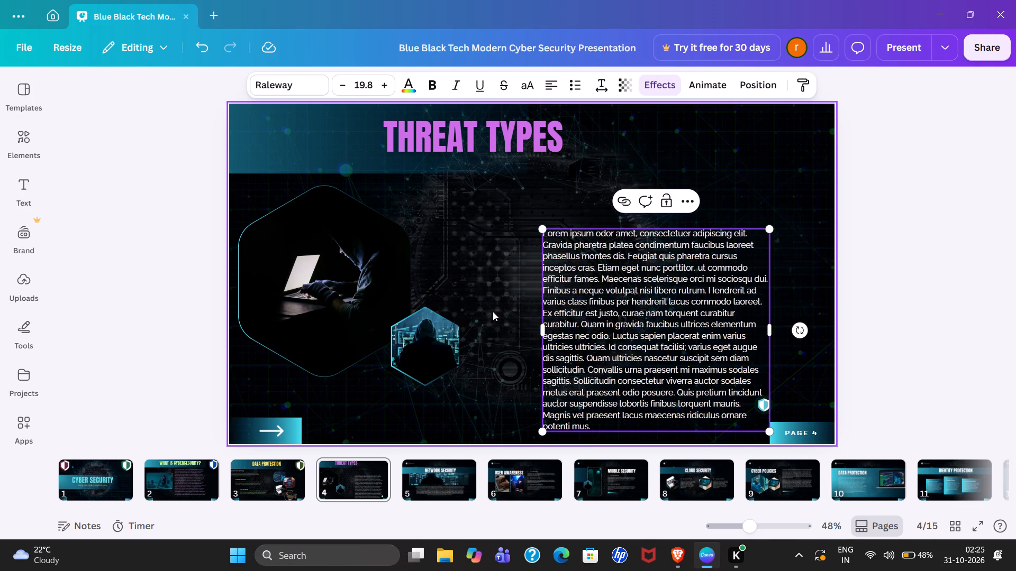
pyautogui.click(597, 316)
pyautogui.moveTo(538, 329); pyautogui.dragTo(509, 329)
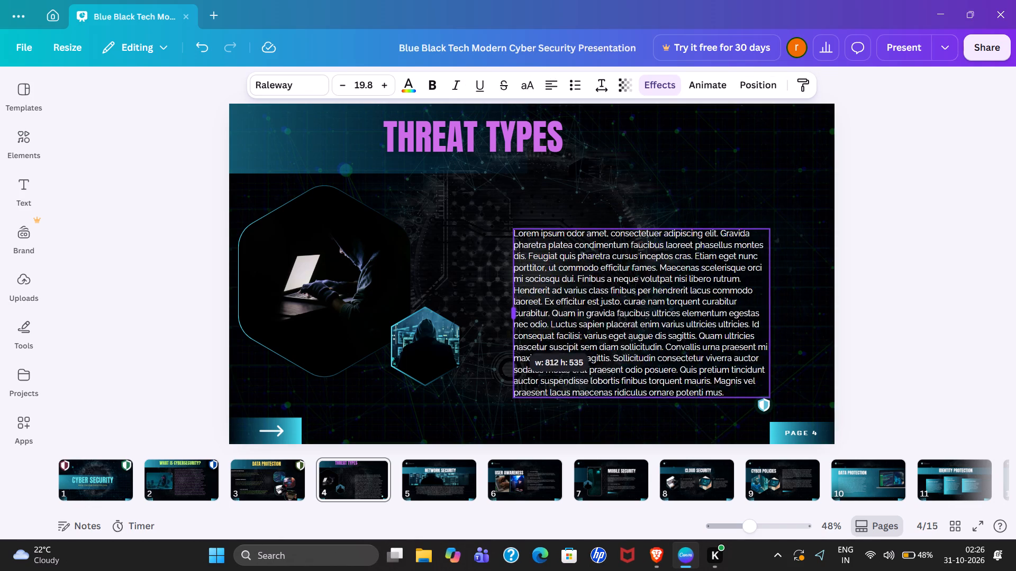
pyautogui.moveTo(509, 329); pyautogui.dragTo(476, 328)
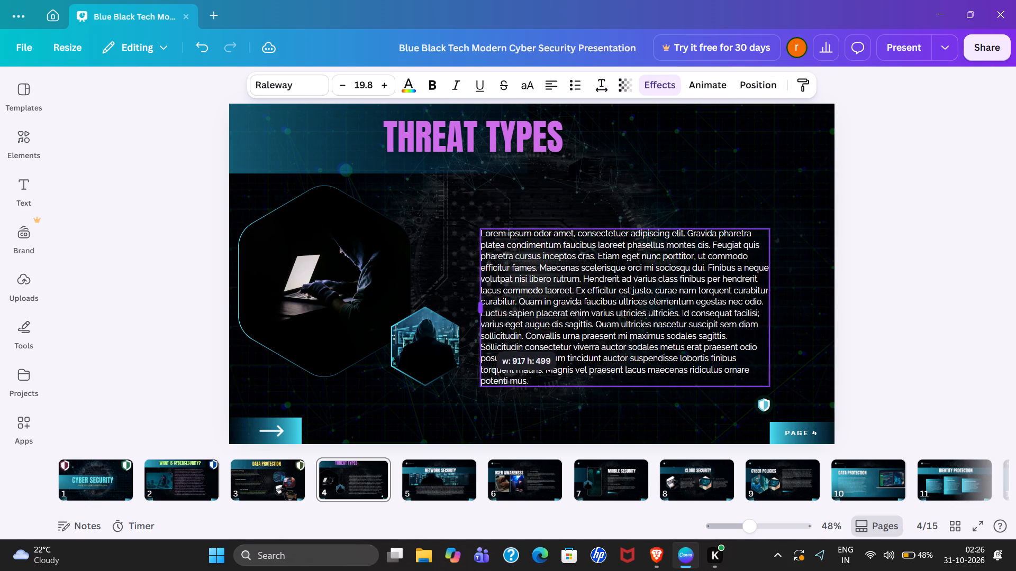
pyautogui.moveTo(476, 328); pyautogui.dragTo(475, 328)
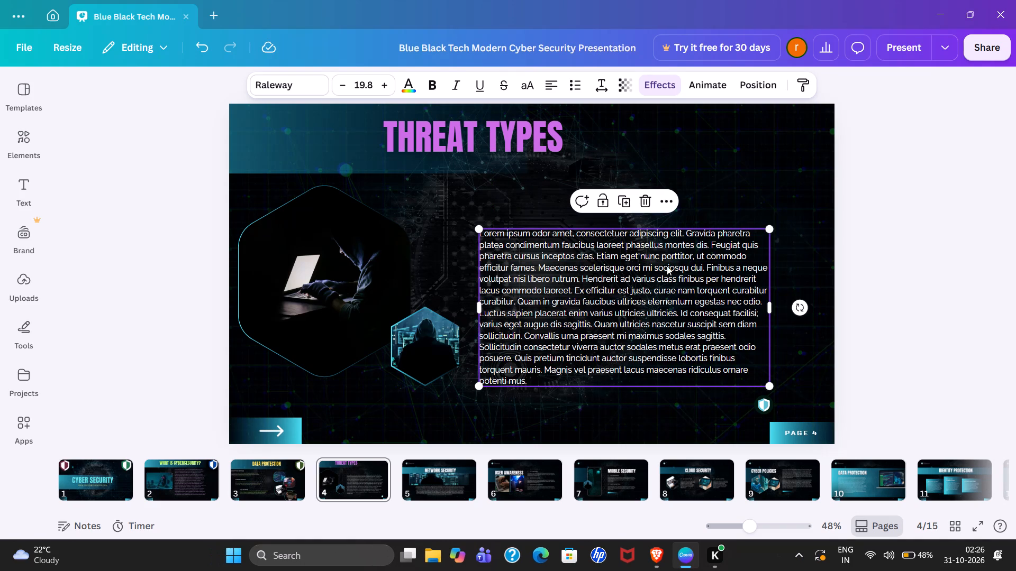
# Move the body paragraph up and slightly right, so its top sits a little below the teal band's lower edge.
pyautogui.moveTo(675, 265); pyautogui.dragTo(694, 275)
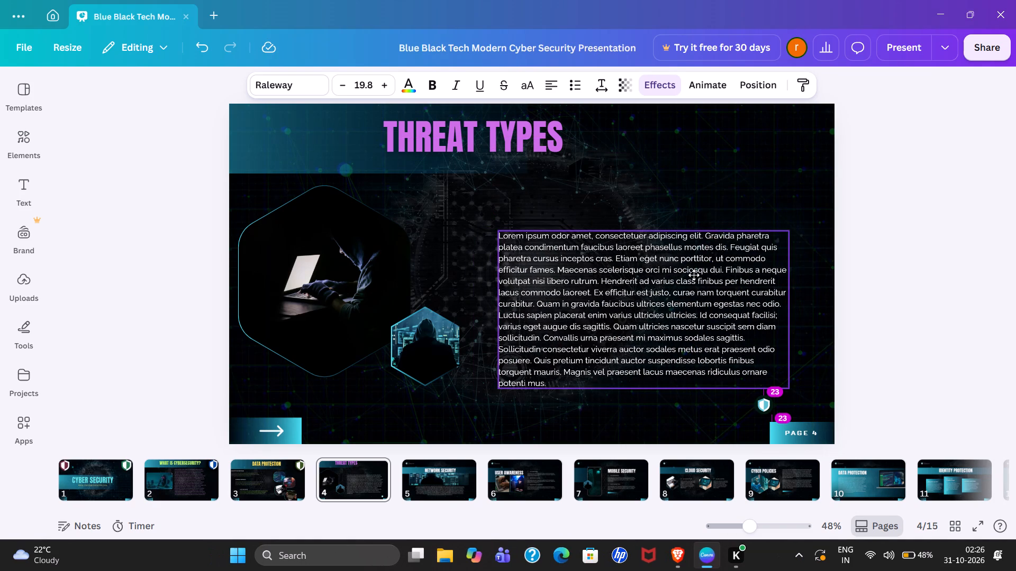
pyautogui.moveTo(694, 275); pyautogui.dragTo(693, 242)
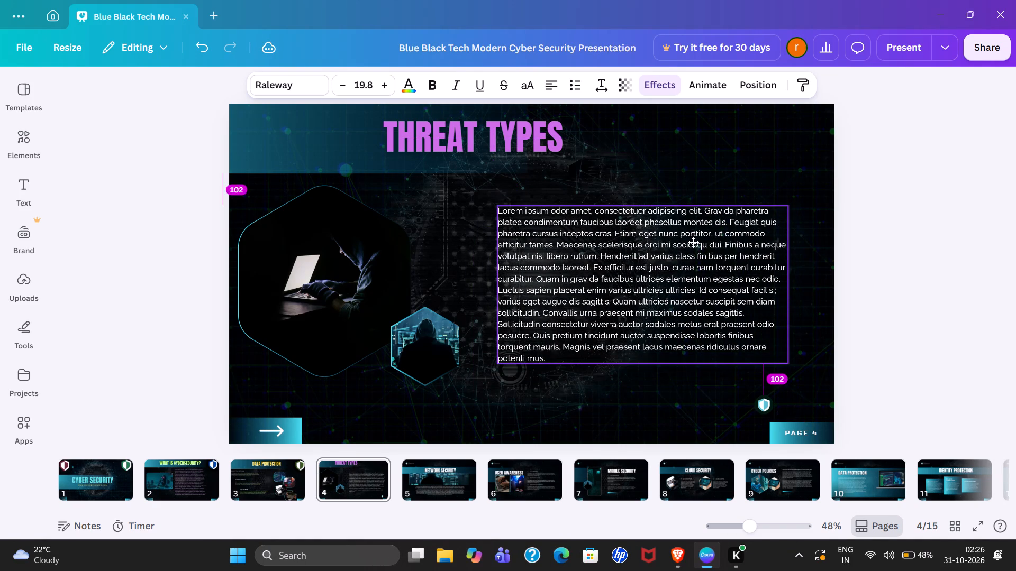
# Increase the body paragraph's font size to 21.8.
pyautogui.click(384, 88)
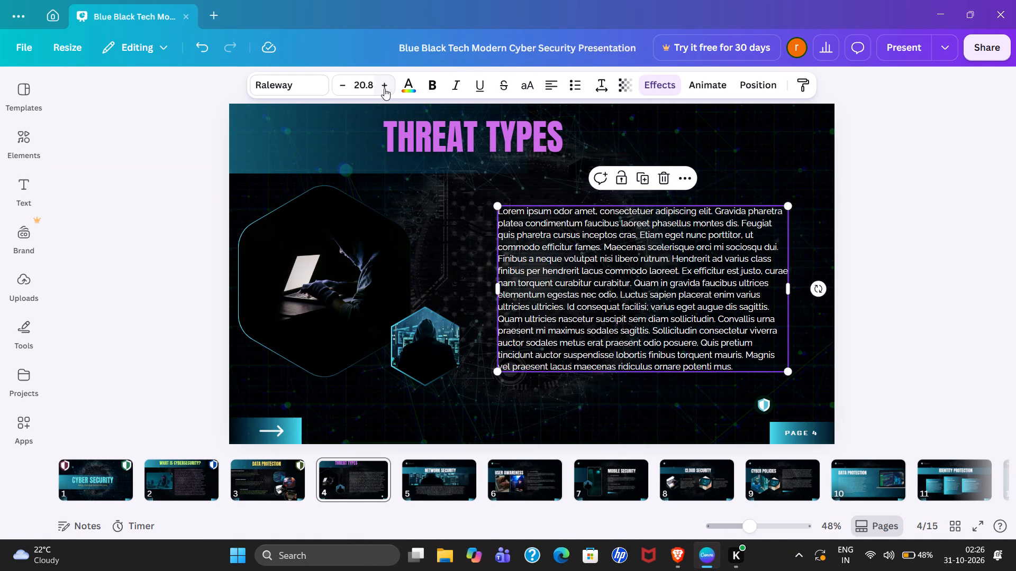
pyautogui.click(384, 88)
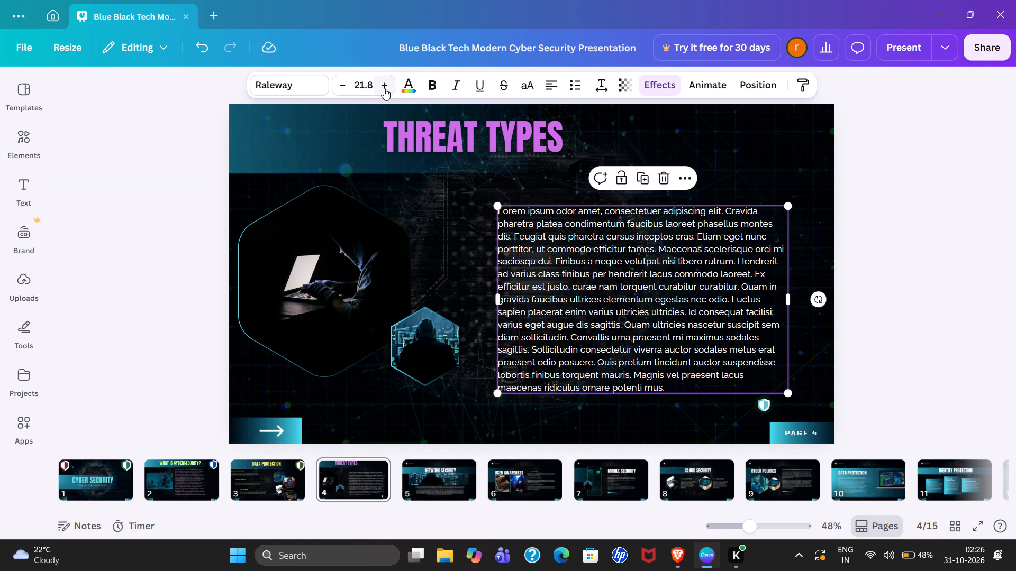
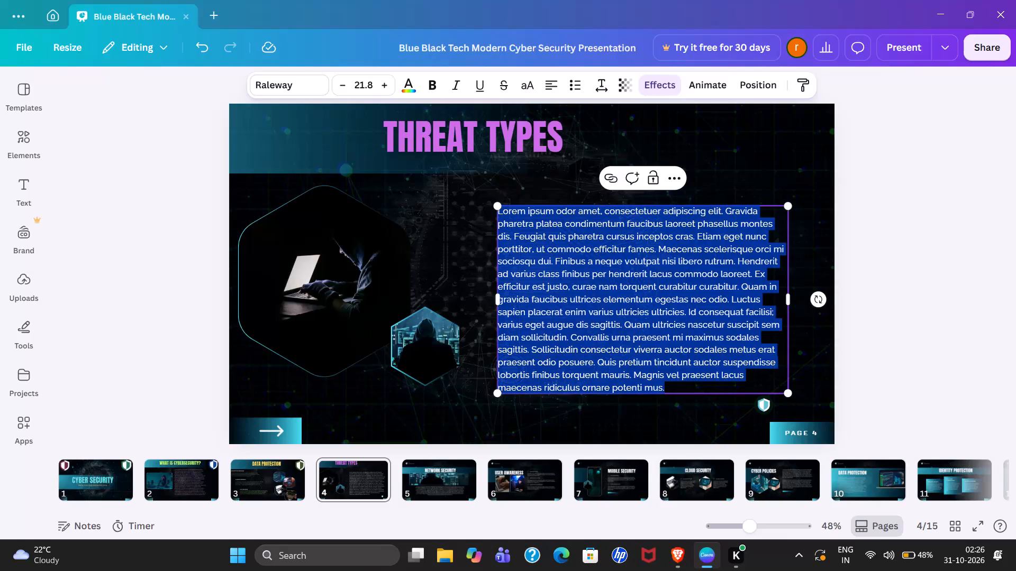
# Widen page 4's body paragraph text box leftward toward the small hacker hexagon, to about 1,072 wide.
pyautogui.click(472, 279)
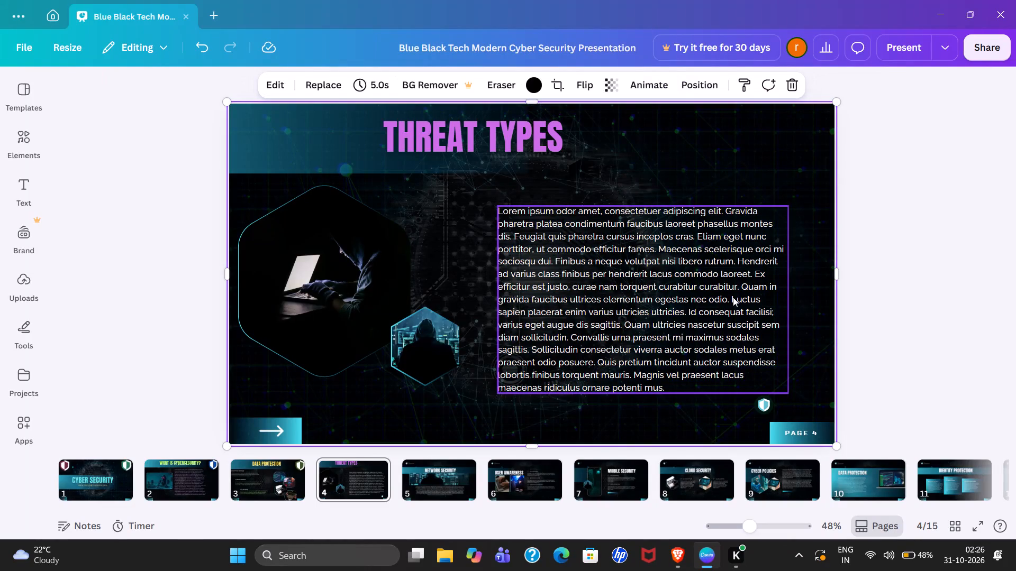
pyautogui.click(733, 297)
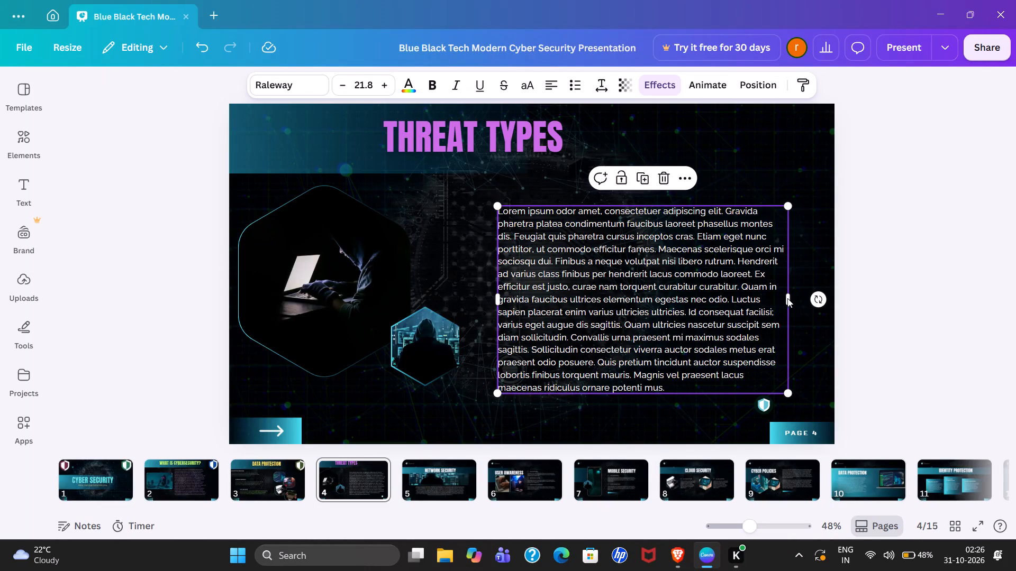
pyautogui.moveTo(496, 295); pyautogui.dragTo(449, 292)
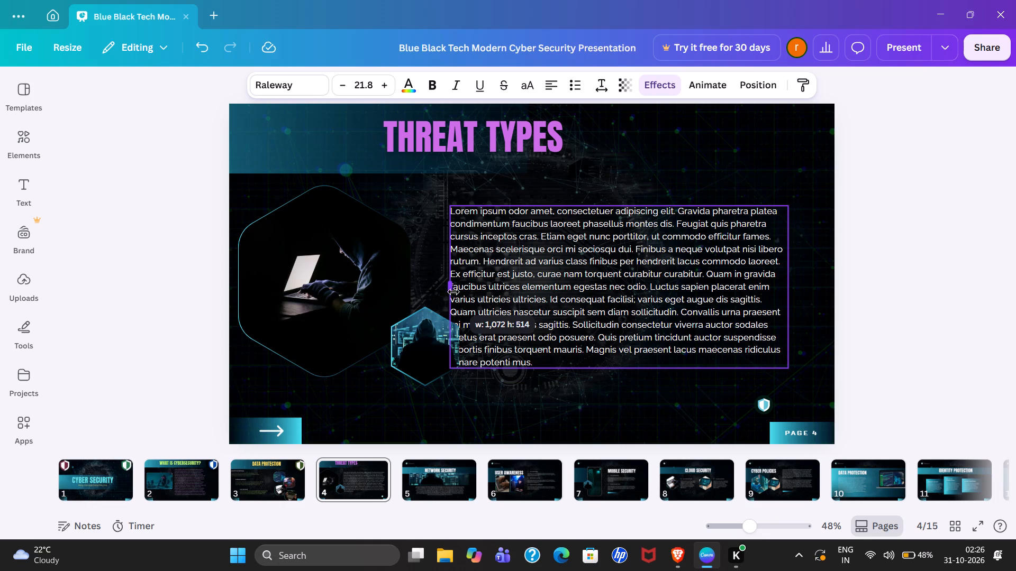
# Move the body paragraph right so its box meets the page's right edge, with about 160 above and below it.
pyautogui.moveTo(649, 287); pyautogui.dragTo(694, 288)
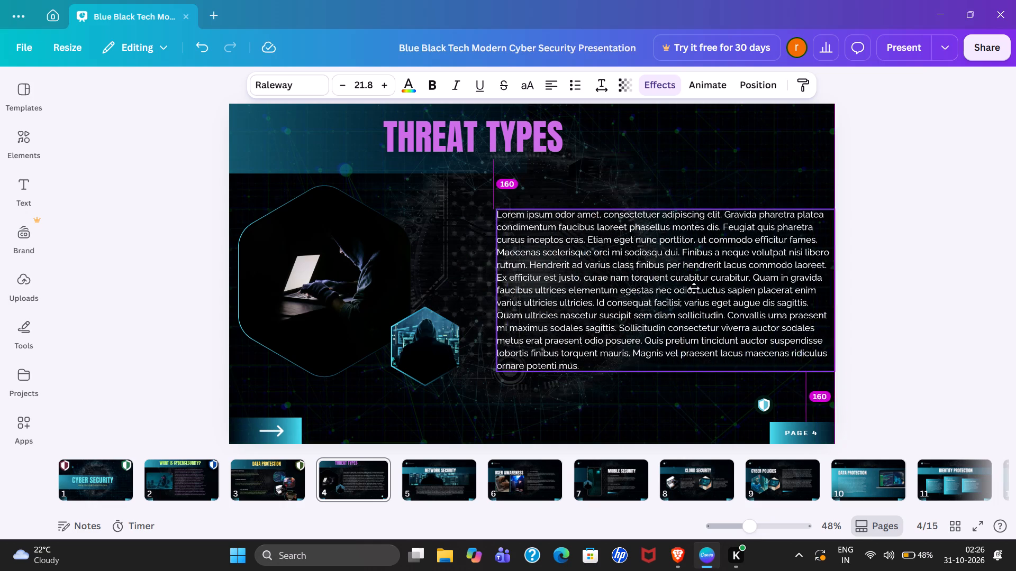
pyautogui.moveTo(694, 288); pyautogui.dragTo(693, 284)
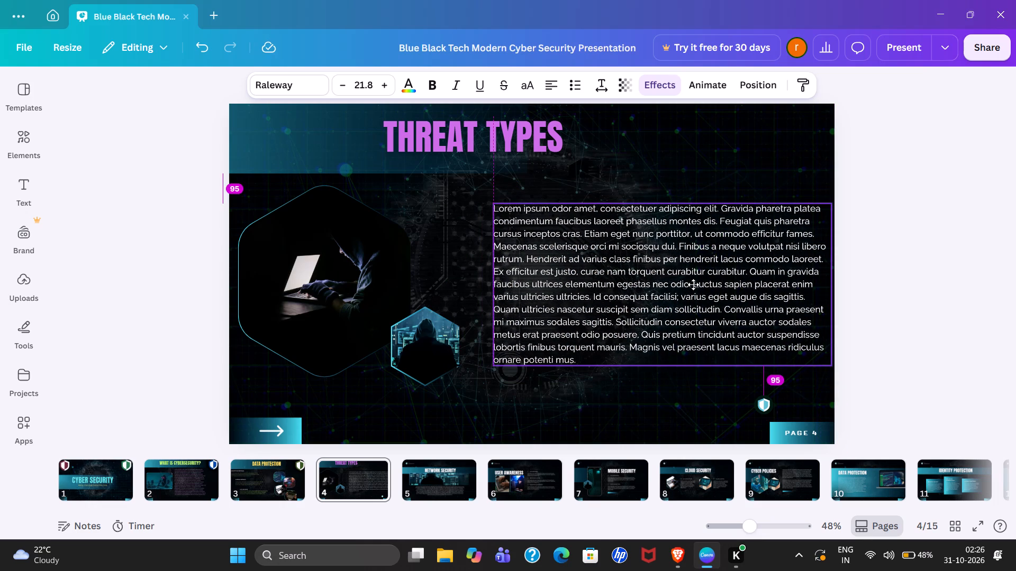
pyautogui.moveTo(693, 284); pyautogui.dragTo(697, 288)
pyautogui.moveTo(672, 323); pyautogui.dragTo(673, 330)
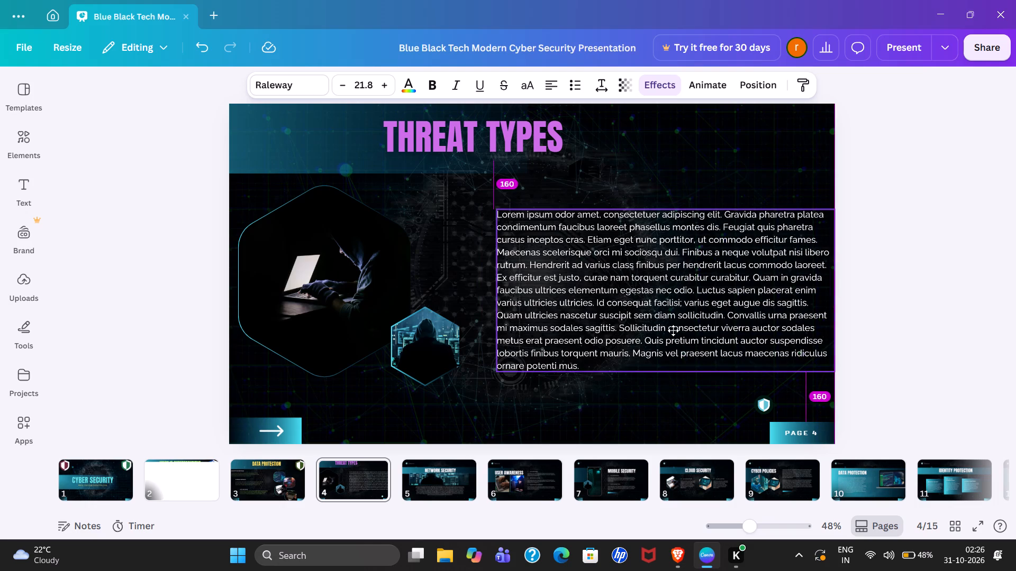
pyautogui.moveTo(673, 330); pyautogui.dragTo(674, 329)
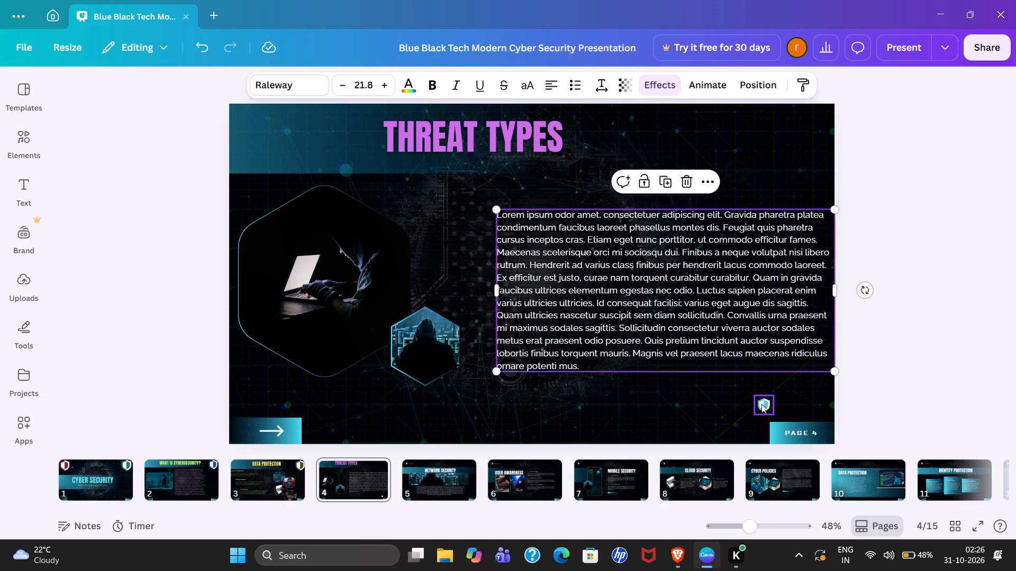
# Move the small shield icon to page 4's top-right corner and enlarge it to fill the space above the paragraph.
pyautogui.moveTo(761, 404); pyautogui.dragTo(722, 141)
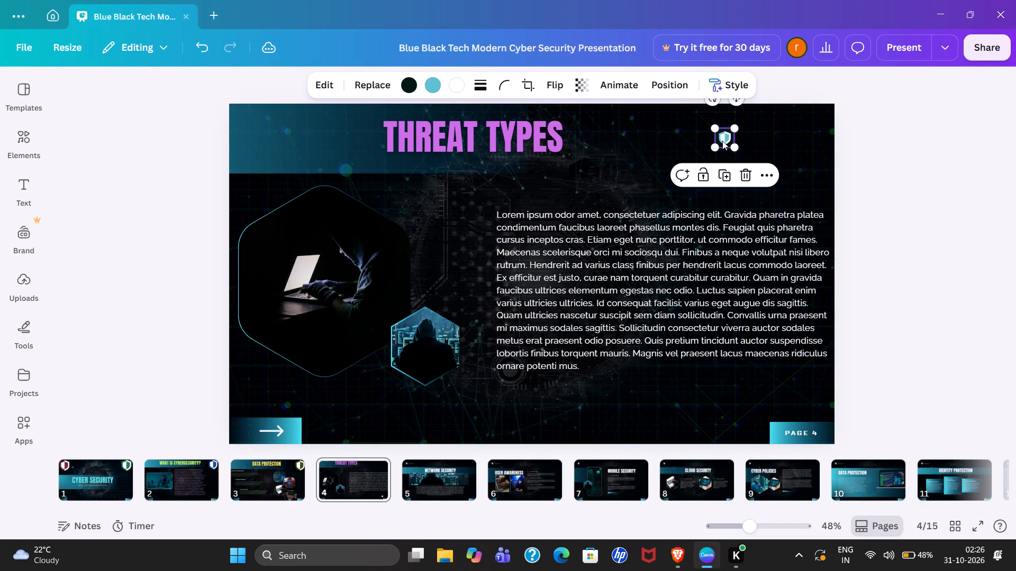
pyautogui.moveTo(735, 148); pyautogui.dragTo(802, 184)
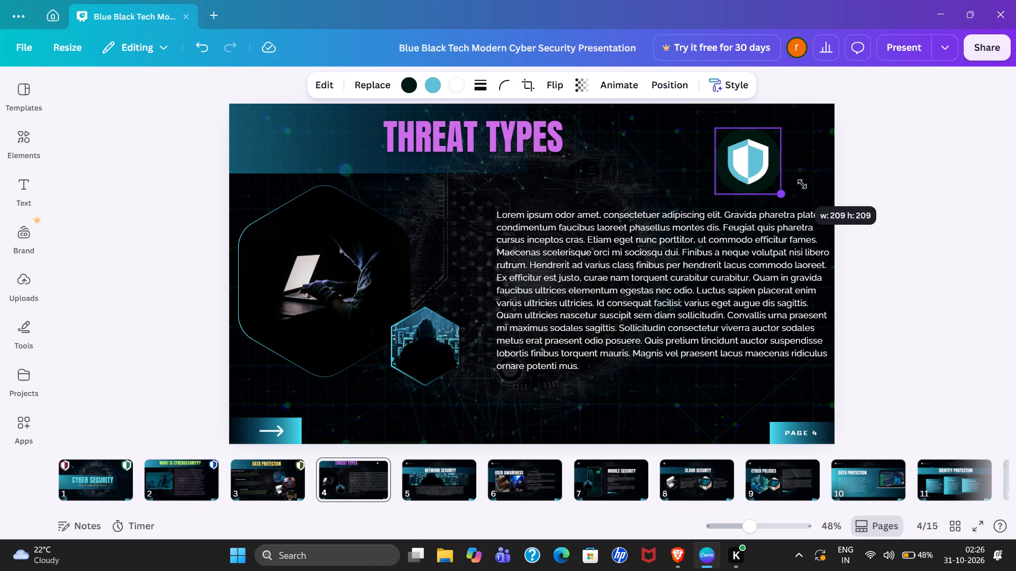
pyautogui.moveTo(802, 184); pyautogui.dragTo(885, 193)
pyautogui.moveTo(777, 189); pyautogui.dragTo(792, 139)
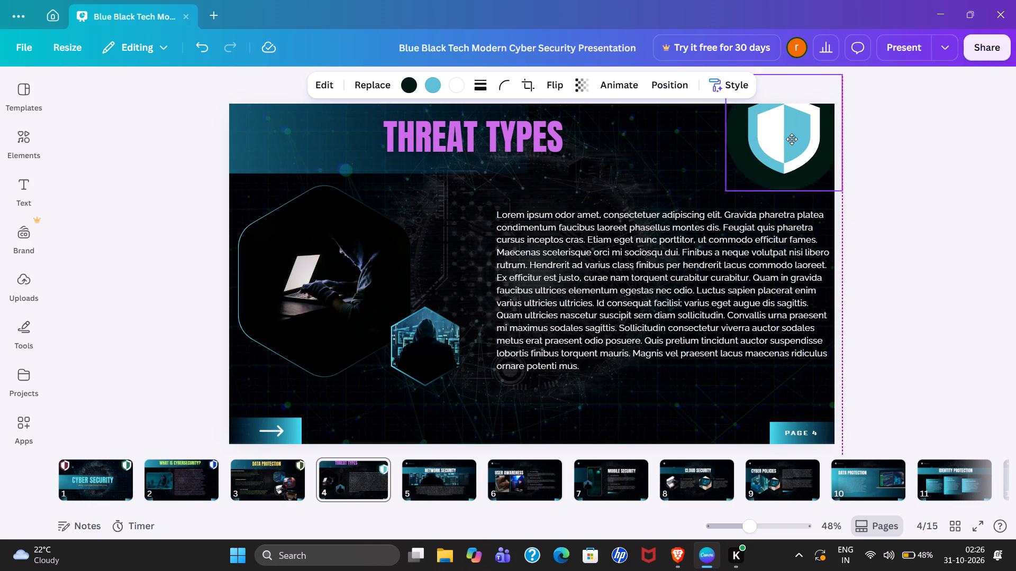
pyautogui.moveTo(792, 139); pyautogui.dragTo(795, 150)
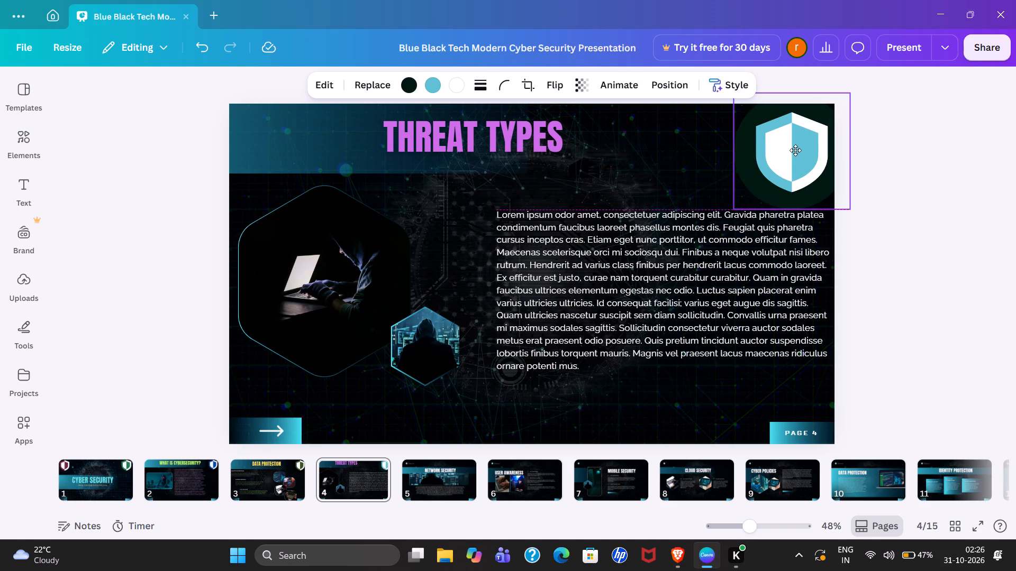
pyautogui.moveTo(795, 150); pyautogui.dragTo(792, 152)
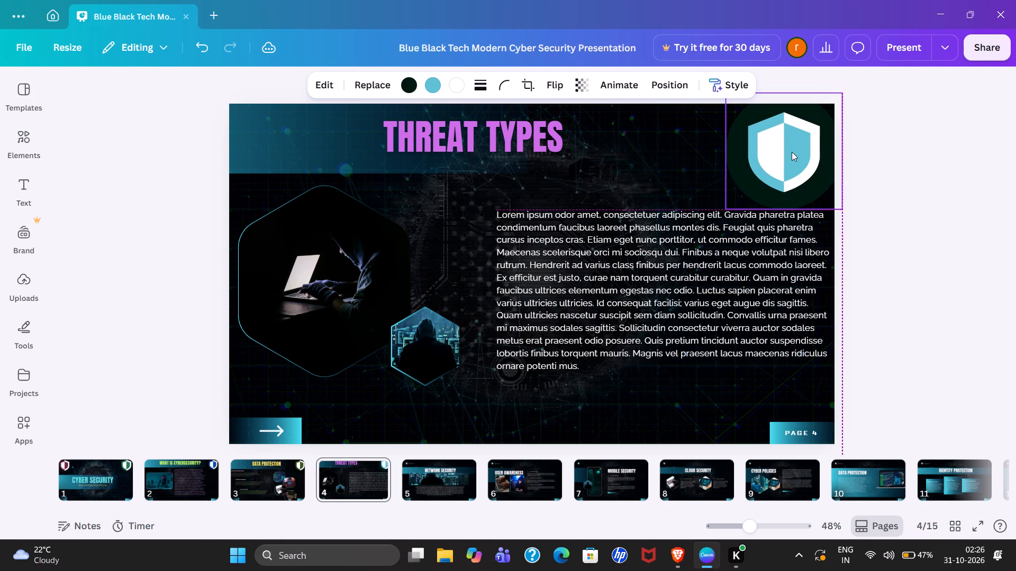
# Change the shield icon's very dark green background circle to black.
pyautogui.click(409, 85)
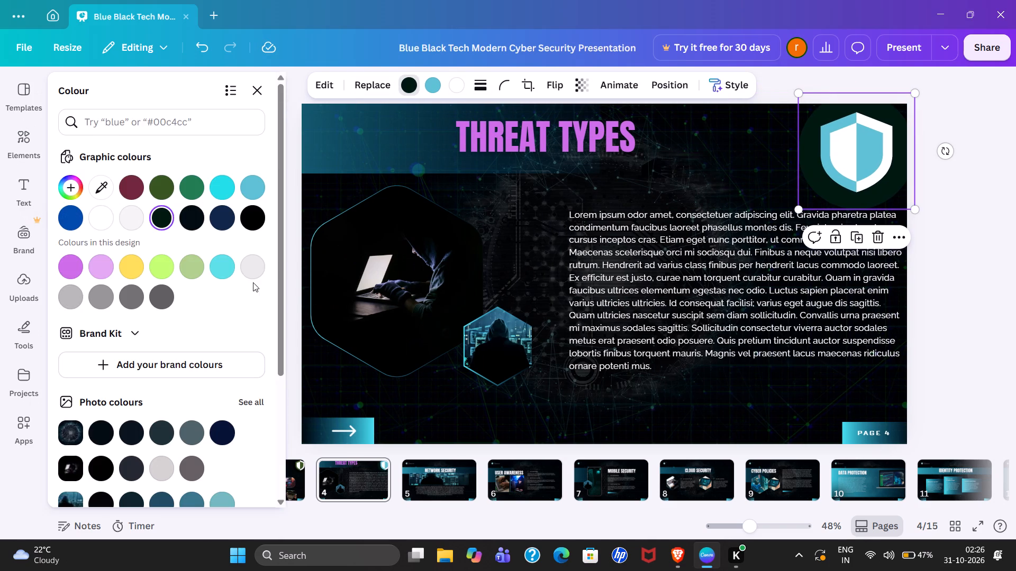
pyautogui.click(253, 221)
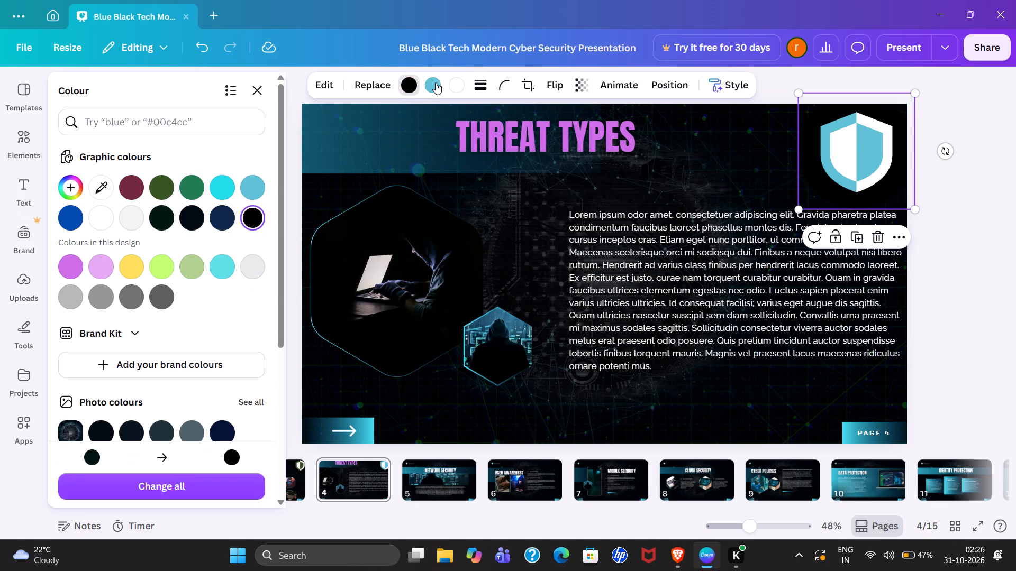
# Try grey, pink, light green, blues and red on the shield's light blue parts, and settle on the darker default green.
pyautogui.click(436, 82)
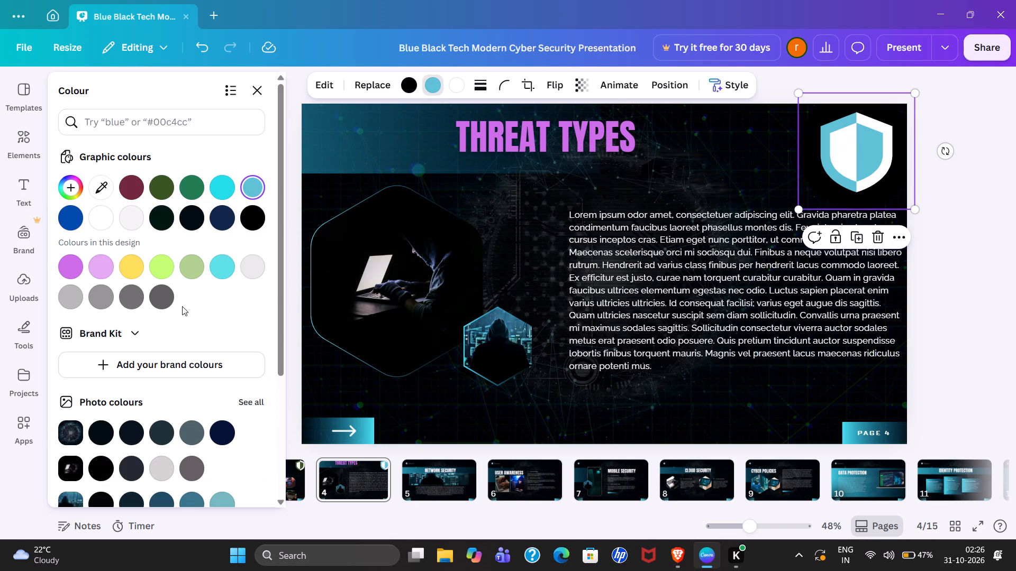
pyautogui.scroll(-4, 170, 307)
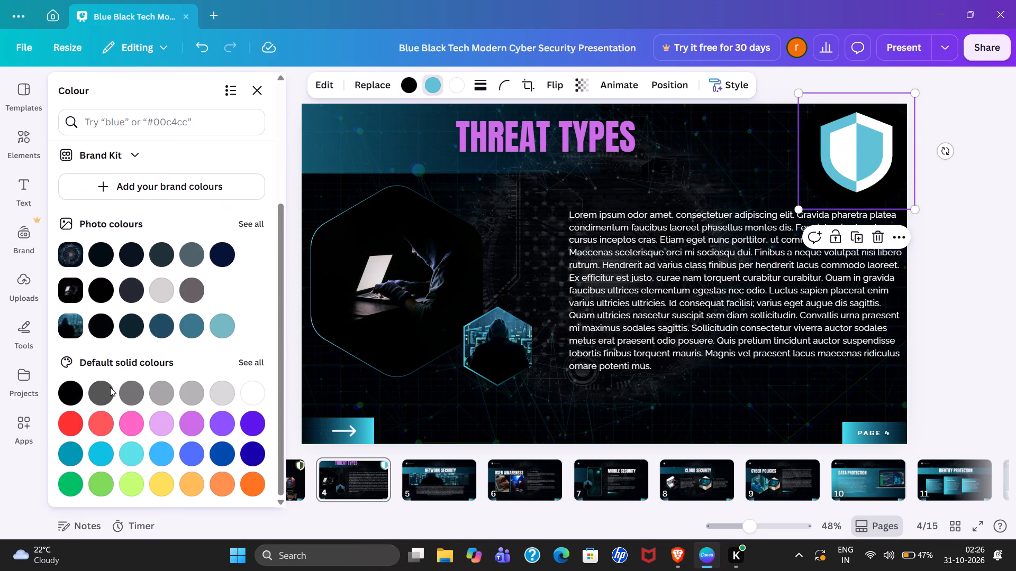
pyautogui.click(102, 398)
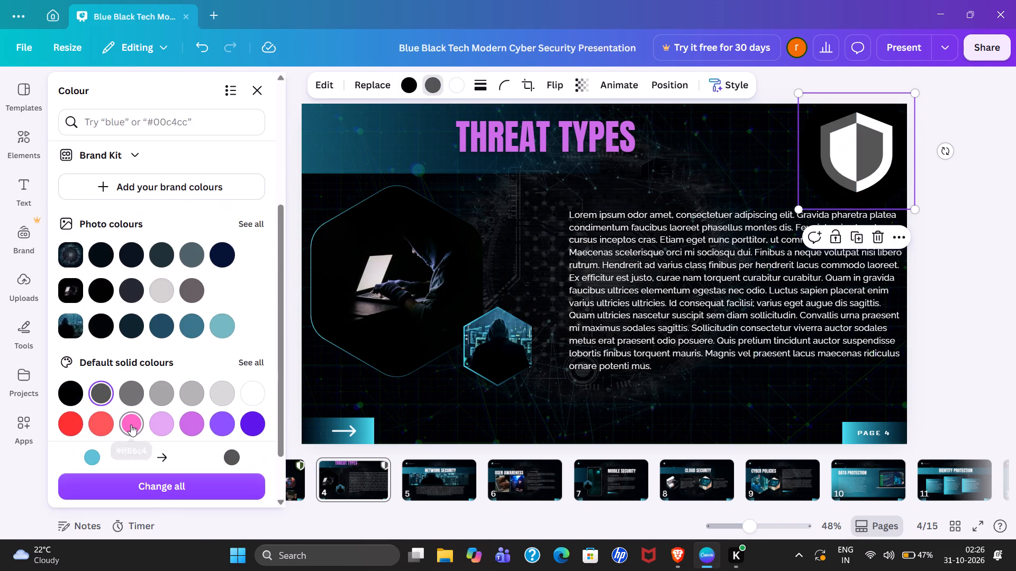
pyautogui.click(131, 425)
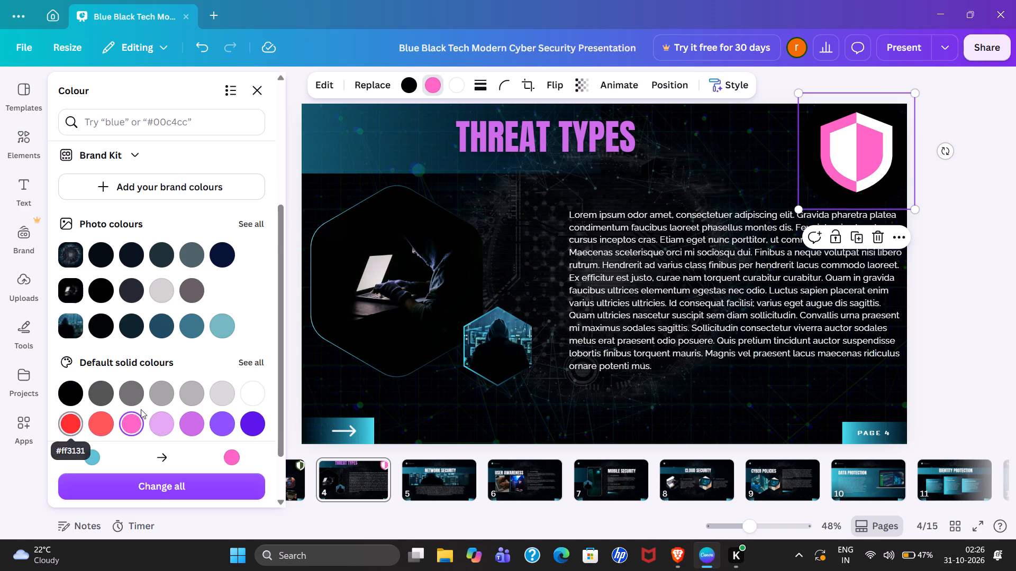
pyautogui.scroll(-2, 168, 397)
pyautogui.click(121, 417)
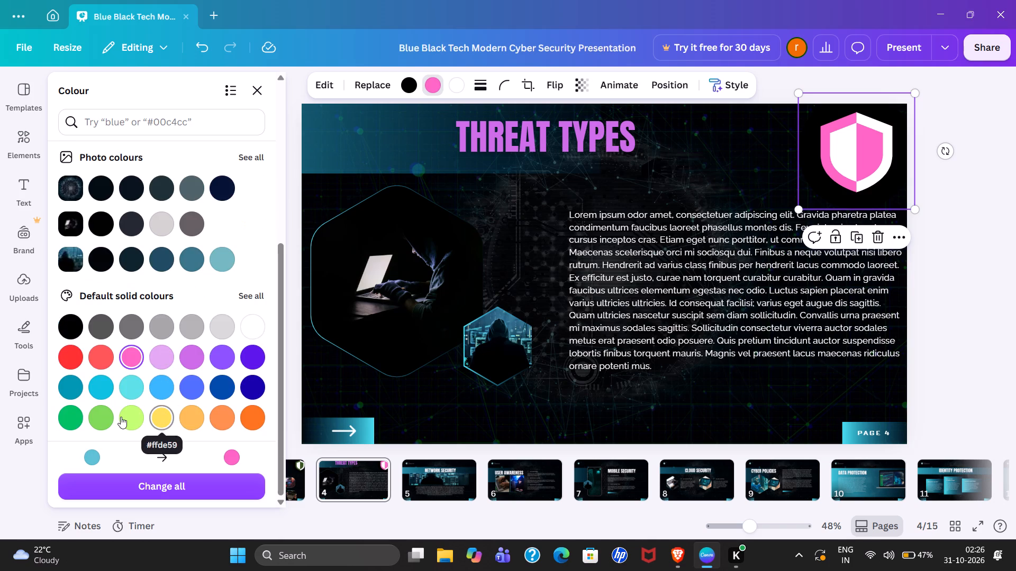
pyautogui.click(95, 416)
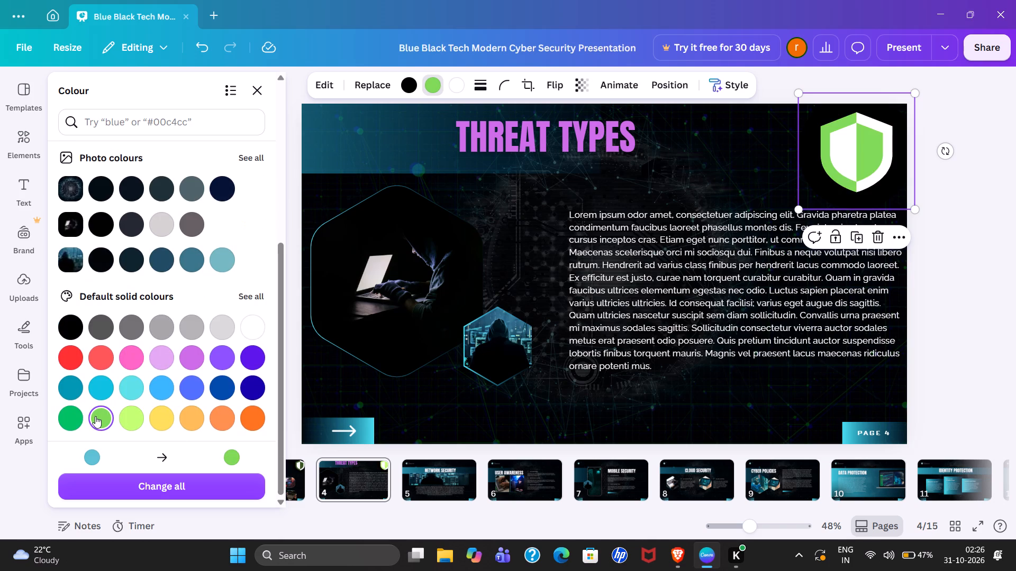
pyautogui.click(72, 416)
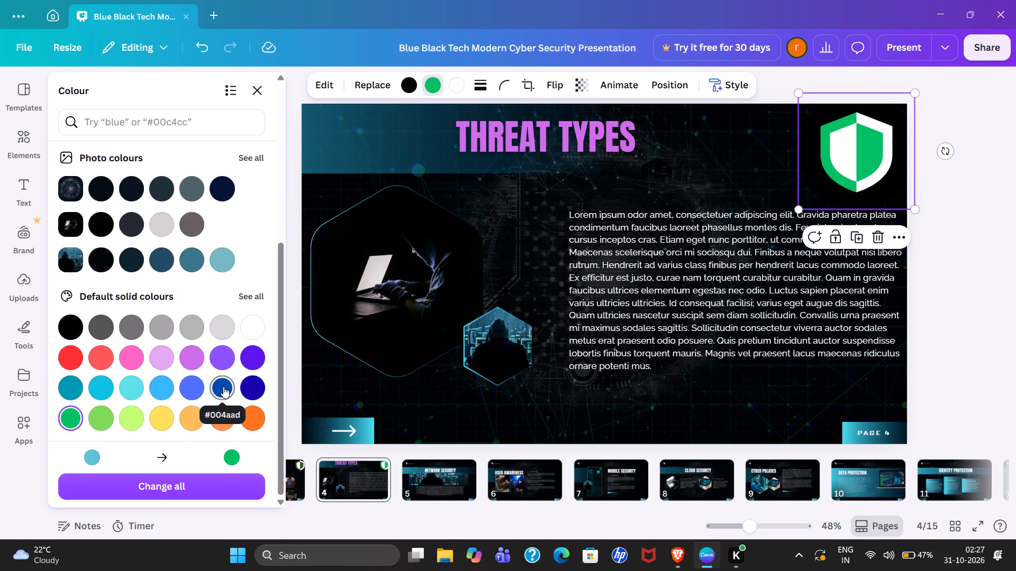
pyautogui.click(223, 386)
pyautogui.click(260, 384)
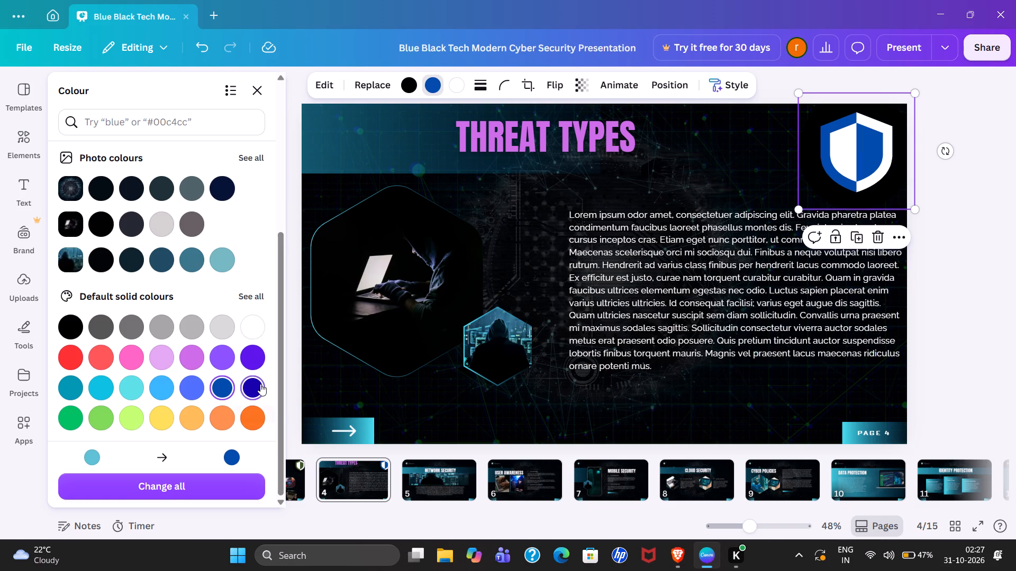
pyautogui.click(102, 392)
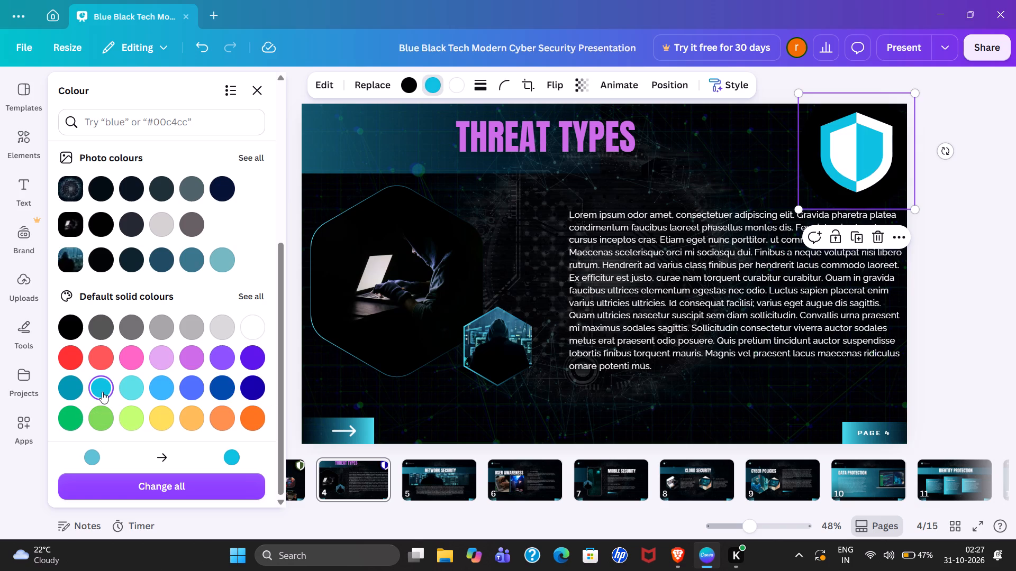
pyautogui.click(164, 355)
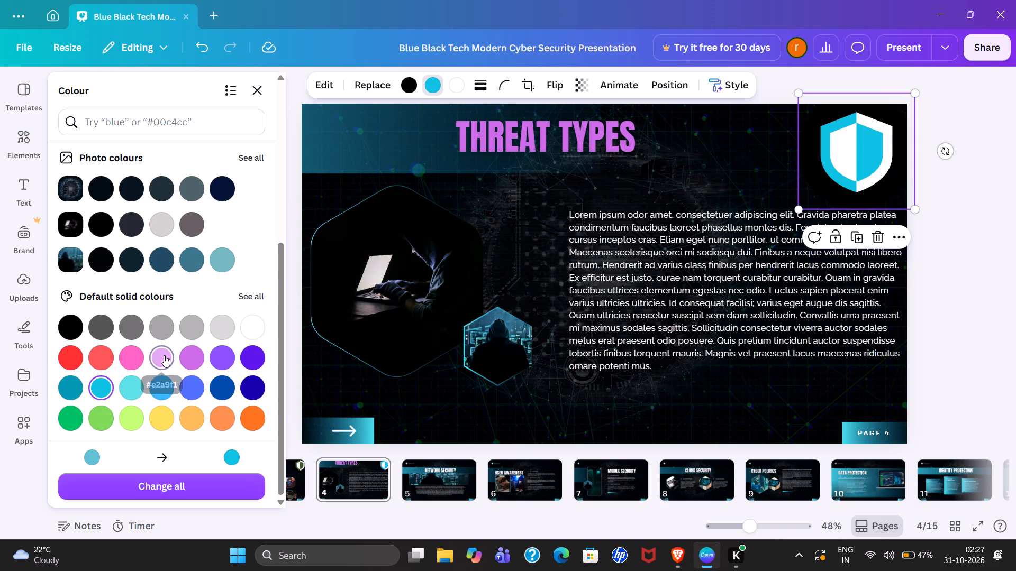
pyautogui.click(131, 354)
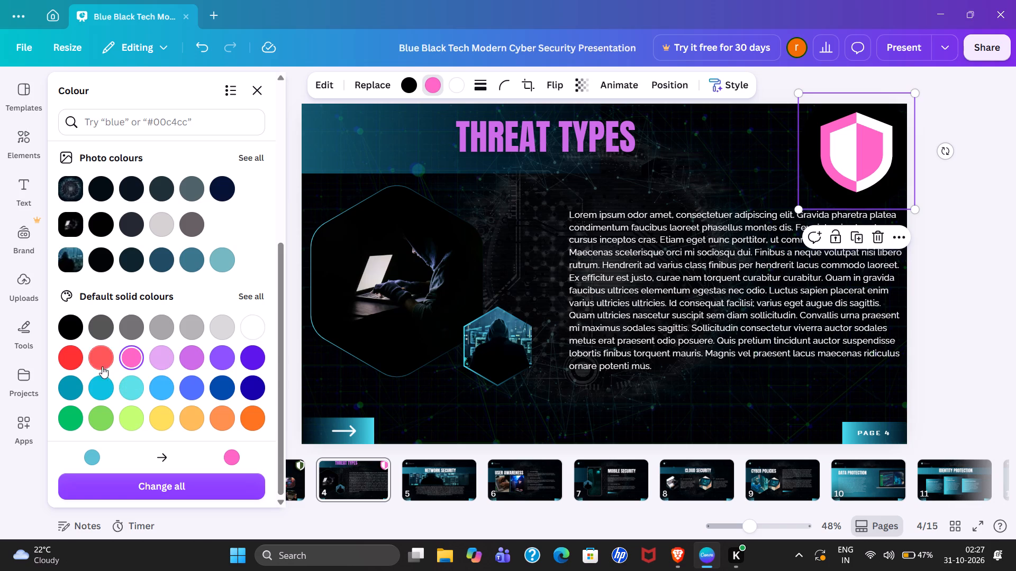
pyautogui.click(71, 363)
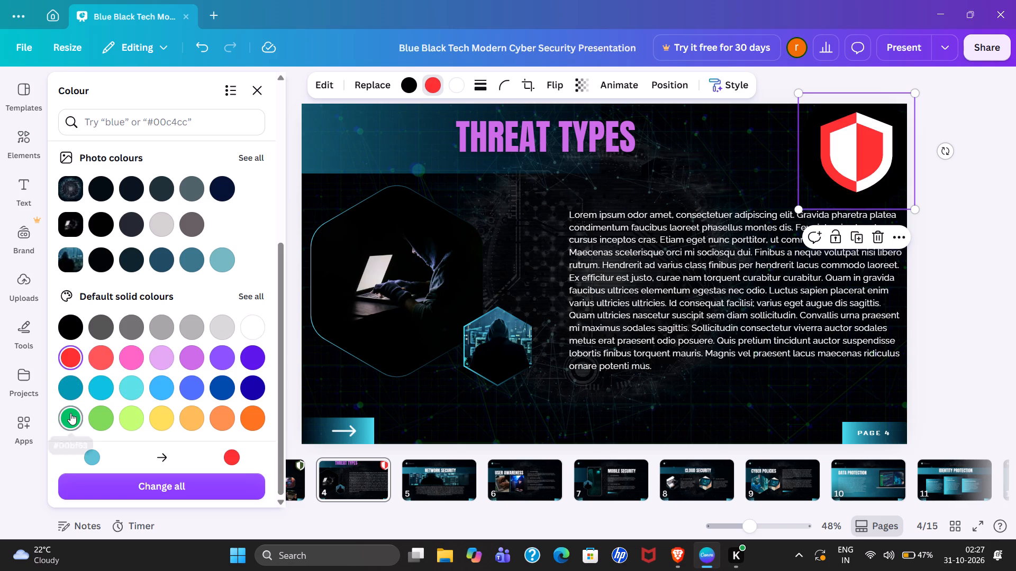
pyautogui.click(70, 413)
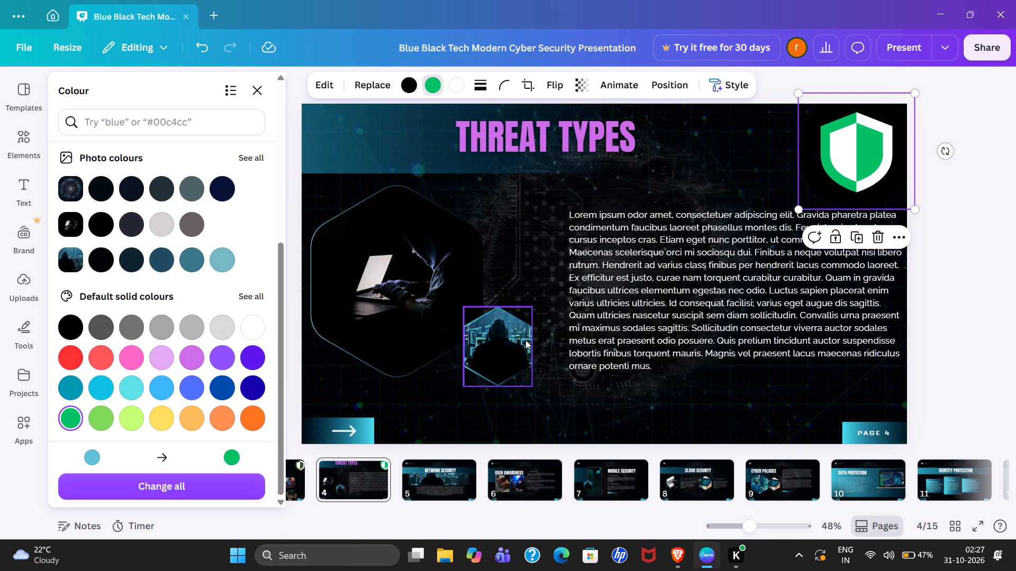
# Go to page 5, Network Security, and delete the LICERIA & CO. text beside the shield icon.
pyautogui.click(423, 477)
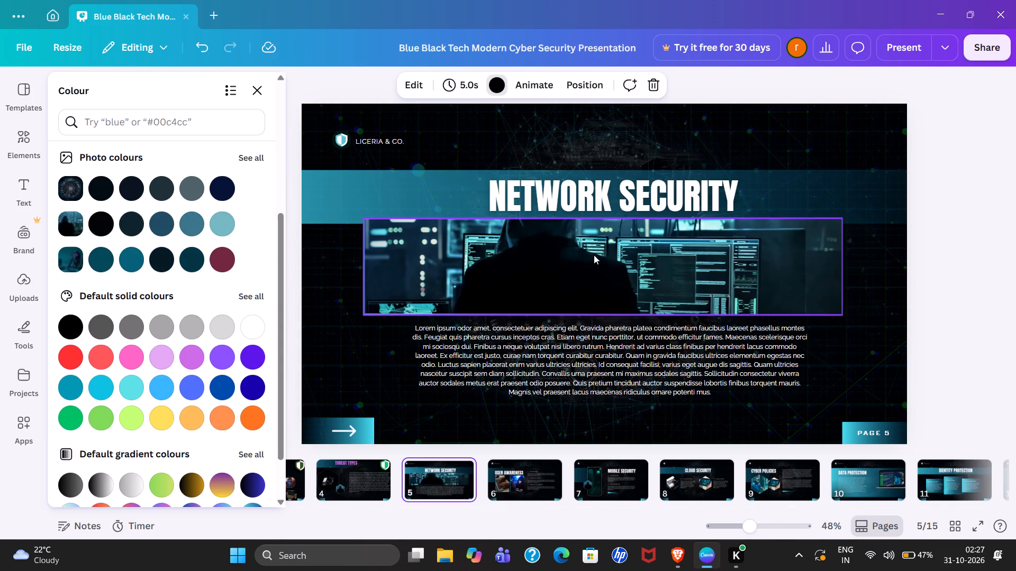
pyautogui.click(393, 141)
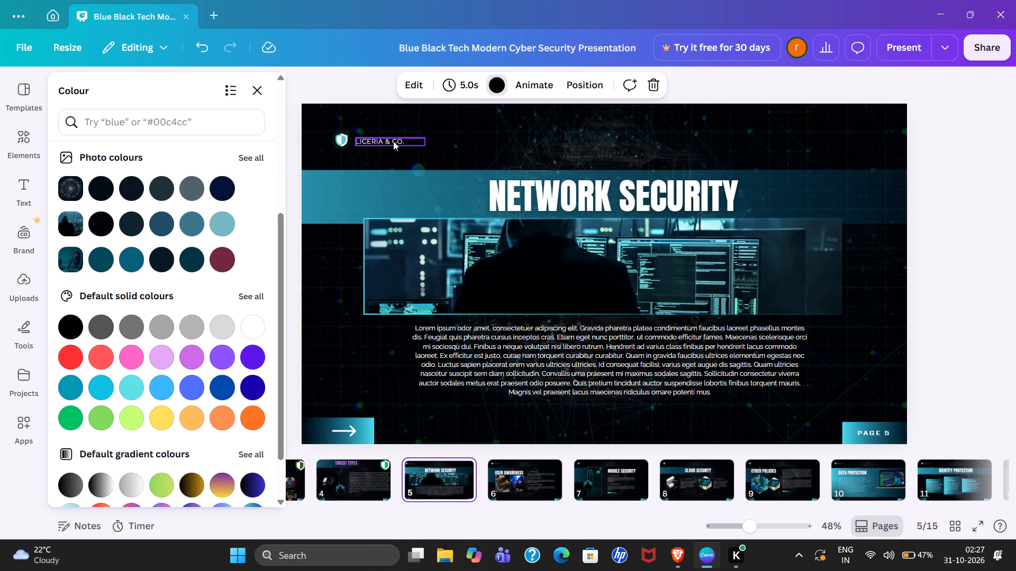
pyautogui.click(339, 171)
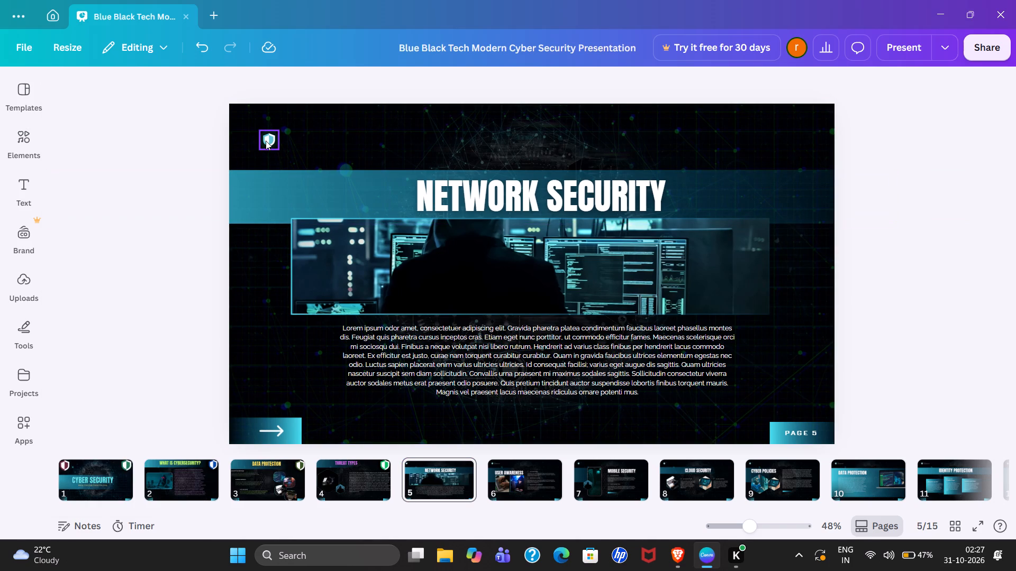
# Move page 5's shield icon to the empty area just right of the body paragraph.
pyautogui.moveTo(272, 136); pyautogui.dragTo(755, 347)
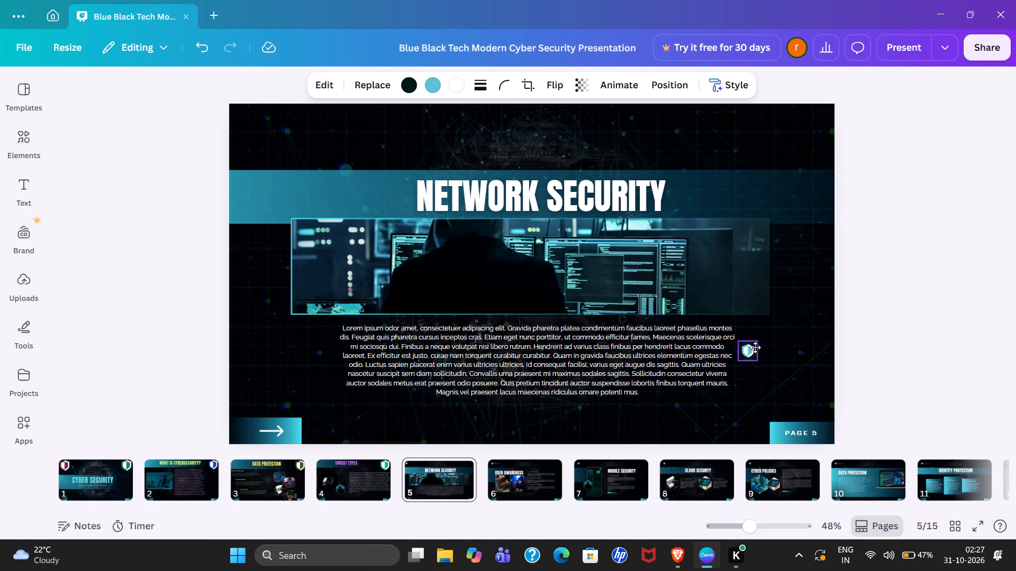
pyautogui.moveTo(755, 347); pyautogui.dragTo(779, 352)
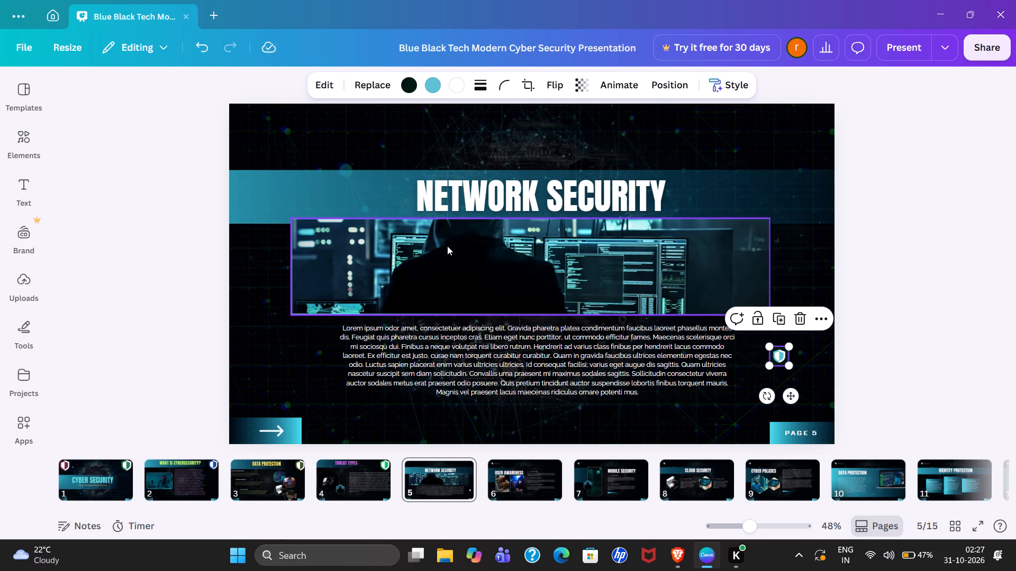
# Move page 5's teal gradient band up and left, so it sits just above the Network Security heading.
pyautogui.moveTo(349, 193); pyautogui.dragTo(304, 153)
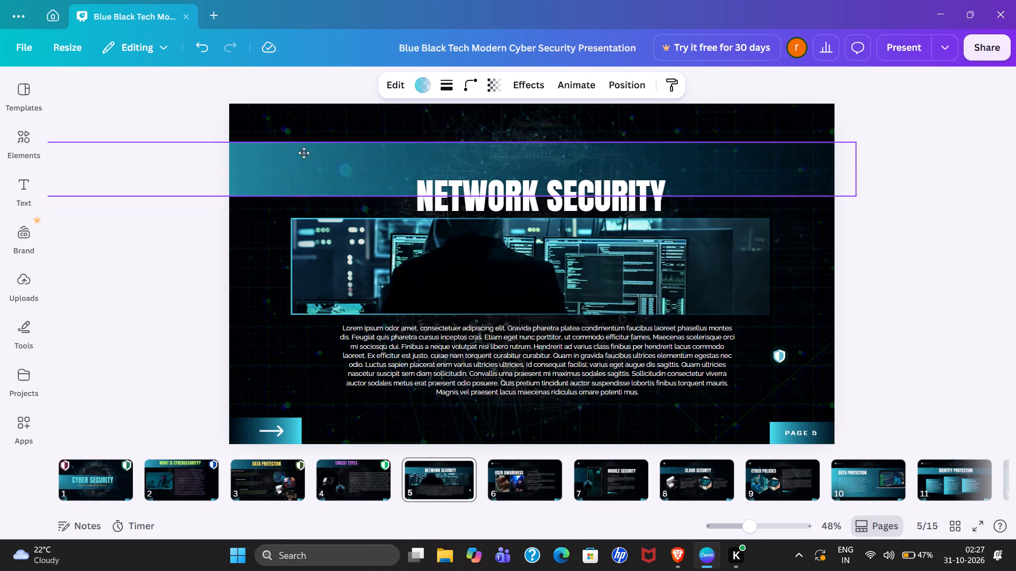
pyautogui.moveTo(304, 153); pyautogui.dragTo(213, 131)
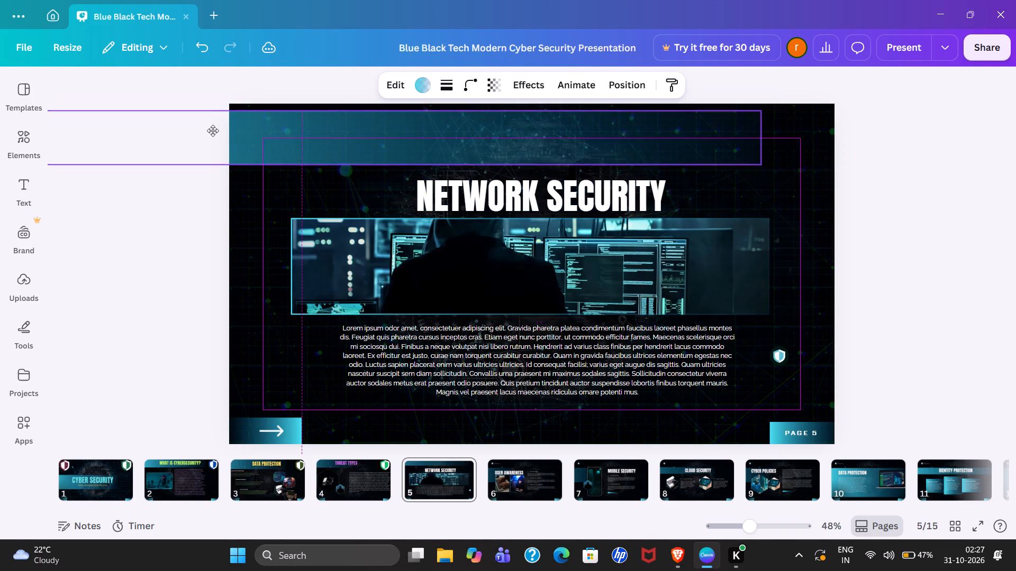
pyautogui.moveTo(213, 131); pyautogui.dragTo(219, 146)
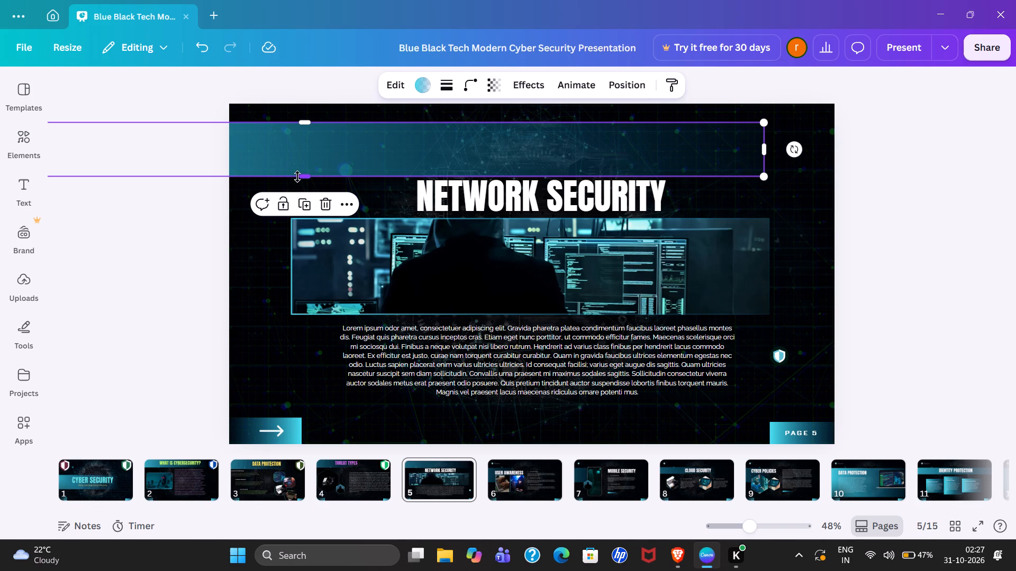
# Make page 5's teal gradient band taller and move it up and left into the page's top-left corner.
pyautogui.moveTo(308, 178); pyautogui.dragTo(309, 208)
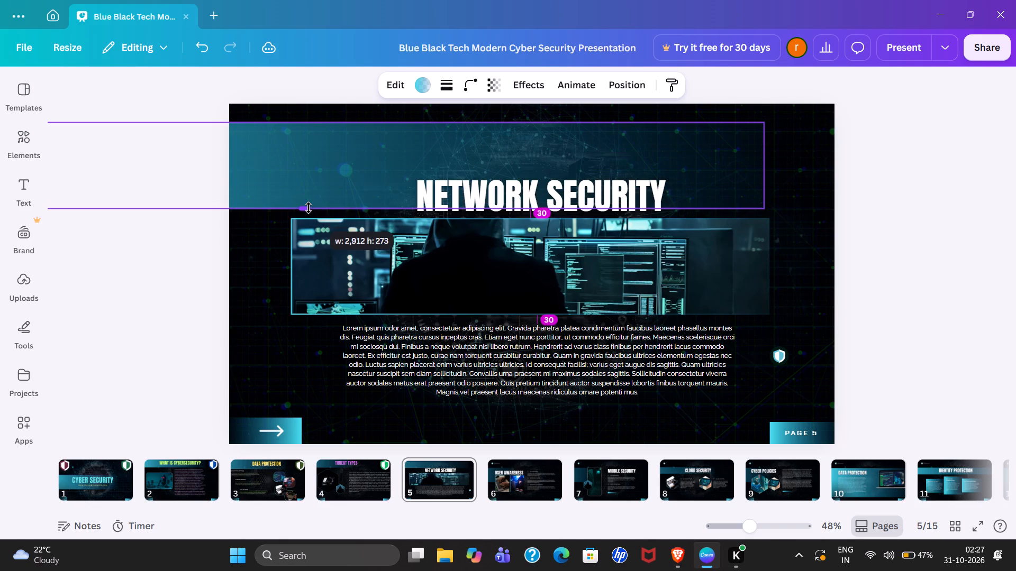
pyautogui.moveTo(309, 208); pyautogui.dragTo(307, 197)
pyautogui.moveTo(305, 153); pyautogui.dragTo(167, 121)
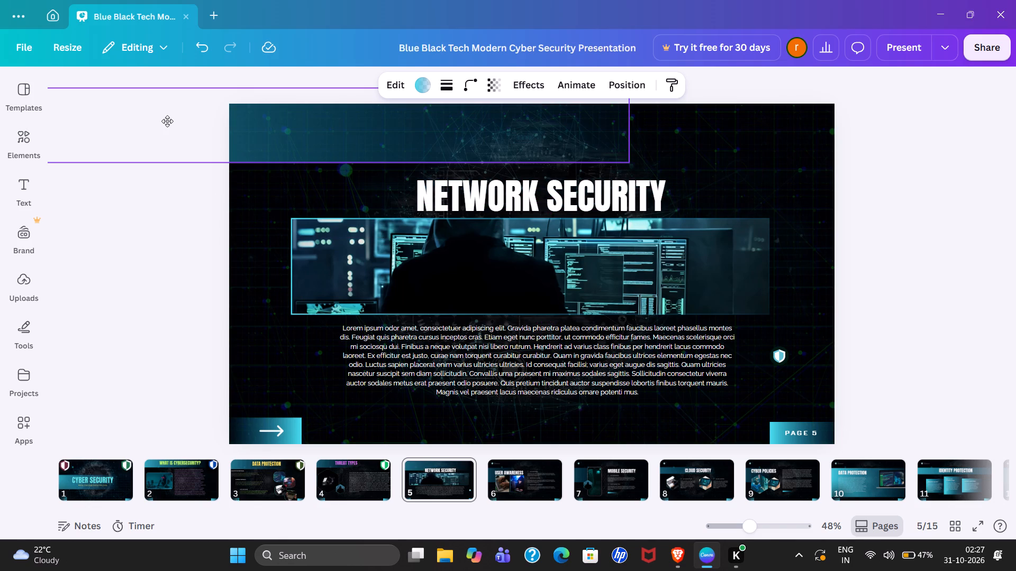
pyautogui.moveTo(167, 121); pyautogui.dragTo(71, 120)
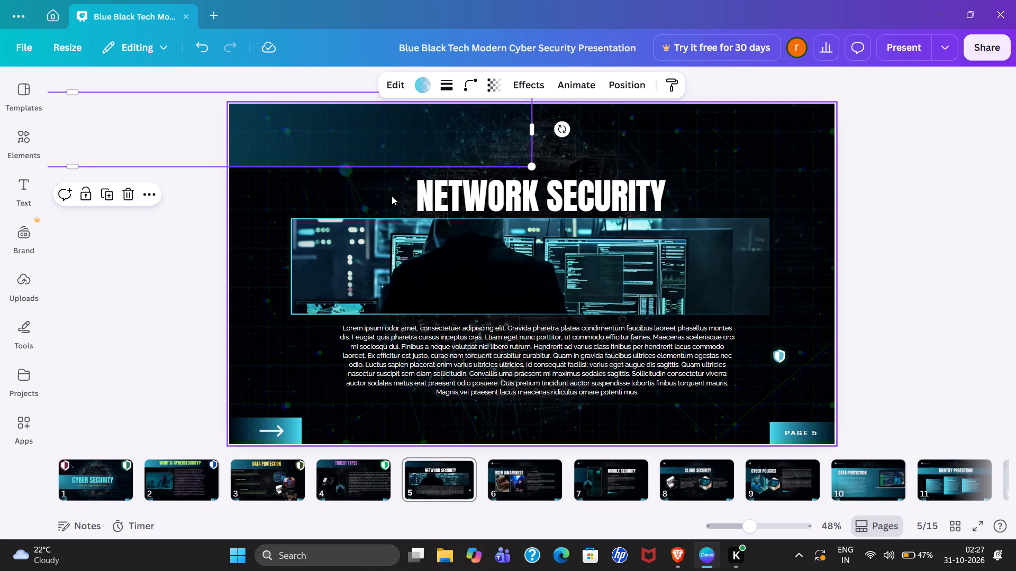
# Move the NETWORK SECURITY heading up to the top of page 5, roughly centred and overlapping the height of the teal band.
pyautogui.moveTo(458, 201); pyautogui.dragTo(400, 143)
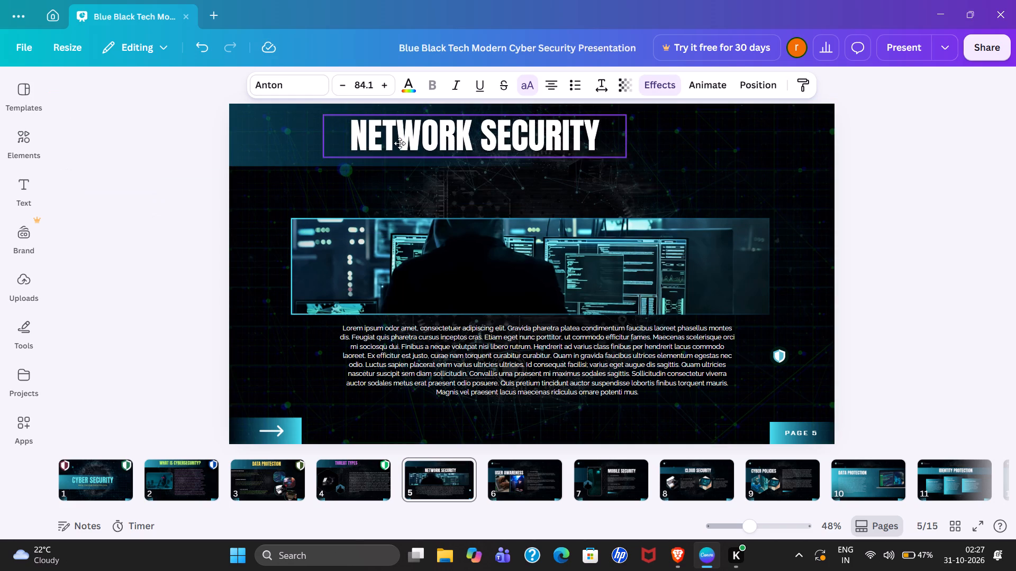
pyautogui.moveTo(400, 143); pyautogui.dragTo(429, 141)
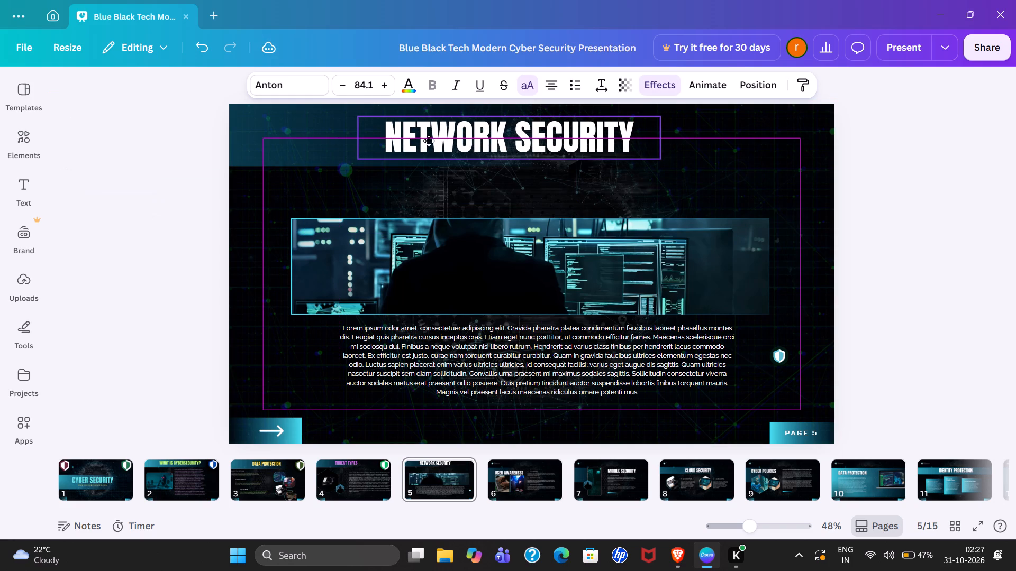
pyautogui.moveTo(429, 141); pyautogui.dragTo(442, 143)
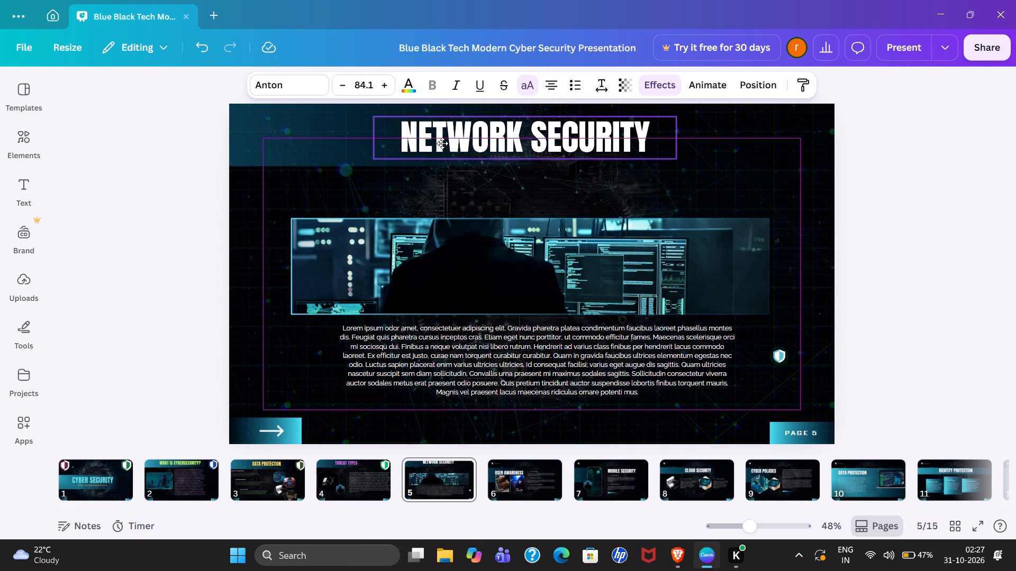
pyautogui.moveTo(442, 143); pyautogui.dragTo(442, 142)
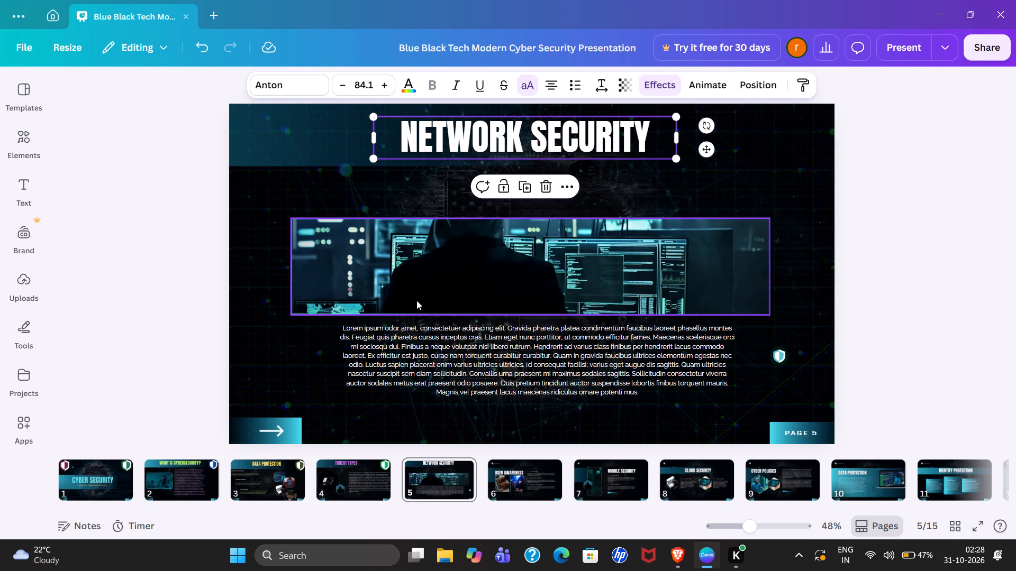
# Move the hacker photo up and left, close to page 5's left edge and between the heading and the body paragraph.
pyautogui.moveTo(416, 300); pyautogui.dragTo(364, 261)
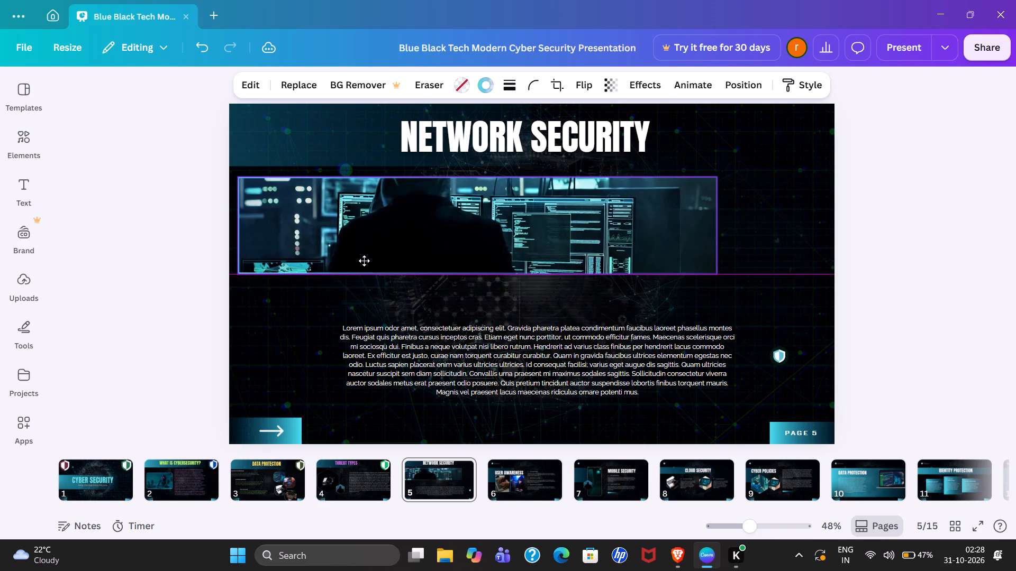
pyautogui.moveTo(364, 261); pyautogui.dragTo(415, 267)
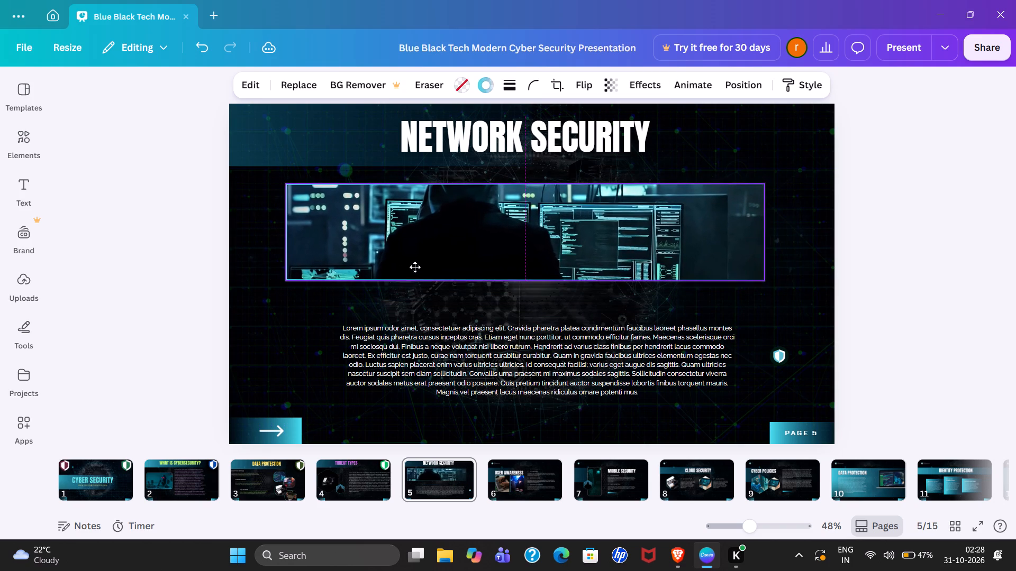
pyautogui.moveTo(415, 267); pyautogui.dragTo(412, 285)
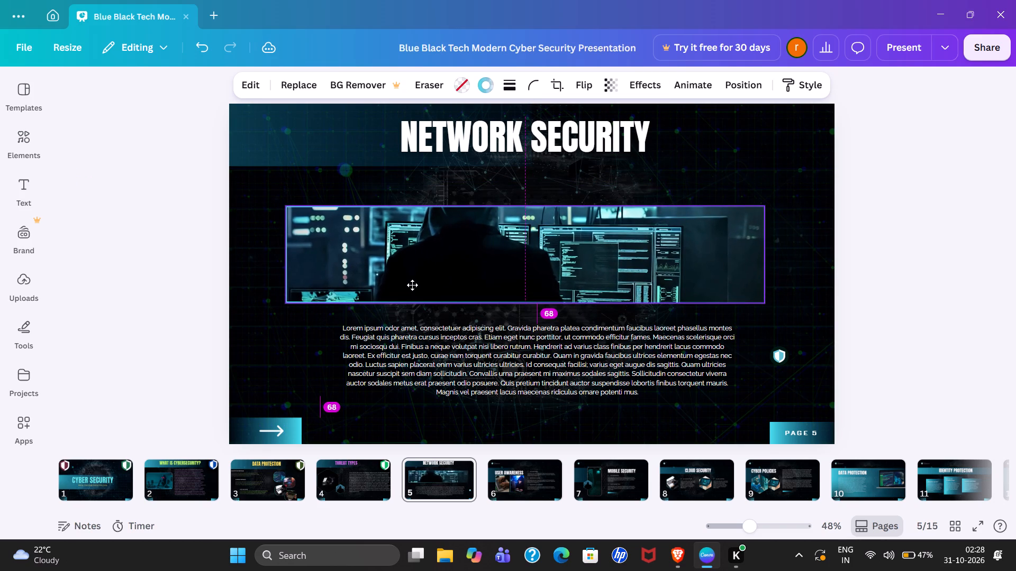
pyautogui.moveTo(412, 285); pyautogui.dragTo(407, 276)
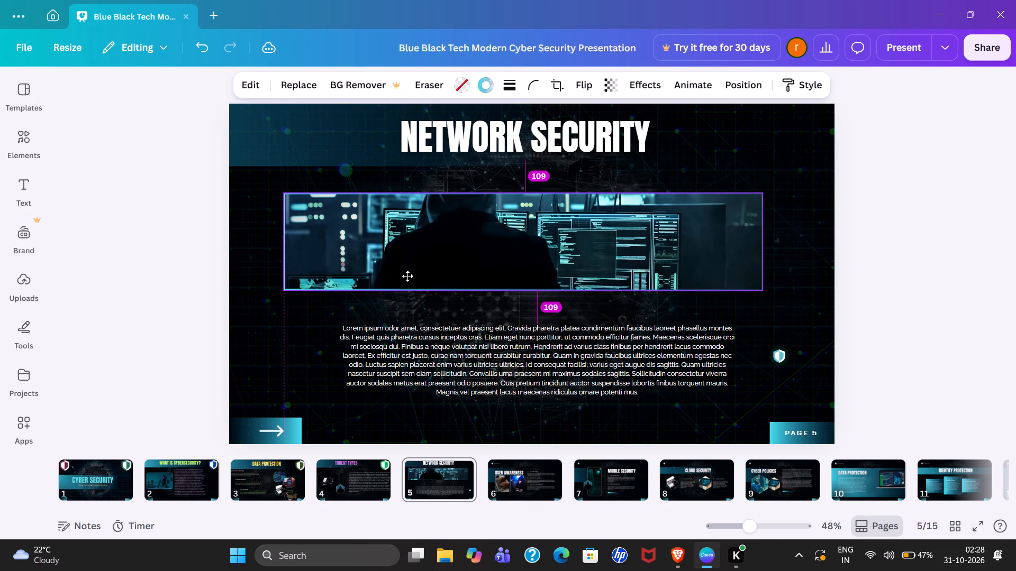
pyautogui.moveTo(407, 276); pyautogui.dragTo(370, 283)
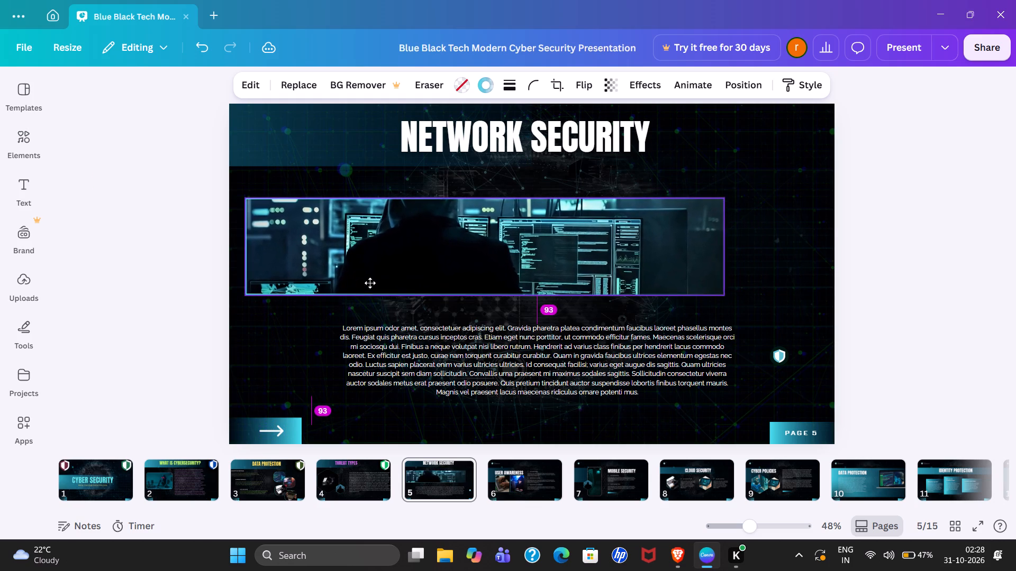
pyautogui.moveTo(370, 283); pyautogui.dragTo(361, 281)
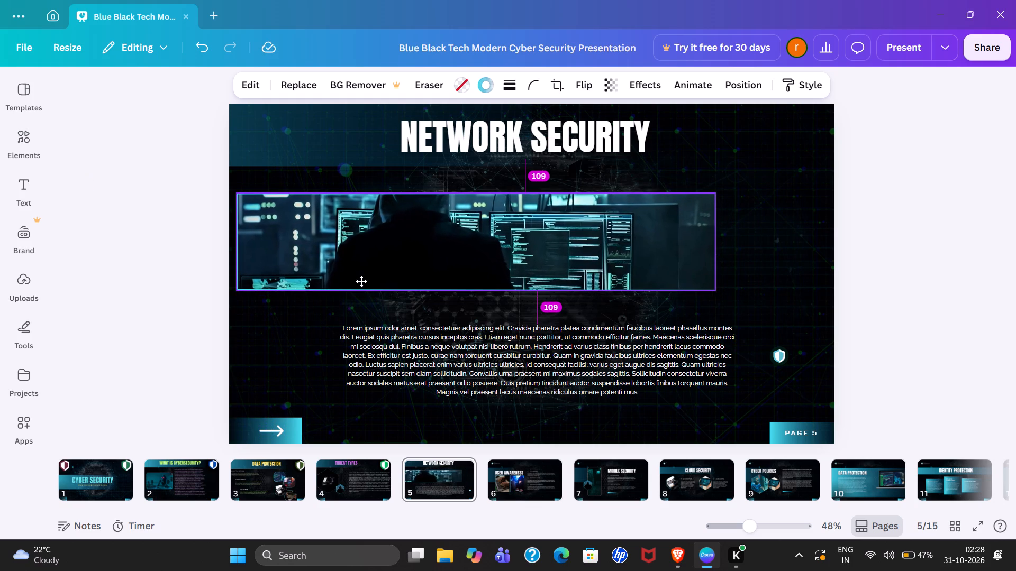
pyautogui.moveTo(361, 281); pyautogui.dragTo(360, 244)
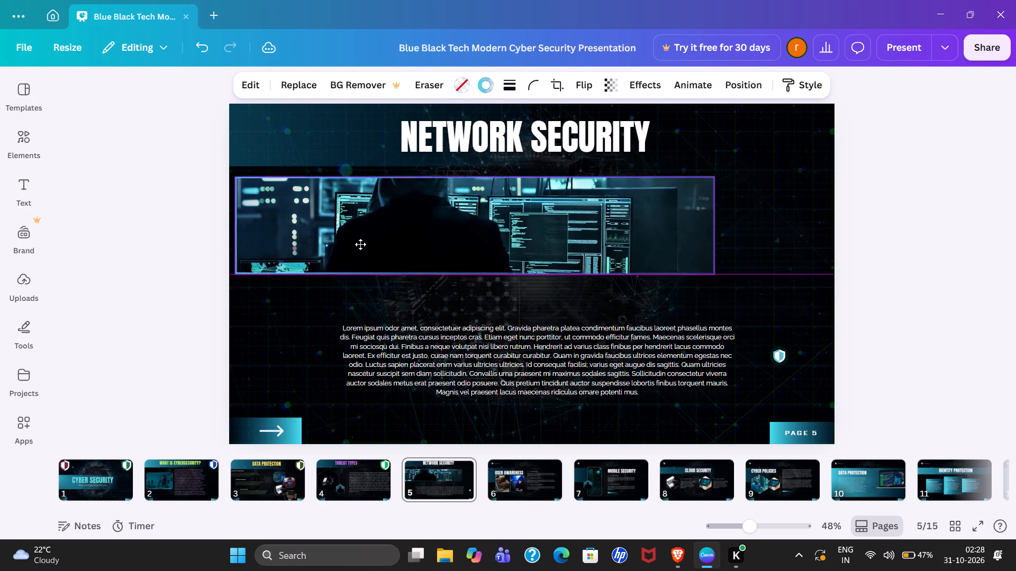
pyautogui.moveTo(360, 244); pyautogui.dragTo(357, 192)
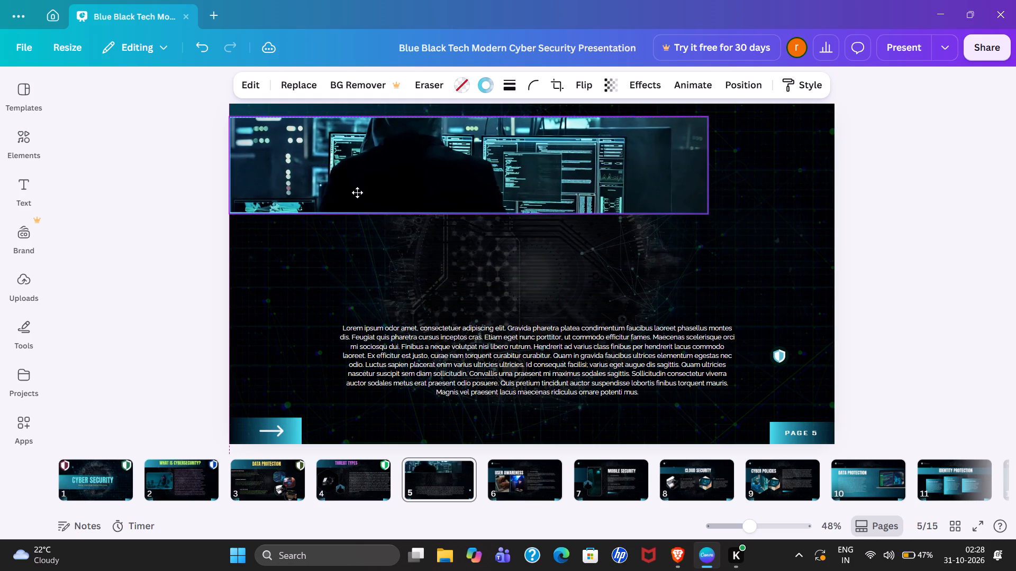
pyautogui.moveTo(357, 192); pyautogui.dragTo(360, 261)
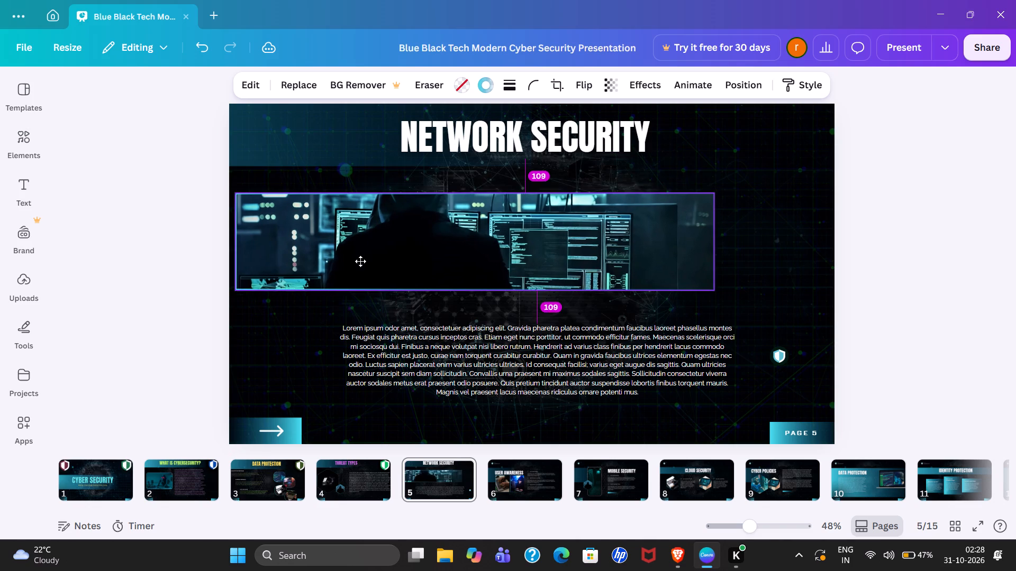
pyautogui.moveTo(360, 261); pyautogui.dragTo(360, 271)
# Increase the font size of page 5's body paragraph to 21.8.
pyautogui.click(377, 358)
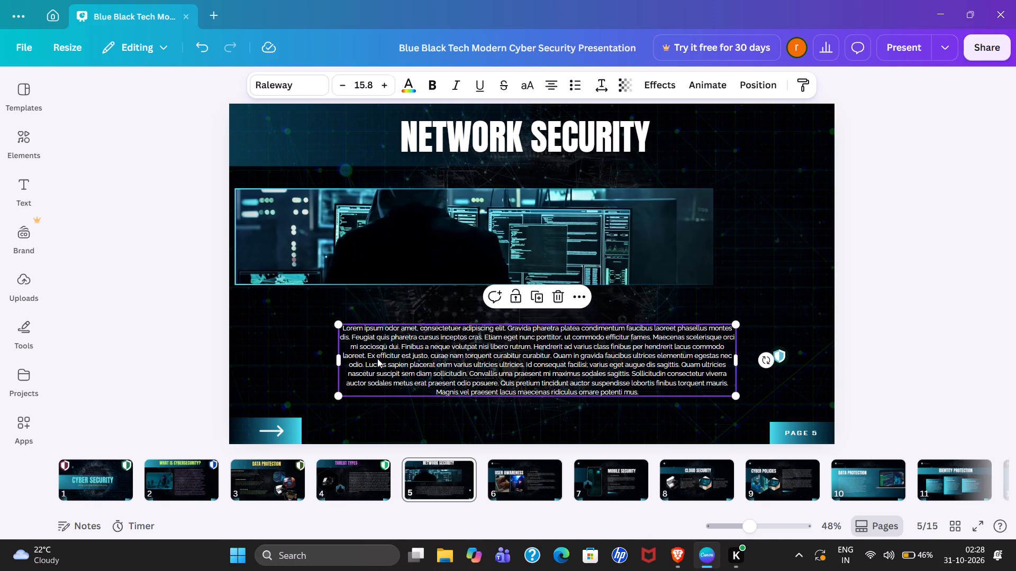
pyautogui.click(384, 90)
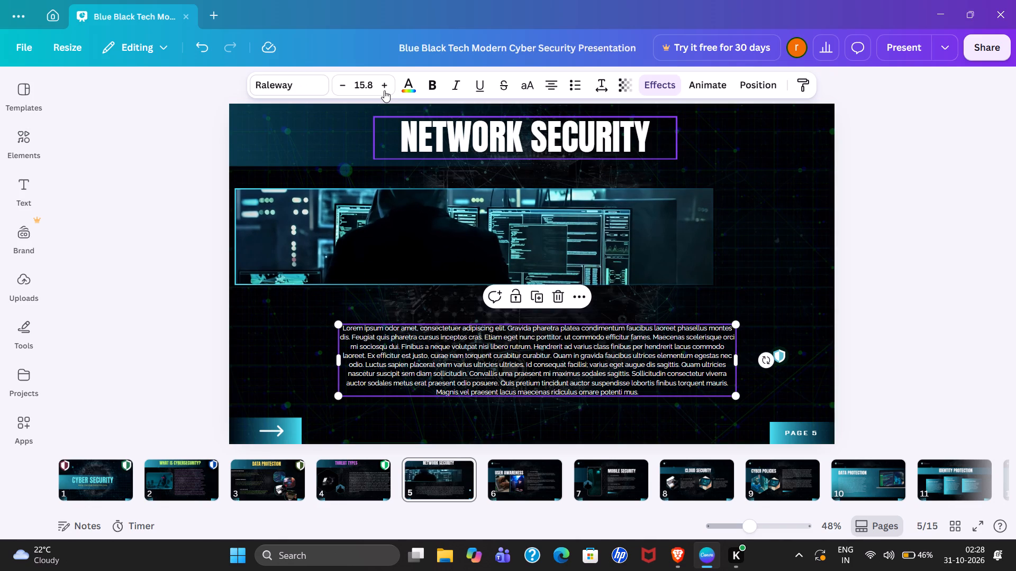
pyautogui.click(384, 90)
pyautogui.click(384, 90)
pyautogui.tripleClick(384, 90)
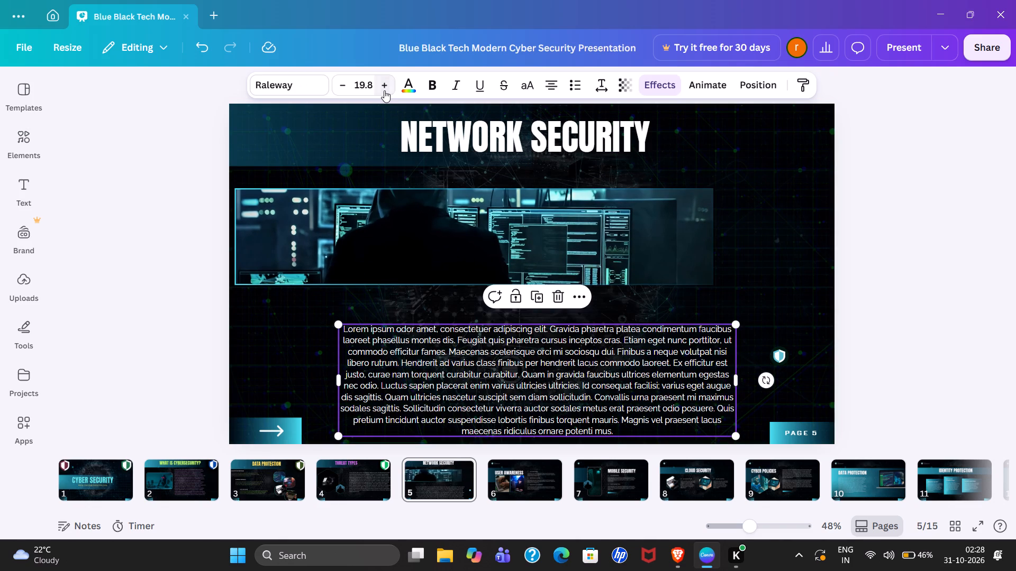
# Move the body paragraph up below the photo, widen its text box leftward, and shift it slightly right to clear the arrow block.
pyautogui.moveTo(397, 374); pyautogui.dragTo(397, 364)
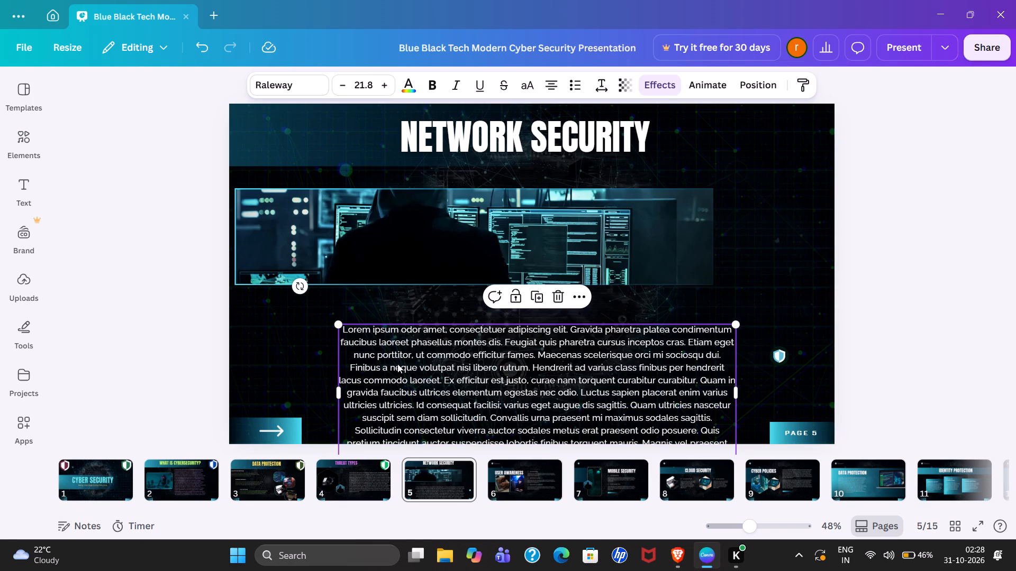
pyautogui.moveTo(397, 364); pyautogui.dragTo(384, 355)
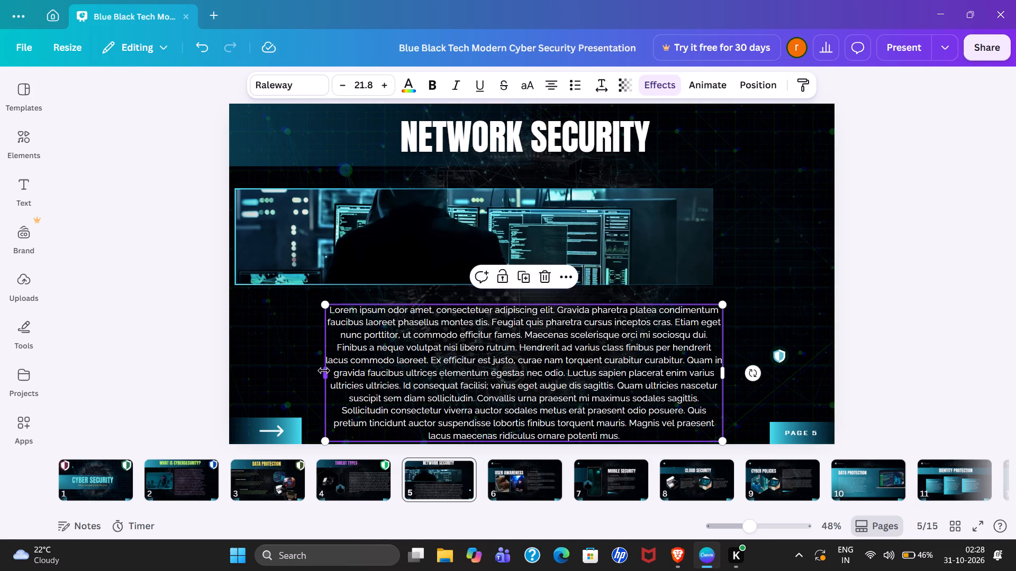
pyautogui.moveTo(324, 371); pyautogui.dragTo(228, 353)
pyautogui.moveTo(424, 346); pyautogui.dragTo(463, 339)
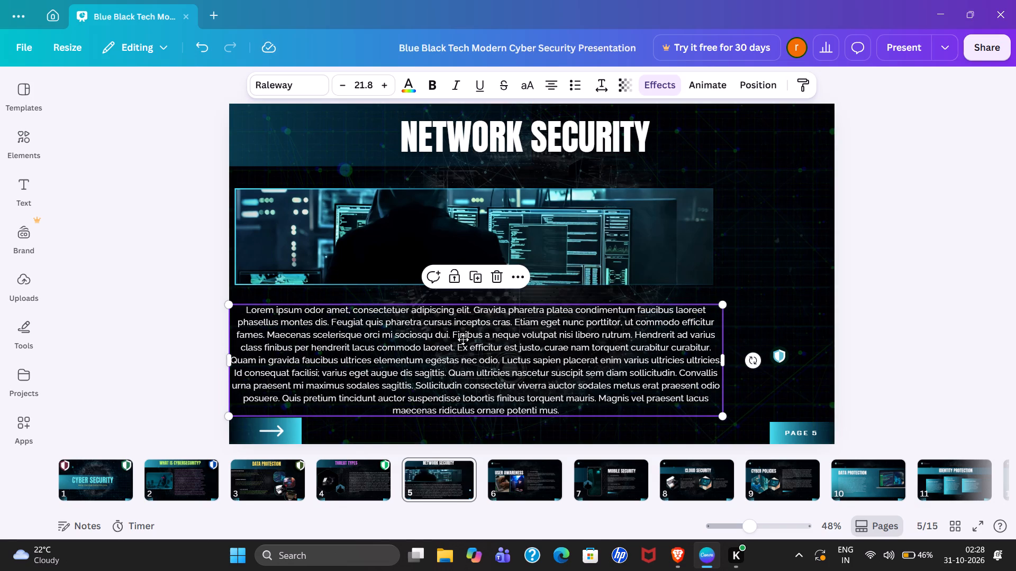
pyautogui.moveTo(463, 339); pyautogui.dragTo(450, 339)
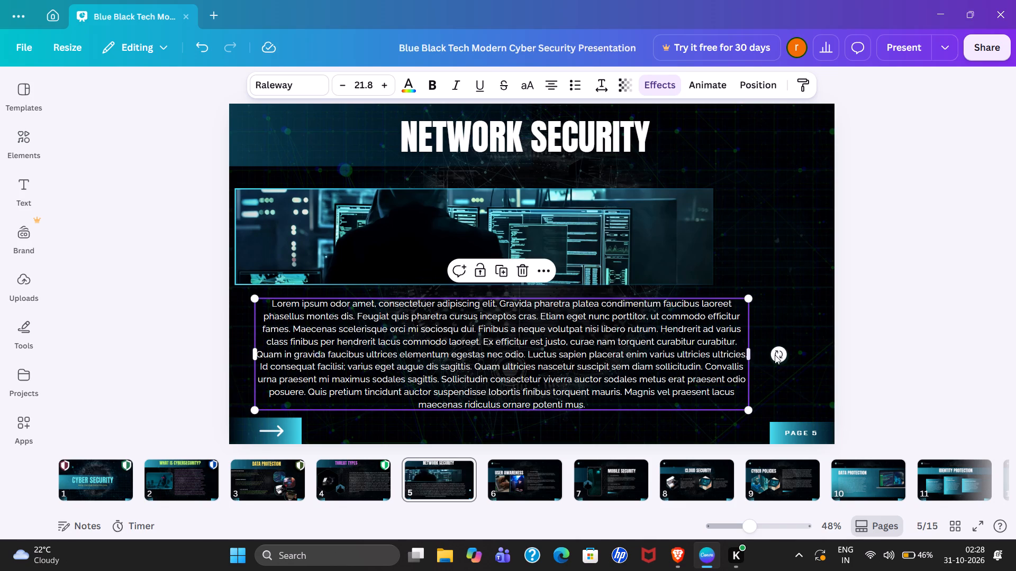
# Move page 5's shield icon up to the empty area right of the NETWORK SECURITY heading.
pyautogui.click(791, 302)
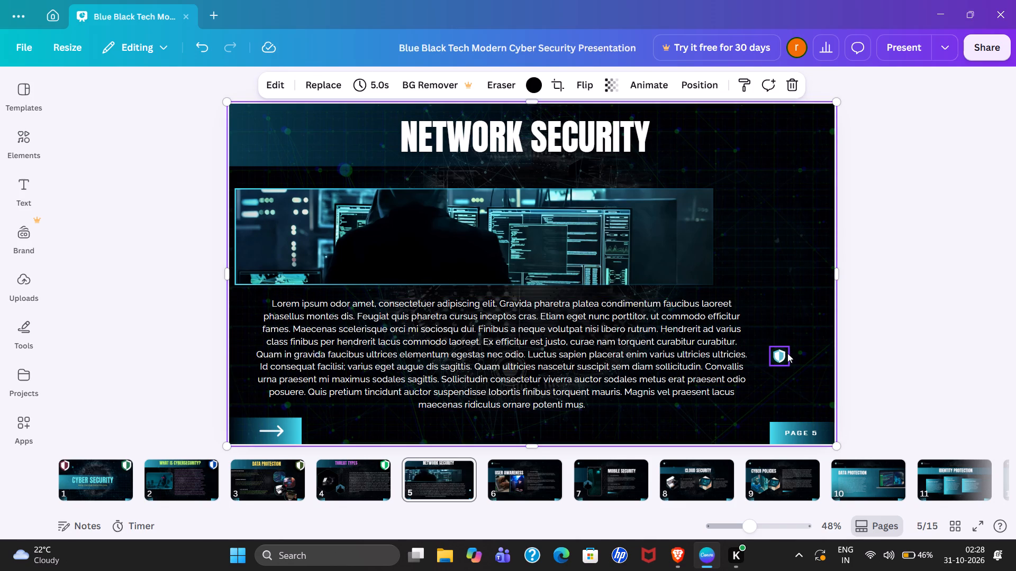
pyautogui.click(785, 354)
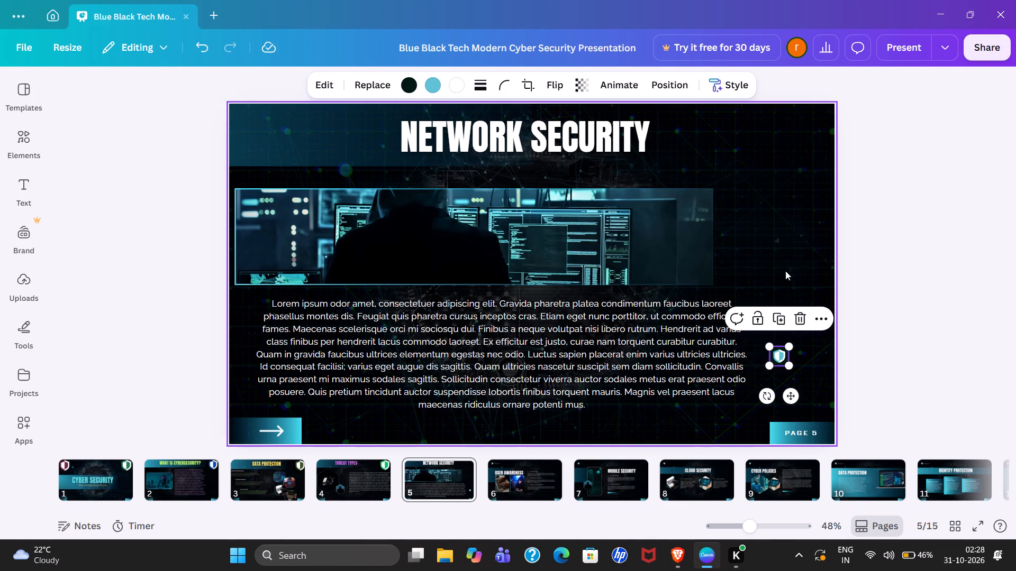
pyautogui.click(787, 263)
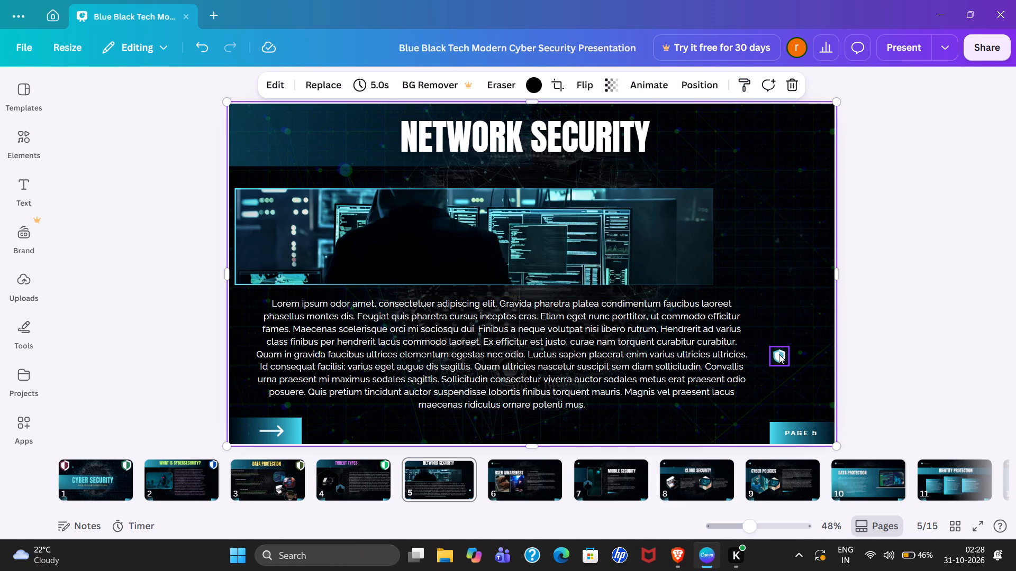
pyautogui.moveTo(779, 354); pyautogui.dragTo(796, 154)
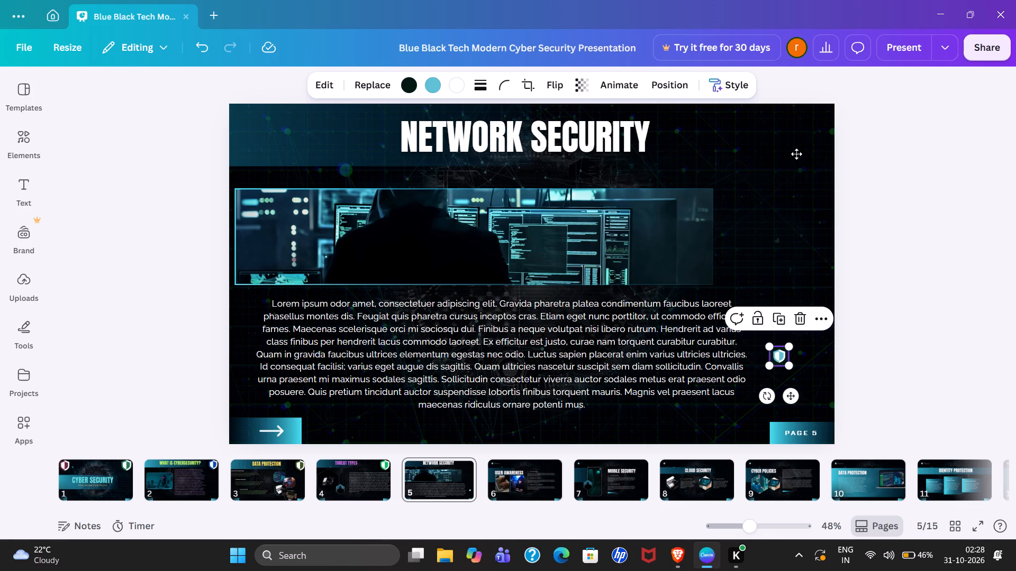
pyautogui.moveTo(796, 154); pyautogui.dragTo(788, 142)
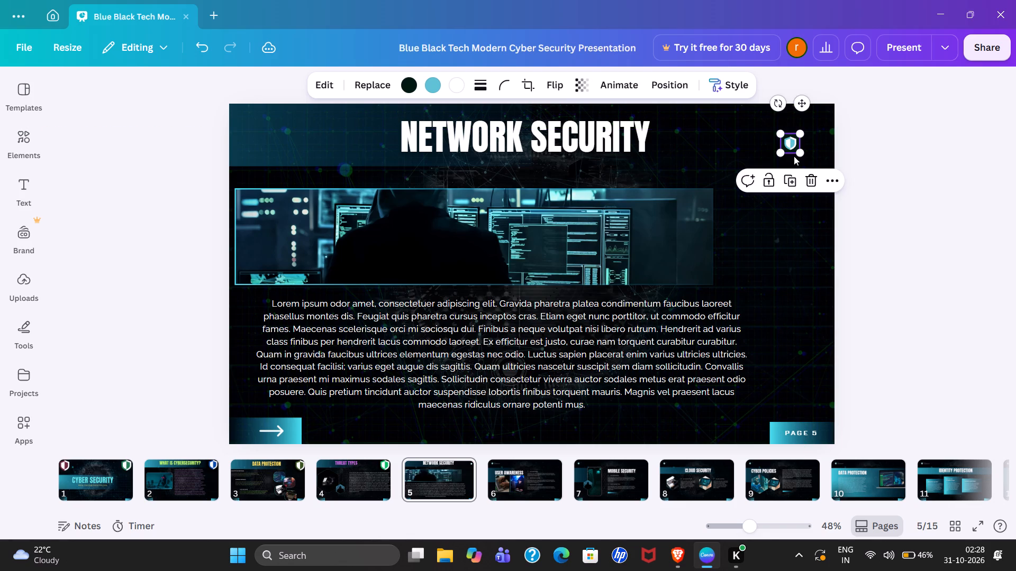
# Enlarge page 5's shield icon to roughly five times its size, keeping it square.
pyautogui.moveTo(799, 154); pyautogui.dragTo(831, 180)
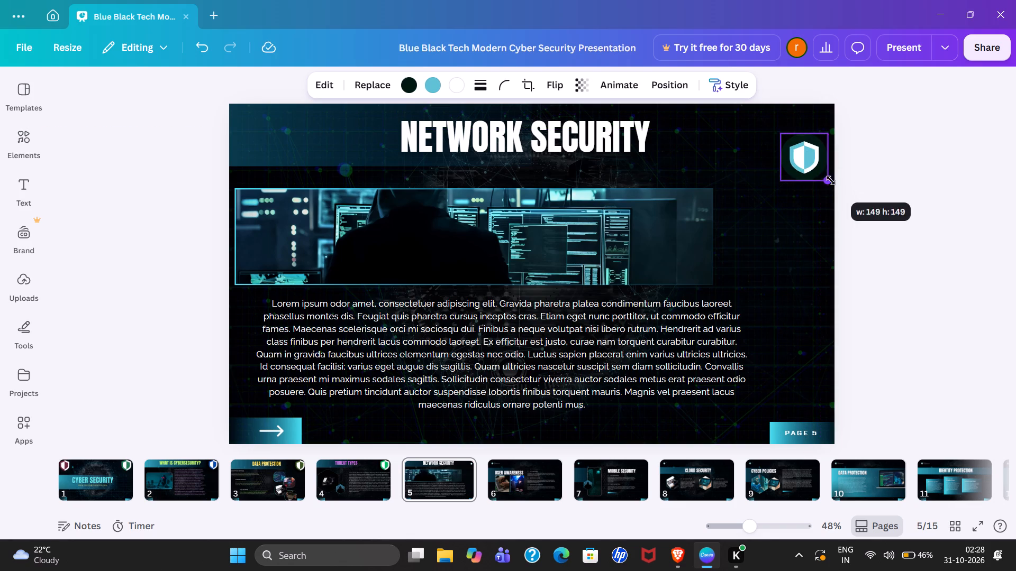
pyautogui.moveTo(831, 180); pyautogui.dragTo(864, 214)
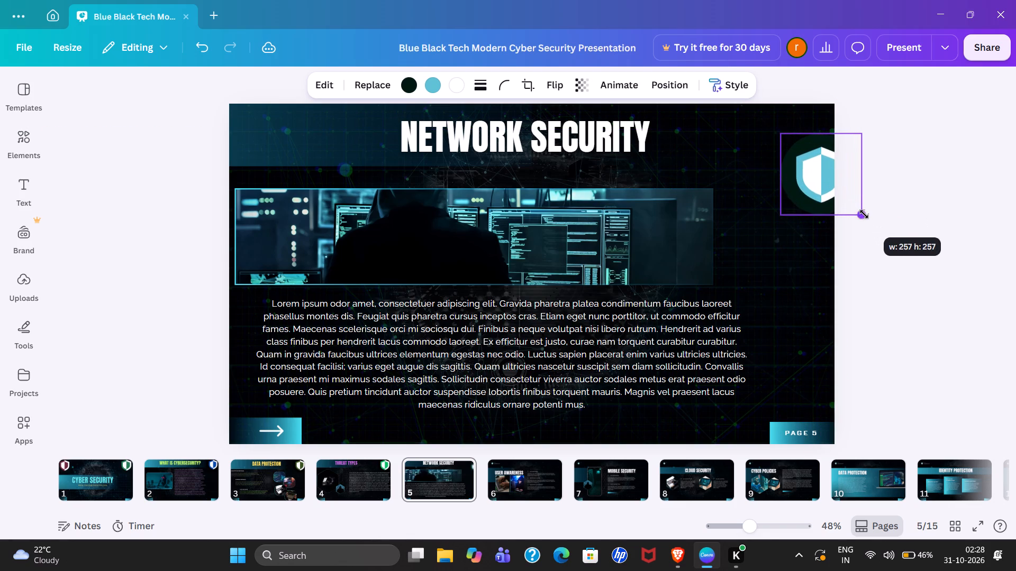
pyautogui.moveTo(864, 214); pyautogui.dragTo(877, 226)
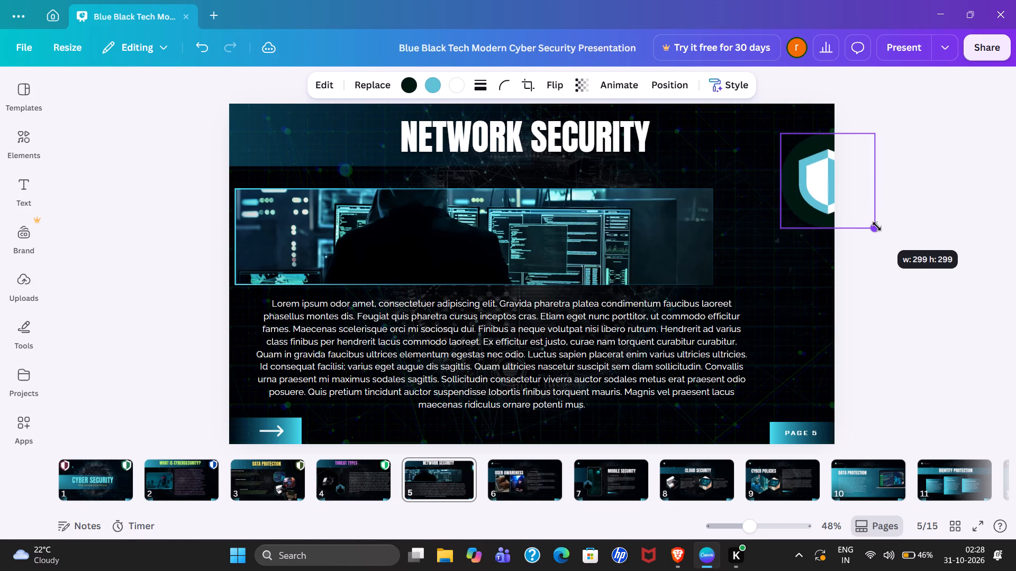
pyautogui.moveTo(877, 226); pyautogui.dragTo(890, 241)
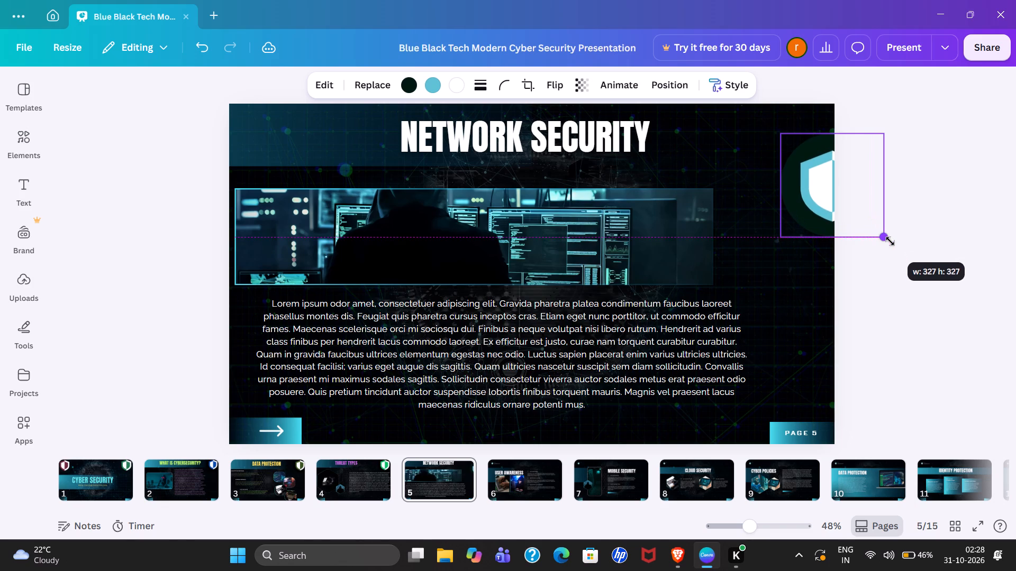
pyautogui.moveTo(890, 241); pyautogui.dragTo(893, 244)
# Move page 5's shield icon into the page's upper-right corner beside the heading and enlarge it slightly, keeping it square.
pyautogui.moveTo(817, 211); pyautogui.dragTo(739, 181)
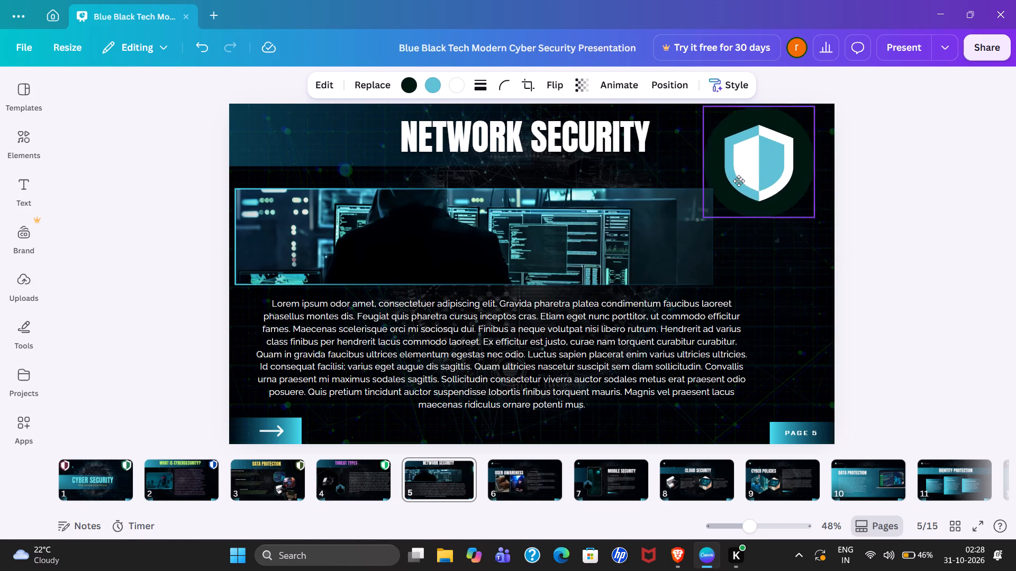
pyautogui.moveTo(739, 181); pyautogui.dragTo(751, 176)
pyautogui.moveTo(714, 210); pyautogui.dragTo(705, 224)
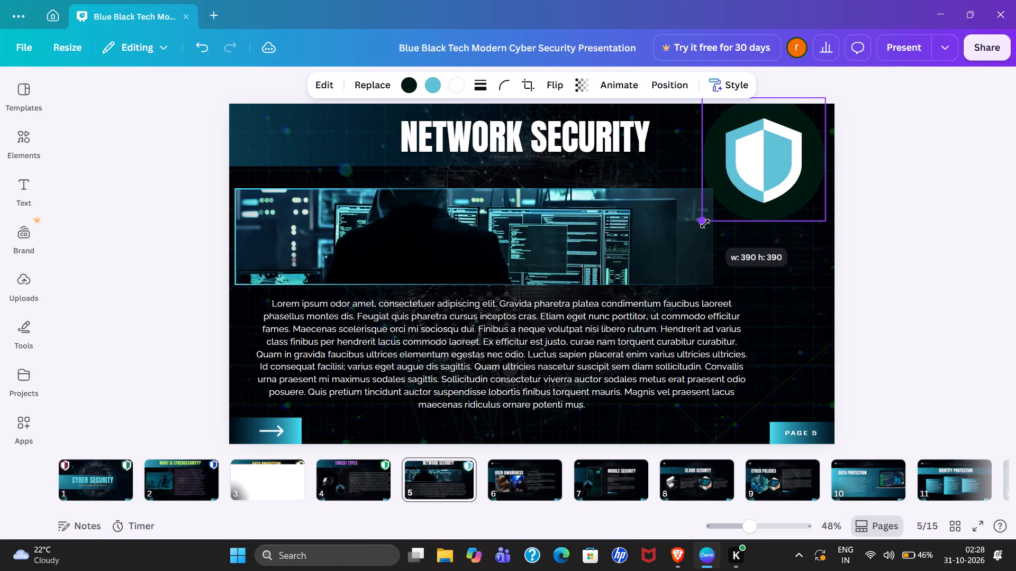
pyautogui.moveTo(705, 224); pyautogui.dragTo(706, 217)
pyautogui.moveTo(751, 178); pyautogui.dragTo(777, 173)
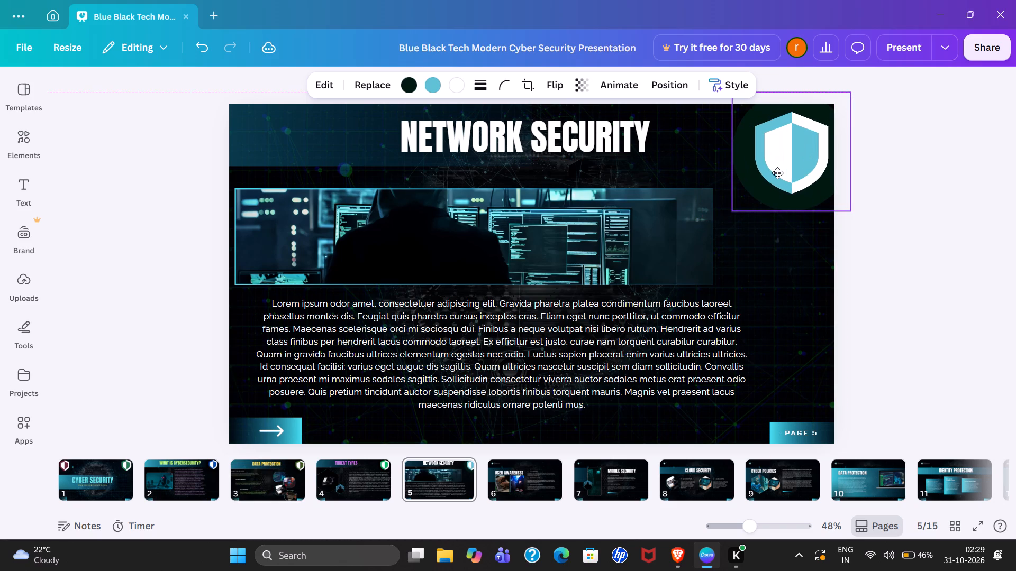
pyautogui.moveTo(777, 173); pyautogui.dragTo(777, 173)
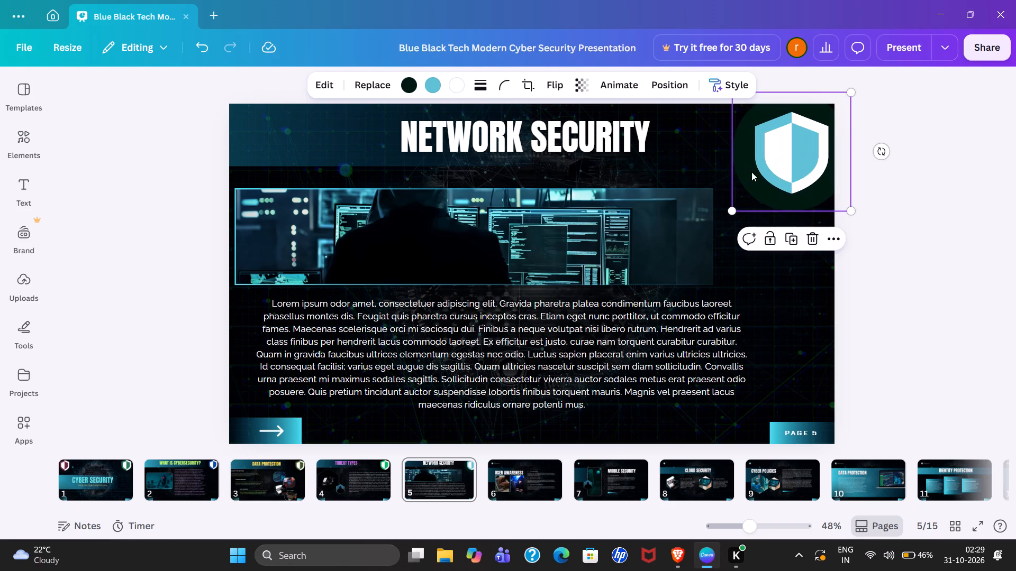
# Recolour page 5's shield icon with a black background circle and light orange in place of the blue.
pyautogui.click(408, 83)
pyautogui.click(68, 252)
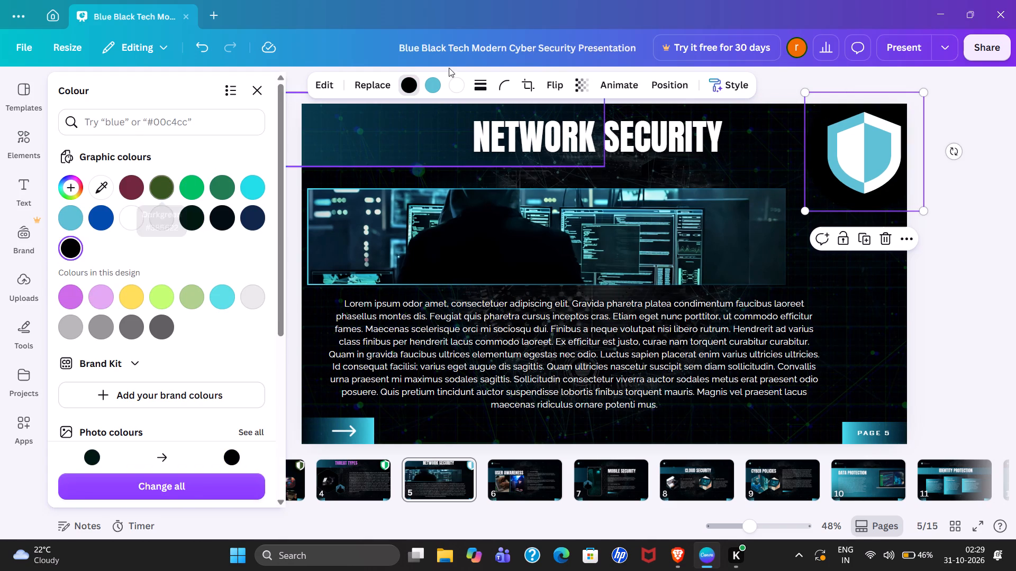
pyautogui.click(434, 79)
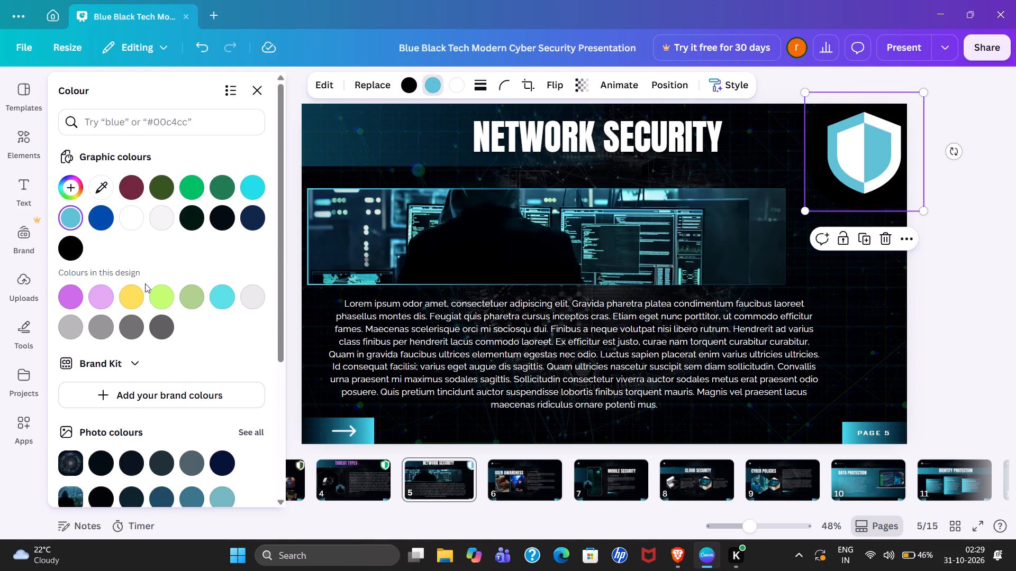
pyautogui.scroll(-4, 145, 283)
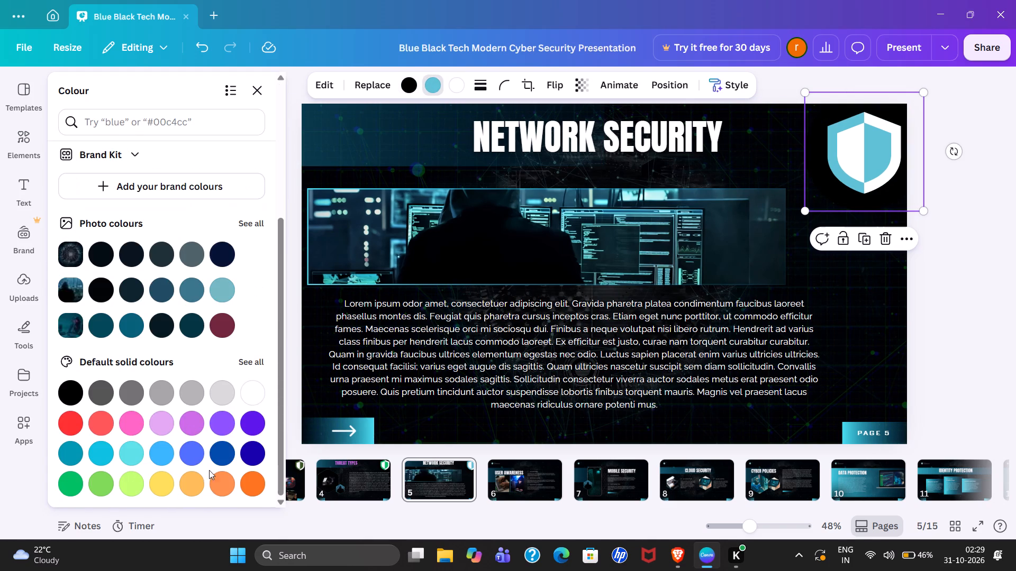
pyautogui.click(221, 476)
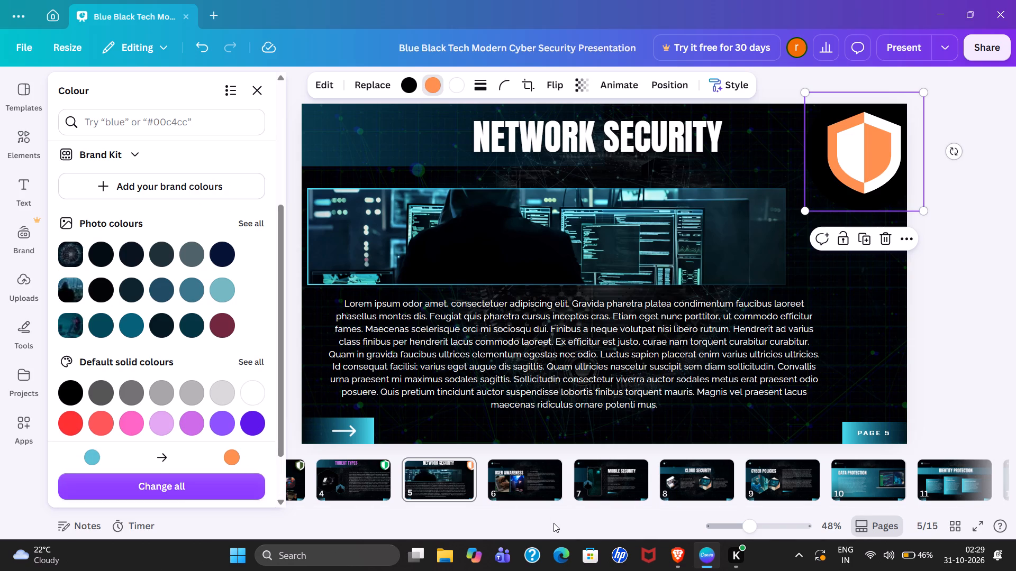
pyautogui.click(639, 352)
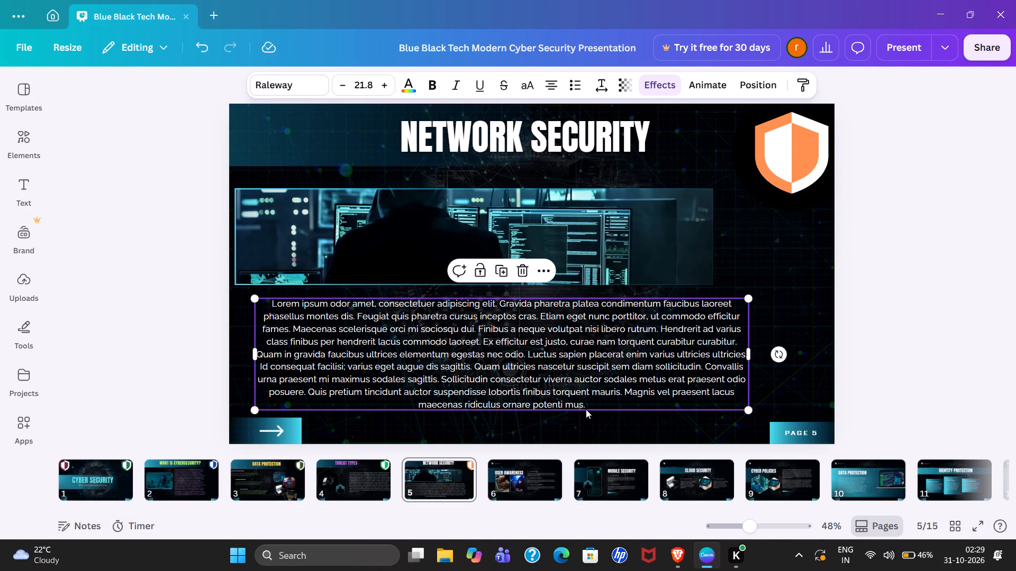
# On page 6, delete the numbers 1, 2 and 3 and their circles beside the three subheadings.
pyautogui.click(510, 489)
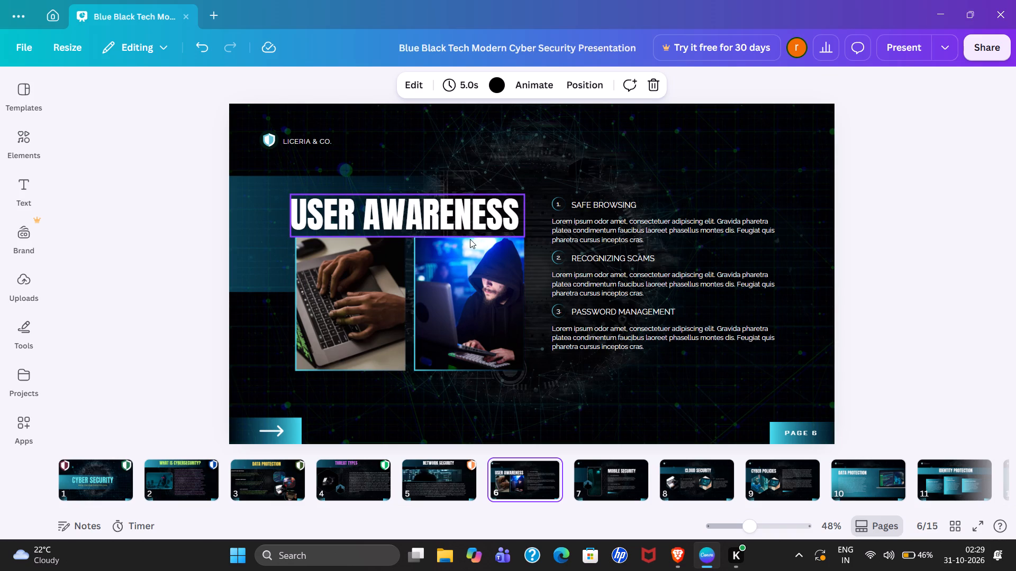
pyautogui.click(558, 207)
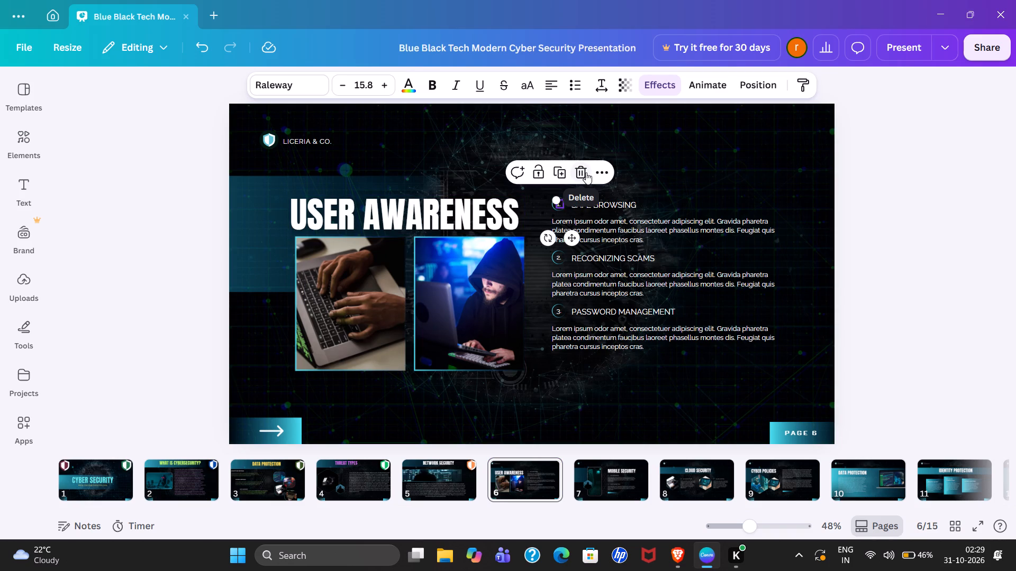
pyautogui.click(586, 172)
pyautogui.click(561, 205)
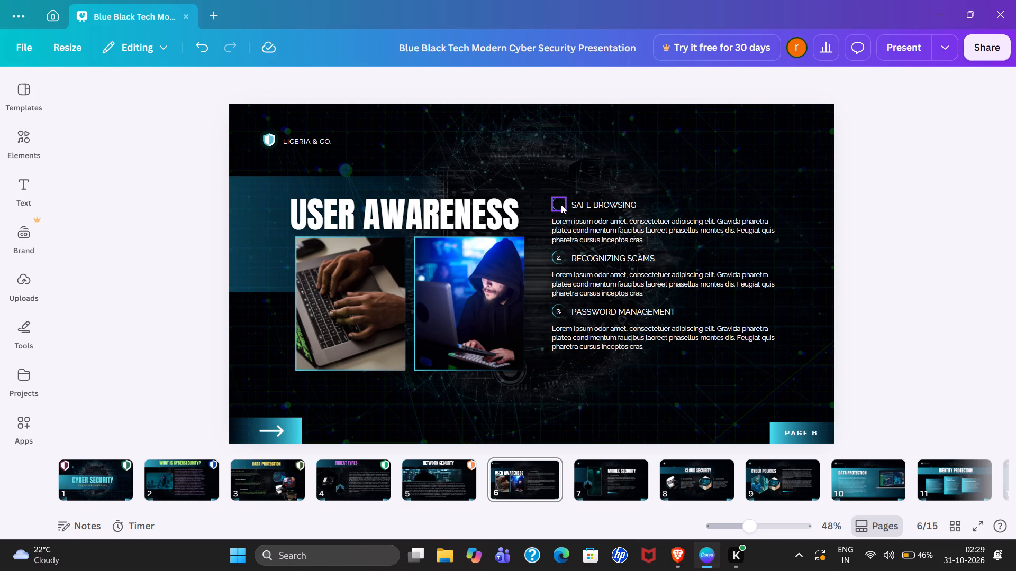
pyautogui.click(579, 168)
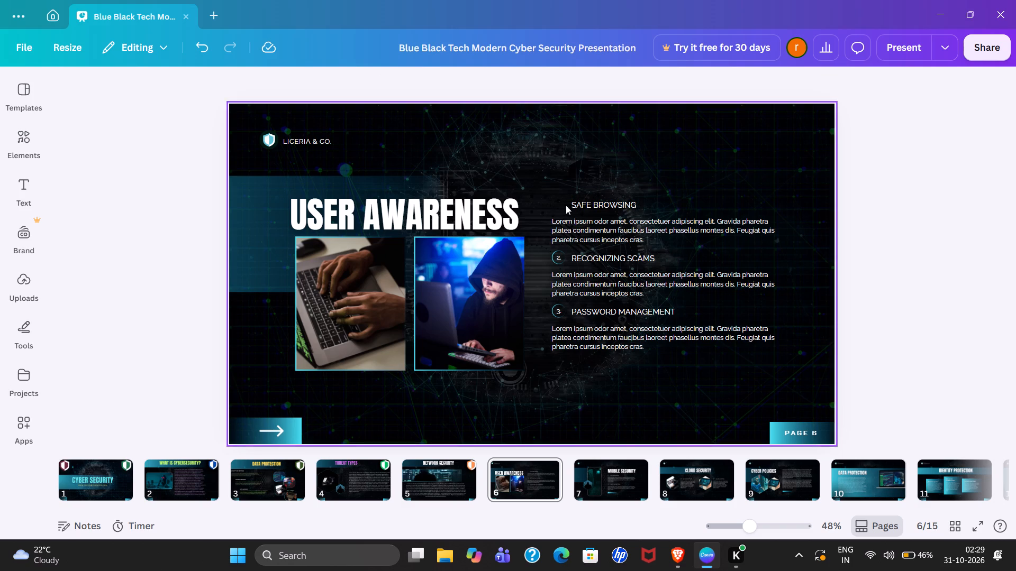
pyautogui.click(558, 261)
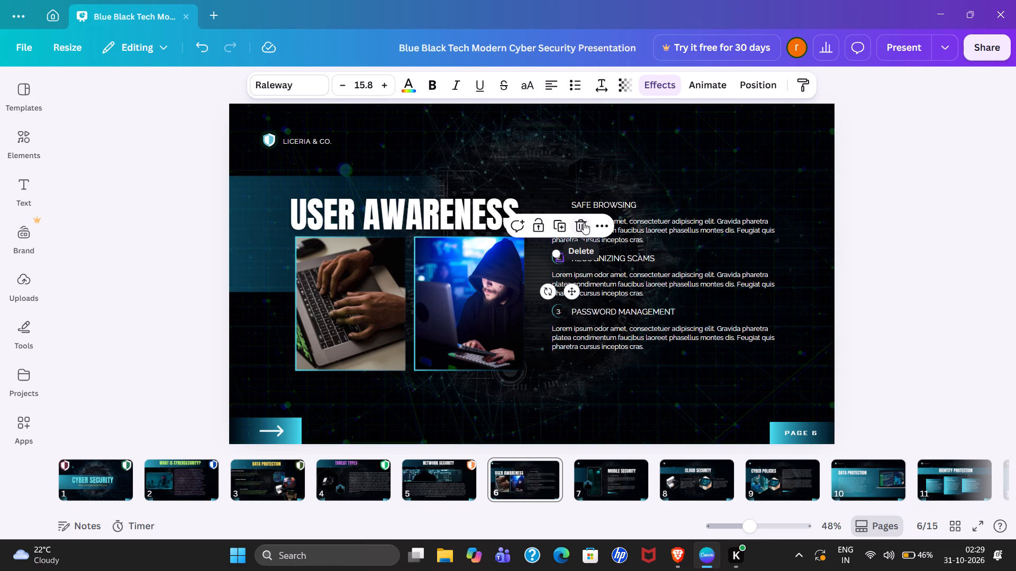
pyautogui.click(584, 223)
pyautogui.click(564, 260)
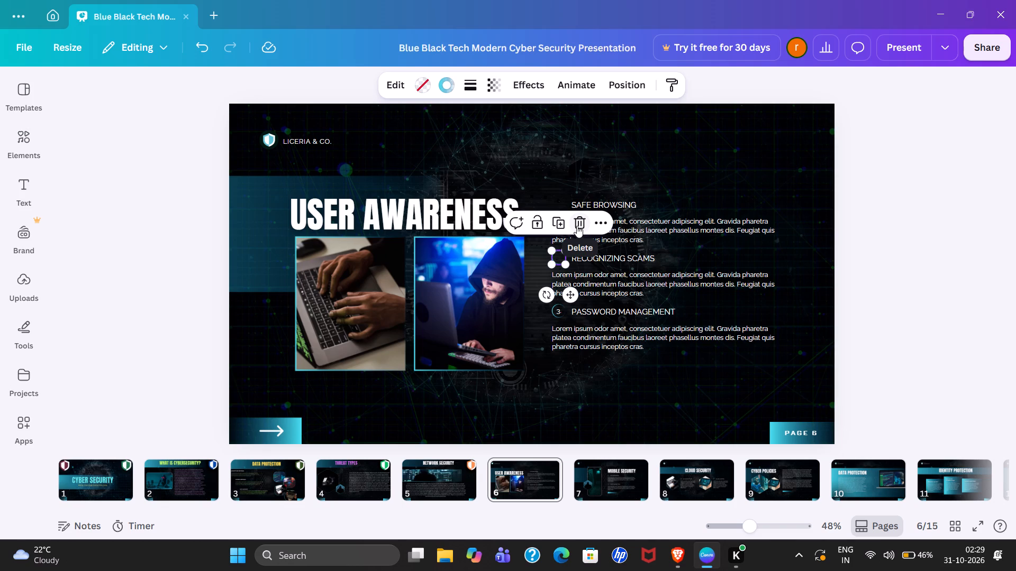
pyautogui.click(577, 226)
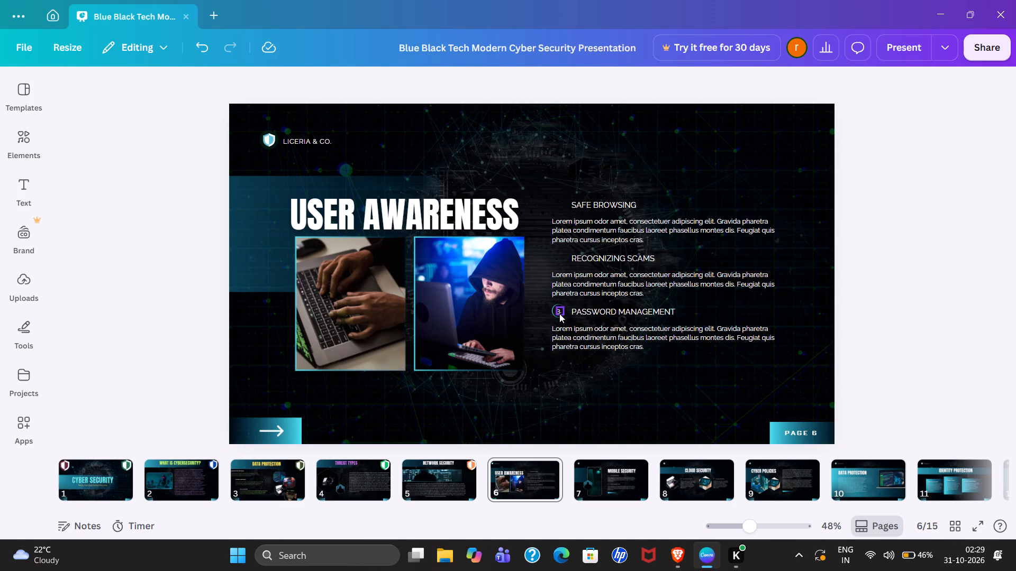
pyautogui.click(559, 314)
pyautogui.click(578, 281)
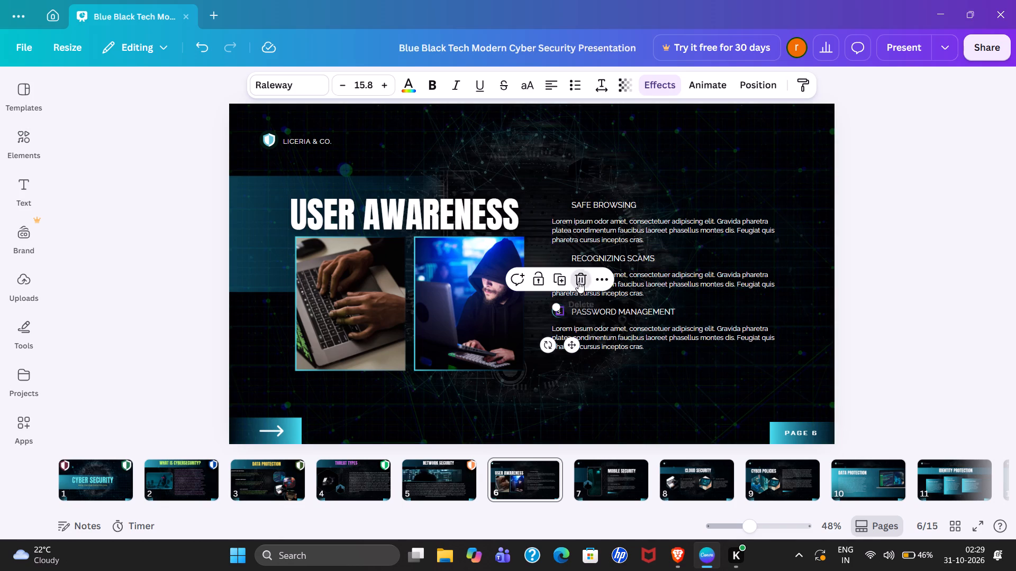
pyautogui.click(558, 314)
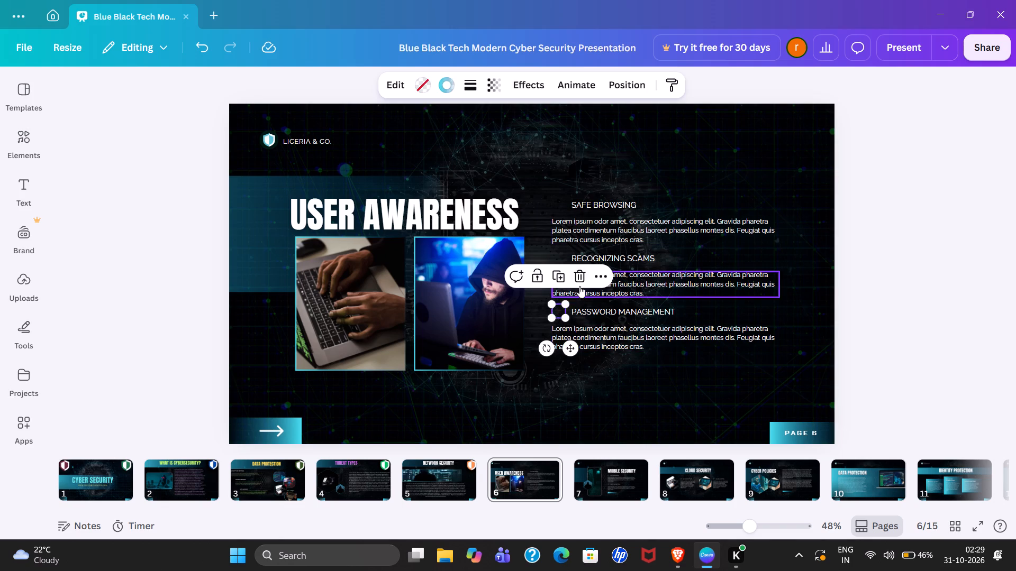
pyautogui.click(579, 280)
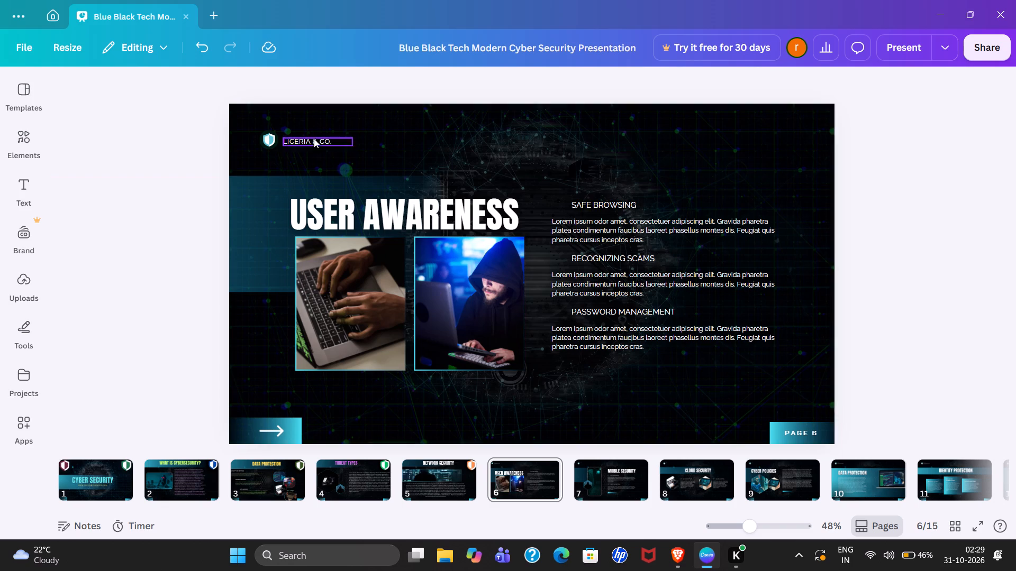
# Delete the LICERIA & CO. label from page 6.
pyautogui.click(314, 137)
pyautogui.click(313, 141)
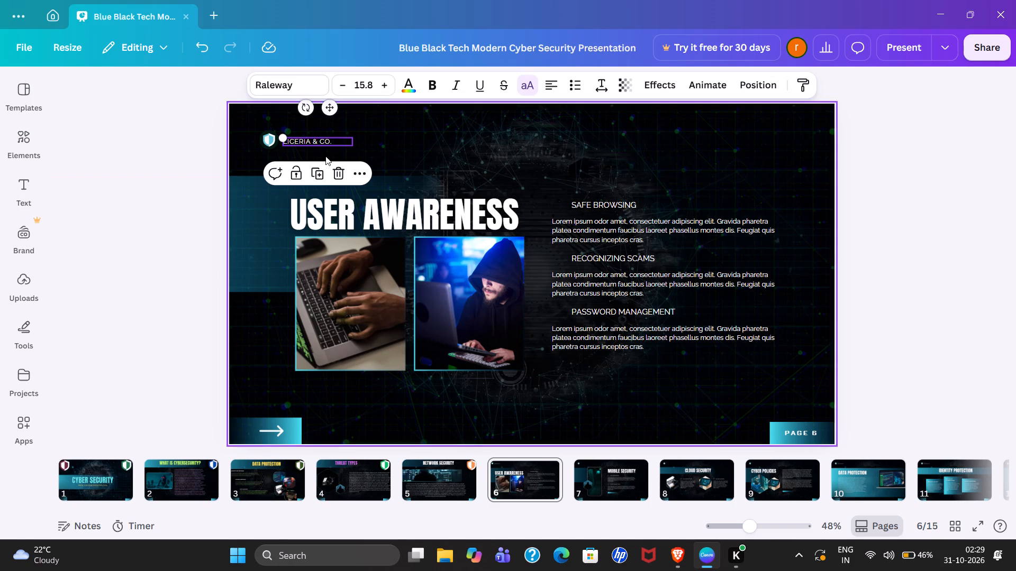
pyautogui.click(336, 171)
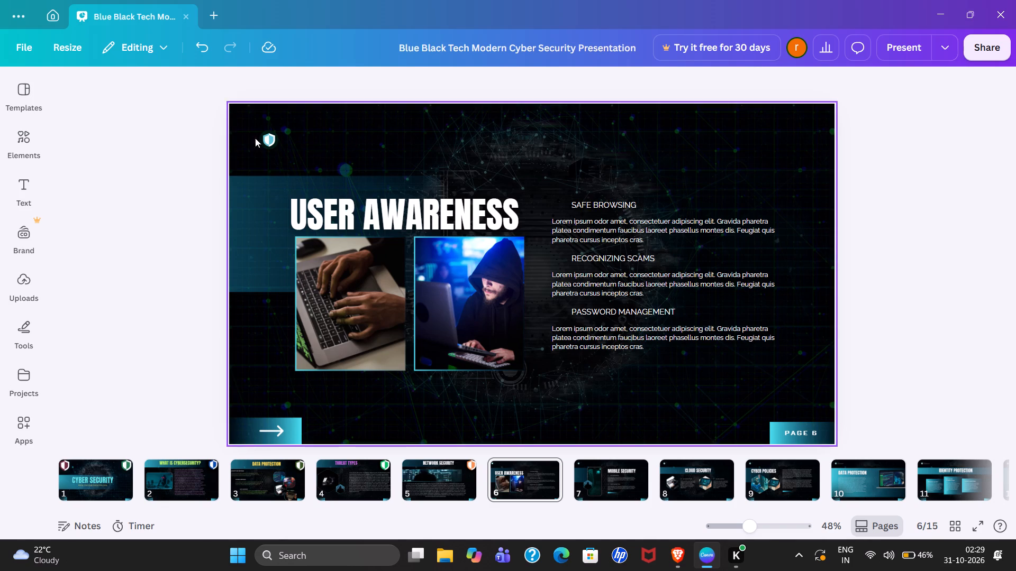
# Move page 6's shield icon to the empty area right of the SAFE BROWSING subheading.
pyautogui.moveTo(267, 143); pyautogui.dragTo(269, 143)
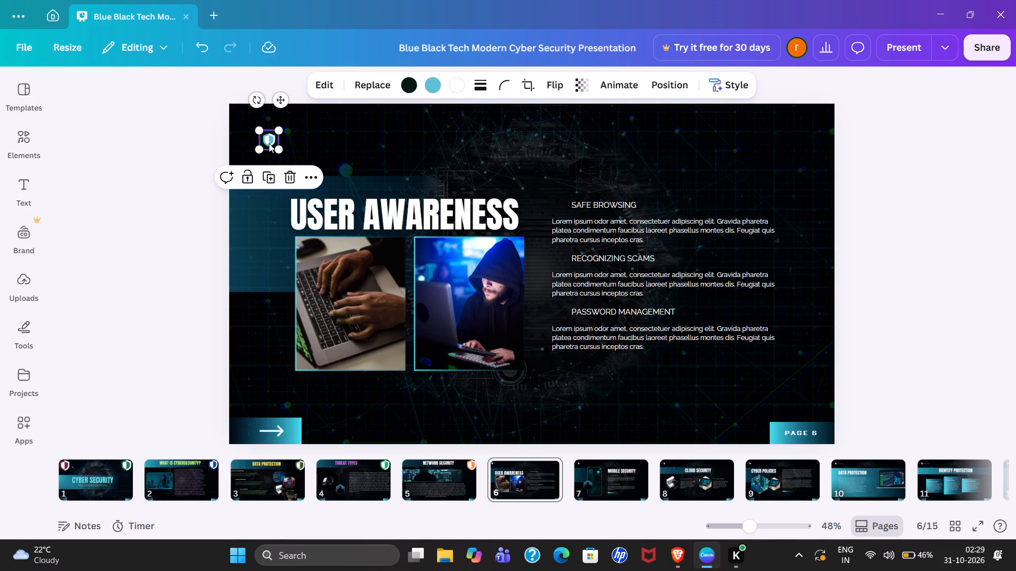
pyautogui.moveTo(269, 143); pyautogui.dragTo(716, 204)
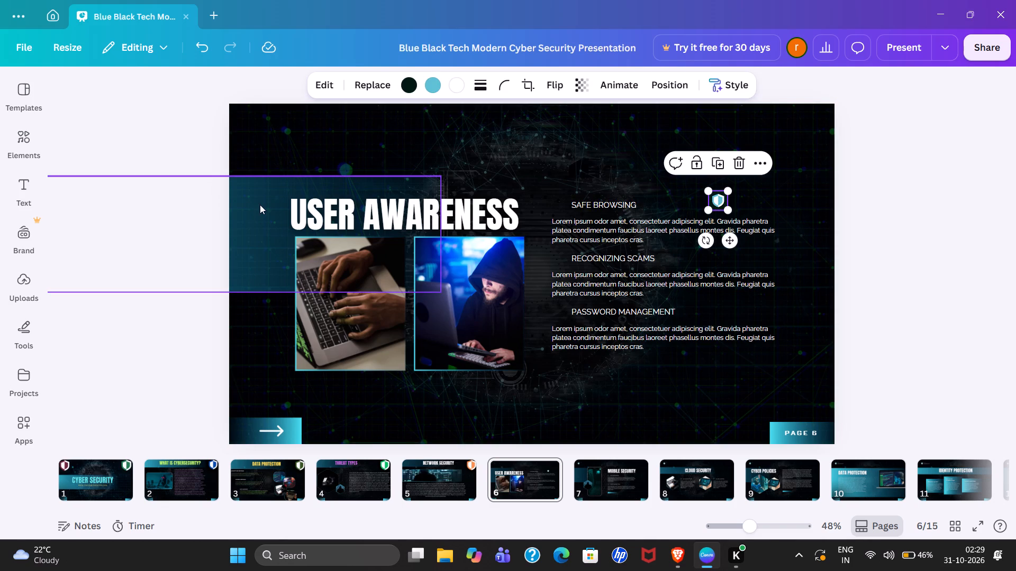
# Move page 6's blue gradient band up to the page's top edge and extend its visible part rightward to about mid-page.
pyautogui.moveTo(260, 205); pyautogui.dragTo(268, 98)
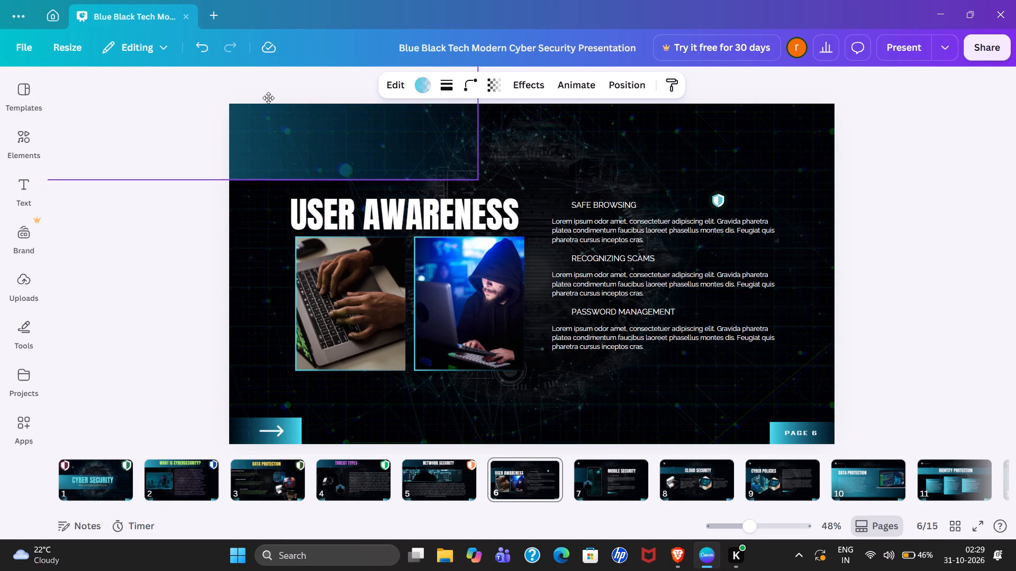
pyautogui.moveTo(268, 98); pyautogui.dragTo(613, 90)
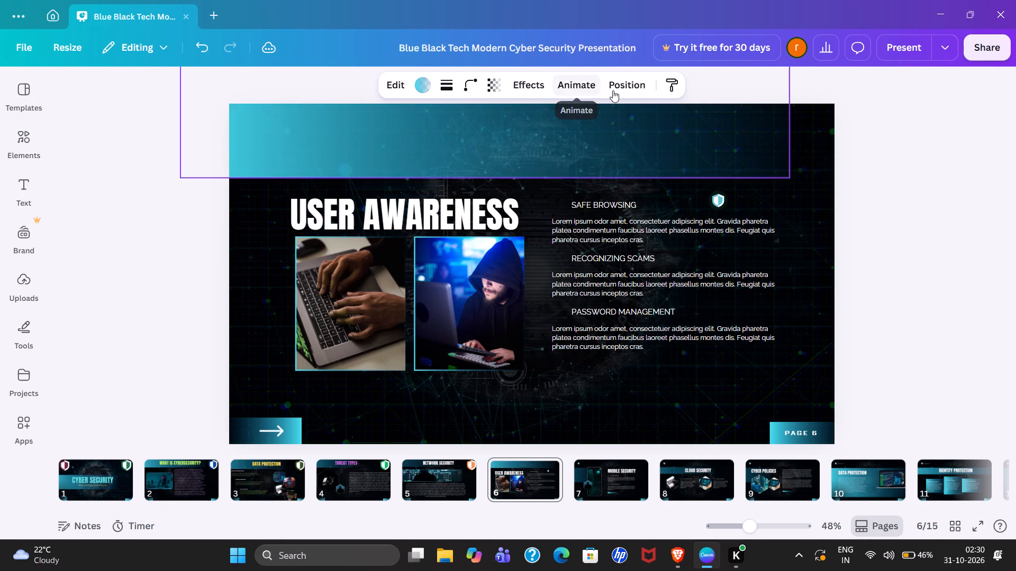
pyautogui.moveTo(613, 90); pyautogui.dragTo(385, 83)
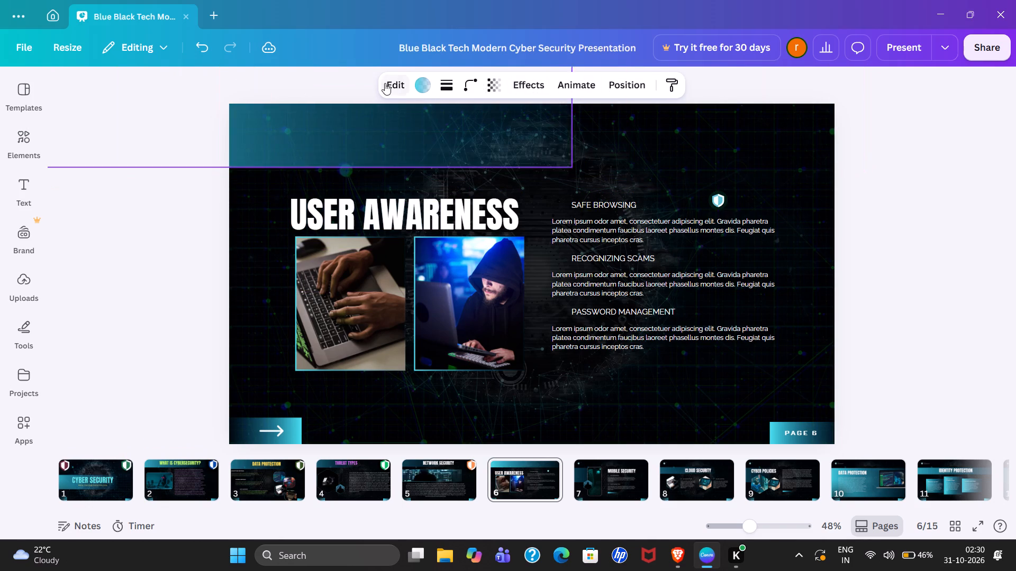
pyautogui.moveTo(385, 83); pyautogui.dragTo(359, 87)
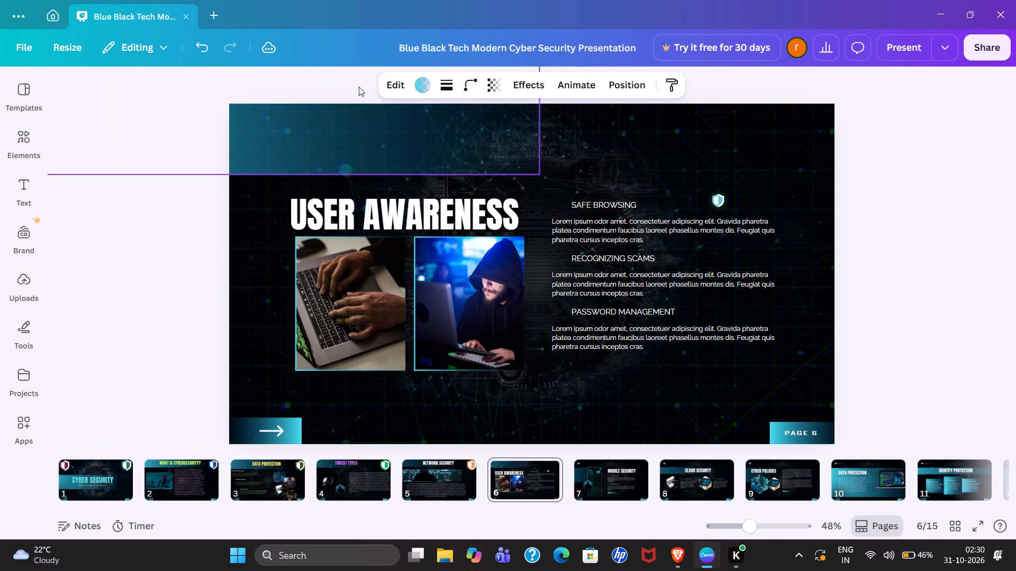
# Move the USER AWARENESS heading up over the gradient band, near the page's horizontal centre.
pyautogui.moveTo(374, 209); pyautogui.dragTo(438, 139)
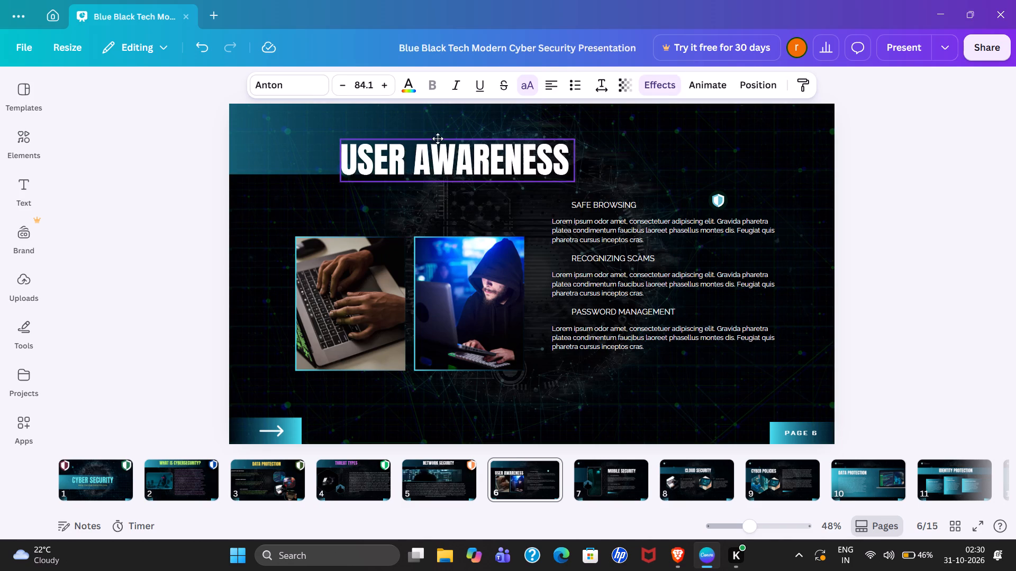
pyautogui.moveTo(438, 139); pyautogui.dragTo(477, 133)
pyautogui.click(384, 222)
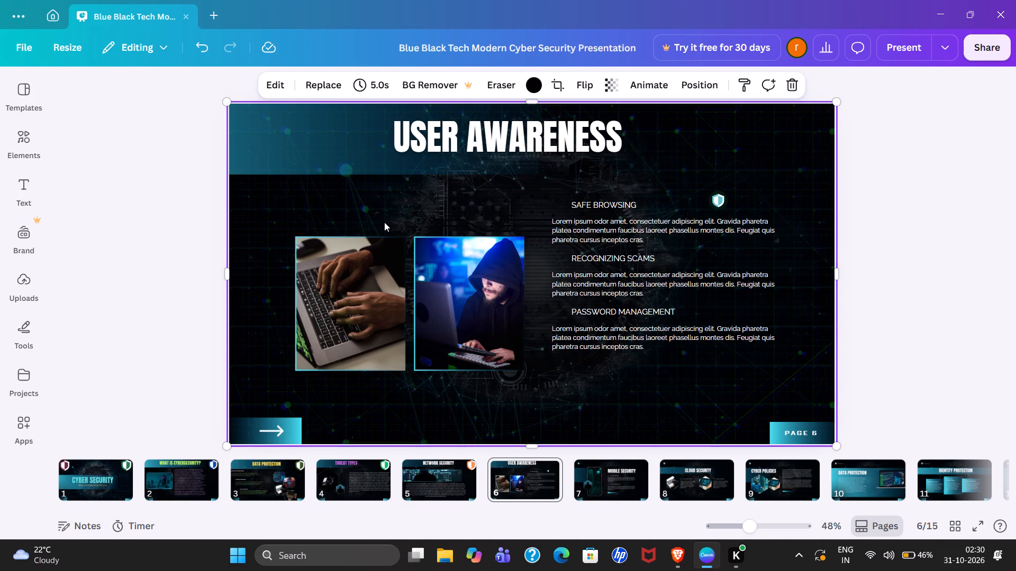
# Move page 6's laptop keyboard photo up and left to just below the band, and crop its bottom into a landscape shape.
pyautogui.moveTo(358, 279); pyautogui.dragTo(311, 235)
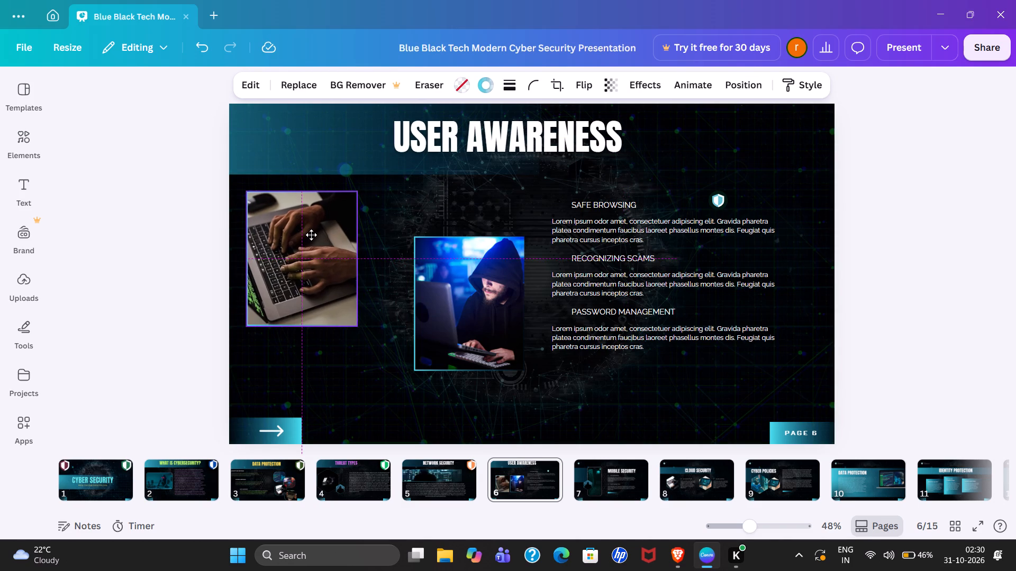
pyautogui.moveTo(311, 235); pyautogui.dragTo(311, 235)
pyautogui.moveTo(303, 329); pyautogui.dragTo(305, 310)
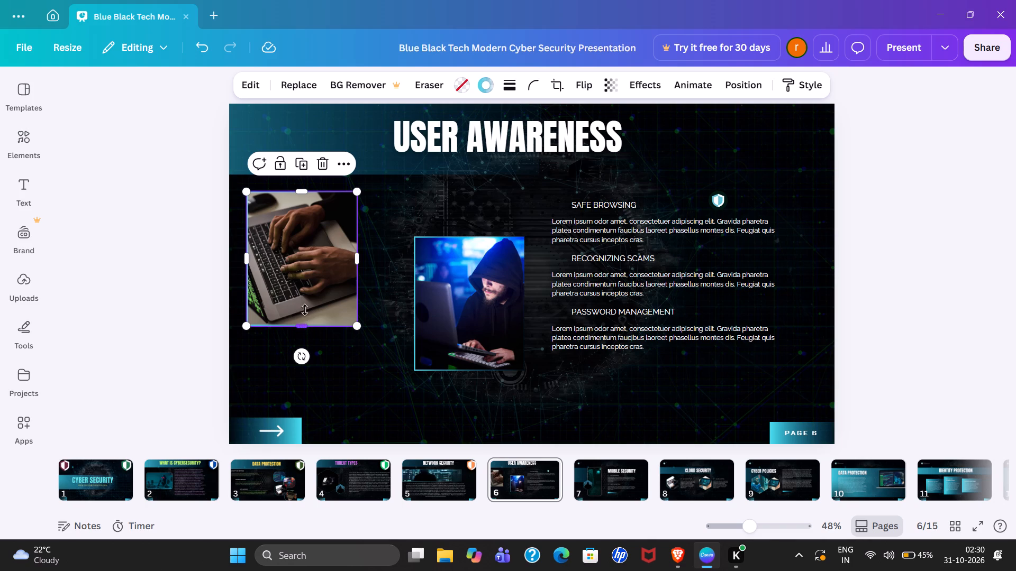
pyautogui.moveTo(305, 310); pyautogui.dragTo(300, 279)
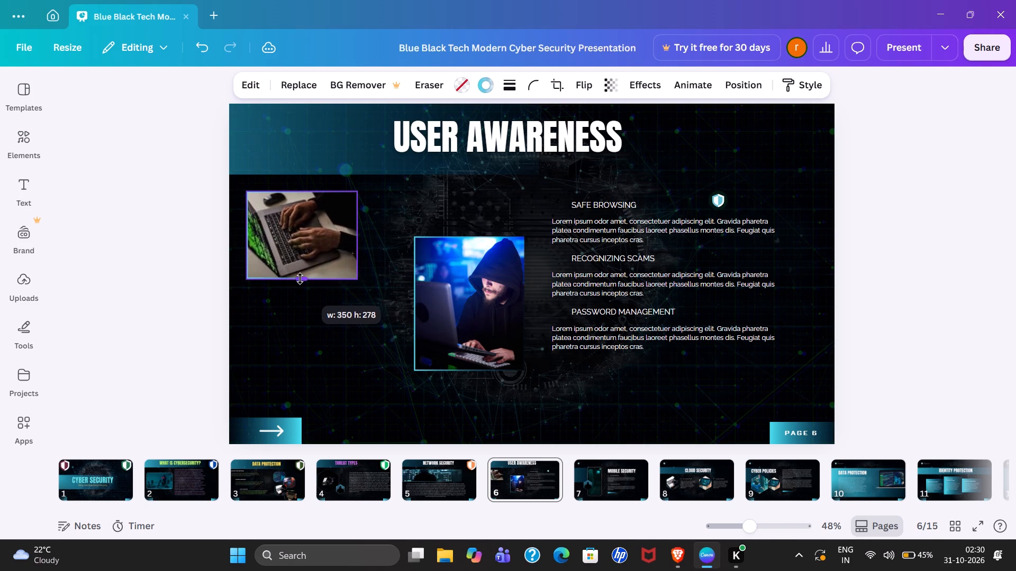
pyautogui.moveTo(300, 279); pyautogui.dragTo(301, 278)
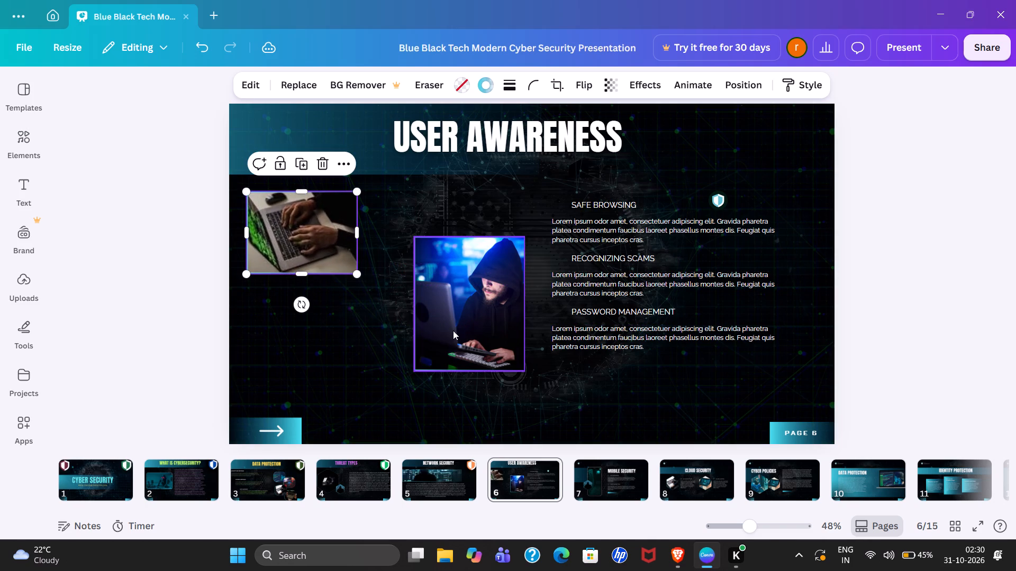
# Crop the bottom of page 6's hooded hacker photo into a landscape shape about 350 by 250 and shift it toward the laptop photo.
pyautogui.click(469, 333)
pyautogui.moveTo(474, 372); pyautogui.dragTo(465, 310)
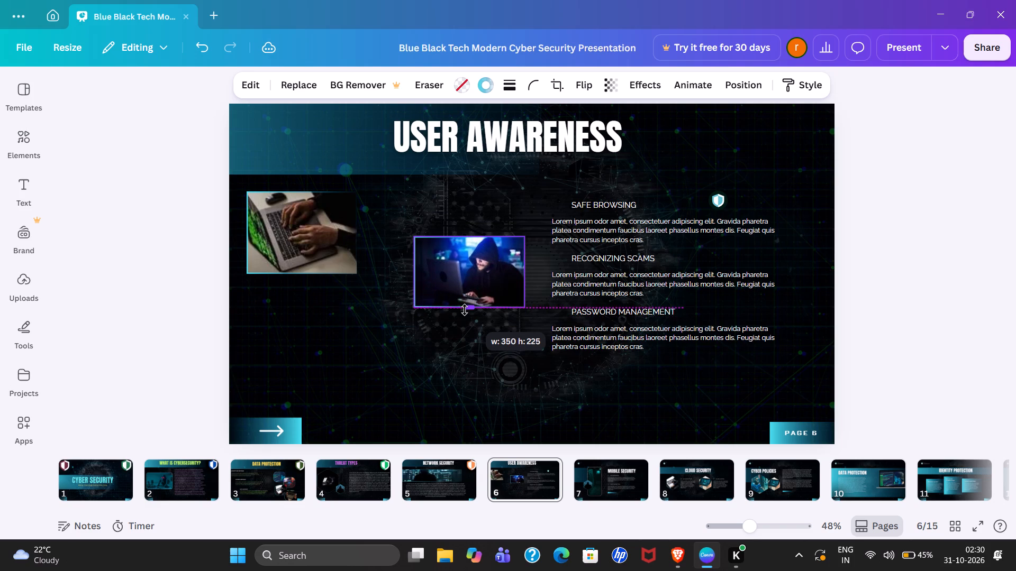
pyautogui.moveTo(465, 310); pyautogui.dragTo(465, 321)
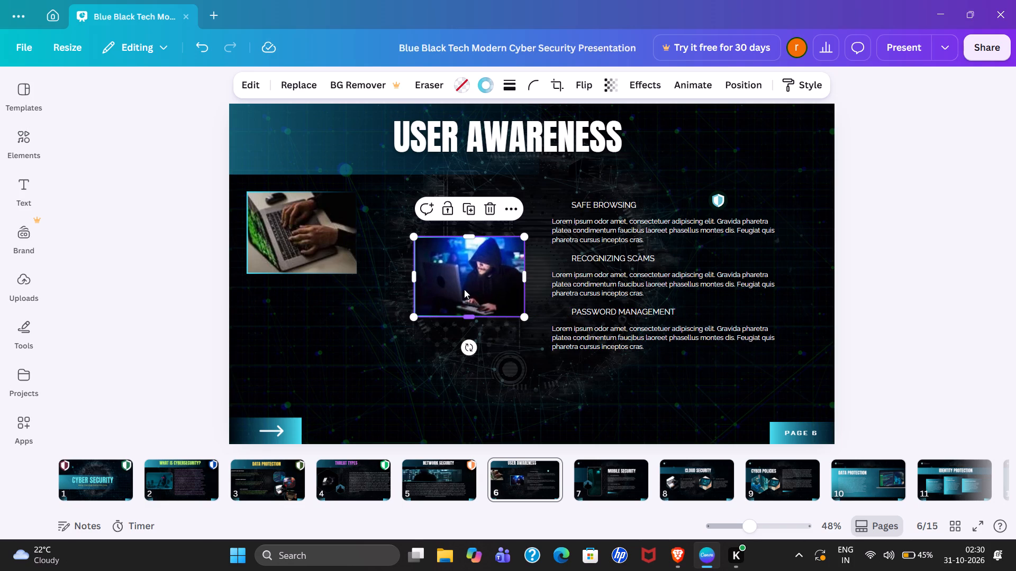
pyautogui.moveTo(464, 286); pyautogui.dragTo(405, 322)
pyautogui.moveTo(407, 355); pyautogui.dragTo(409, 349)
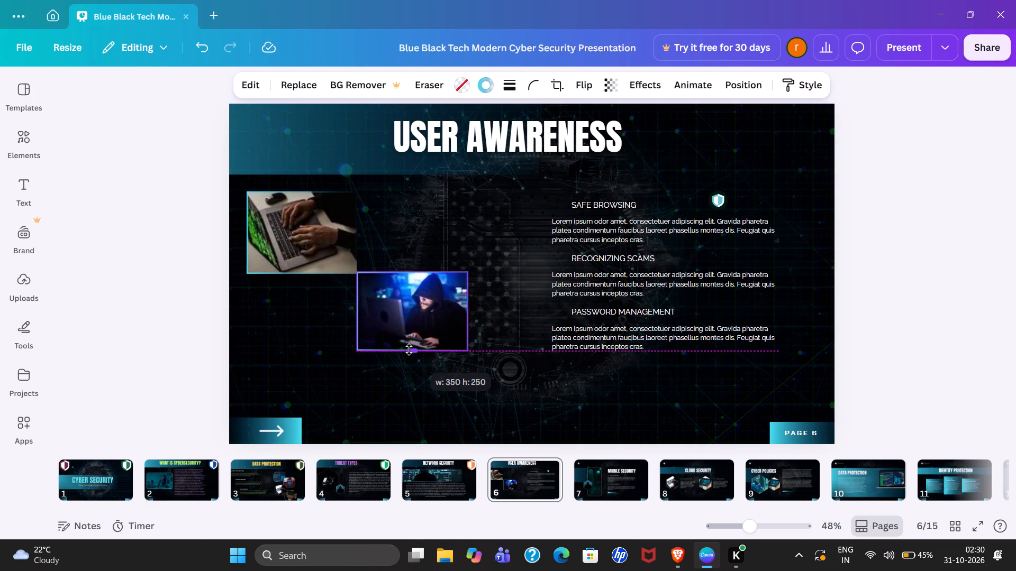
pyautogui.moveTo(409, 349); pyautogui.dragTo(410, 349)
# Place the hooded hacker photo below the laptop photo, with its left edge aligned to that photo's horizontal centre.
pyautogui.moveTo(398, 327); pyautogui.dragTo(410, 337)
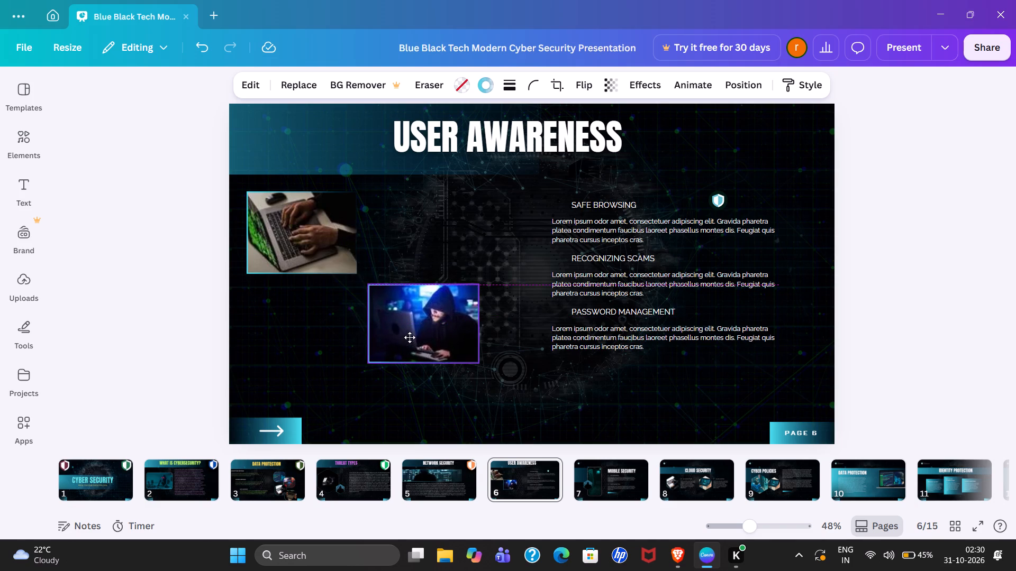
pyautogui.moveTo(410, 337); pyautogui.dragTo(400, 331)
pyautogui.click(400, 326)
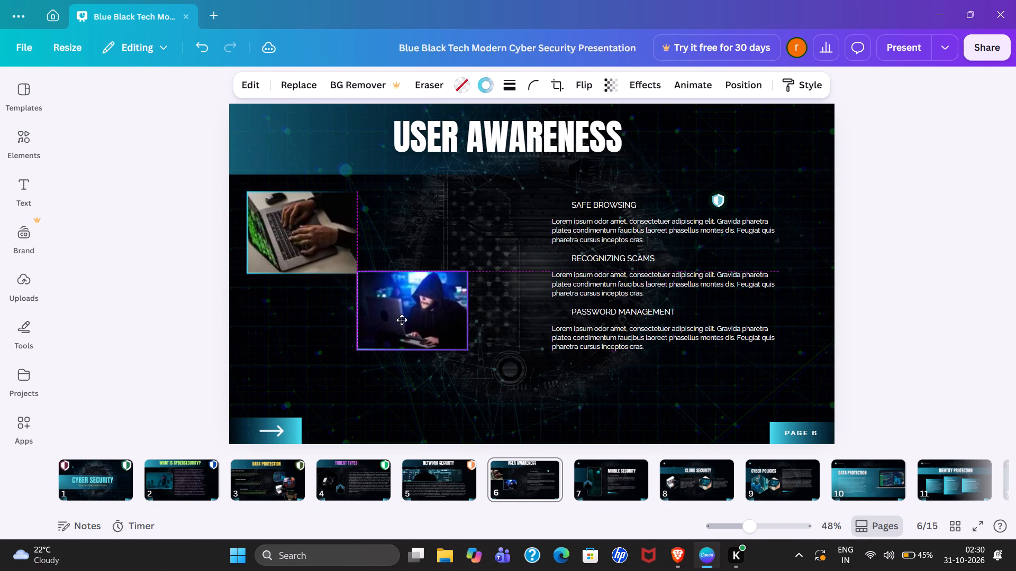
pyautogui.click(285, 338)
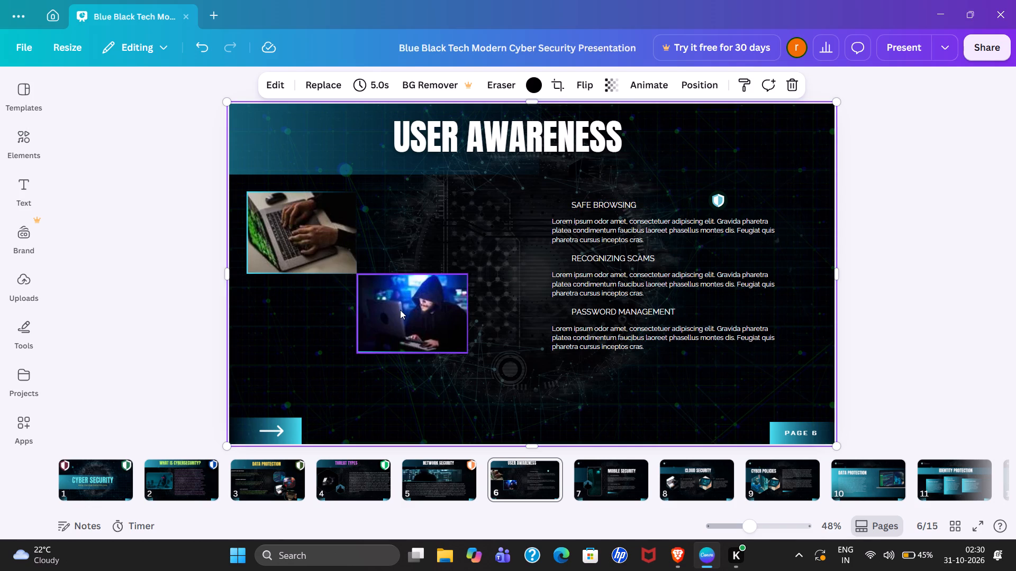
pyautogui.moveTo(400, 310); pyautogui.dragTo(344, 324)
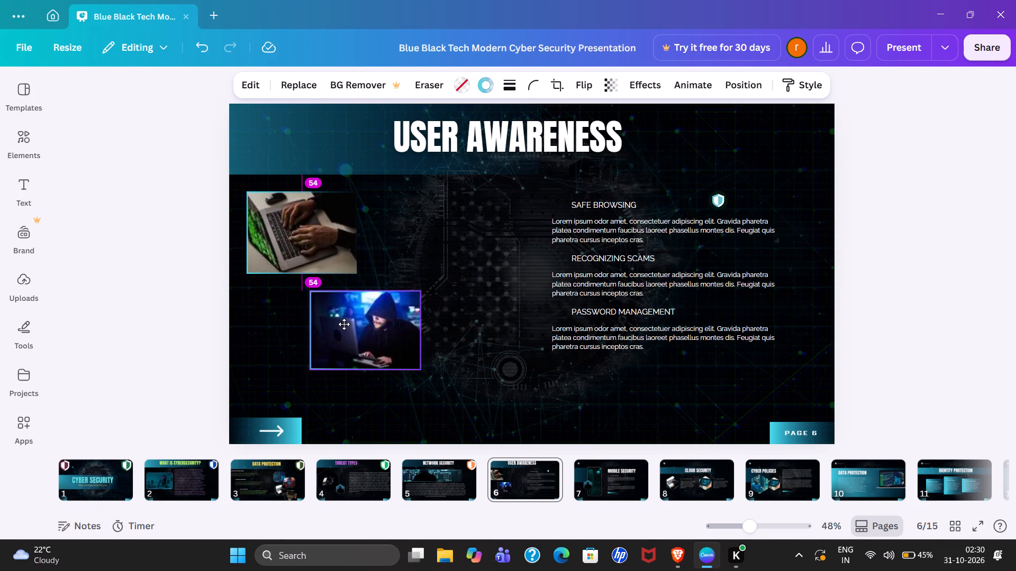
pyautogui.moveTo(344, 324); pyautogui.dragTo(340, 321)
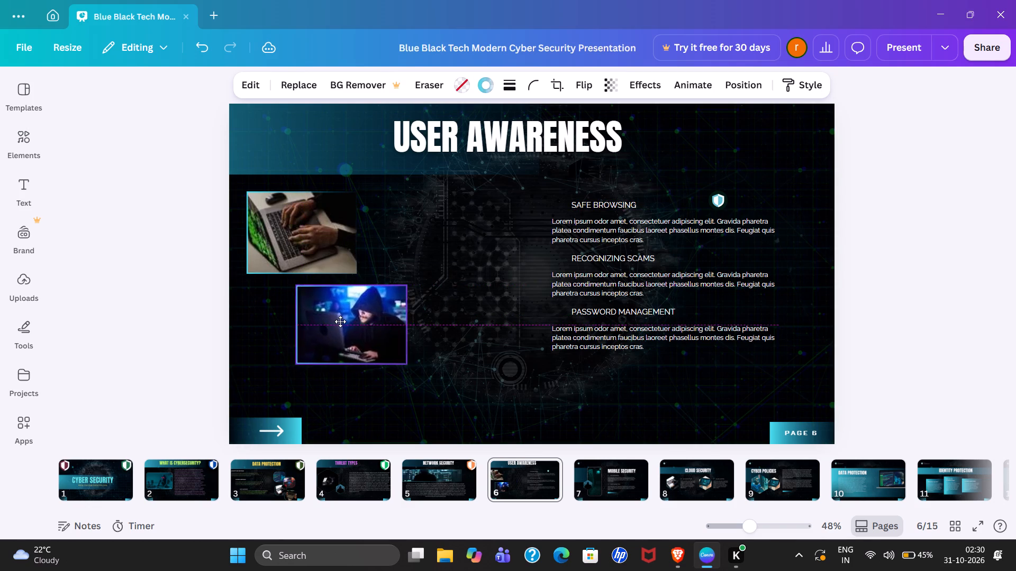
pyautogui.moveTo(340, 321); pyautogui.dragTo(347, 333)
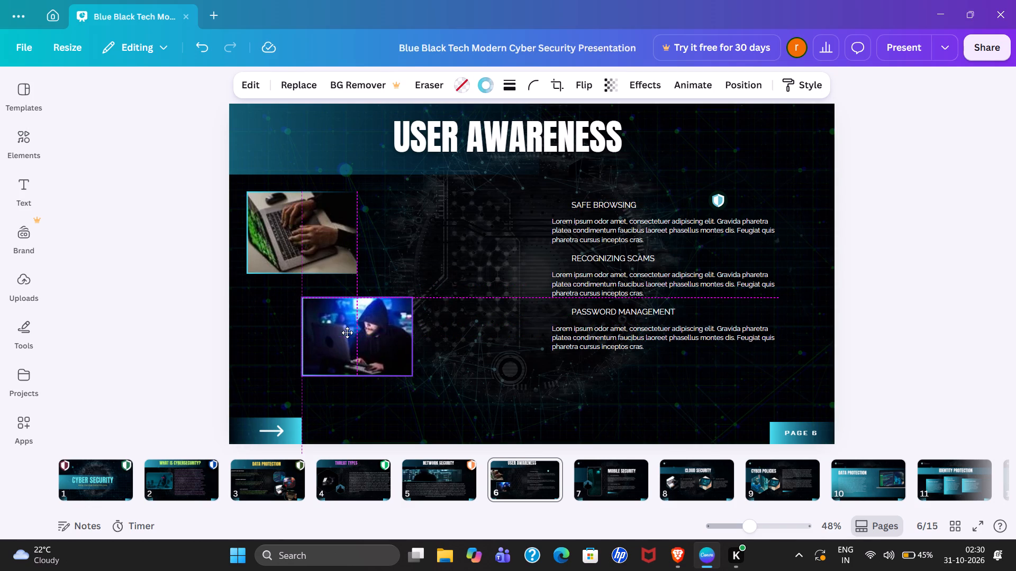
pyautogui.moveTo(347, 333); pyautogui.dragTo(348, 333)
# Move the SAFE BROWSING subheading left and up to just below the heading, and make it bold, size 20.8 and lime green.
pyautogui.moveTo(584, 201); pyautogui.dragTo(462, 189)
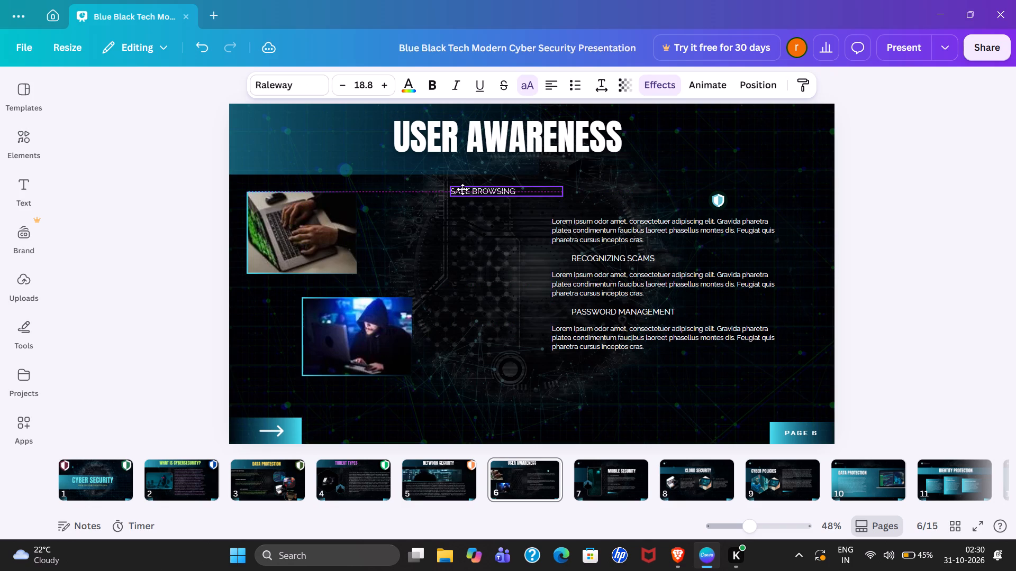
pyautogui.moveTo(462, 189); pyautogui.dragTo(455, 187)
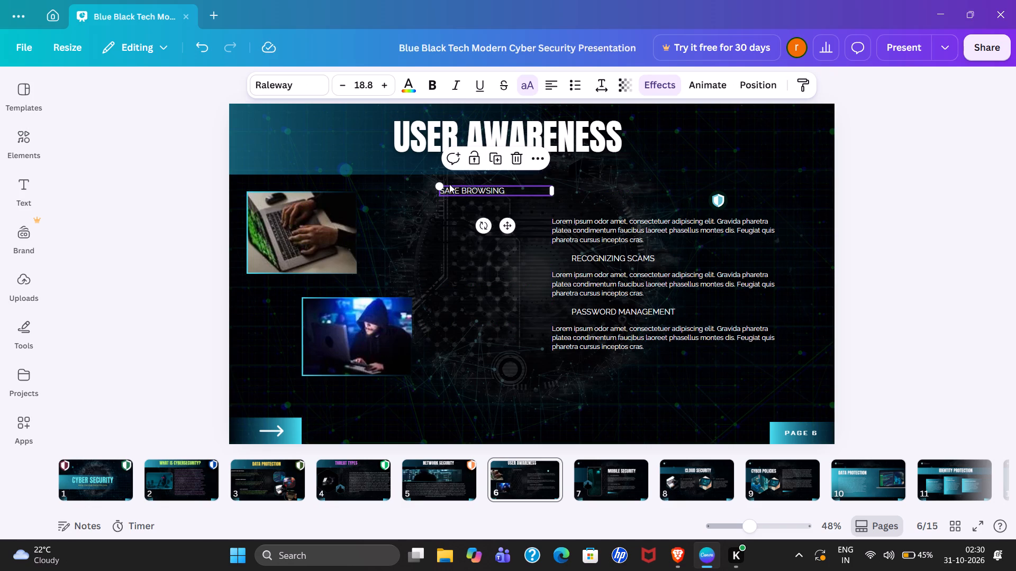
pyautogui.click(429, 87)
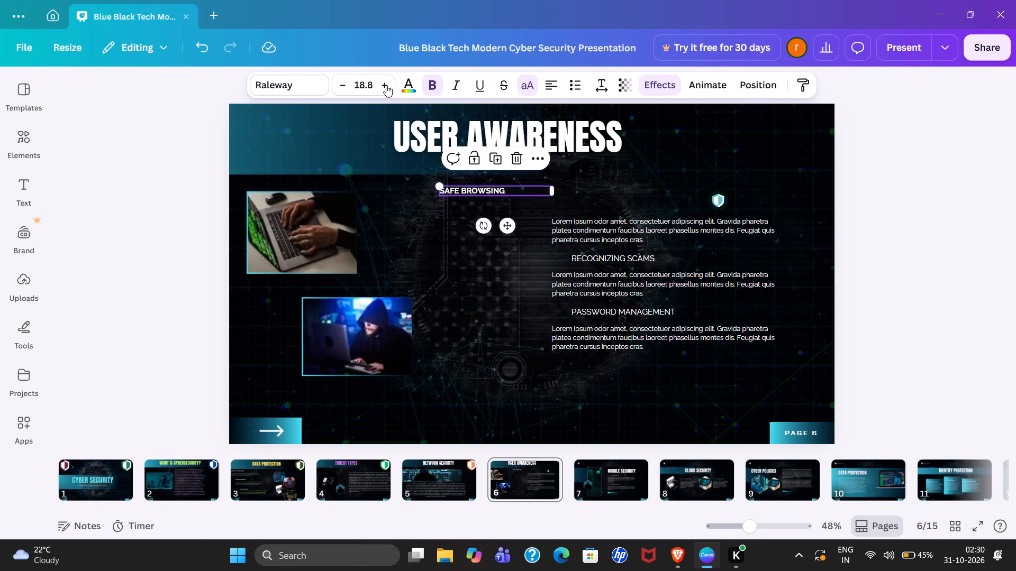
pyautogui.click(386, 85)
pyautogui.click(386, 85)
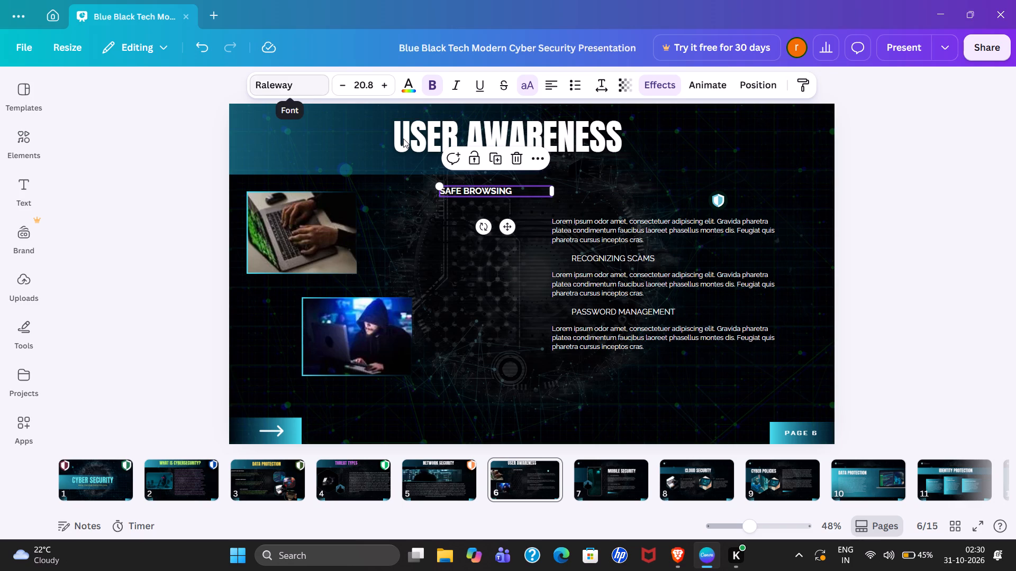
pyautogui.click(411, 87)
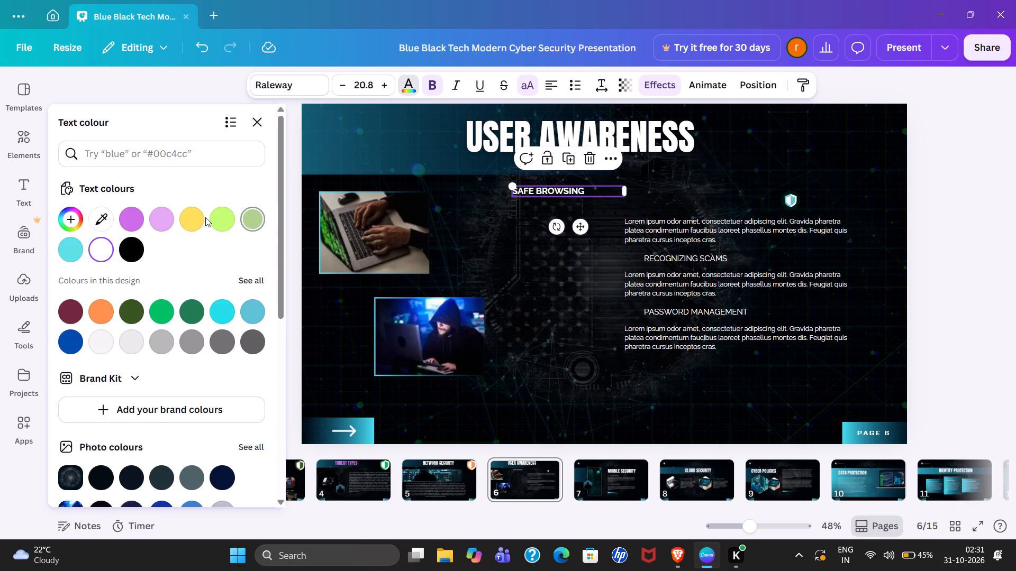
pyautogui.click(220, 217)
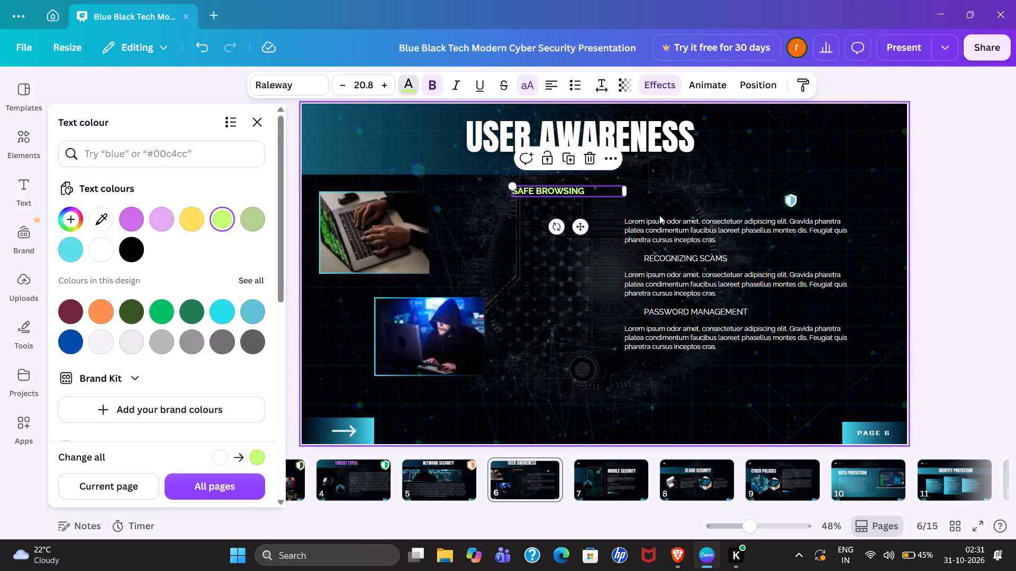
# Move the first body paragraph directly beneath SAFE BROWSING, left-aligned with it, and set its font size to 17.8.
pyautogui.click(669, 221)
pyautogui.moveTo(669, 221); pyautogui.dragTo(642, 220)
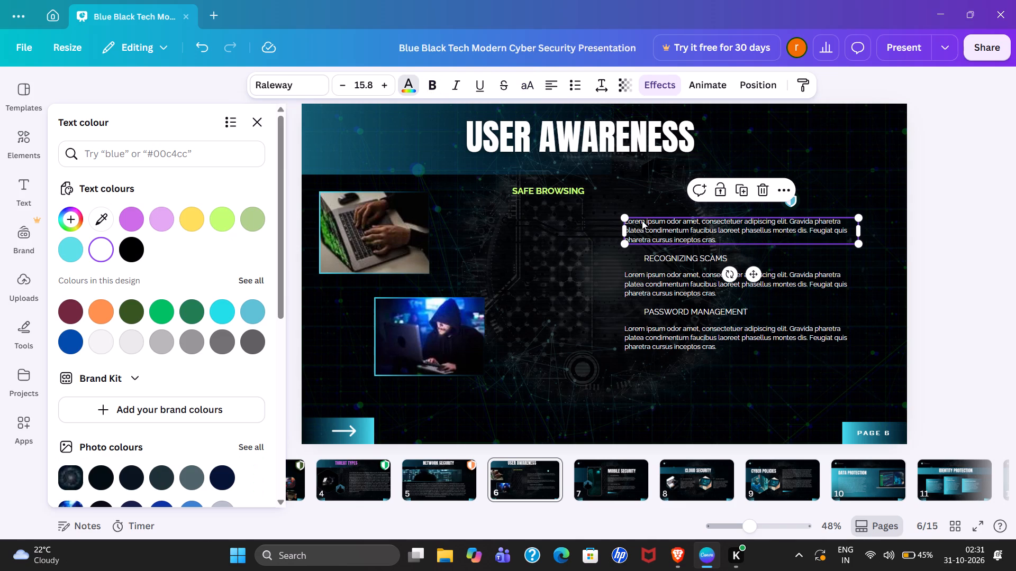
pyautogui.moveTo(642, 220); pyautogui.dragTo(557, 208)
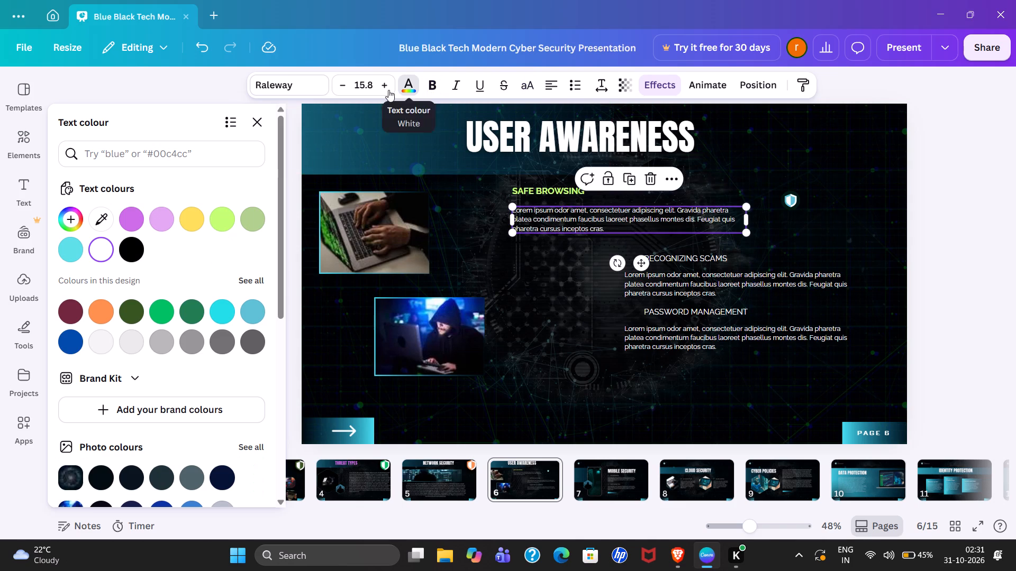
pyautogui.click(387, 87)
pyautogui.click(387, 87)
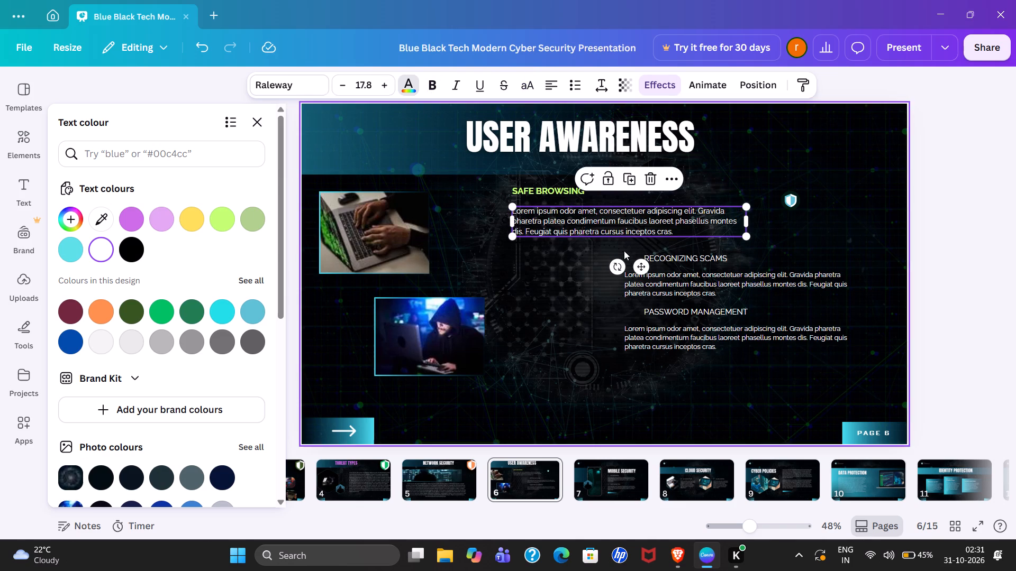
# Move the RECOGNIZING SCAMS subheading left to below the first paragraph, and make it bold at size 20.8.
pyautogui.moveTo(709, 263); pyautogui.dragTo(630, 265)
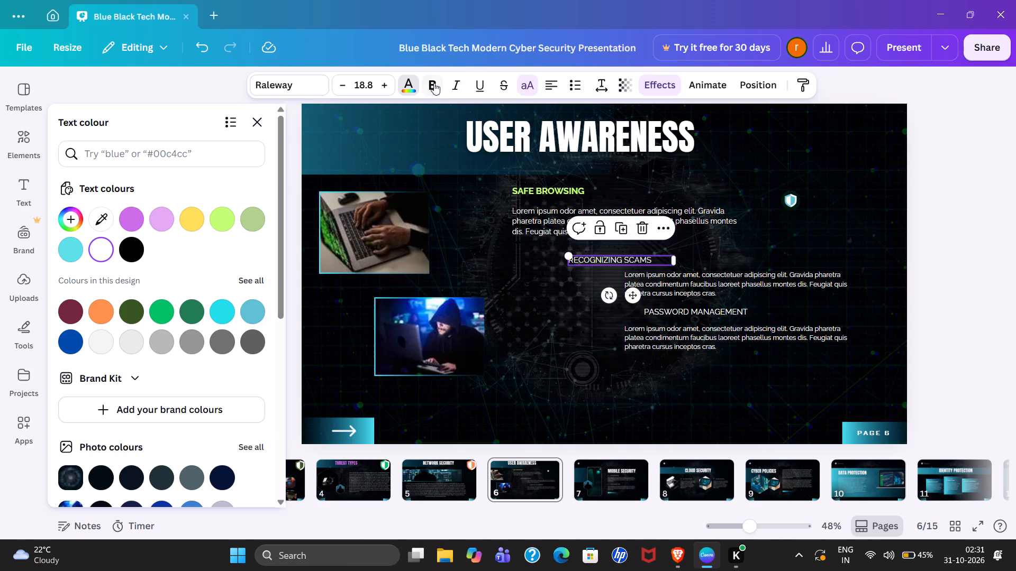
pyautogui.click(430, 84)
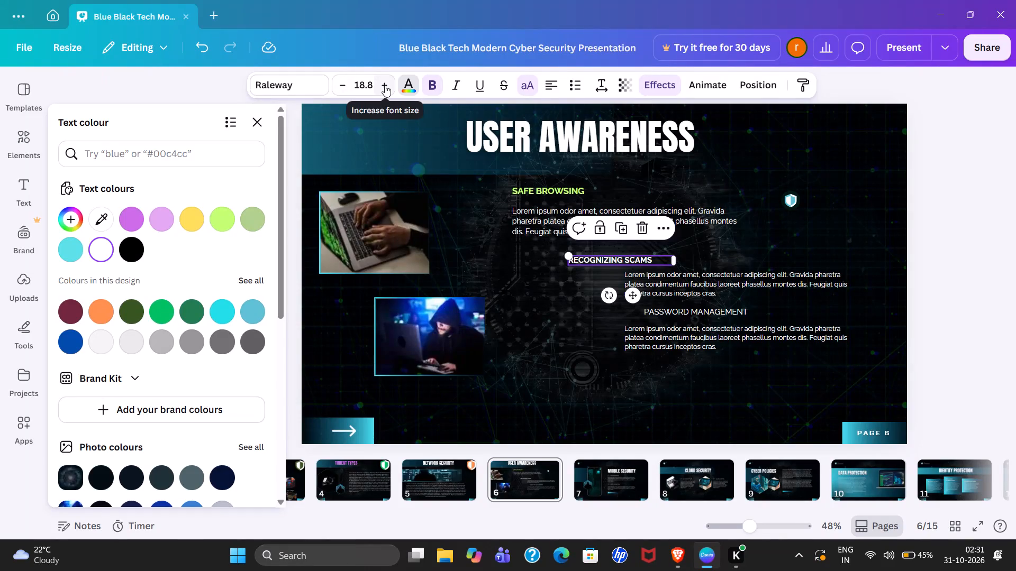
pyautogui.click(385, 85)
pyautogui.click(385, 85)
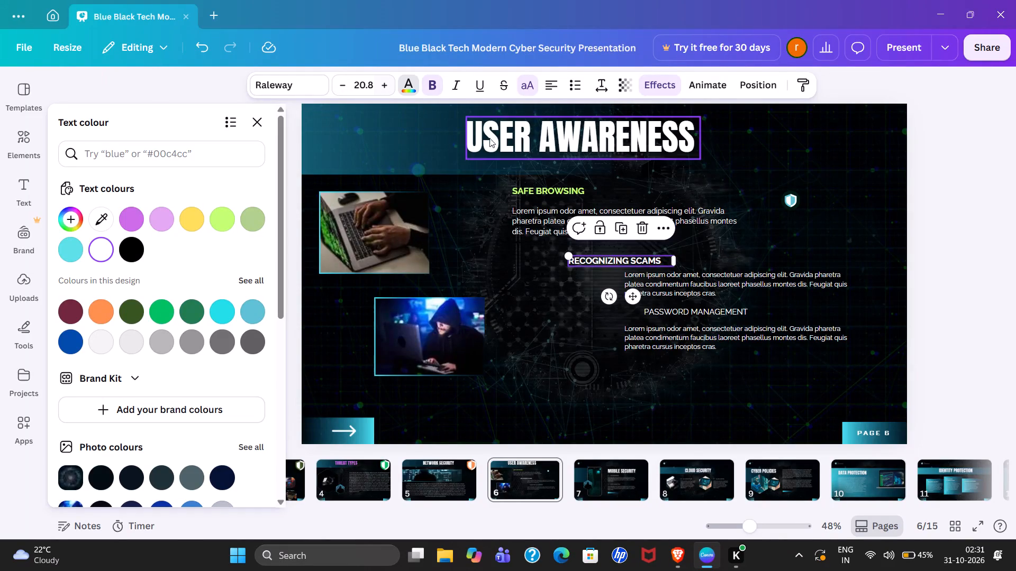
pyautogui.click(536, 185)
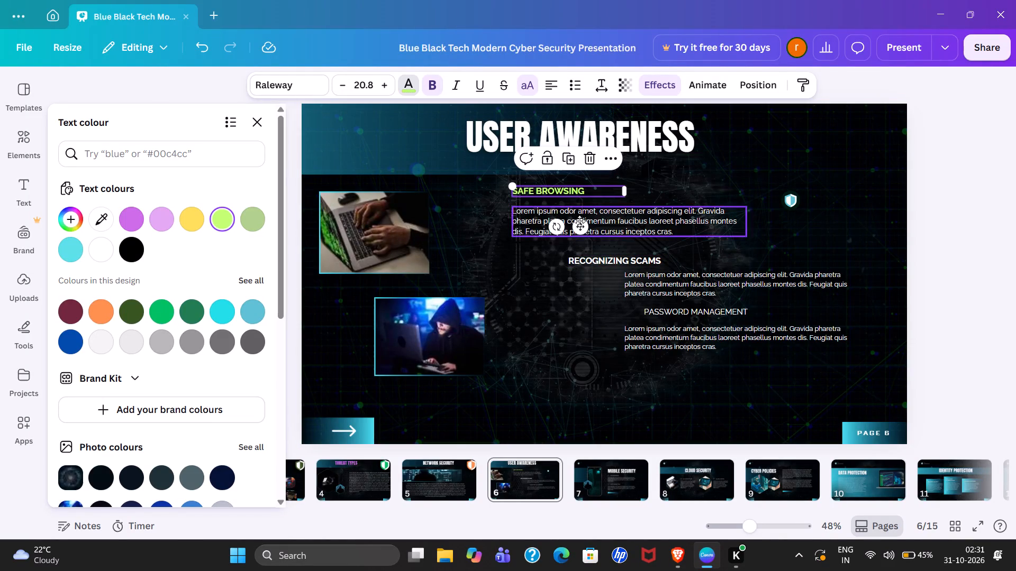
# Set the RECOGNIZING SCAMS body paragraph's font size to 17.8.
pyautogui.click(655, 286)
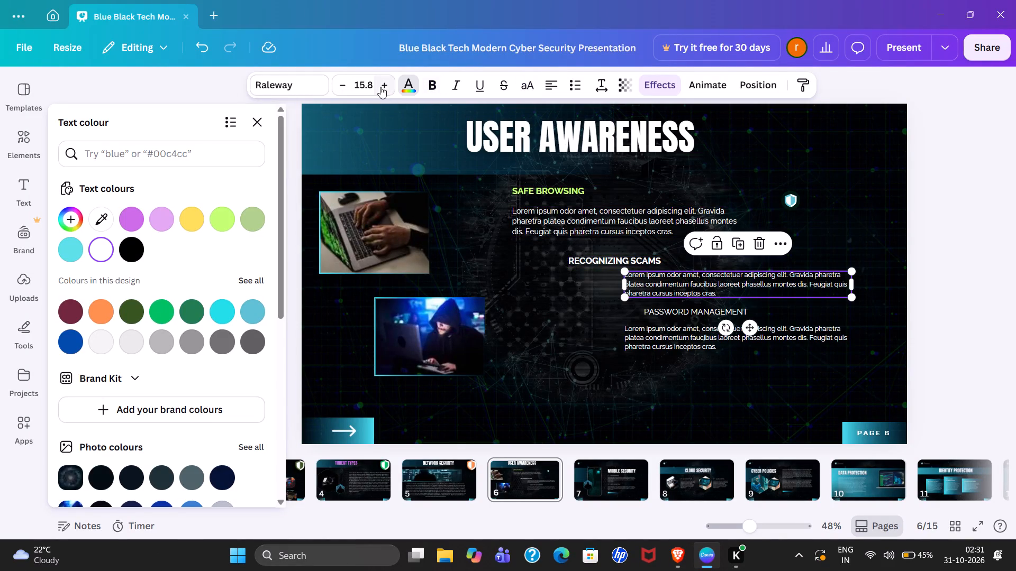
pyautogui.click(382, 84)
pyautogui.click(382, 84)
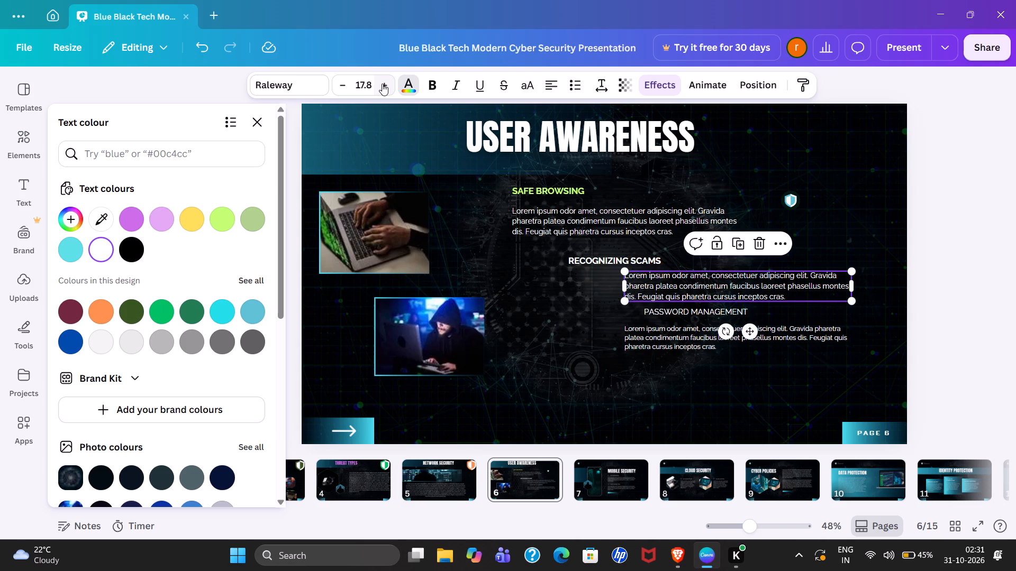
pyautogui.click(401, 85)
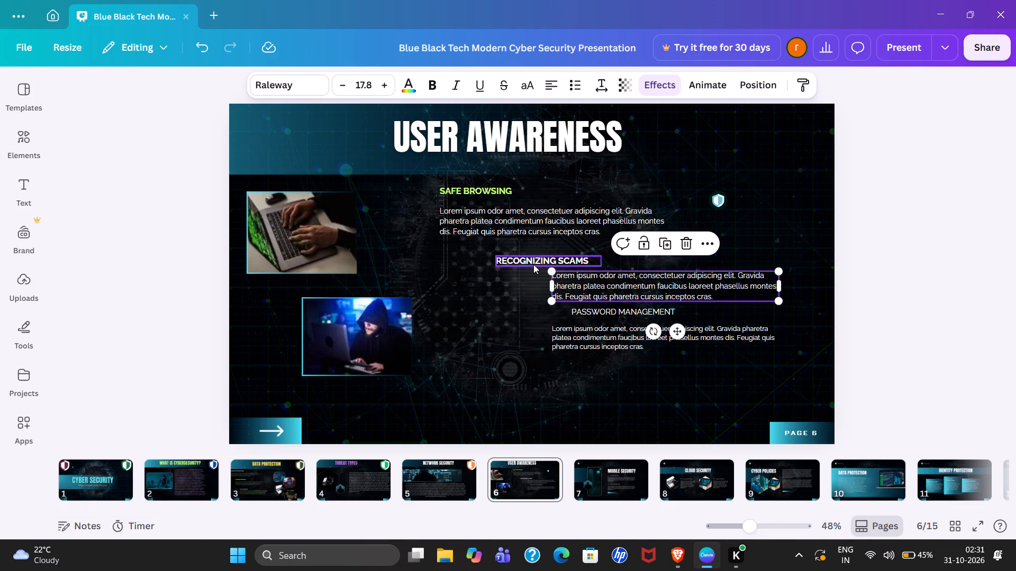
# Recolour the RECOGNIZING SCAMS subheading green.
pyautogui.click(533, 264)
pyautogui.click(407, 85)
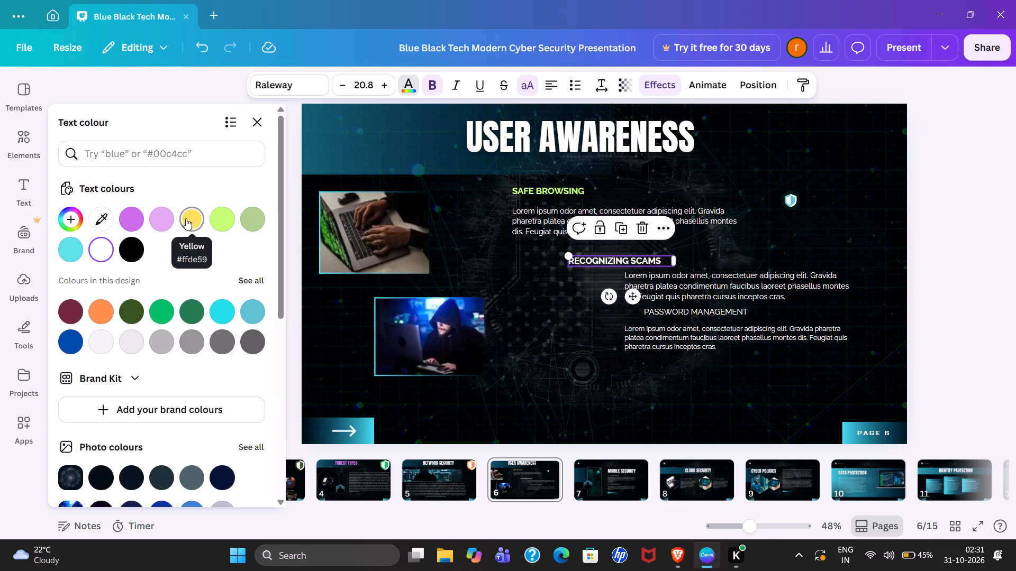
pyautogui.click(185, 218)
pyautogui.scroll(-2, 184, 241)
pyautogui.click(167, 223)
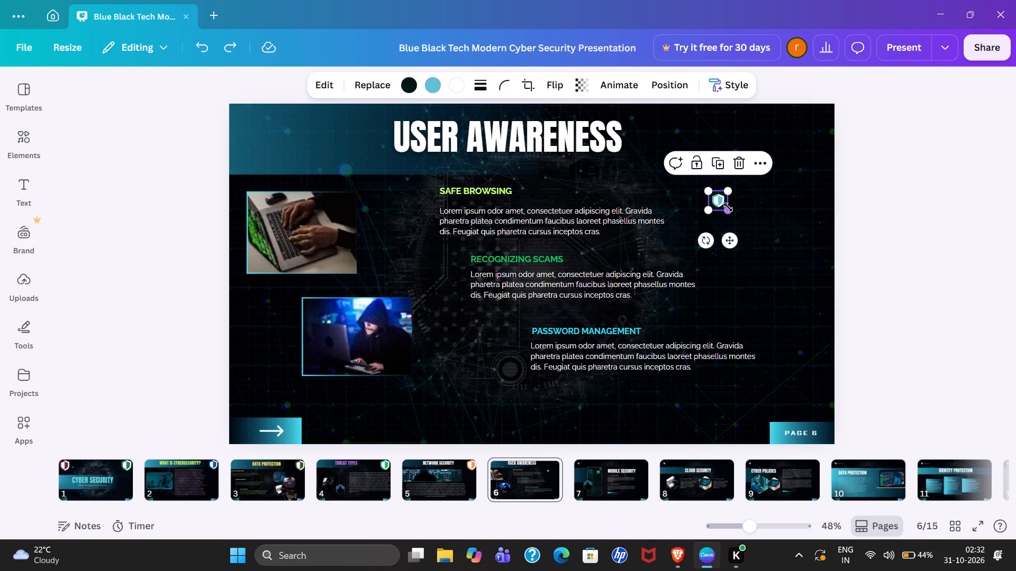
pyautogui.moveTo(728, 207); pyautogui.dragTo(793, 269)
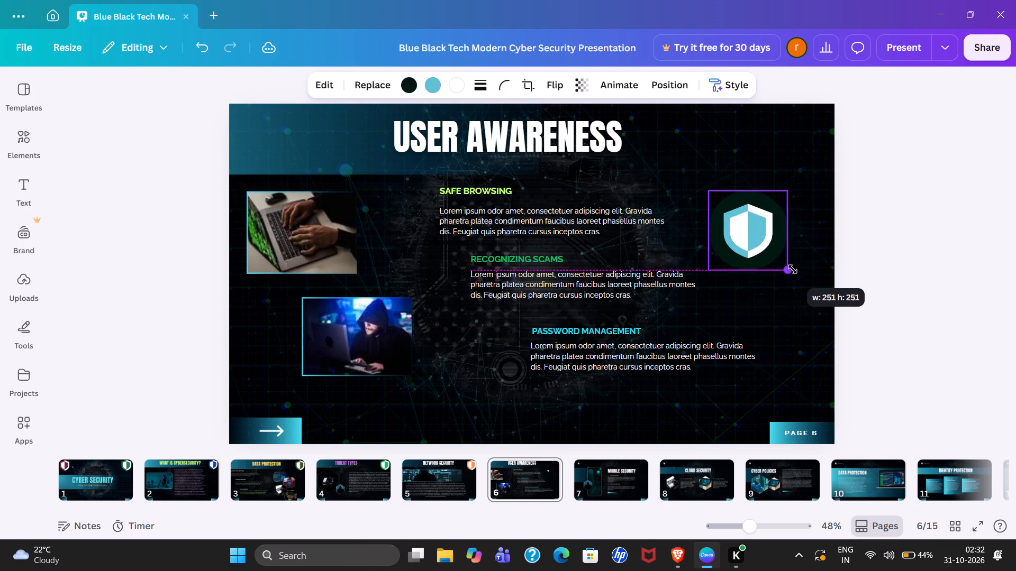
pyautogui.moveTo(793, 269); pyautogui.dragTo(888, 296)
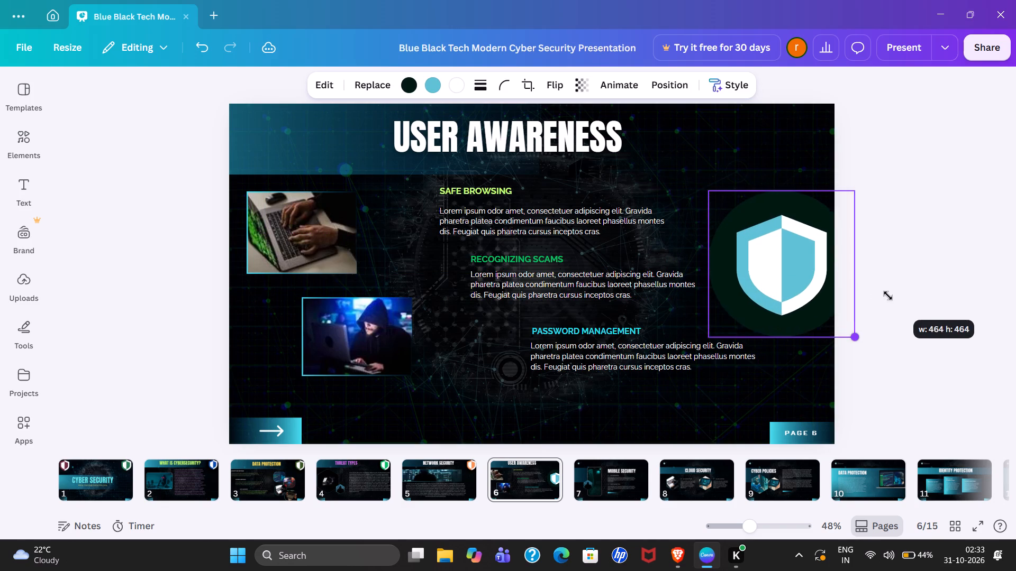
pyautogui.moveTo(888, 296); pyautogui.dragTo(857, 282)
pyautogui.moveTo(754, 259); pyautogui.dragTo(762, 165)
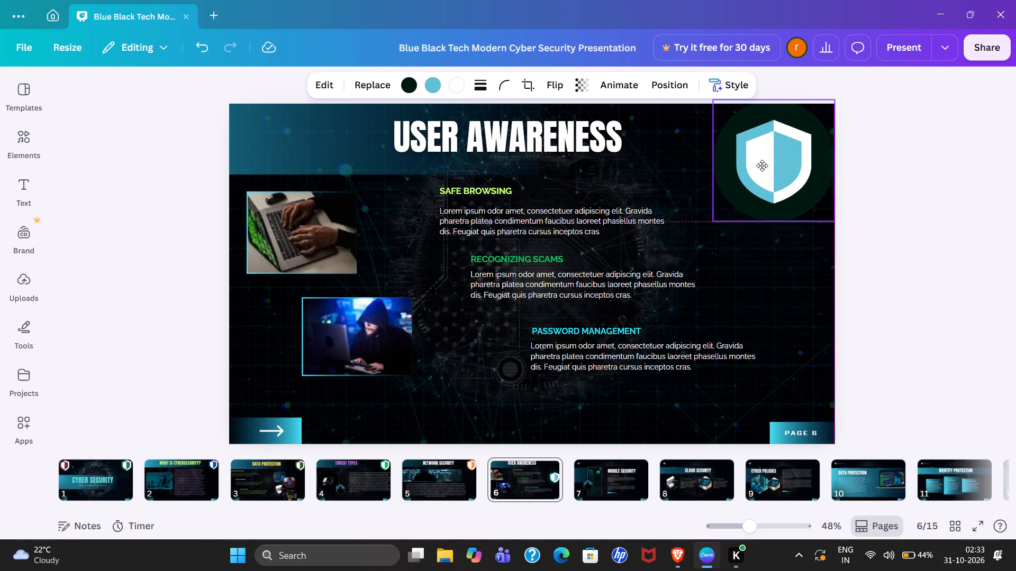
pyautogui.moveTo(762, 165); pyautogui.dragTo(766, 163)
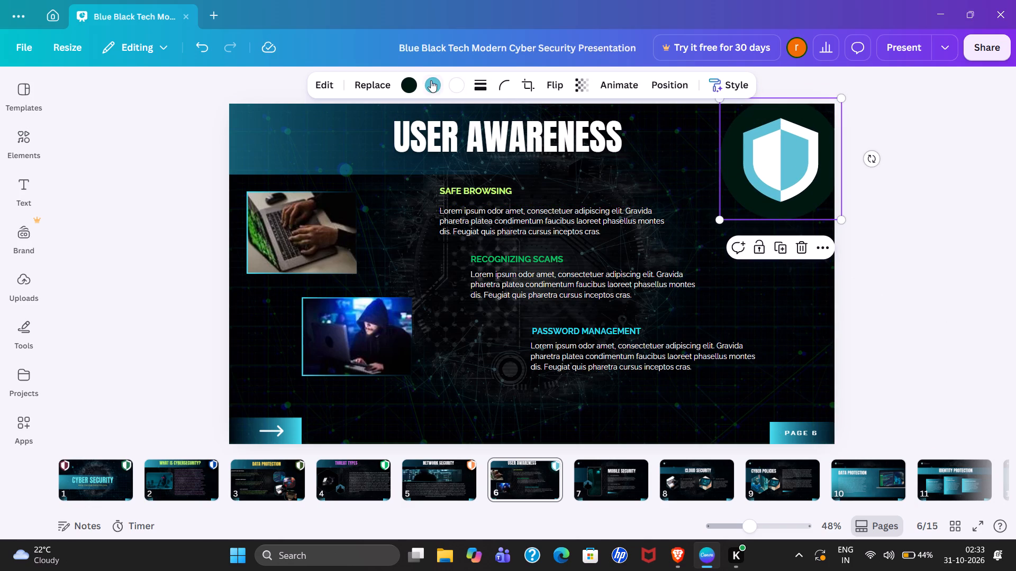
# Recolour the shield icon's dark green background circle black.
pyautogui.click(406, 80)
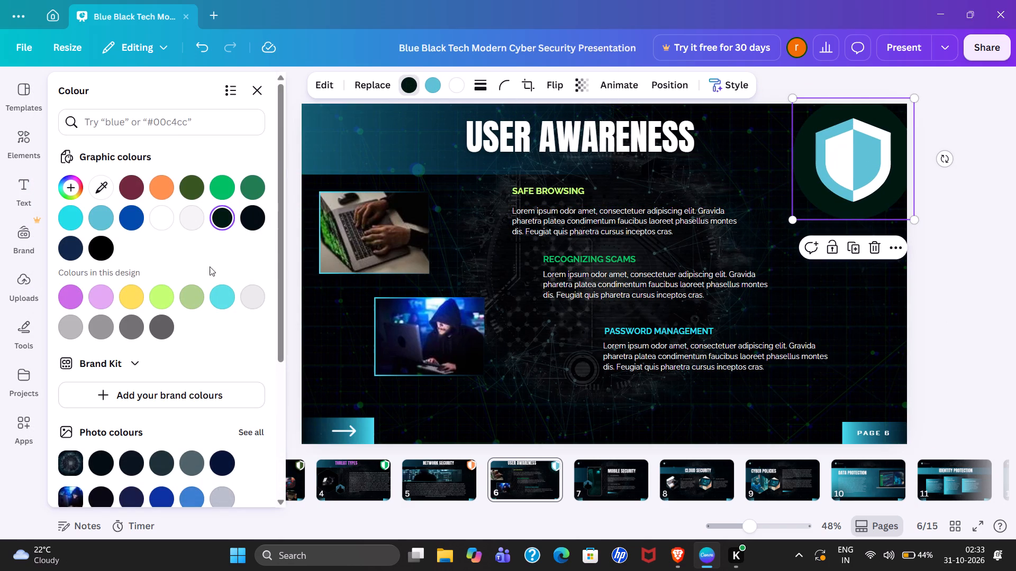
pyautogui.click(101, 246)
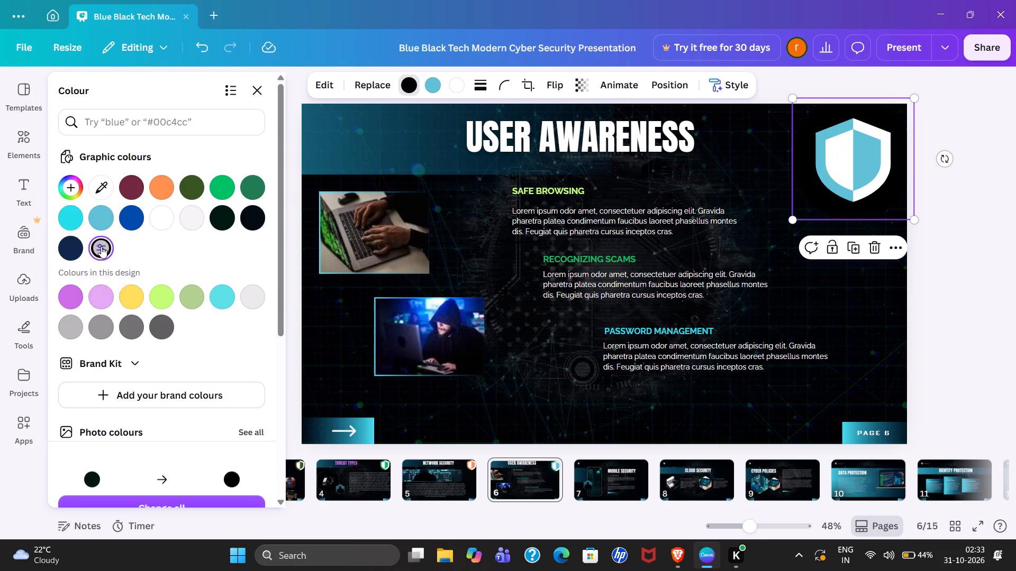
# Recolour page 6's shield icon, changing its white parts to dark maroon and its light blue parts to light purple.
pyautogui.click(456, 80)
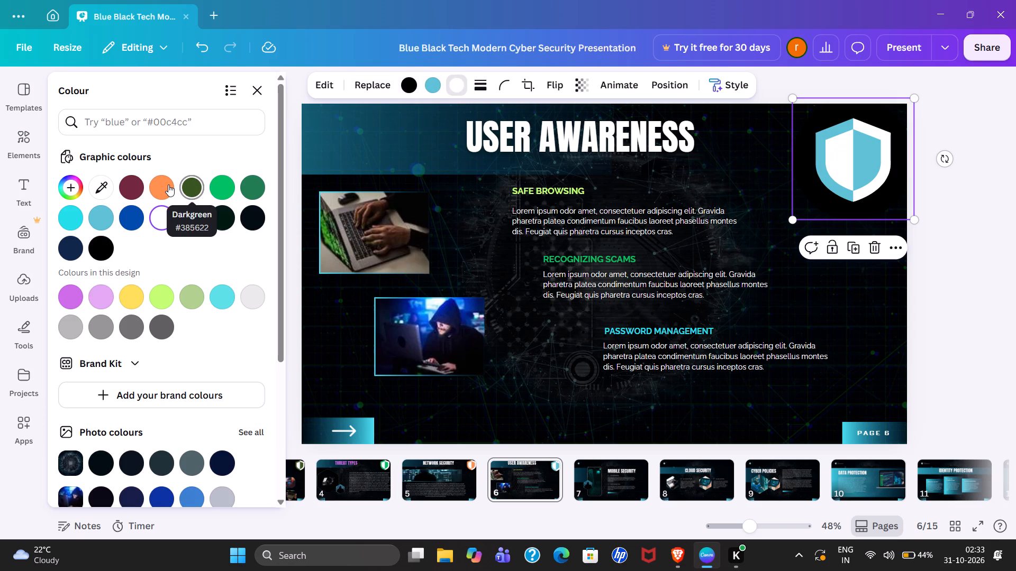
pyautogui.click(154, 184)
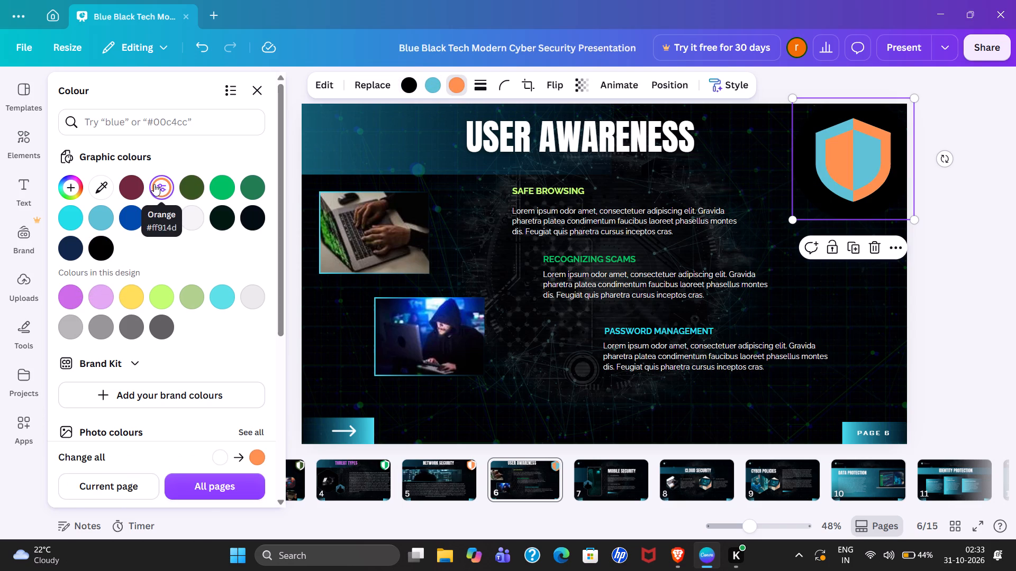
pyautogui.click(131, 186)
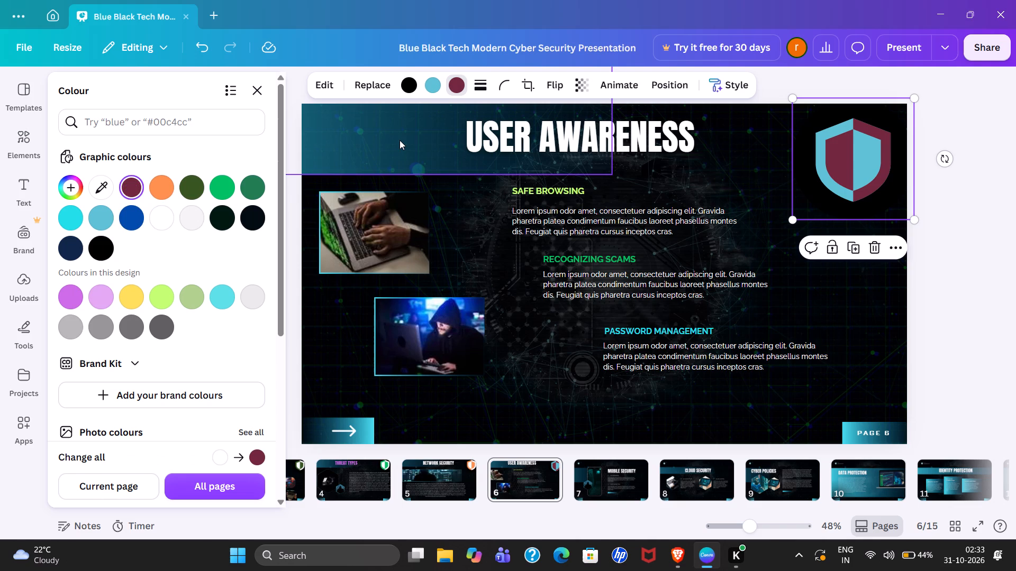
pyautogui.doubleClick(434, 77)
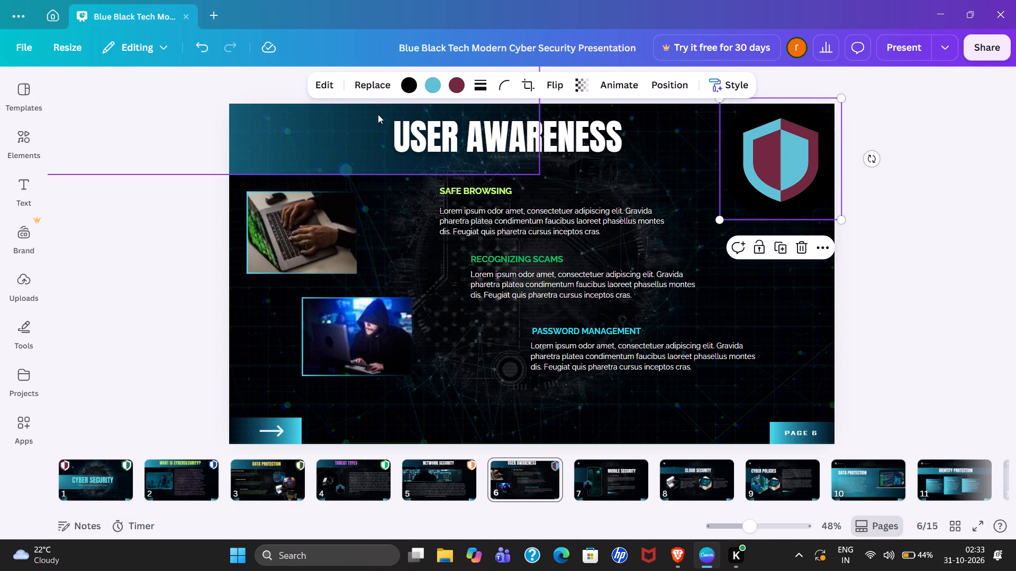
pyautogui.click(436, 88)
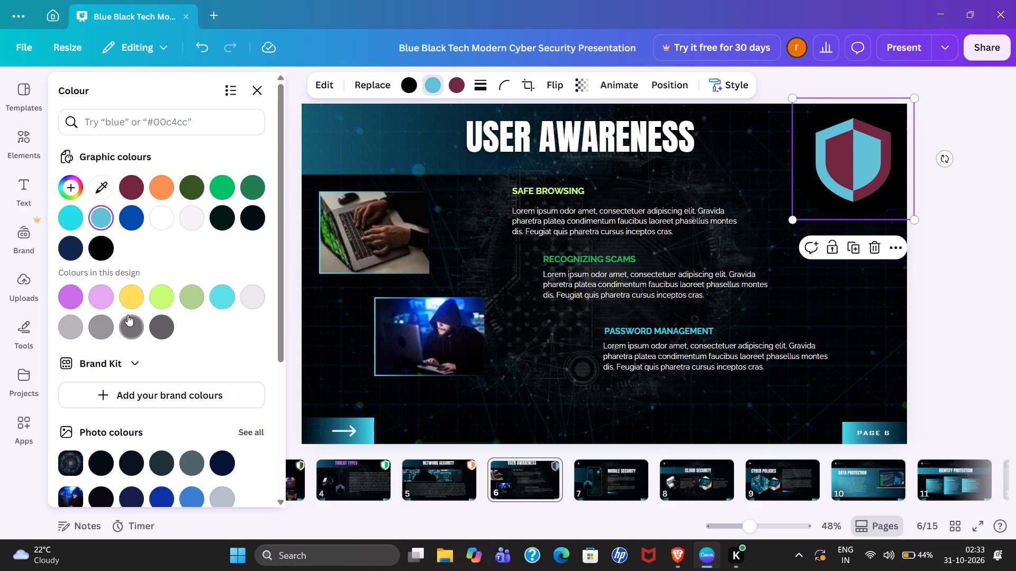
pyautogui.click(89, 304)
pyautogui.click(101, 293)
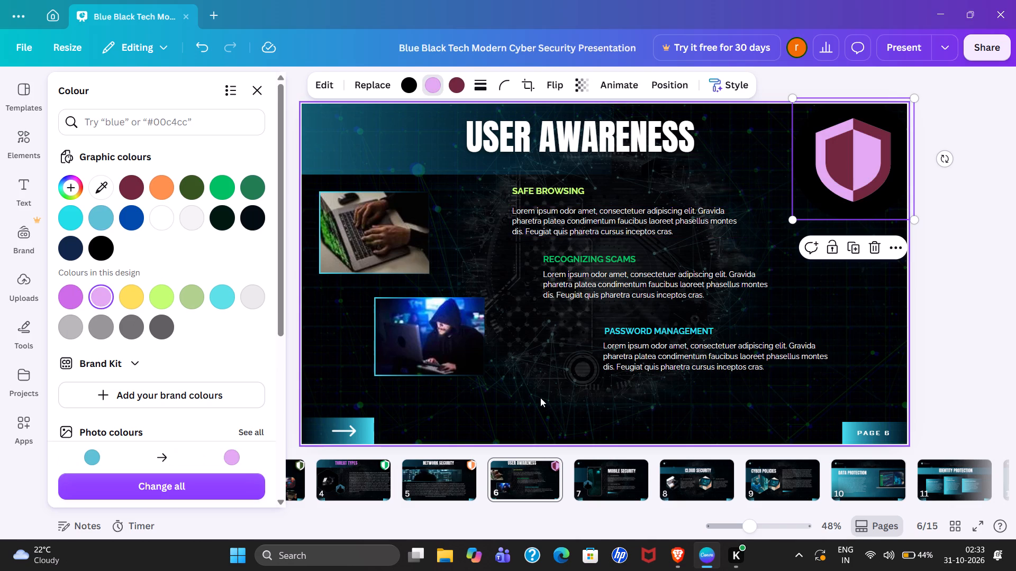
# On page 7, shift the blue gradient rectangle down behind the hexagonal photo and move the small shield below the DEVICE ENCRYPTION paragraph.
pyautogui.click(615, 489)
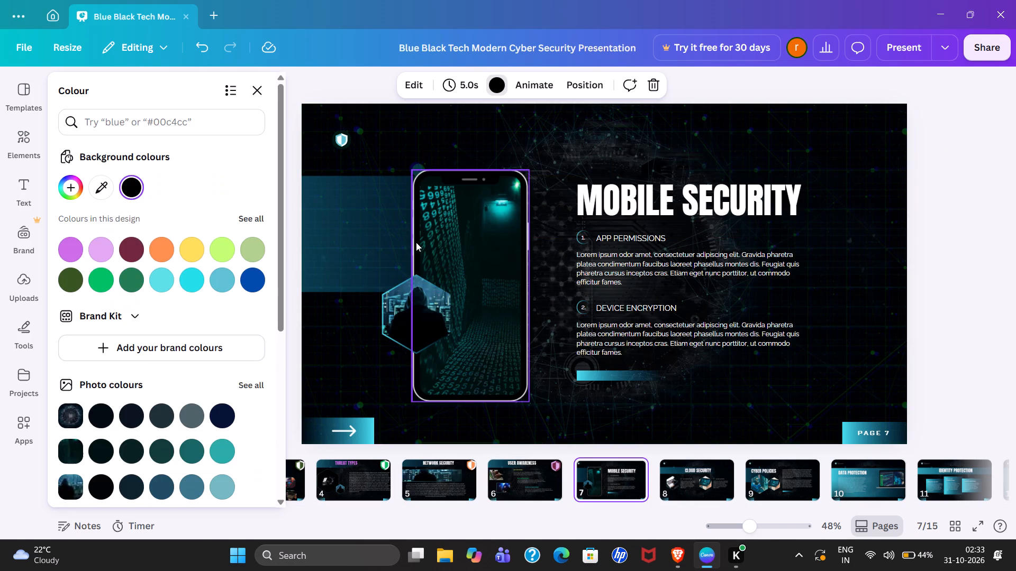
pyautogui.moveTo(393, 243); pyautogui.dragTo(425, 164)
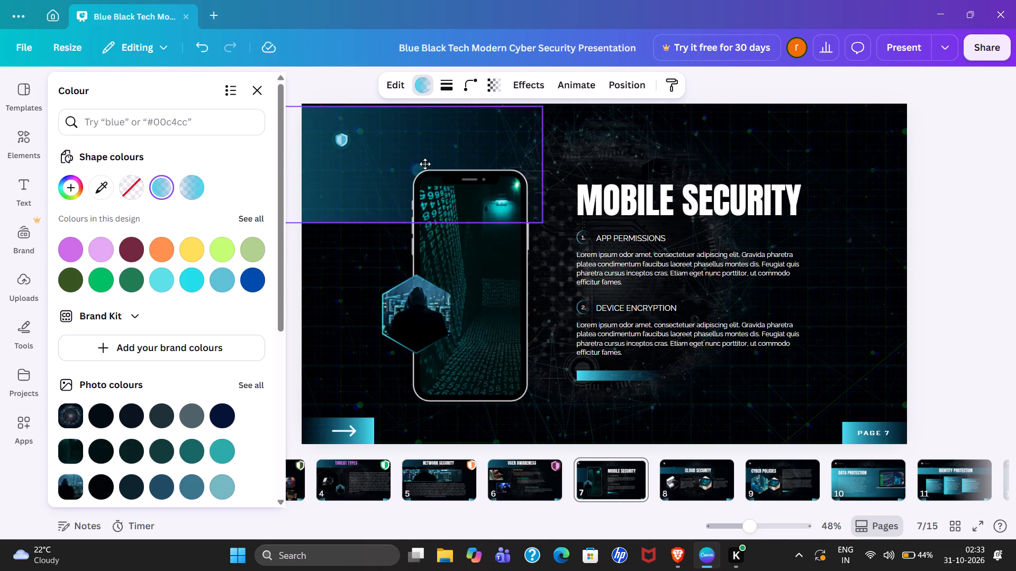
pyautogui.moveTo(425, 164); pyautogui.dragTo(416, 323)
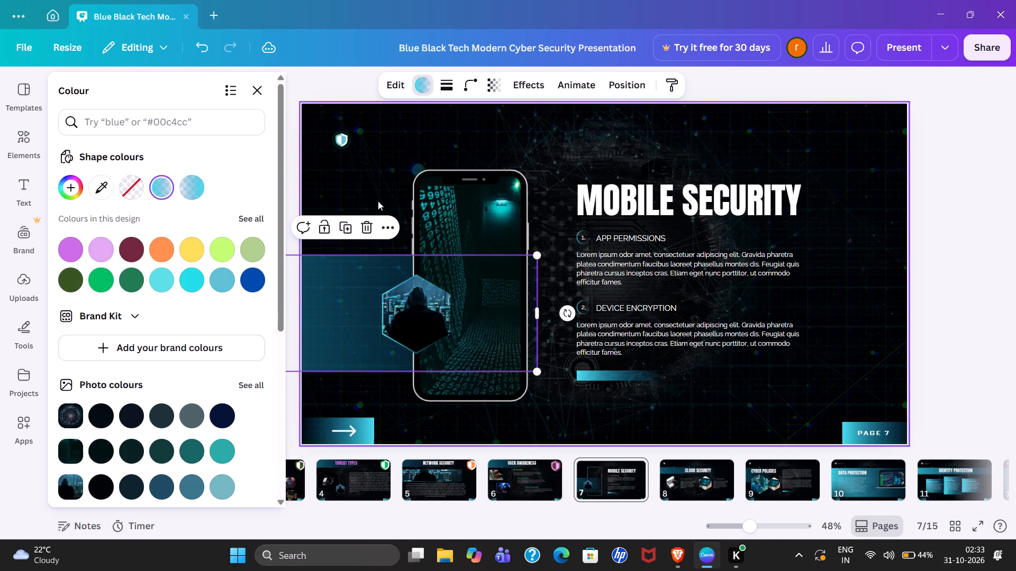
pyautogui.moveTo(343, 142); pyautogui.dragTo(748, 278)
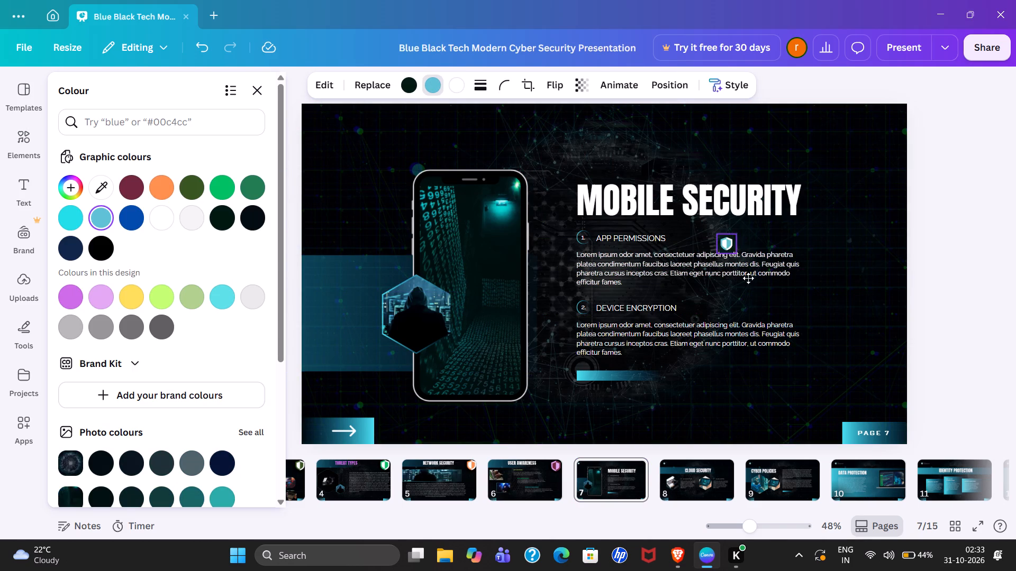
pyautogui.moveTo(748, 278); pyautogui.dragTo(787, 366)
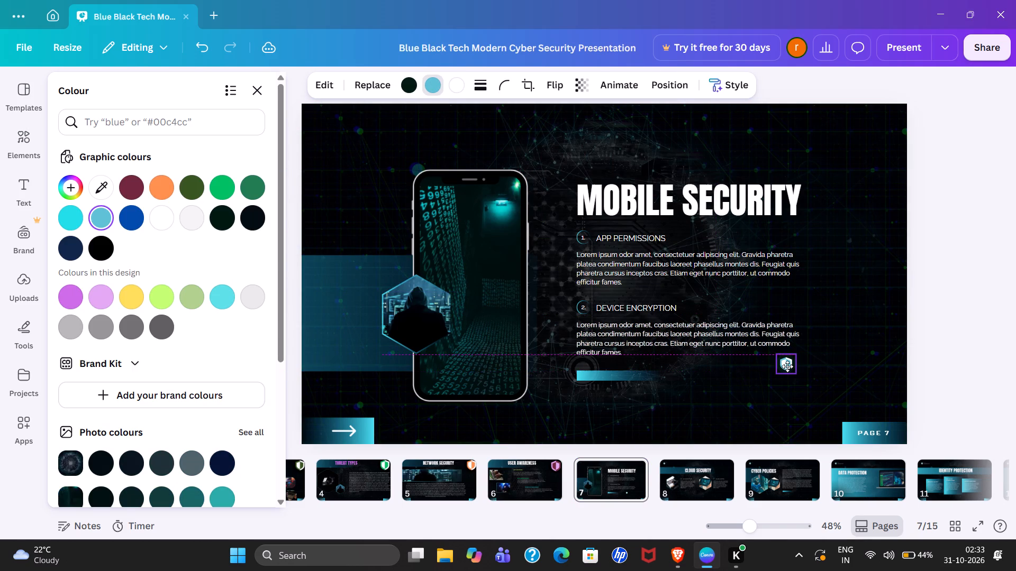
# Delete the gradient bar below page 7's text and the circled number markers 1 and 2 beside the subheadings.
pyautogui.click(602, 371)
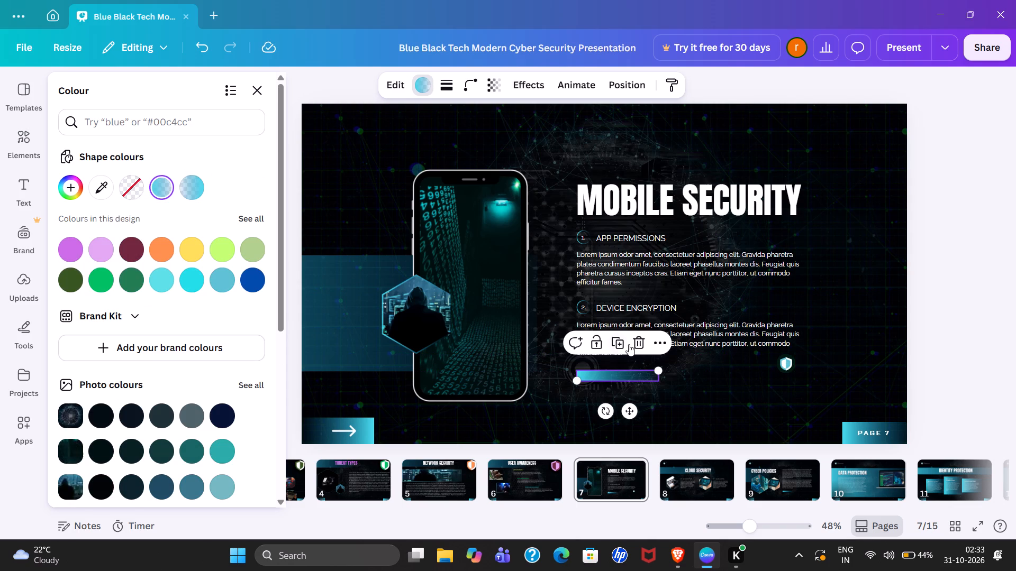
pyautogui.click(643, 340)
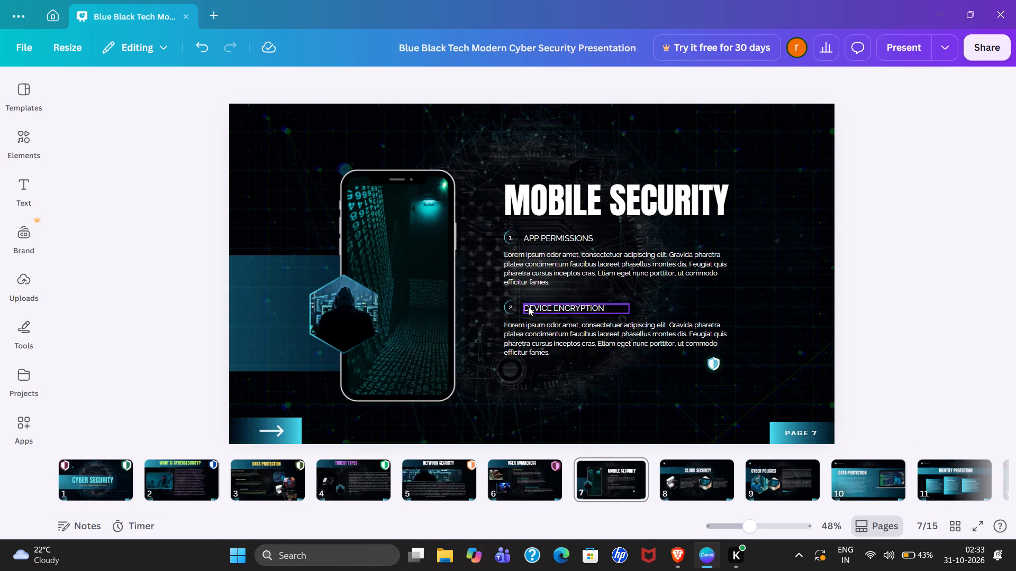
pyautogui.click(507, 305)
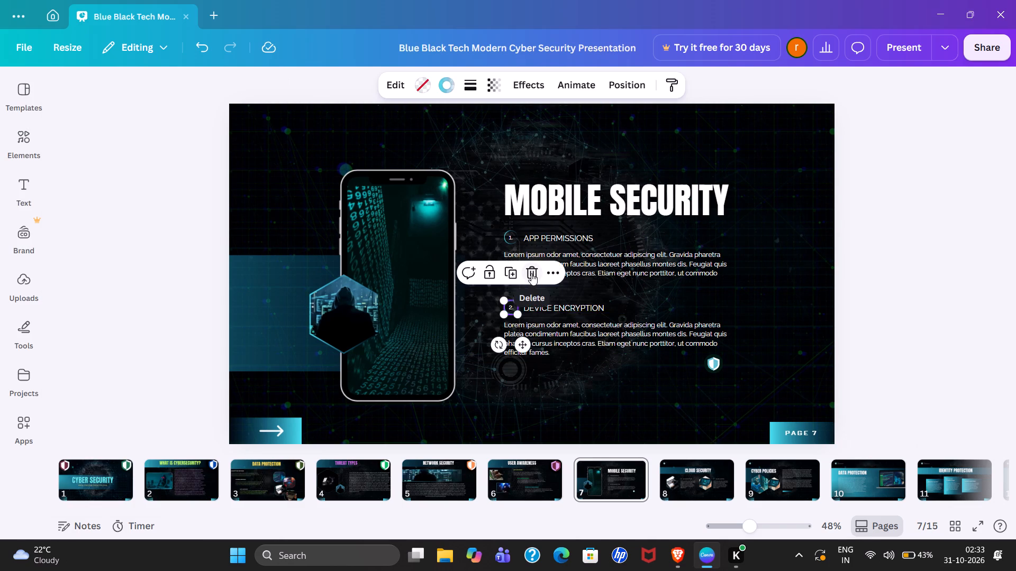
pyautogui.click(529, 273)
pyautogui.click(510, 309)
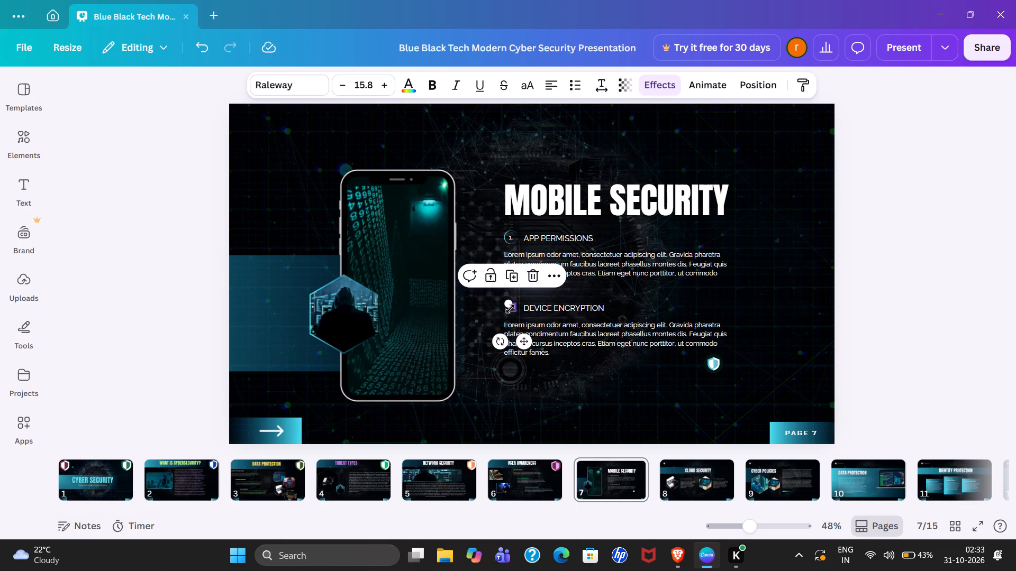
pyautogui.click(532, 277)
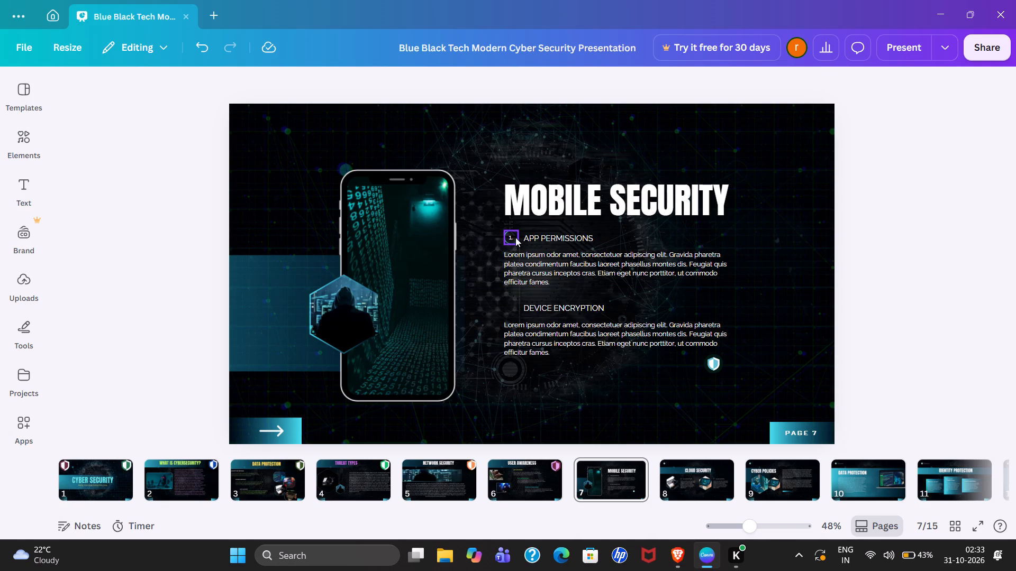
pyautogui.click(515, 237)
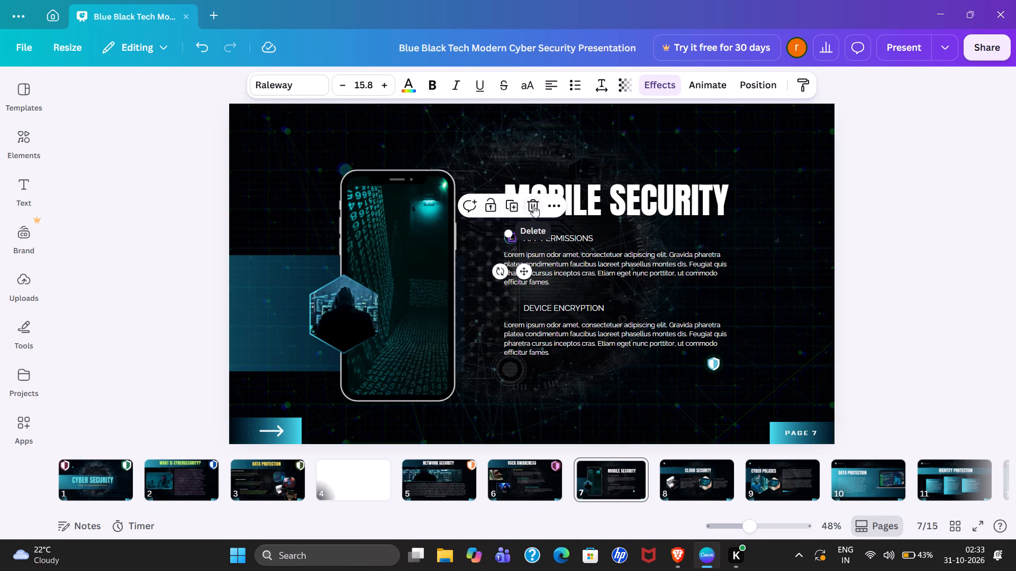
pyautogui.click(533, 206)
pyautogui.click(515, 236)
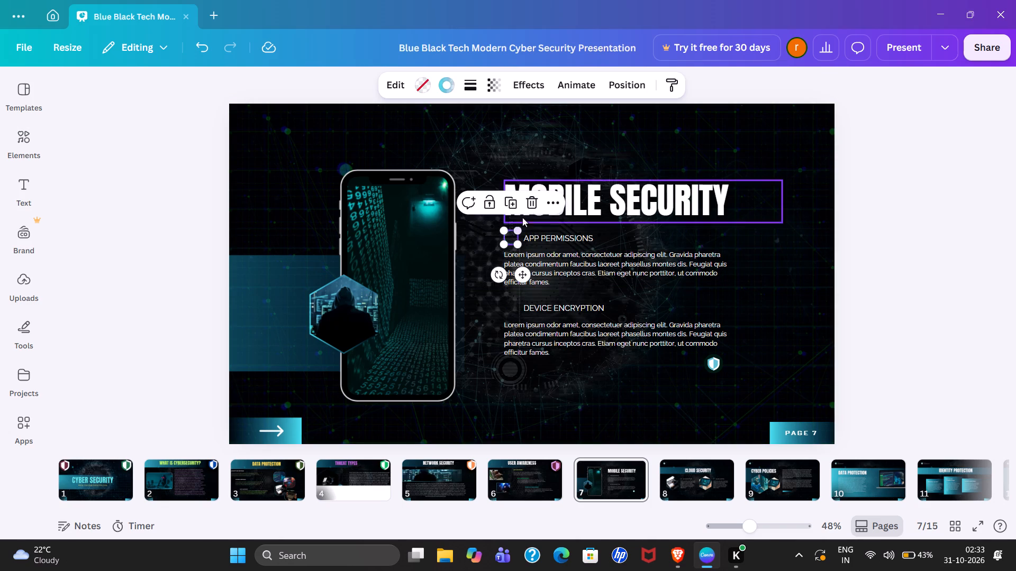
pyautogui.click(531, 204)
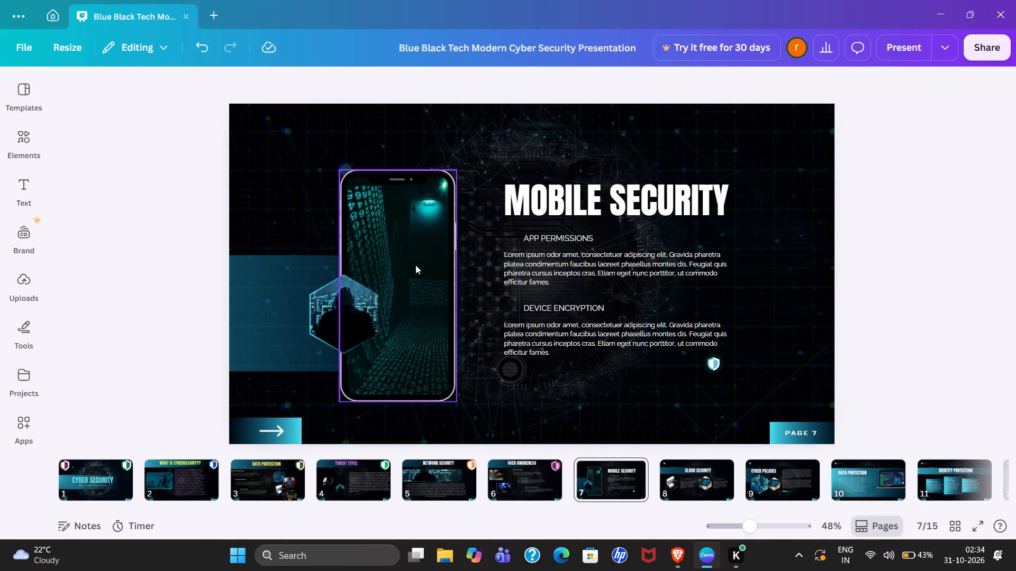
# Move page 7's phone image down past the page's bottom edge and place the hexagonal hacker photo over its screen.
pyautogui.moveTo(418, 261); pyautogui.dragTo(452, 338)
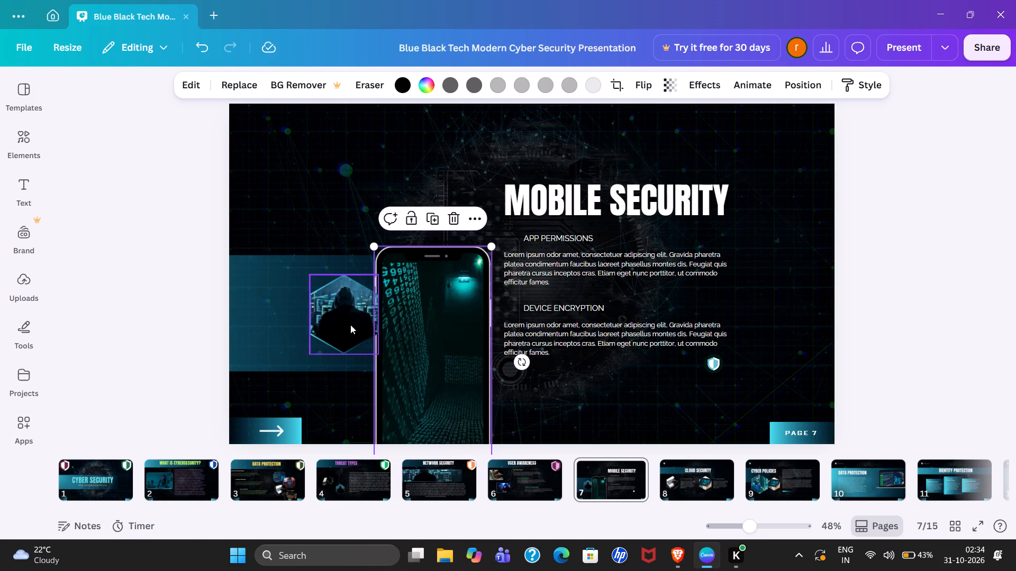
pyautogui.moveTo(349, 322); pyautogui.dragTo(439, 361)
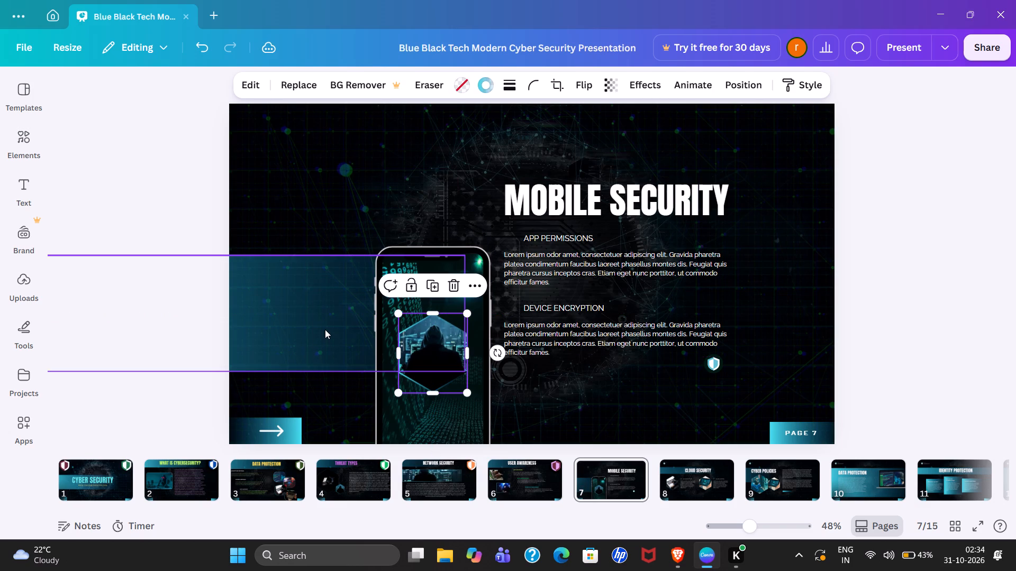
# Move the blue gradient rectangle to page 7's upper-left corner and place the MOBILE SECURITY title at the top, overlapping it.
pyautogui.moveTo(325, 329); pyautogui.dragTo(400, 138)
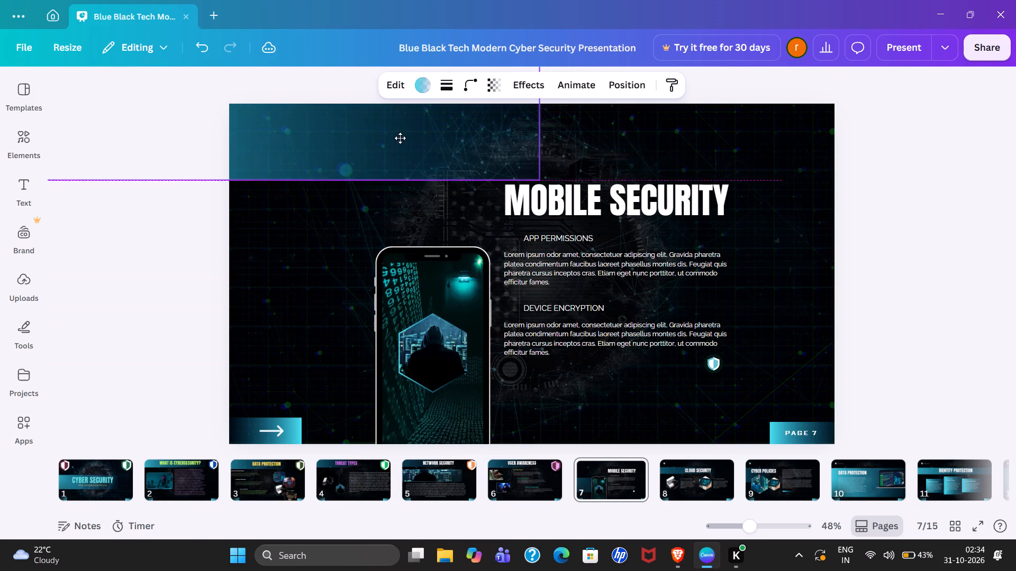
pyautogui.moveTo(400, 138); pyautogui.dragTo(379, 130)
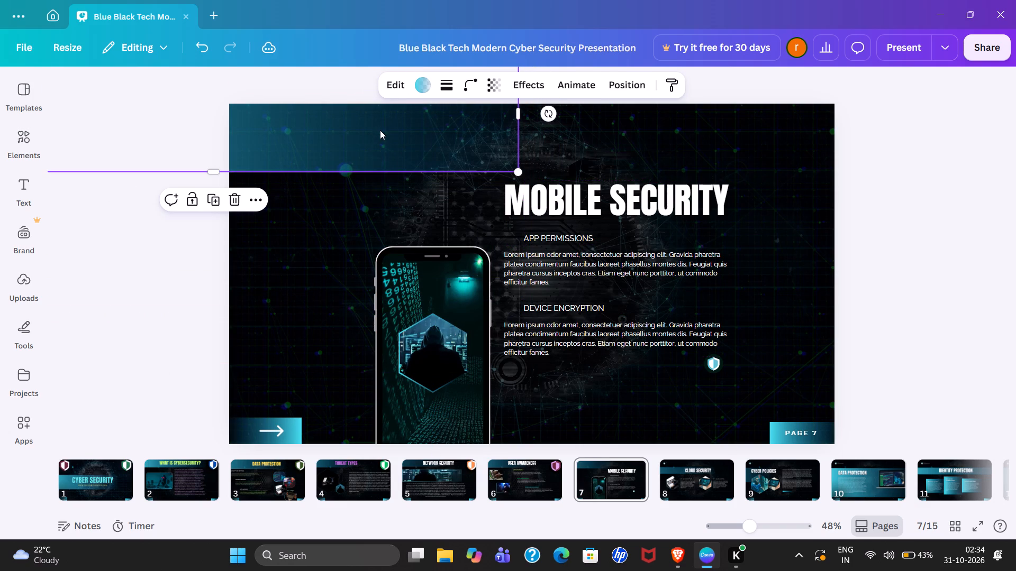
pyautogui.moveTo(547, 209); pyautogui.dragTo(420, 144)
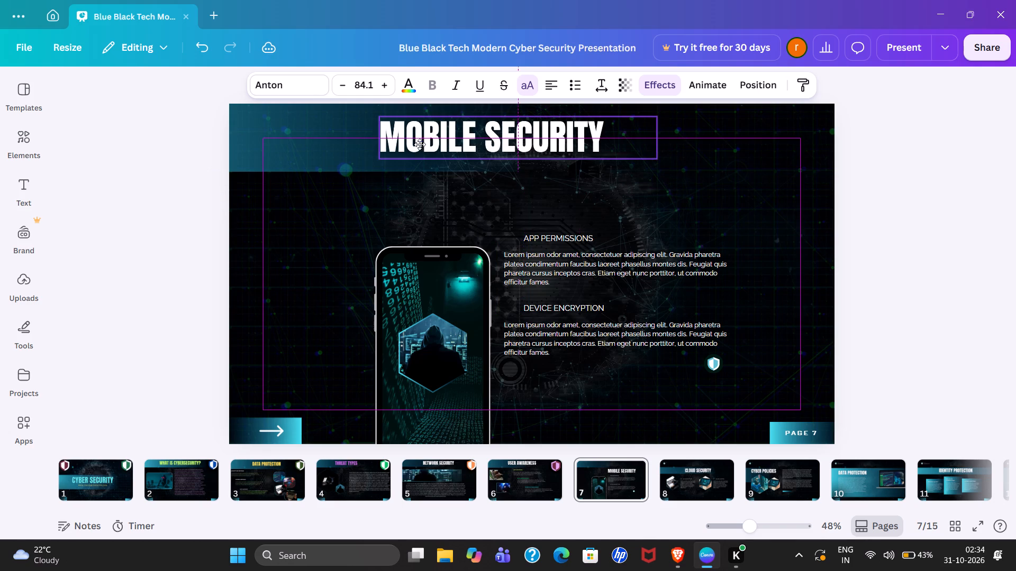
pyautogui.moveTo(420, 144); pyautogui.dragTo(419, 145)
# Recolour the MOBILE SECURITY title pink.
pyautogui.click(407, 89)
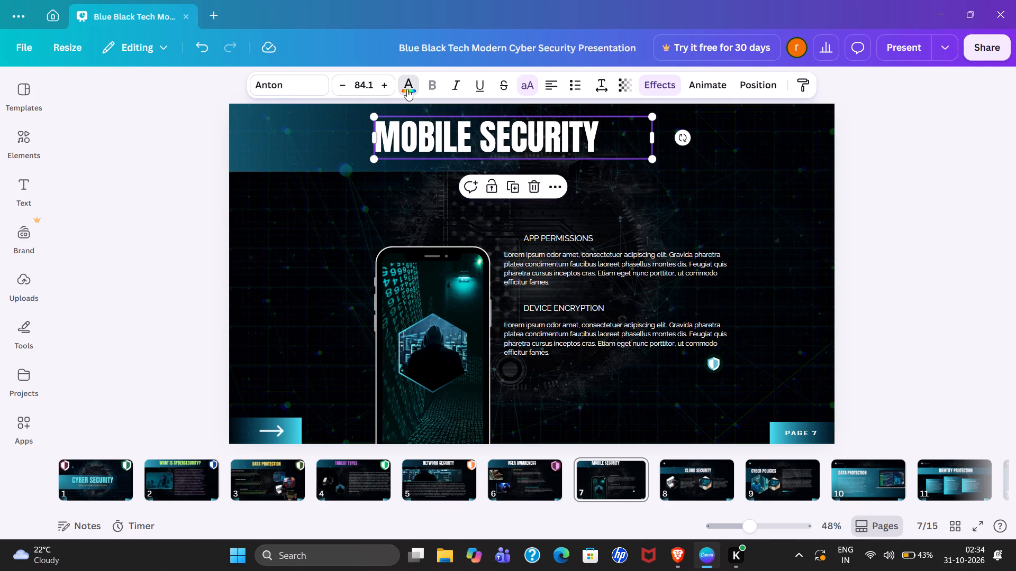
pyautogui.scroll(-2, 184, 390)
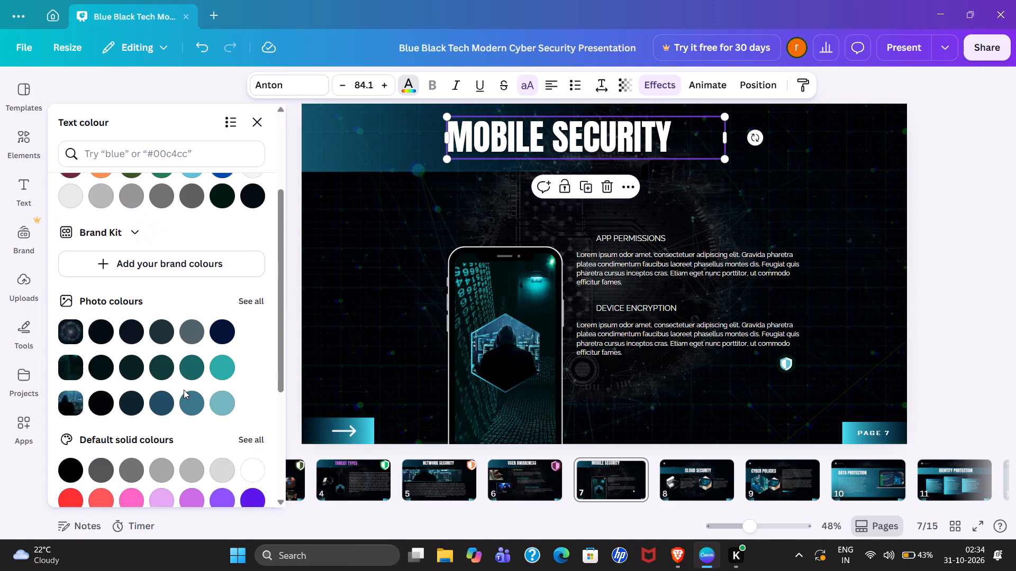
pyautogui.click(165, 368)
pyautogui.scroll(-2, 165, 368)
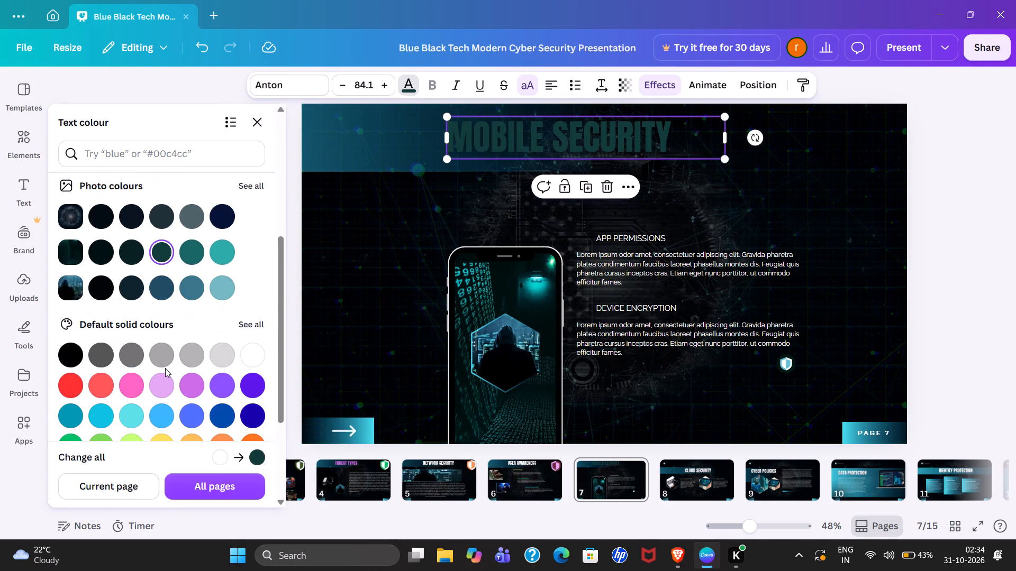
pyautogui.click(130, 383)
pyautogui.scroll(-2, 130, 383)
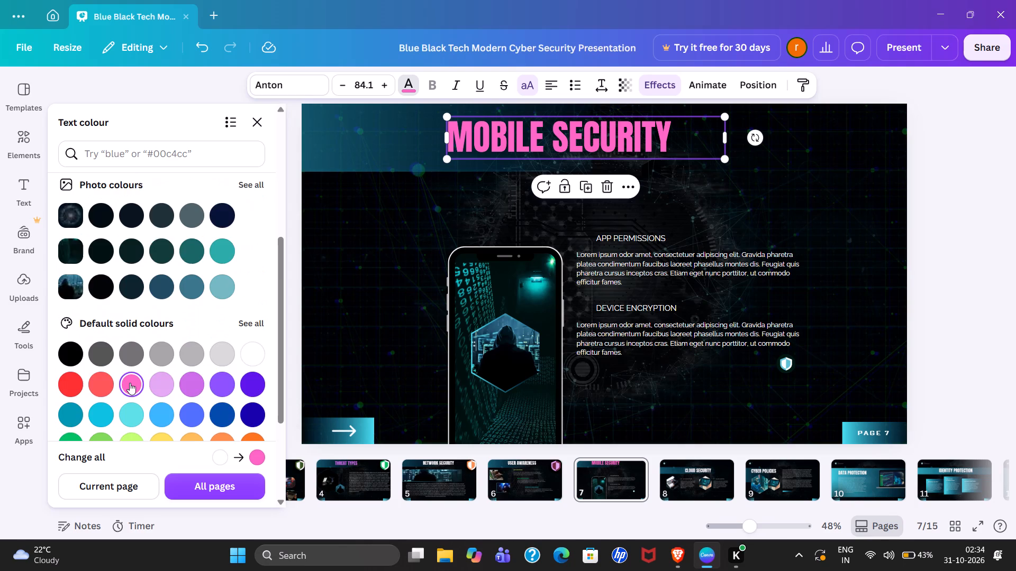
# Move the phone image to page 7's right edge so it extends partly off the page.
pyautogui.moveTo(479, 305); pyautogui.dragTo(756, 228)
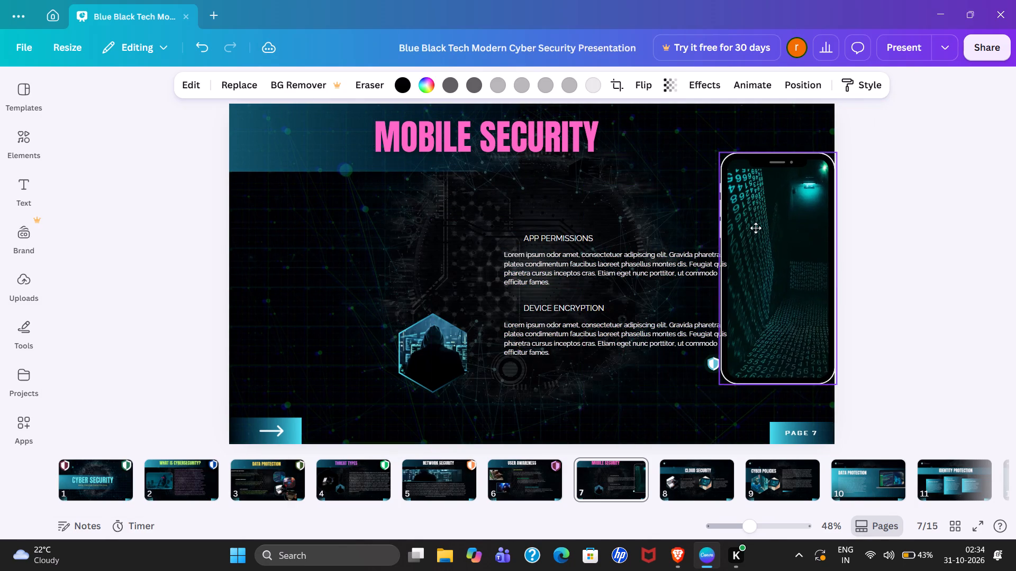
pyautogui.moveTo(756, 228); pyautogui.dragTo(790, 197)
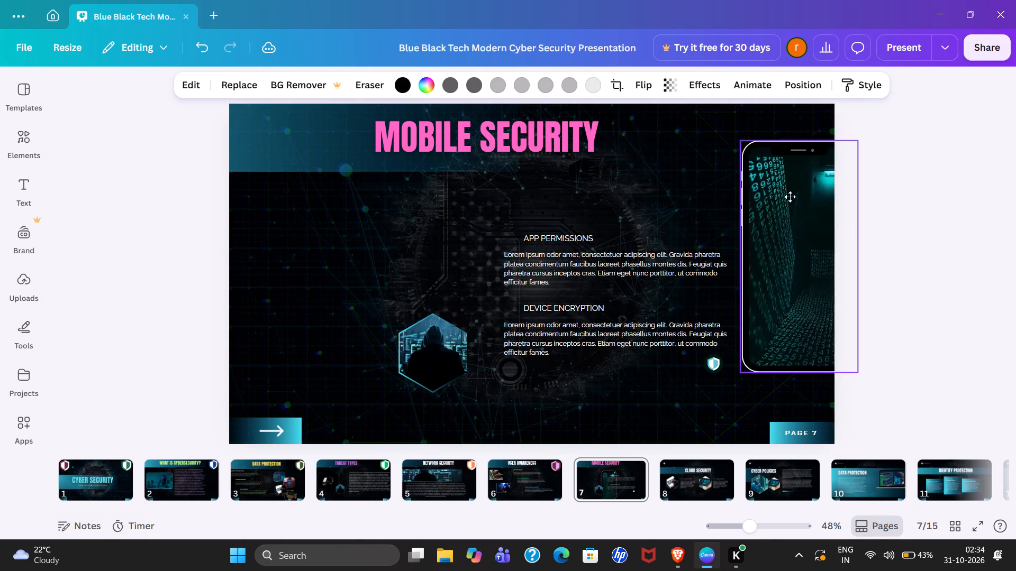
pyautogui.moveTo(790, 197); pyautogui.dragTo(866, 191)
pyautogui.click(420, 347)
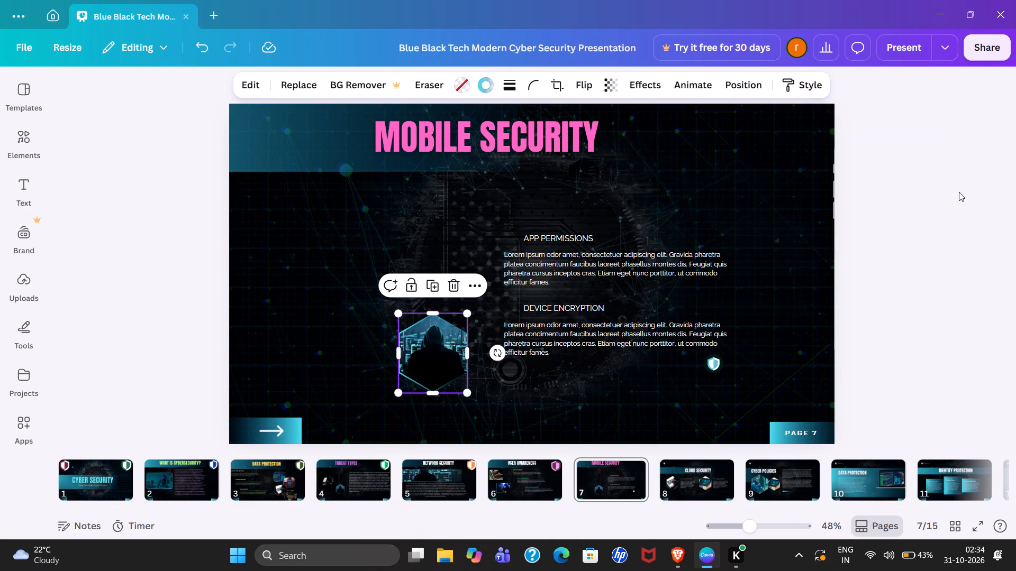
pyautogui.moveTo(883, 207); pyautogui.dragTo(878, 205)
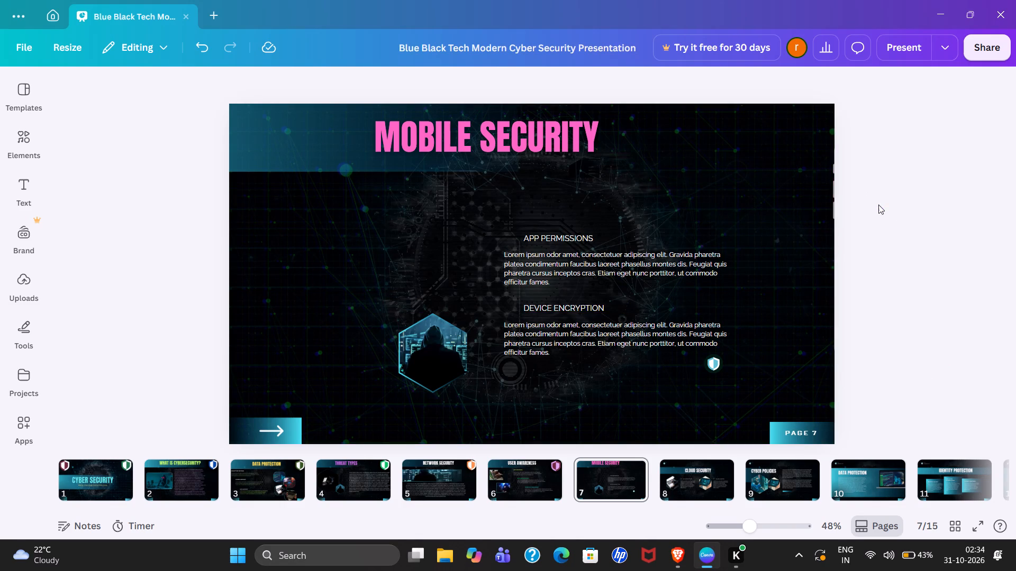
pyautogui.moveTo(833, 194); pyautogui.dragTo(790, 200)
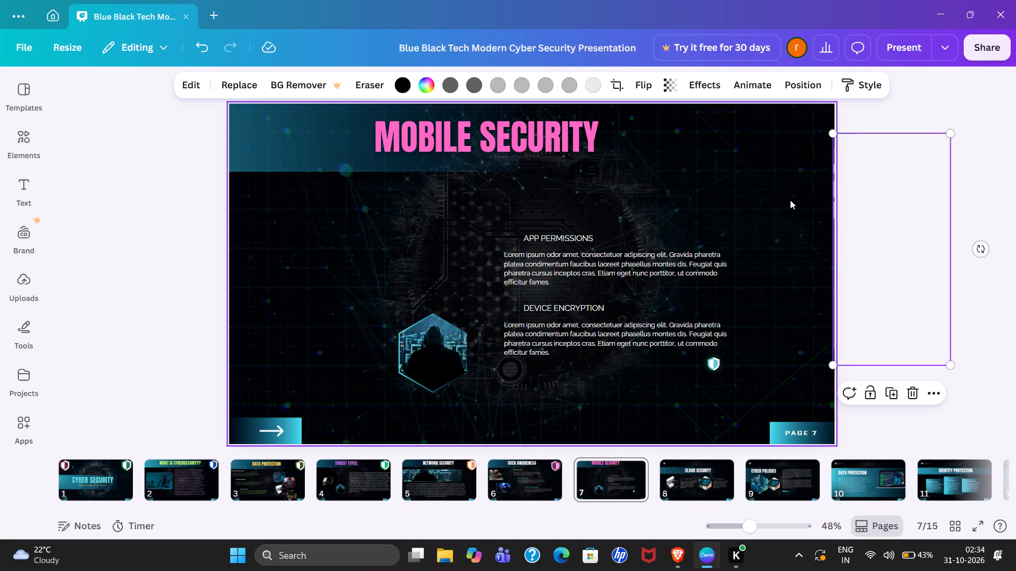
pyautogui.moveTo(790, 200); pyautogui.dragTo(813, 193)
pyautogui.moveTo(900, 191); pyautogui.dragTo(817, 208)
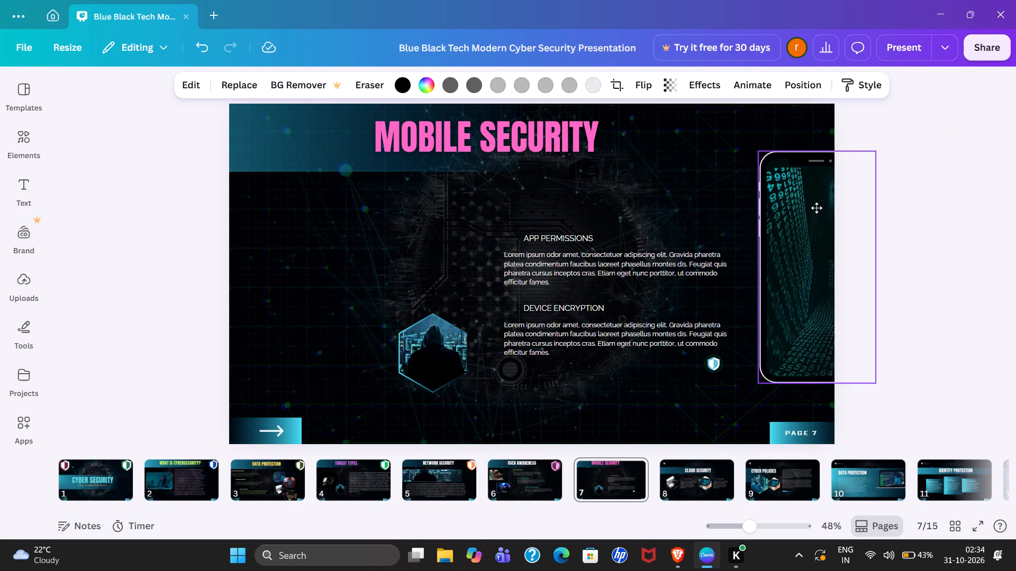
pyautogui.moveTo(817, 208); pyautogui.dragTo(808, 185)
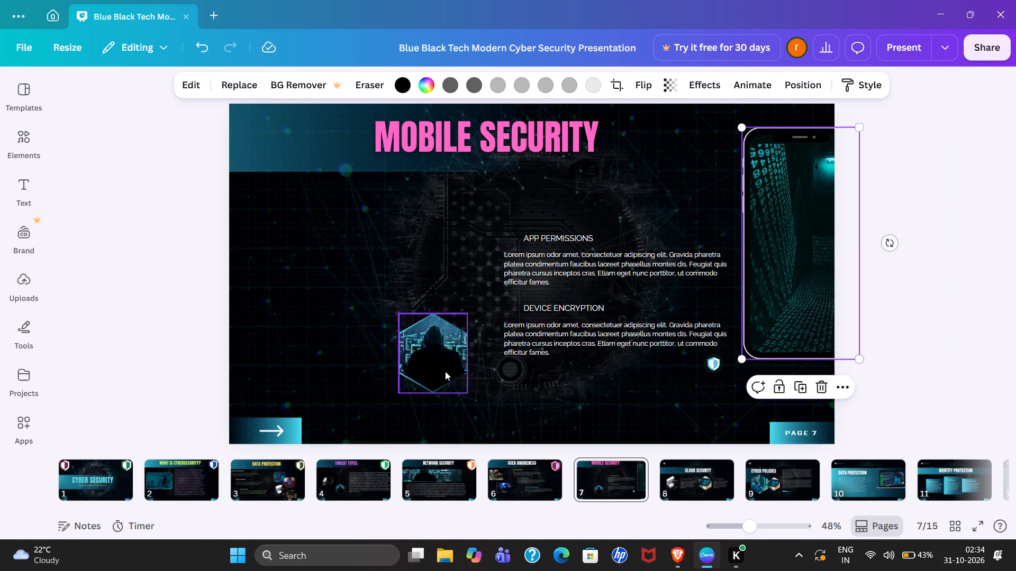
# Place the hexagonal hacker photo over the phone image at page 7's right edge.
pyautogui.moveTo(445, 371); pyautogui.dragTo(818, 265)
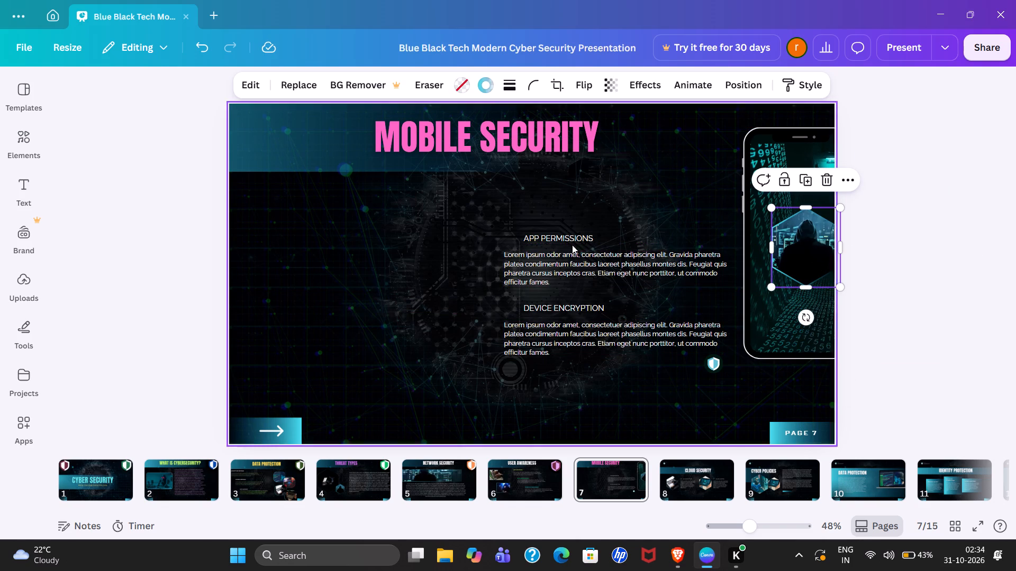
# Move page 7's APP PERMISSIONS heading to the page's left side, just below the blue gradient rectangle.
pyautogui.click(567, 240)
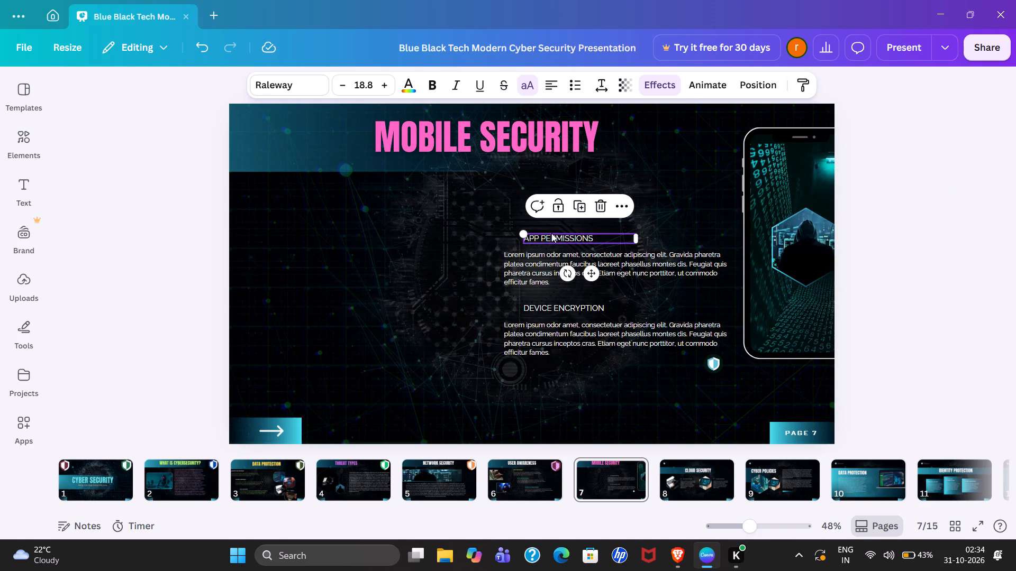
pyautogui.moveTo(551, 233); pyautogui.dragTo(300, 196)
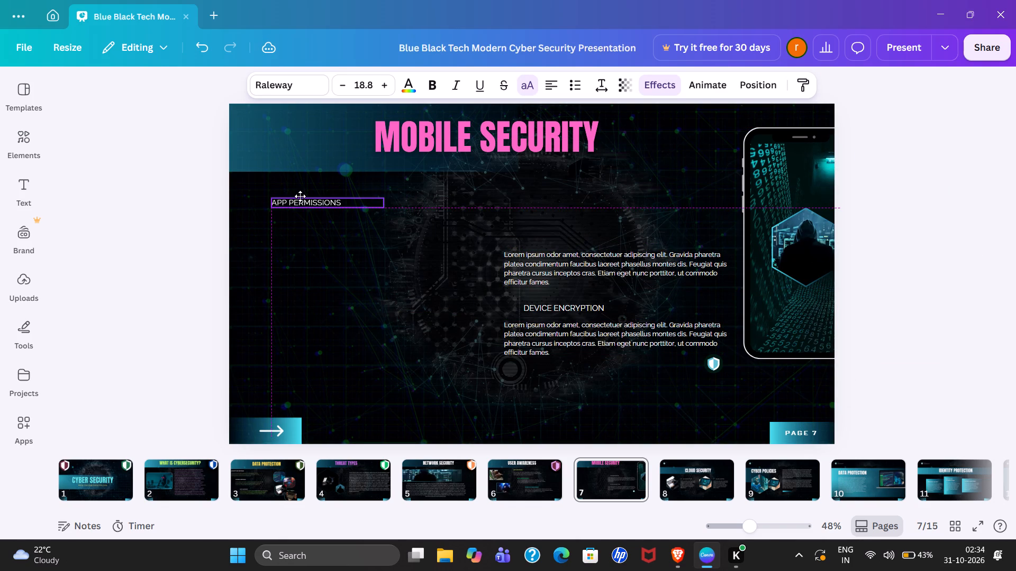
pyautogui.moveTo(300, 196); pyautogui.dragTo(299, 197)
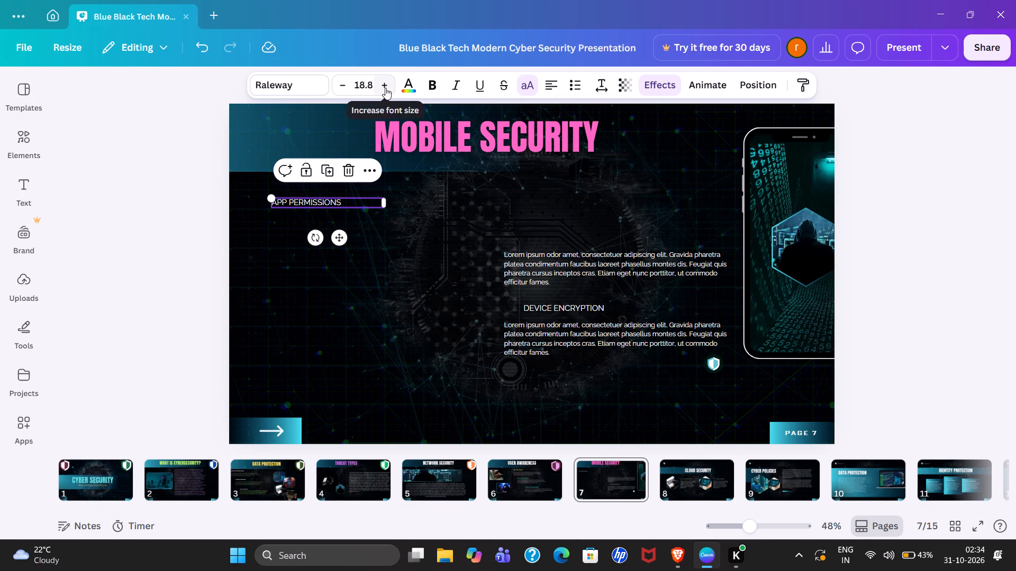
# Make the APP PERMISSIONS heading bold and enlarge its font size to 25.8.
pyautogui.click(385, 88)
pyautogui.click(385, 88)
pyautogui.click(385, 88)
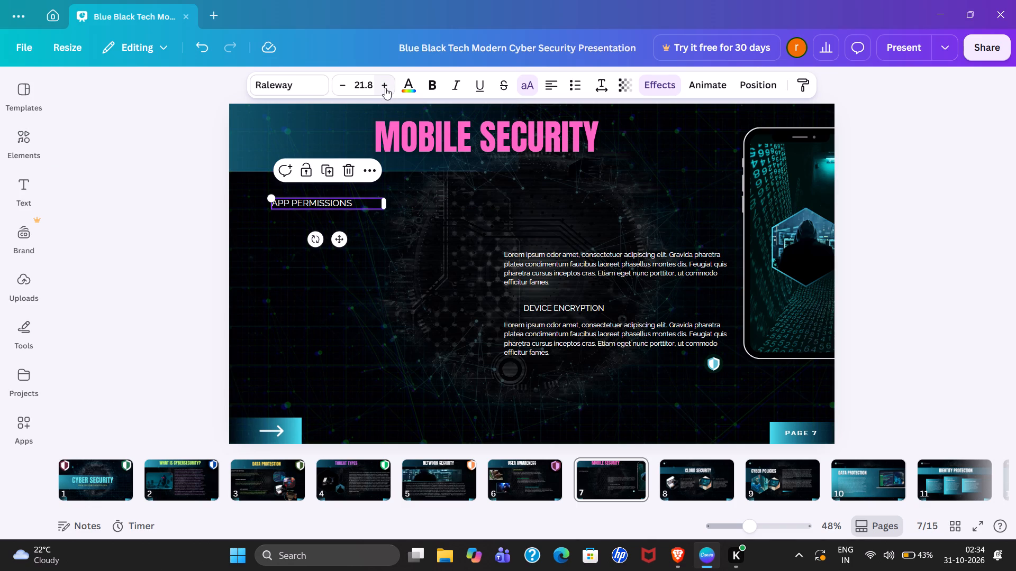
pyautogui.click(385, 88)
pyautogui.click(385, 88)
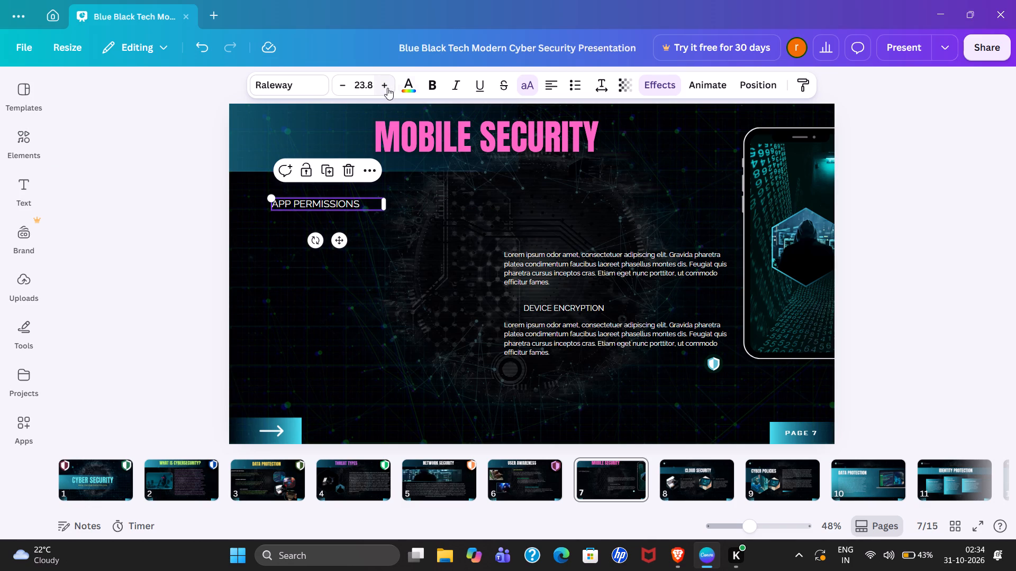
pyautogui.click(441, 82)
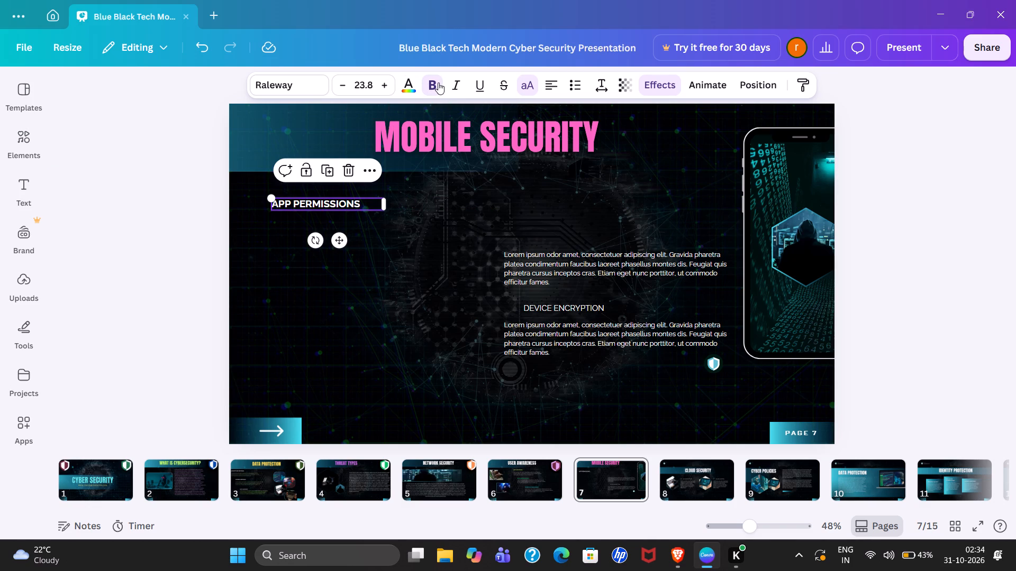
pyautogui.click(438, 82)
pyautogui.click(438, 82)
pyautogui.click(382, 83)
pyautogui.click(382, 83)
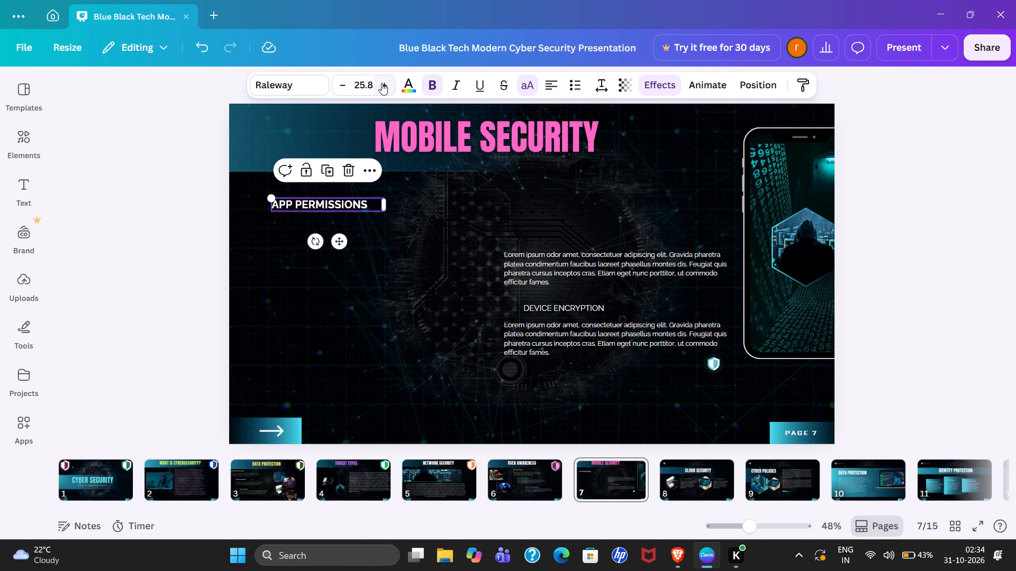
# Recolour the APP PERMISSIONS heading vivid cyan (#21dee8).
pyautogui.click(410, 84)
pyautogui.click(161, 219)
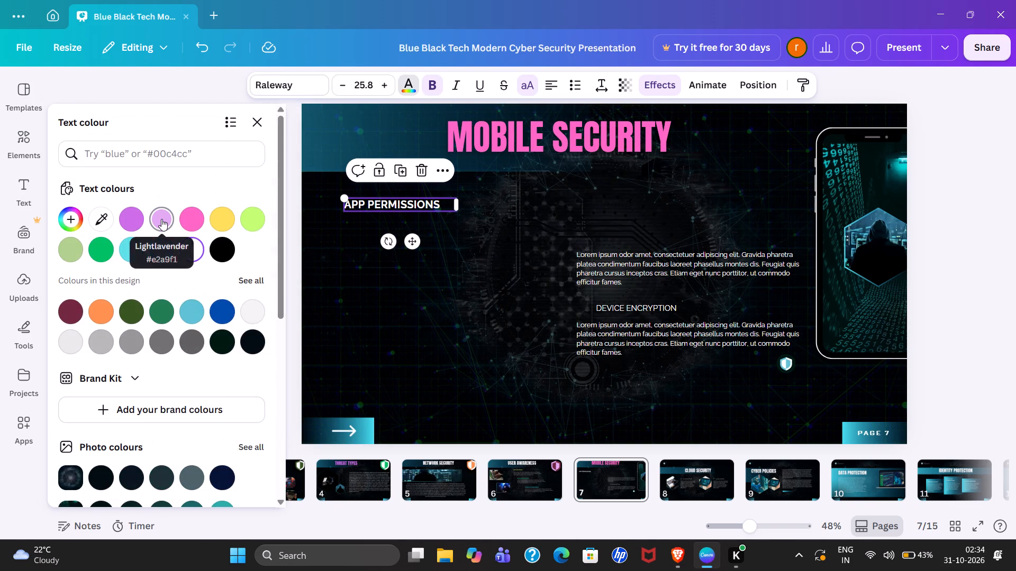
pyautogui.click(131, 226)
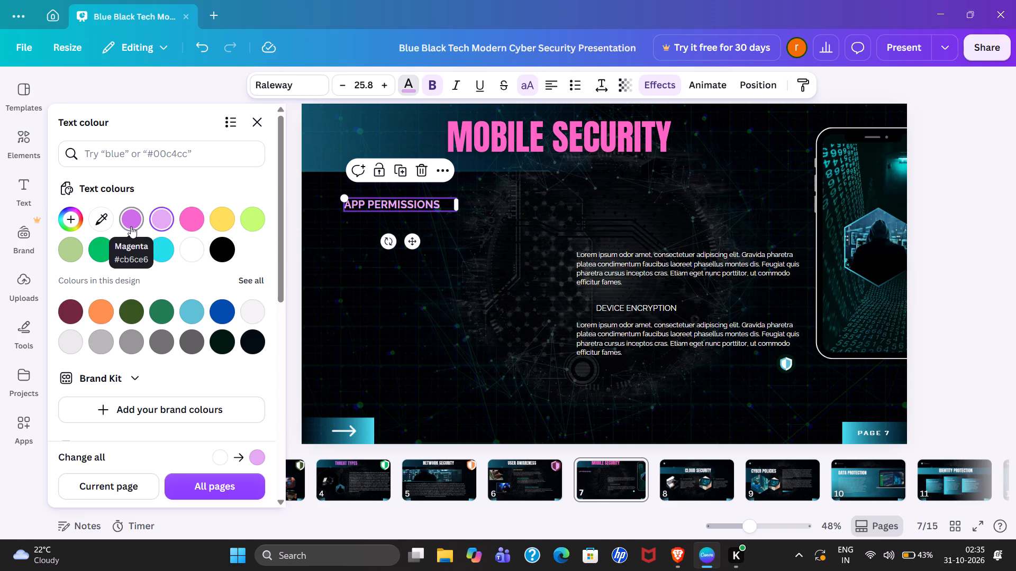
pyautogui.click(165, 251)
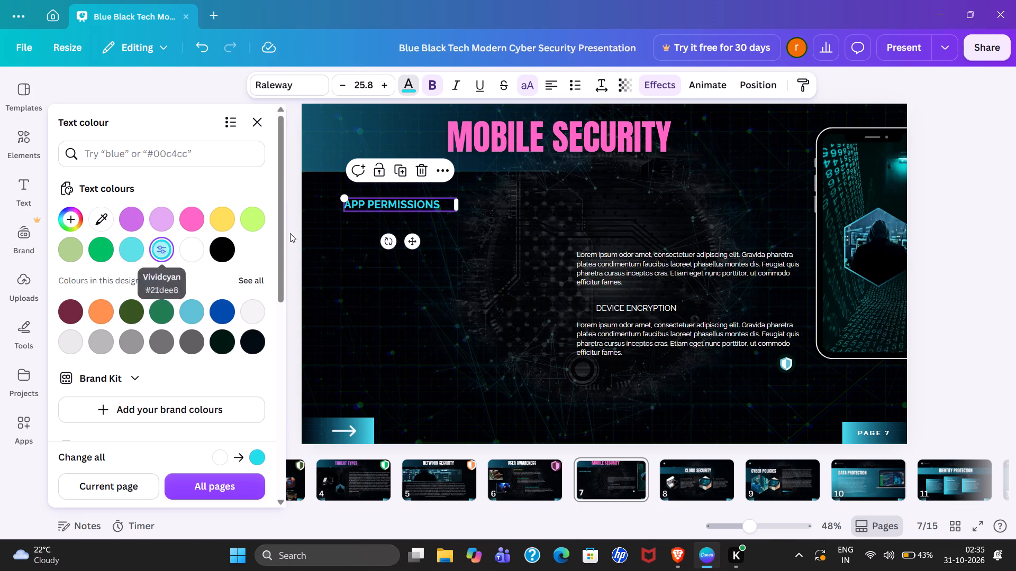
# Shift the APP PERMISSIONS heading closer to page 7's left edge and slightly lower.
pyautogui.moveTo(389, 202); pyautogui.dragTo(362, 214)
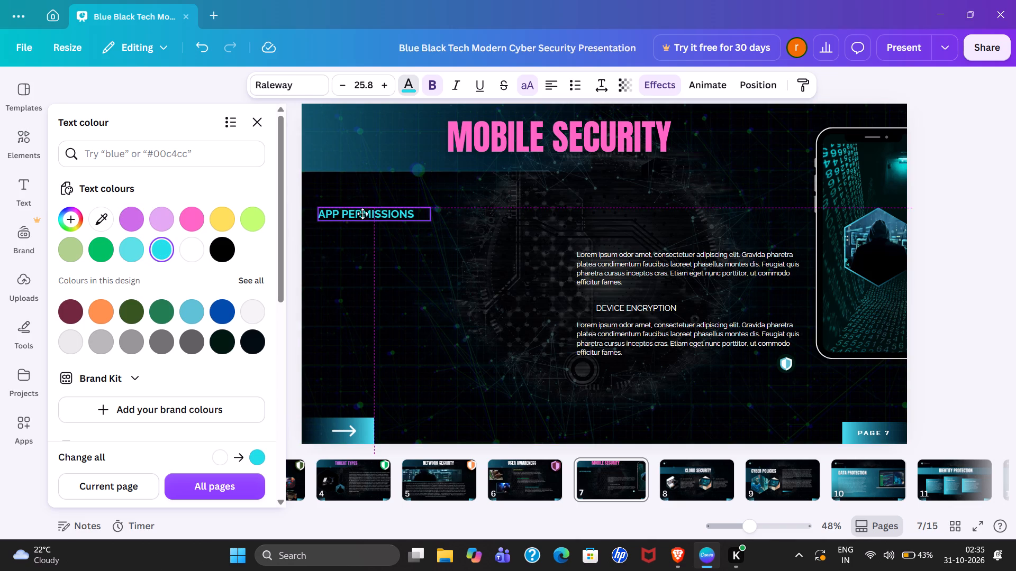
pyautogui.moveTo(362, 214); pyautogui.dragTo(365, 204)
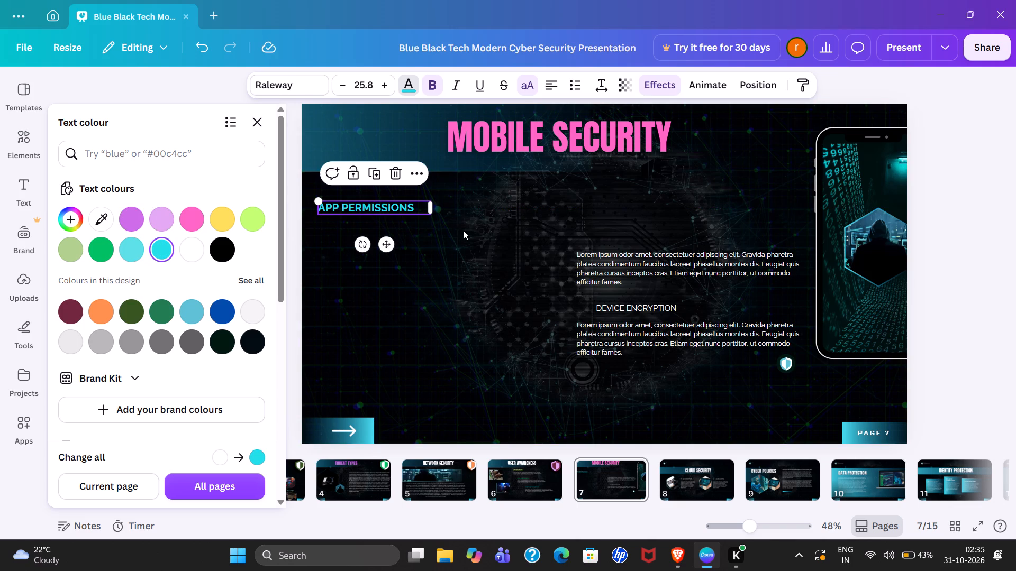
# Move the app permissions paragraph directly beneath its heading and enlarge its font size to 18.8.
pyautogui.moveTo(631, 271); pyautogui.dragTo(371, 270)
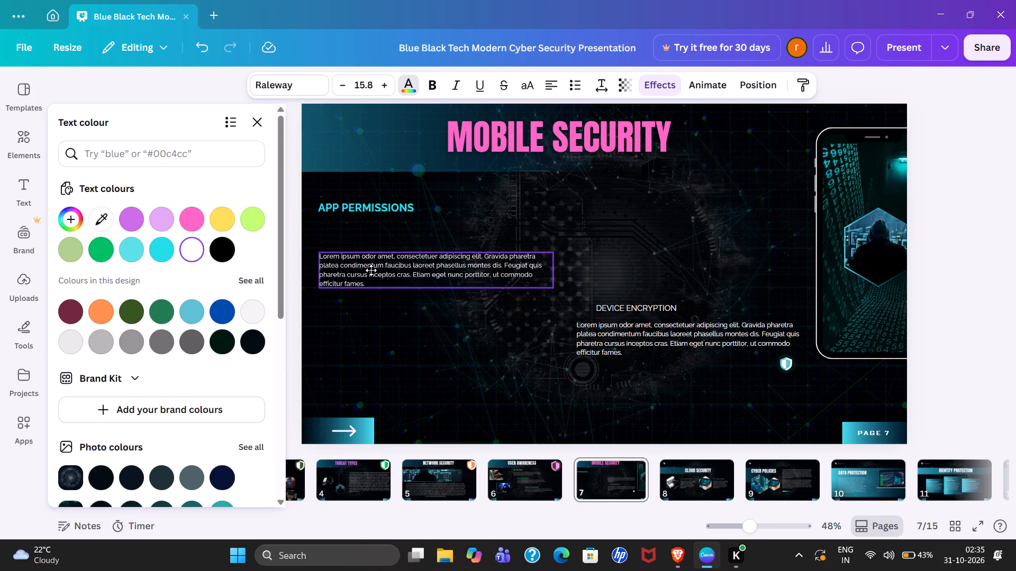
pyautogui.moveTo(371, 270); pyautogui.dragTo(369, 251)
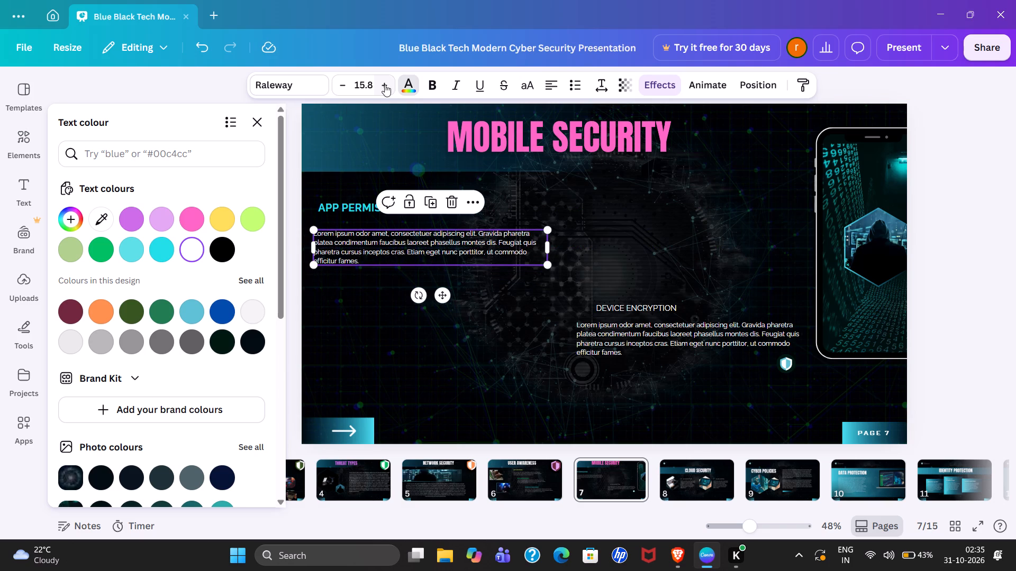
pyautogui.click(383, 85)
pyautogui.click(383, 85)
pyautogui.click(383, 85)
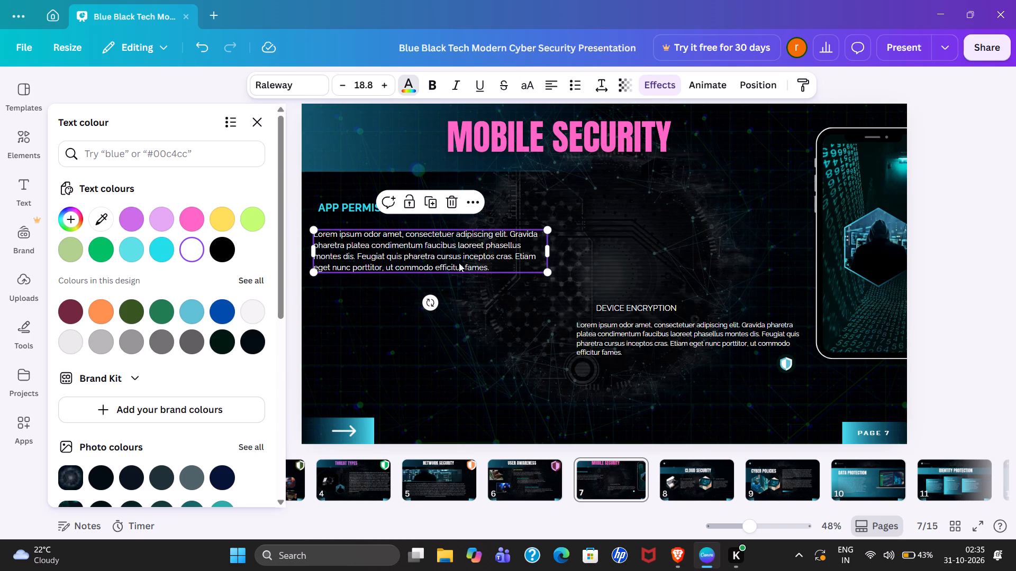
# Narrow the app permissions paragraph into a tall, slim column left-aligned under its heading.
pyautogui.moveTo(550, 247); pyautogui.dragTo(528, 257)
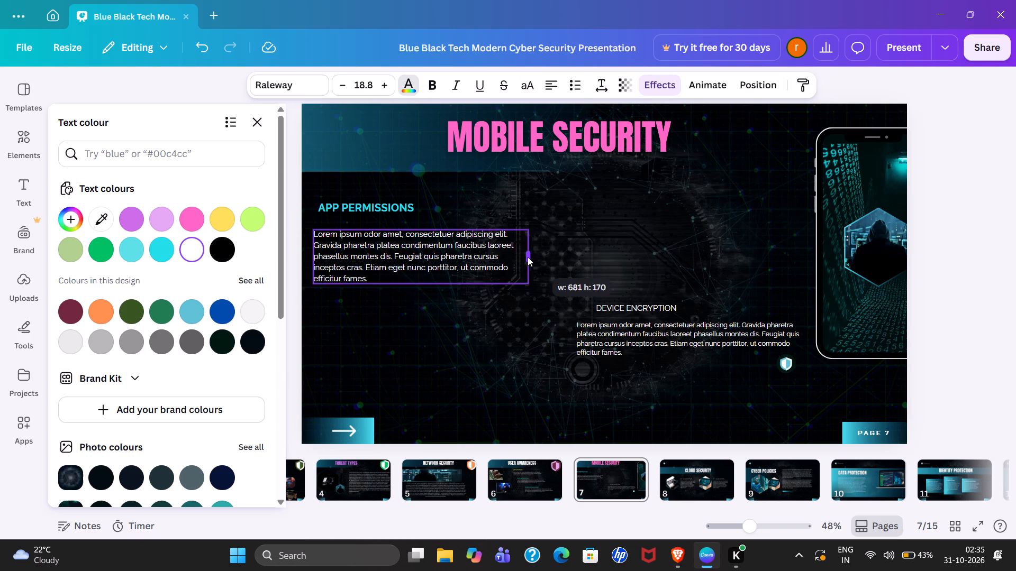
pyautogui.moveTo(528, 257); pyautogui.dragTo(394, 309)
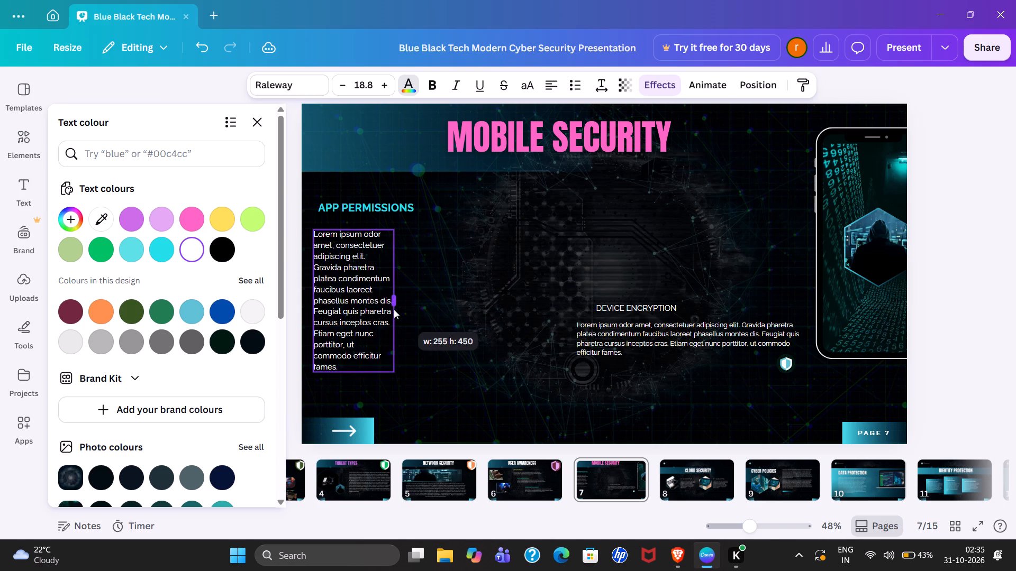
pyautogui.moveTo(394, 309); pyautogui.dragTo(400, 309)
pyautogui.moveTo(349, 300); pyautogui.dragTo(355, 299)
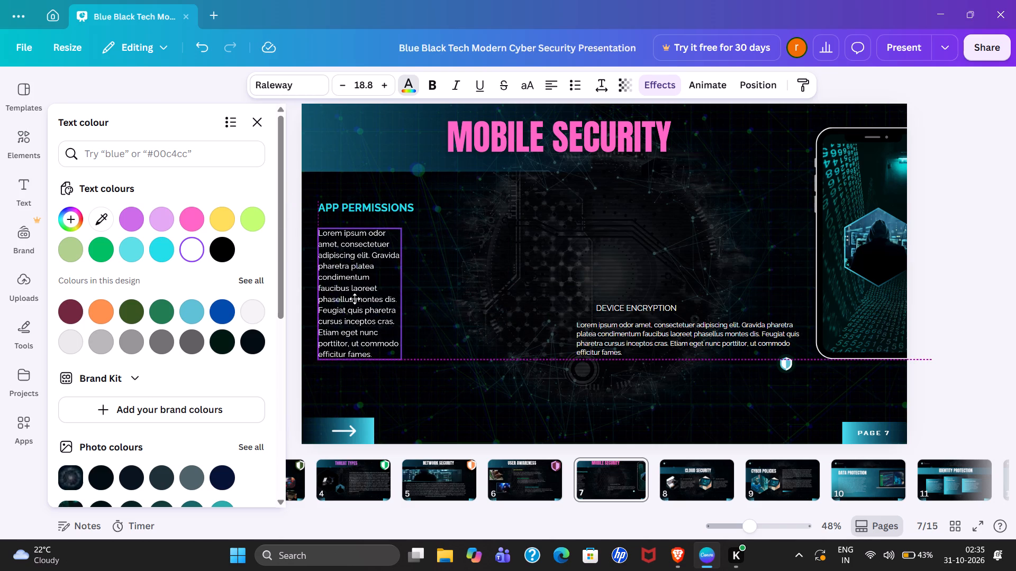
pyautogui.moveTo(355, 299); pyautogui.dragTo(360, 298)
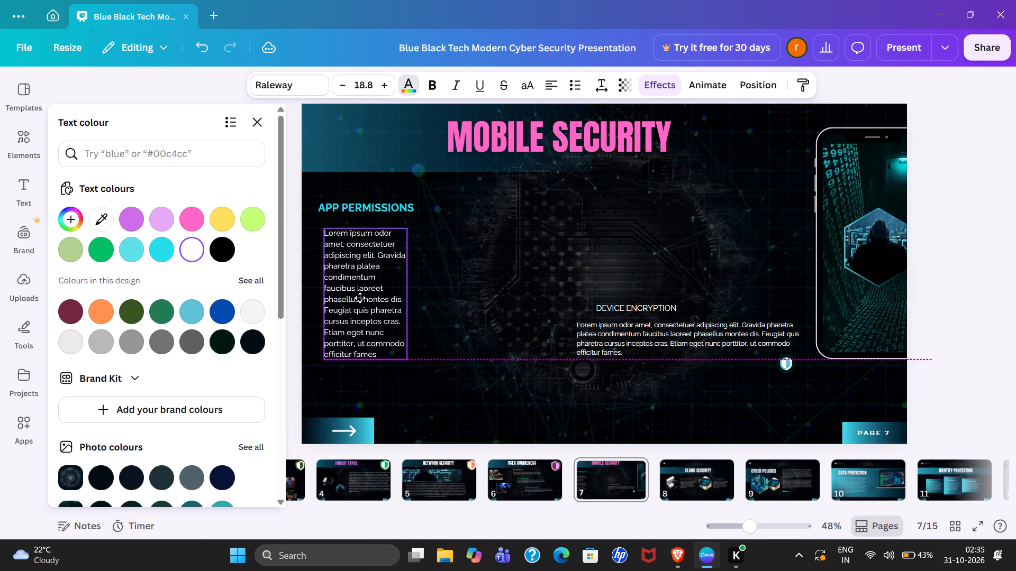
pyautogui.moveTo(360, 298); pyautogui.dragTo(355, 294)
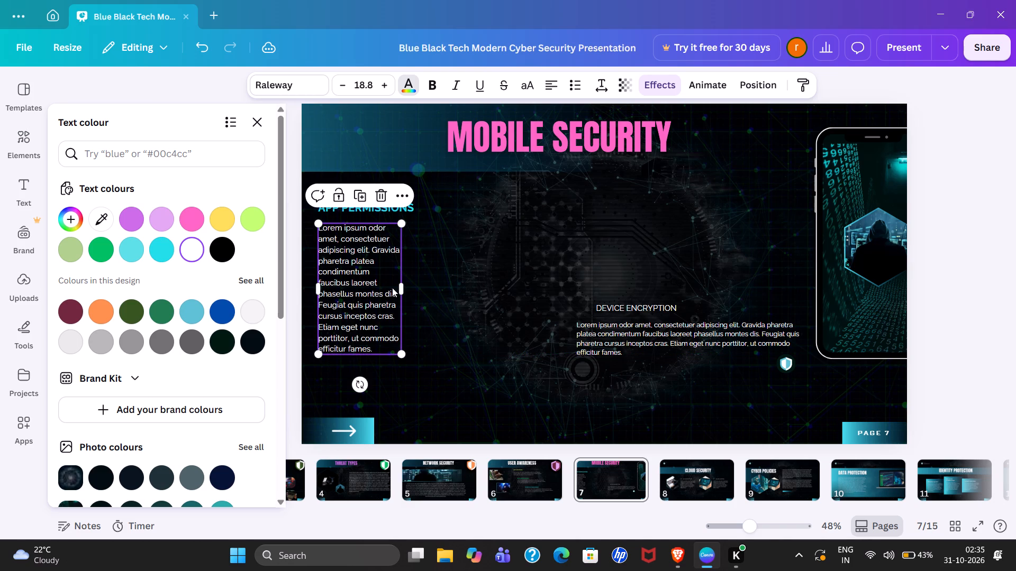
pyautogui.moveTo(402, 285); pyautogui.dragTo(407, 285)
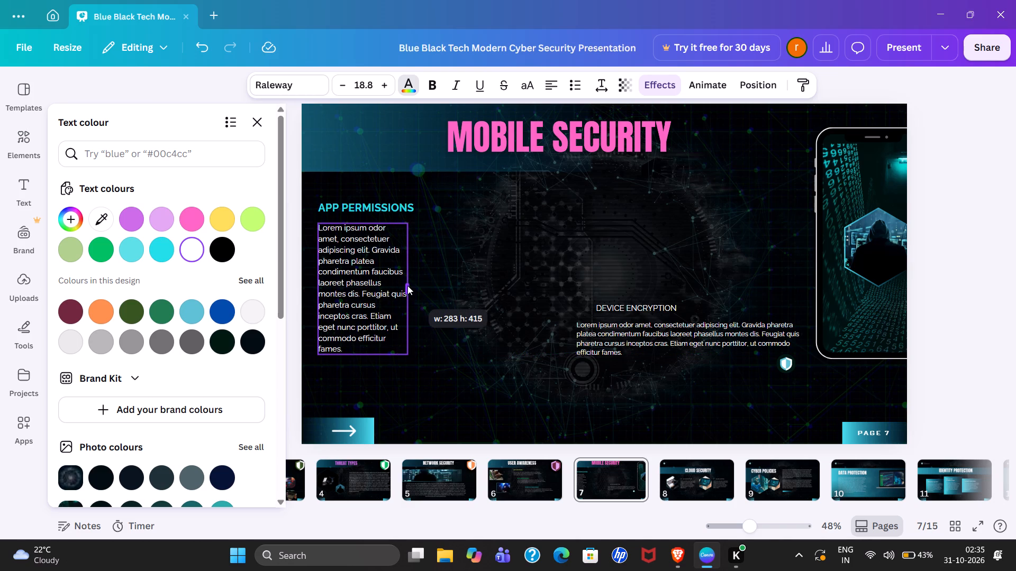
pyautogui.moveTo(407, 285); pyautogui.dragTo(406, 285)
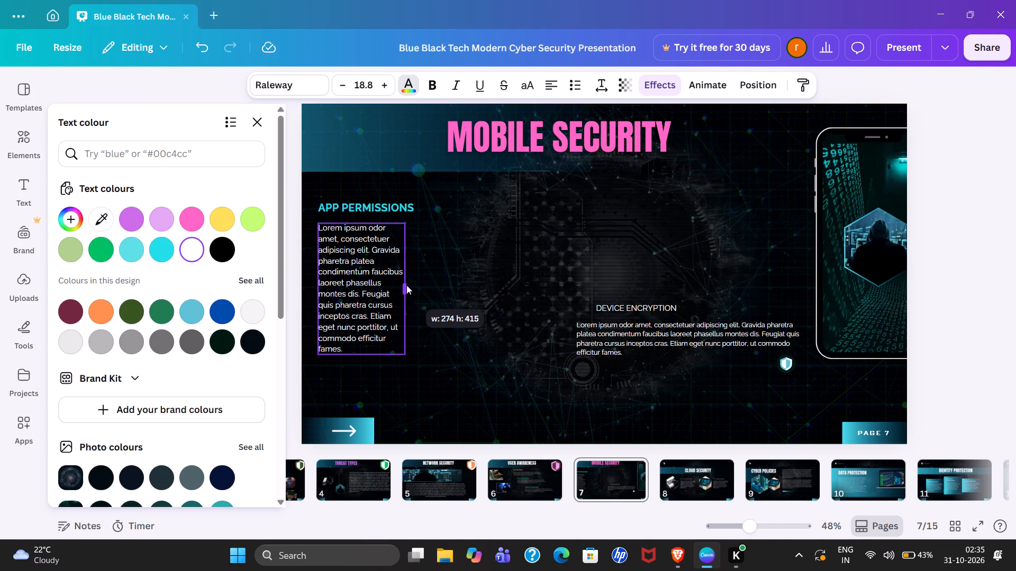
pyautogui.moveTo(406, 285); pyautogui.dragTo(396, 284)
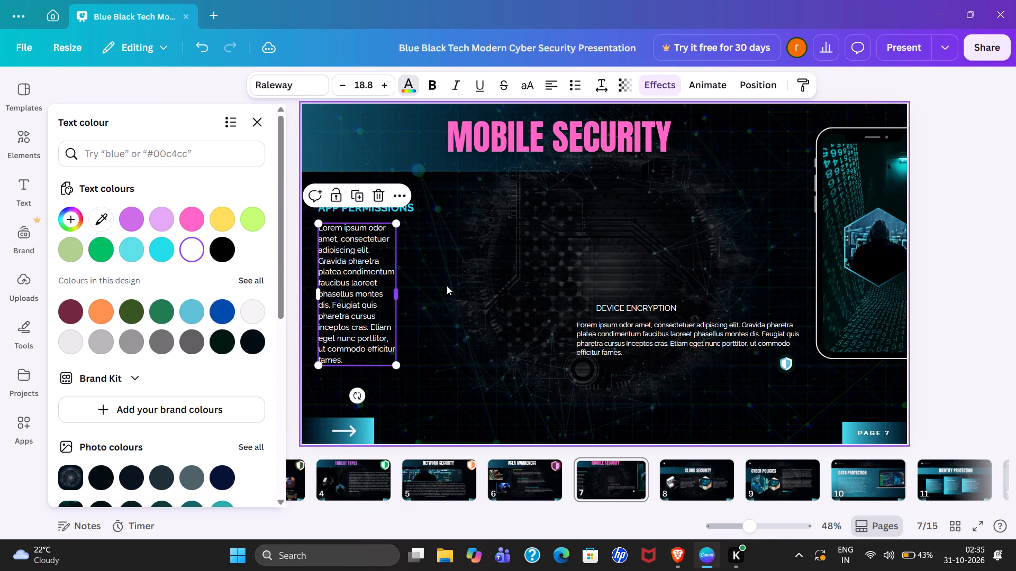
# Move the phone image beside the app permissions column, below the title, and place the hexagonal hacker photo over its screen's left part.
pyautogui.moveTo(833, 194); pyautogui.dragTo(419, 239)
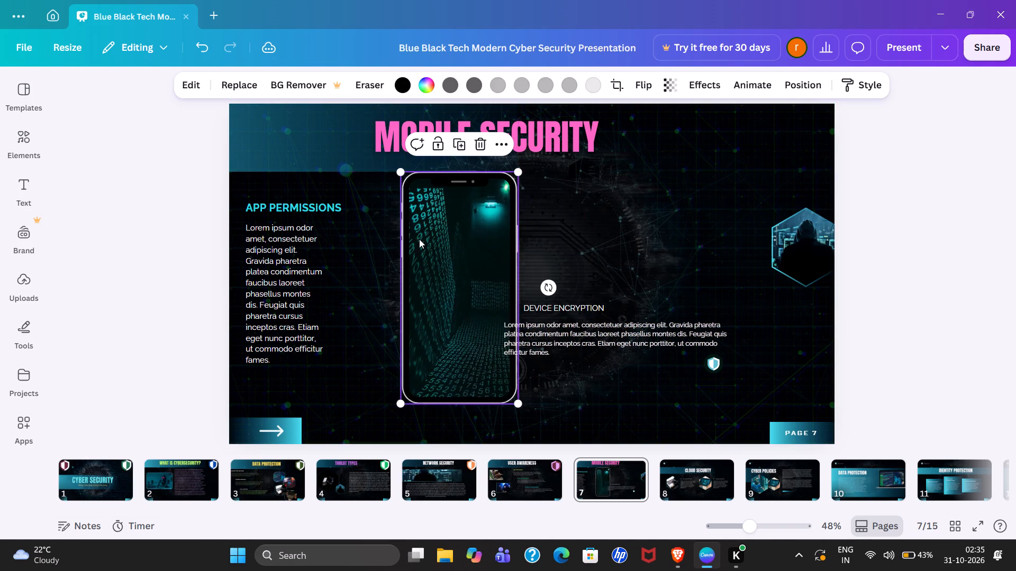
pyautogui.moveTo(803, 240); pyautogui.dragTo(430, 272)
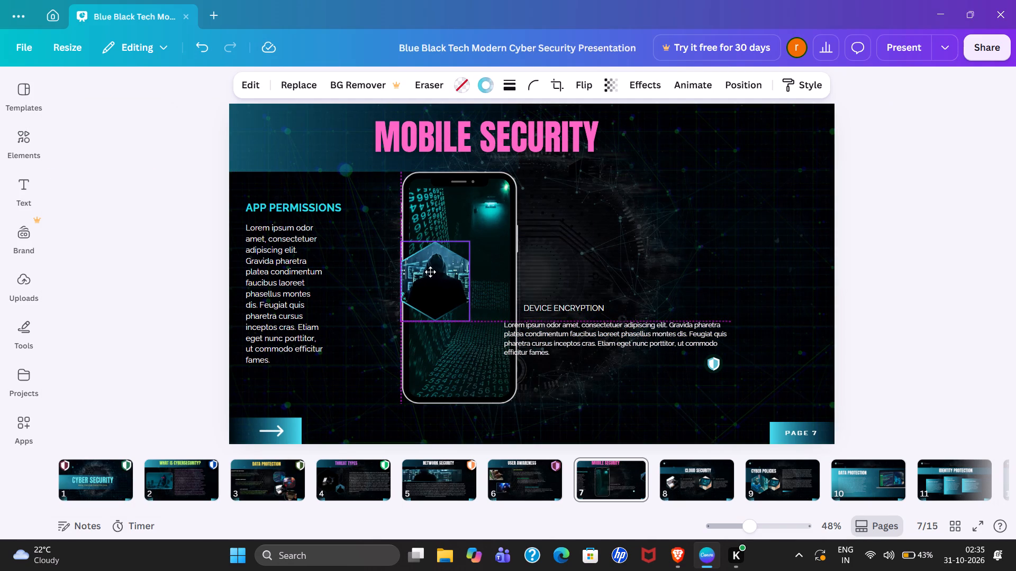
pyautogui.moveTo(430, 272); pyautogui.dragTo(434, 259)
# Move the DEVICE ENCRYPTION heading to page 7's upper-right area, roughly level with the APP PERMISSIONS heading.
pyautogui.moveTo(556, 306); pyautogui.dragTo(602, 244)
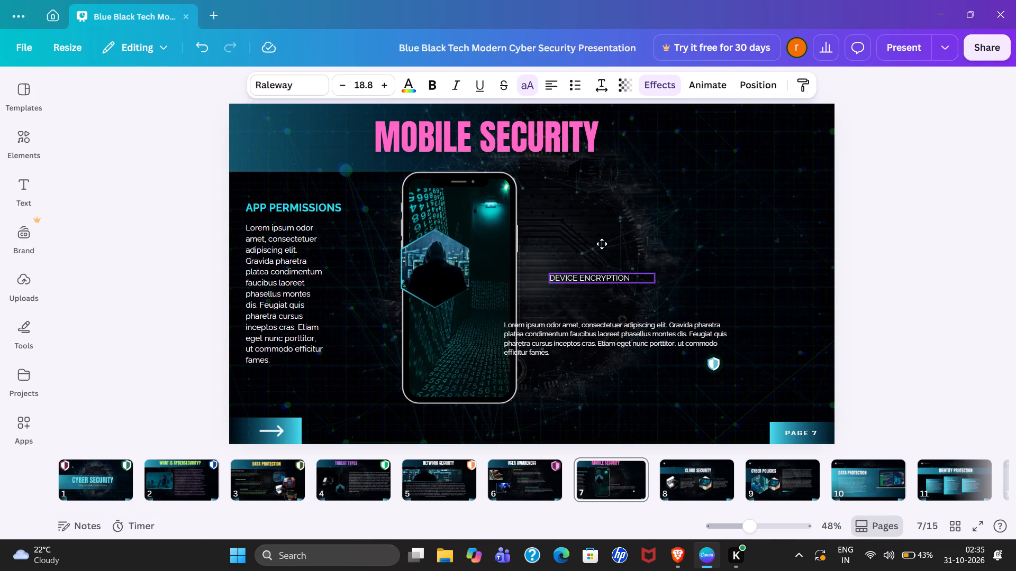
pyautogui.moveTo(602, 244); pyautogui.dragTo(668, 197)
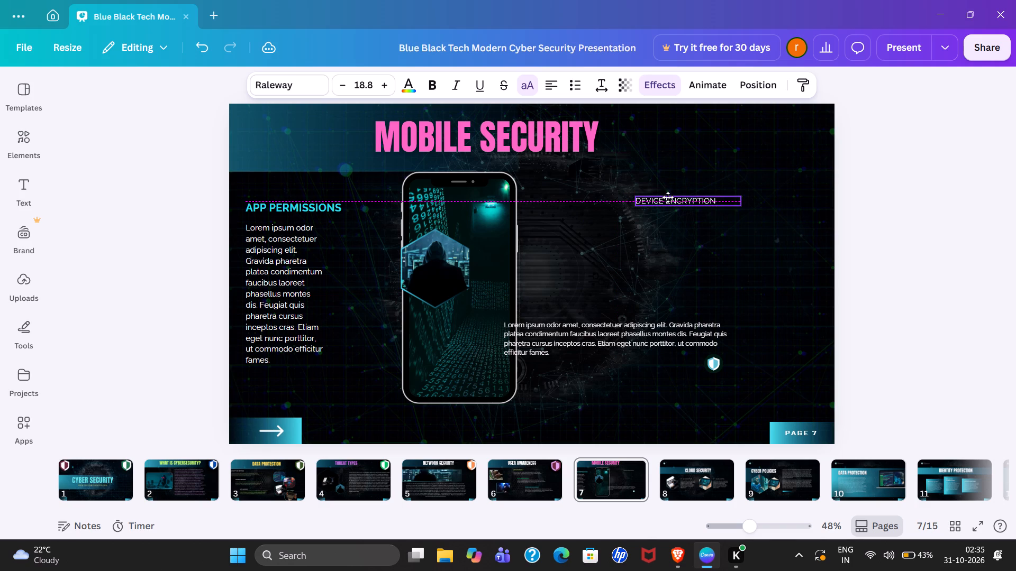
pyautogui.moveTo(668, 197); pyautogui.dragTo(663, 197)
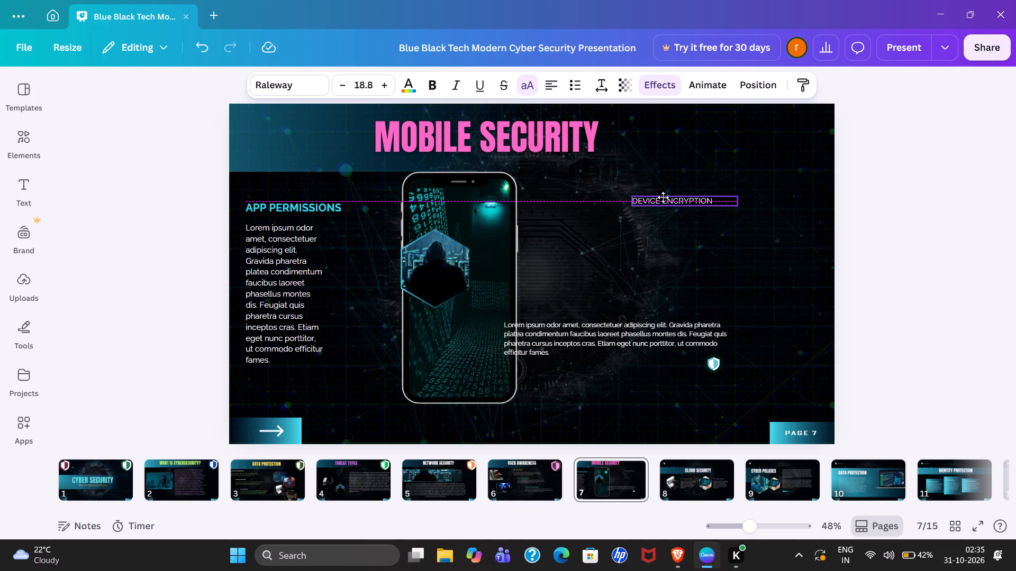
pyautogui.moveTo(663, 197); pyautogui.dragTo(668, 196)
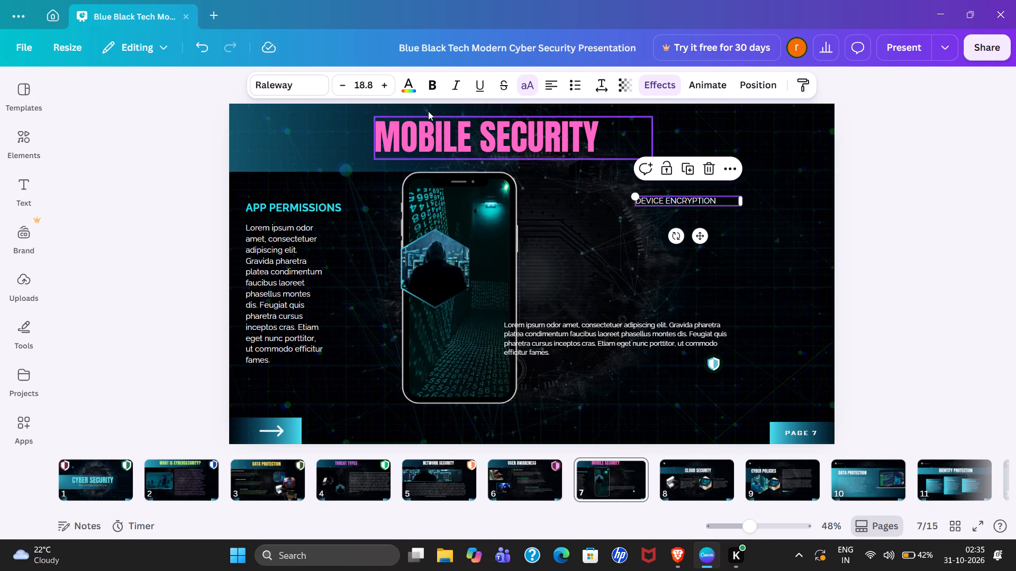
# Make the DEVICE ENCRYPTION heading bold and enlarge its font size to 22.8.
pyautogui.click(385, 82)
pyautogui.click(385, 82)
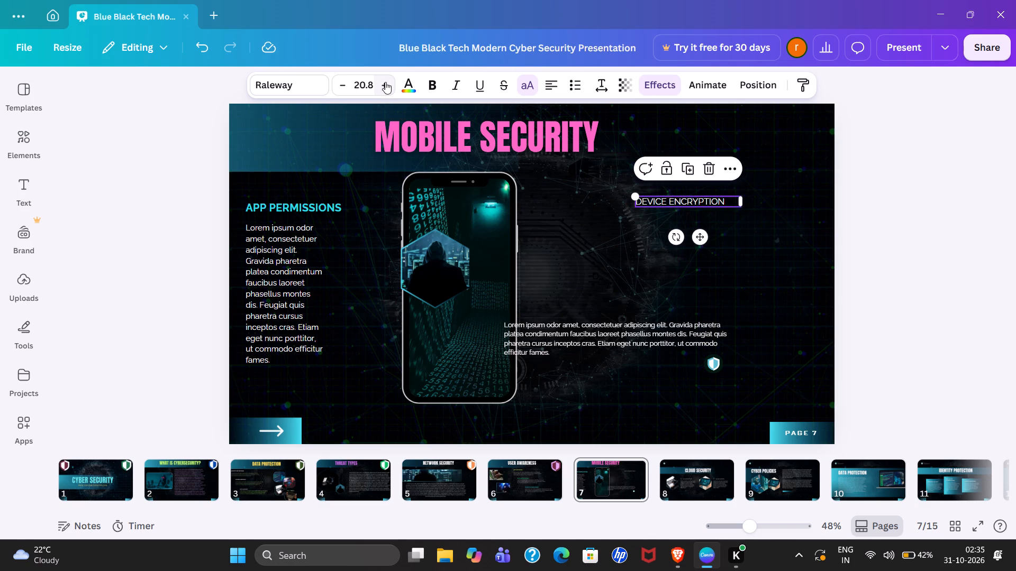
pyautogui.click(385, 82)
pyautogui.click(433, 80)
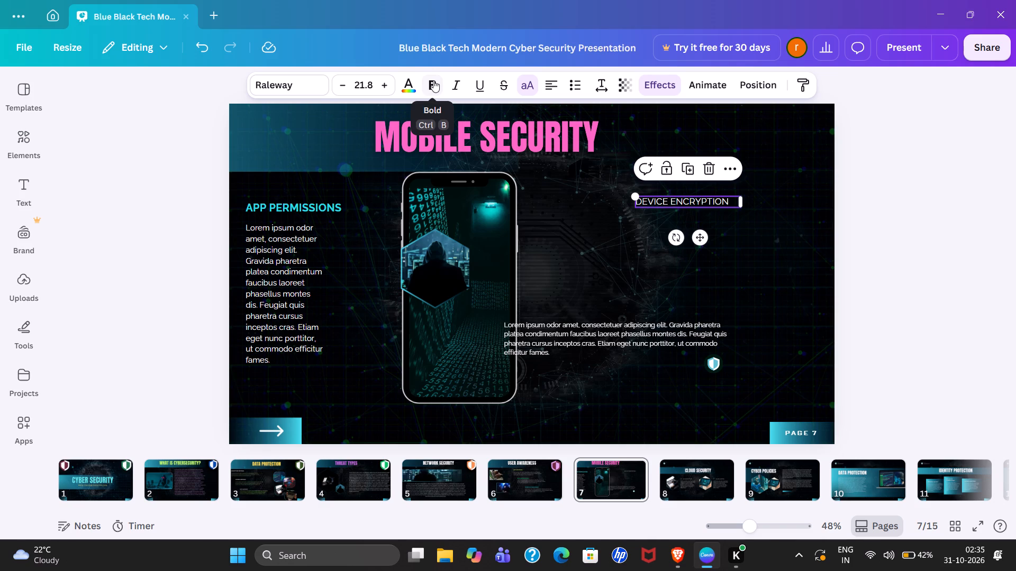
pyautogui.click(383, 86)
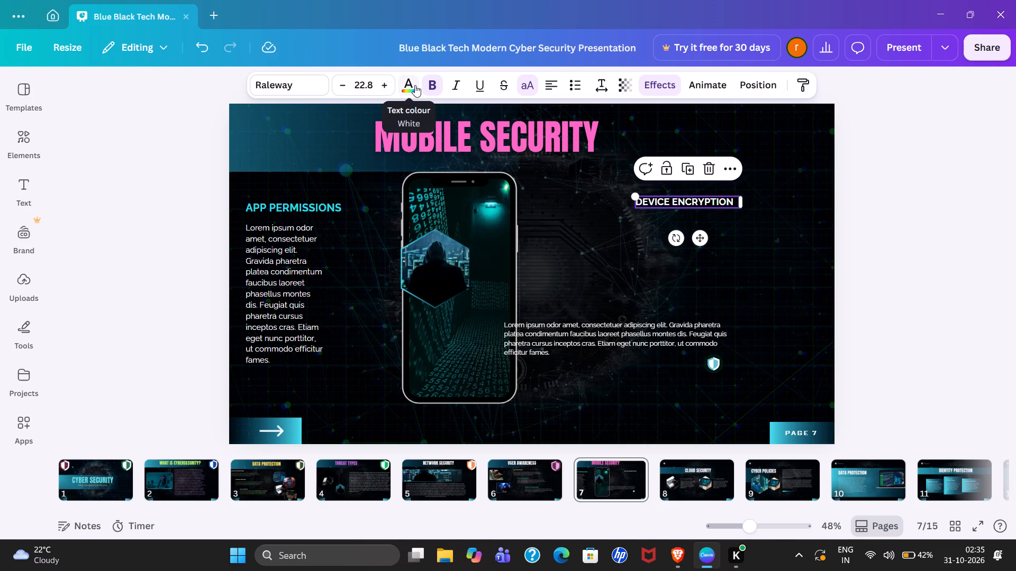
# Colour the DEVICE ENCRYPTION heading the same bright cyan as the APP PERMISSIONS heading.
pyautogui.click(409, 86)
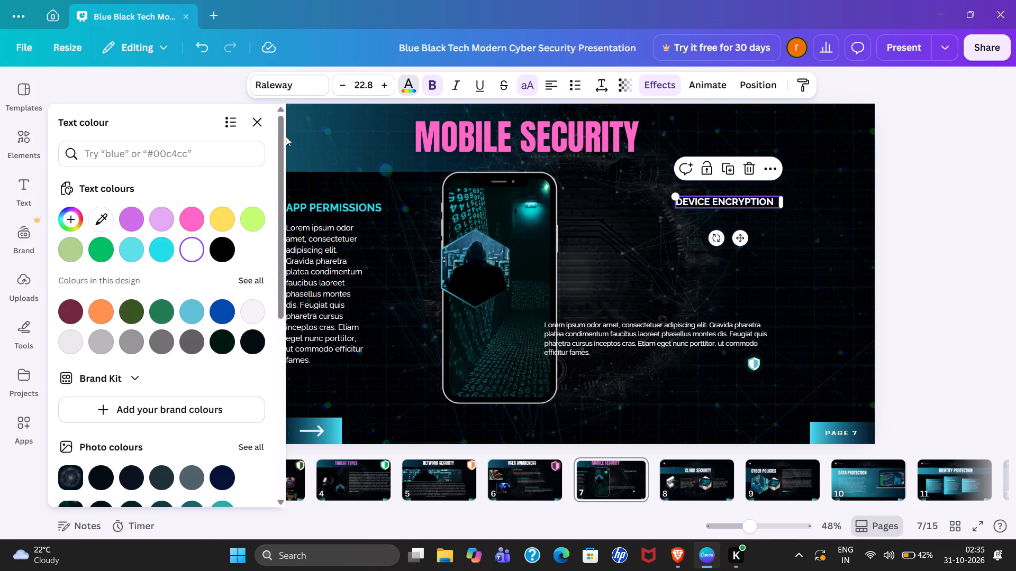
pyautogui.click(107, 254)
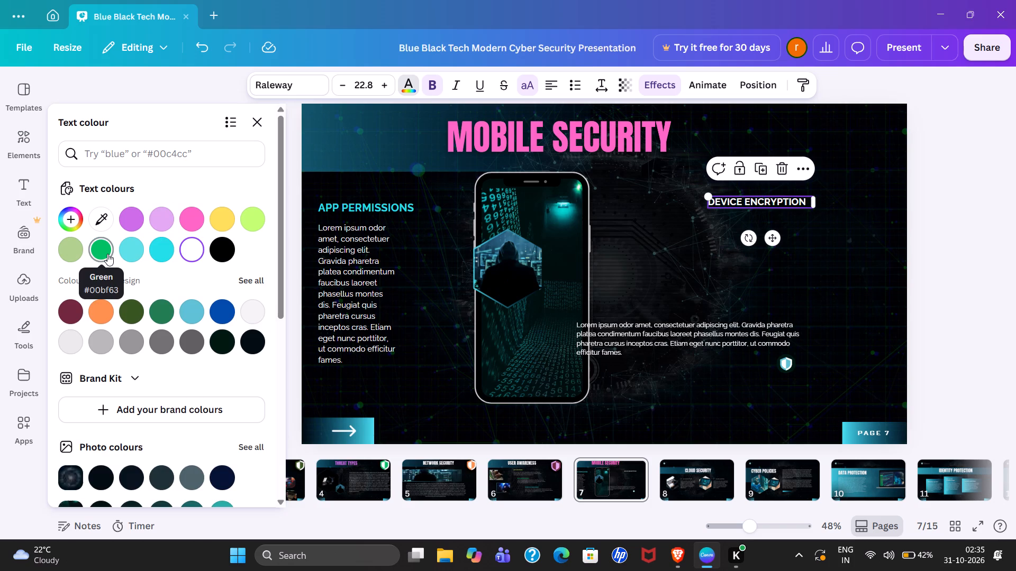
pyautogui.click(139, 252)
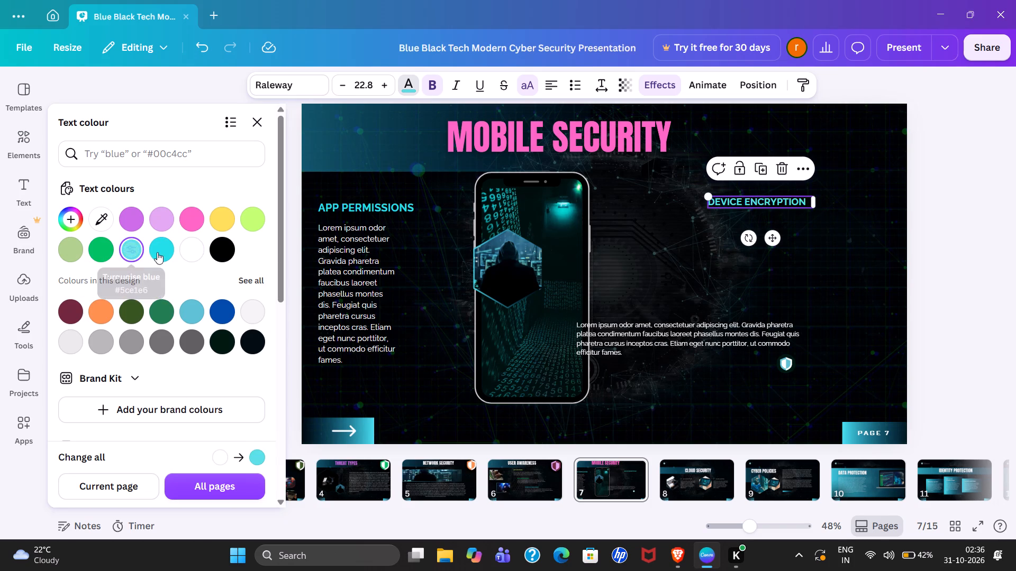
pyautogui.click(161, 252)
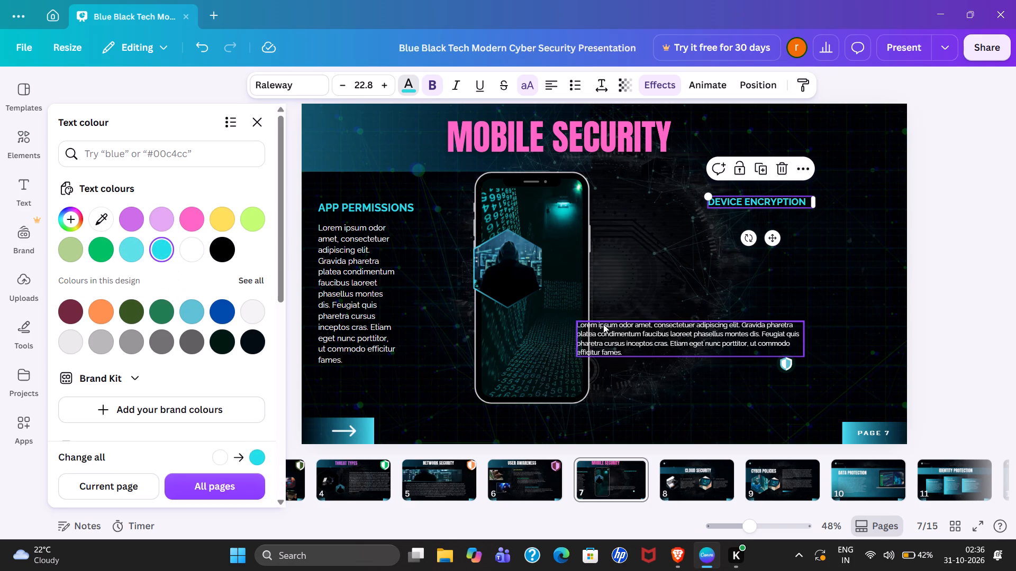
# Move the device encryption paragraph up to just below its heading's level and narrow it into a tall, slim column.
pyautogui.moveTo(619, 326); pyautogui.dragTo(712, 228)
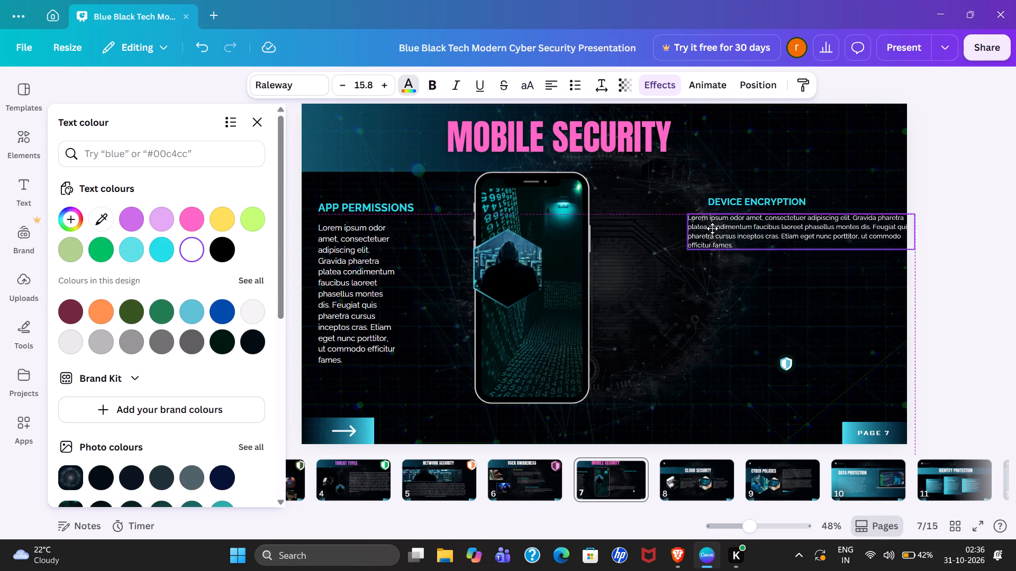
pyautogui.moveTo(712, 228); pyautogui.dragTo(696, 227)
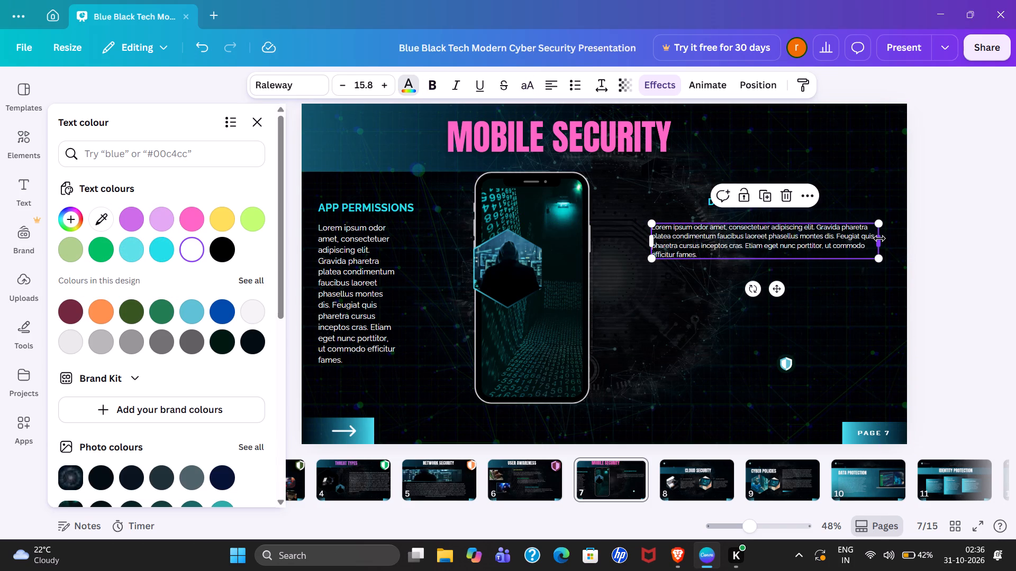
pyautogui.moveTo(879, 238); pyautogui.dragTo(732, 297)
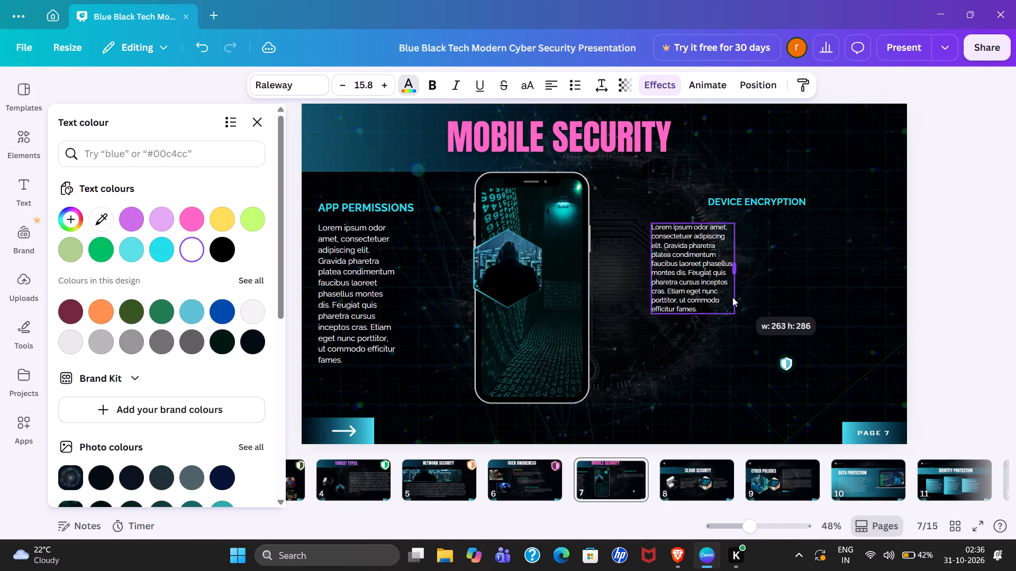
pyautogui.moveTo(732, 297); pyautogui.dragTo(712, 331)
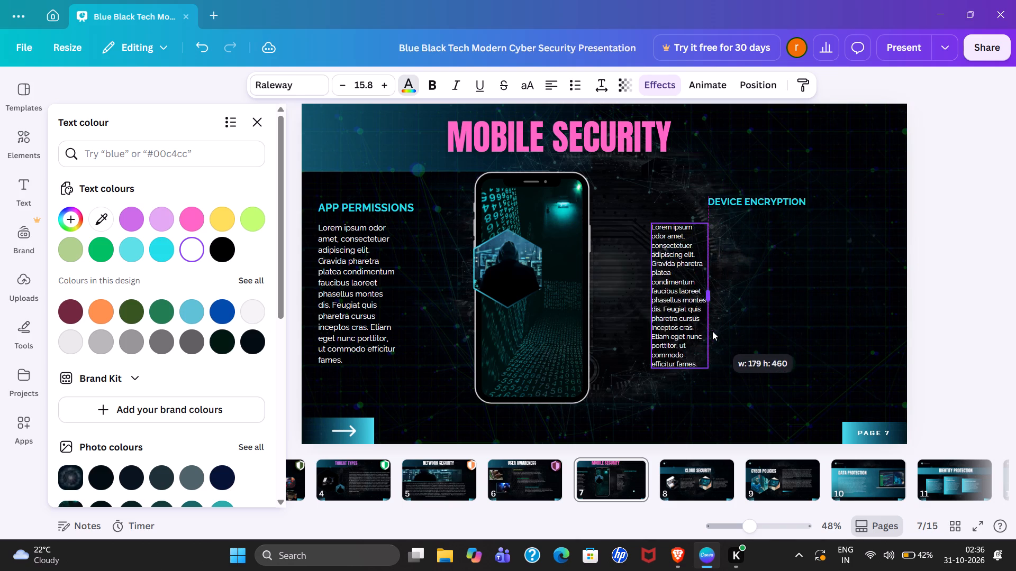
pyautogui.moveTo(712, 331); pyautogui.dragTo(720, 329)
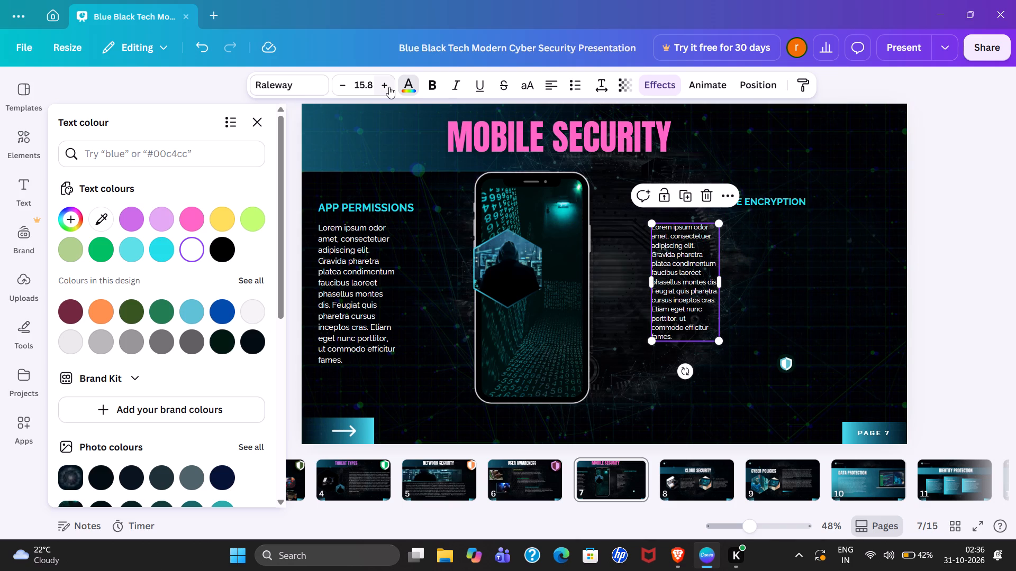
# Enlarge the device encryption paragraph's font size to 18.8, matching the app permissions paragraph.
pyautogui.click(386, 86)
pyautogui.click(386, 86)
pyautogui.click(386, 86)
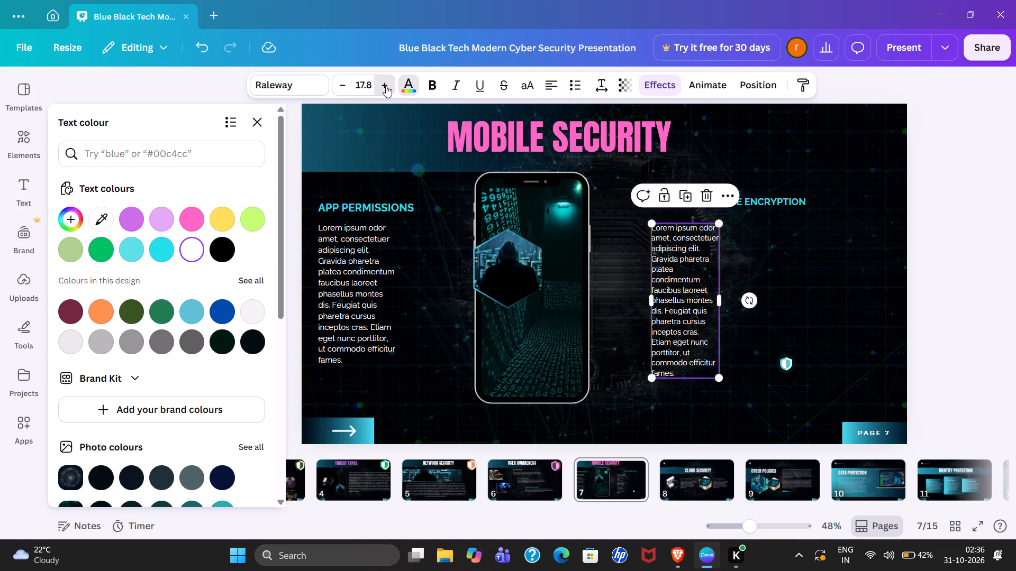
pyautogui.click(334, 277)
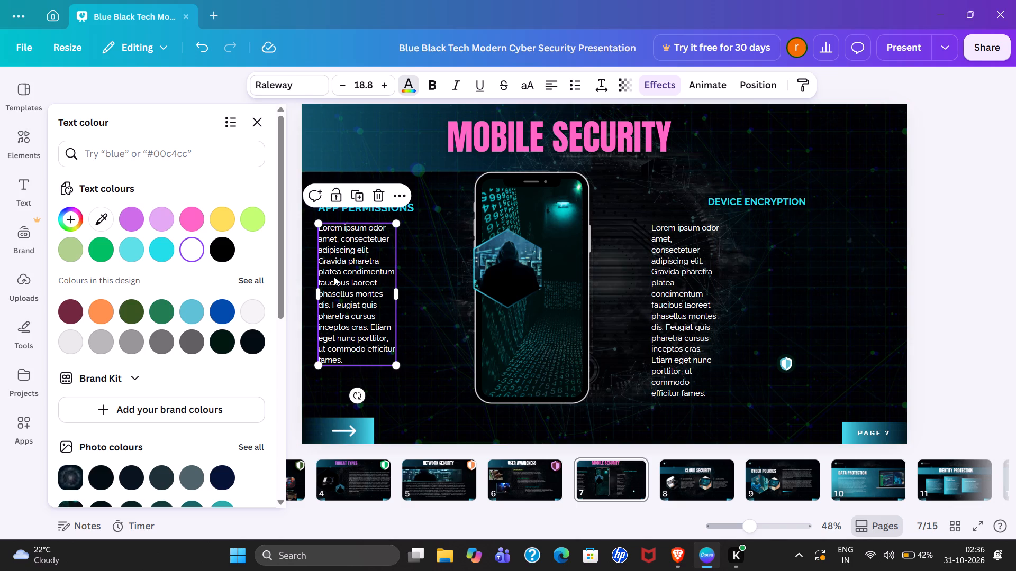
pyautogui.click(383, 85)
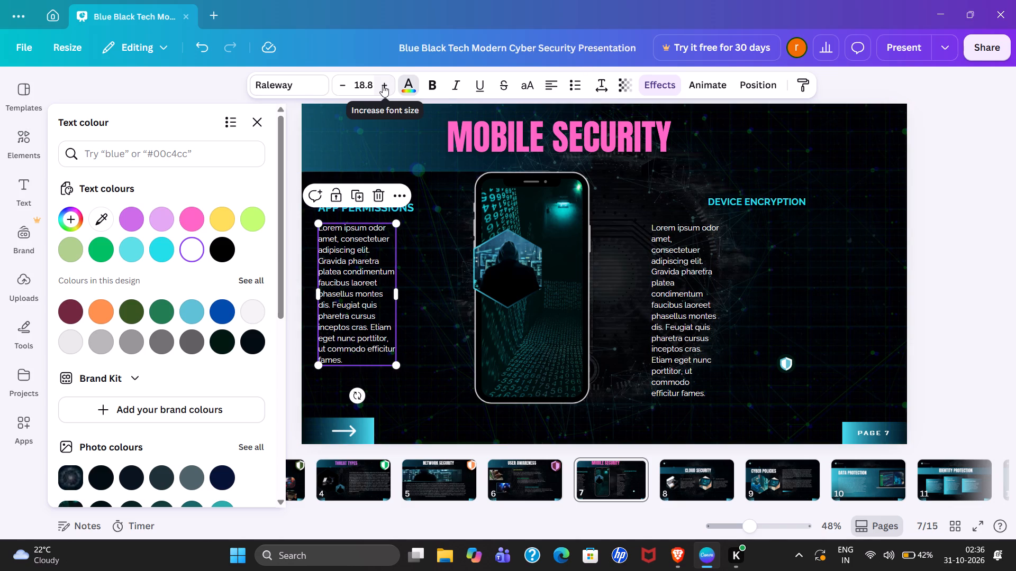
pyautogui.click(343, 85)
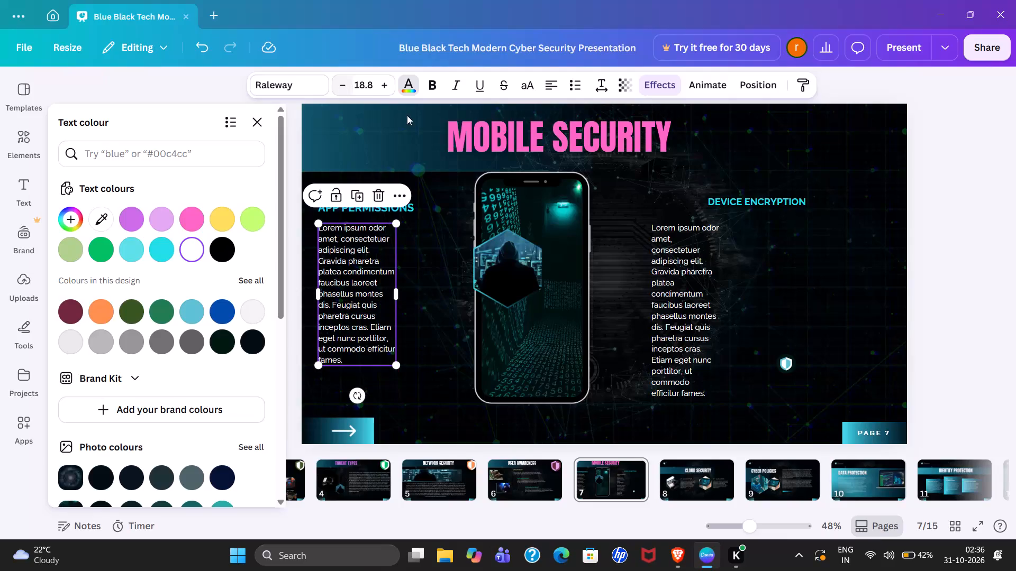
# Widen the device encryption paragraph to about 252 and place it directly under its heading, aligned to the heading's left edge.
pyautogui.click(694, 288)
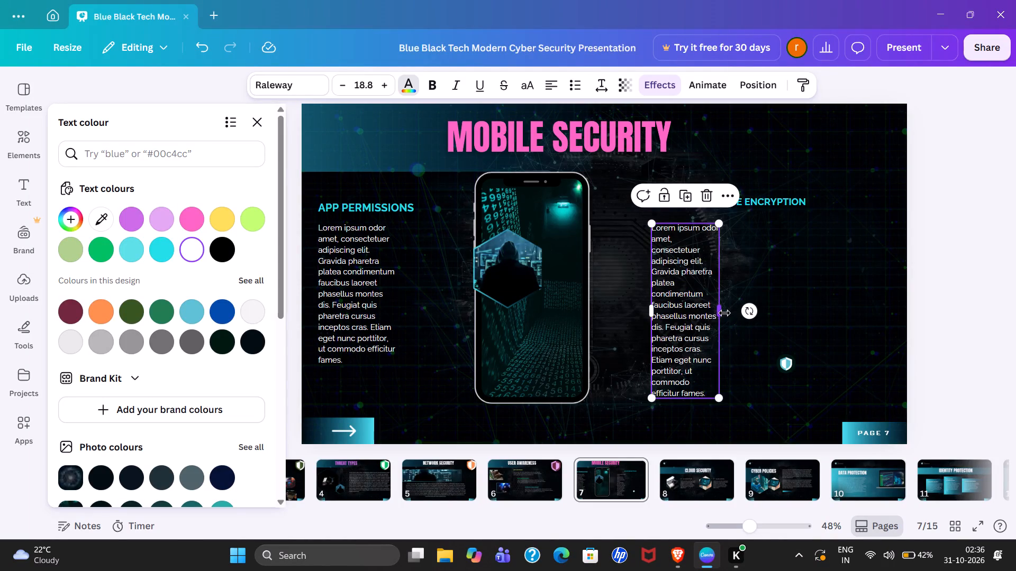
pyautogui.moveTo(720, 313); pyautogui.dragTo(730, 312)
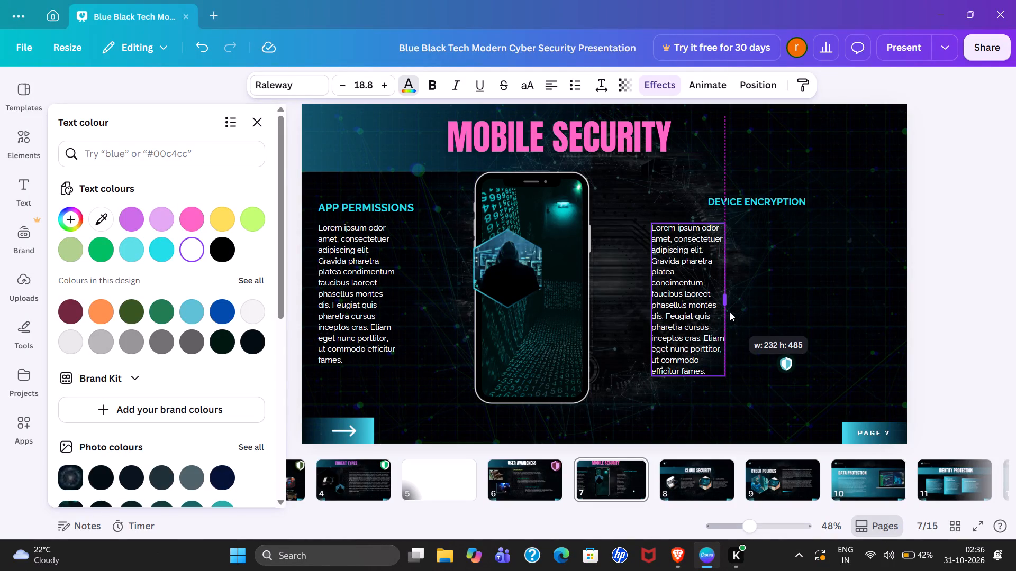
pyautogui.moveTo(730, 312); pyautogui.dragTo(732, 315)
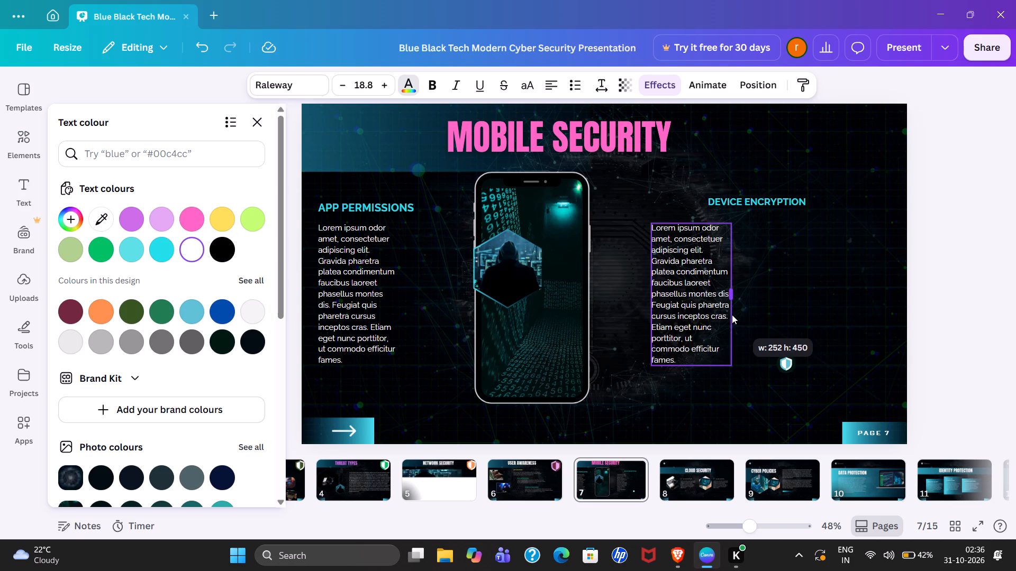
pyautogui.moveTo(732, 315); pyautogui.dragTo(732, 314)
pyautogui.moveTo(690, 306); pyautogui.dragTo(716, 304)
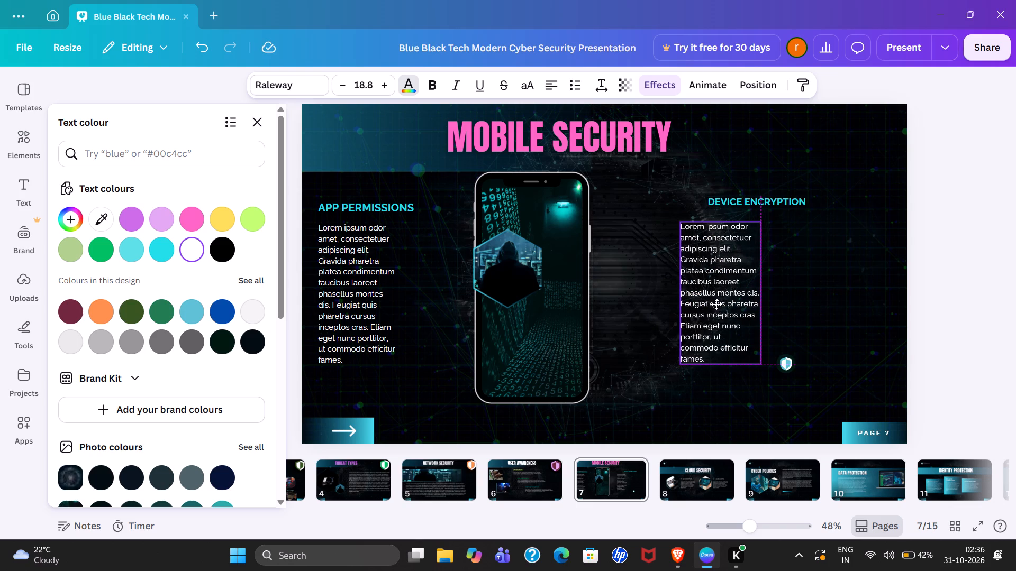
pyautogui.moveTo(716, 304); pyautogui.dragTo(755, 294)
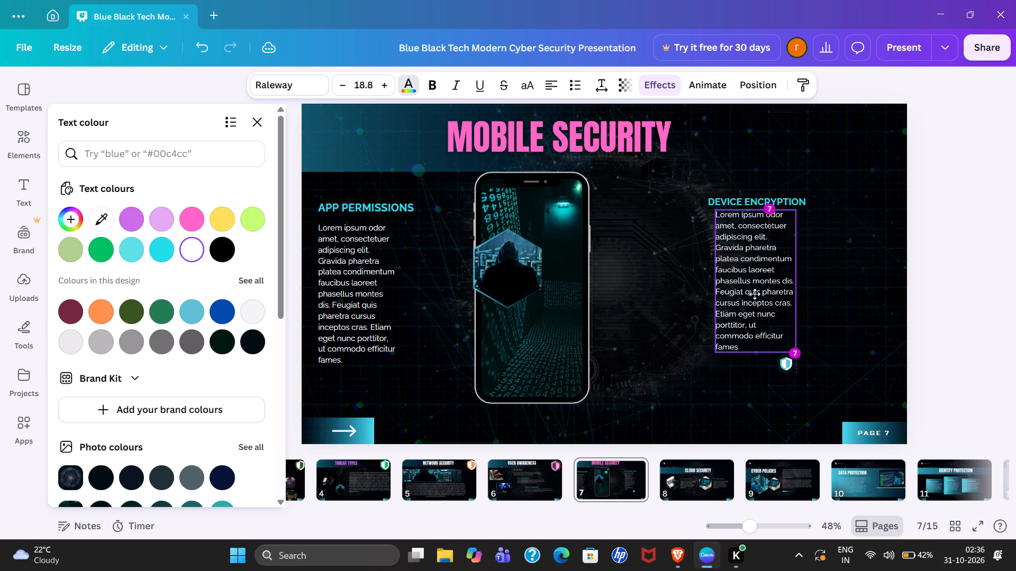
pyautogui.moveTo(755, 294); pyautogui.dragTo(749, 302)
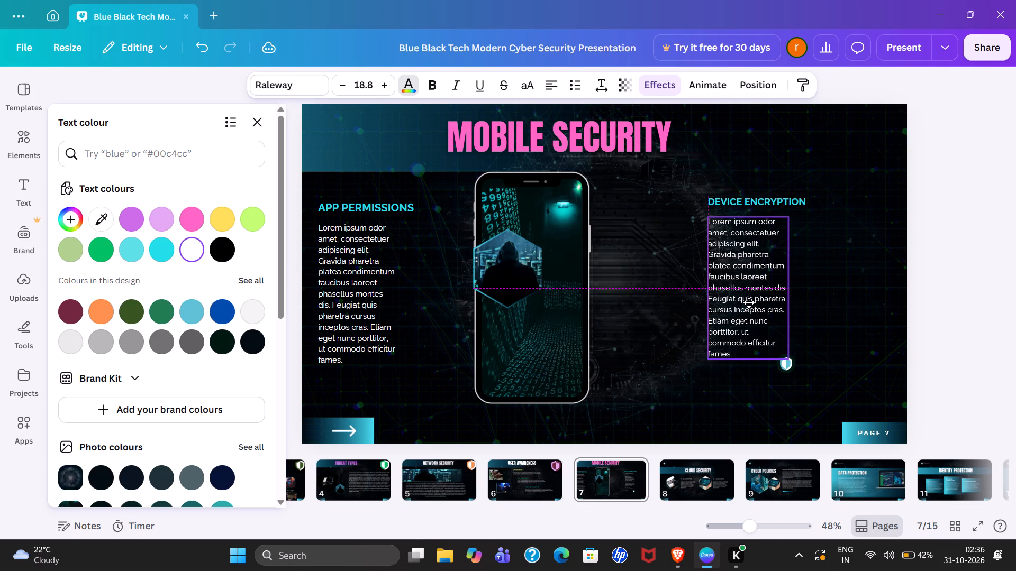
pyautogui.moveTo(749, 302); pyautogui.dragTo(748, 299)
# Enlarge the APP PERMISSIONS heading's font size to 27.8.
pyautogui.click(332, 204)
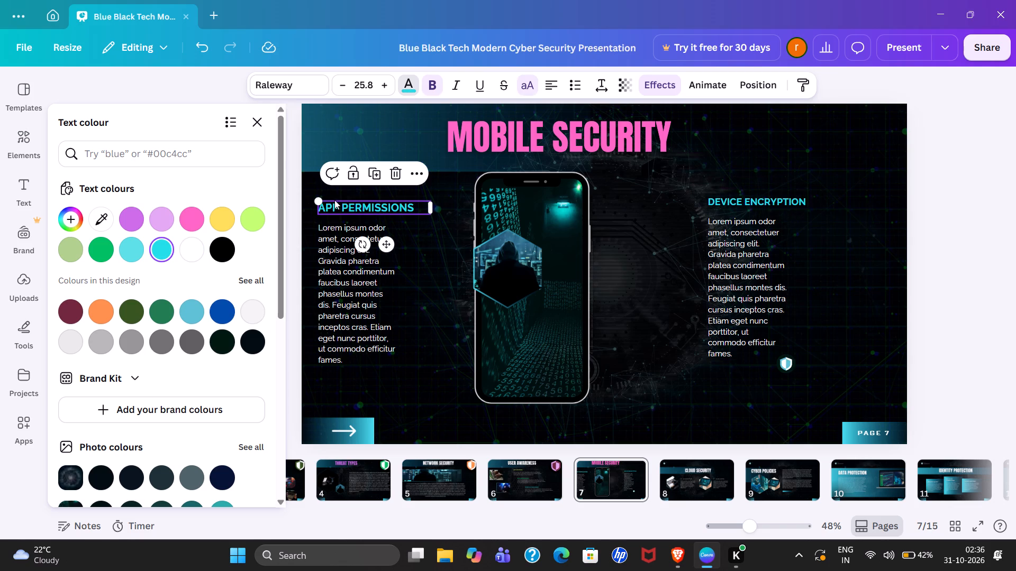
pyautogui.click(384, 86)
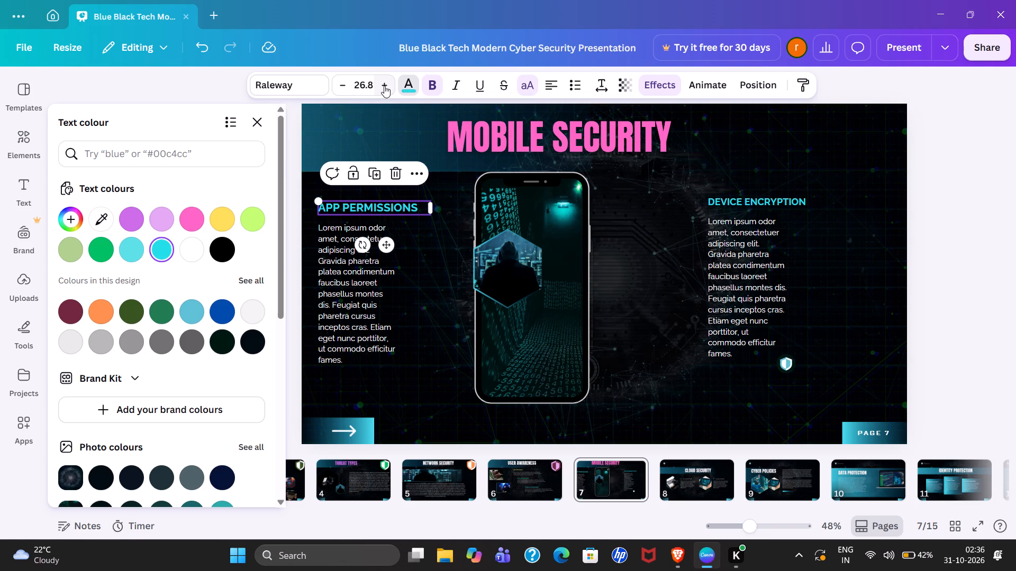
pyautogui.click(384, 86)
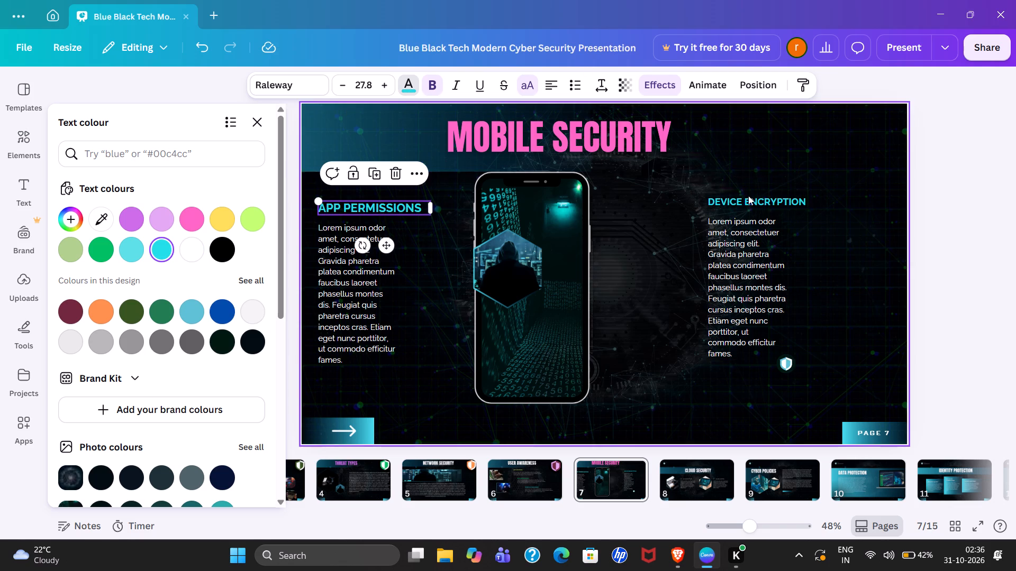
# Enlarge the DEVICE ENCRYPTION heading's font size to 27.8 and widen its text box so it fits on one line.
pyautogui.click(747, 198)
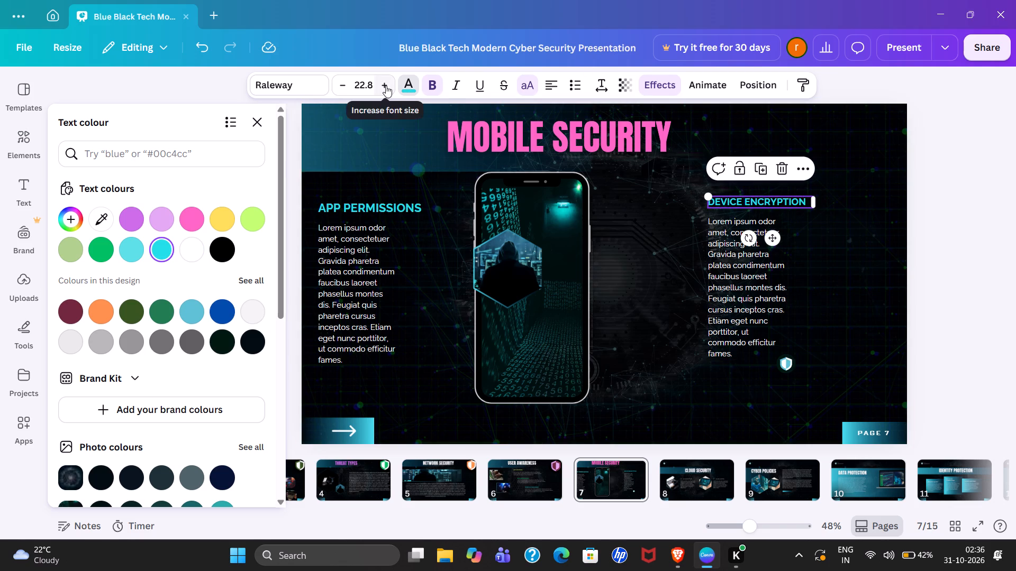
pyautogui.click(386, 86)
pyautogui.click(386, 86)
pyautogui.click(386, 86)
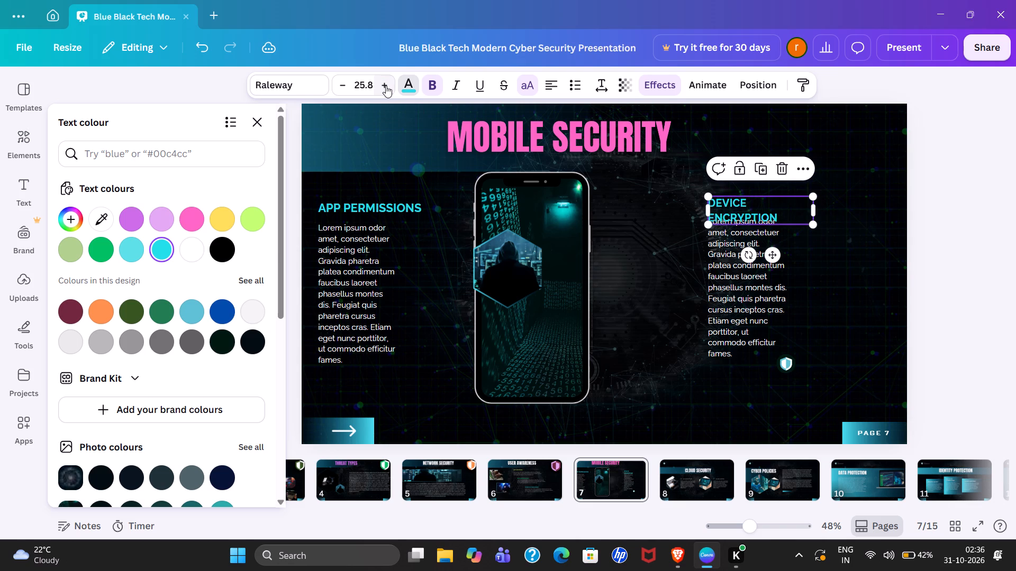
pyautogui.click(386, 82)
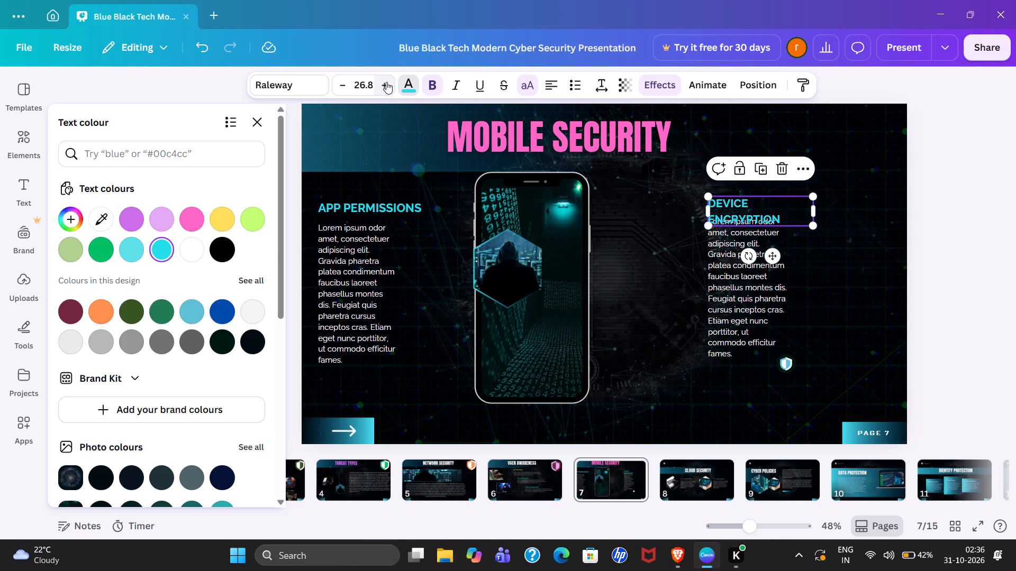
pyautogui.click(386, 82)
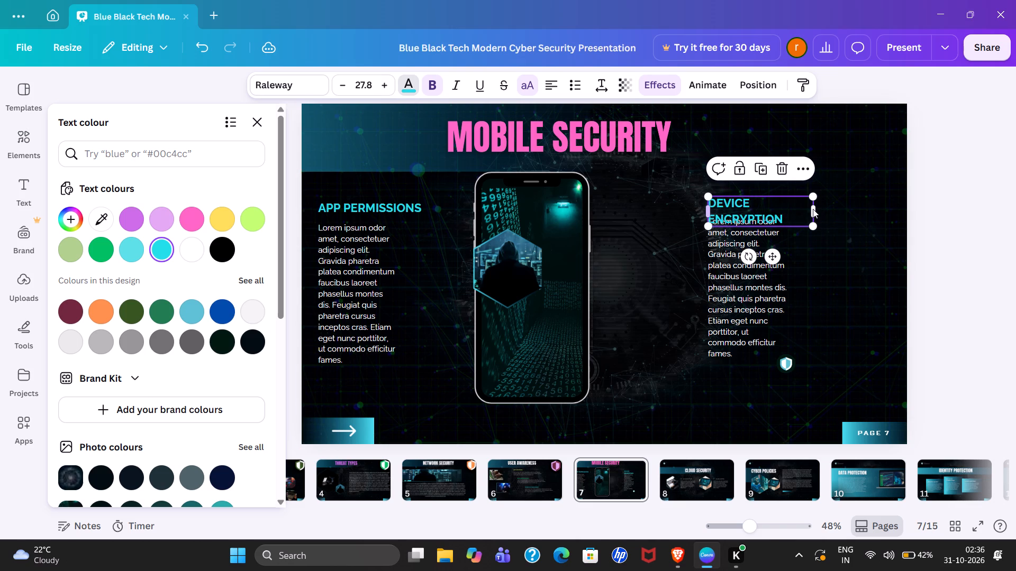
pyautogui.moveTo(816, 208); pyautogui.dragTo(844, 201)
# Enlarge the device encryption paragraph's font size to 20.8.
pyautogui.click(755, 288)
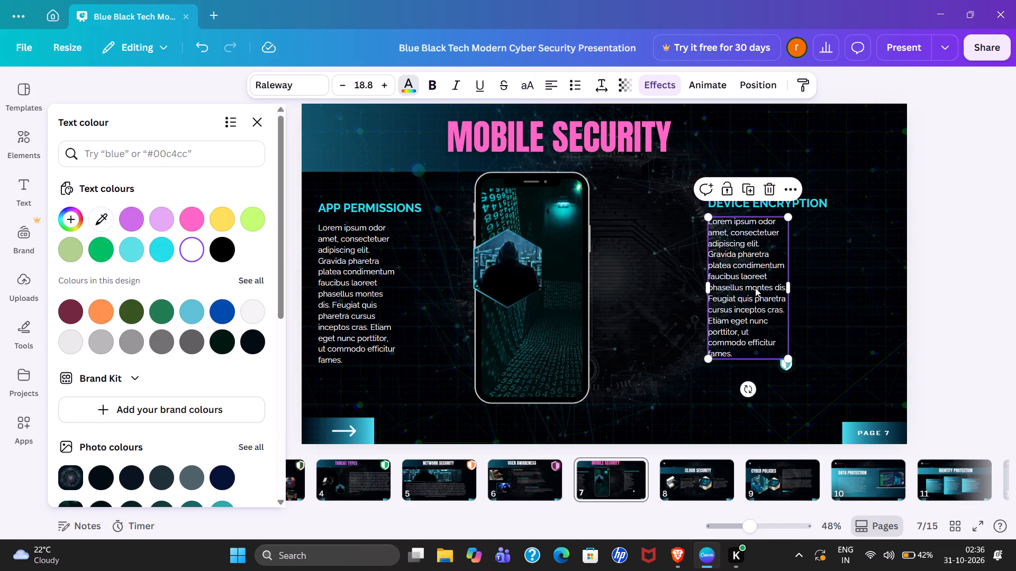
pyautogui.click(385, 85)
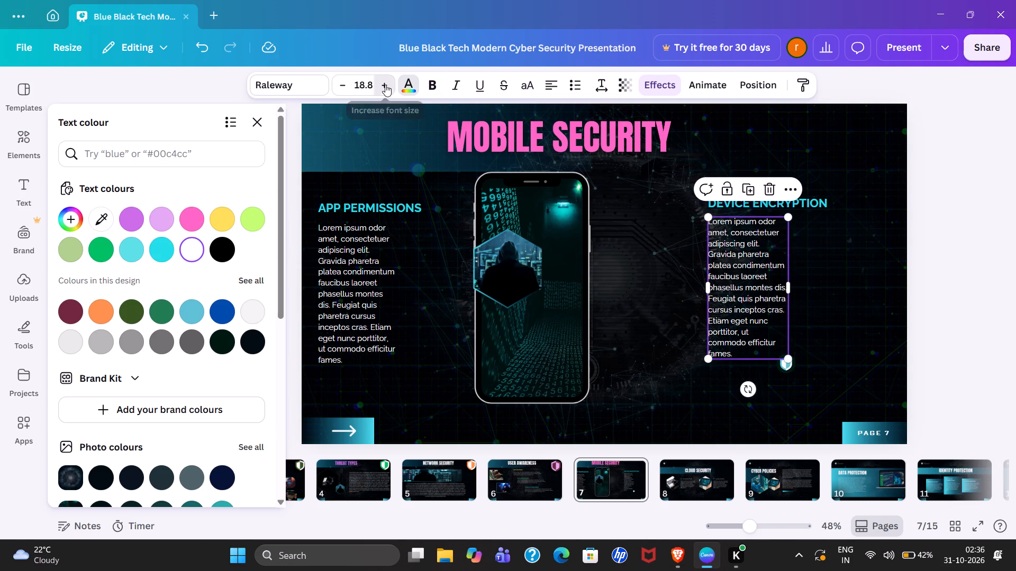
pyautogui.click(385, 85)
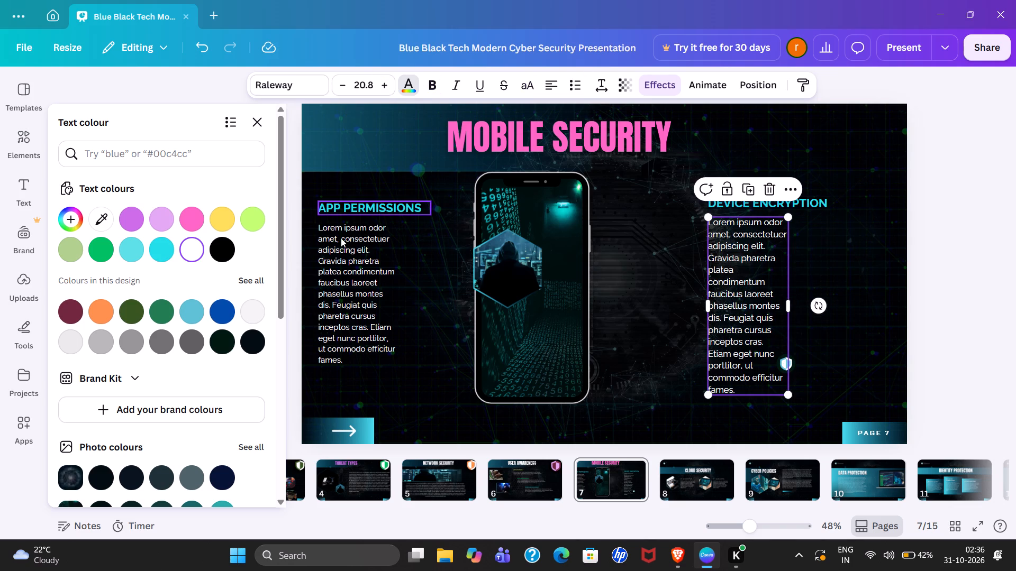
# Enlarge the app permissions paragraph's font size to 20.8 and widen its text box to about 293.
pyautogui.click(342, 244)
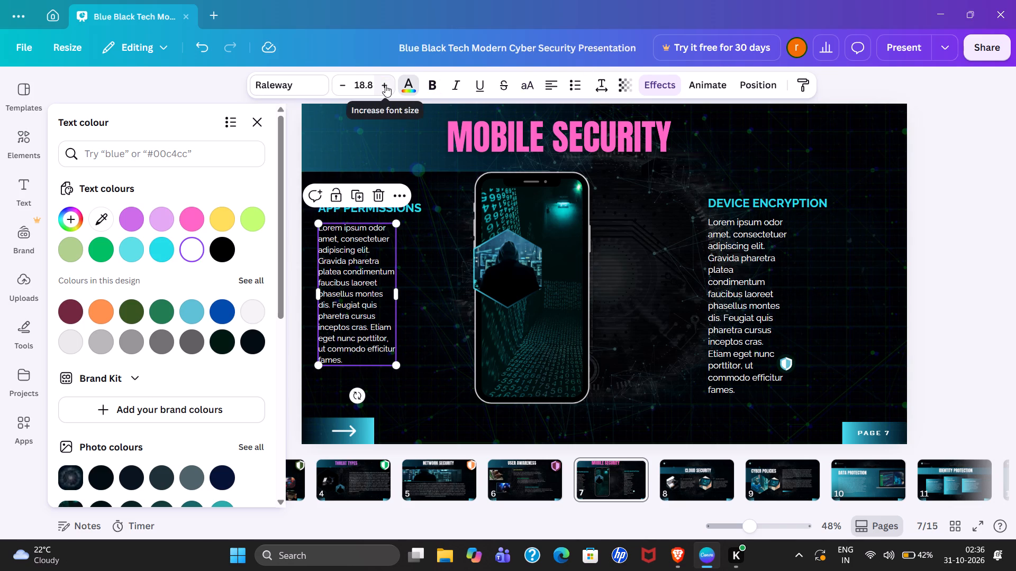
pyautogui.click(388, 84)
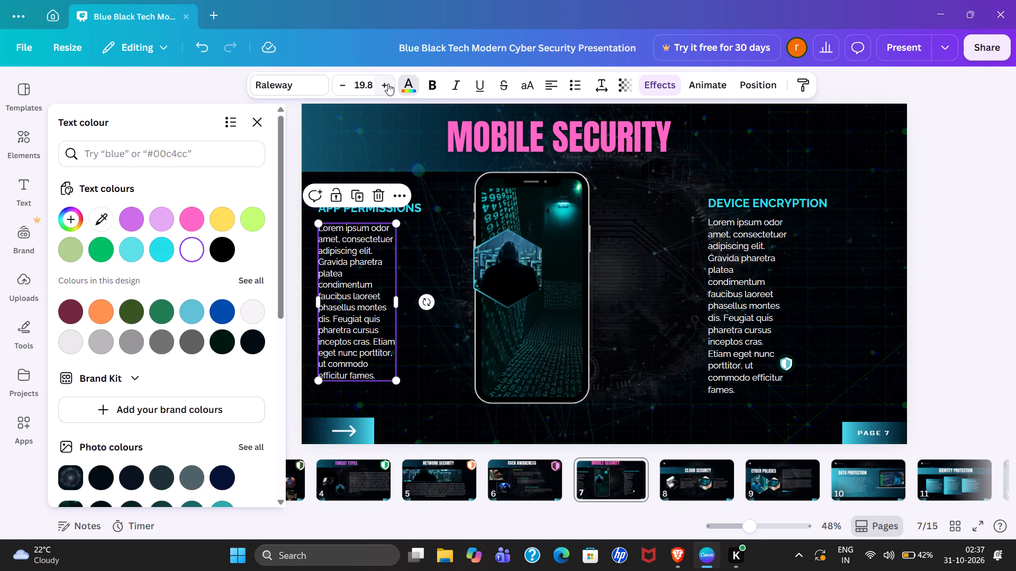
pyautogui.click(388, 84)
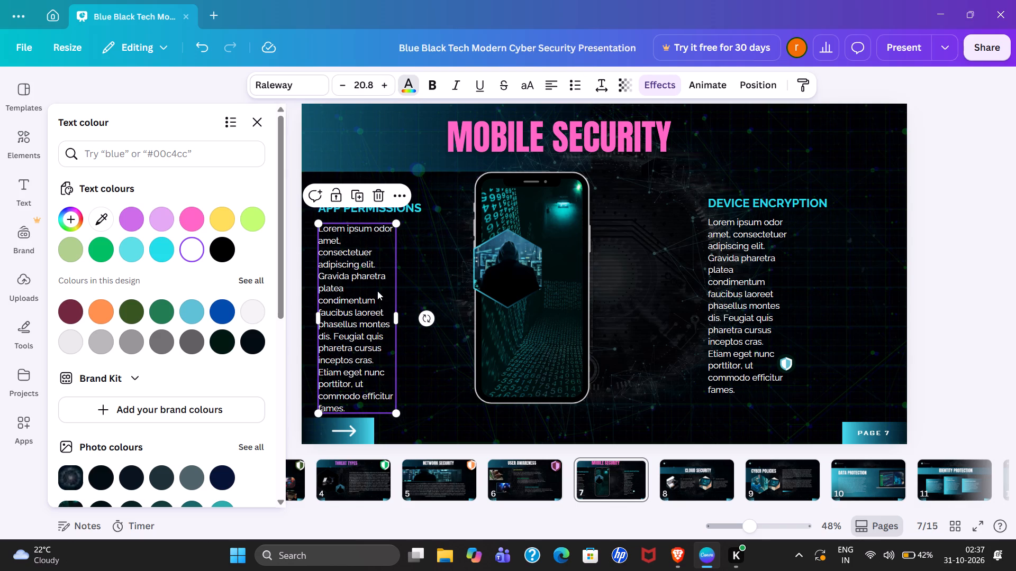
pyautogui.moveTo(398, 318); pyautogui.dragTo(416, 321)
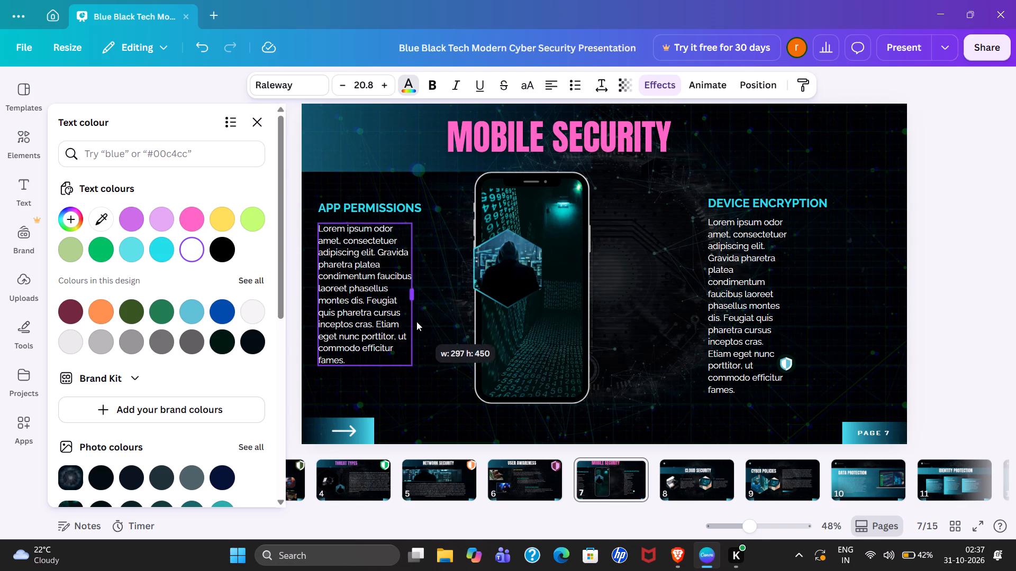
pyautogui.moveTo(416, 321); pyautogui.dragTo(413, 326)
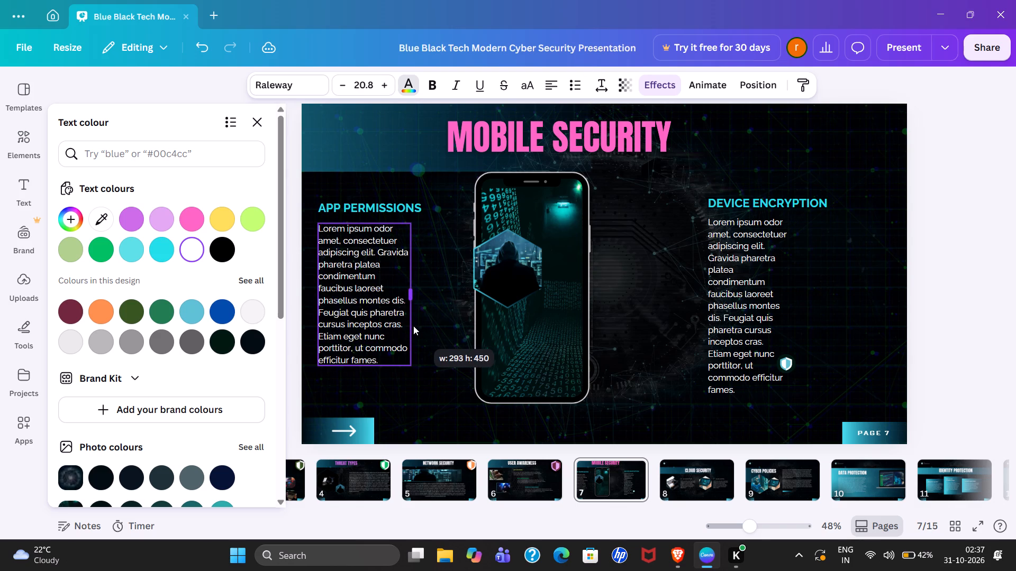
# Widen the device encryption paragraph's text box slightly so its lines wrap like the app permissions paragraph.
pyautogui.click(739, 301)
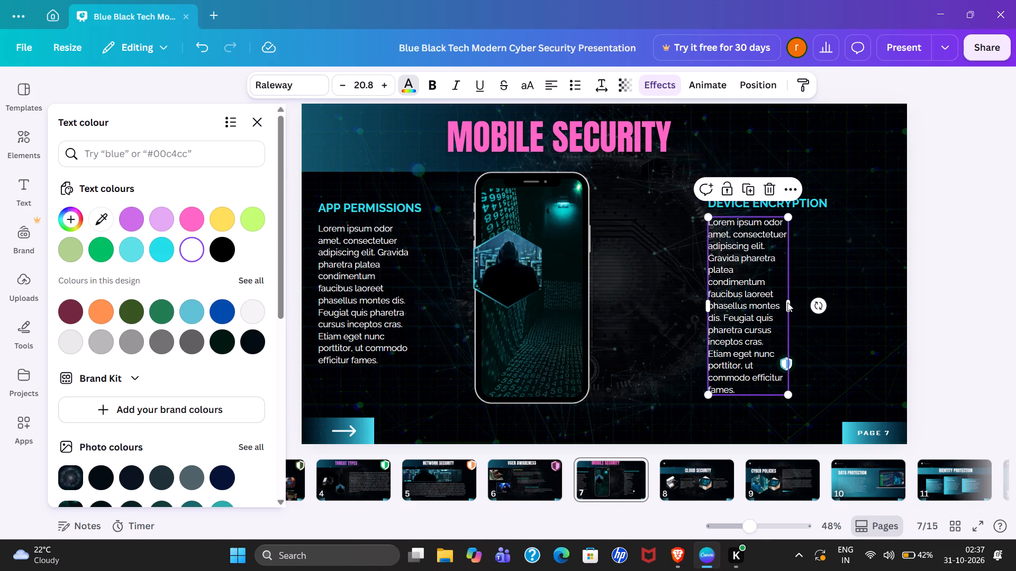
pyautogui.moveTo(794, 304); pyautogui.dragTo(802, 304)
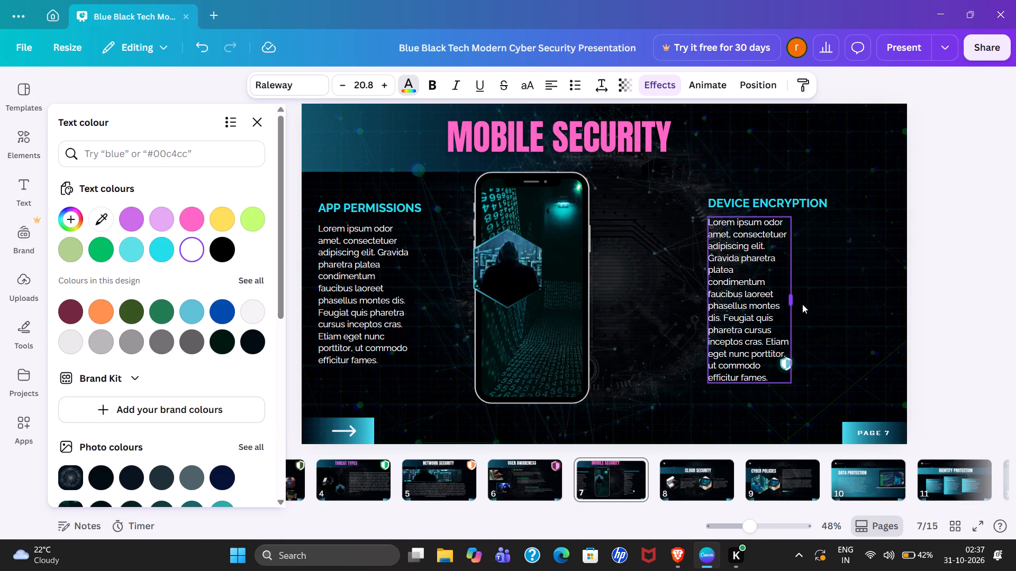
pyautogui.moveTo(802, 304); pyautogui.dragTo(803, 307)
# Move the phone graphic down and closer to the slide's centre, and centre the hooded hacker hexagon on its screen.
pyautogui.moveTo(559, 316); pyautogui.dragTo(573, 323)
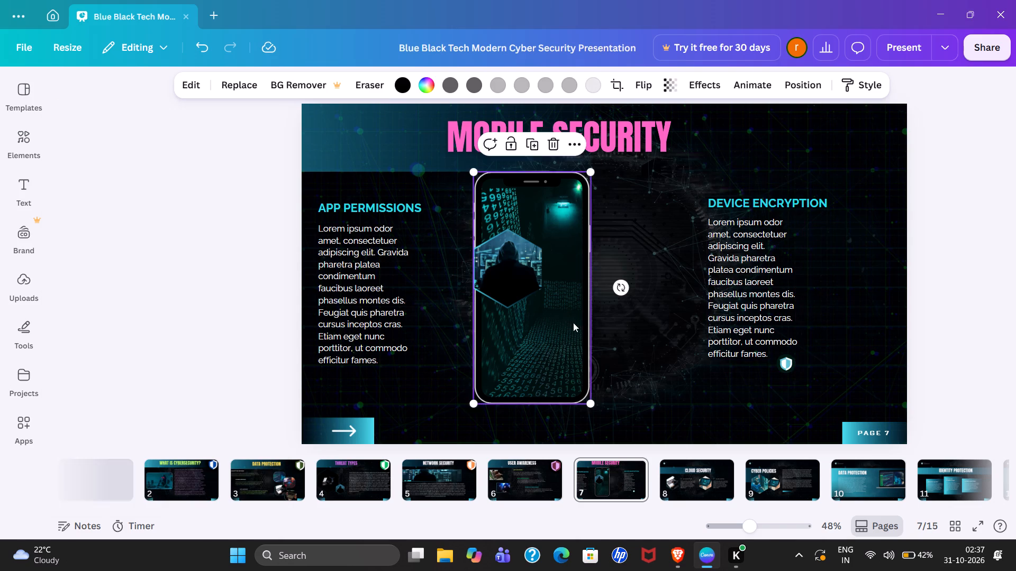
pyautogui.moveTo(573, 323); pyautogui.dragTo(533, 326)
pyautogui.moveTo(419, 282); pyautogui.dragTo(489, 311)
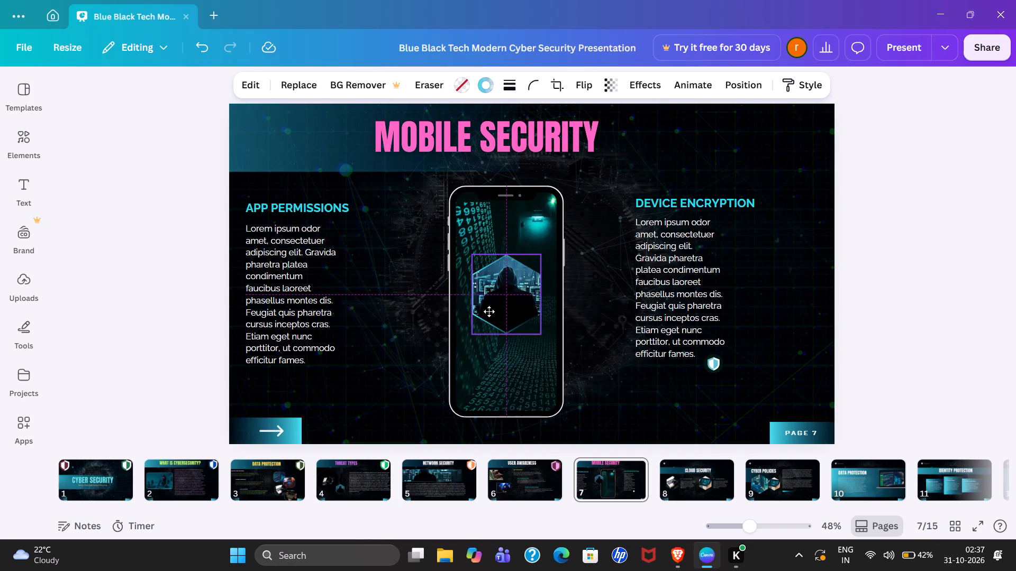
pyautogui.moveTo(489, 311); pyautogui.dragTo(488, 308)
pyautogui.moveTo(488, 308); pyautogui.dragTo(488, 306)
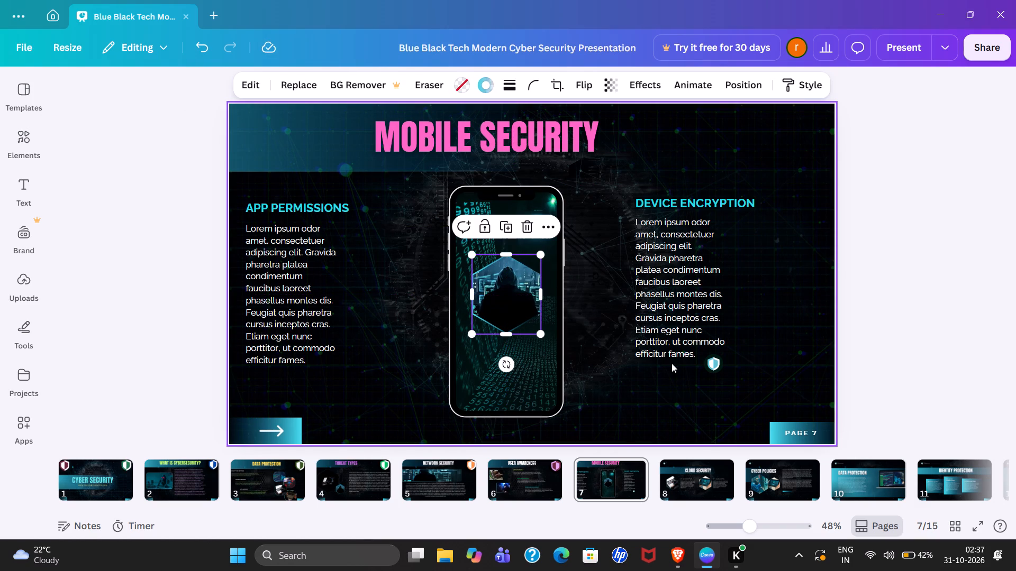
# Move the small shield icon to the slide's upper right corner and enlarge it to about 390 by 390.
pyautogui.moveTo(714, 363); pyautogui.dragTo(740, 246)
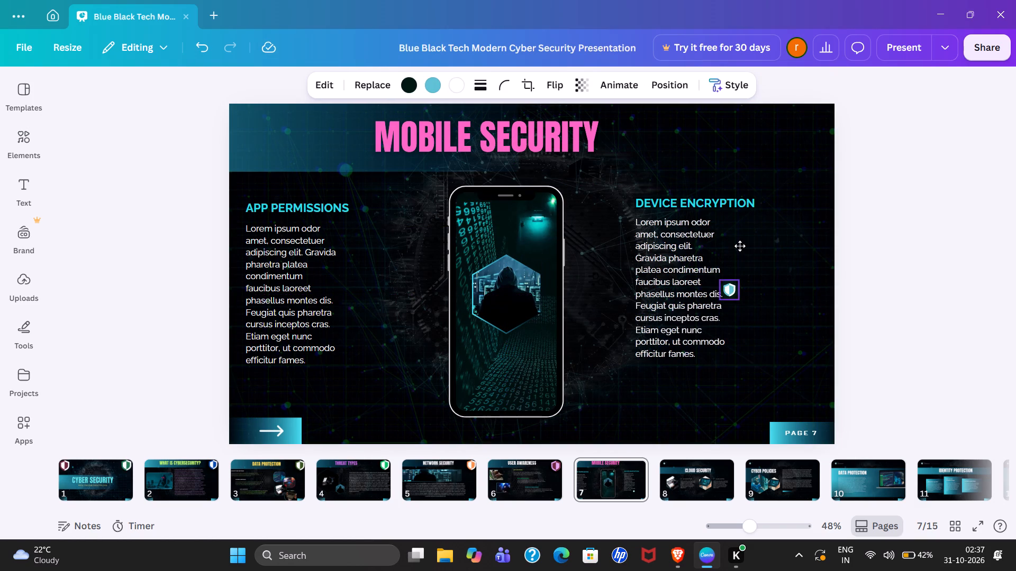
pyautogui.moveTo(740, 246); pyautogui.dragTo(766, 142)
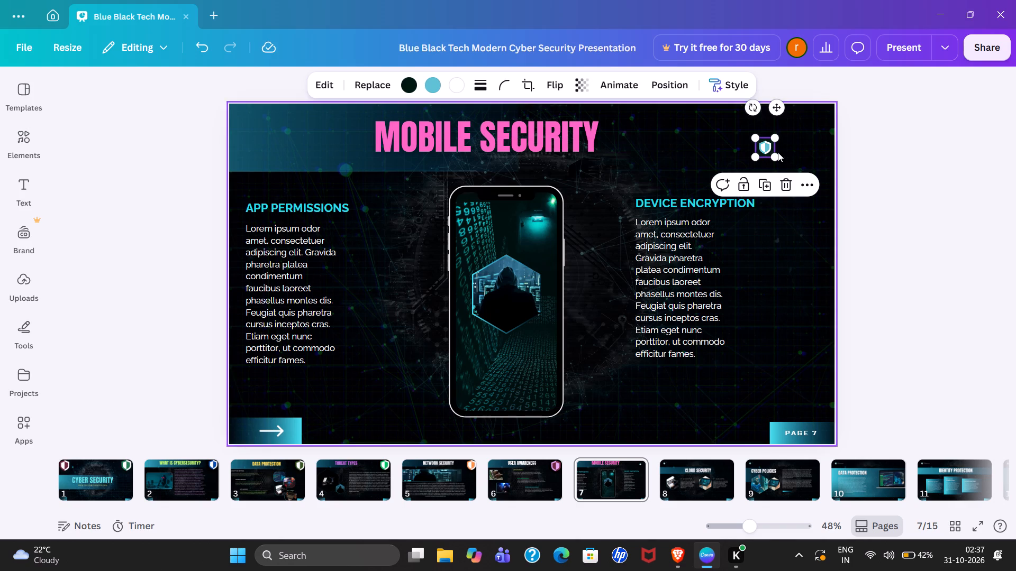
pyautogui.moveTo(775, 155); pyautogui.dragTo(799, 180)
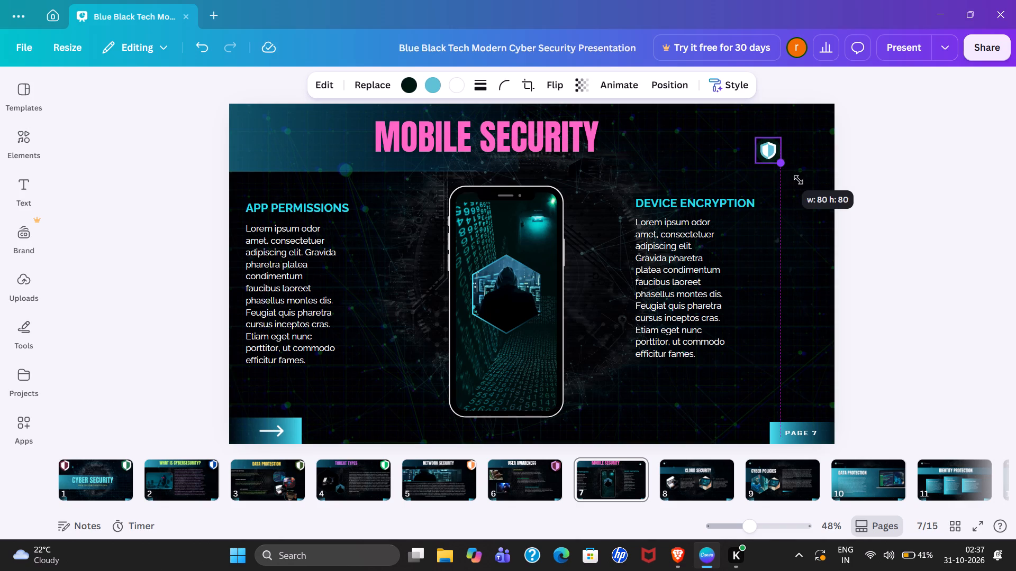
pyautogui.moveTo(799, 180); pyautogui.dragTo(827, 210)
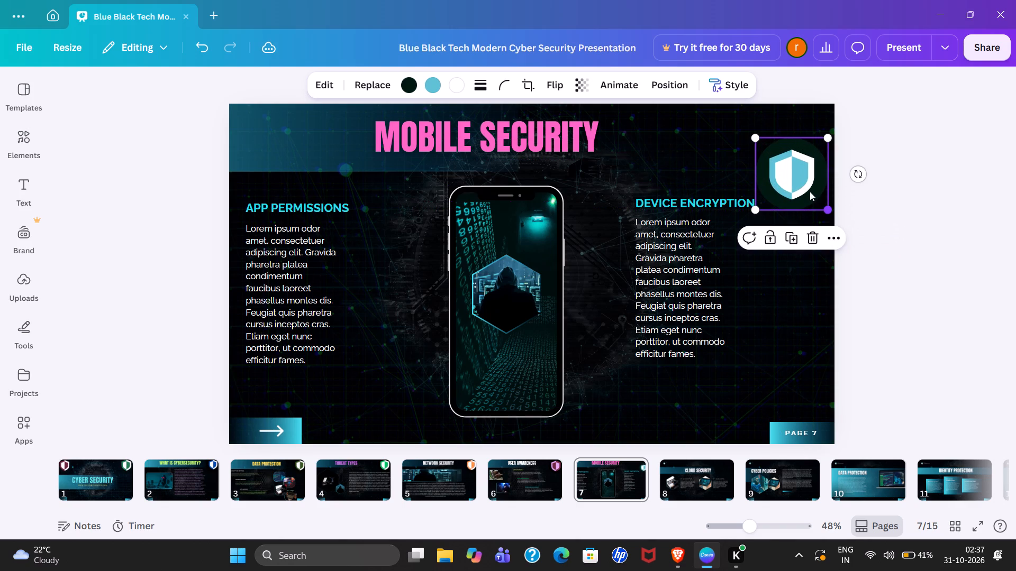
pyautogui.moveTo(792, 178); pyautogui.dragTo(724, 134)
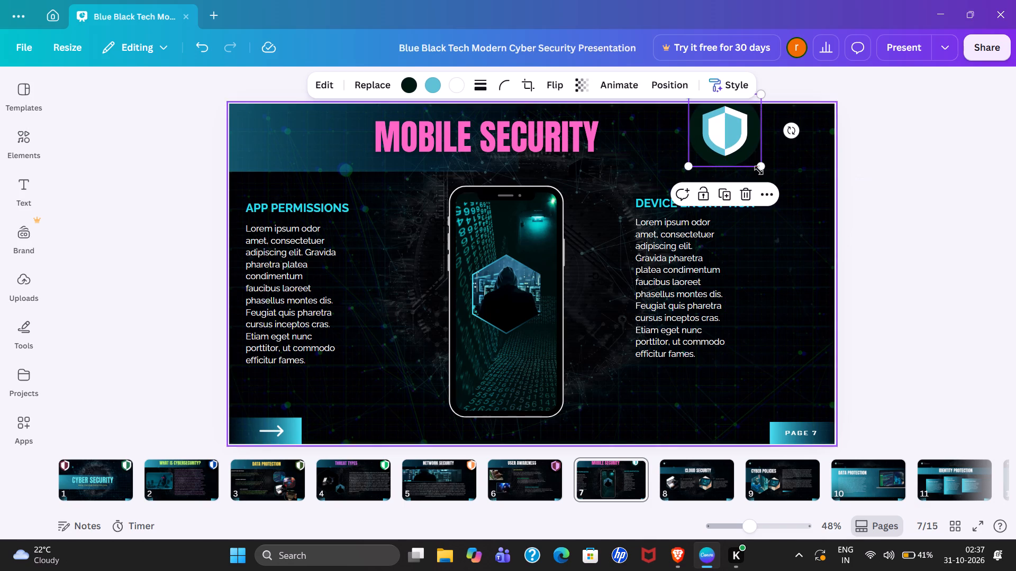
pyautogui.moveTo(761, 170); pyautogui.dragTo(779, 194)
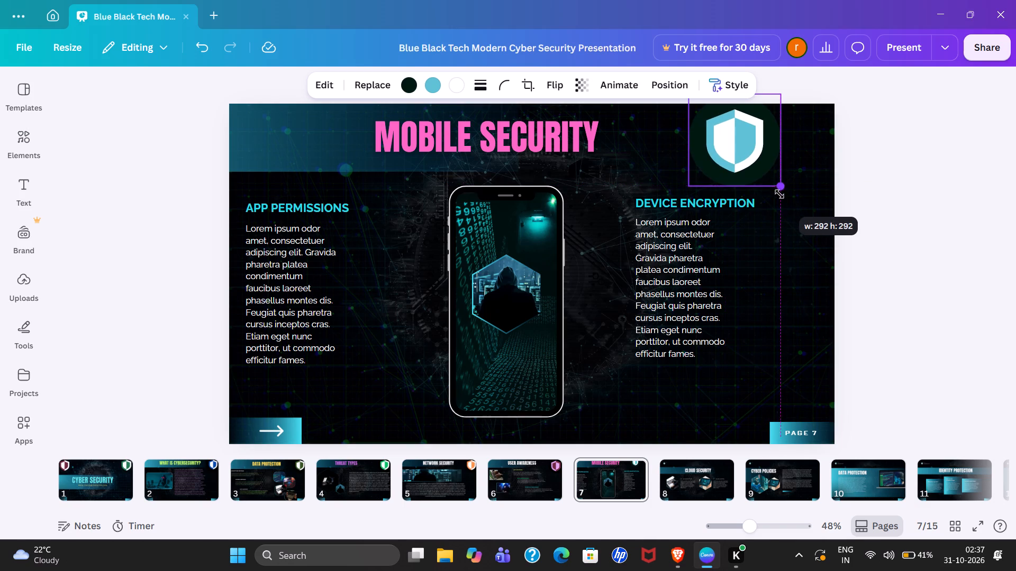
pyautogui.moveTo(779, 194); pyautogui.dragTo(808, 225)
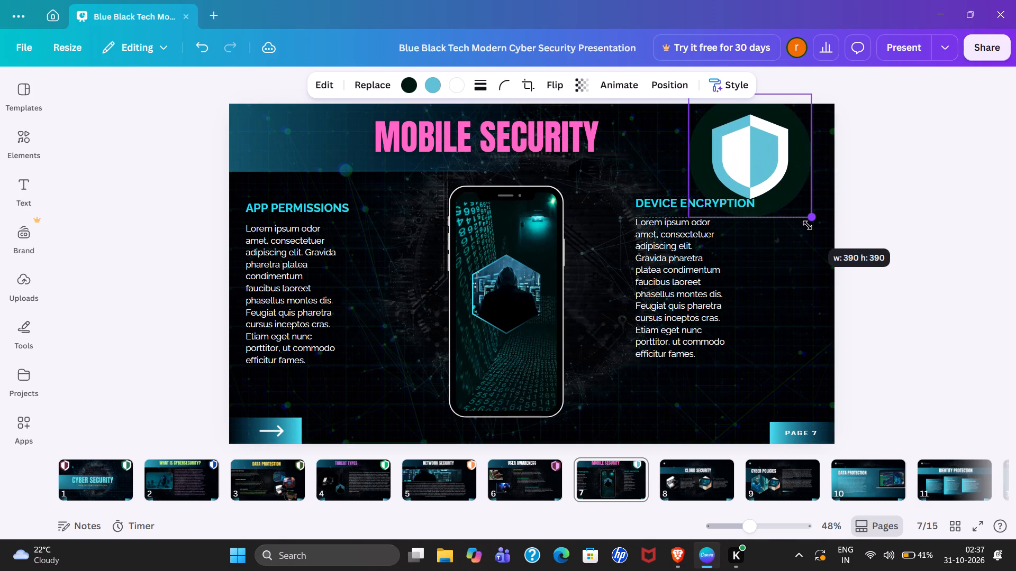
pyautogui.moveTo(808, 225); pyautogui.dragTo(808, 226)
pyautogui.moveTo(758, 168); pyautogui.dragTo(794, 175)
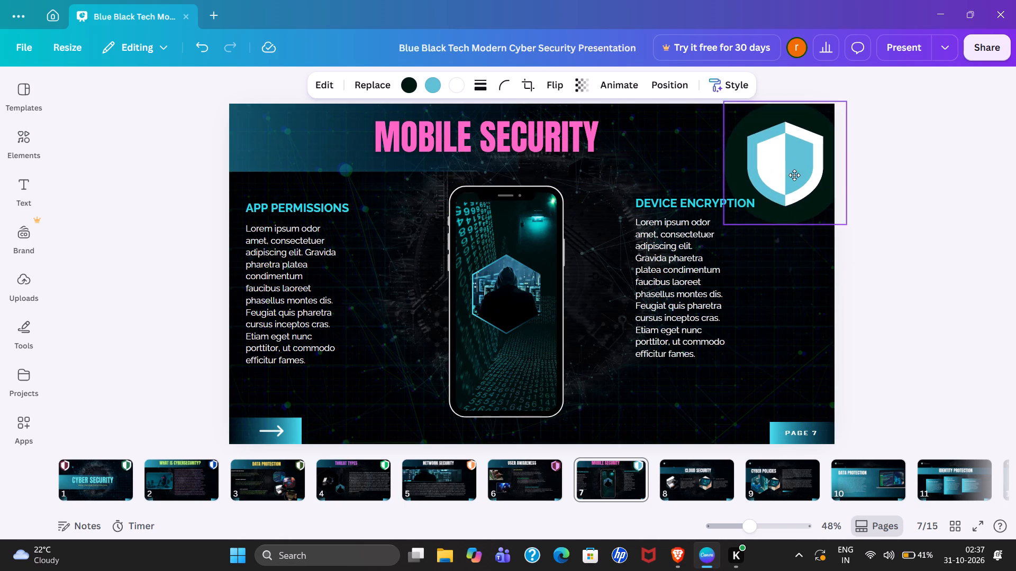
pyautogui.moveTo(794, 175); pyautogui.dragTo(795, 165)
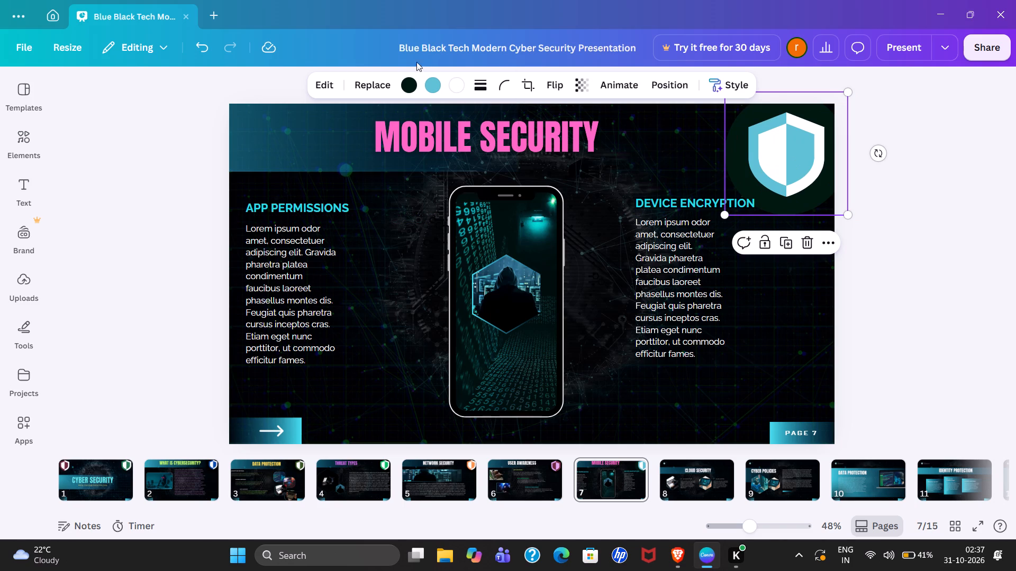
# Recolour the shield icon's dark green backing circle black.
pyautogui.click(405, 80)
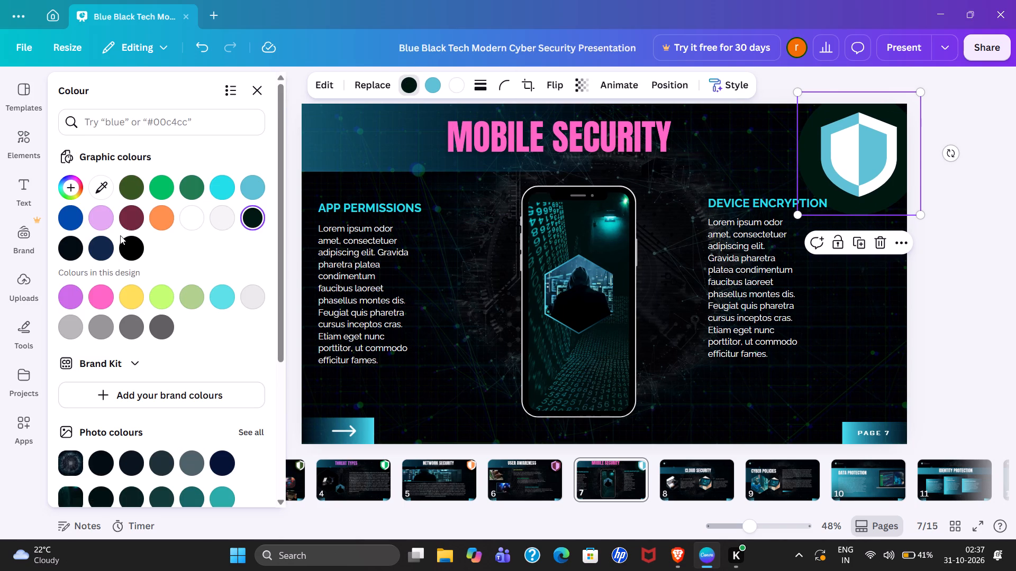
pyautogui.click(127, 248)
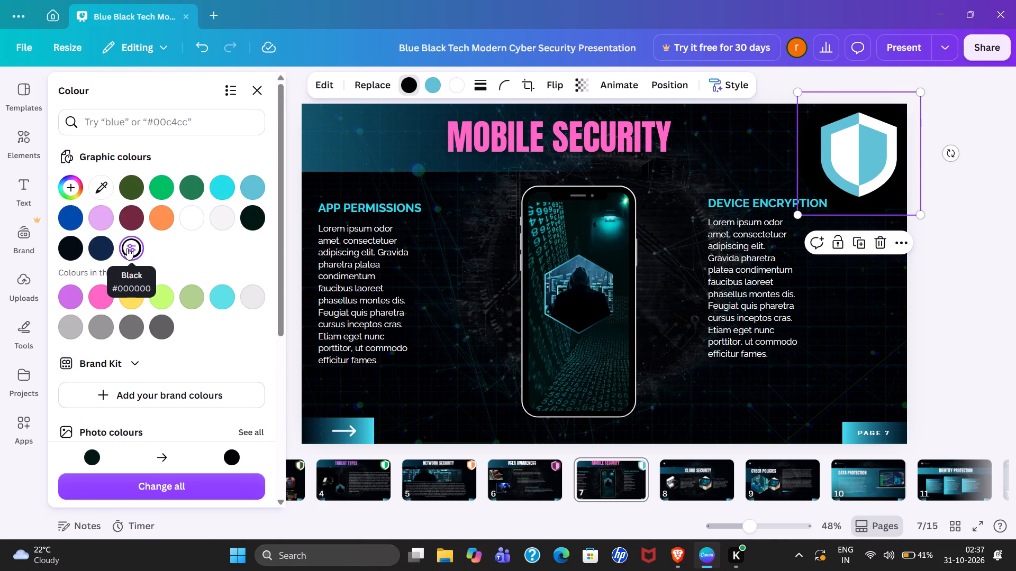
pyautogui.click(72, 248)
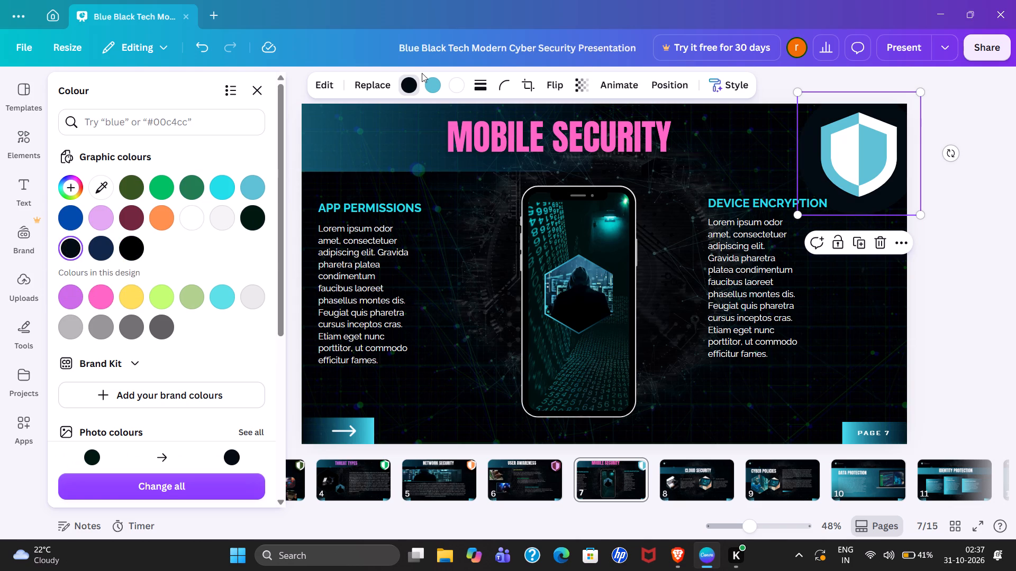
pyautogui.click(142, 249)
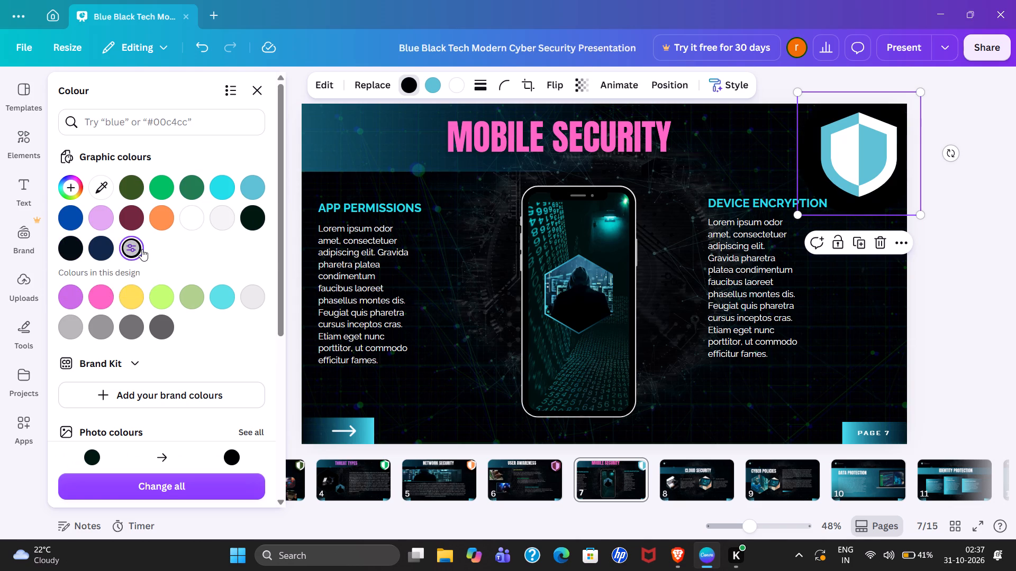
# Try dark green, light grey, purple and light green shades on the shield's blue areas, and settle on yellow.
pyautogui.click(432, 88)
pyautogui.click(131, 195)
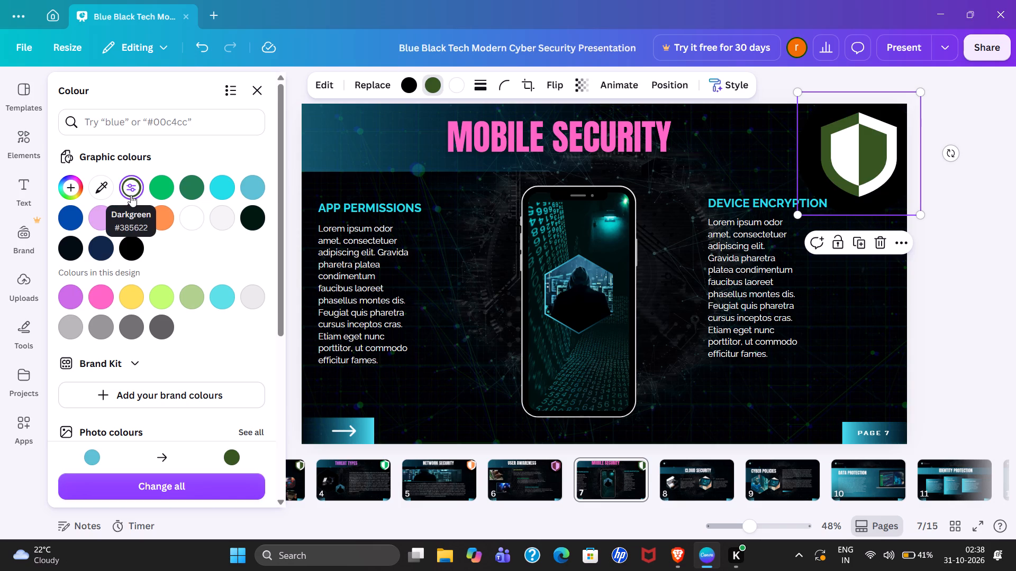
pyautogui.scroll(-3, 140, 269)
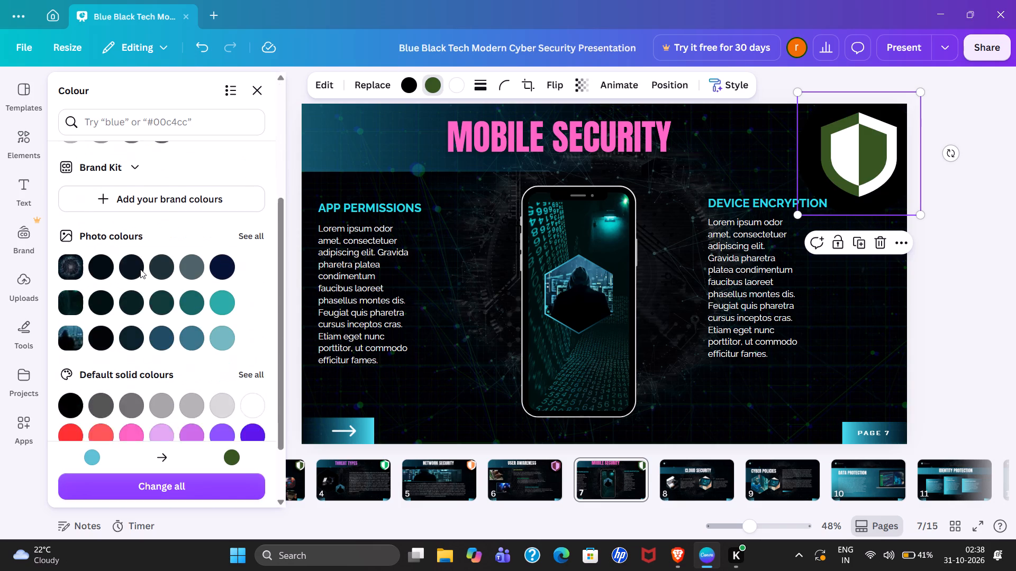
pyautogui.scroll(-1, 140, 269)
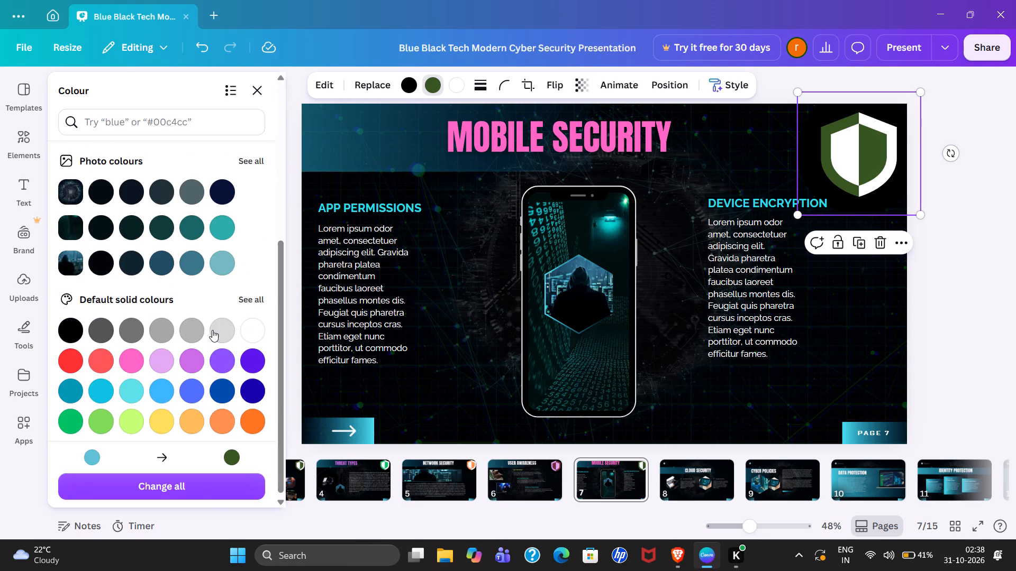
pyautogui.click(215, 329)
pyautogui.click(218, 369)
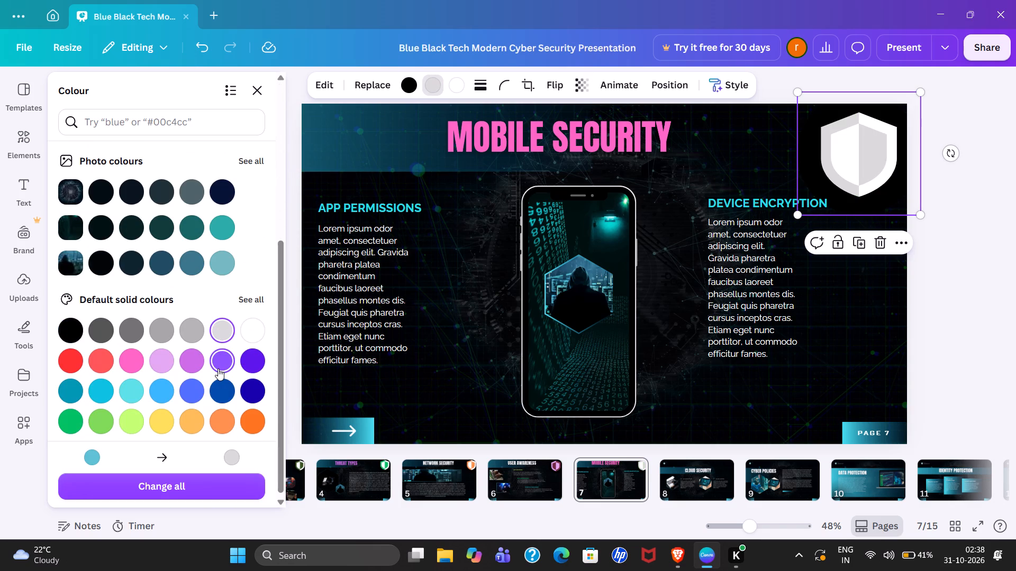
pyautogui.click(128, 424)
pyautogui.click(105, 426)
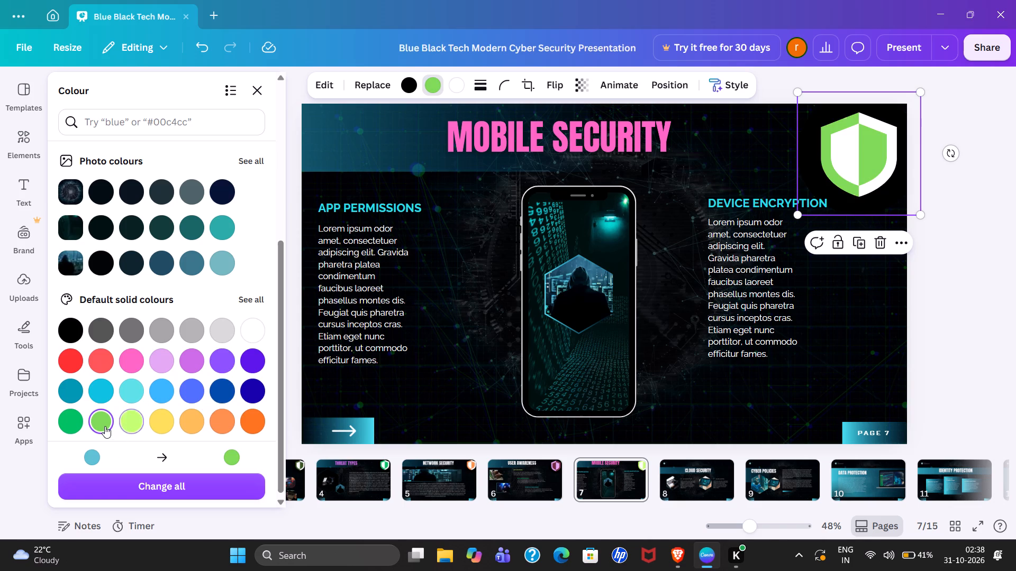
pyautogui.click(171, 414)
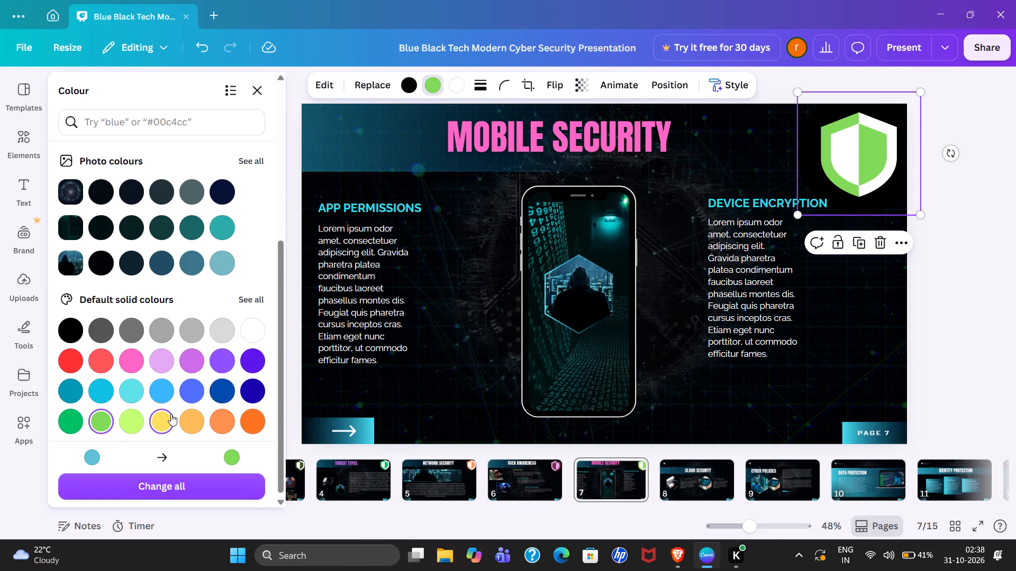
# On page 8, move the small shield icon from the slide's upper left to below the access control image.
pyautogui.click(693, 468)
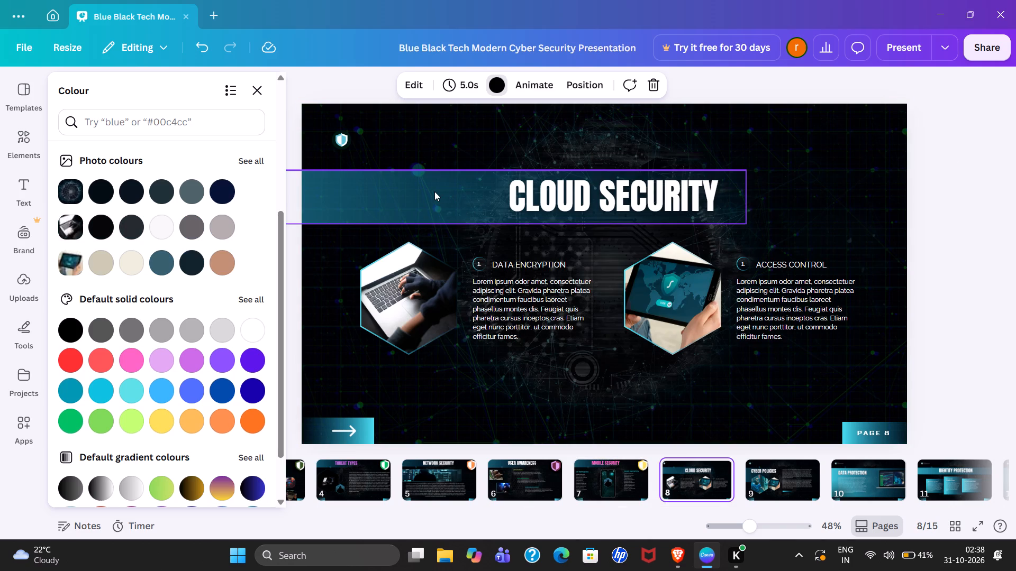
pyautogui.click(341, 141)
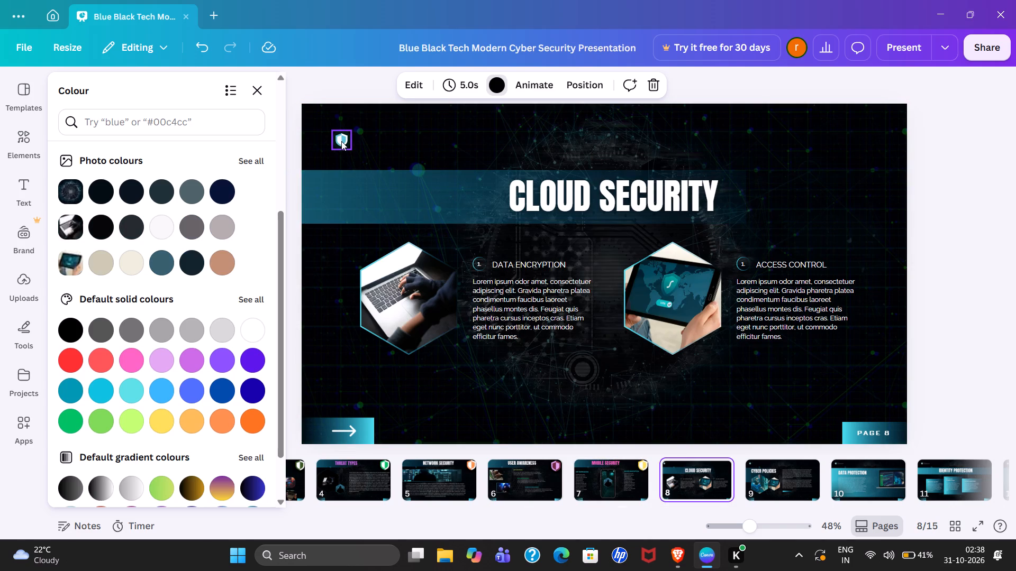
pyautogui.moveTo(341, 141); pyautogui.dragTo(682, 398)
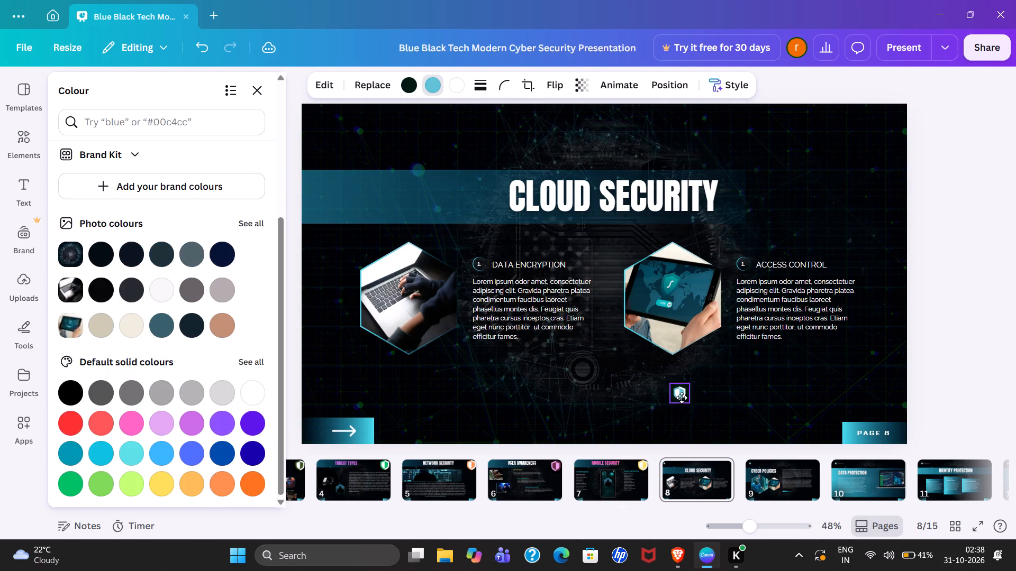
pyautogui.moveTo(682, 398); pyautogui.dragTo(686, 402)
# Move the blue gradient banner to the slide's top edge, increase its height and shift it further left.
pyautogui.moveTo(431, 179); pyautogui.dragTo(411, 101)
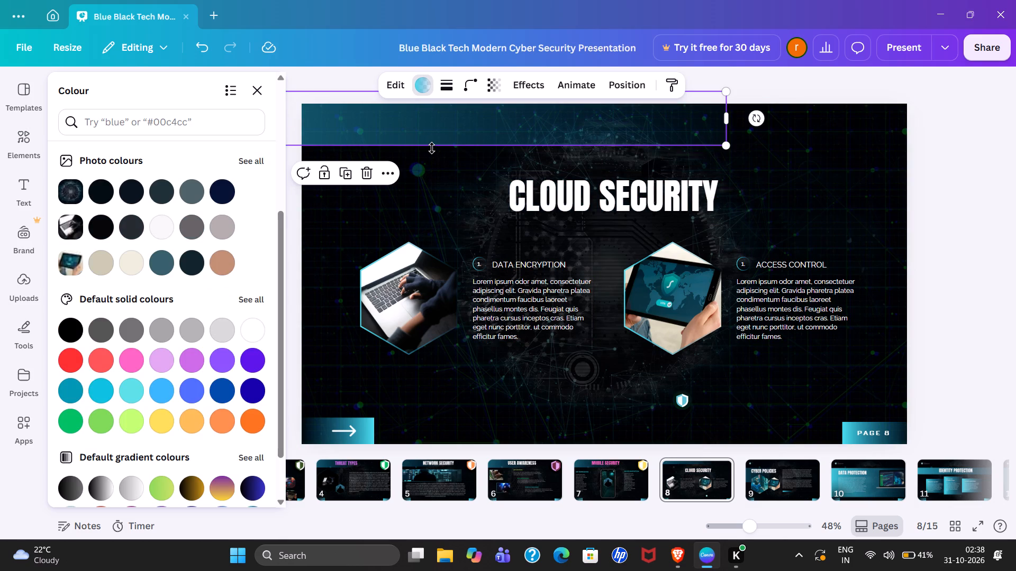
pyautogui.moveTo(432, 148); pyautogui.dragTo(423, 170)
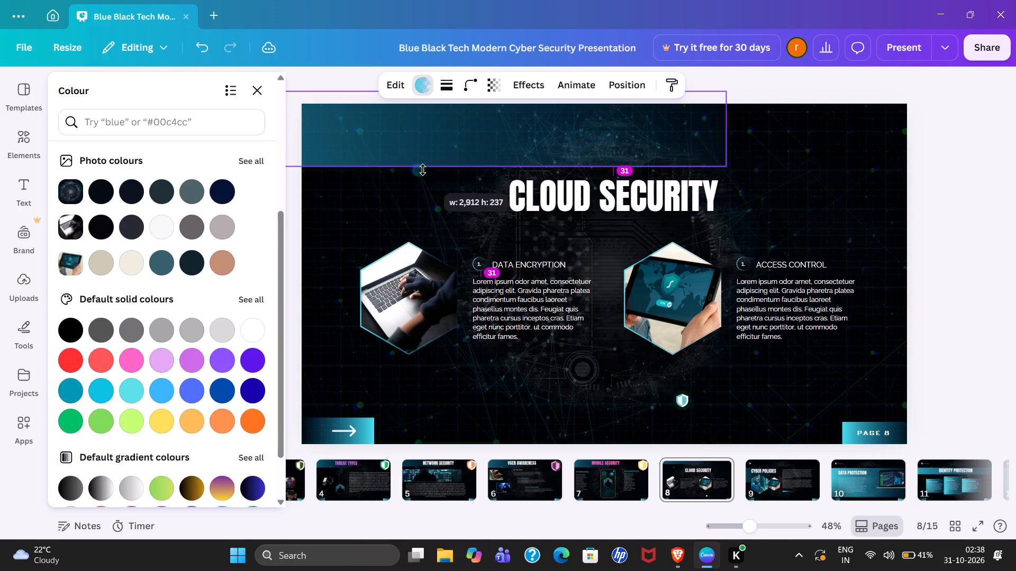
pyautogui.moveTo(423, 170); pyautogui.dragTo(425, 176)
pyautogui.moveTo(389, 136); pyautogui.dragTo(311, 128)
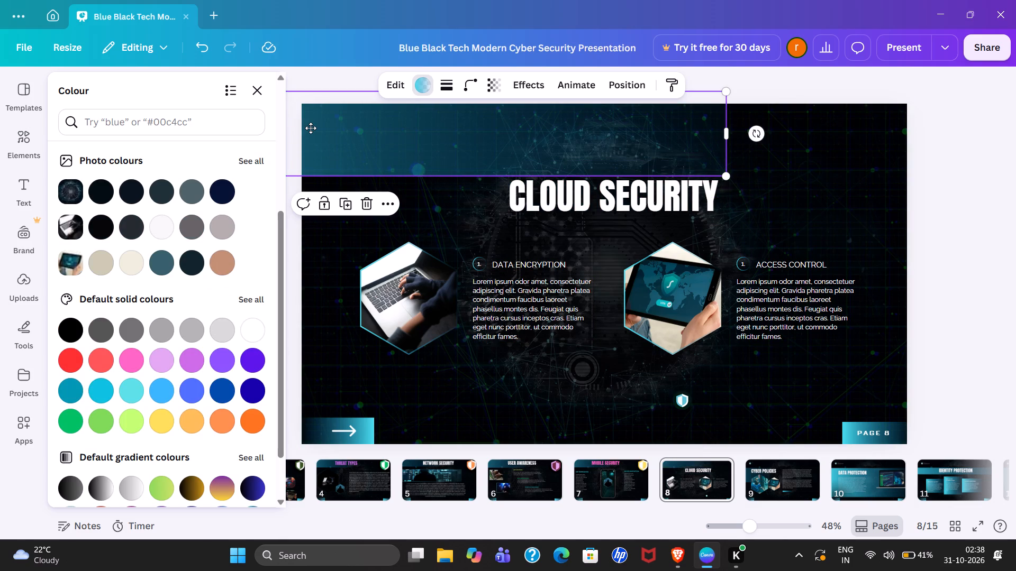
pyautogui.moveTo(311, 128); pyautogui.dragTo(300, 128)
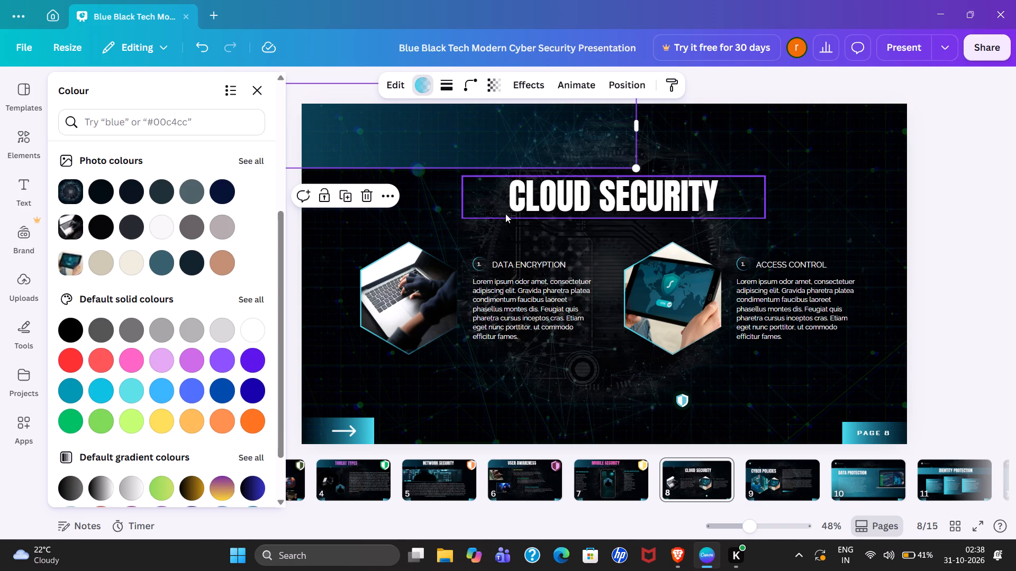
# Move the CLOUD SECURITY title up to the top of the slide, level with the gradient banner.
pyautogui.moveTo(545, 197); pyautogui.dragTo(473, 135)
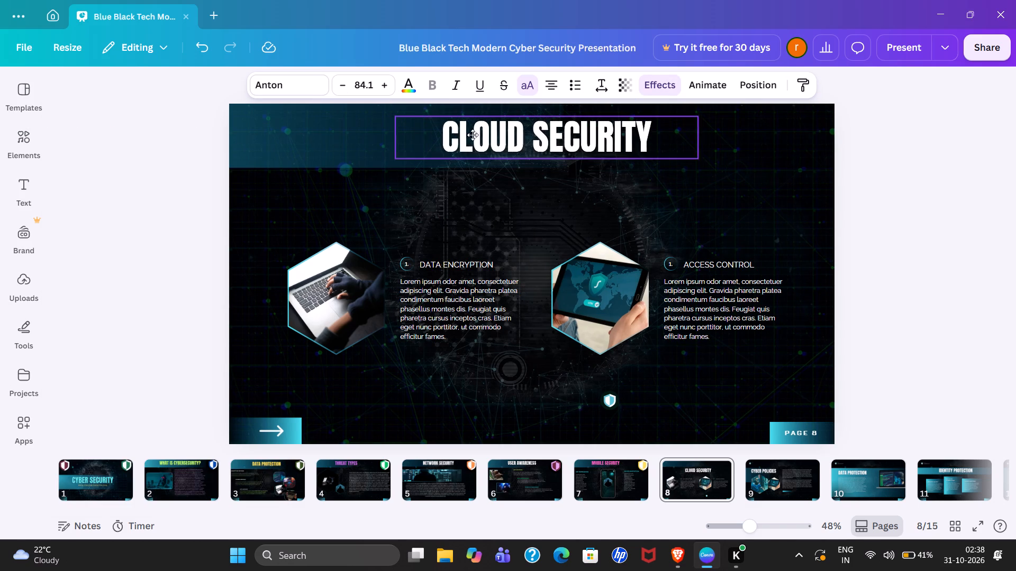
pyautogui.moveTo(473, 135); pyautogui.dragTo(460, 135)
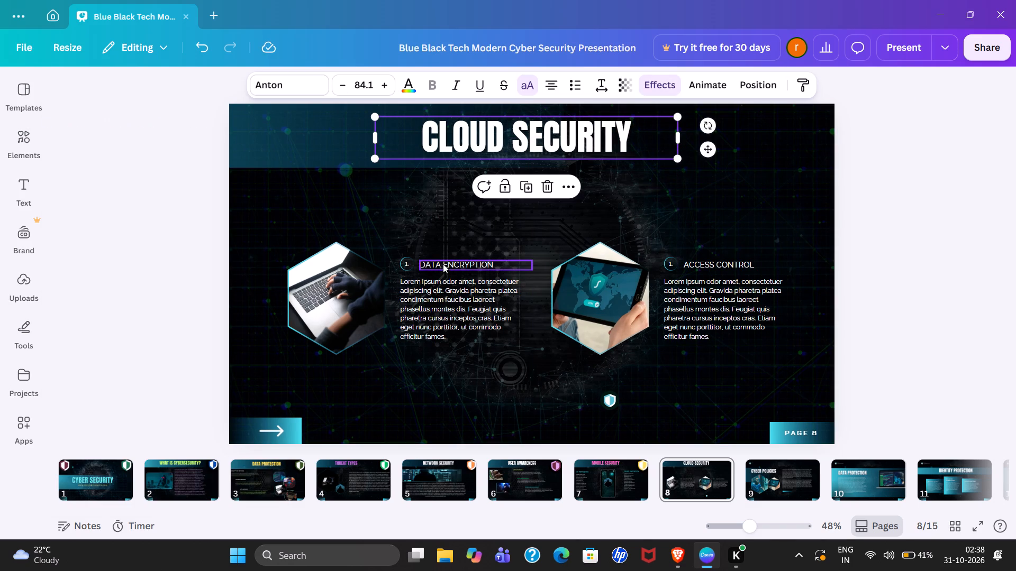
# Delete the number 1 labels and their circle outlines beside the DATA ENCRYPTION and ACCESS CONTROL headings.
pyautogui.click(409, 261)
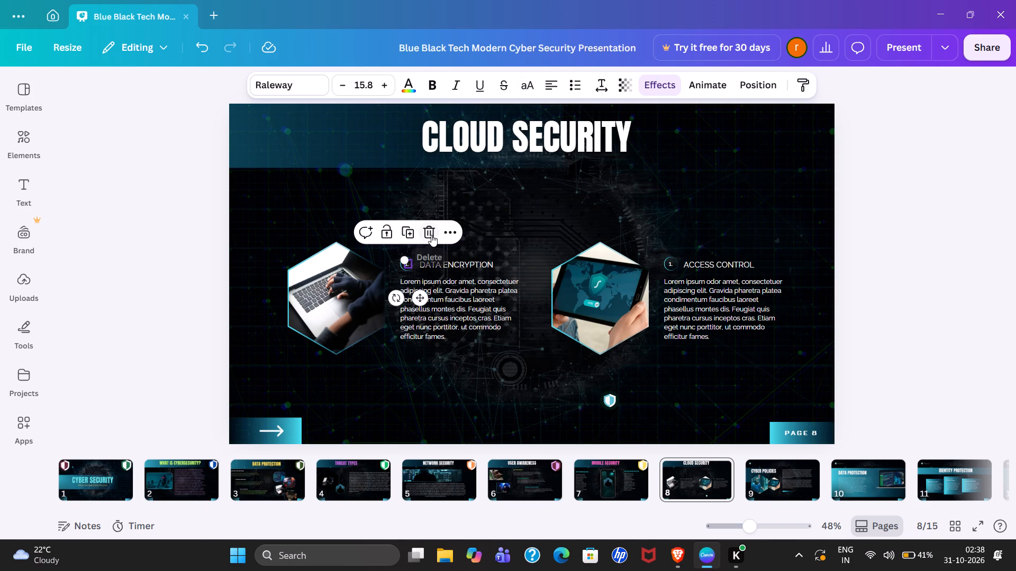
pyautogui.click(431, 235)
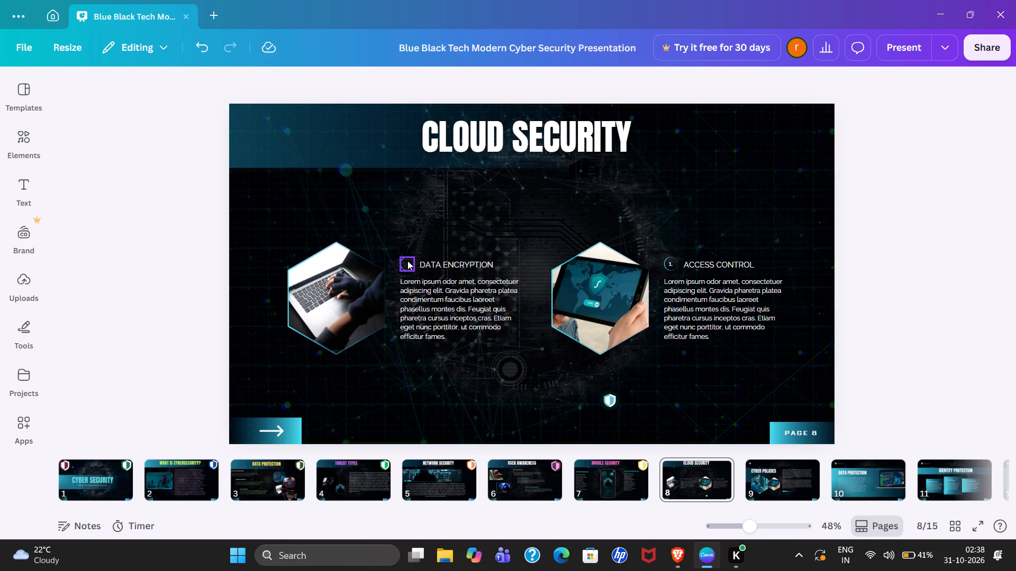
pyautogui.click(407, 261)
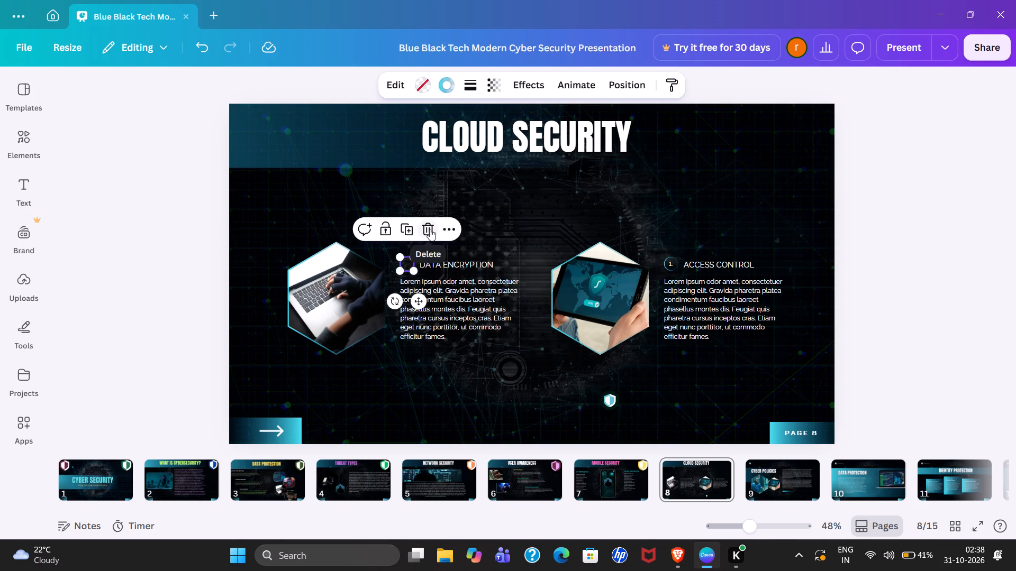
pyautogui.click(430, 229)
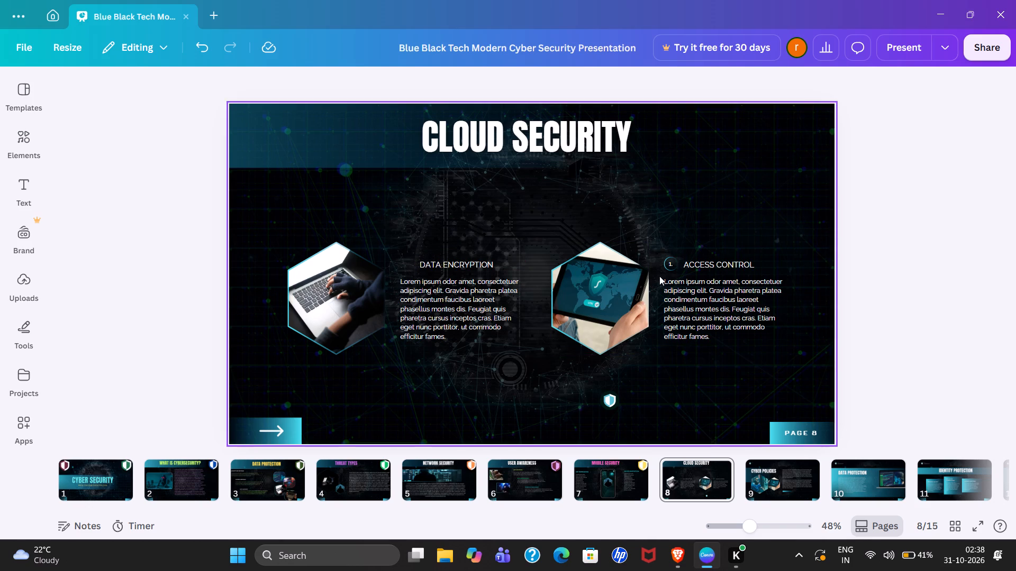
pyautogui.click(673, 266)
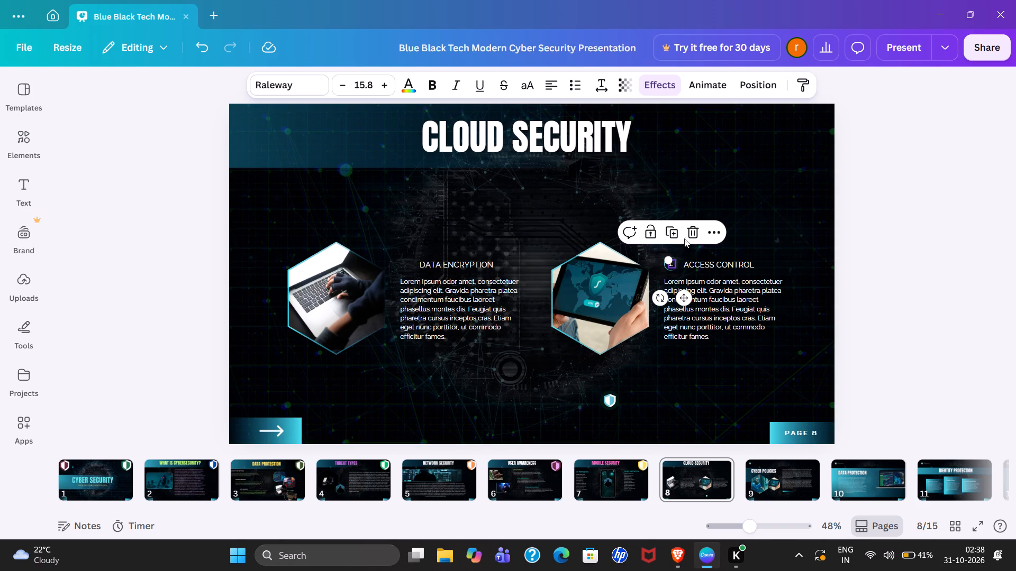
pyautogui.click(696, 232)
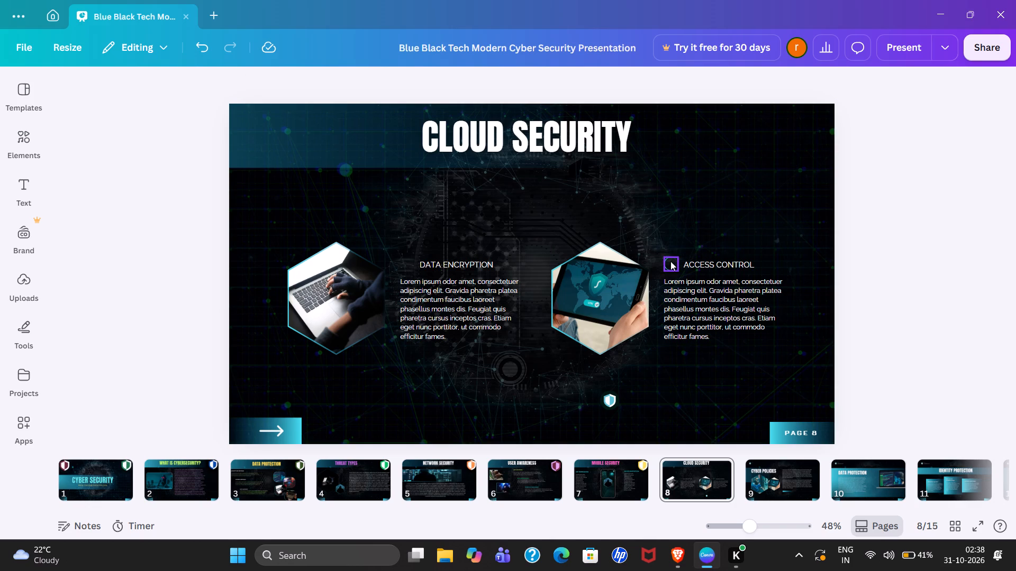
pyautogui.click(670, 261)
pyautogui.click(690, 220)
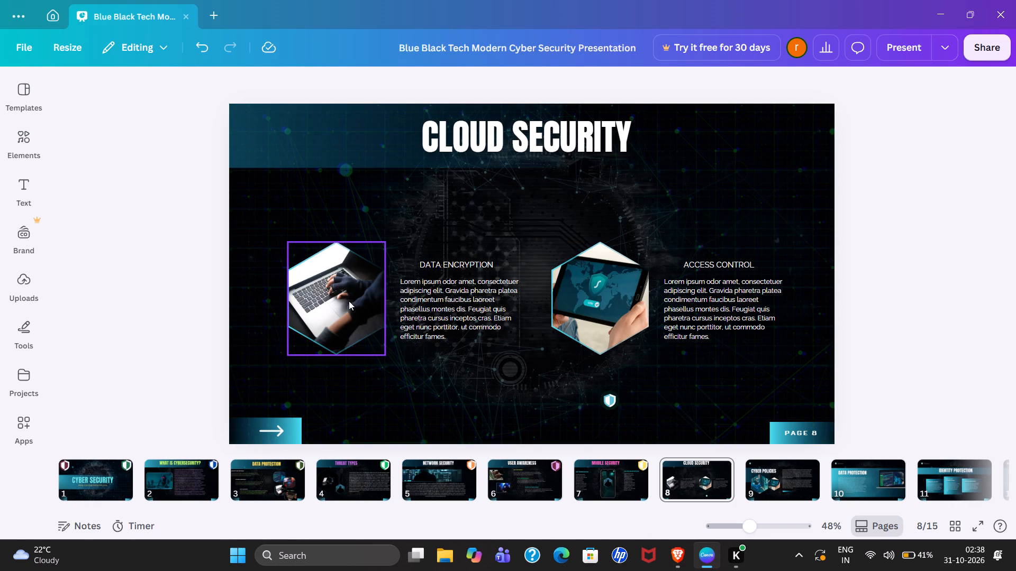
# Move the hexagonal laptop image to the slide's upper left, just below the gradient banner.
pyautogui.moveTo(349, 301); pyautogui.dragTo(322, 301)
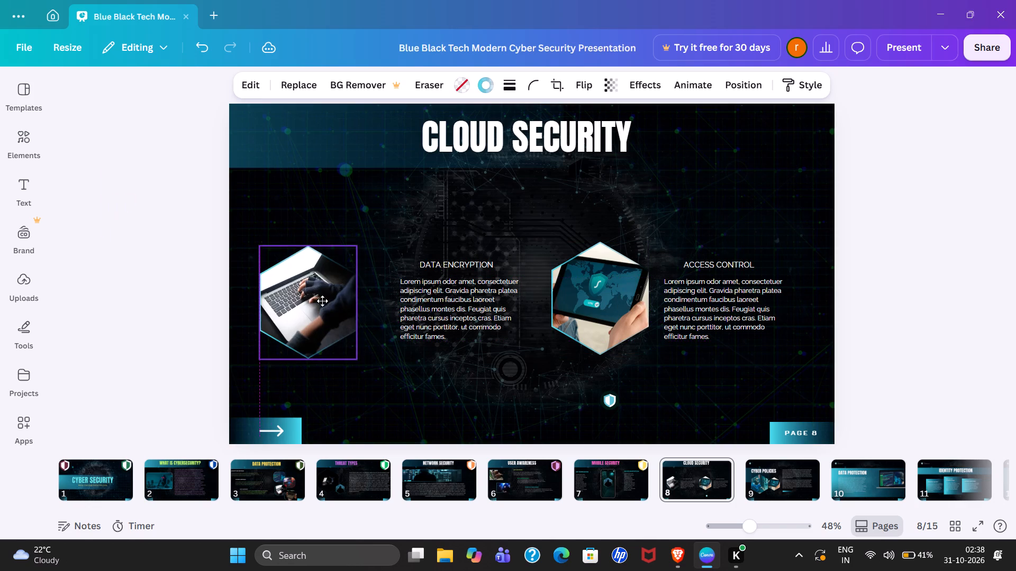
pyautogui.moveTo(322, 301); pyautogui.dragTo(316, 234)
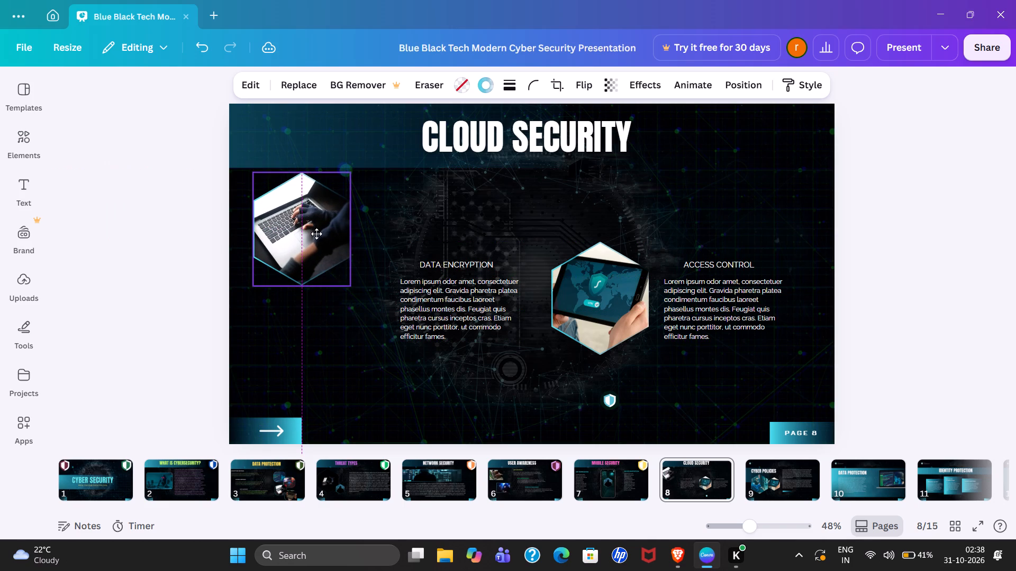
pyautogui.moveTo(316, 234); pyautogui.dragTo(316, 234)
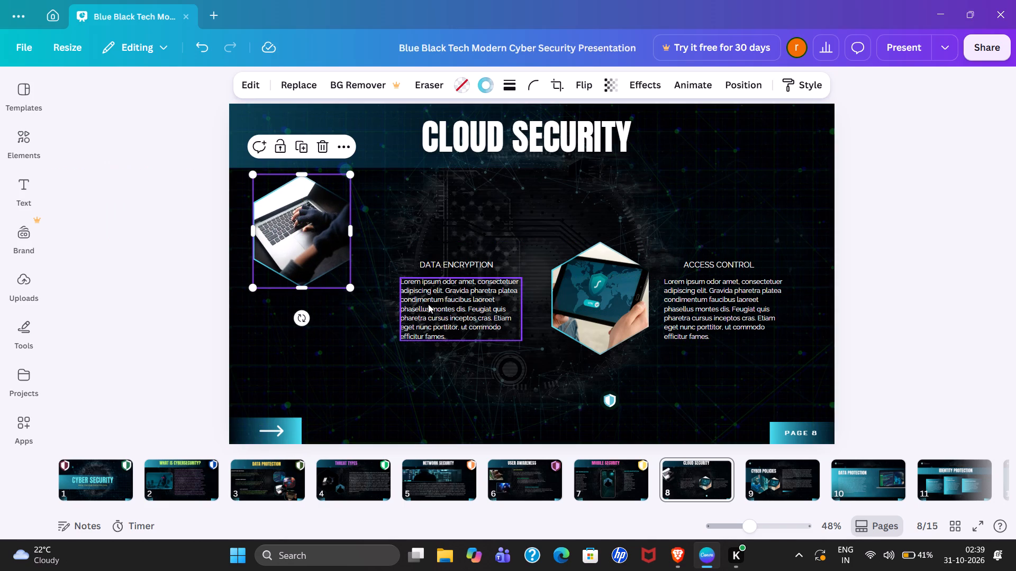
# Clear the middle of the slide by moving the data encryption paragraph beside the title and its heading above ACCESS CONTROL.
pyautogui.moveTo(428, 304); pyautogui.dragTo(375, 345)
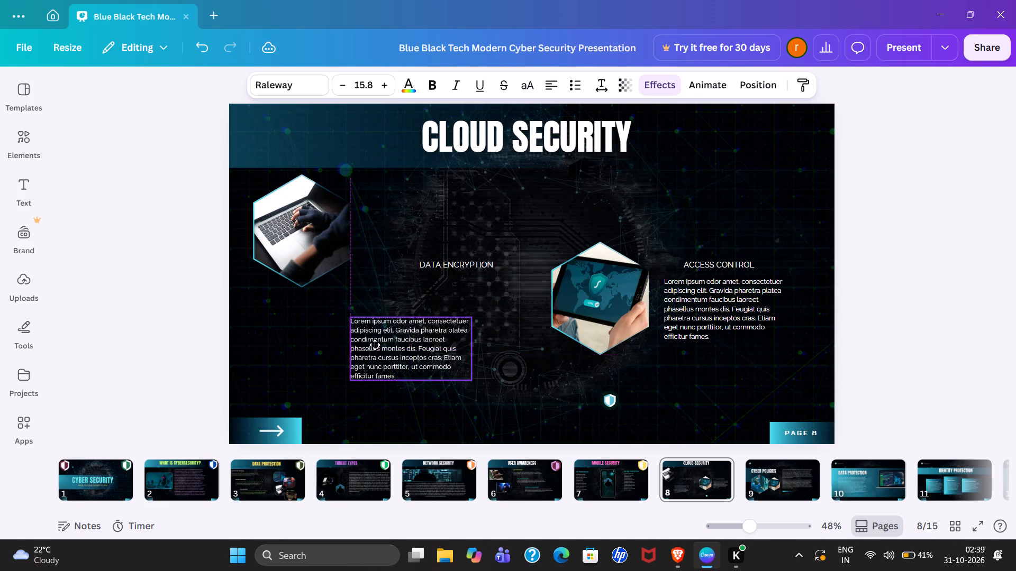
pyautogui.moveTo(375, 345); pyautogui.dragTo(295, 326)
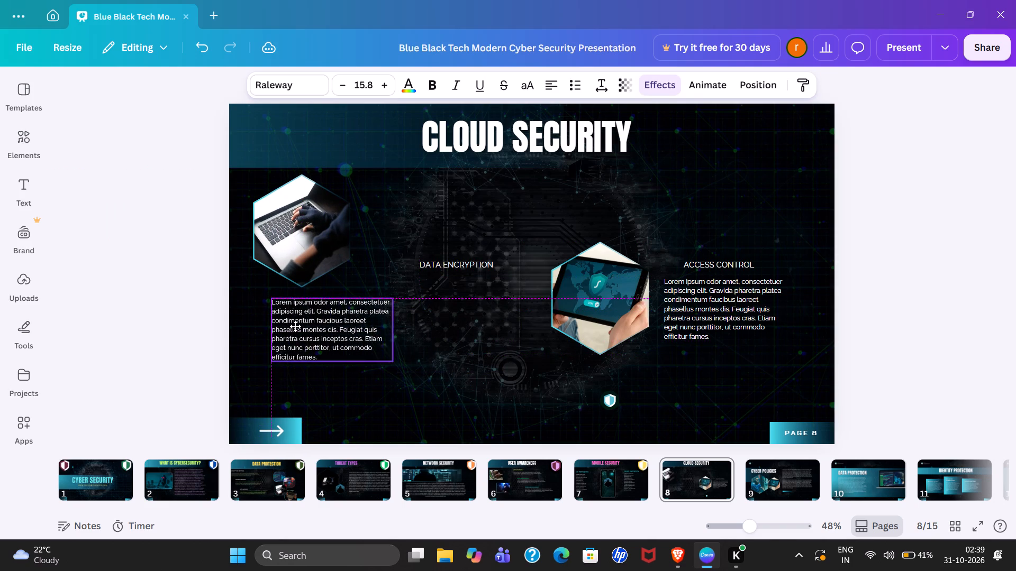
pyautogui.moveTo(295, 326); pyautogui.dragTo(463, 218)
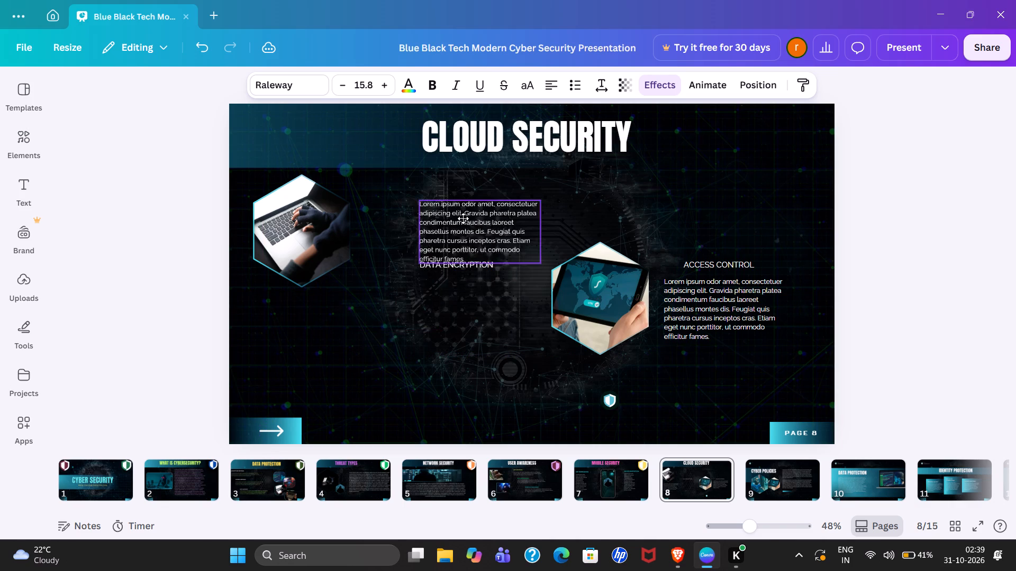
pyautogui.moveTo(463, 218); pyautogui.dragTo(616, 164)
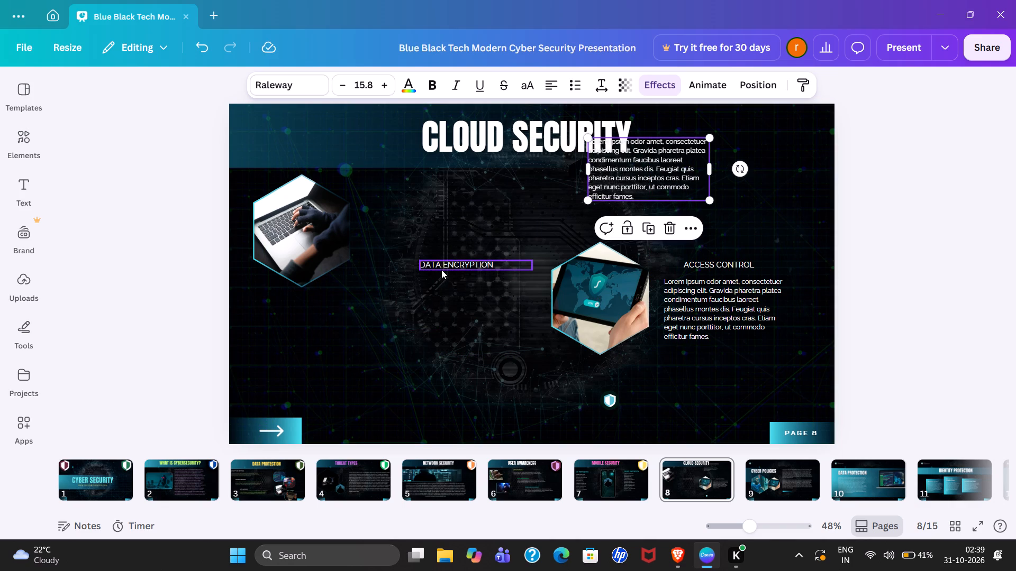
pyautogui.moveTo(441, 270); pyautogui.dragTo(678, 228)
# Move the hexagonal tablet image to the slide's left side, diagonally below the laptop image.
pyautogui.moveTo(616, 302); pyautogui.dragTo(365, 320)
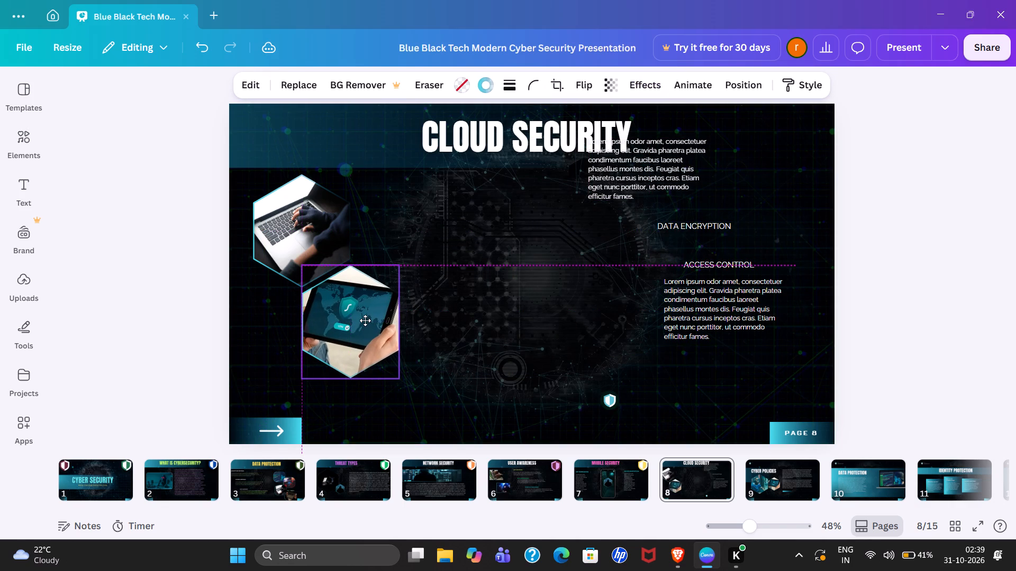
pyautogui.moveTo(365, 320); pyautogui.dragTo(365, 319)
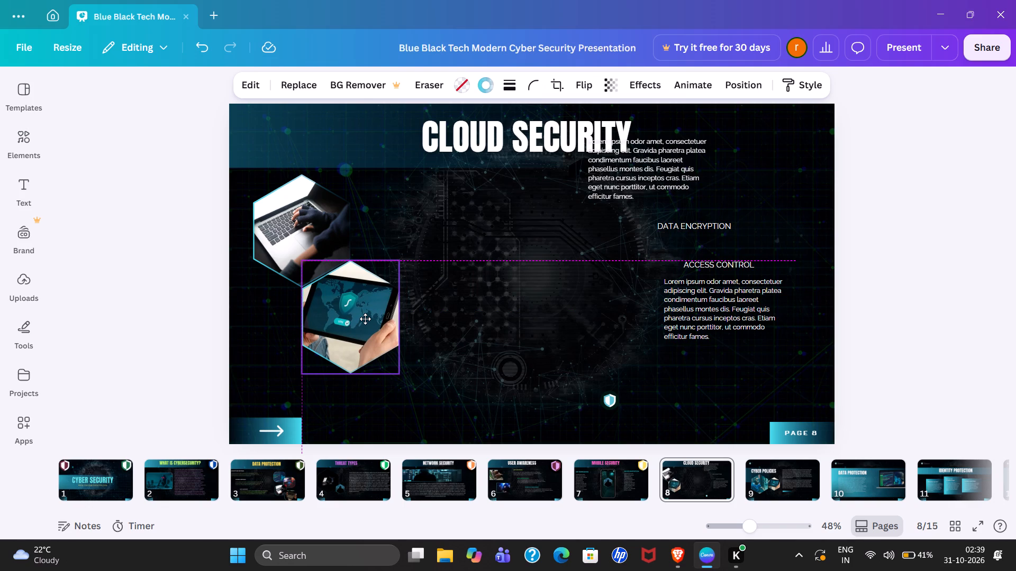
pyautogui.moveTo(365, 319); pyautogui.dragTo(364, 324)
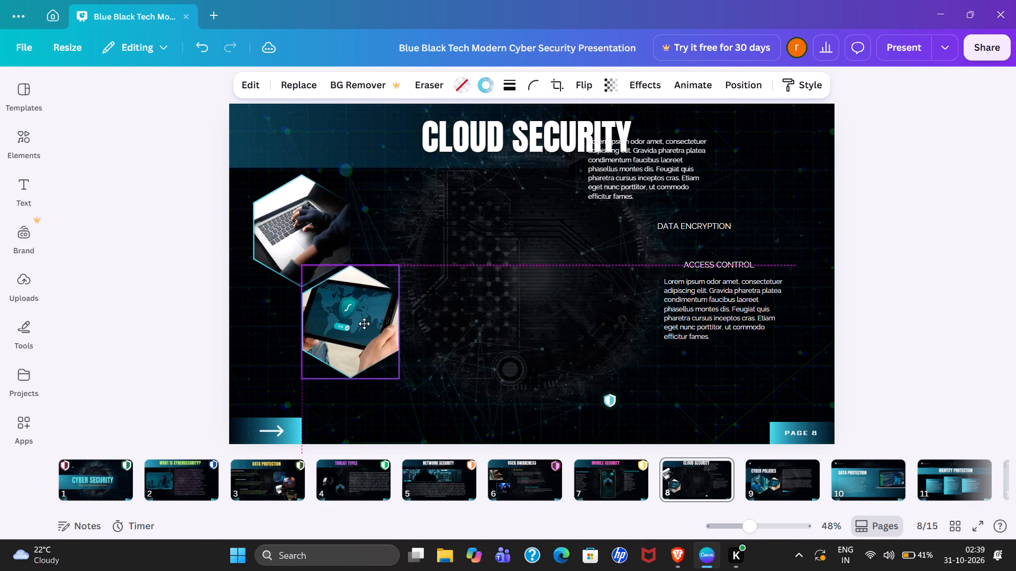
pyautogui.moveTo(364, 324); pyautogui.dragTo(364, 318)
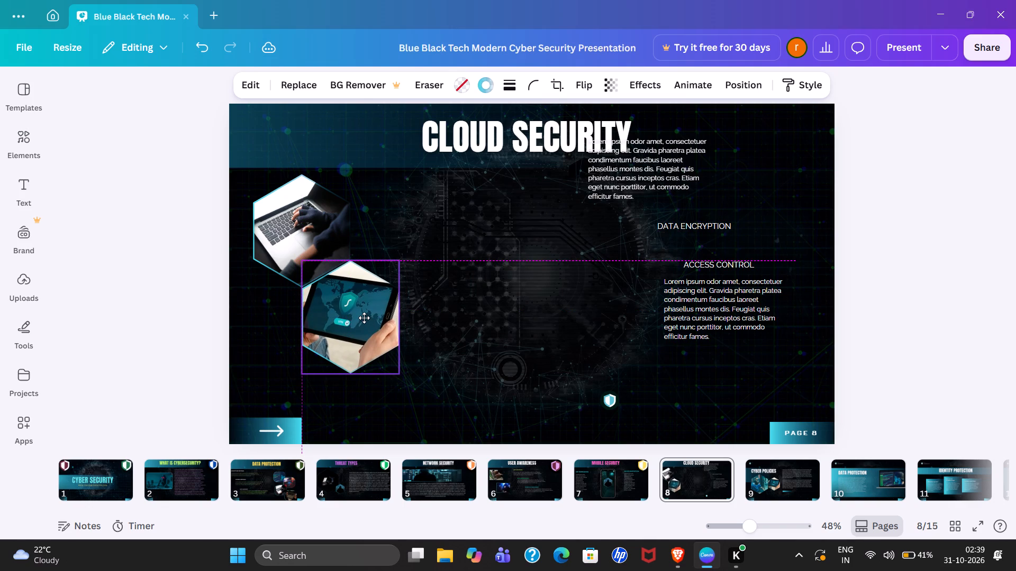
pyautogui.moveTo(364, 318); pyautogui.dragTo(362, 318)
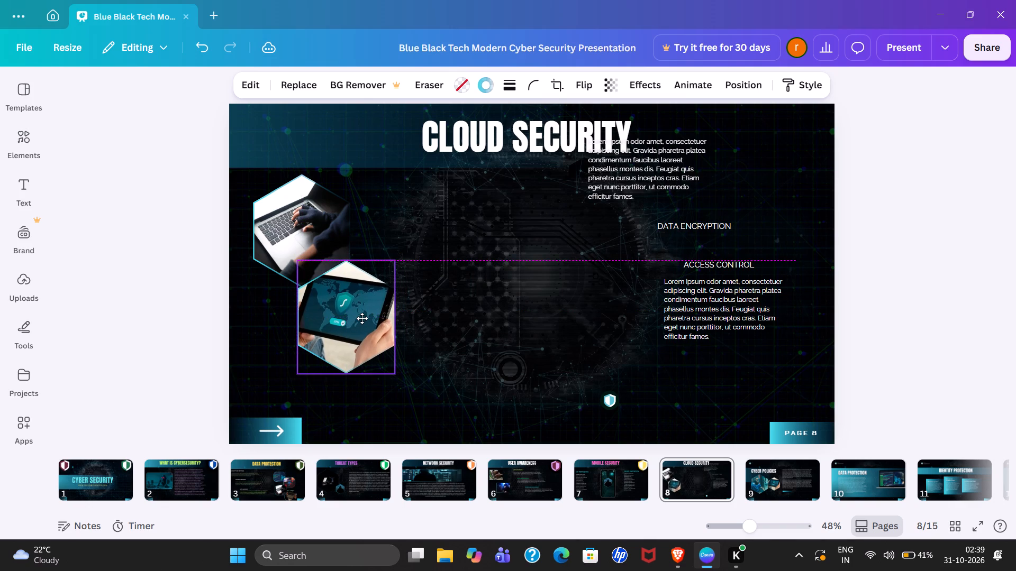
pyautogui.moveTo(362, 318); pyautogui.dragTo(364, 318)
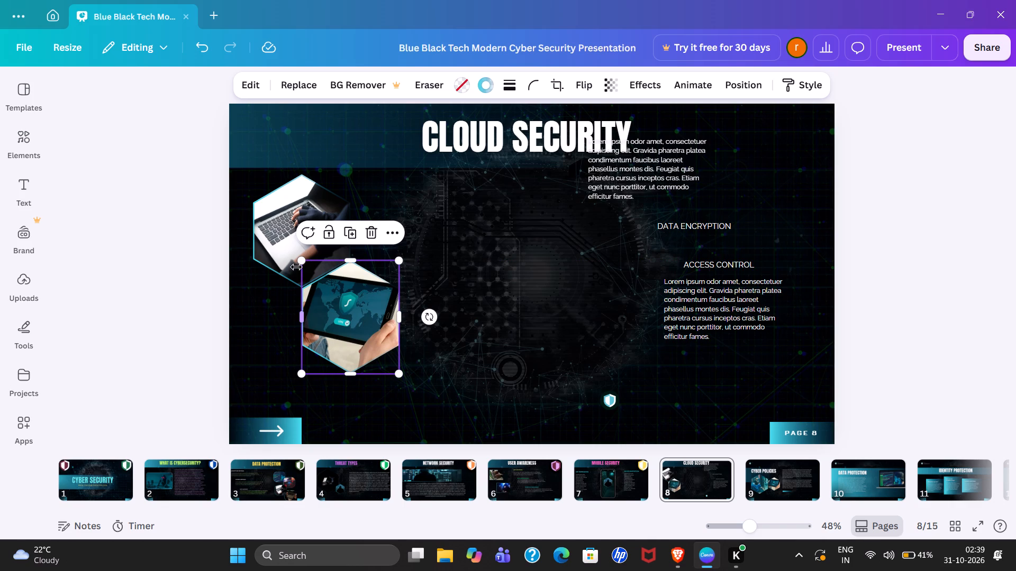
# Nudge the laptop image left and slightly down, and shift the tablet image left so the two hexagons fit together.
pyautogui.moveTo(278, 250); pyautogui.dragTo(271, 249)
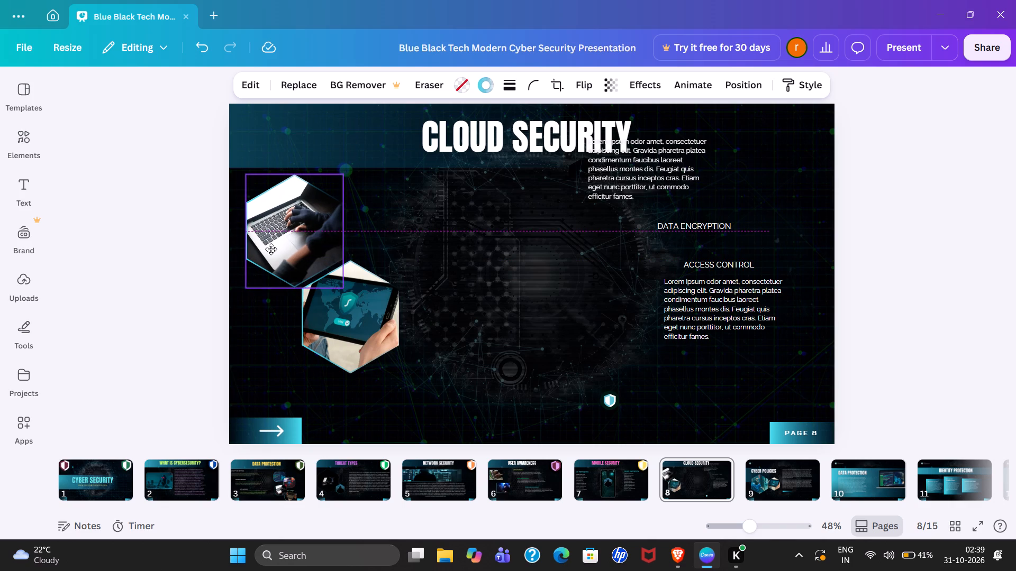
pyautogui.moveTo(271, 249); pyautogui.dragTo(267, 253)
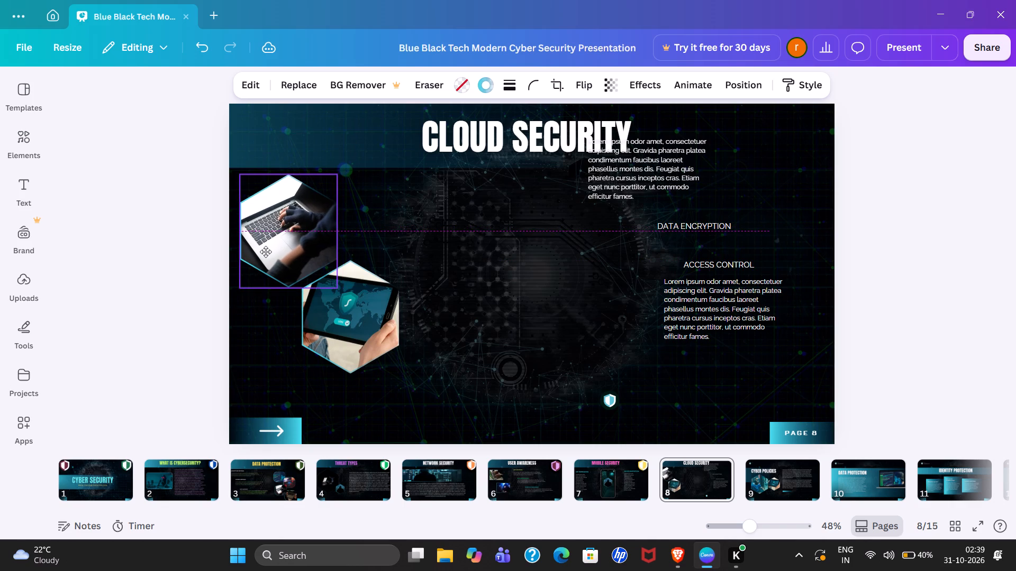
pyautogui.moveTo(330, 323); pyautogui.dragTo(319, 325)
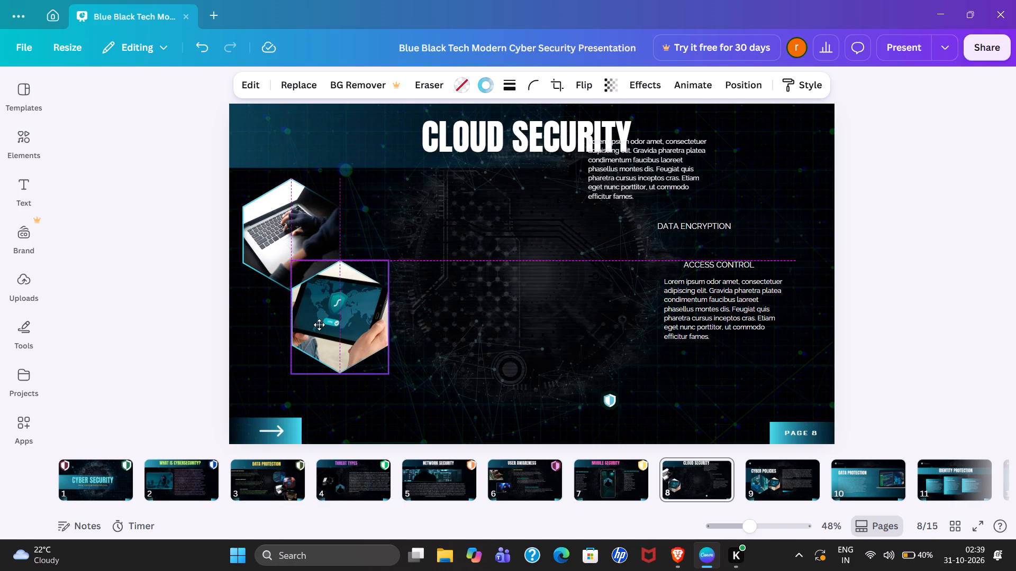
pyautogui.moveTo(319, 325); pyautogui.dragTo(316, 325)
pyautogui.moveTo(316, 325); pyautogui.dragTo(317, 325)
pyautogui.click(585, 264)
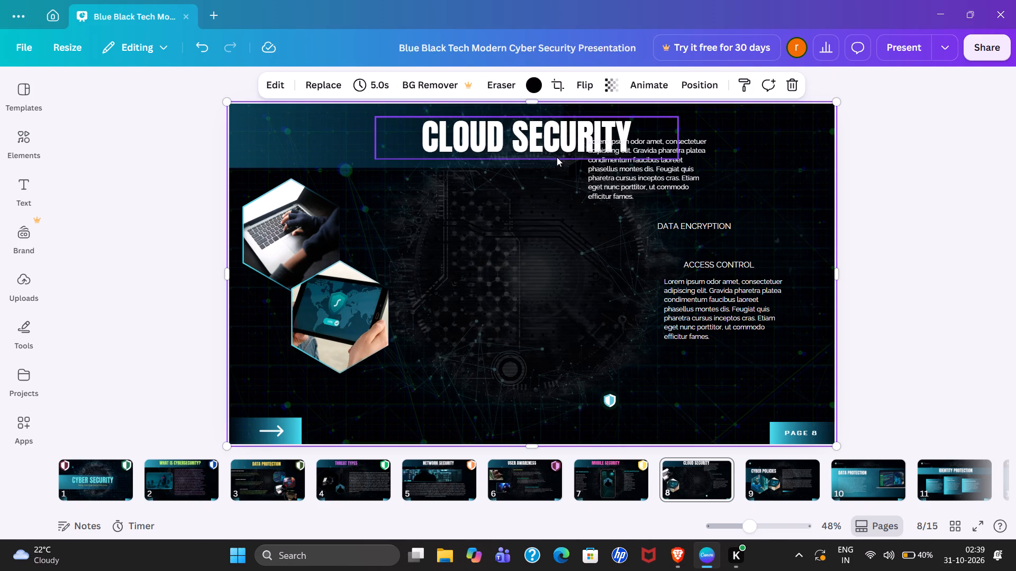
# Move the data encryption paragraph off the title into the middle of the slide, beside the hexagonal images.
pyautogui.moveTo(614, 174); pyautogui.dragTo(506, 269)
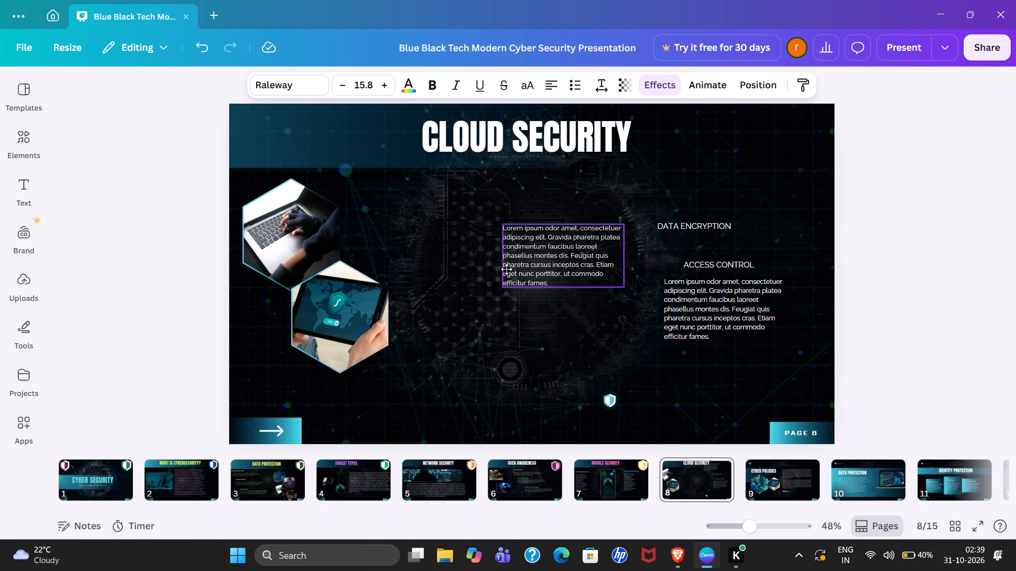
pyautogui.moveTo(506, 269); pyautogui.dragTo(477, 248)
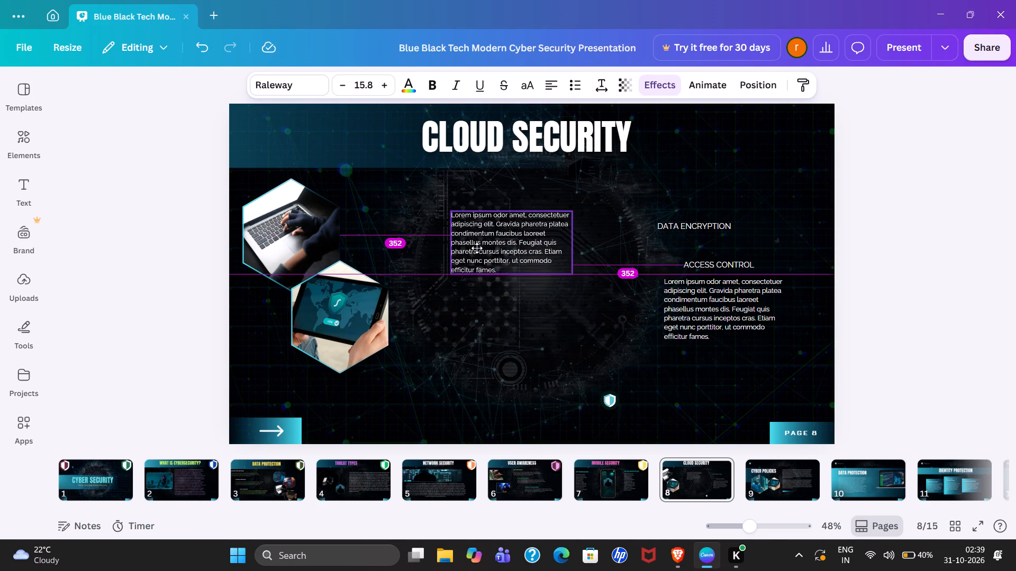
pyautogui.moveTo(477, 248); pyautogui.dragTo(484, 256)
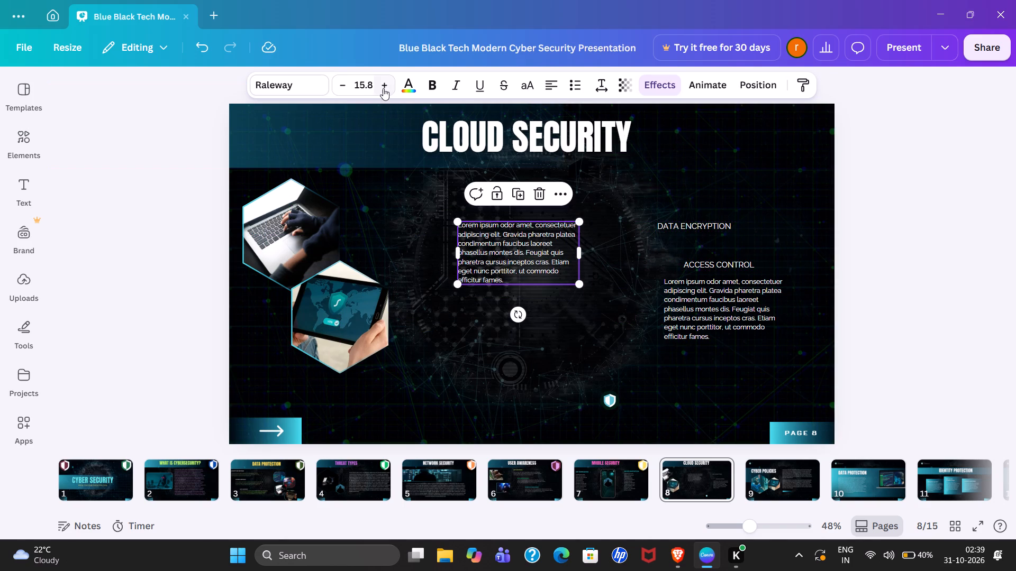
# Increase the data encryption paragraph's font size to 19.8.
pyautogui.click(382, 88)
pyautogui.click(382, 88)
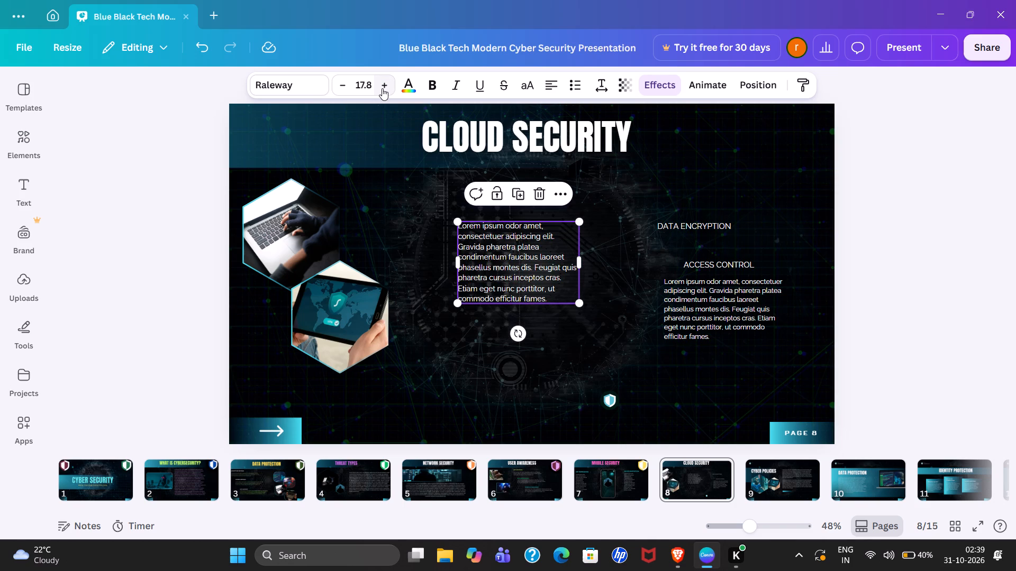
pyautogui.click(382, 88)
pyautogui.click(382, 88)
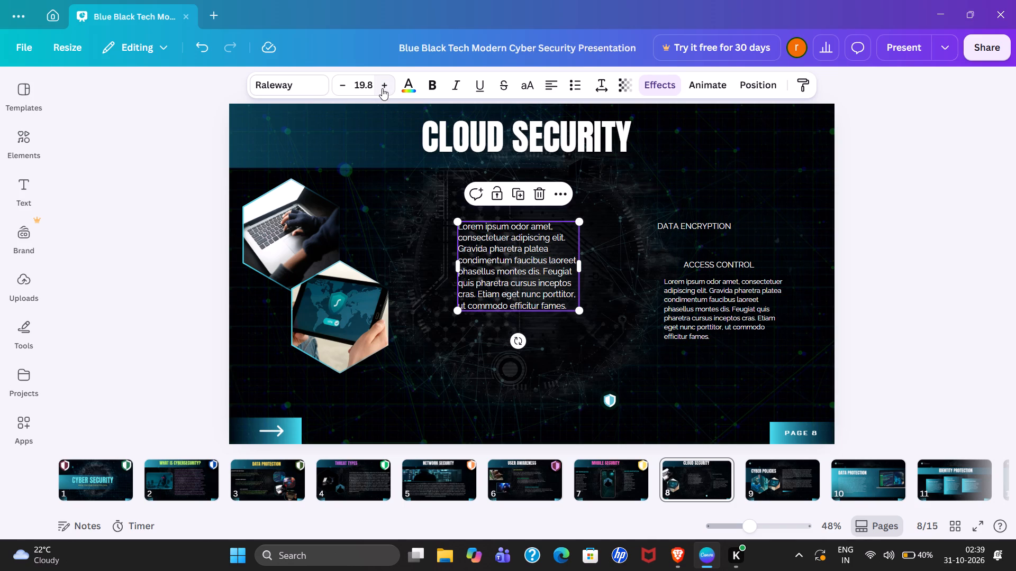
# Widen the data encryption paragraph's text box towards the right so its text wraps onto seven lines.
pyautogui.moveTo(581, 263); pyautogui.dragTo(583, 264)
pyautogui.moveTo(583, 264); pyautogui.dragTo(613, 266)
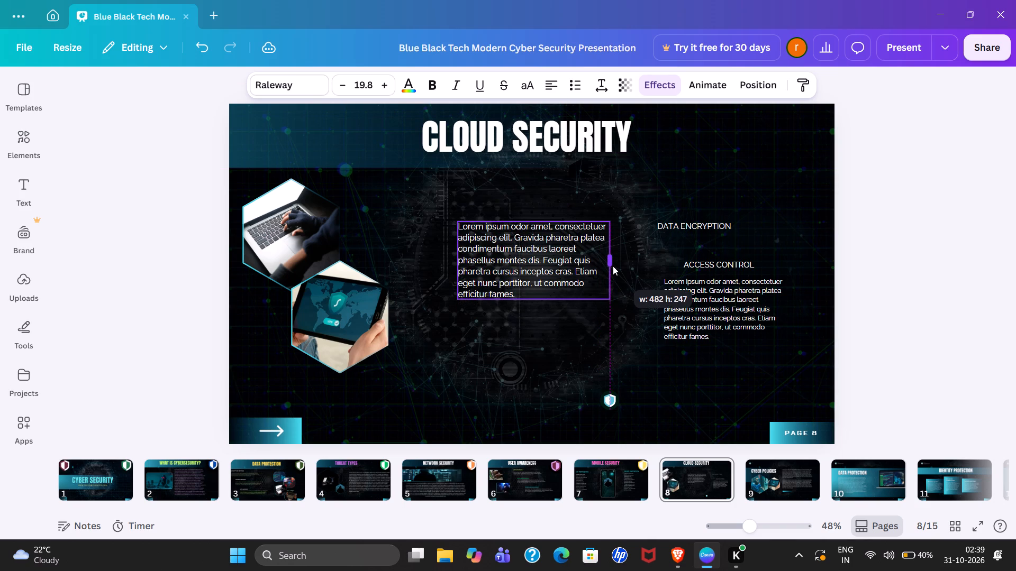
pyautogui.moveTo(613, 266); pyautogui.dragTo(634, 268)
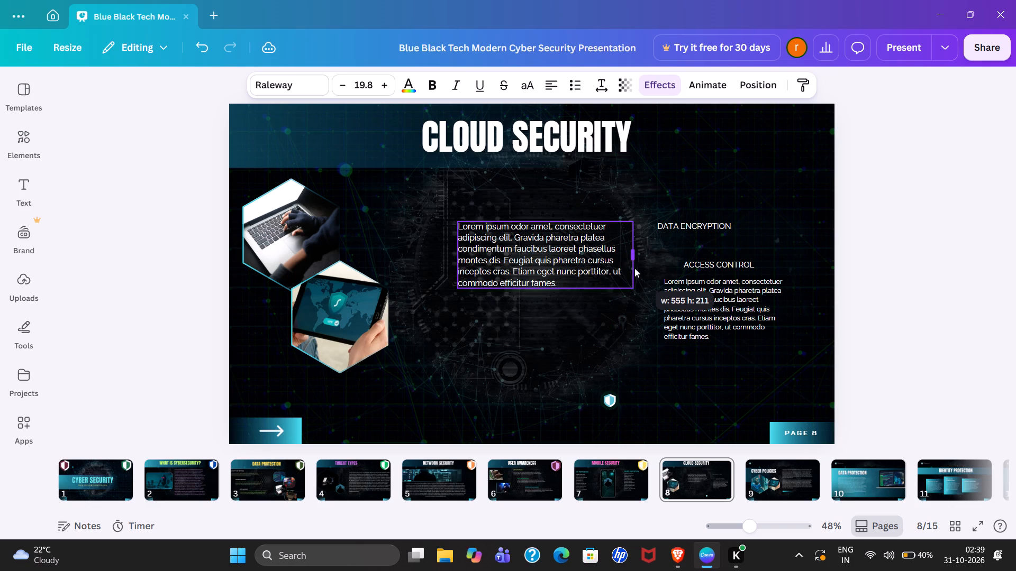
pyautogui.moveTo(634, 268); pyautogui.dragTo(629, 274)
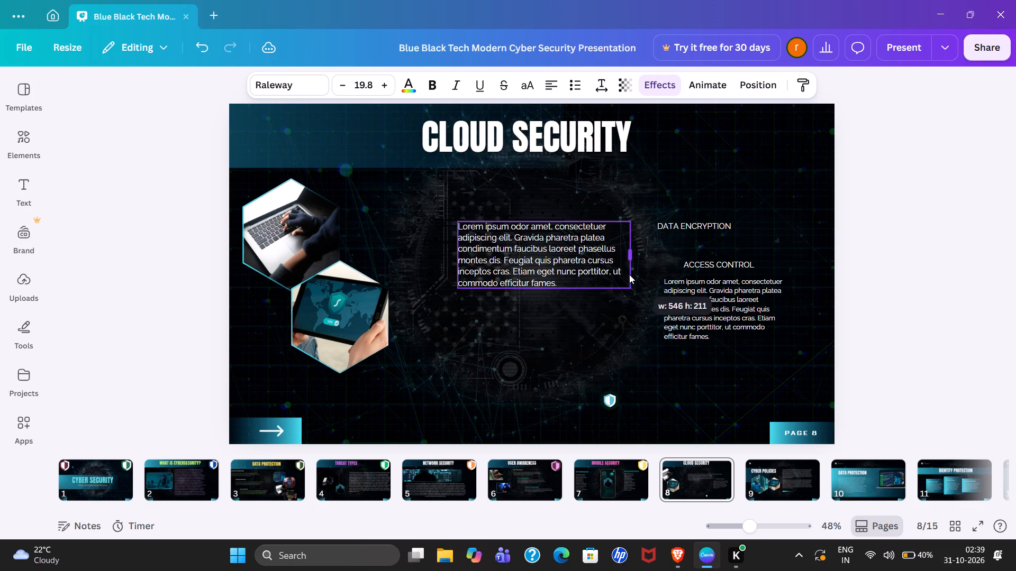
pyautogui.moveTo(629, 274); pyautogui.dragTo(617, 284)
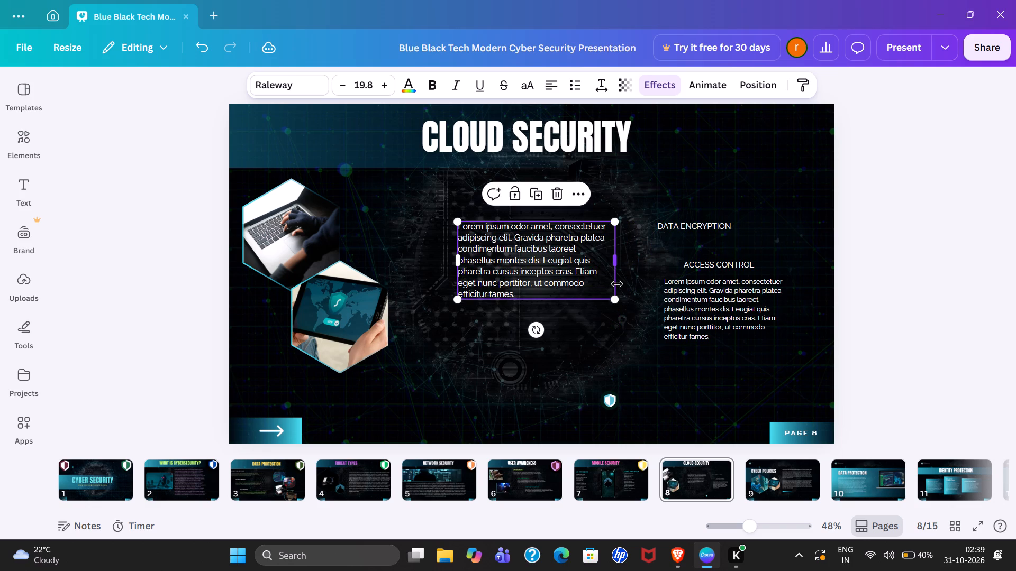
# Shift the data encryption paragraph slightly down and move the DATA ENCRYPTION heading above it in the middle of the slide.
pyautogui.moveTo(507, 262); pyautogui.dragTo(497, 294)
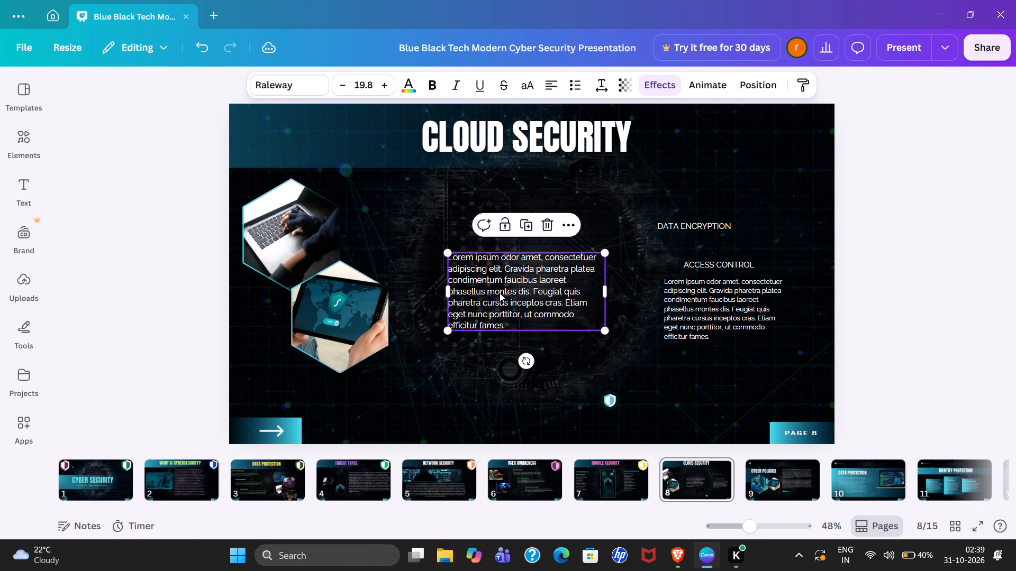
pyautogui.moveTo(689, 224); pyautogui.dragTo(645, 226)
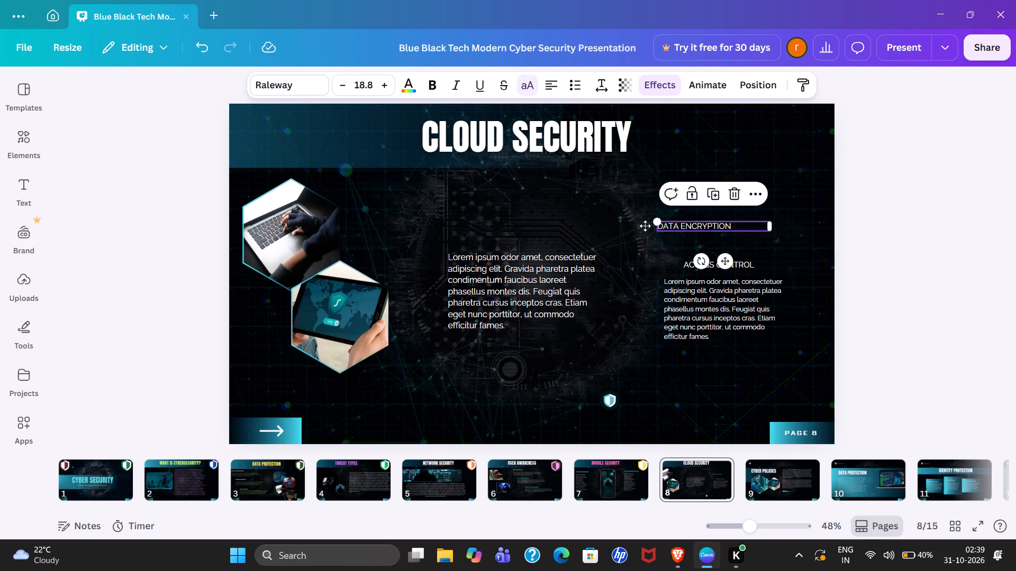
pyautogui.moveTo(645, 226); pyautogui.dragTo(471, 207)
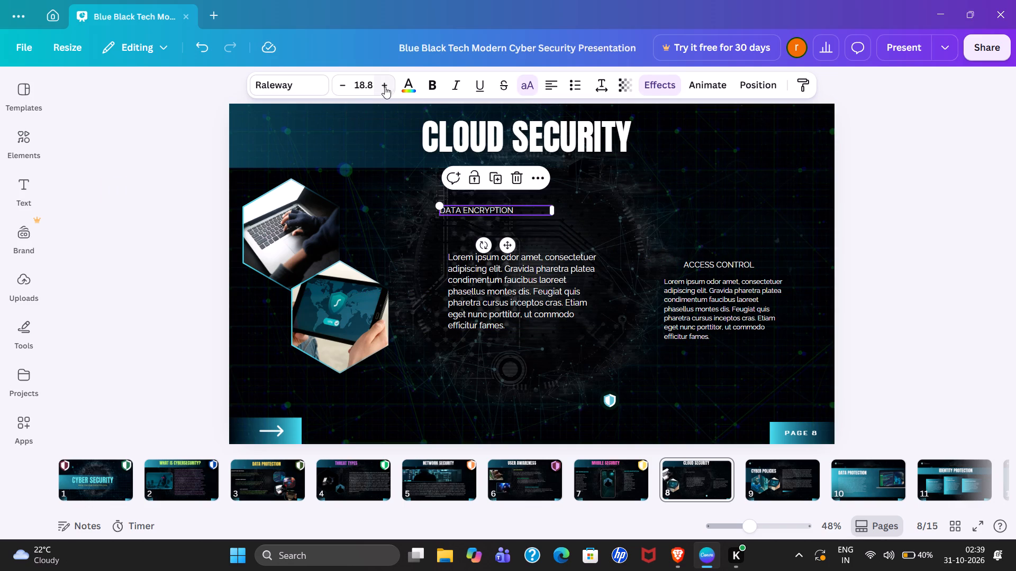
# Increase the DATA ENCRYPTION heading's font size to 23.8.
pyautogui.click(386, 88)
pyautogui.click(386, 88)
pyautogui.click(386, 88)
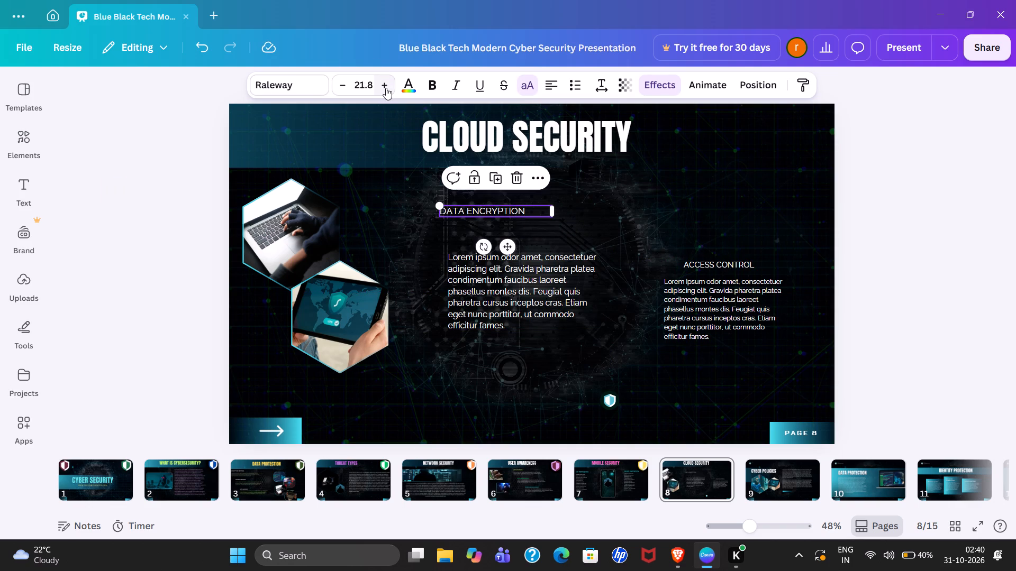
pyautogui.click(386, 88)
pyautogui.click(386, 88)
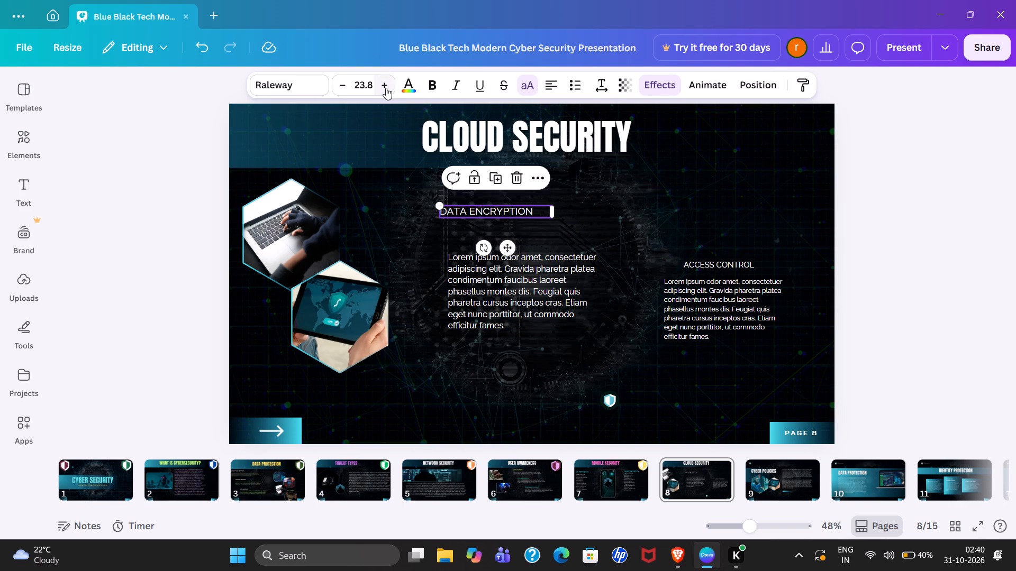
# Make the DATA ENCRYPTION heading bold and colour it pink.
pyautogui.click(416, 88)
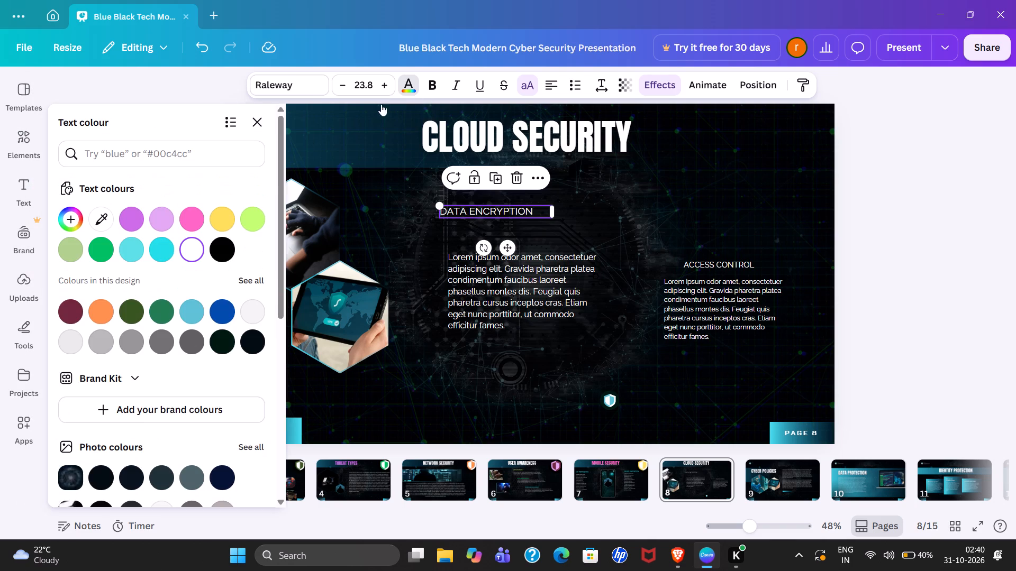
pyautogui.click(161, 218)
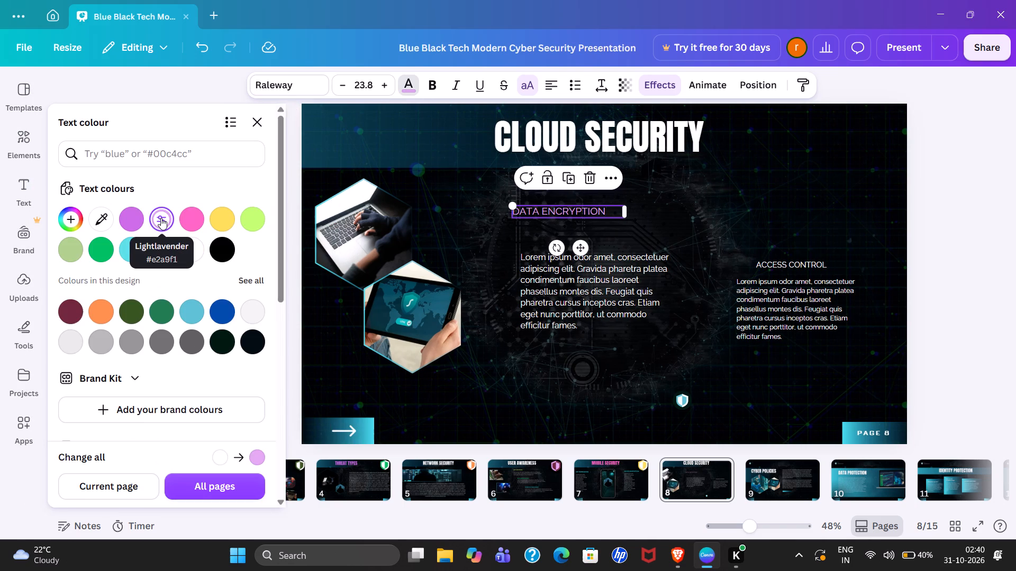
pyautogui.click(425, 85)
pyautogui.click(128, 220)
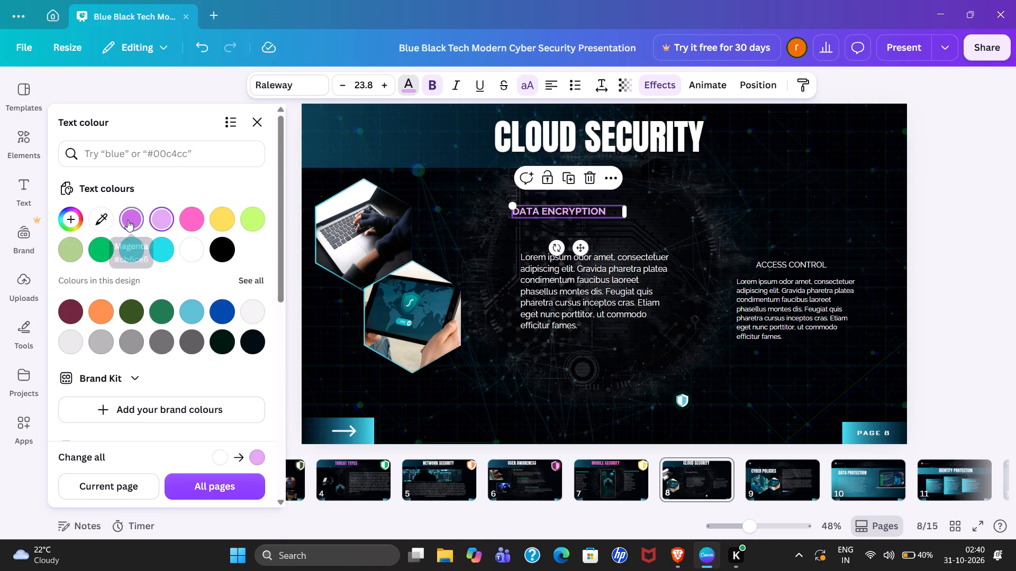
pyautogui.click(198, 221)
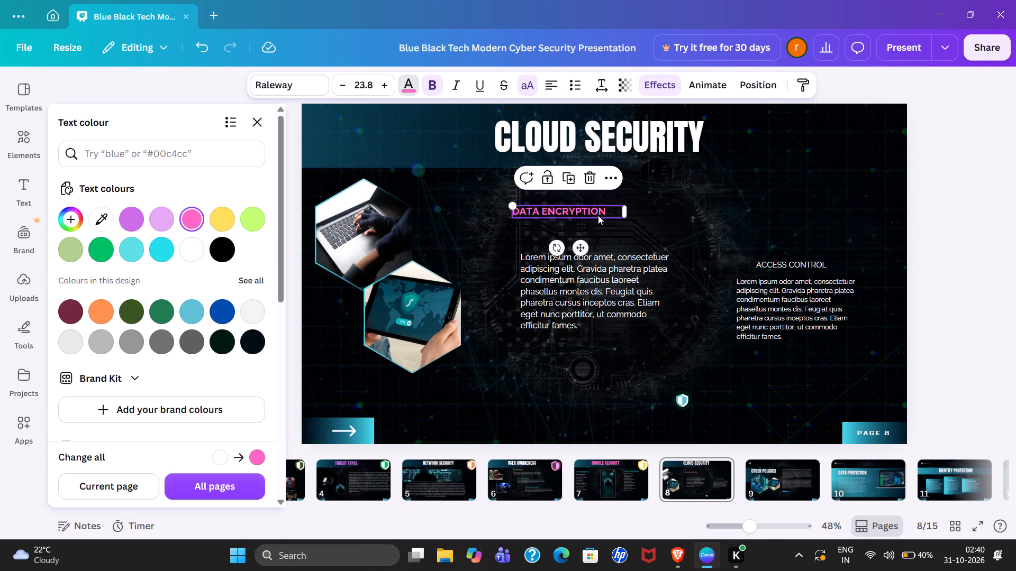
# Move the data encryption paragraph up so it sits directly beneath its pink heading.
pyautogui.moveTo(574, 296); pyautogui.dragTo(568, 266)
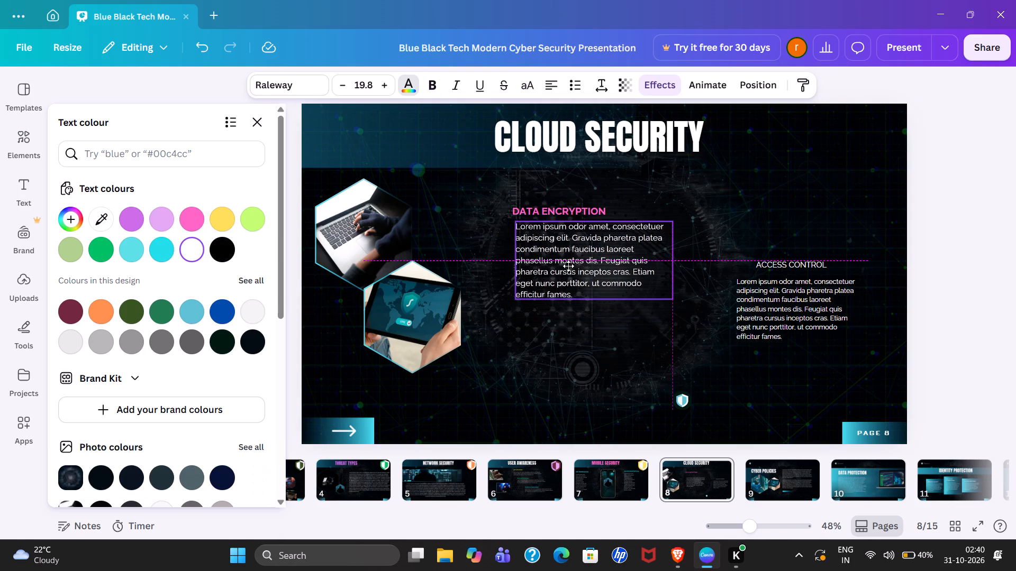
pyautogui.moveTo(568, 266); pyautogui.dragTo(568, 265)
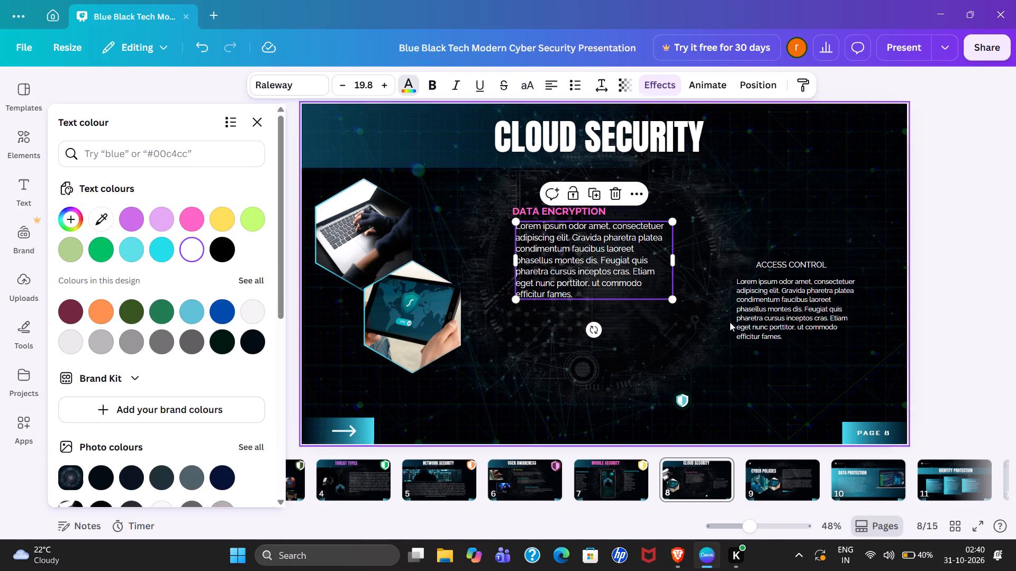
# Move the access control paragraph down and slightly left, lower than the data encryption text.
pyautogui.moveTo(775, 297); pyautogui.dragTo(768, 305)
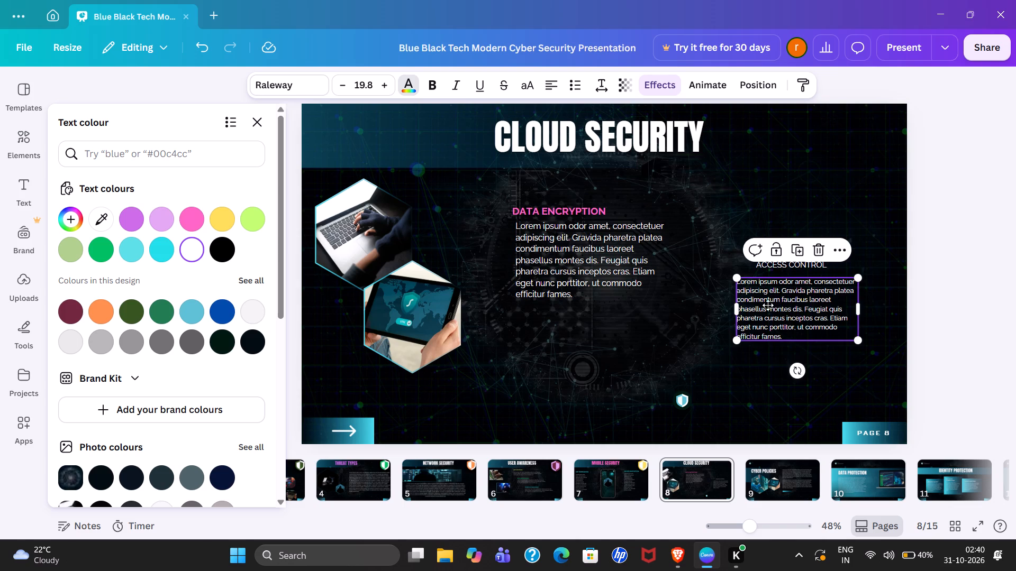
pyautogui.moveTo(768, 305); pyautogui.dragTo(747, 328)
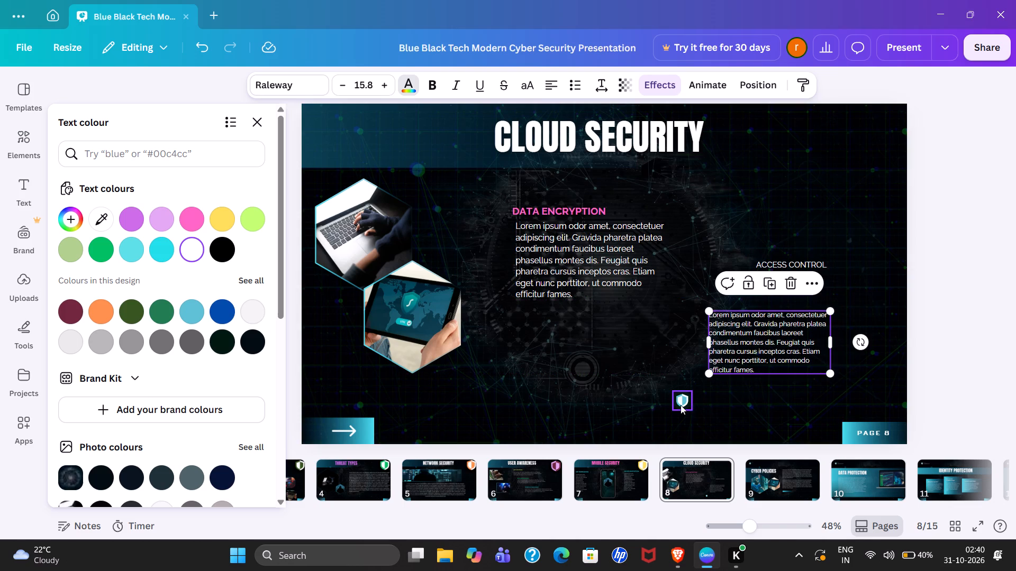
# Move the small shield icon left so it sits below the data encryption paragraph.
pyautogui.moveTo(681, 405); pyautogui.dragTo(467, 400)
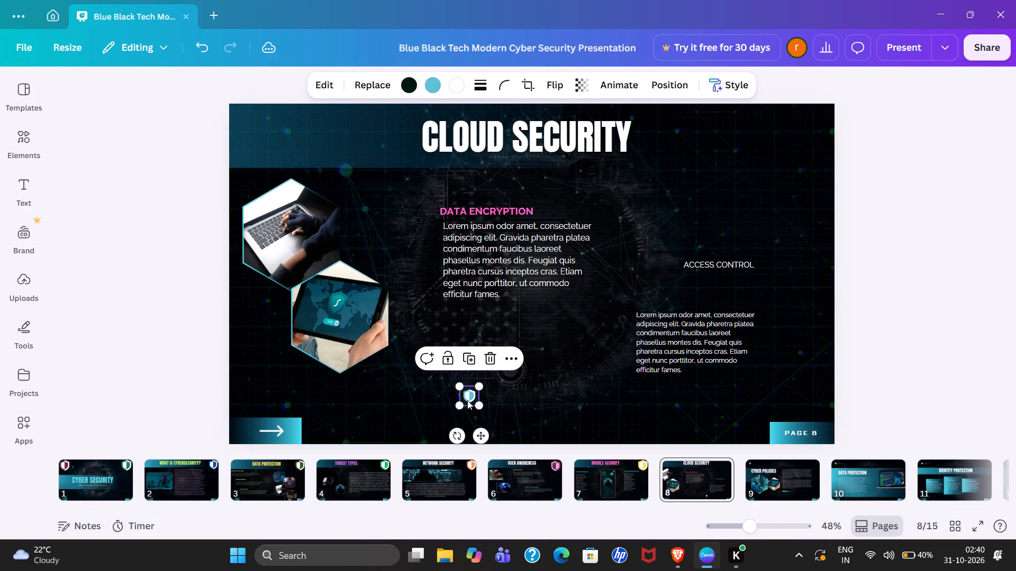
# Move the ACCESS CONTROL heading left and slightly down, above the left end of its paragraph.
pyautogui.moveTo(707, 264); pyautogui.dragTo(649, 292)
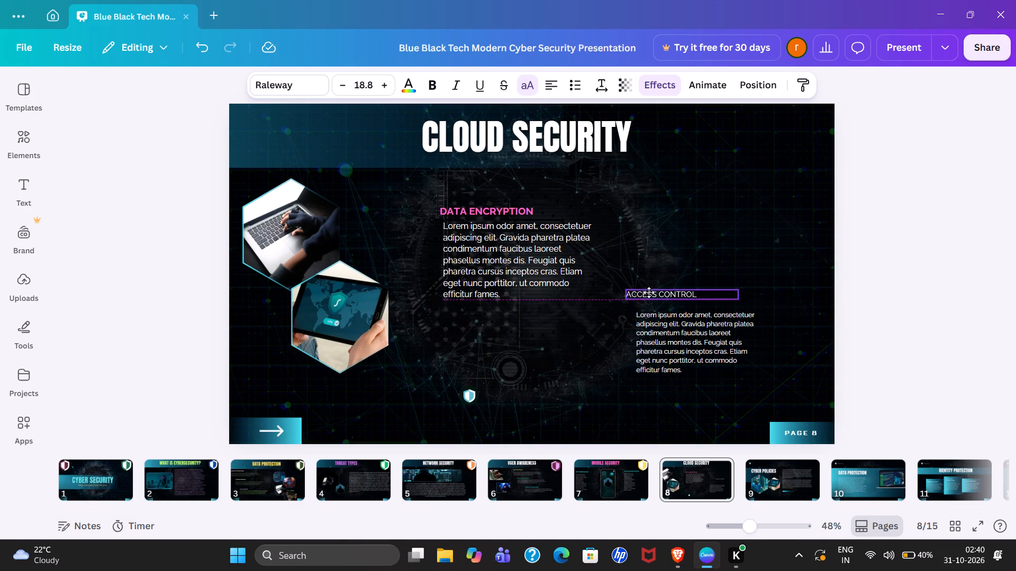
pyautogui.moveTo(649, 292); pyautogui.dragTo(647, 285)
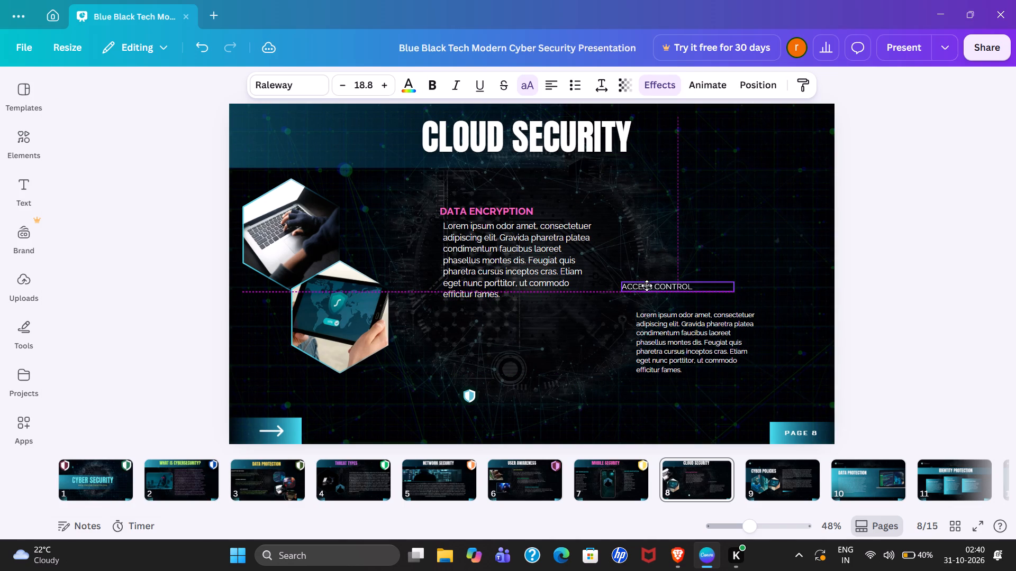
pyautogui.moveTo(647, 285); pyautogui.dragTo(641, 278)
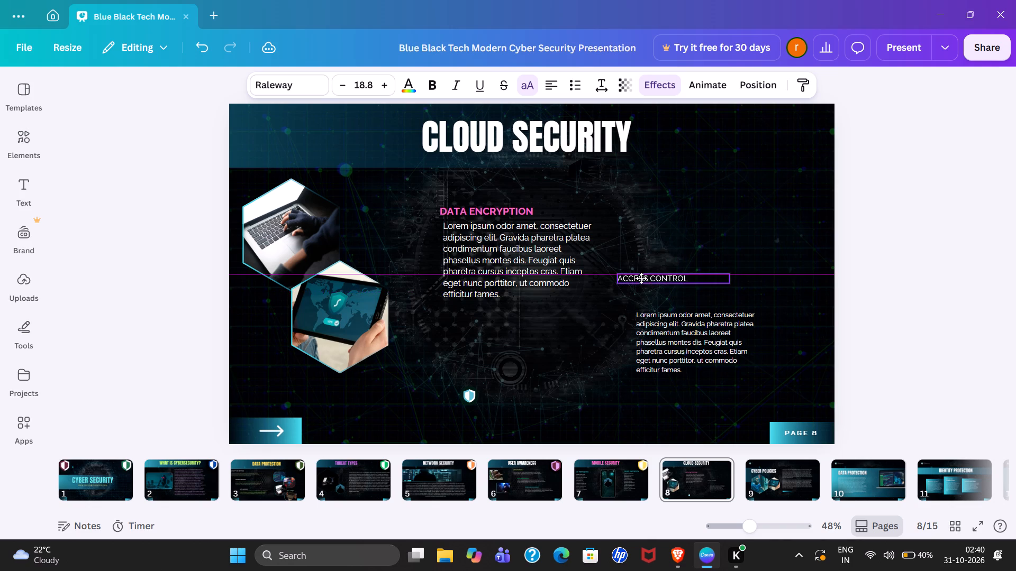
pyautogui.moveTo(641, 278); pyautogui.dragTo(641, 280)
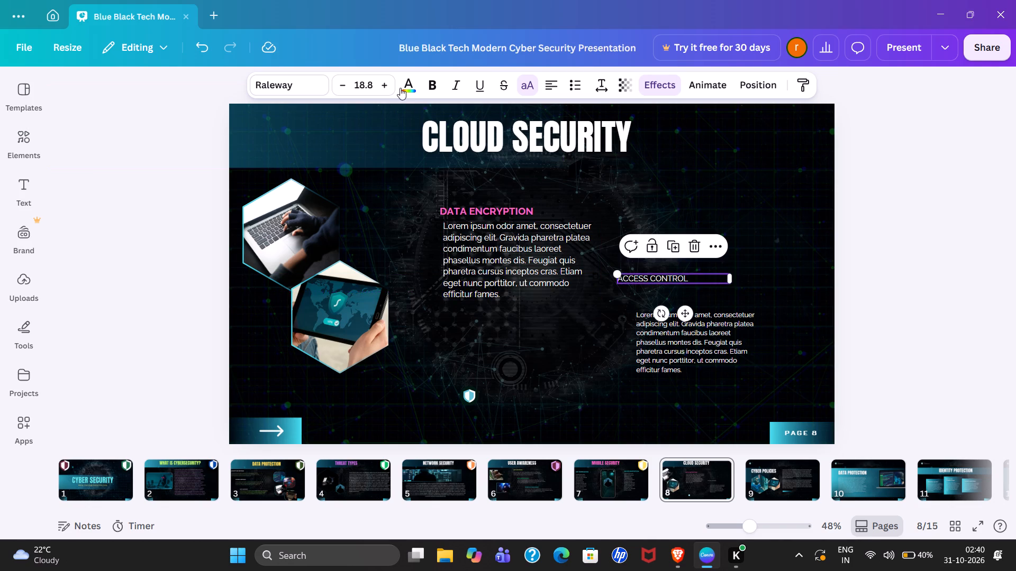
# Increase the ACCESS CONTROL heading's font size to 23.8, matching the DATA ENCRYPTION heading.
pyautogui.click(458, 208)
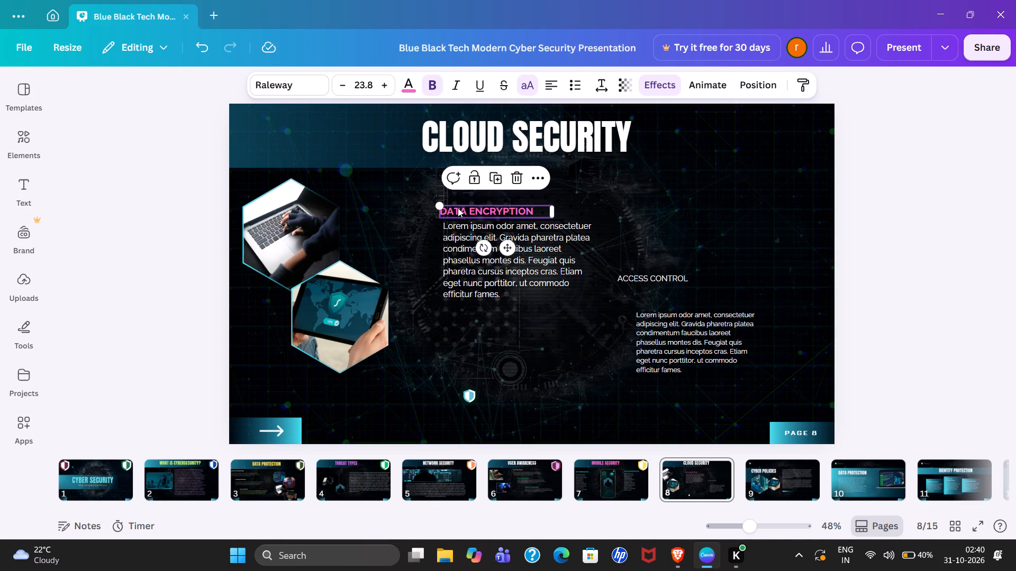
pyautogui.click(650, 278)
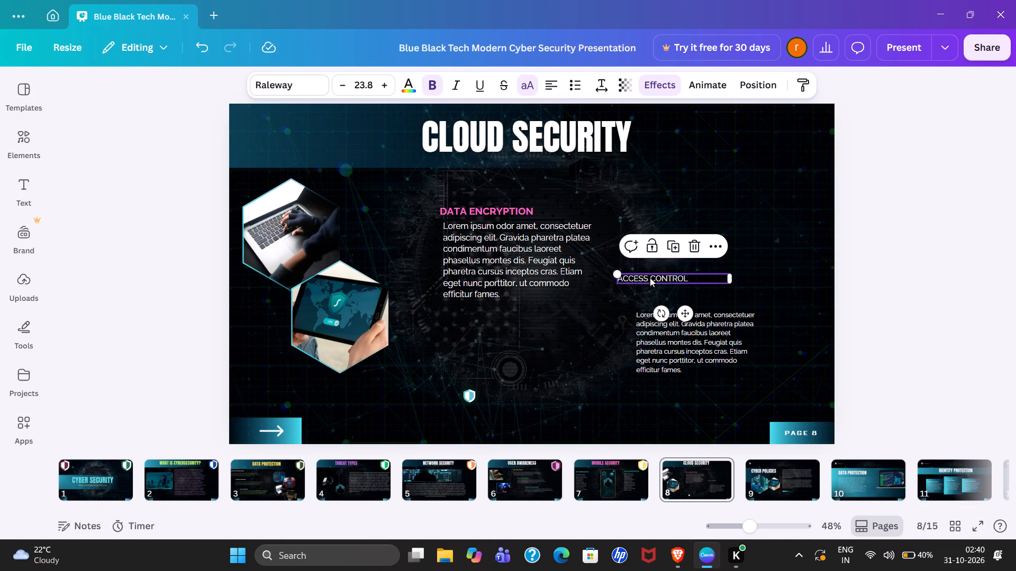
pyautogui.click(451, 207)
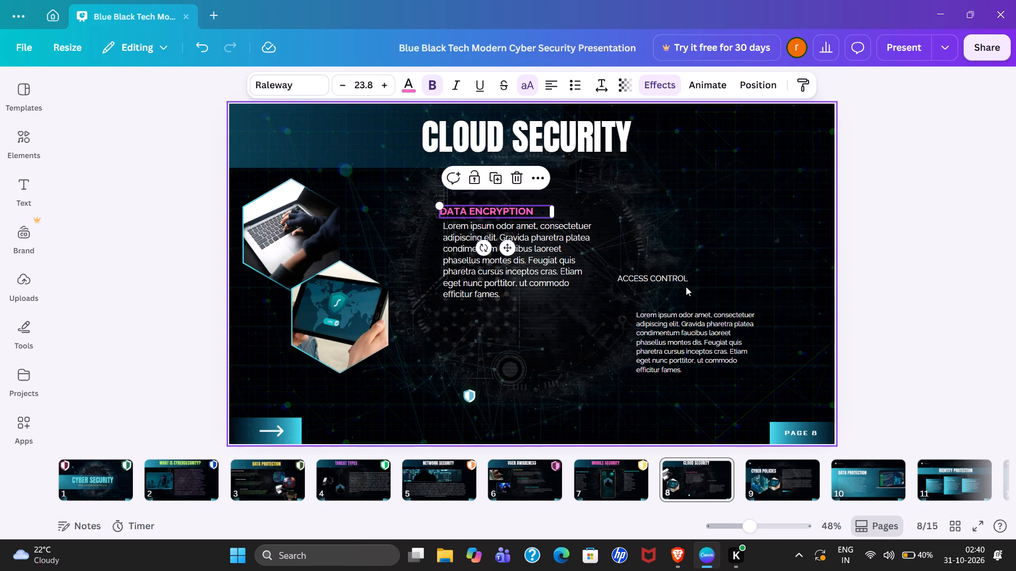
pyautogui.click(675, 277)
pyautogui.click(385, 79)
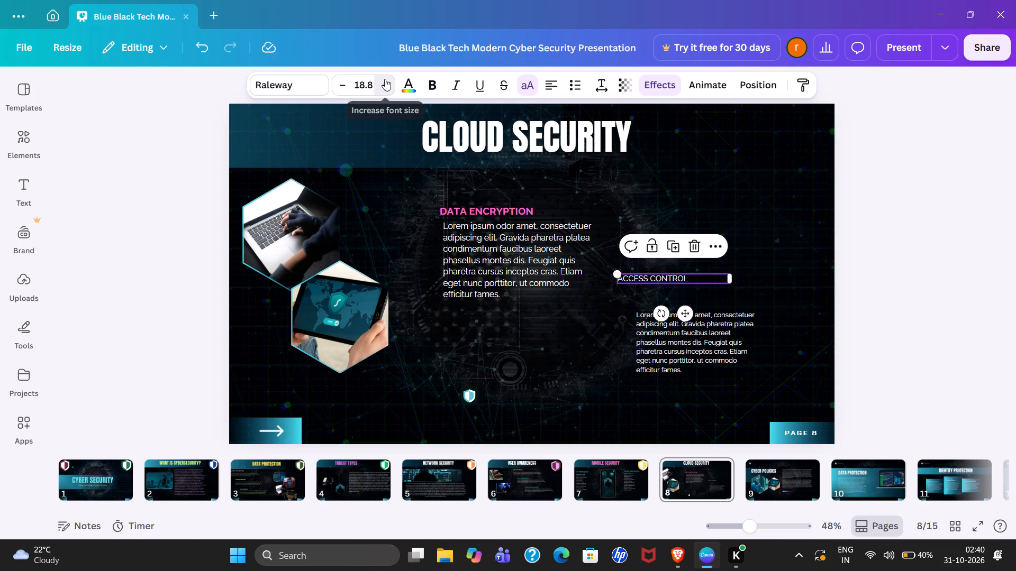
pyautogui.click(385, 79)
pyautogui.click(385, 79)
pyautogui.click(385, 79)
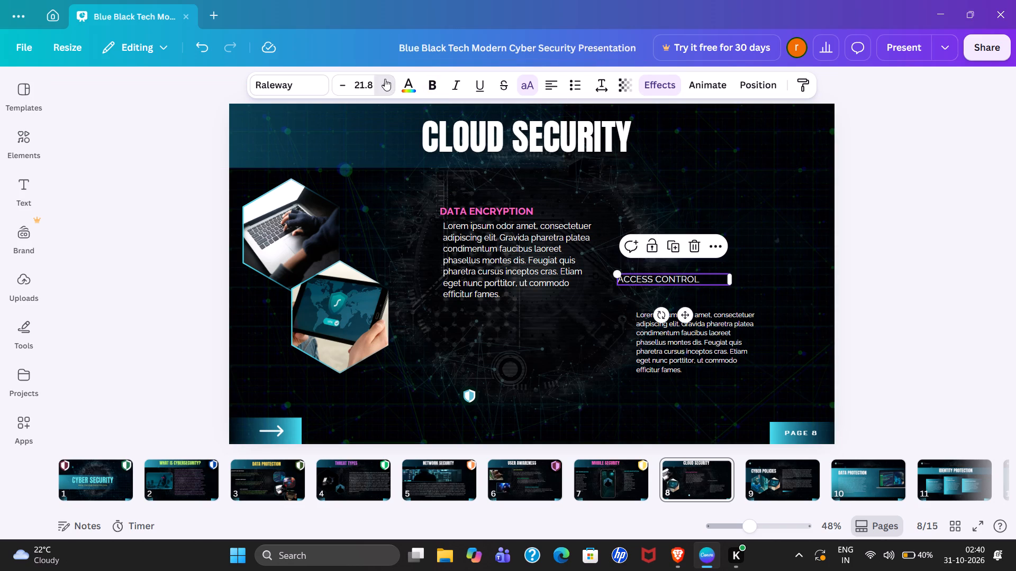
pyautogui.click(385, 79)
# Colour the ACCESS CONTROL heading the same pink as the DATA ENCRYPTION heading and make it bold.
pyautogui.click(412, 86)
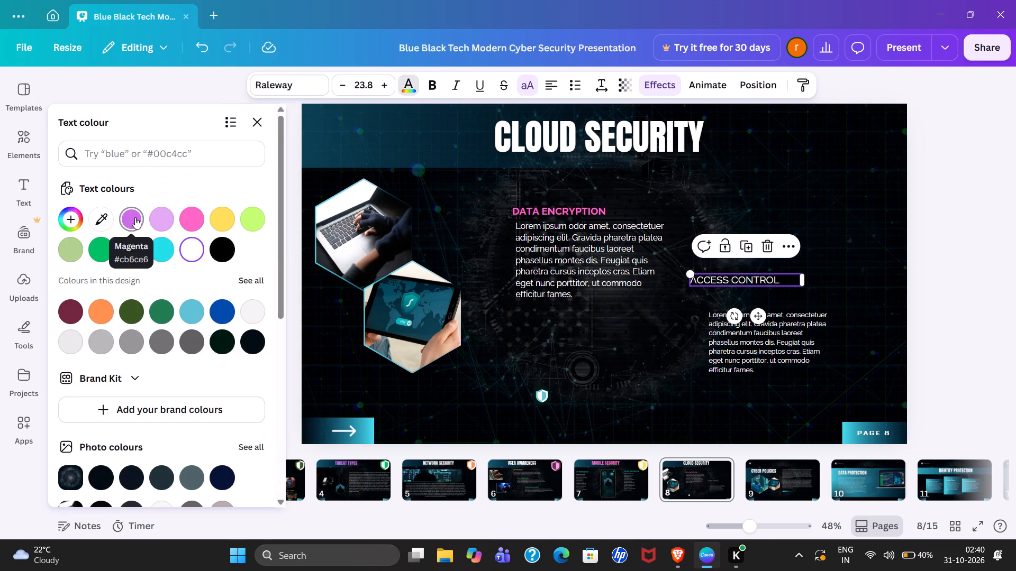
pyautogui.click(135, 217)
pyautogui.click(194, 211)
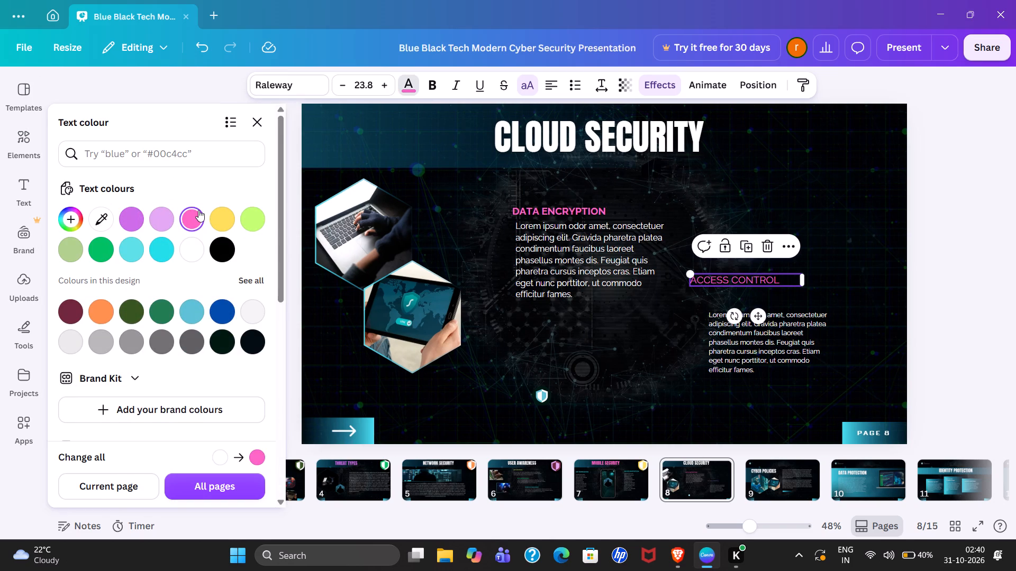
pyautogui.click(433, 83)
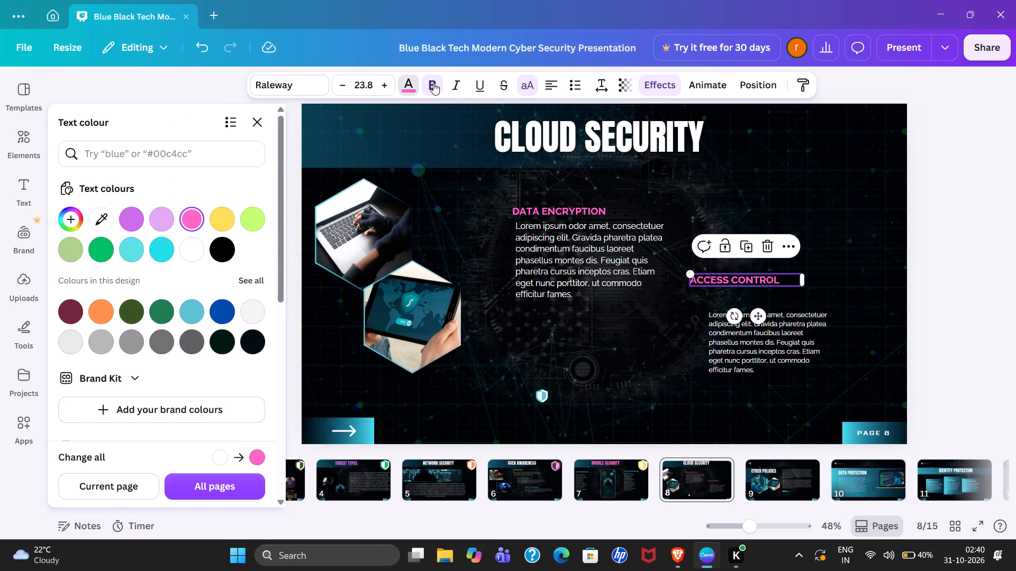
# Increase the access control paragraph's font size to 19.8, matching the data encryption paragraph.
pyautogui.click(757, 352)
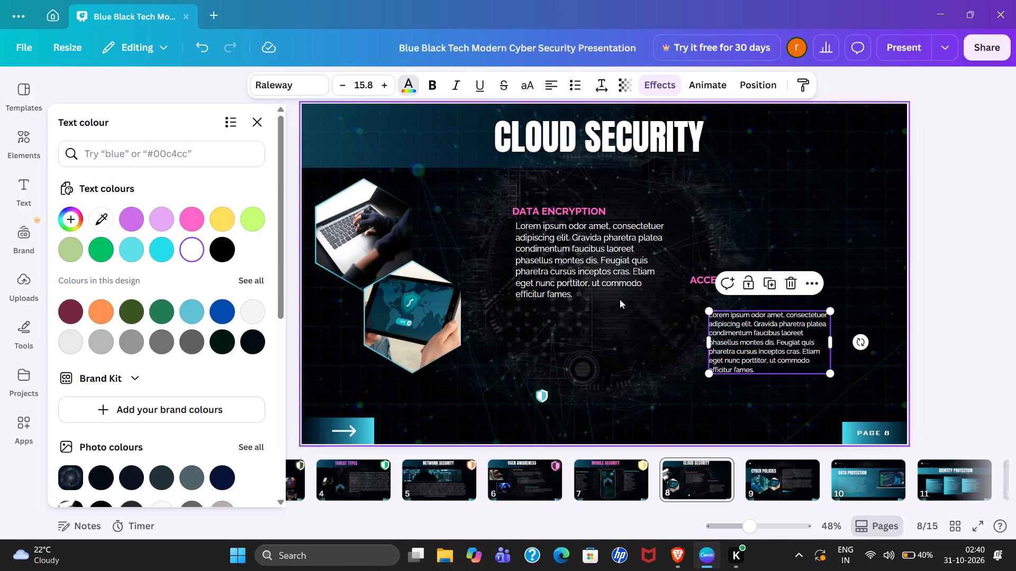
pyautogui.click(595, 274)
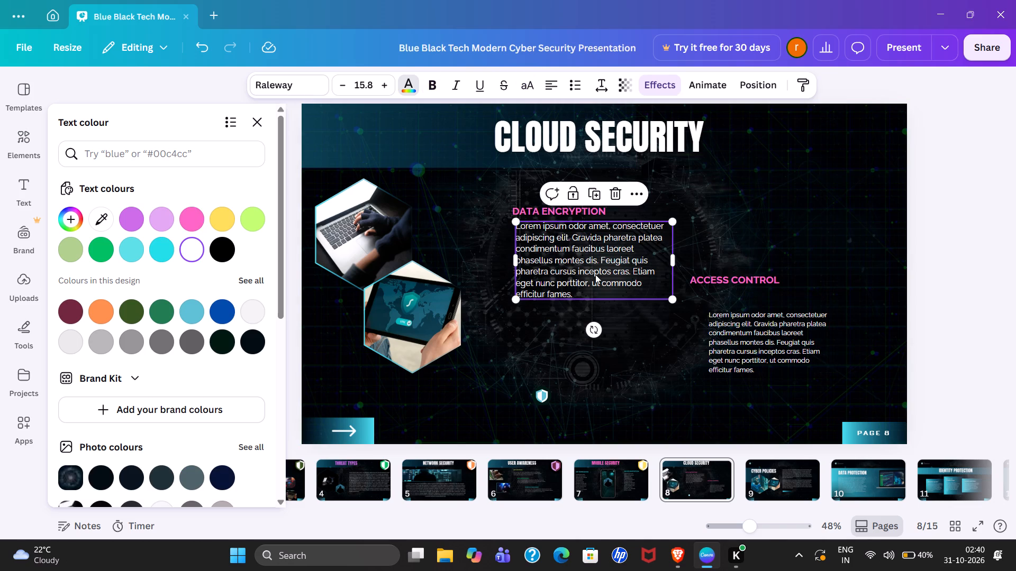
pyautogui.click(733, 354)
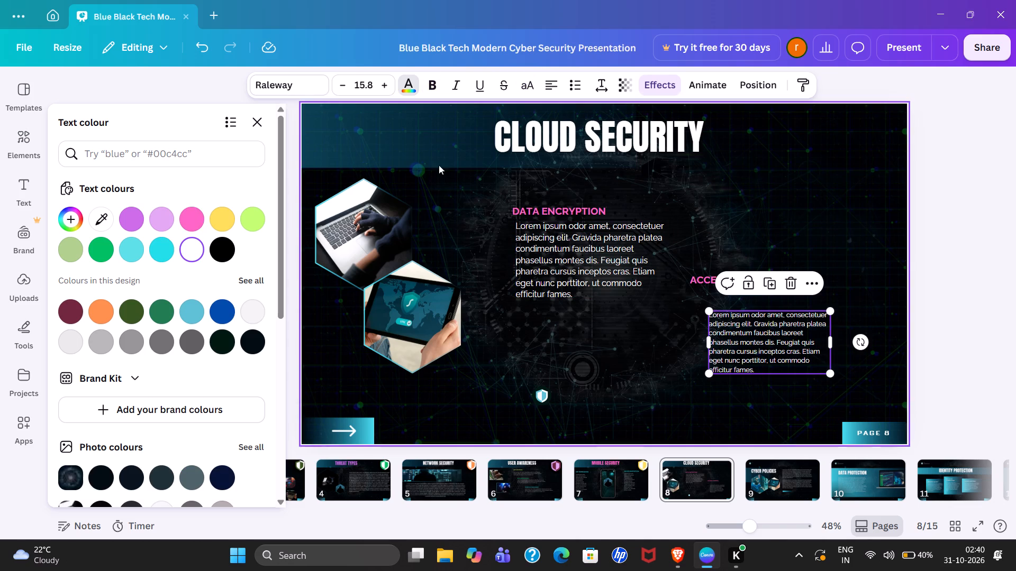
pyautogui.click(383, 88)
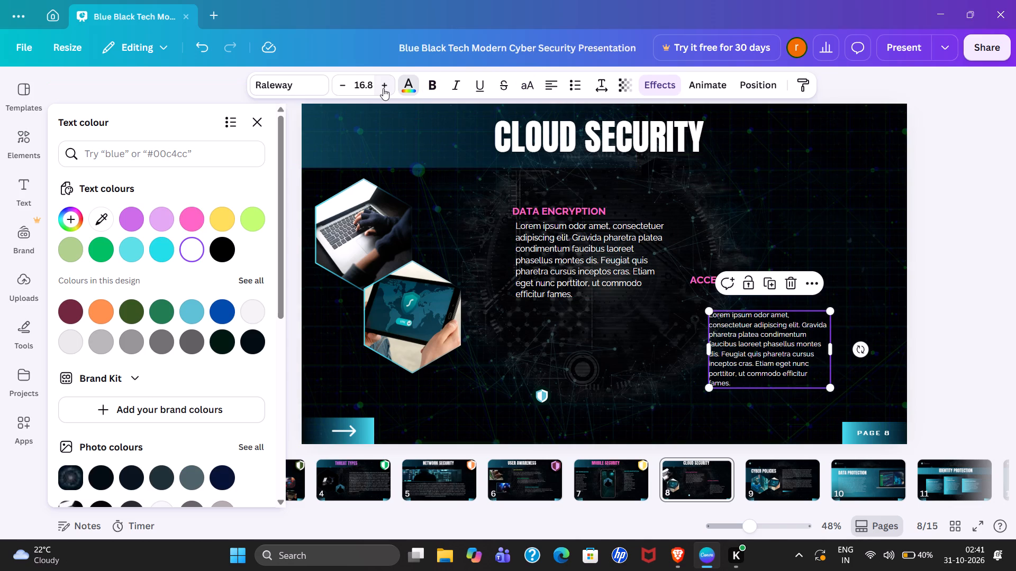
pyautogui.click(383, 88)
pyautogui.click(383, 88)
pyautogui.click(383, 88)
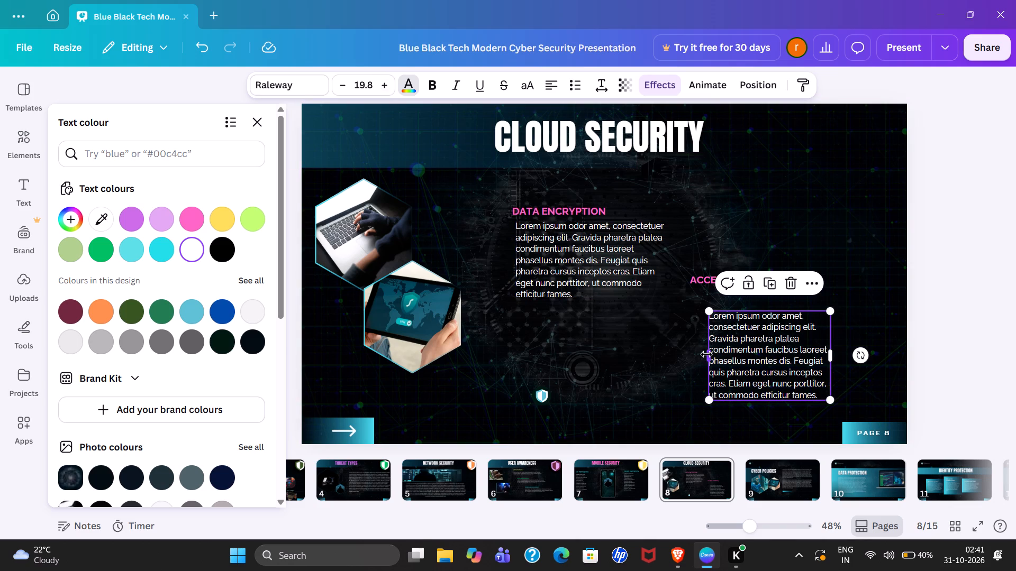
# Widen the access control paragraph's text box to the left and position it beneath its heading, left edges aligned.
pyautogui.moveTo(706, 354); pyautogui.dragTo(675, 352)
pyautogui.moveTo(730, 347); pyautogui.dragTo(742, 336)
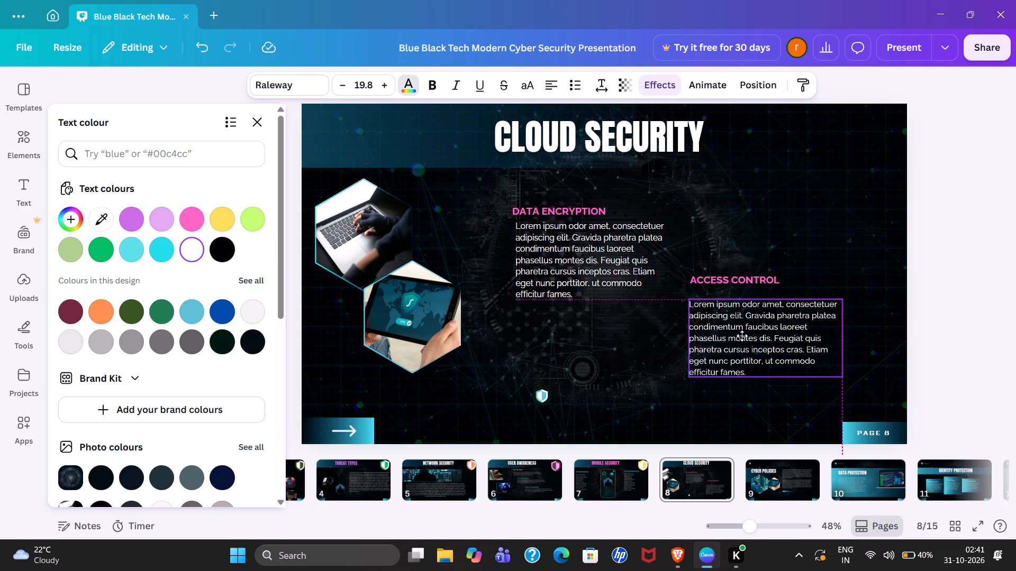
pyautogui.moveTo(742, 336); pyautogui.dragTo(746, 326)
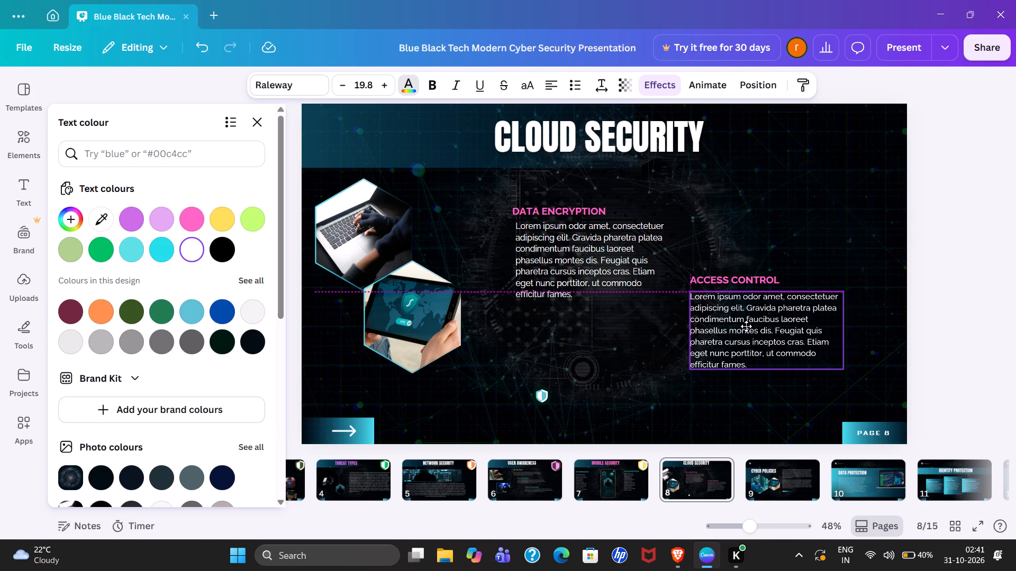
pyautogui.moveTo(746, 326); pyautogui.dragTo(744, 328)
pyautogui.moveTo(744, 328); pyautogui.dragTo(745, 334)
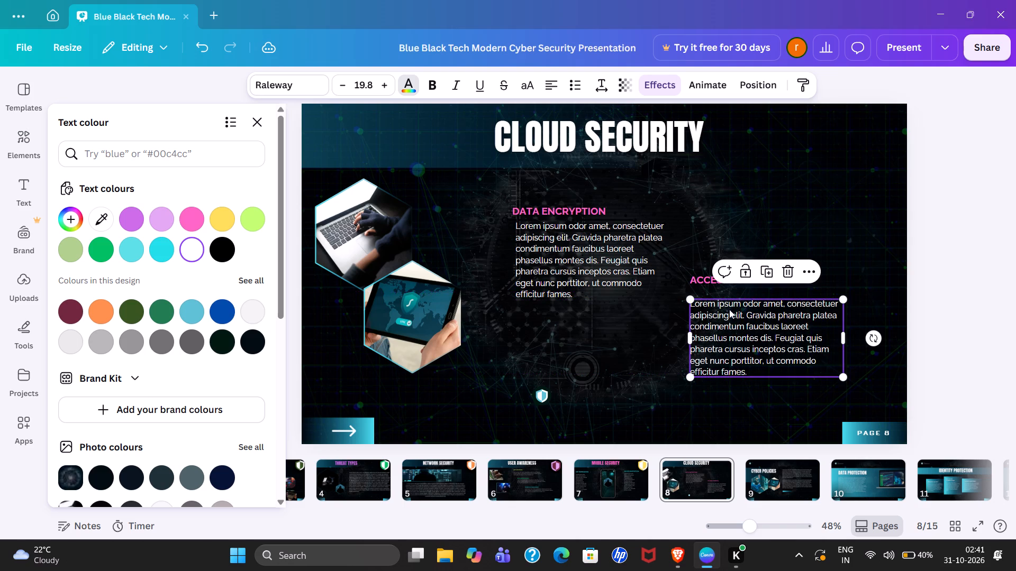
# Fine-tune the ACCESS CONTROL and DATA ENCRYPTION headings and the encryption paragraph so each heading sits just above its left-aligned paragraph.
pyautogui.moveTo(703, 281); pyautogui.dragTo(703, 288)
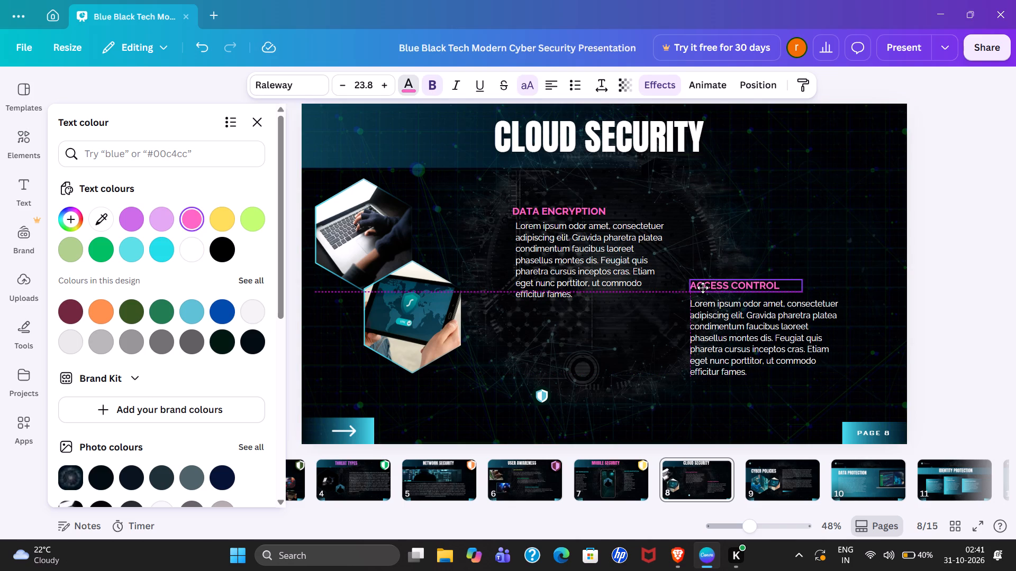
pyautogui.moveTo(703, 288); pyautogui.dragTo(703, 287)
pyautogui.moveTo(703, 287); pyautogui.dragTo(703, 288)
pyautogui.click(572, 238)
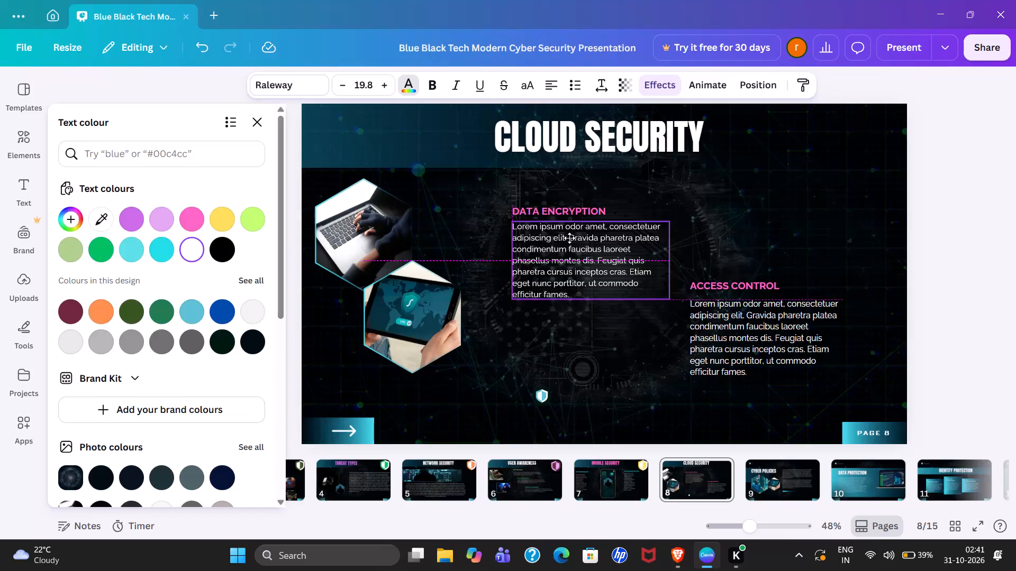
pyautogui.click(523, 207)
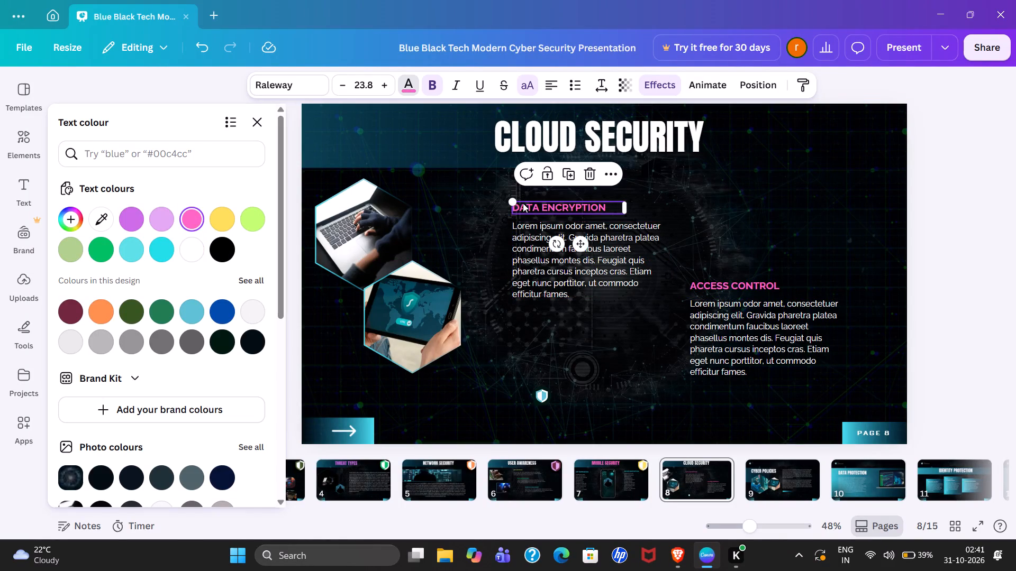
# Move the small shield icon from the bottom of page 8 to the slide's upper-right area, level with the title.
pyautogui.moveTo(539, 394); pyautogui.dragTo(664, 259)
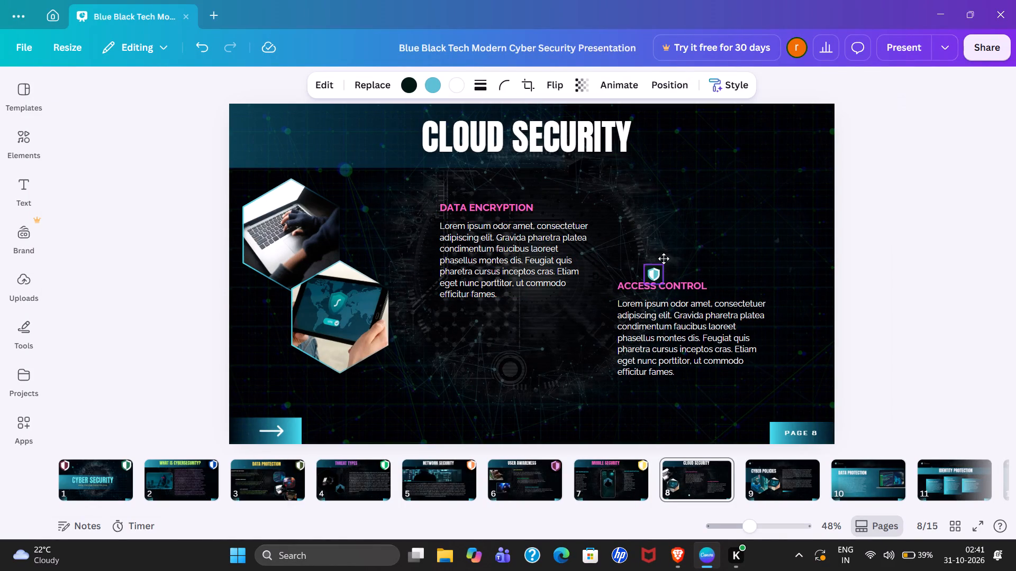
pyautogui.moveTo(664, 259); pyautogui.dragTo(759, 159)
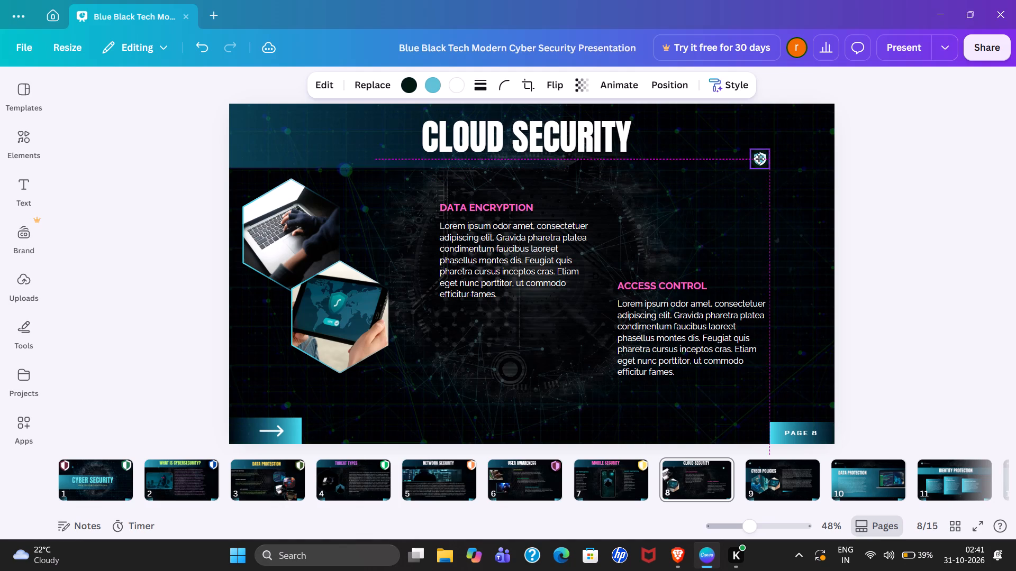
pyautogui.moveTo(759, 159); pyautogui.dragTo(772, 134)
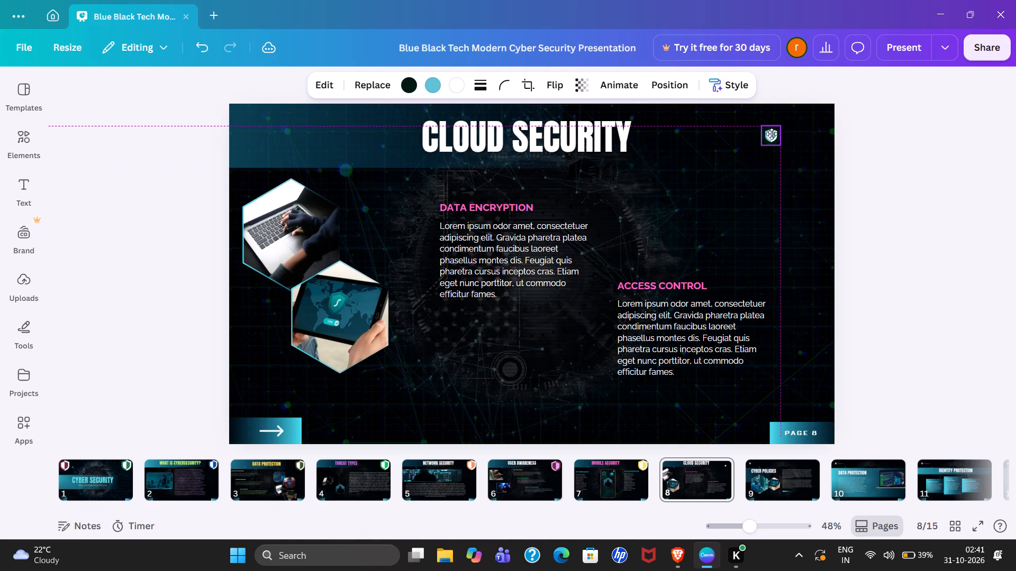
pyautogui.moveTo(772, 134); pyautogui.dragTo(780, 131)
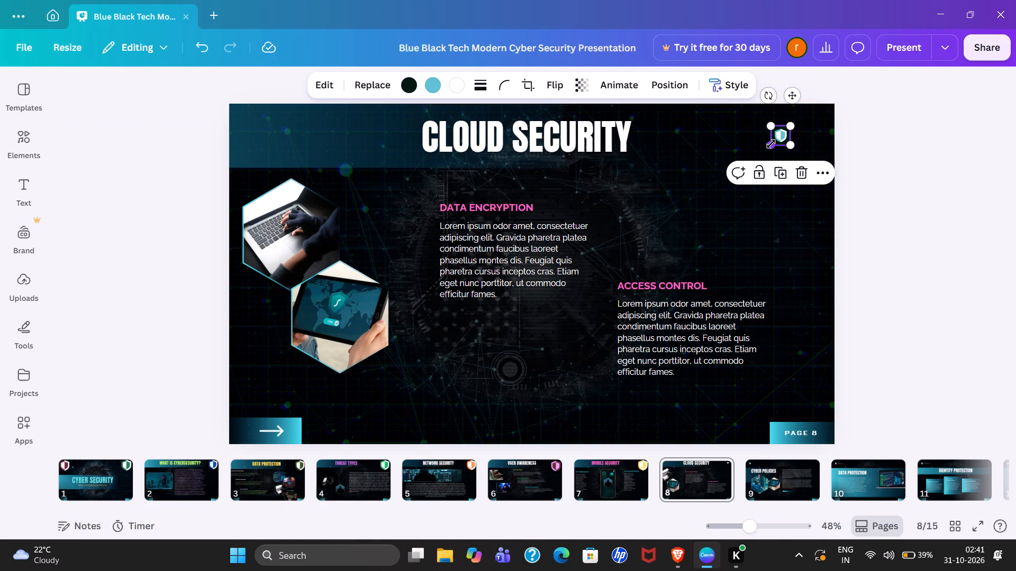
# Enlarge the shield icon to about 400 by 400 and fit it into the slide's top-right corner.
pyautogui.moveTo(771, 144); pyautogui.dragTo(734, 186)
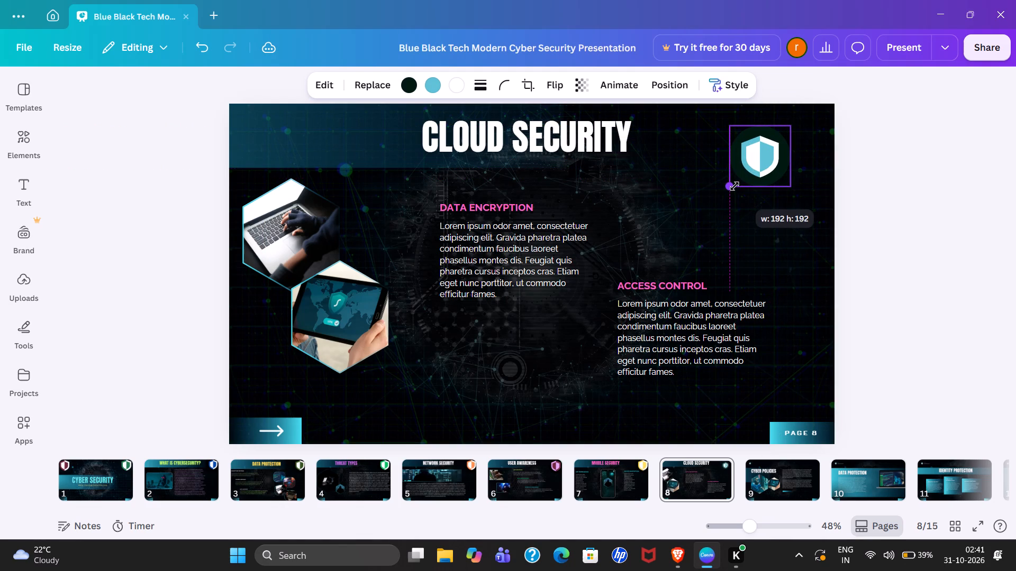
pyautogui.moveTo(734, 186); pyautogui.dragTo(697, 234)
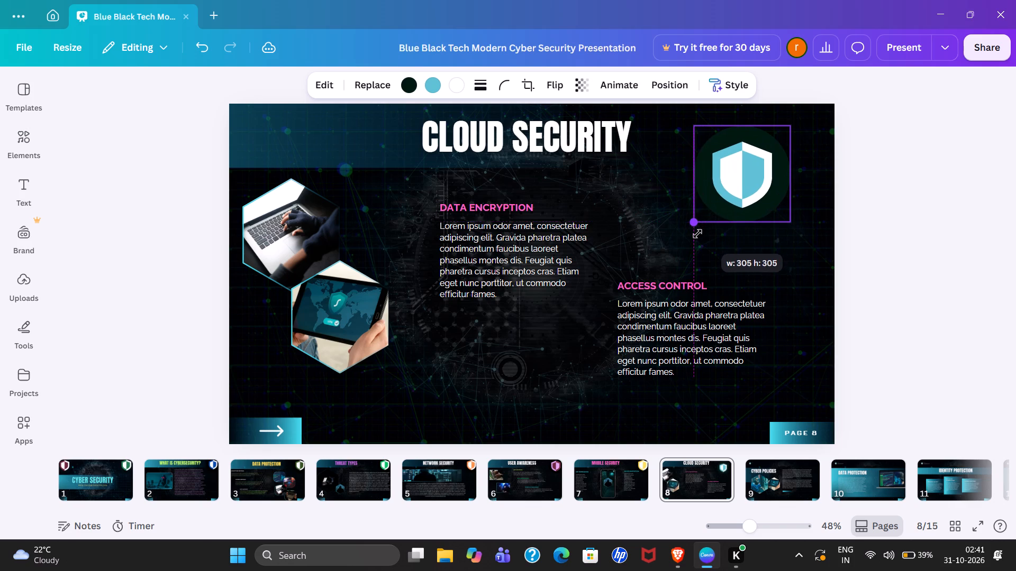
pyautogui.moveTo(697, 234); pyautogui.dragTo(689, 242)
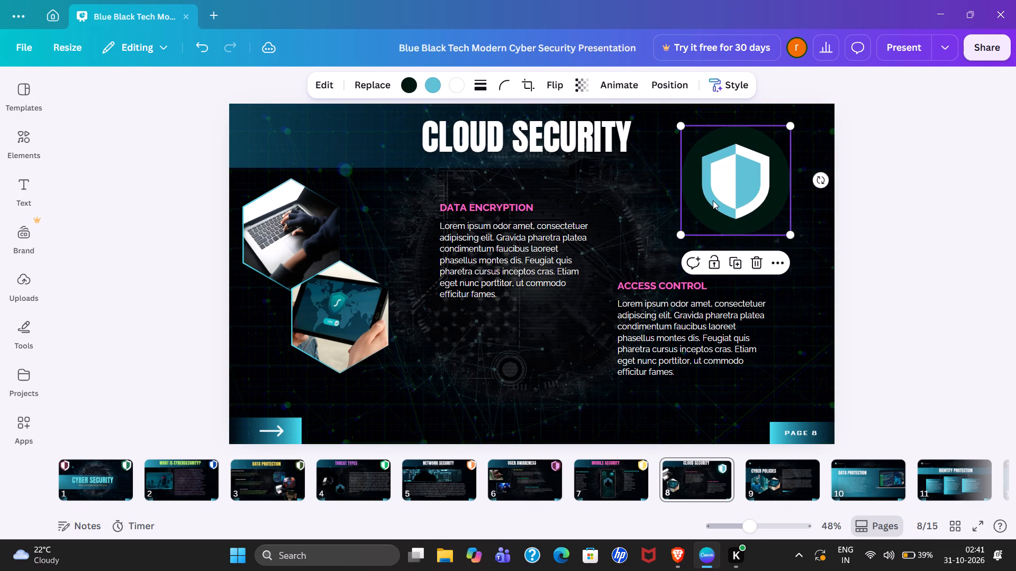
pyautogui.moveTo(713, 200); pyautogui.dragTo(743, 168)
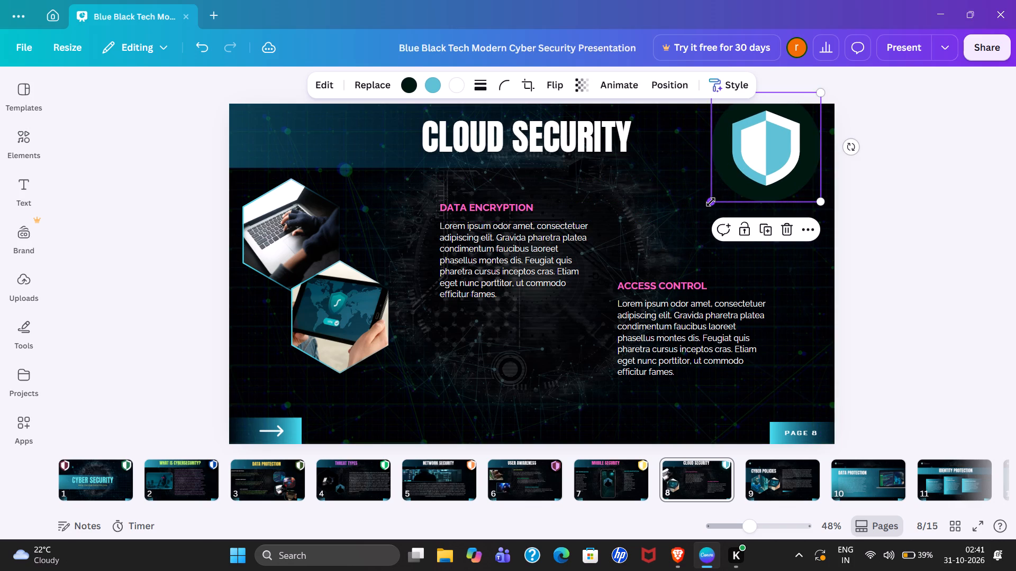
pyautogui.moveTo(711, 202); pyautogui.dragTo(691, 225)
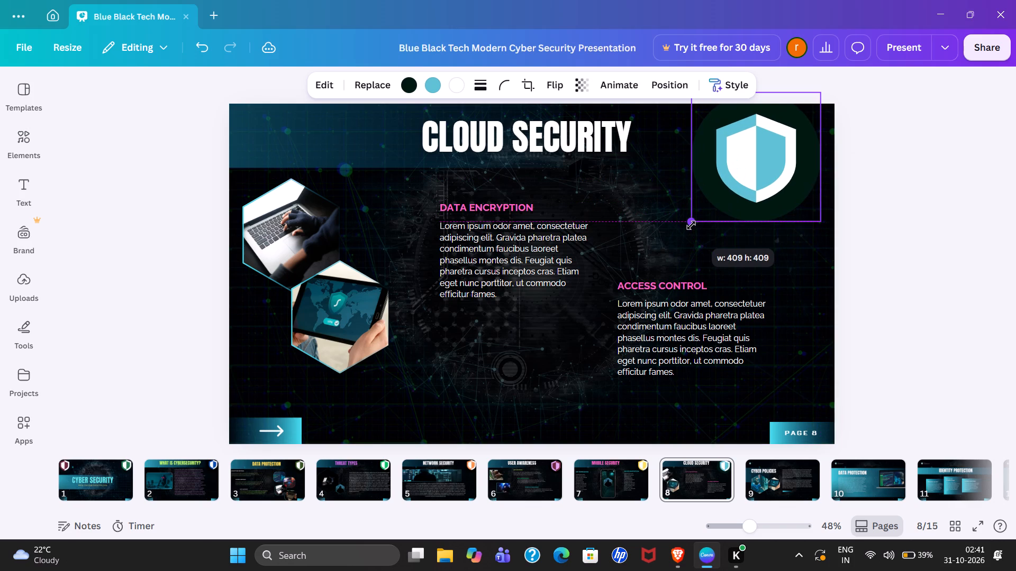
pyautogui.moveTo(691, 225); pyautogui.dragTo(694, 222)
pyautogui.moveTo(745, 163); pyautogui.dragTo(769, 162)
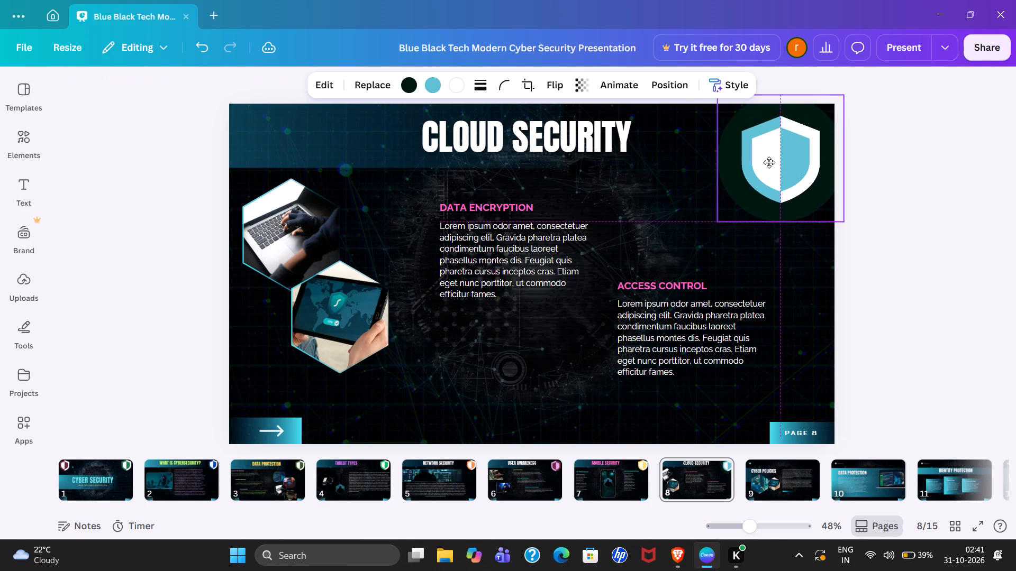
pyautogui.moveTo(769, 162); pyautogui.dragTo(769, 162)
# Recolour the shield icon with a black background and burgundy in place of its light blue.
pyautogui.click(403, 87)
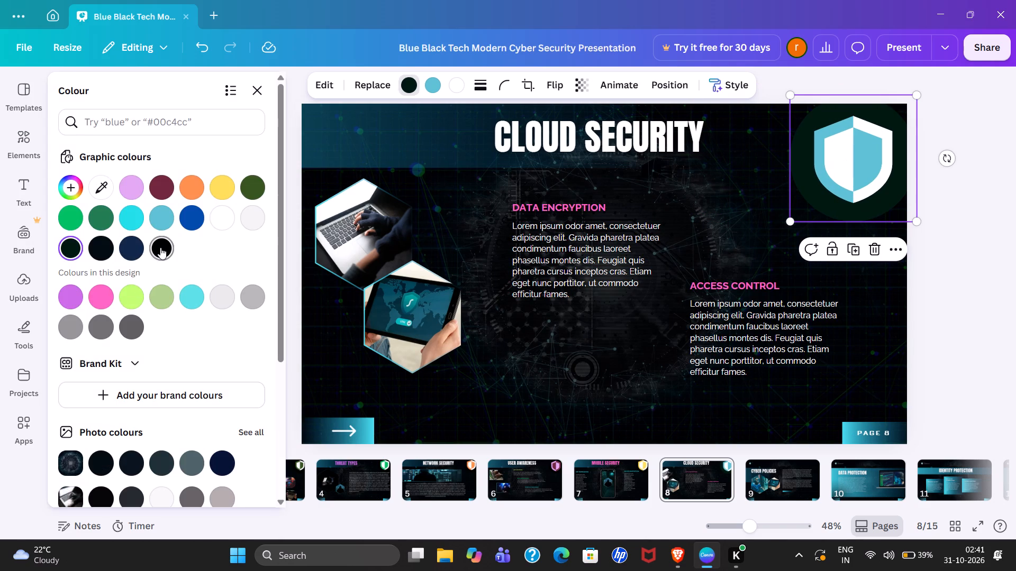
pyautogui.click(162, 247)
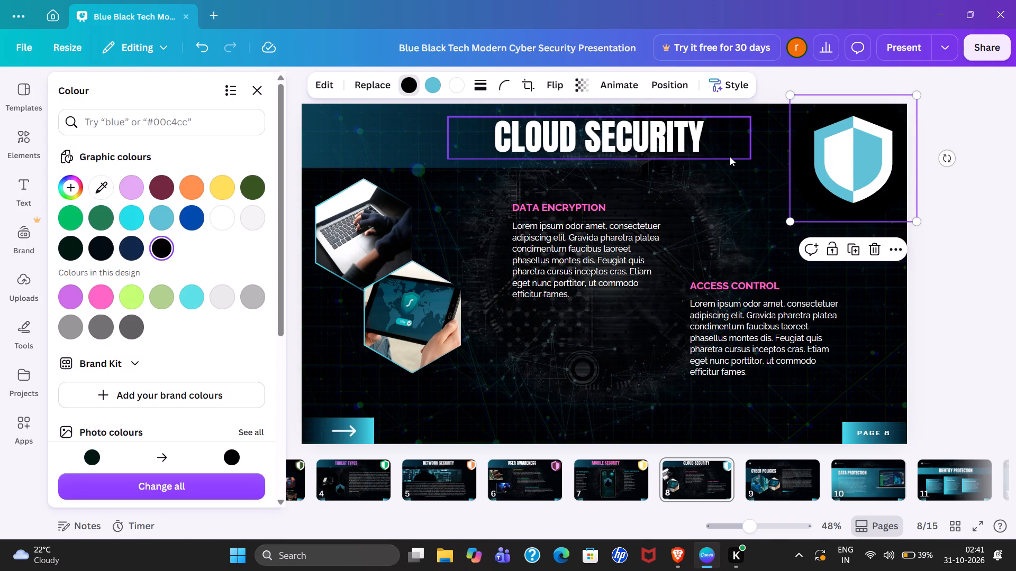
pyautogui.click(435, 85)
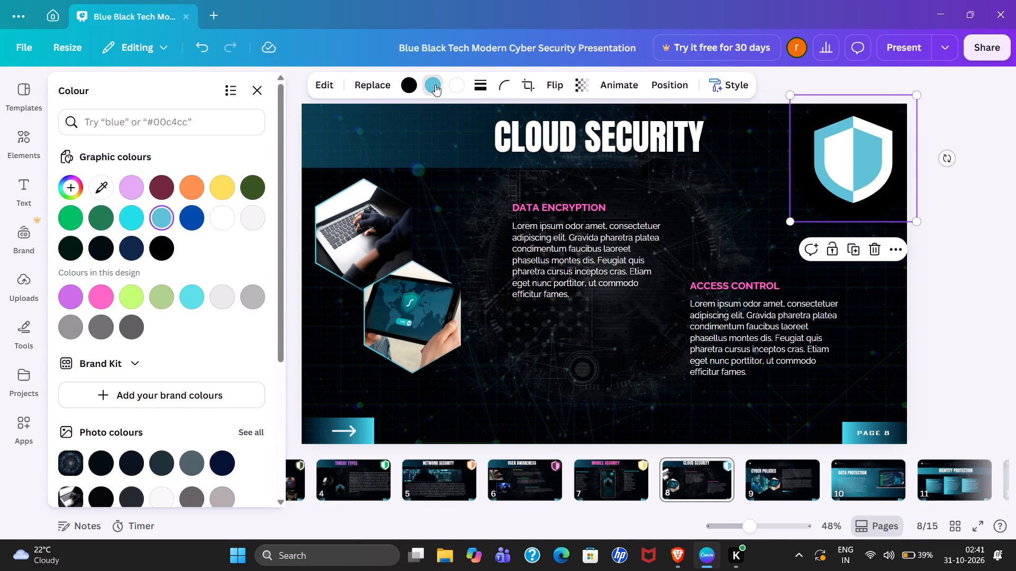
pyautogui.click(156, 189)
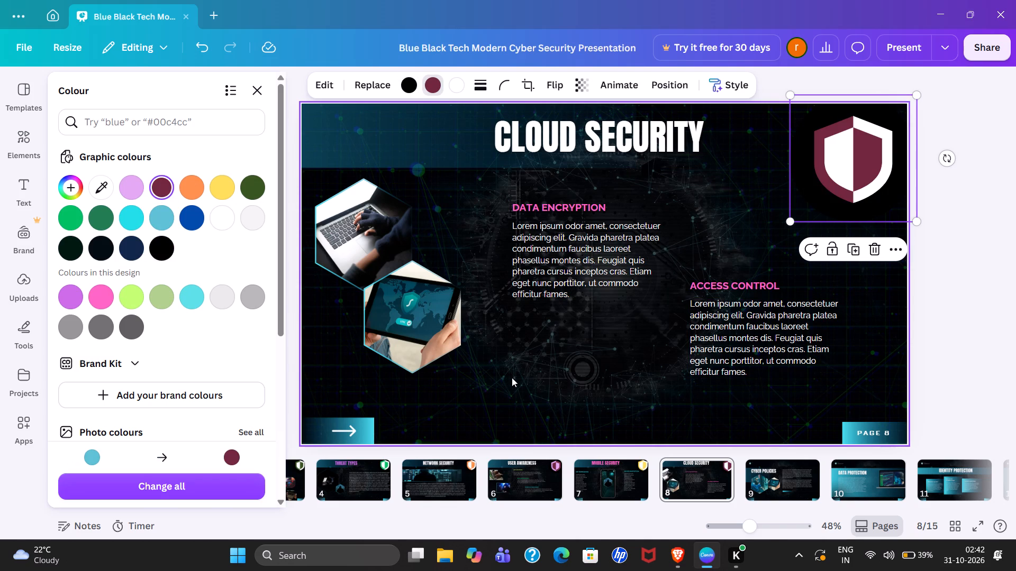
# On page 9, move both hexagonal images to the right half of the slide, the smaller one over the larger.
pyautogui.click(777, 482)
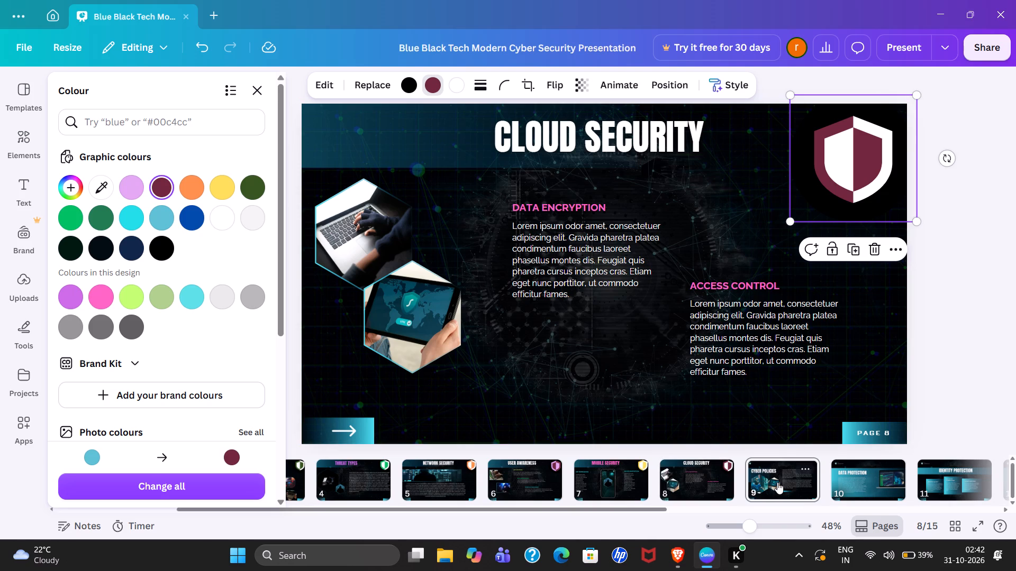
pyautogui.moveTo(443, 330); pyautogui.dragTo(759, 323)
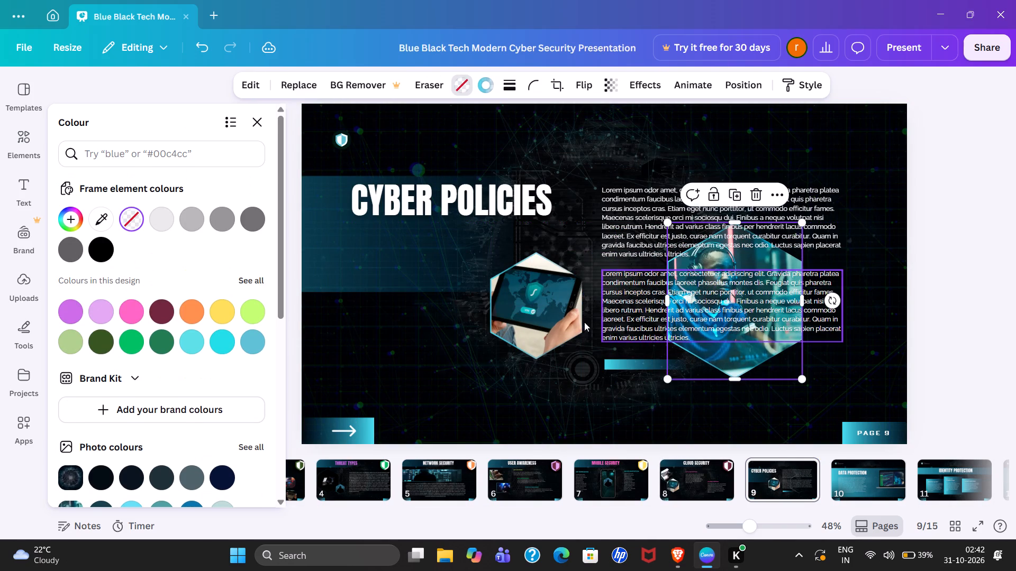
pyautogui.moveTo(532, 315); pyautogui.dragTo(735, 311)
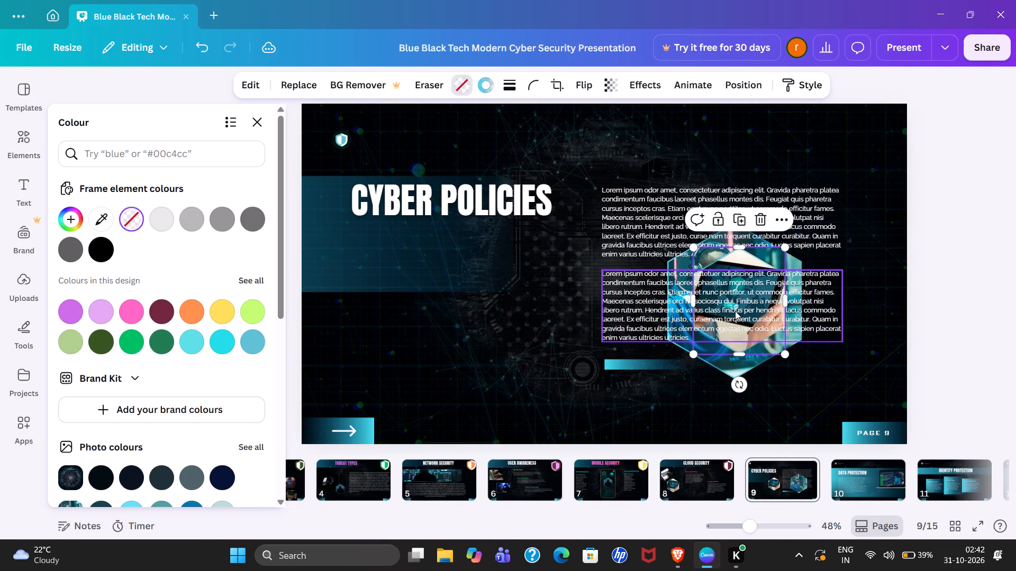
# Move page 9's shield icon from the top-left corner to the bottom of the slide, below the short gradient bar.
pyautogui.click(340, 142)
pyautogui.moveTo(340, 142); pyautogui.dragTo(586, 336)
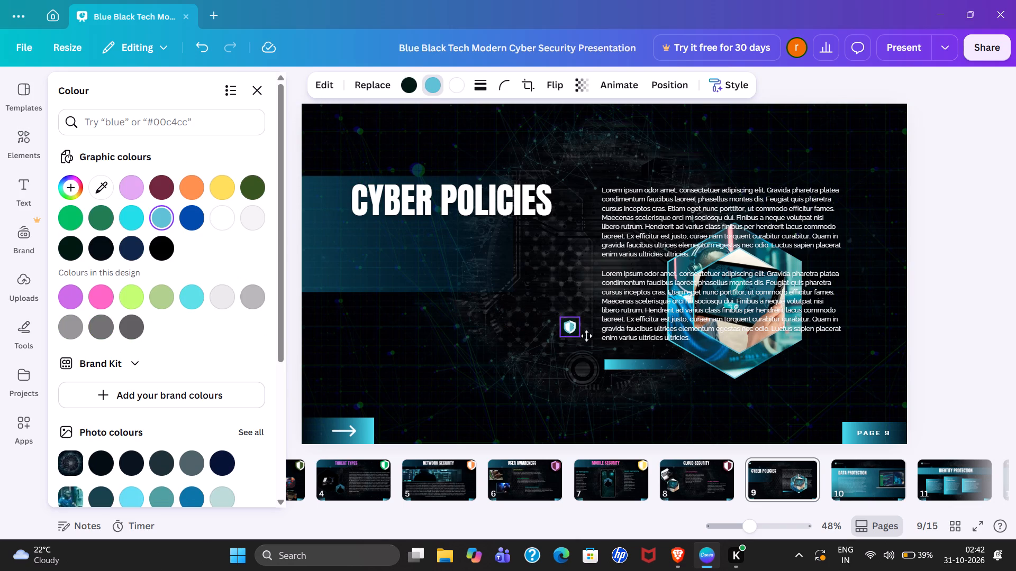
pyautogui.moveTo(586, 336); pyautogui.dragTo(623, 410)
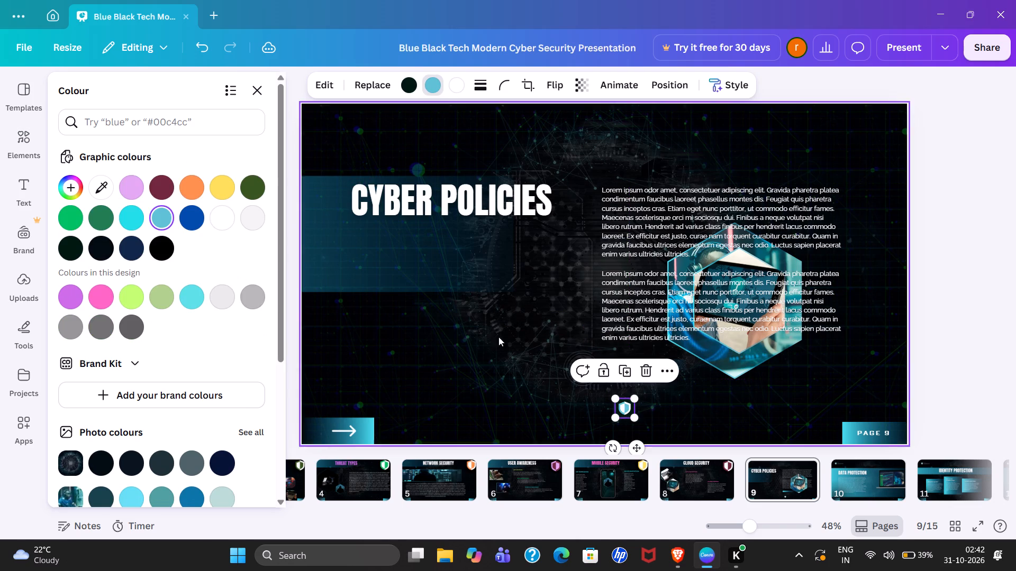
# Move the large blue gradient rectangle on page 9 up to the slide's top-left corner.
pyautogui.moveTo(383, 244); pyautogui.dragTo(457, 109)
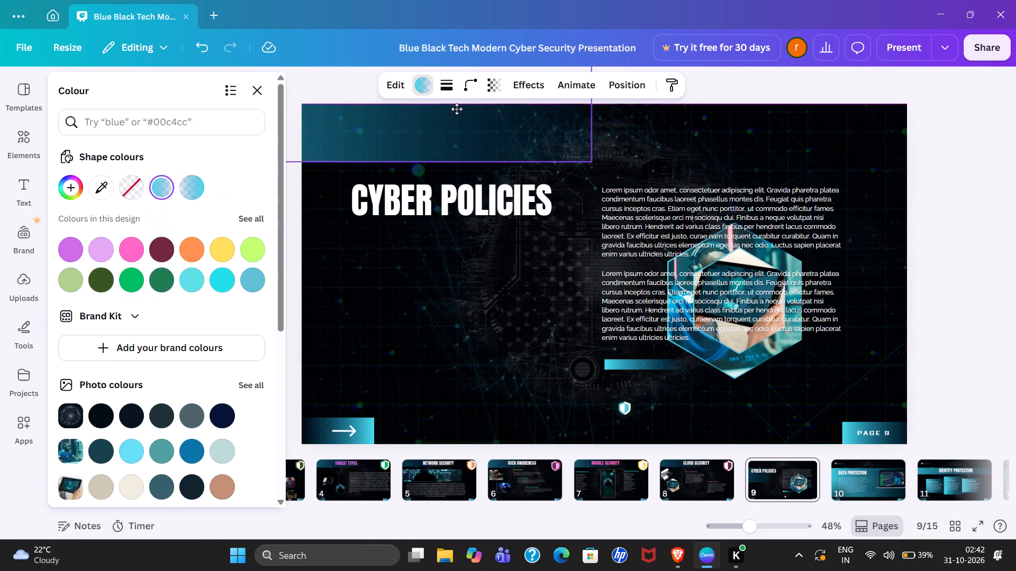
pyautogui.moveTo(457, 109); pyautogui.dragTo(459, 125)
# Move the CYBER POLICIES title to the top centre of the slide, over the end of the gradient band.
pyautogui.moveTo(431, 211); pyautogui.dragTo(466, 198)
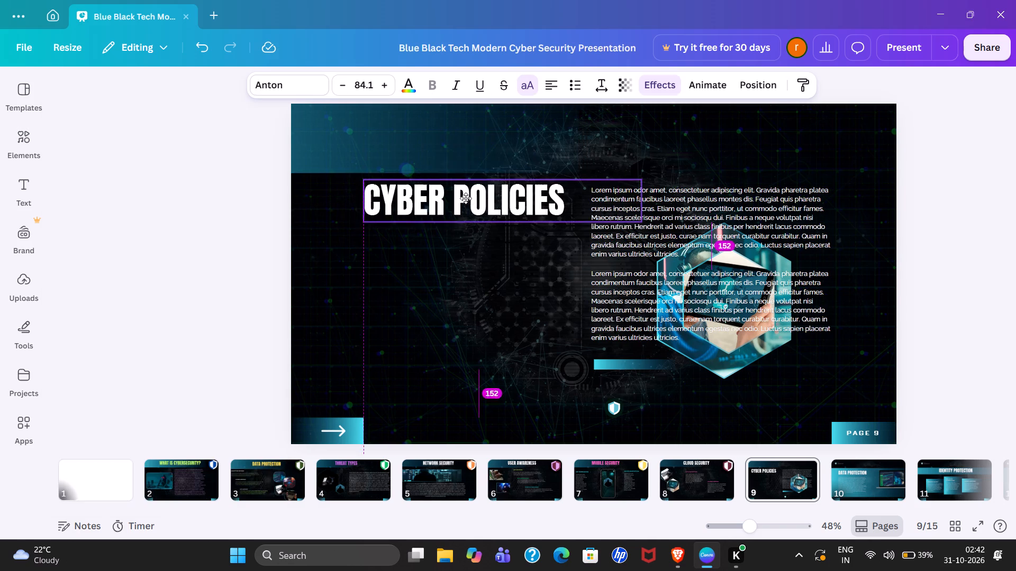
pyautogui.moveTo(466, 198); pyautogui.dragTo(482, 150)
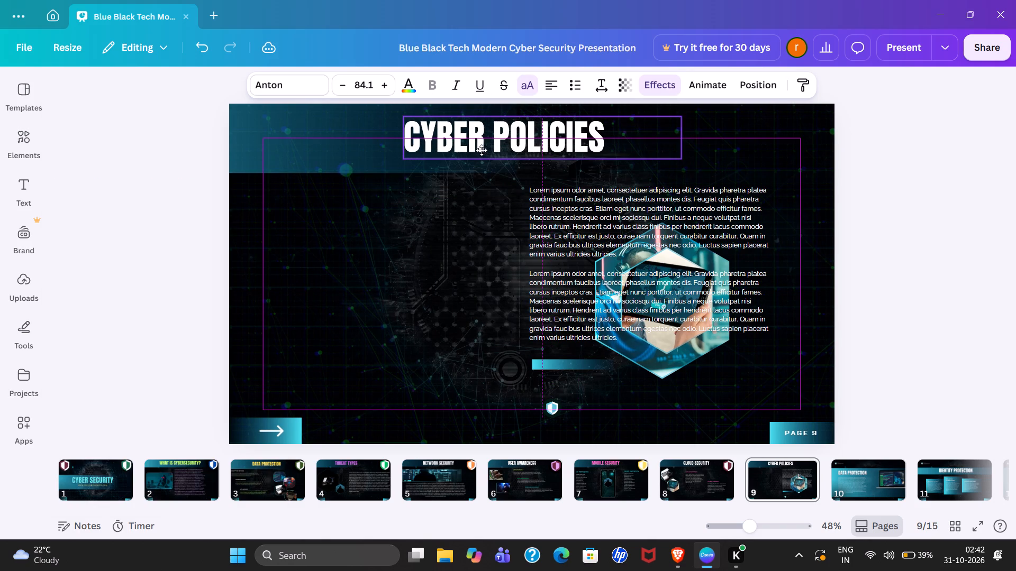
pyautogui.moveTo(482, 150); pyautogui.dragTo(478, 149)
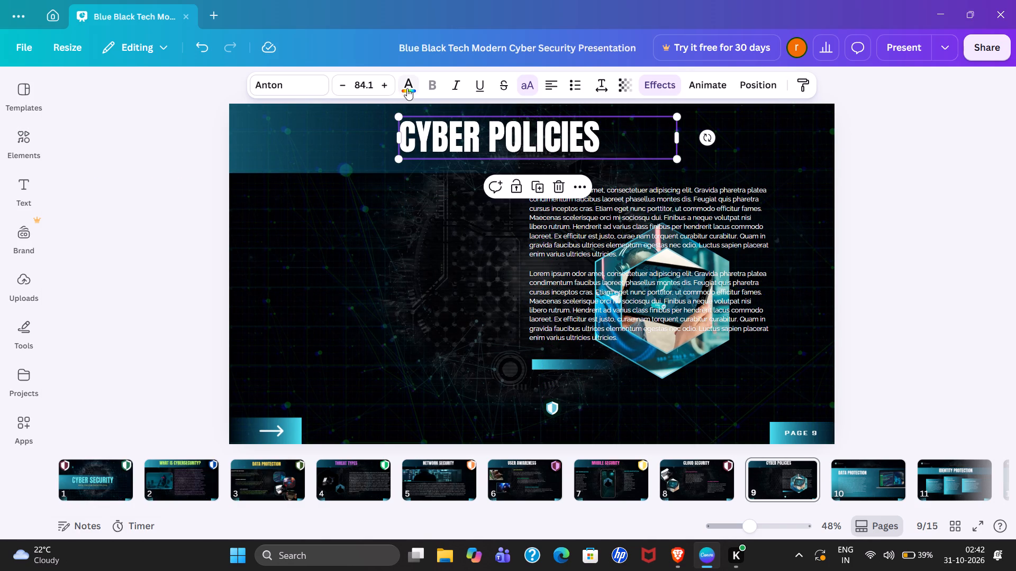
# Colour the CYBER POLICIES title bright orange from the default solid colours.
pyautogui.click(407, 87)
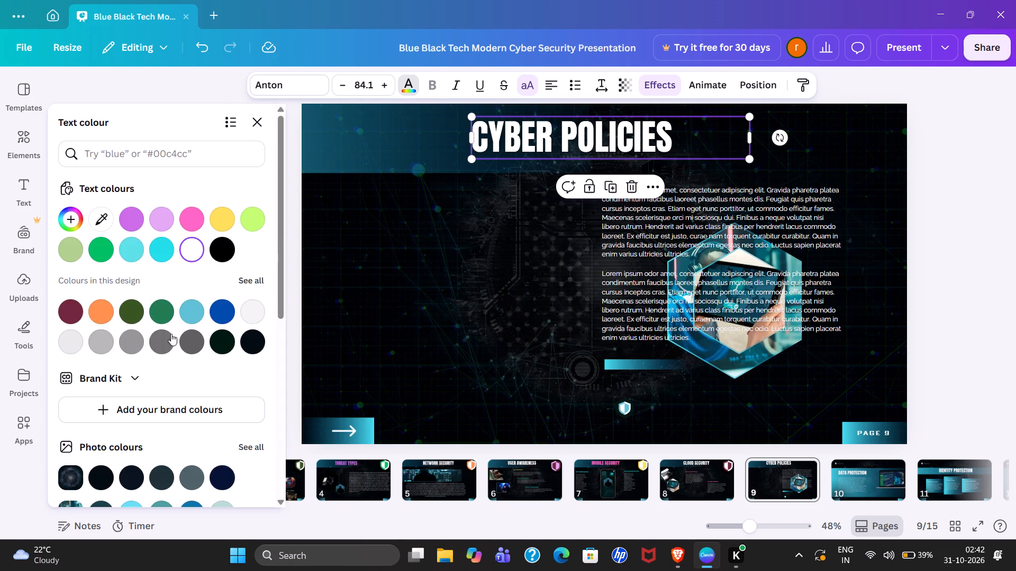
pyautogui.scroll(-3, 145, 387)
pyautogui.scroll(-5, 201, 343)
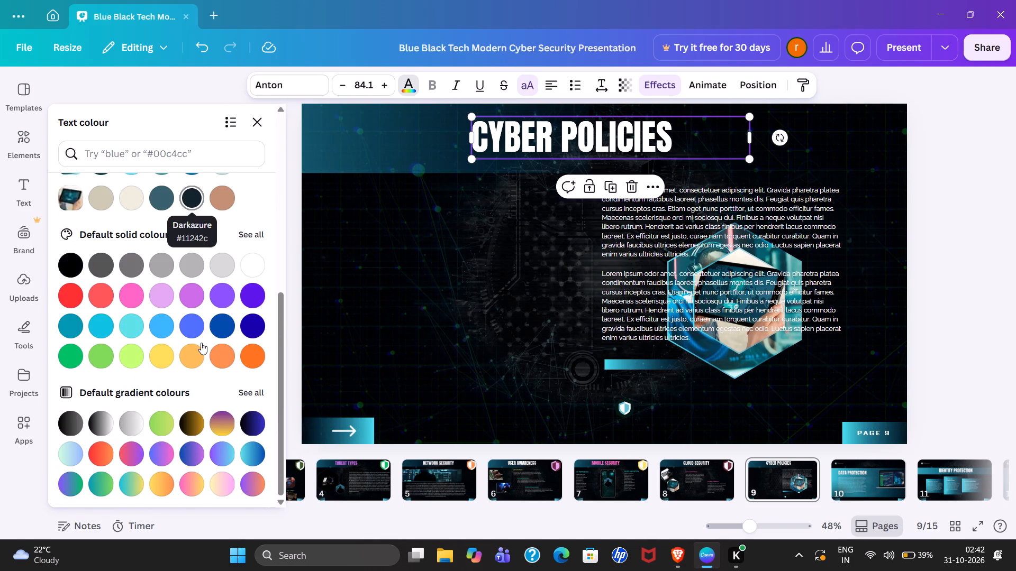
pyautogui.click(251, 354)
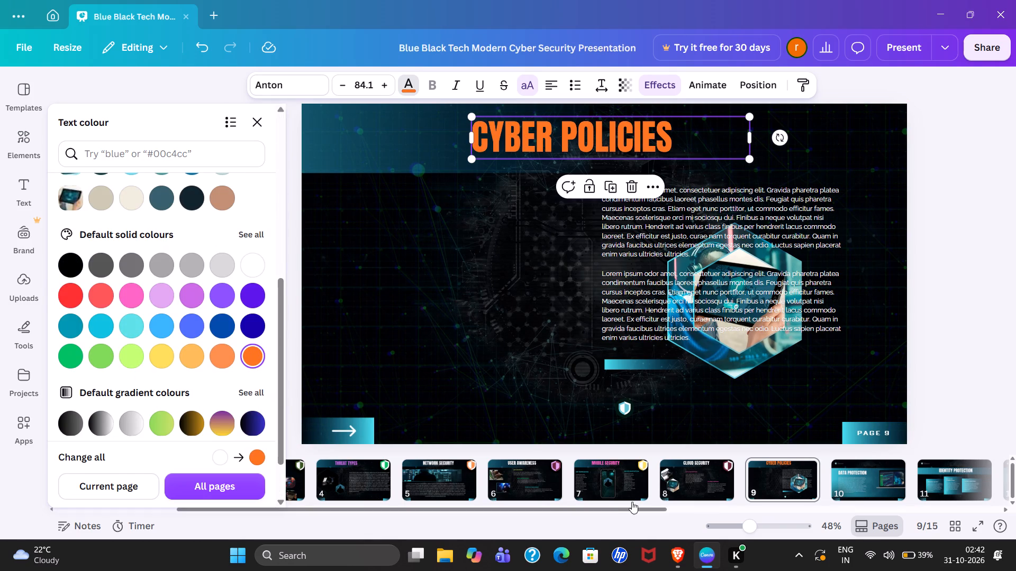
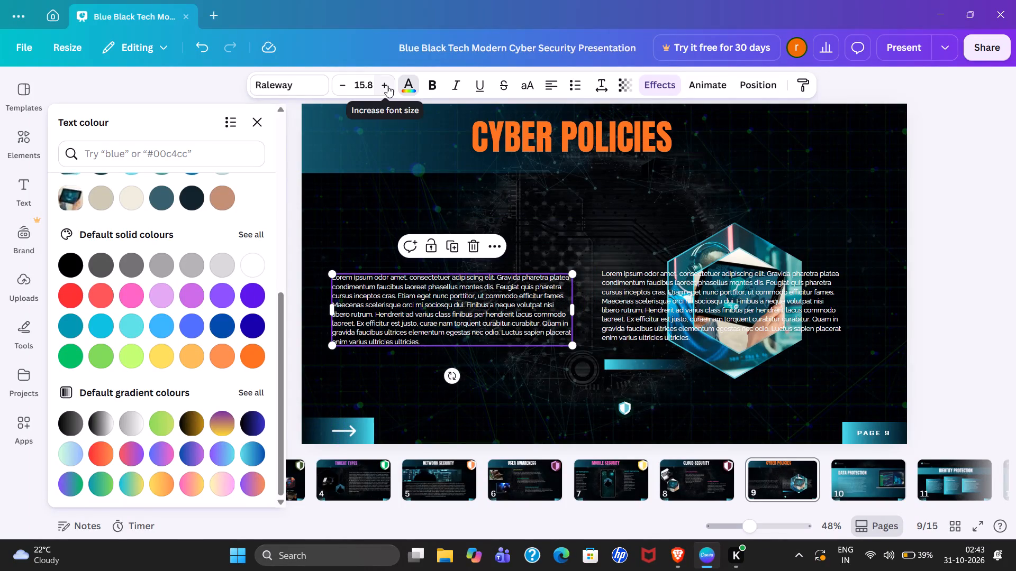
# Increase the font size of the left paragraph on the CYBER POLICIES slide to 19.8.
pyautogui.click(387, 86)
pyautogui.click(387, 86)
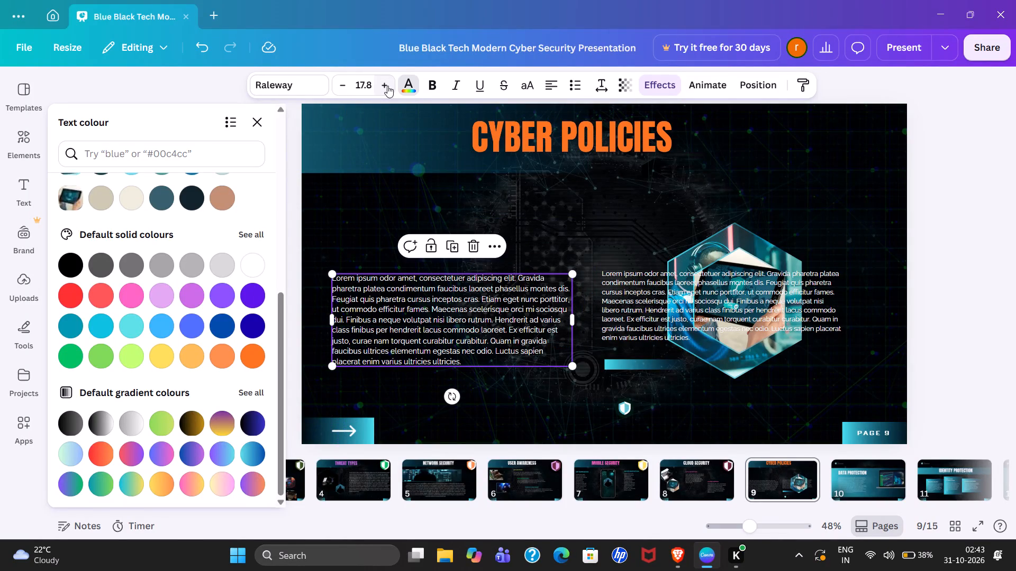
pyautogui.click(387, 86)
pyautogui.click(387, 86)
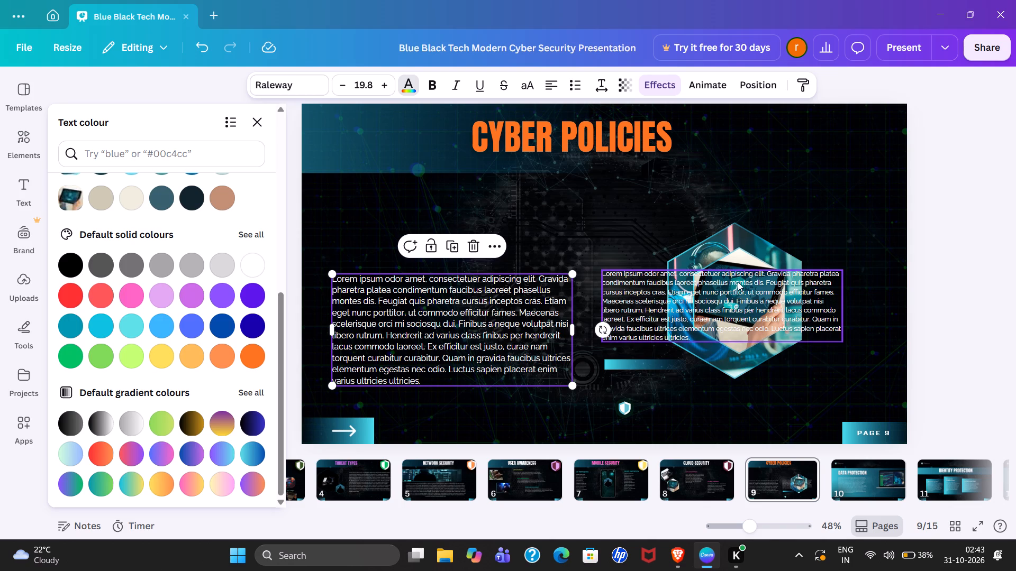
# Pull the second, identical paragraph clear of the hexagonal photos and delete it.
pyautogui.moveTo(724, 291); pyautogui.dragTo(725, 301)
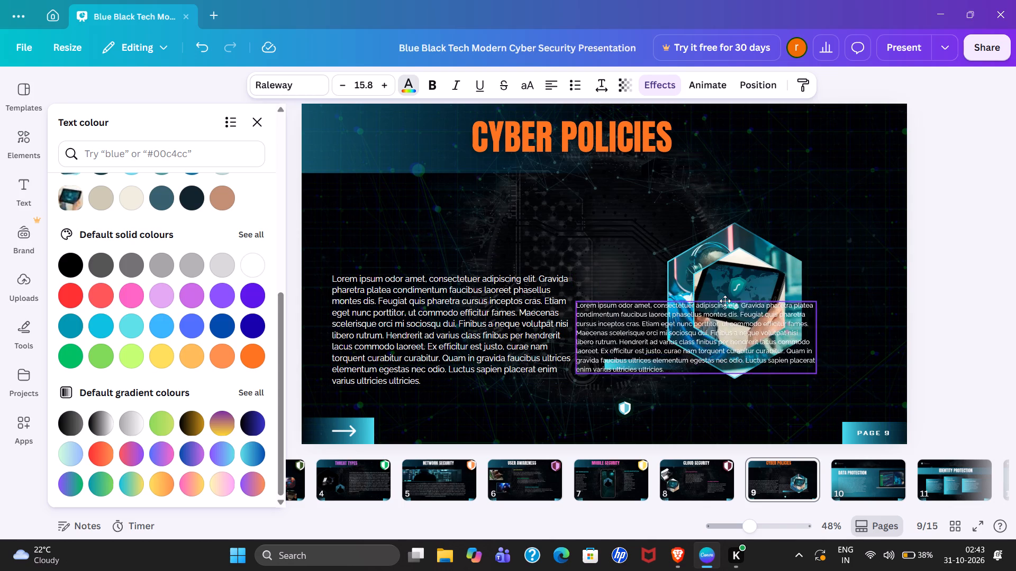
pyautogui.moveTo(725, 301); pyautogui.dragTo(773, 186)
pyautogui.click(773, 186)
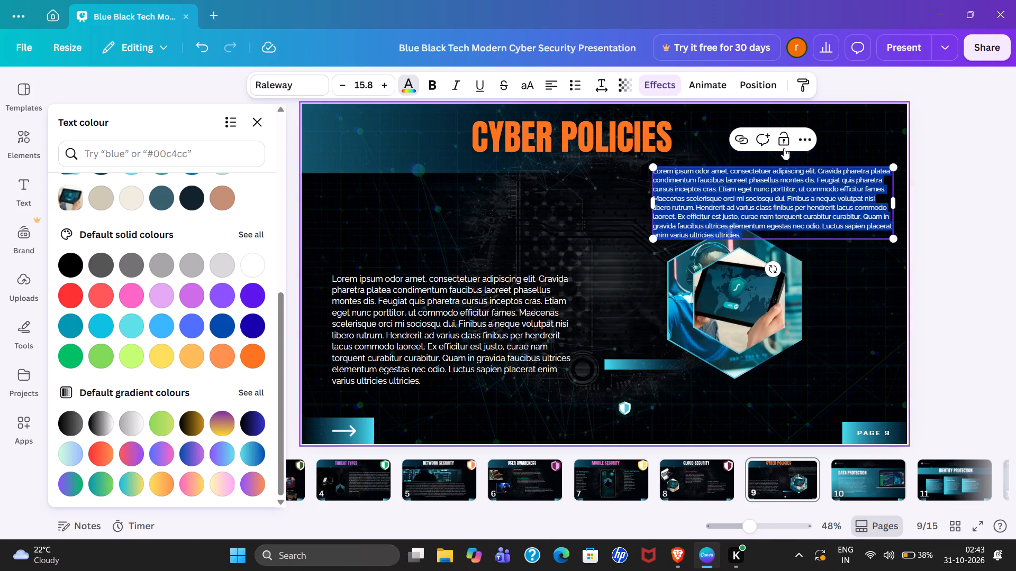
pyautogui.click(579, 228)
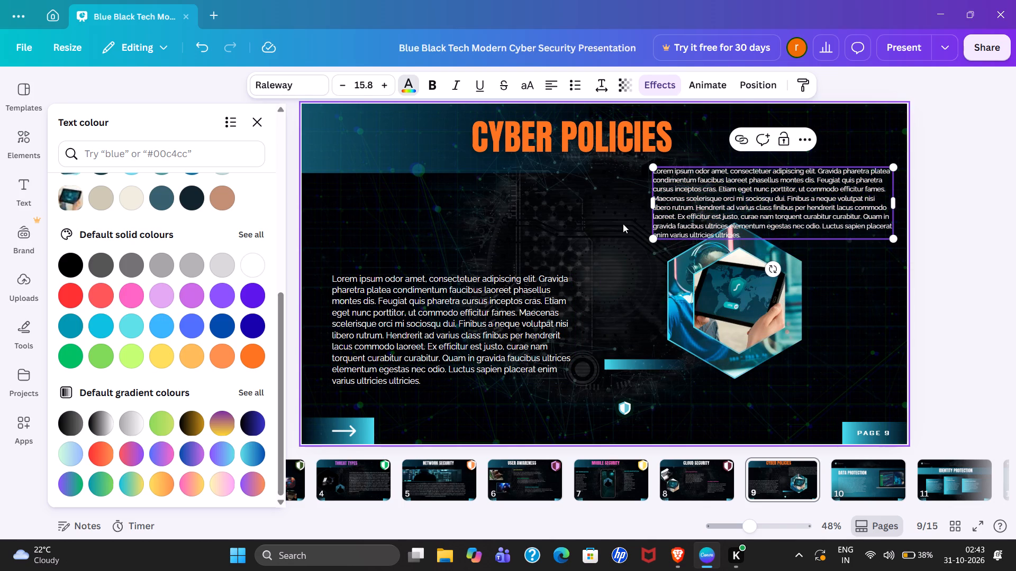
pyautogui.click(725, 198)
pyautogui.click(721, 142)
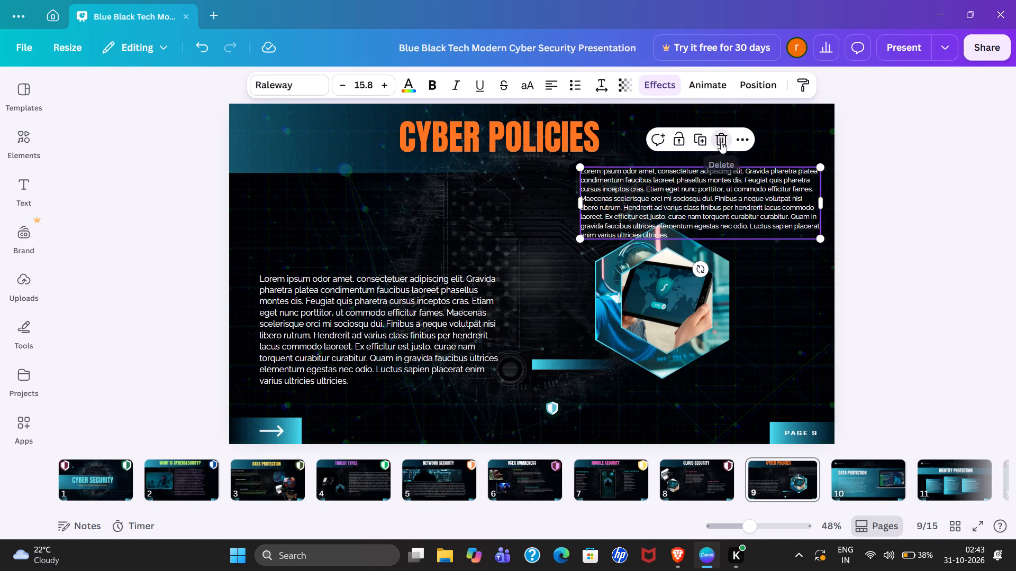
# Separate the two overlapping hexagonal photos, placing the tablet photo below the title and the headset man's photo farther right.
pyautogui.moveTo(677, 285); pyautogui.dragTo(639, 309)
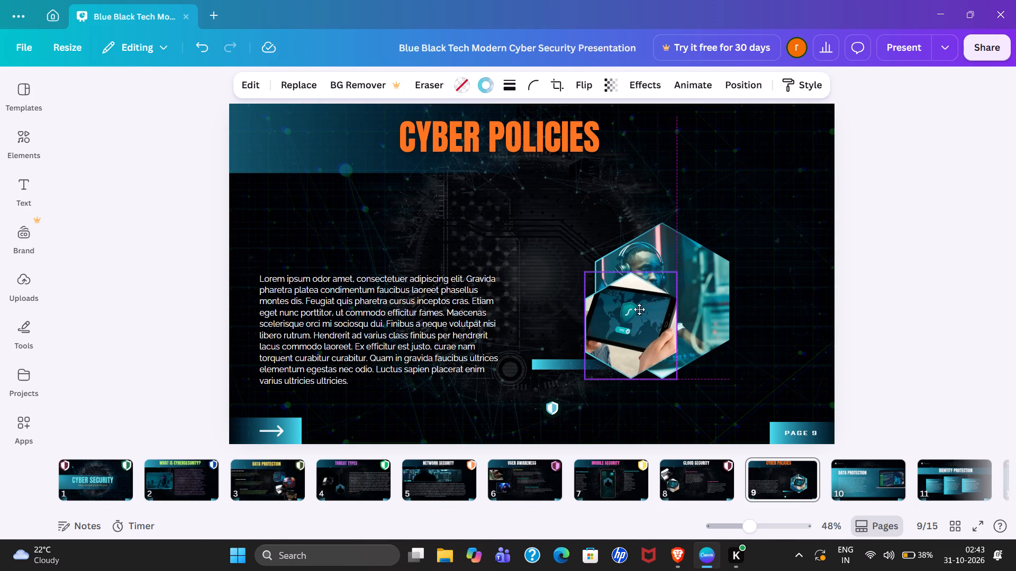
pyautogui.moveTo(639, 309); pyautogui.dragTo(567, 211)
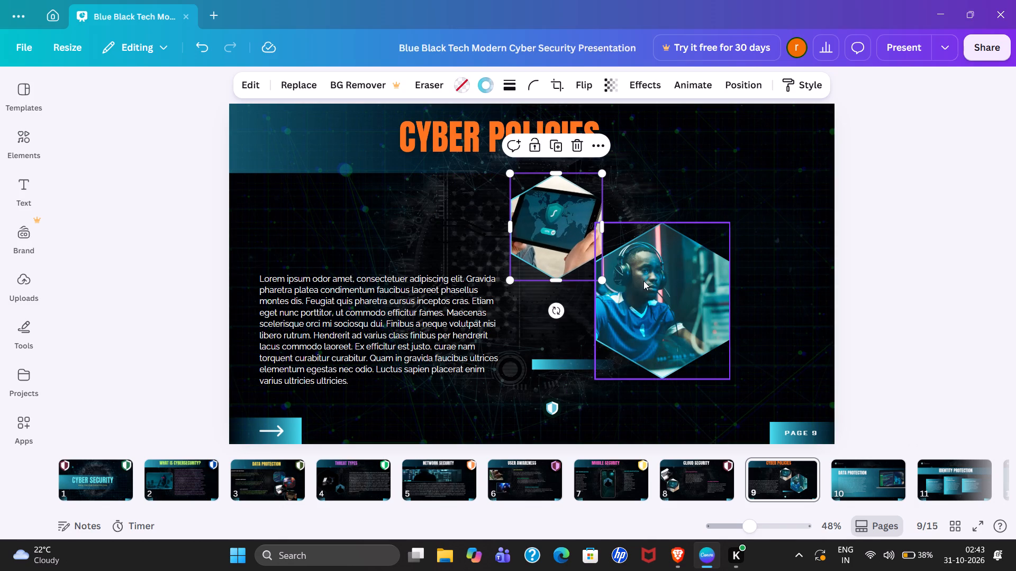
pyautogui.moveTo(643, 281); pyautogui.dragTo(711, 273)
# Delete the small blue gradient bar beside the body paragraph.
pyautogui.click(579, 364)
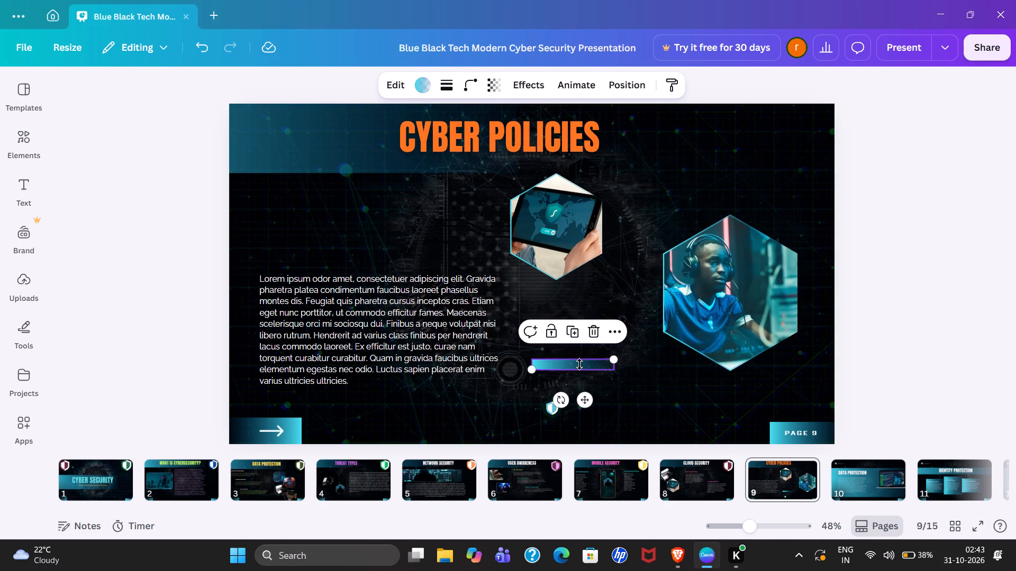
pyautogui.click(593, 331)
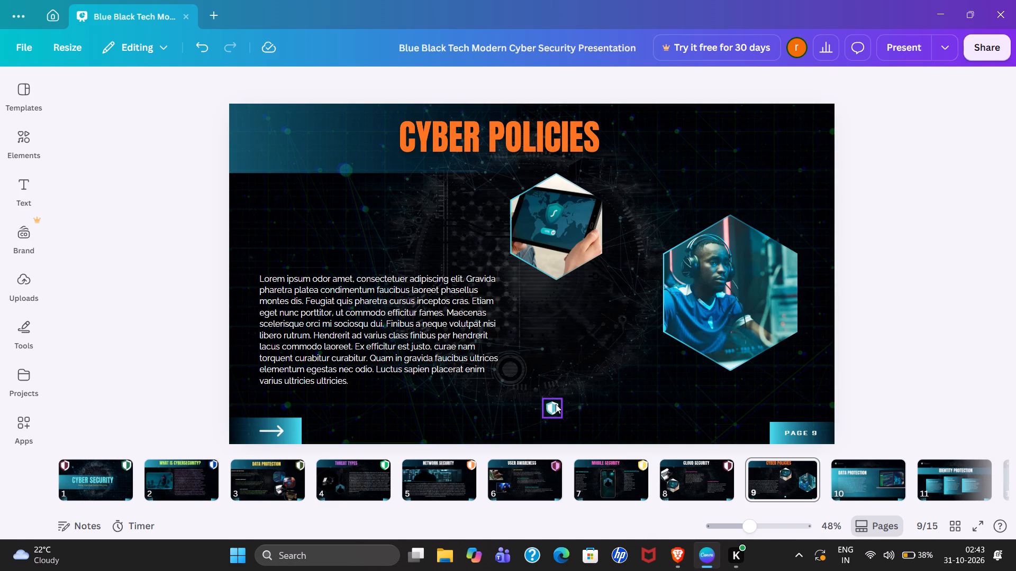
# Move the small shield icon to the slide's upper-right corner and enlarge it to about three times its size.
pyautogui.moveTo(548, 410); pyautogui.dragTo(755, 144)
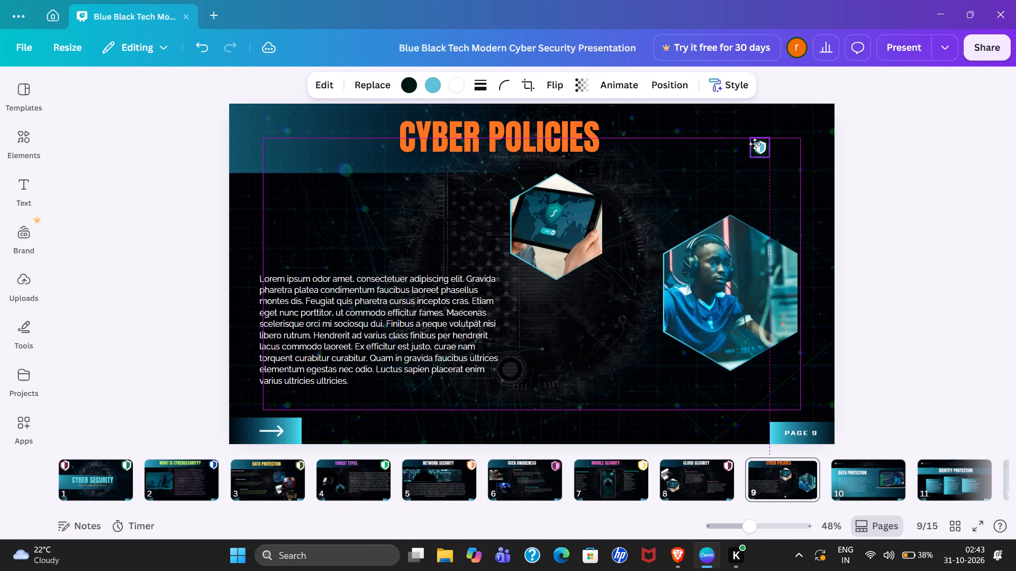
pyautogui.moveTo(755, 144); pyautogui.dragTo(755, 143)
pyautogui.moveTo(767, 145); pyautogui.dragTo(770, 147)
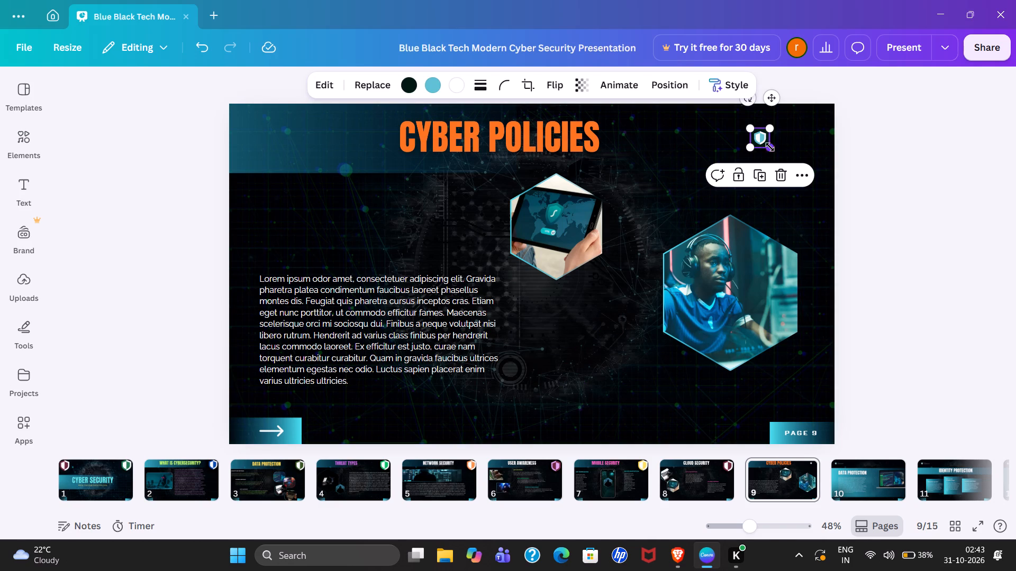
pyautogui.moveTo(770, 147); pyautogui.dragTo(811, 179)
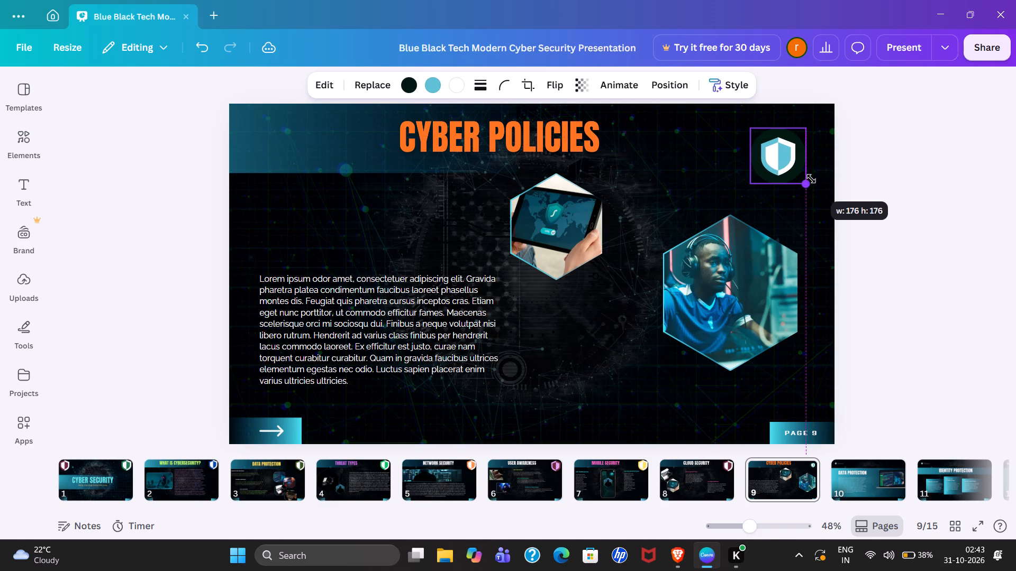
pyautogui.moveTo(811, 179); pyautogui.dragTo(813, 180)
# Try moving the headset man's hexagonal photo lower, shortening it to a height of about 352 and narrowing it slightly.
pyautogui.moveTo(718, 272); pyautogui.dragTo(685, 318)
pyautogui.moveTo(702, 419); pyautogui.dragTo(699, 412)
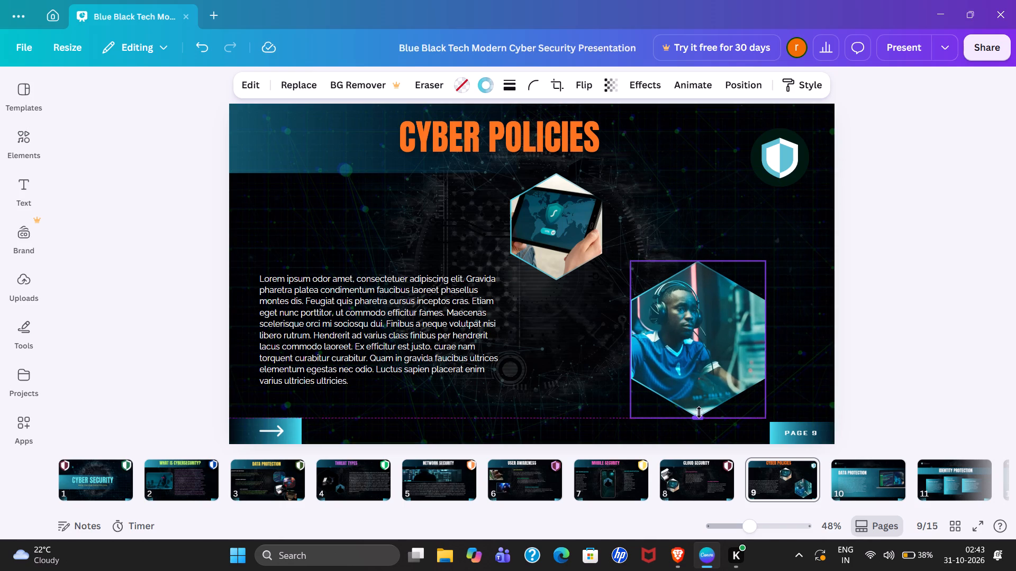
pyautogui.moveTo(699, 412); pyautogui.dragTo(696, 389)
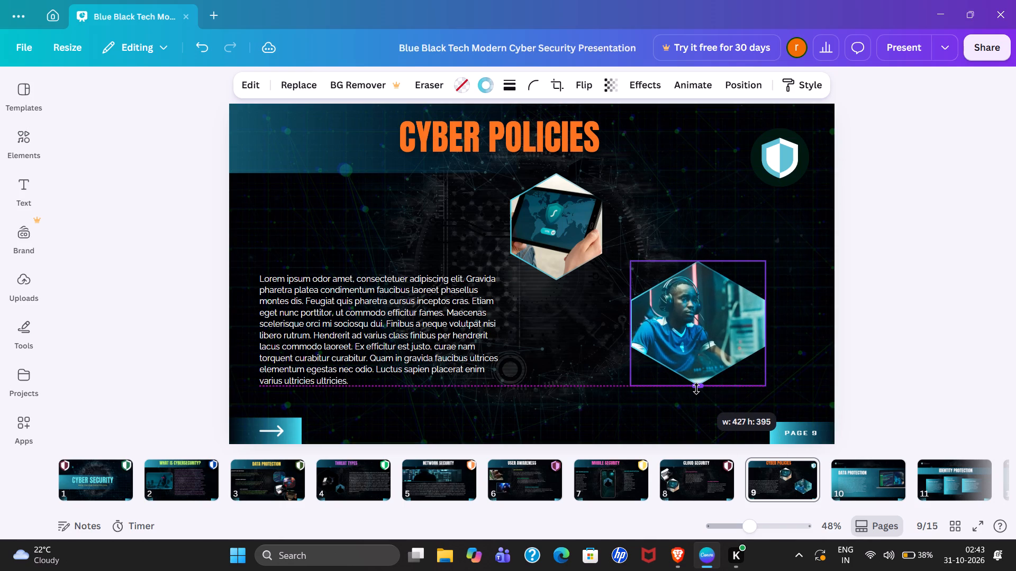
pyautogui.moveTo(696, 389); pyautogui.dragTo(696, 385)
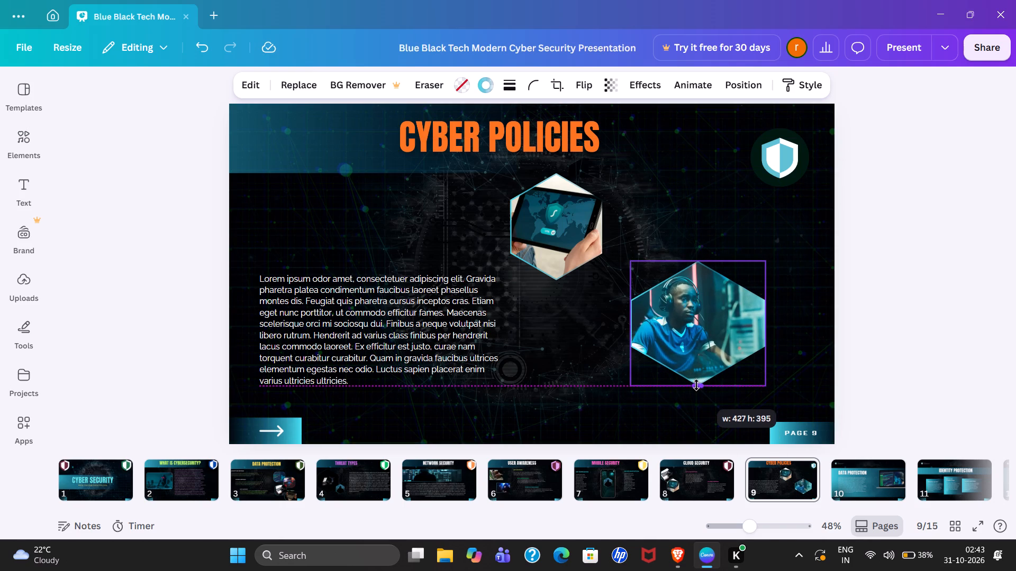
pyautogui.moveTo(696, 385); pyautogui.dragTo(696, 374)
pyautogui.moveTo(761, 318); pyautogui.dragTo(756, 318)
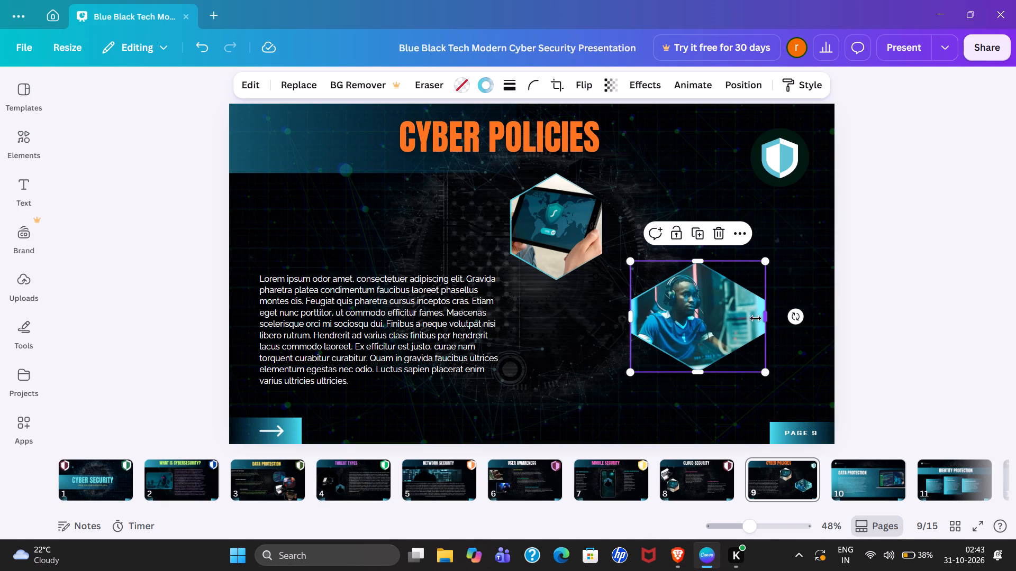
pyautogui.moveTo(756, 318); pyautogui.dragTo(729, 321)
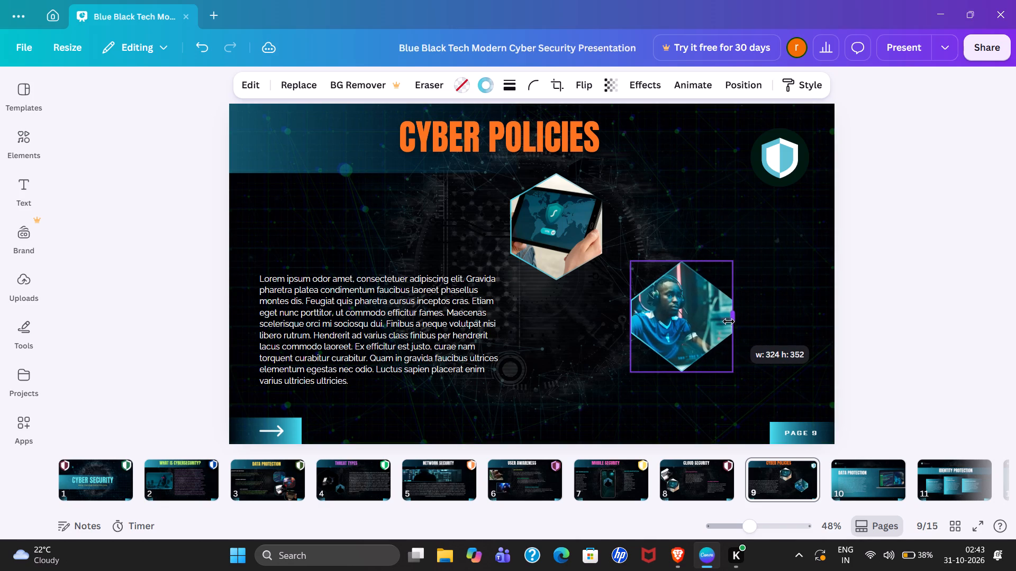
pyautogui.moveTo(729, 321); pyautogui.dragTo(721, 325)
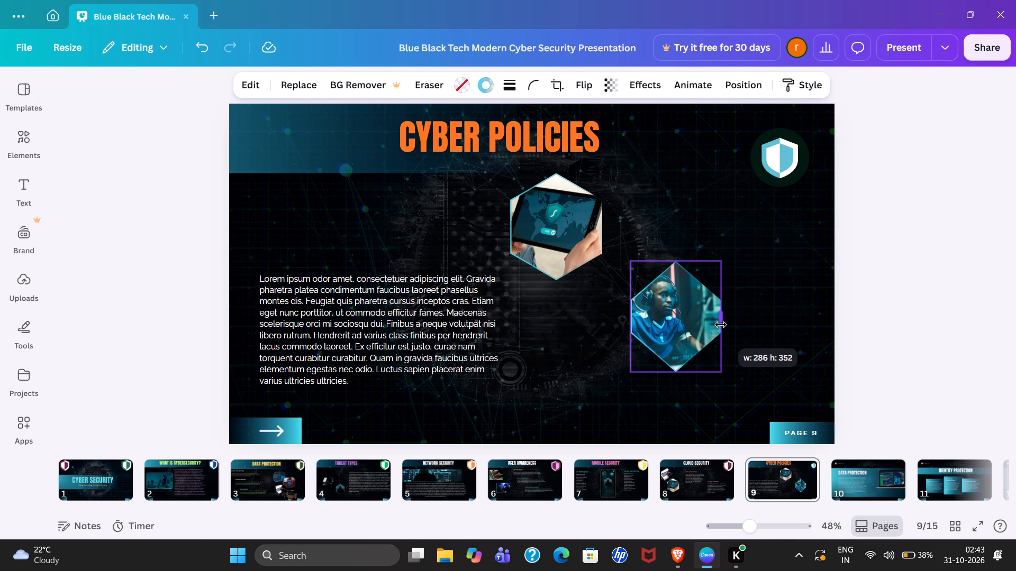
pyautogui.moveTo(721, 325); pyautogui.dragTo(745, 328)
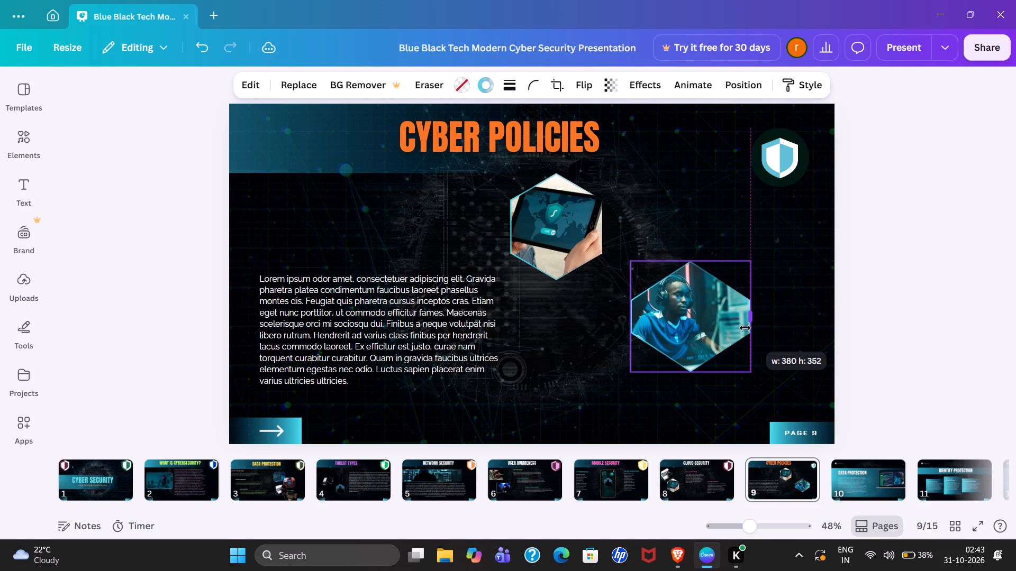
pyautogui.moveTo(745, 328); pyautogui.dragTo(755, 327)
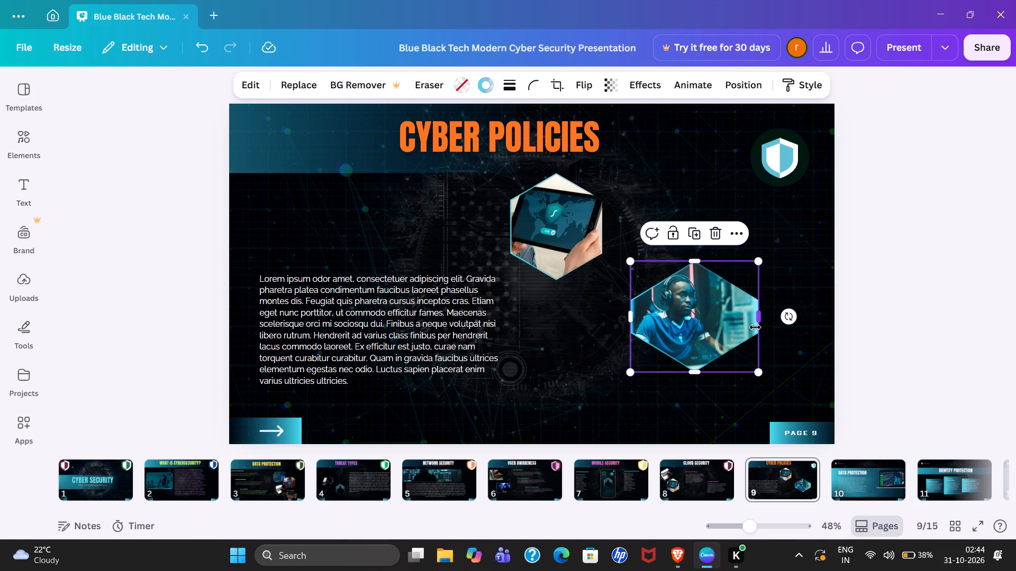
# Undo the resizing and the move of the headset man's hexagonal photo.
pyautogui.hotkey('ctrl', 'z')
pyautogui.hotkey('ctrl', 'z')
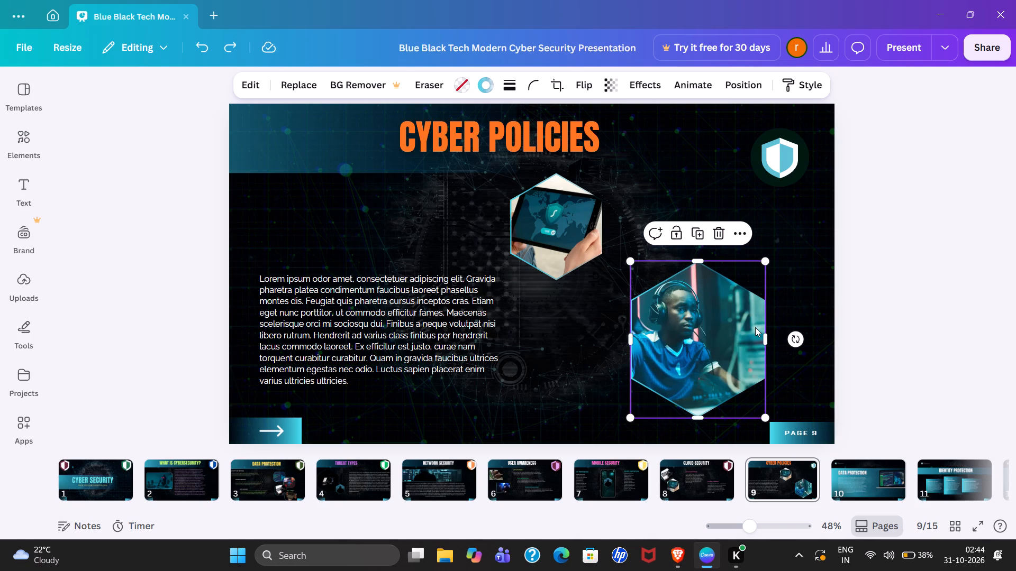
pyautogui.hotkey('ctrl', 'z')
# Arrange the hexagonal photos diagonally, with the headset man in the slide's lower right and the tablet touching his photo's upper-left side.
pyautogui.moveTo(728, 319); pyautogui.dragTo(690, 359)
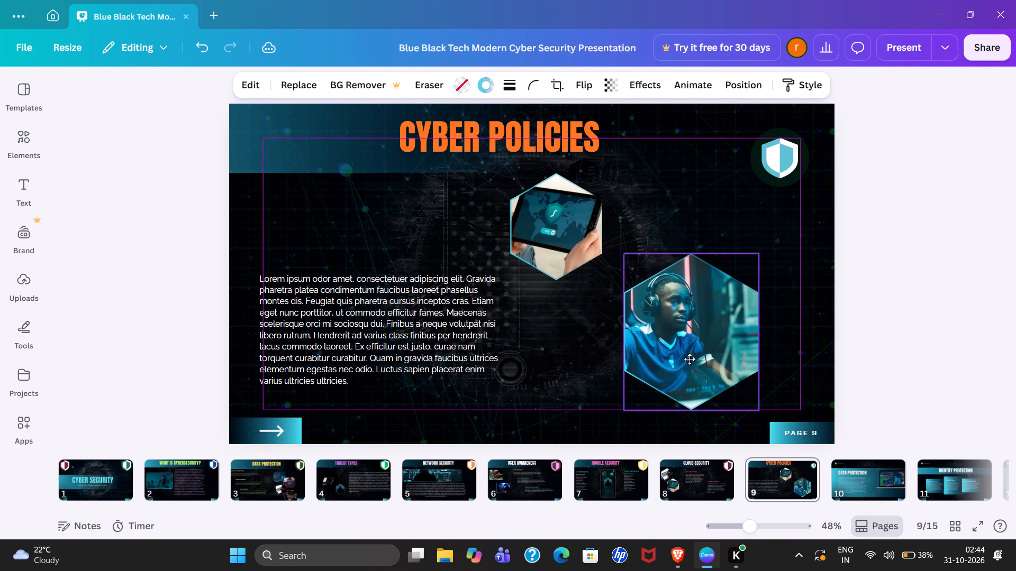
pyautogui.moveTo(690, 359); pyautogui.dragTo(690, 360)
pyautogui.moveTo(551, 241); pyautogui.dragTo(595, 242)
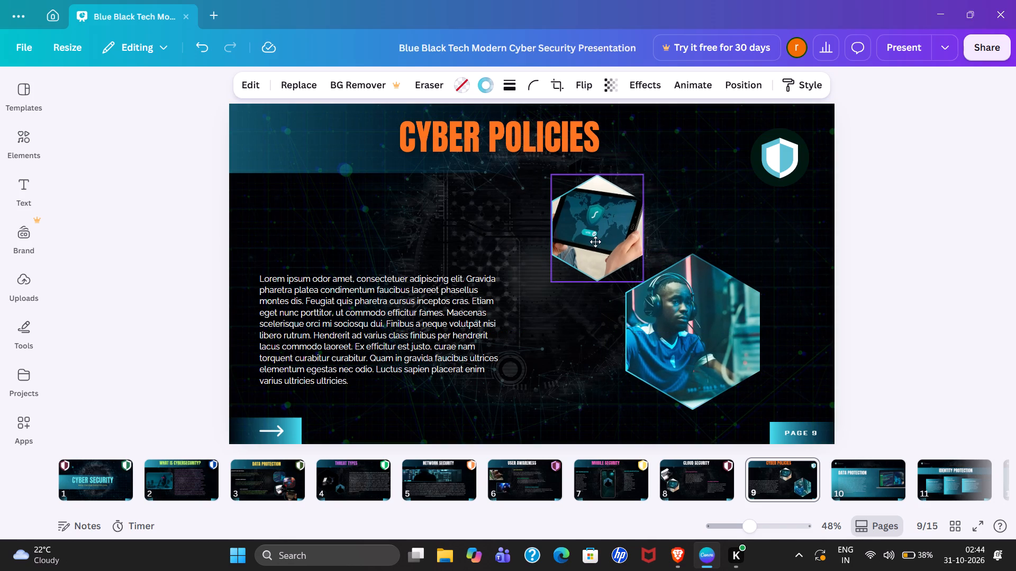
pyautogui.moveTo(595, 242); pyautogui.dragTo(626, 238)
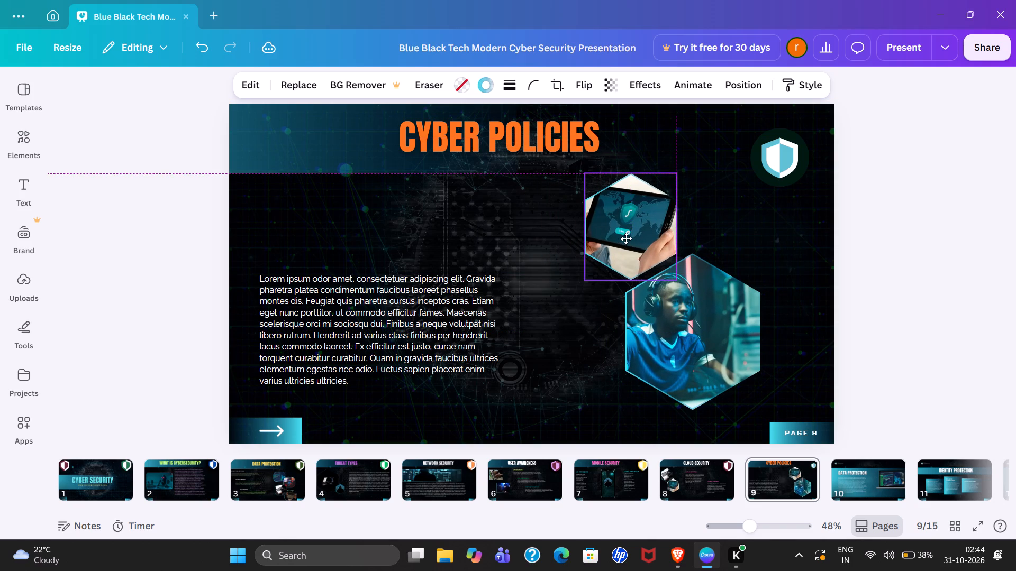
pyautogui.moveTo(626, 238); pyautogui.dragTo(627, 241)
pyautogui.moveTo(710, 314); pyautogui.dragTo(747, 313)
pyautogui.moveTo(622, 219); pyautogui.dragTo(610, 236)
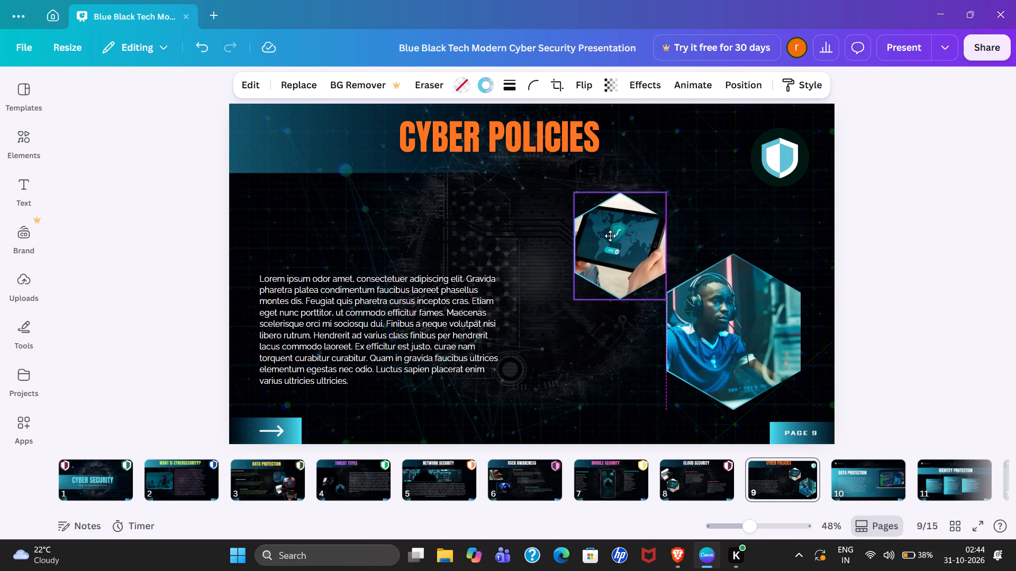
pyautogui.moveTo(610, 236); pyautogui.dragTo(634, 233)
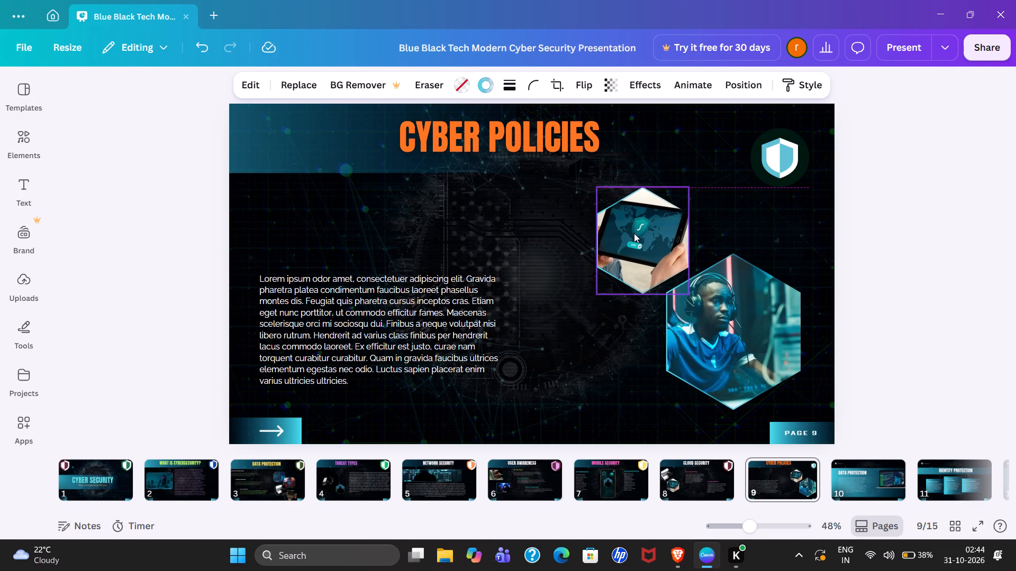
pyautogui.click(580, 343)
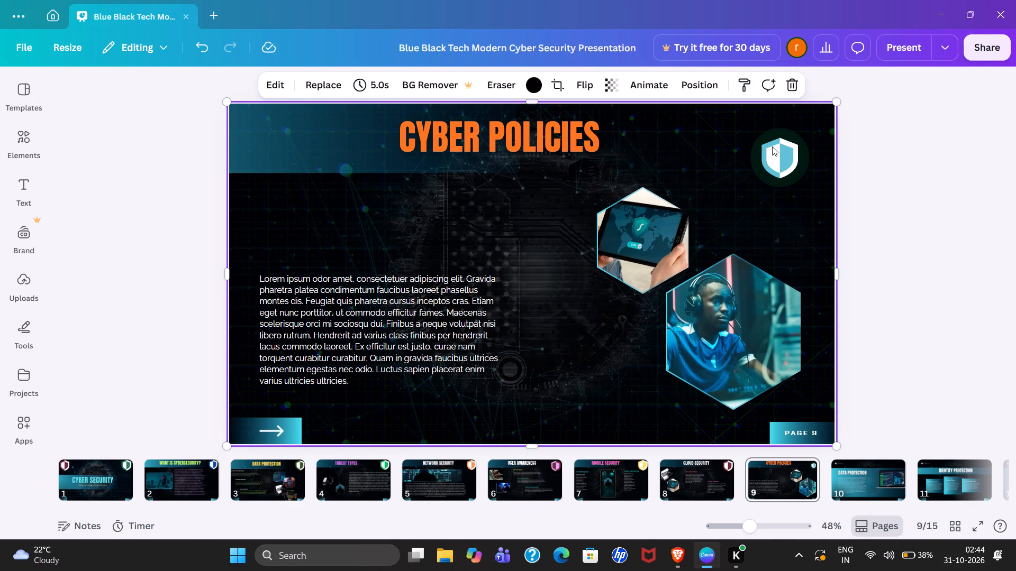
# Enlarge the shield icon to about 380 wide and place it against the upper-right corner of the CYBER POLICIES slide.
pyautogui.doubleClick(772, 148)
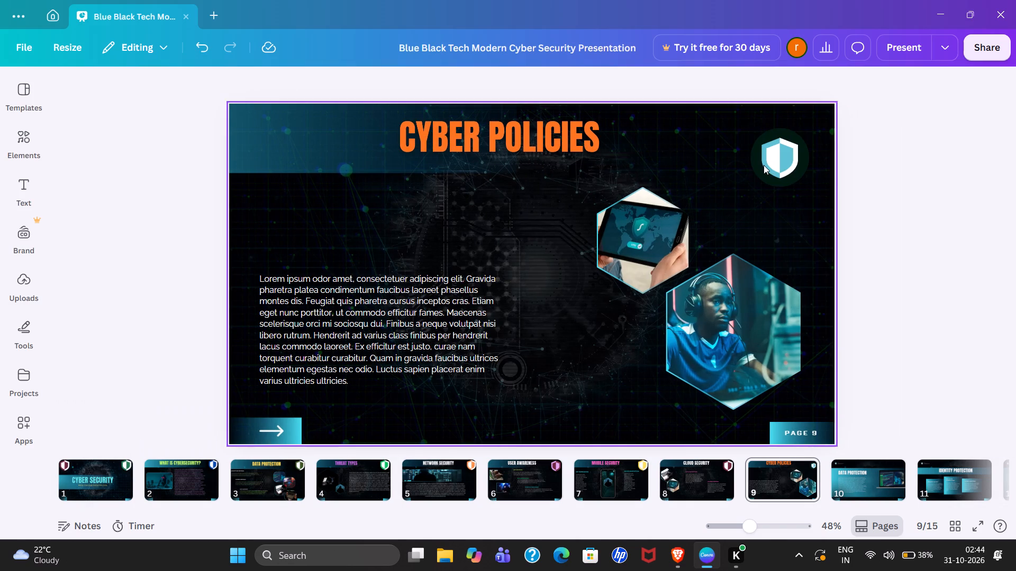
pyautogui.click(764, 165)
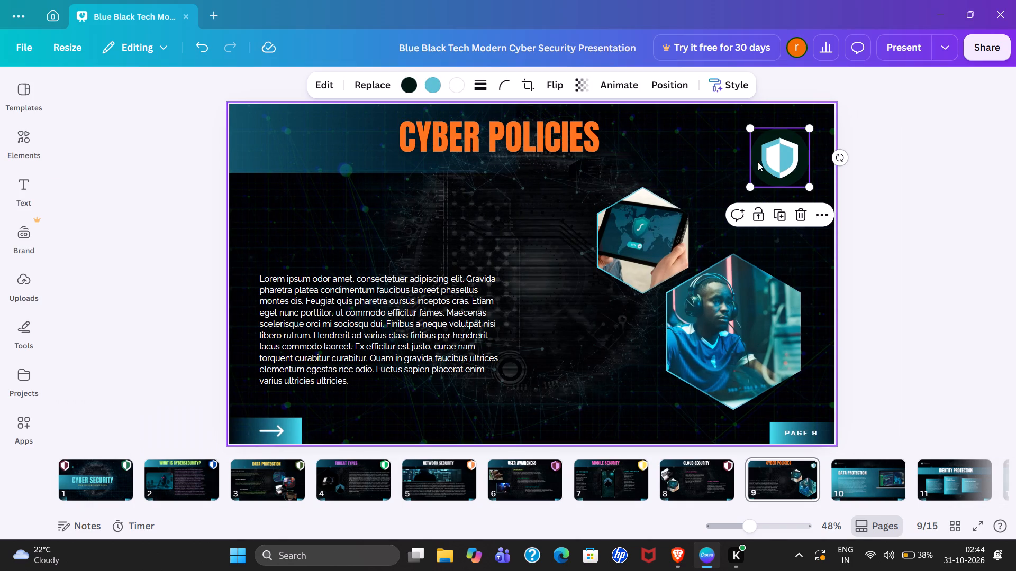
pyautogui.moveTo(810, 130); pyautogui.dragTo(824, 118)
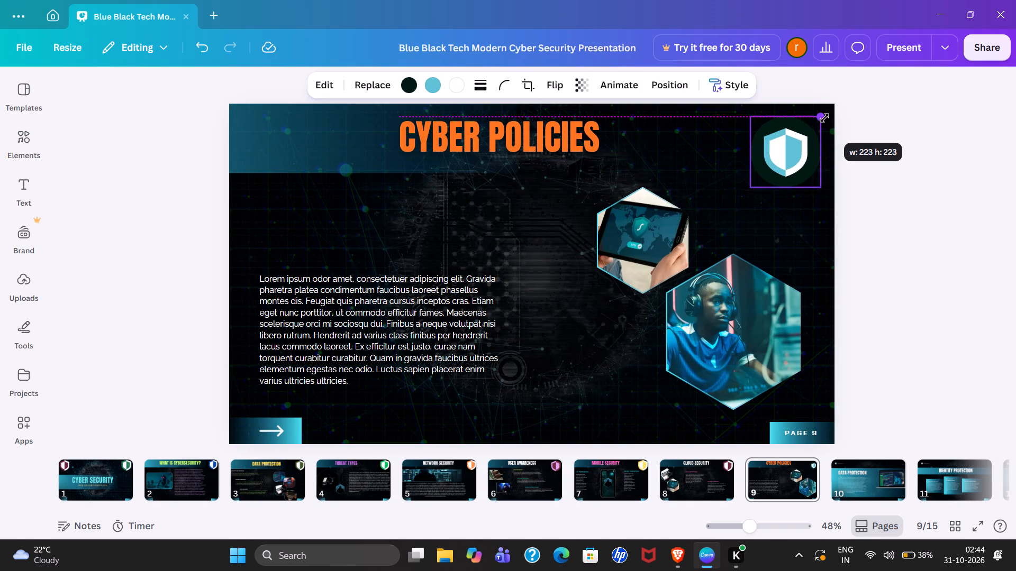
pyautogui.moveTo(824, 118); pyautogui.dragTo(840, 104)
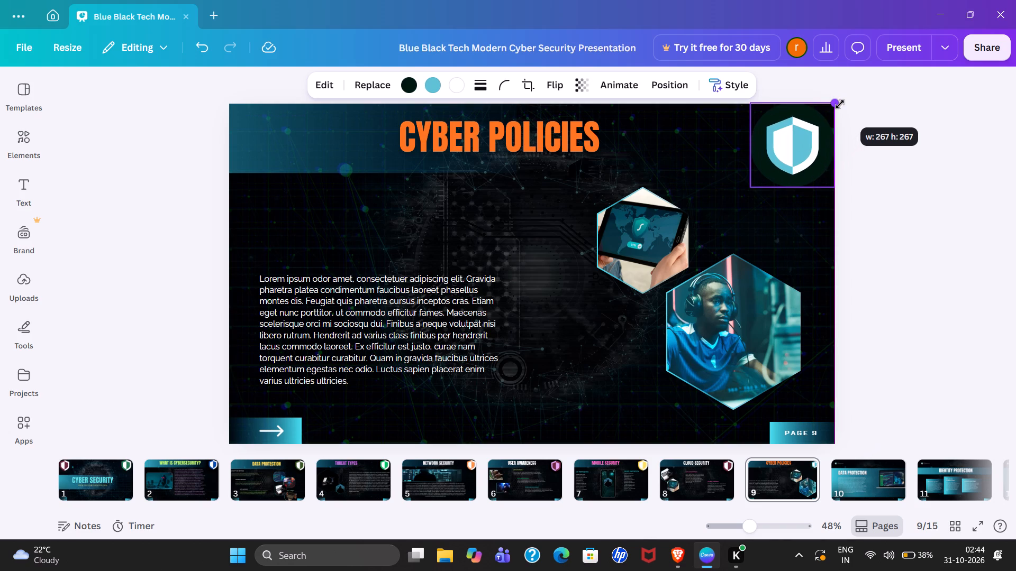
pyautogui.moveTo(840, 104); pyautogui.dragTo(848, 98)
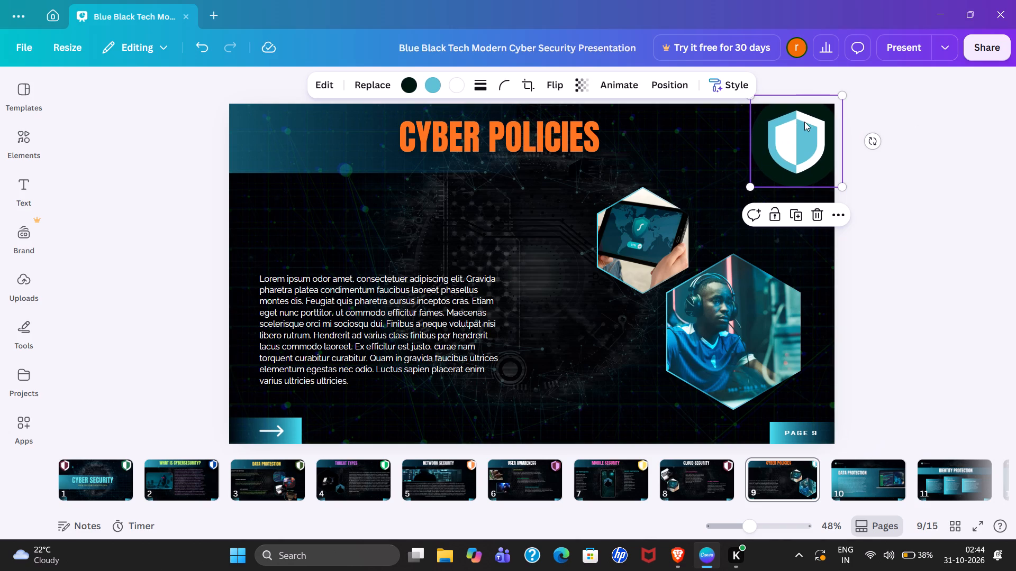
pyautogui.moveTo(804, 122); pyautogui.dragTo(768, 154)
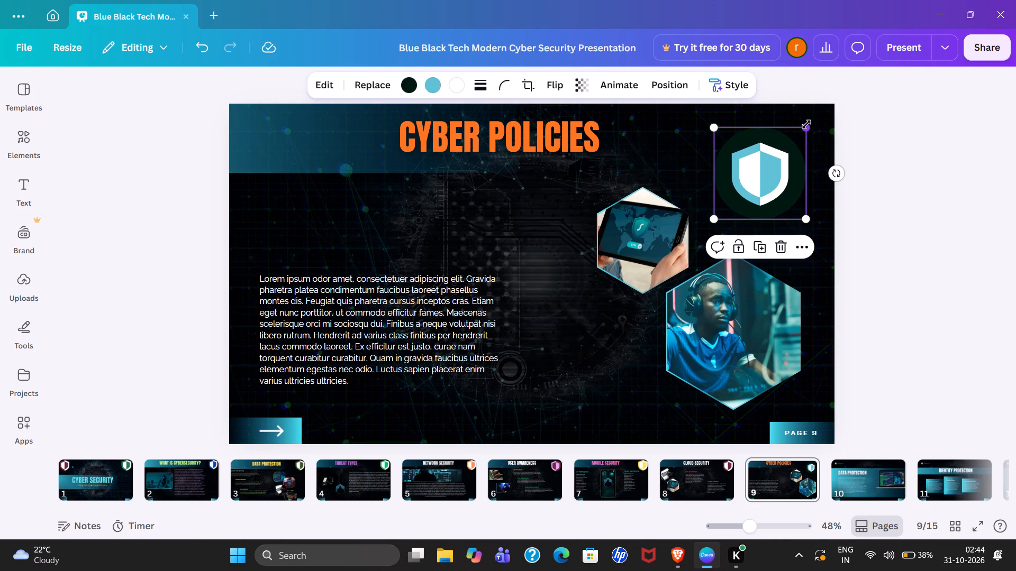
pyautogui.moveTo(806, 124); pyautogui.dragTo(821, 117)
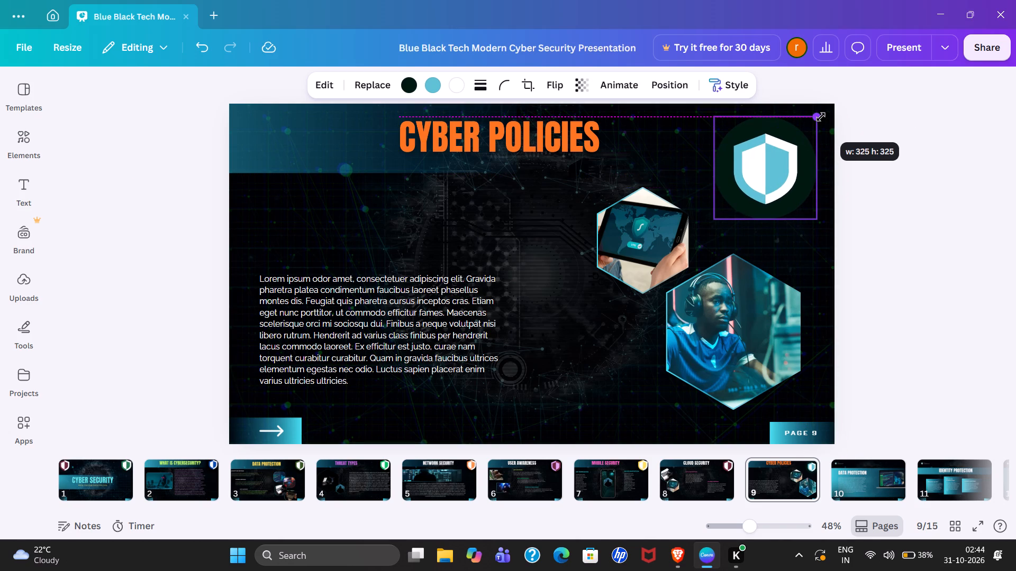
pyautogui.moveTo(821, 117); pyautogui.dragTo(833, 108)
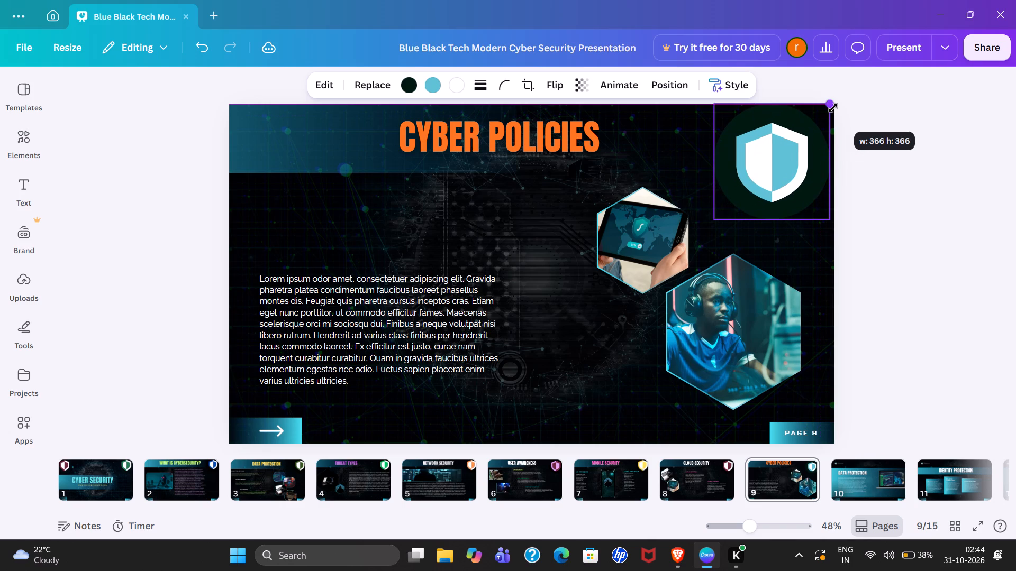
pyautogui.moveTo(833, 108); pyautogui.dragTo(831, 109)
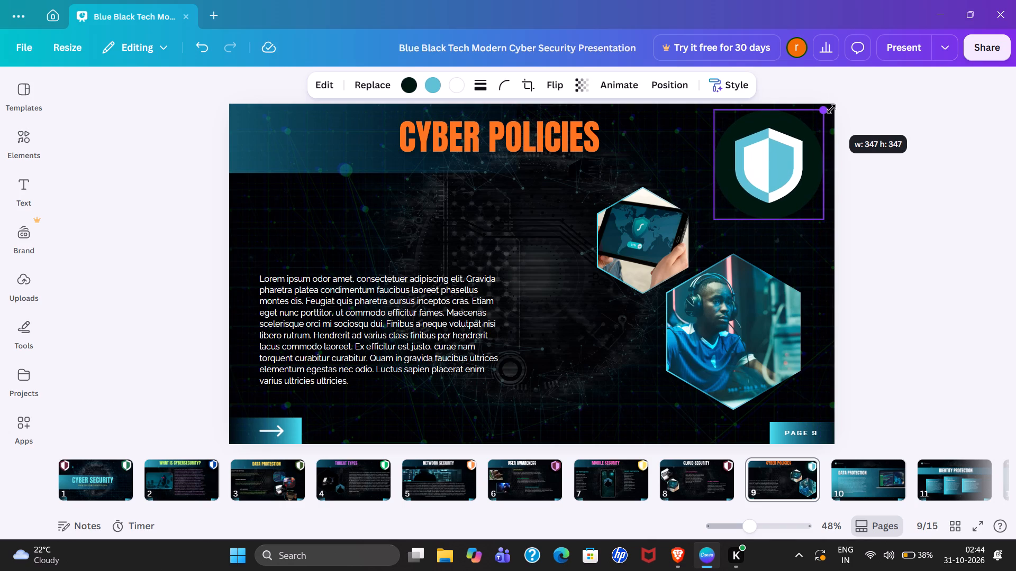
pyautogui.moveTo(831, 109); pyautogui.dragTo(834, 109)
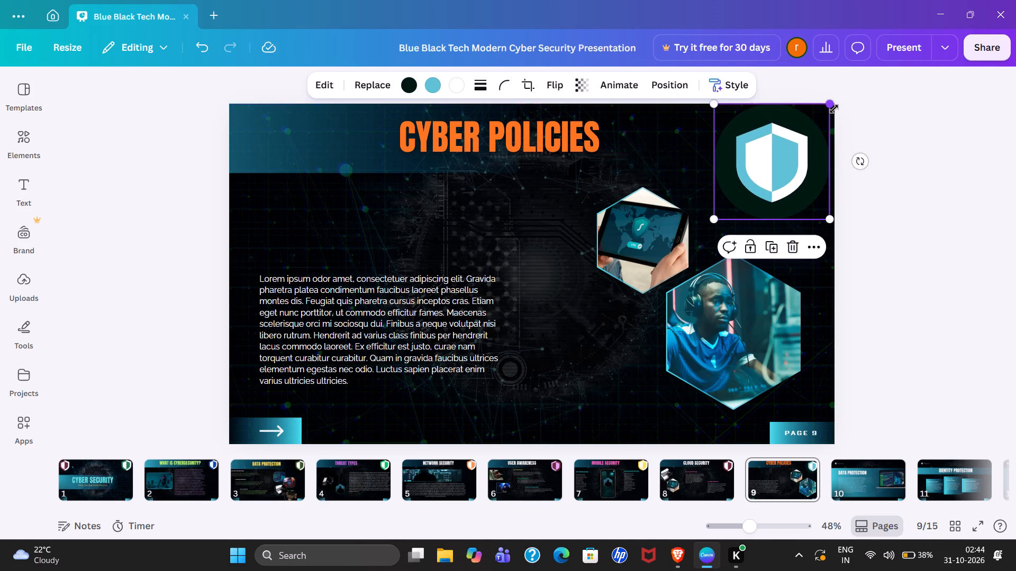
pyautogui.moveTo(768, 189); pyautogui.dragTo(783, 174)
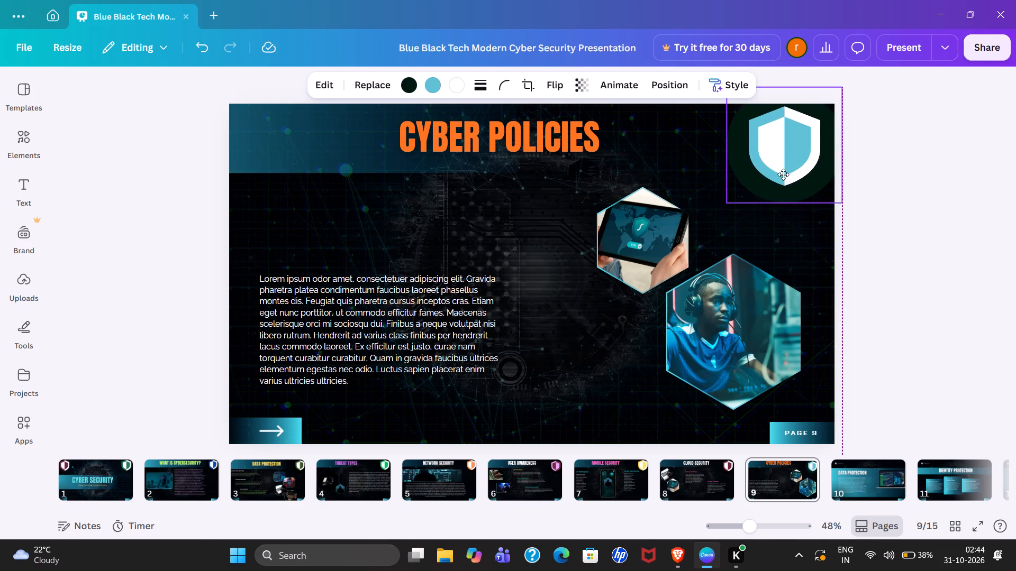
pyautogui.moveTo(783, 174); pyautogui.dragTo(784, 184)
pyautogui.moveTo(728, 219); pyautogui.dragTo(722, 221)
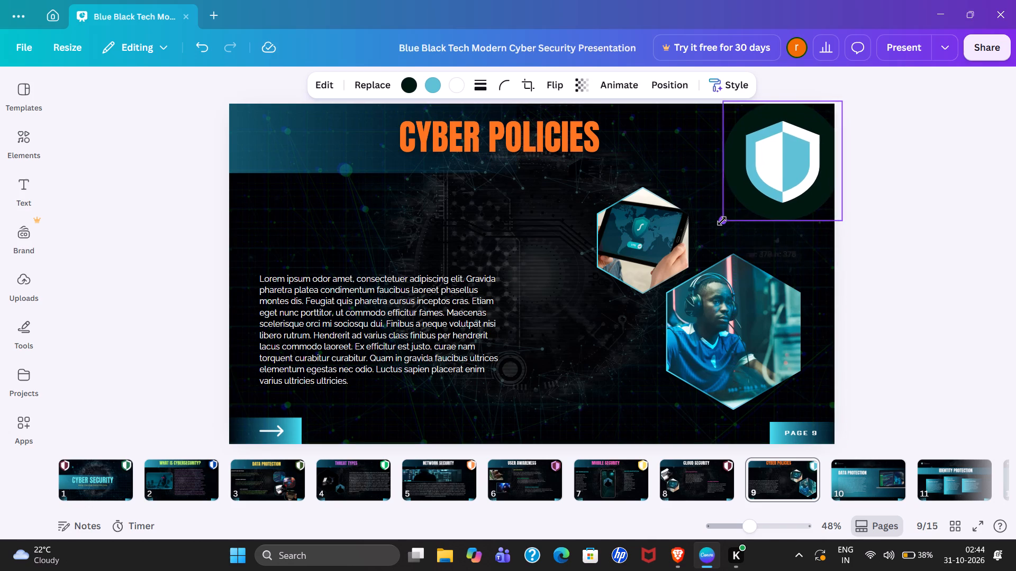
pyautogui.moveTo(722, 221); pyautogui.dragTo(720, 223)
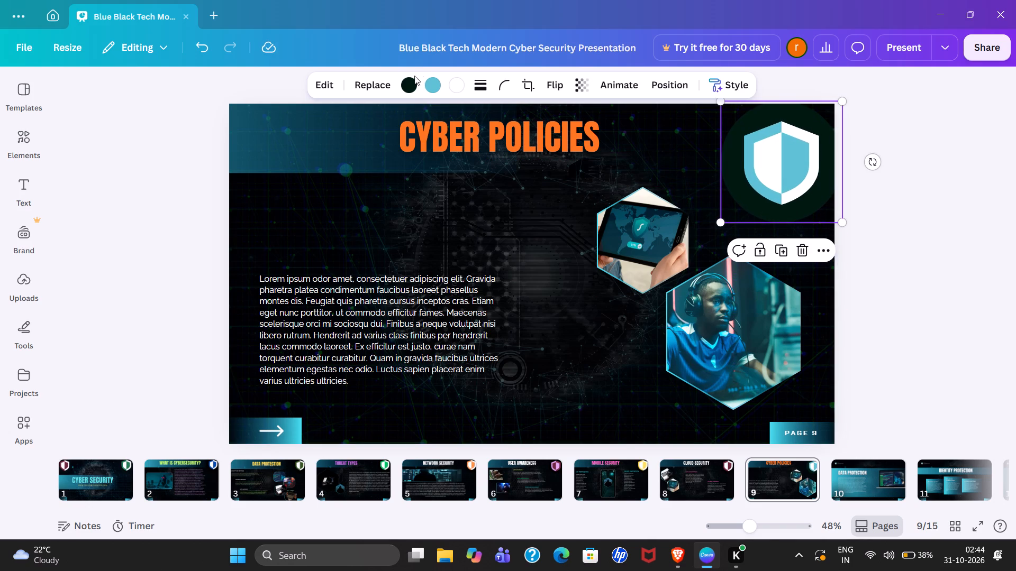
# Recolour the shield icon, making its dark background circle black and its blue parts yellow.
pyautogui.click(407, 85)
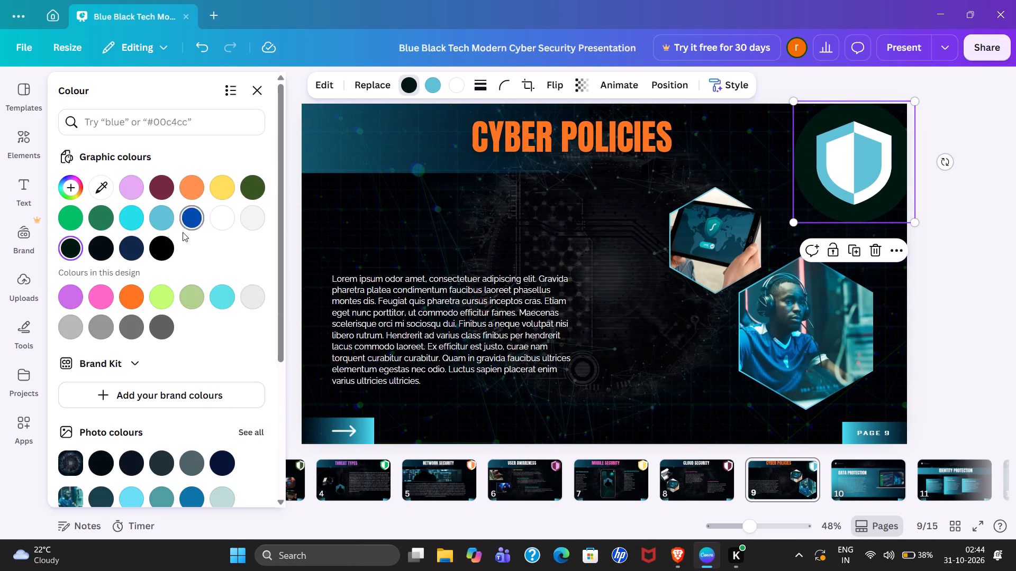
pyautogui.click(156, 250)
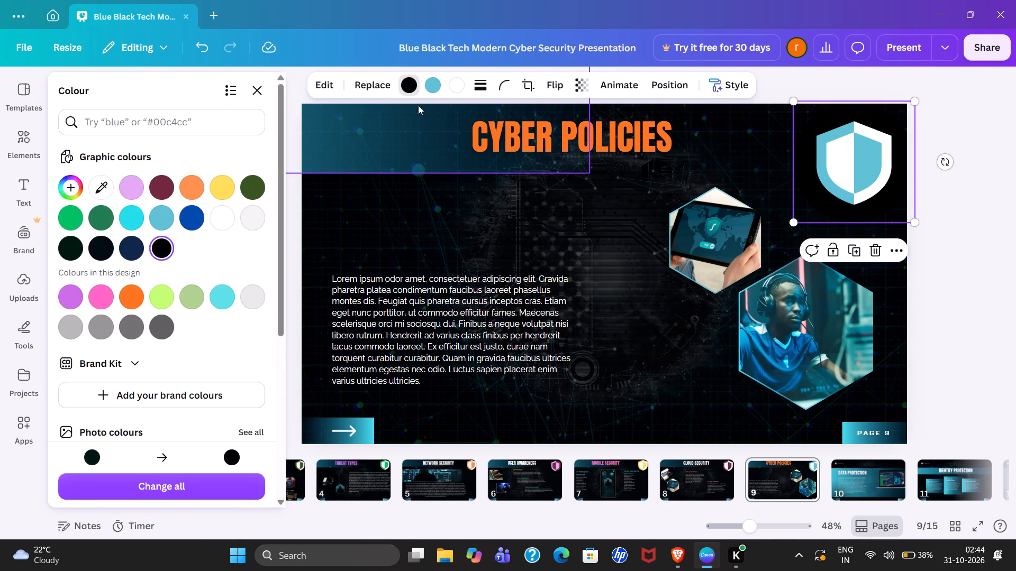
pyautogui.click(436, 87)
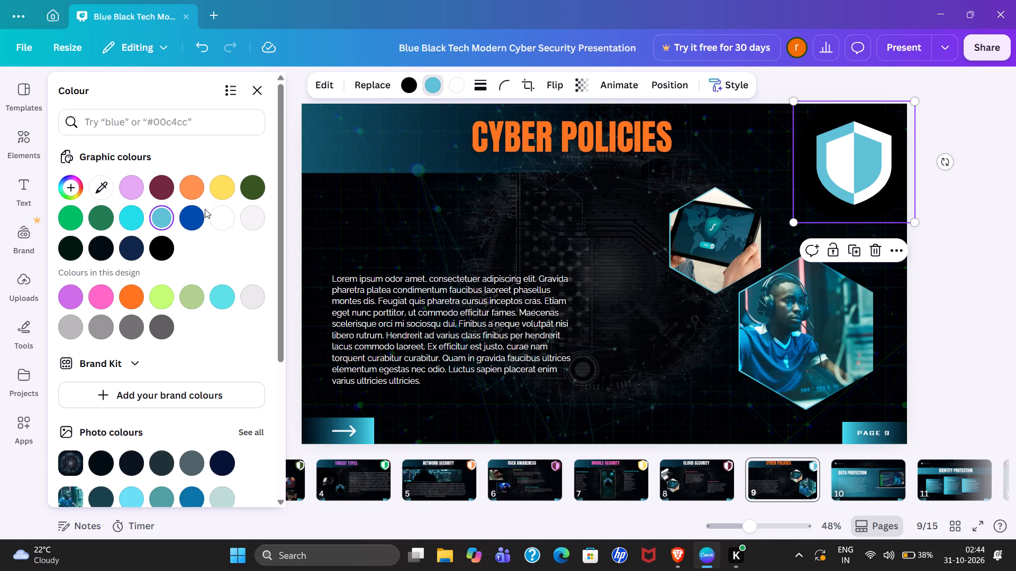
pyautogui.click(218, 189)
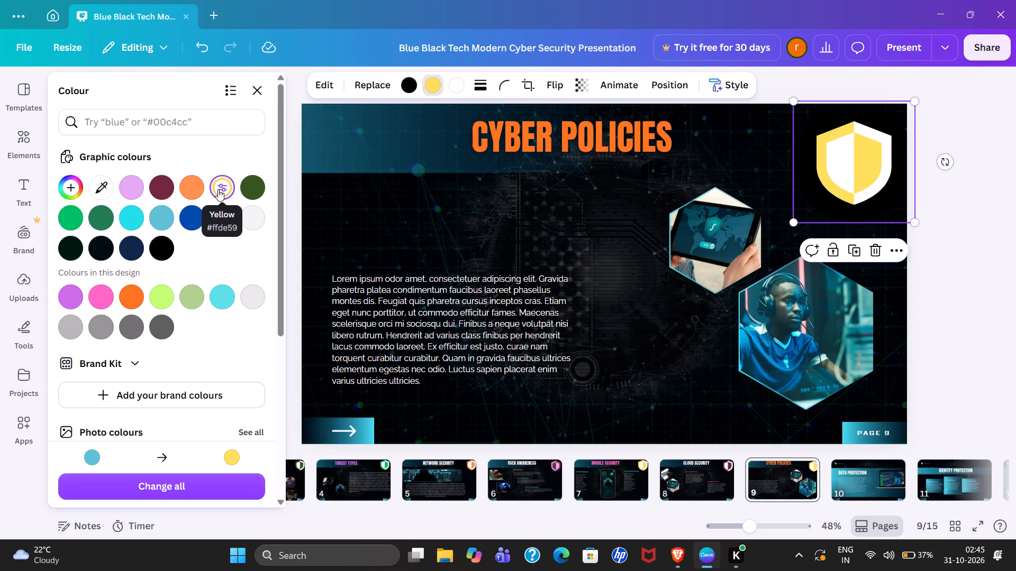
# Open slide 10, the DATA PROTECTION slide with the laptop.
pyautogui.click(864, 491)
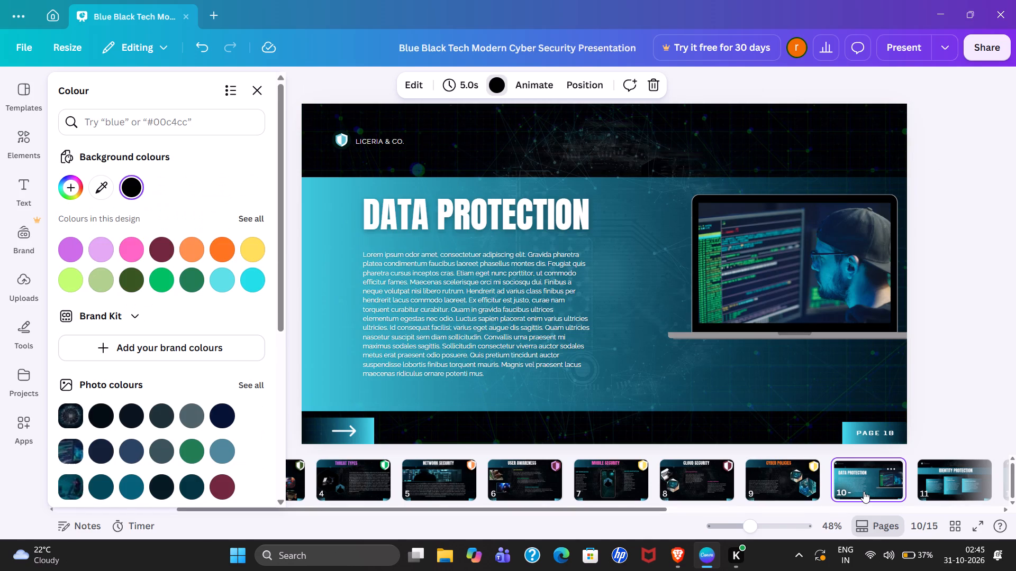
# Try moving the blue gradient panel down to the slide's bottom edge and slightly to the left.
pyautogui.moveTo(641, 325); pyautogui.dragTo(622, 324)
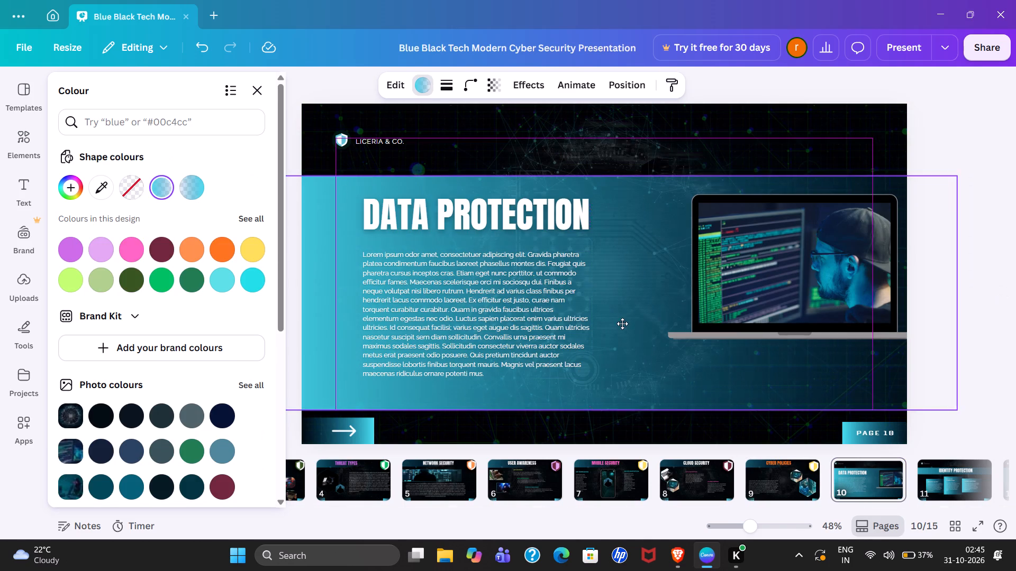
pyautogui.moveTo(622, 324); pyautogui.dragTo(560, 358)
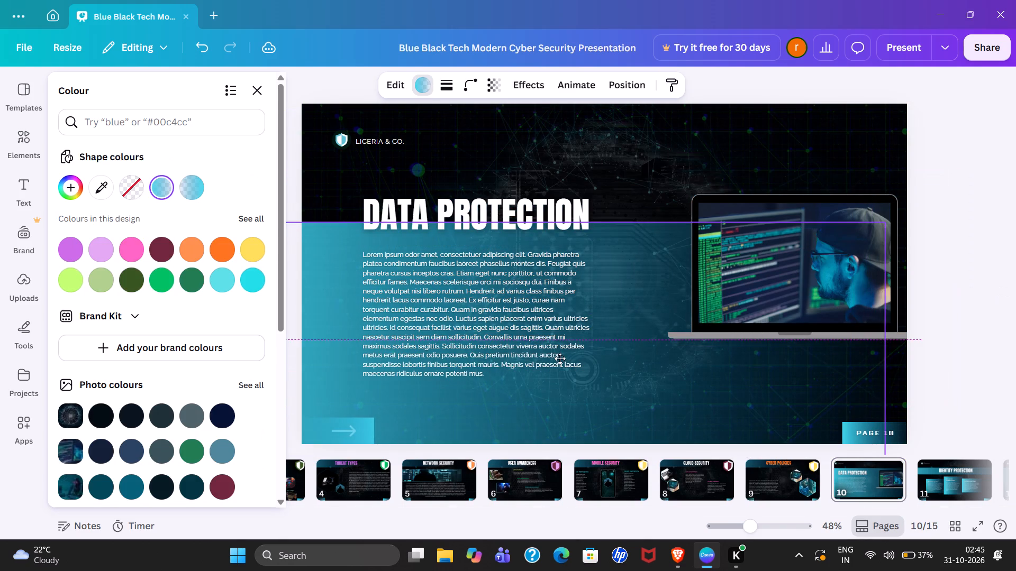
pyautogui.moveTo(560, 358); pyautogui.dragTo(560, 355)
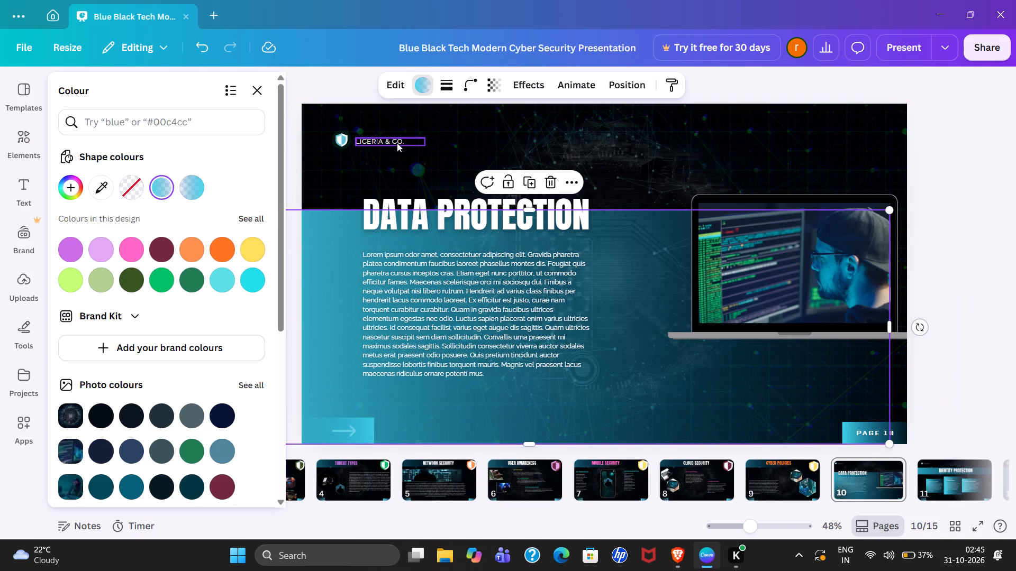
# Delete the LIGERIA & CO. text from the slide's upper-left area.
pyautogui.click(397, 143)
pyautogui.click(335, 171)
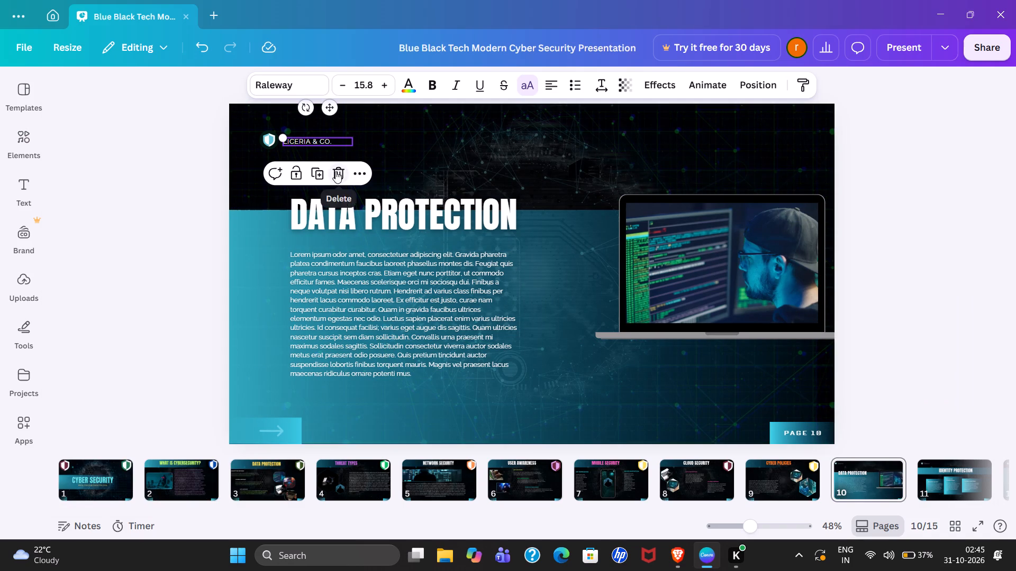
# Move the small shield icon from the slide's upper-left corner to the laptop image.
pyautogui.moveTo(270, 137); pyautogui.dragTo(469, 193)
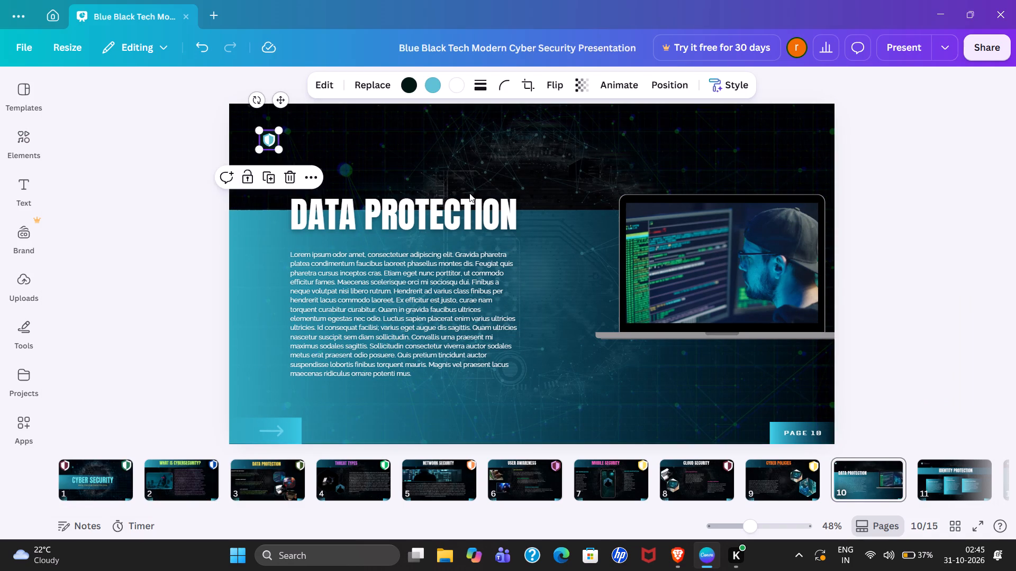
pyautogui.moveTo(469, 193); pyautogui.dragTo(705, 262)
# Move the blue gradient panel up near the slide's top edge and shorten it to a band about 227 high.
pyautogui.moveTo(530, 257); pyautogui.dragTo(529, 160)
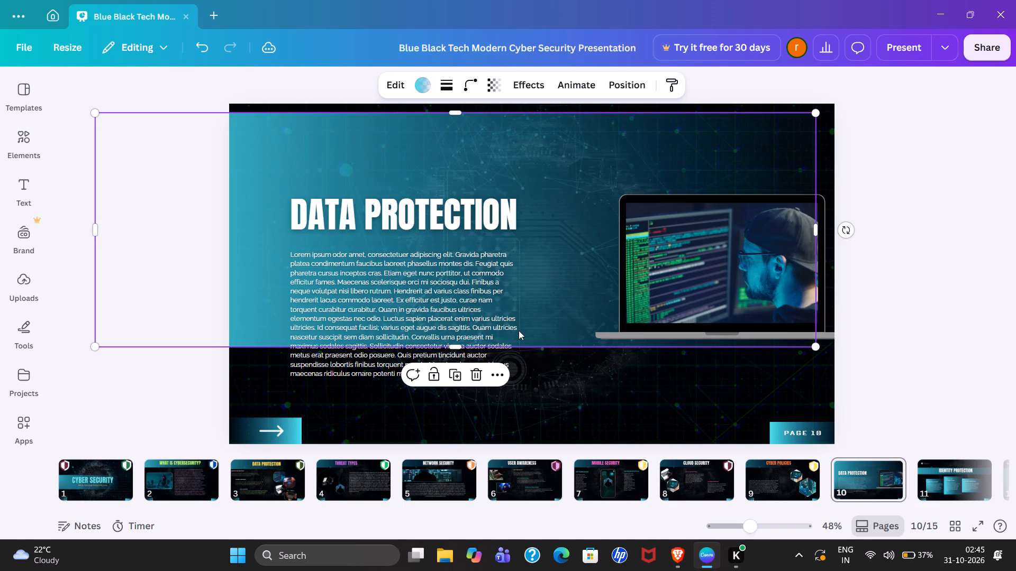
pyautogui.moveTo(531, 350); pyautogui.dragTo(530, 342)
pyautogui.moveTo(530, 342); pyautogui.dragTo(536, 187)
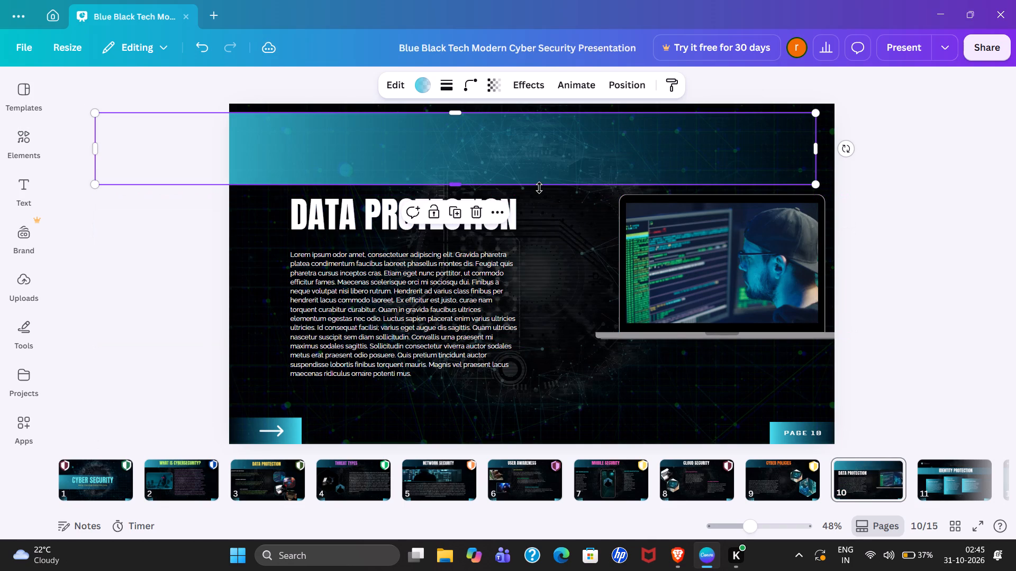
# Widen the gradient band and shift it left along the slide's top edge, leaving its darker end over about 60% of the slide's width.
pyautogui.moveTo(817, 143); pyautogui.dragTo(932, 139)
pyautogui.moveTo(750, 149); pyautogui.dragTo(476, 138)
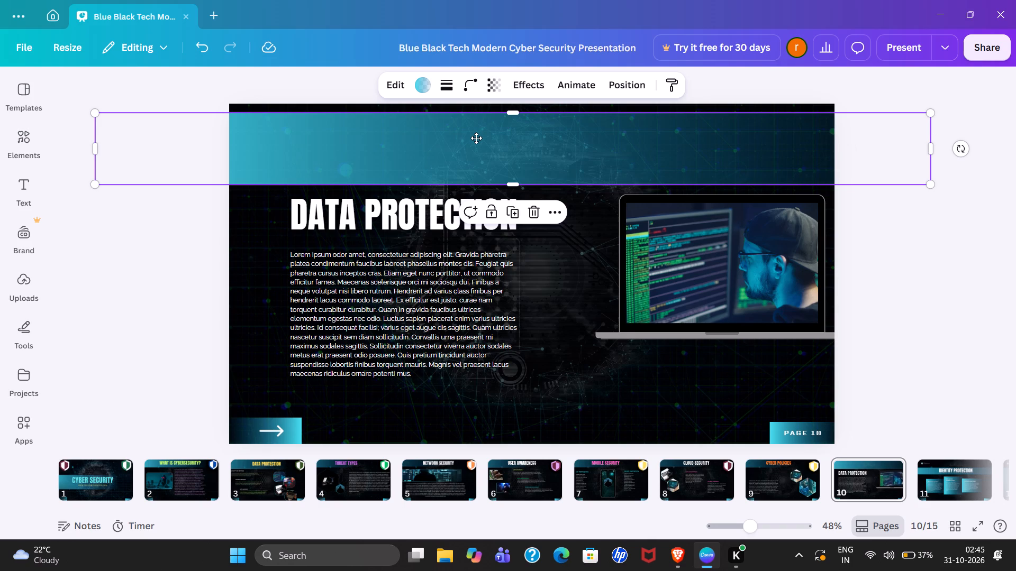
pyautogui.moveTo(476, 138); pyautogui.dragTo(474, 138)
pyautogui.moveTo(657, 135); pyautogui.dragTo(781, 129)
pyautogui.moveTo(612, 140); pyautogui.dragTo(603, 142)
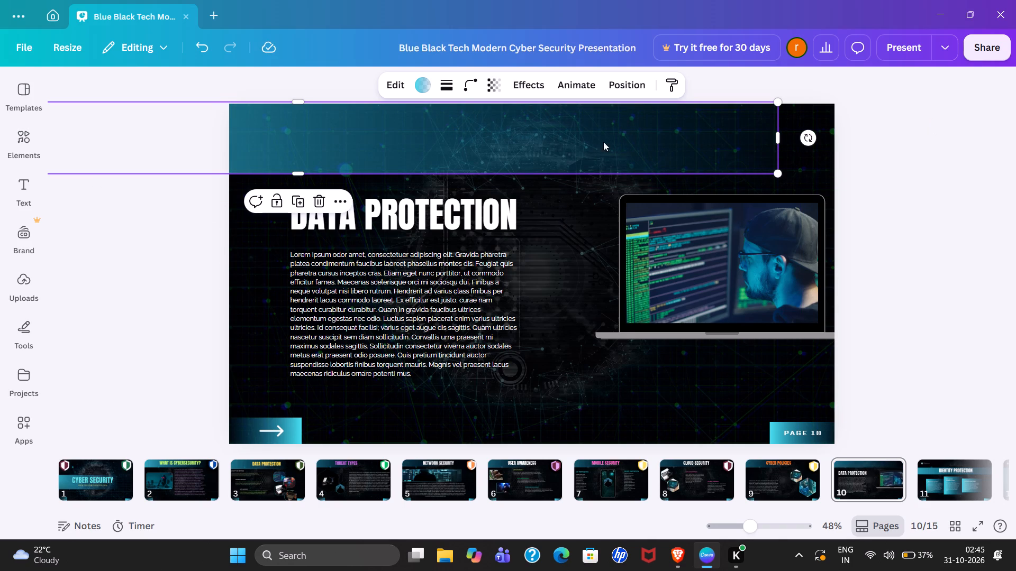
pyautogui.moveTo(603, 142); pyautogui.dragTo(431, 143)
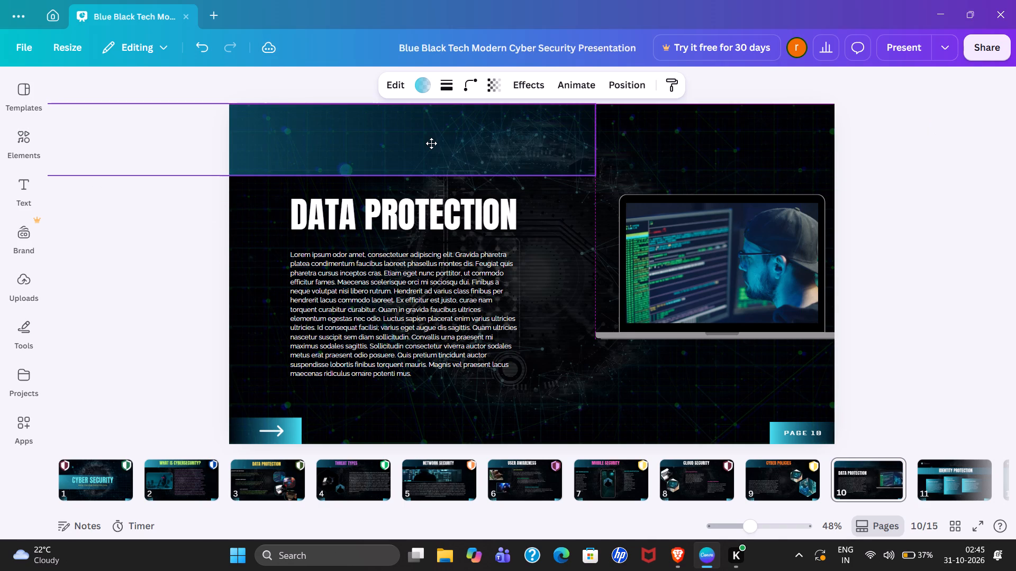
pyautogui.moveTo(431, 143); pyautogui.dragTo(412, 143)
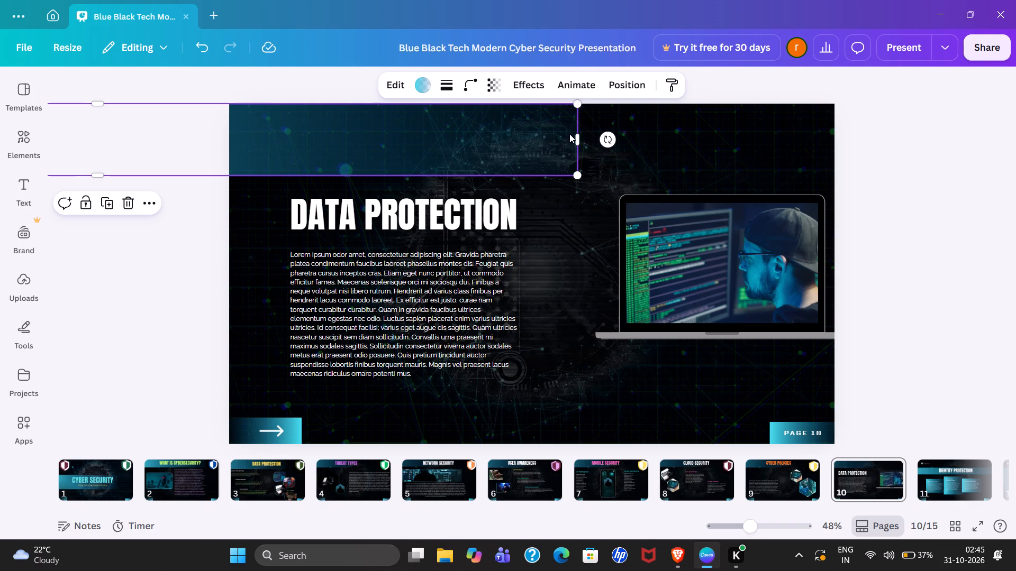
pyautogui.moveTo(582, 136); pyautogui.dragTo(793, 128)
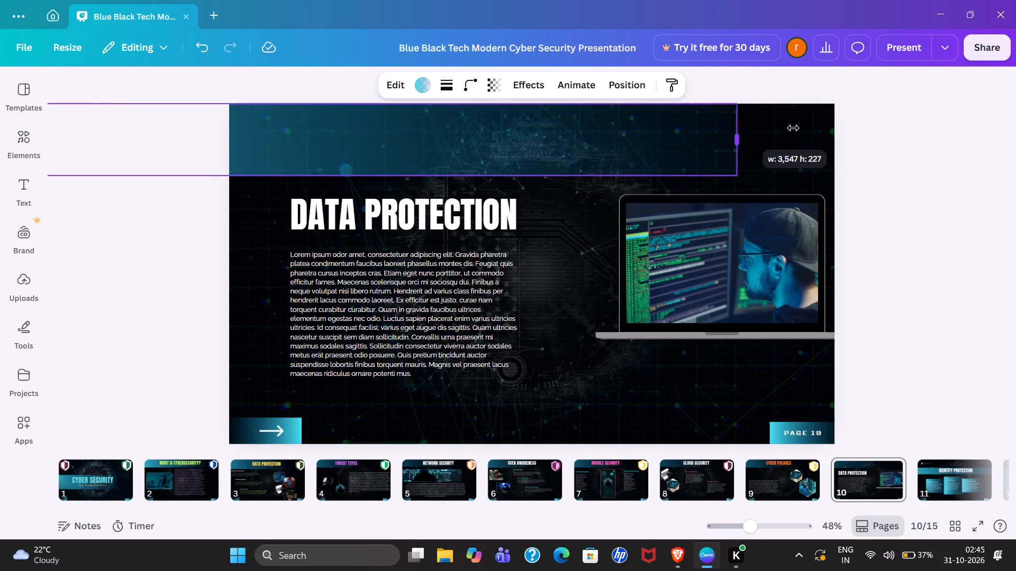
pyautogui.moveTo(793, 128); pyautogui.dragTo(795, 128)
pyautogui.moveTo(576, 139); pyautogui.dragTo(388, 134)
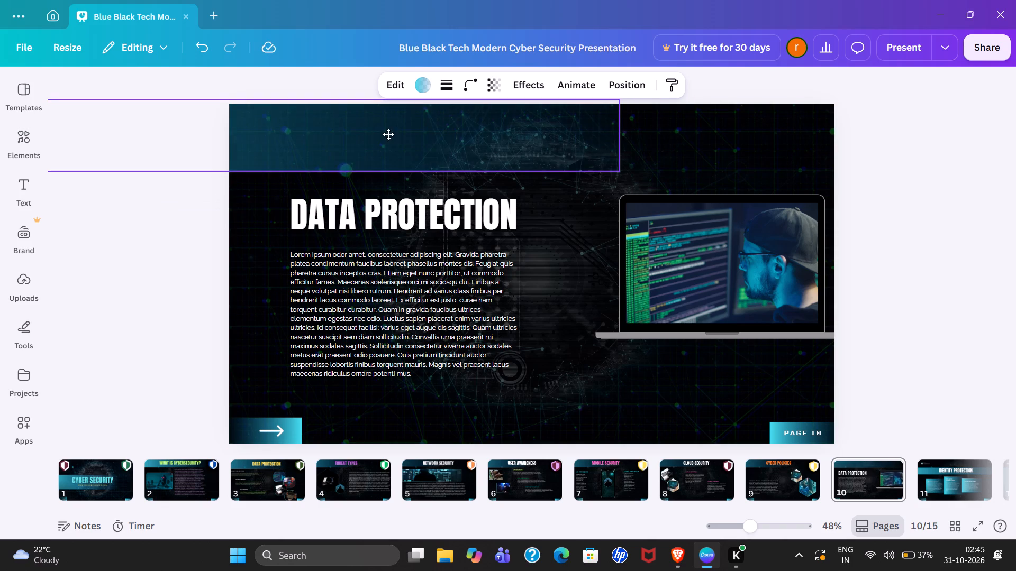
pyautogui.moveTo(388, 134); pyautogui.dragTo(376, 131)
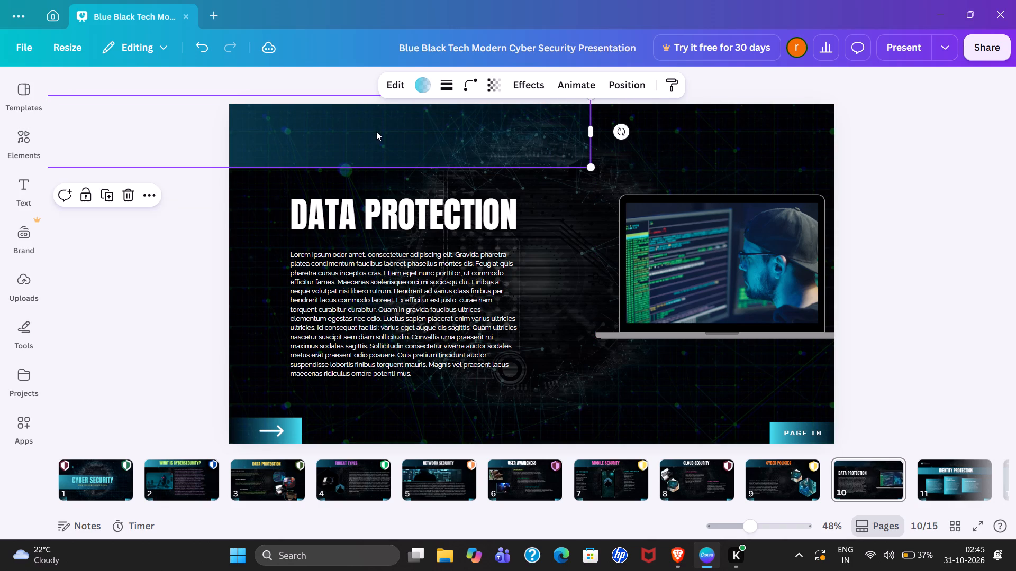
# Move the DATA PROTECTION title to the top of the slide, centred roughly over the gradient band's fading end.
pyautogui.click(564, 223)
pyautogui.moveTo(470, 220); pyautogui.dragTo(566, 138)
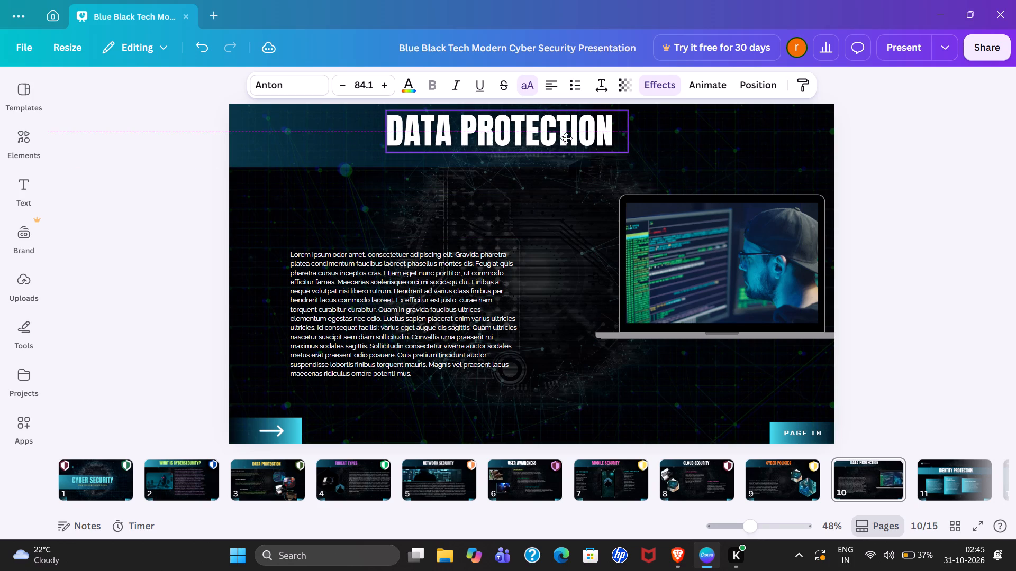
pyautogui.moveTo(566, 138); pyautogui.dragTo(566, 144)
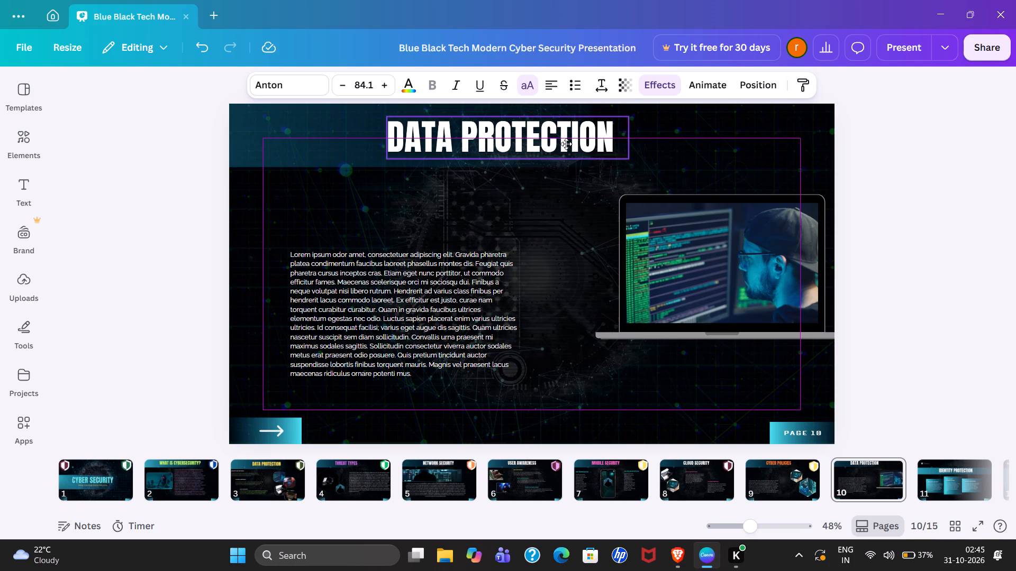
# Recolour the DATA PROTECTION title to grey #727171.
pyautogui.moveTo(566, 144); pyautogui.dragTo(566, 140)
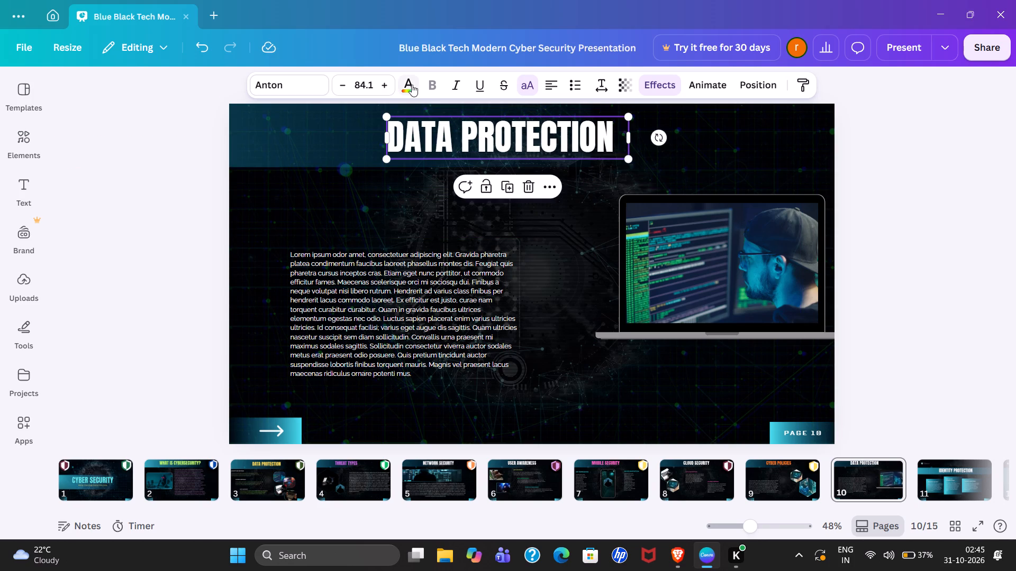
pyautogui.click(411, 85)
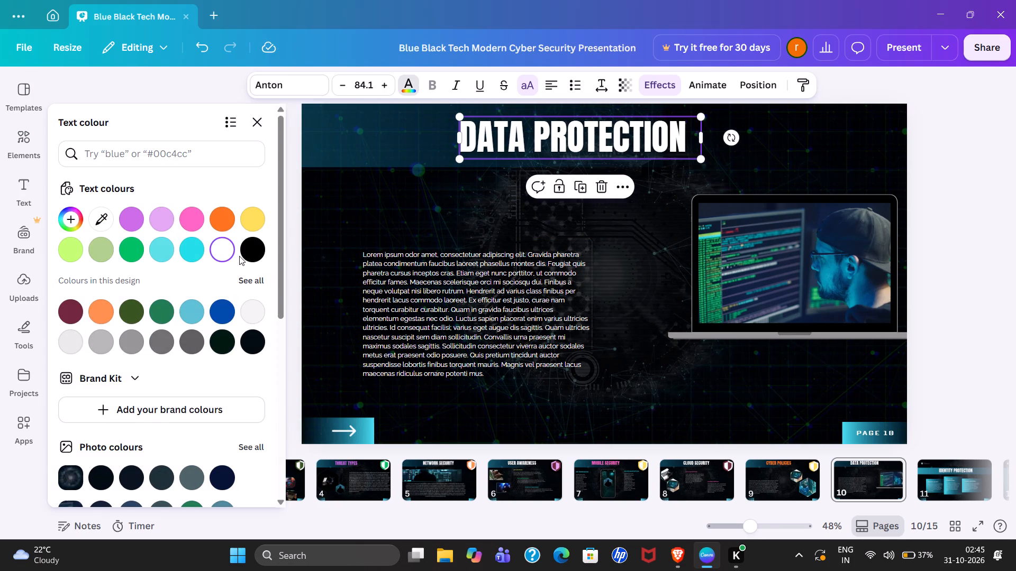
pyautogui.click(239, 256)
pyautogui.click(248, 244)
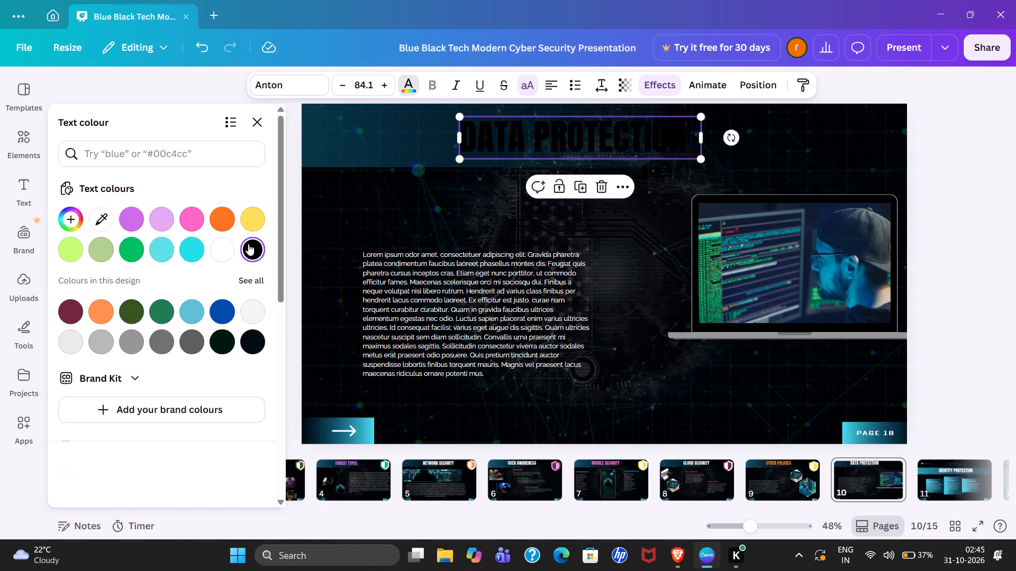
pyautogui.scroll(-2, 208, 271)
pyautogui.click(188, 221)
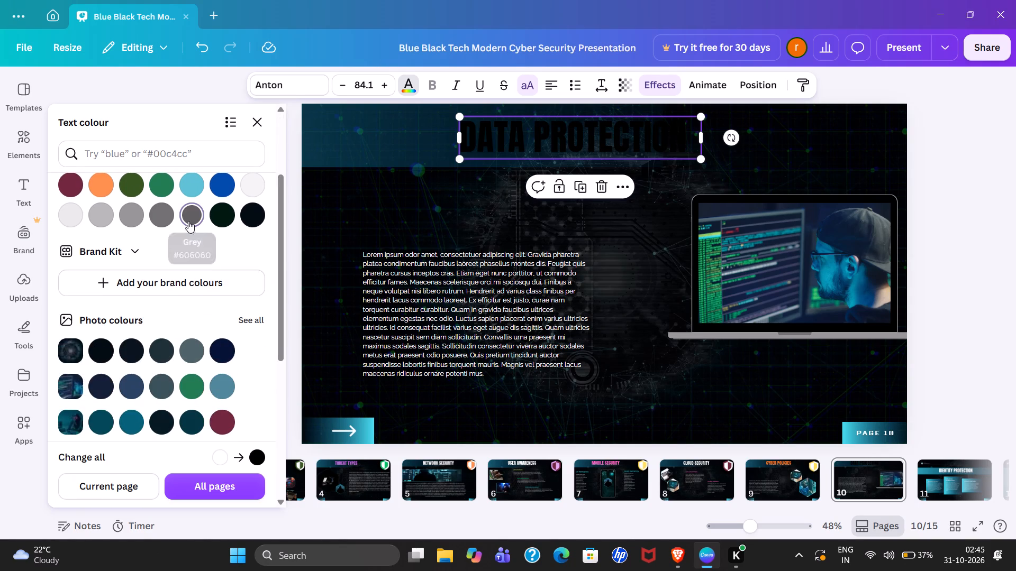
pyautogui.click(161, 218)
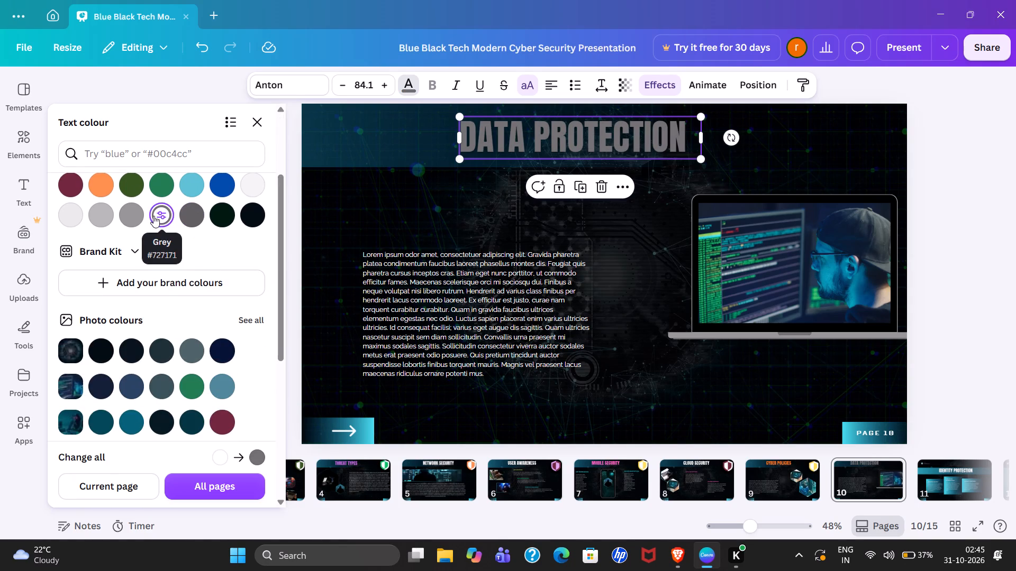
# Increase the lorem ipsum paragraph's font size to 19.8.
pyautogui.click(475, 278)
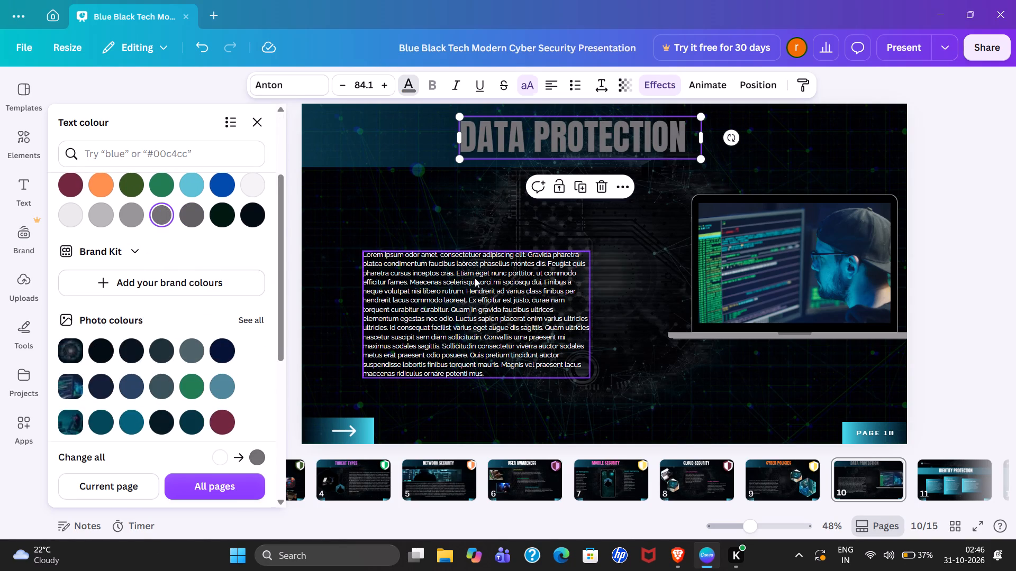
pyautogui.click(386, 85)
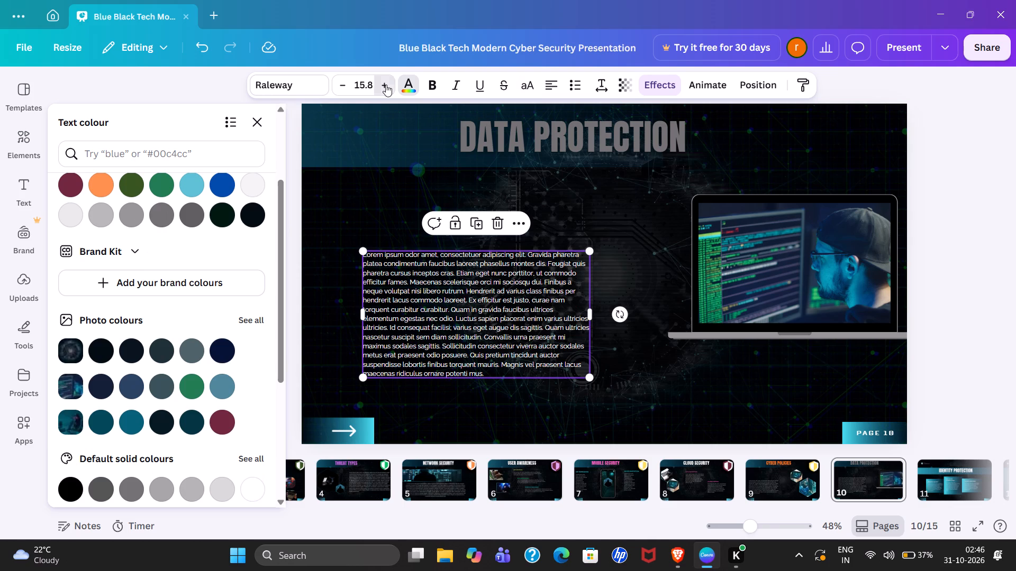
pyautogui.click(386, 85)
pyautogui.click(386, 86)
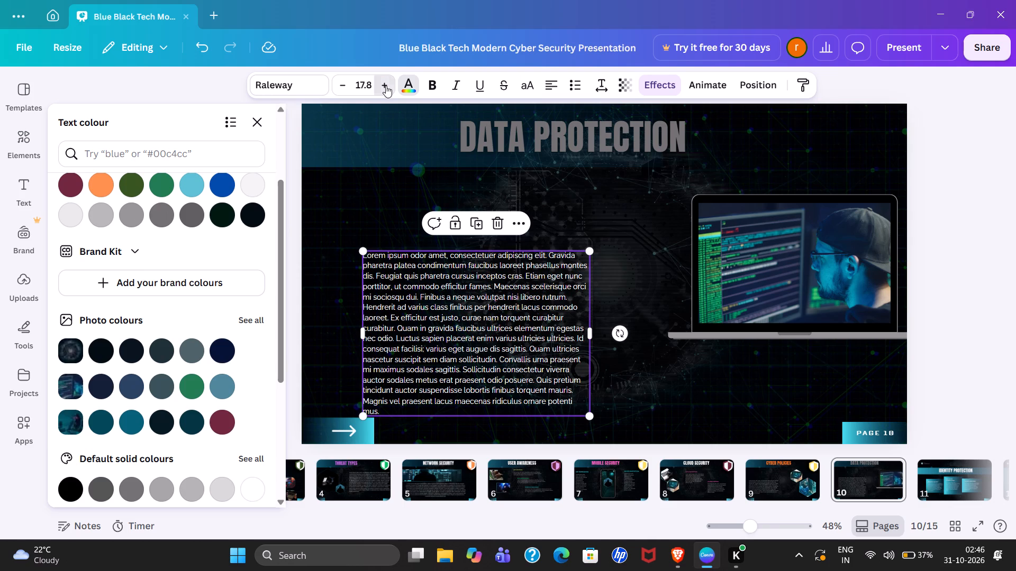
pyautogui.click(386, 86)
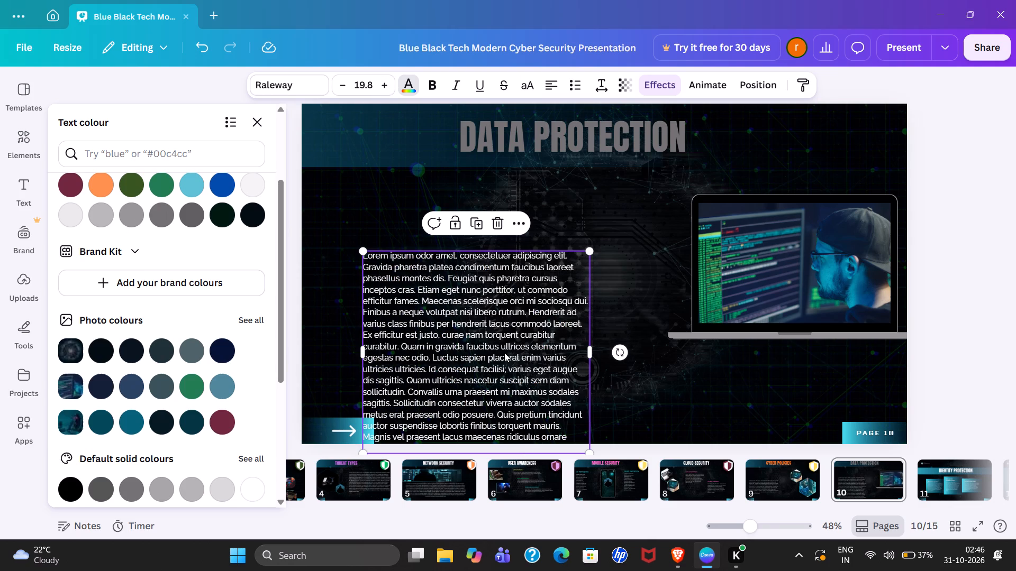
# Widen the paragraph to about half the slide's width and place it near the slide's left edge, vertically centred.
pyautogui.moveTo(504, 353); pyautogui.dragTo(519, 266)
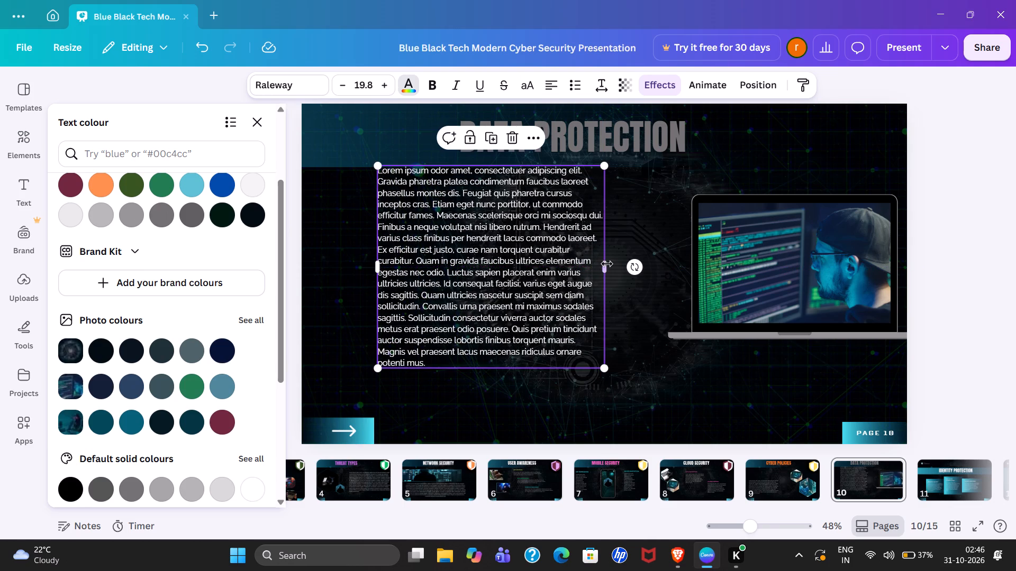
pyautogui.moveTo(607, 264); pyautogui.dragTo(684, 267)
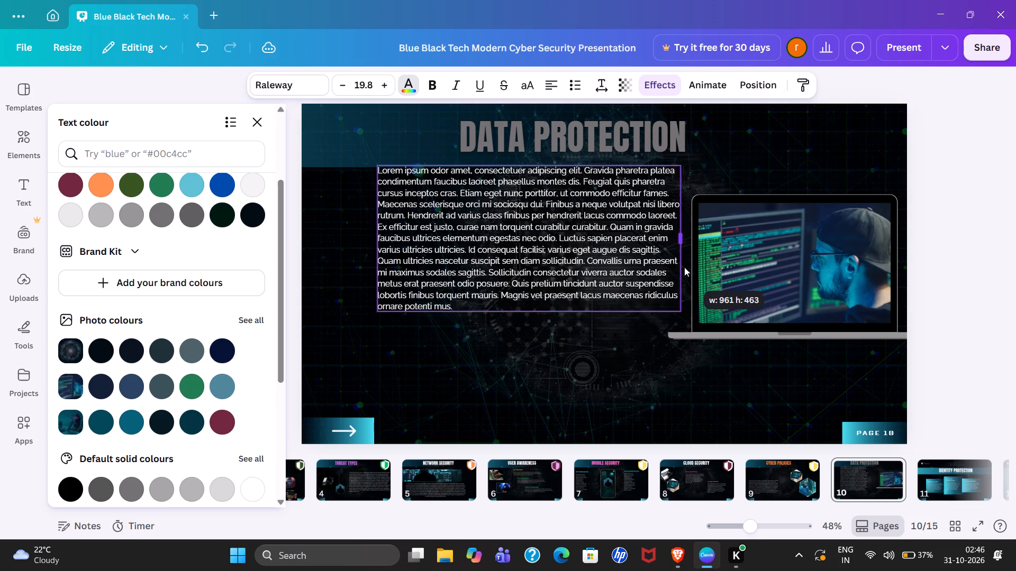
pyautogui.moveTo(684, 267); pyautogui.dragTo(766, 268)
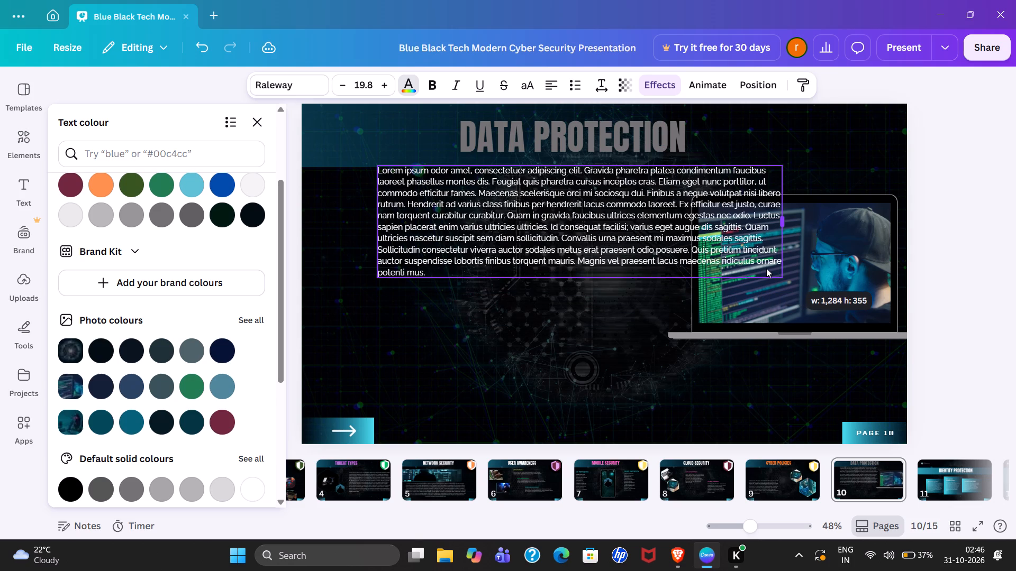
pyautogui.moveTo(766, 268); pyautogui.dragTo(690, 291)
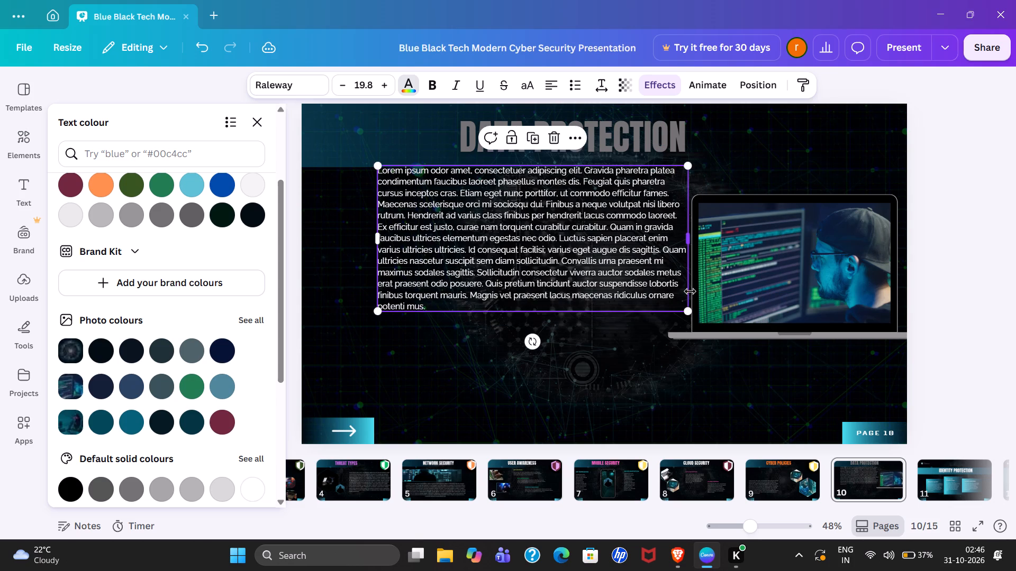
pyautogui.moveTo(546, 241); pyautogui.dragTo(489, 279)
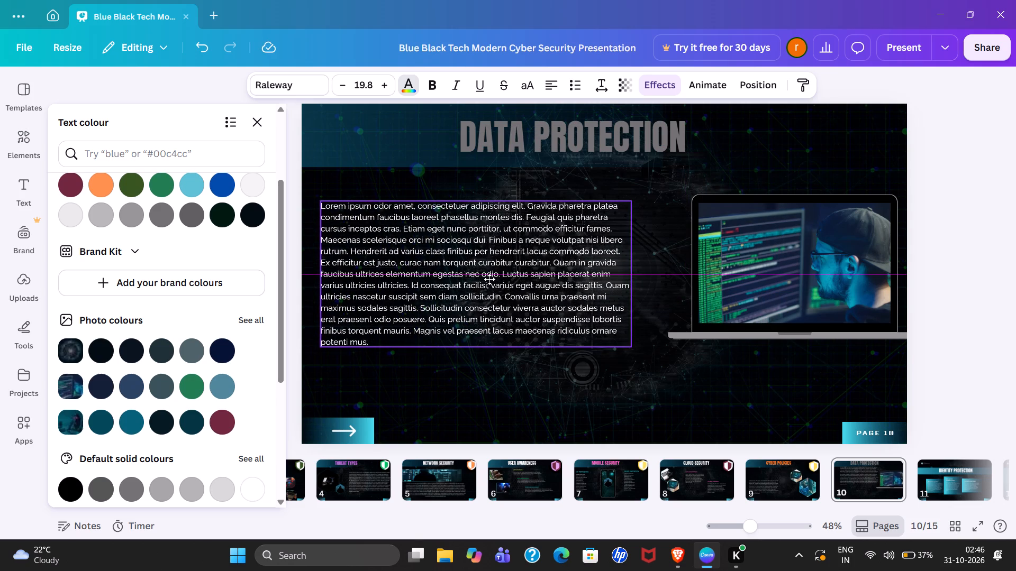
pyautogui.moveTo(489, 279); pyautogui.dragTo(491, 279)
# Move the laptop image down into the slide's lower-right corner, clear of the small shield icon.
pyautogui.moveTo(745, 278); pyautogui.dragTo(739, 288)
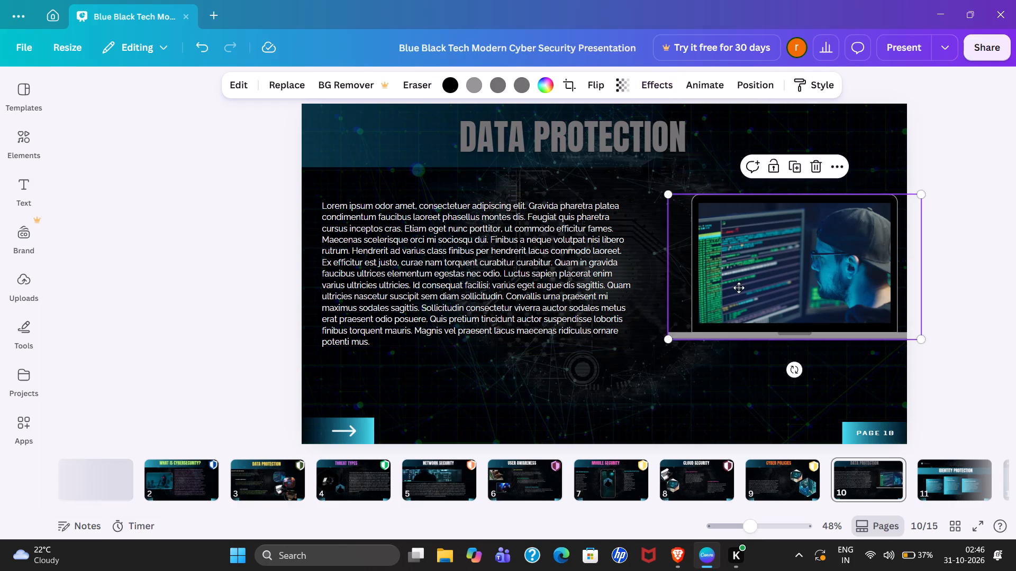
pyautogui.moveTo(739, 288); pyautogui.dragTo(633, 307)
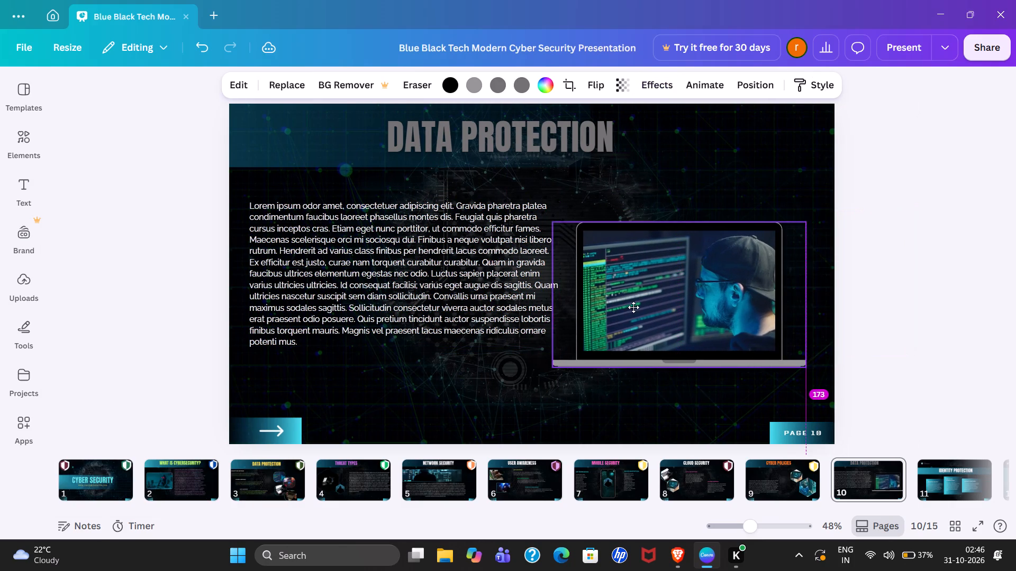
pyautogui.moveTo(633, 307); pyautogui.dragTo(641, 331)
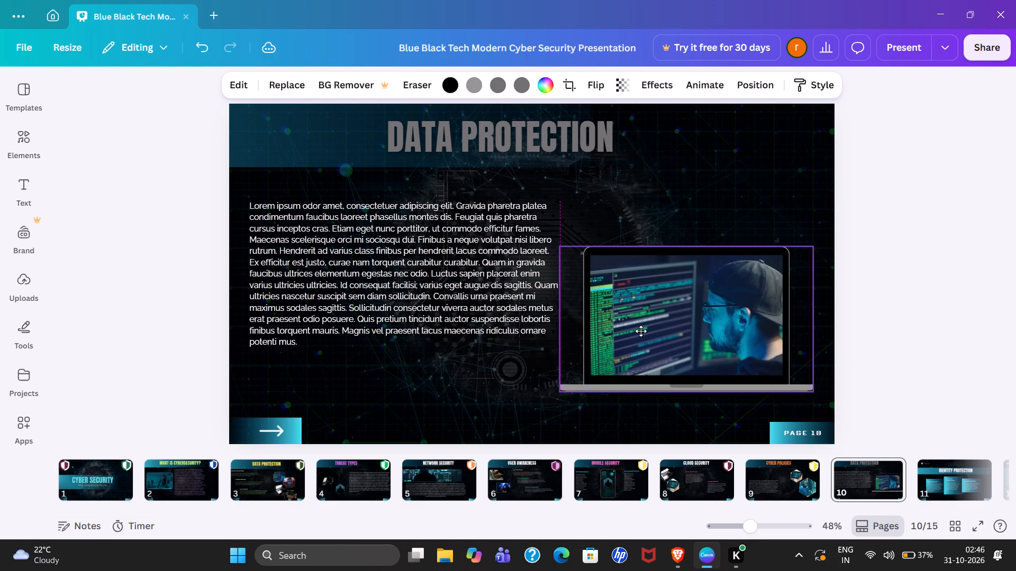
pyautogui.moveTo(641, 331); pyautogui.dragTo(641, 341)
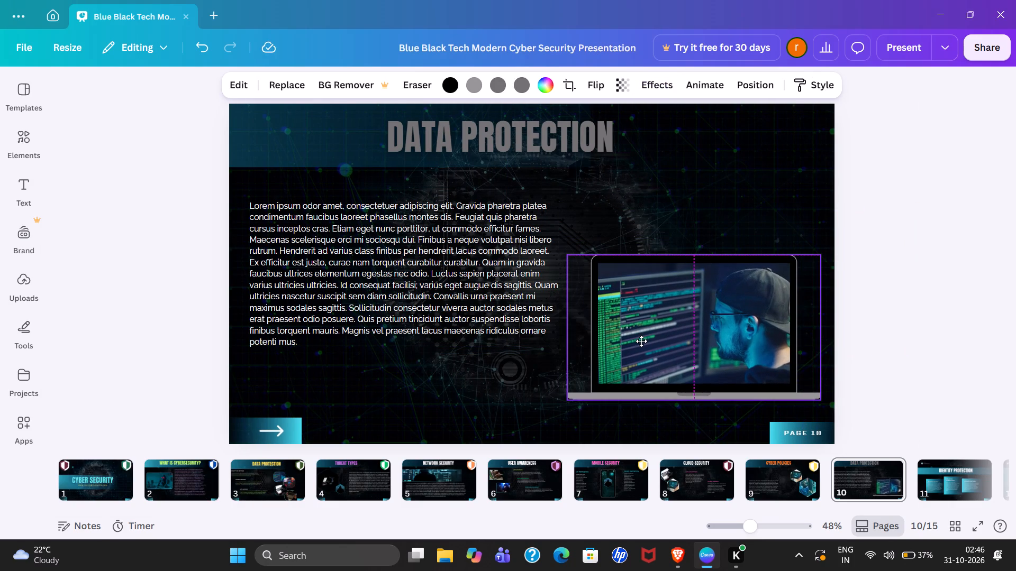
pyautogui.moveTo(641, 341); pyautogui.dragTo(741, 273)
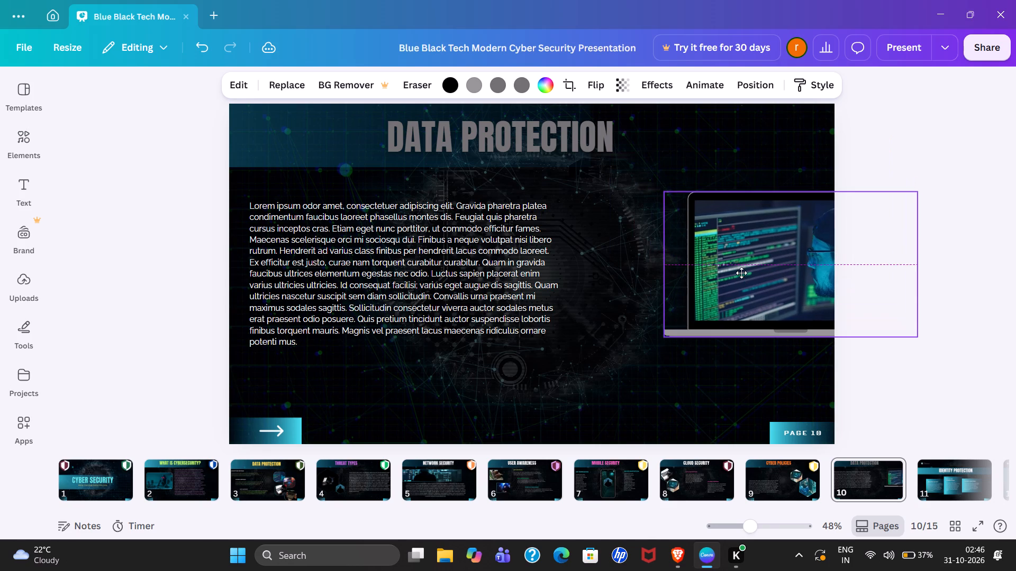
pyautogui.moveTo(741, 273); pyautogui.dragTo(652, 328)
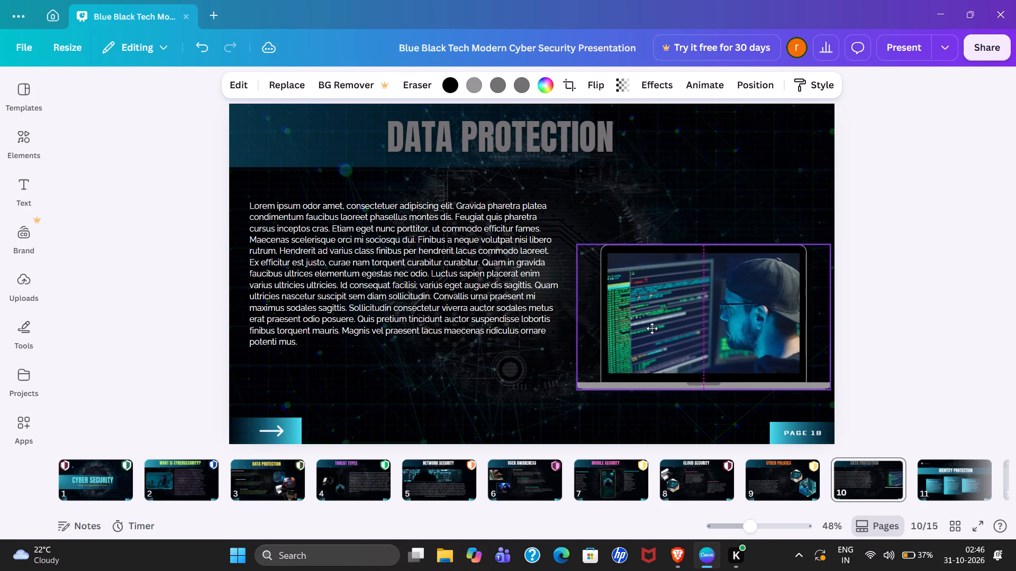
pyautogui.moveTo(652, 328); pyautogui.dragTo(663, 344)
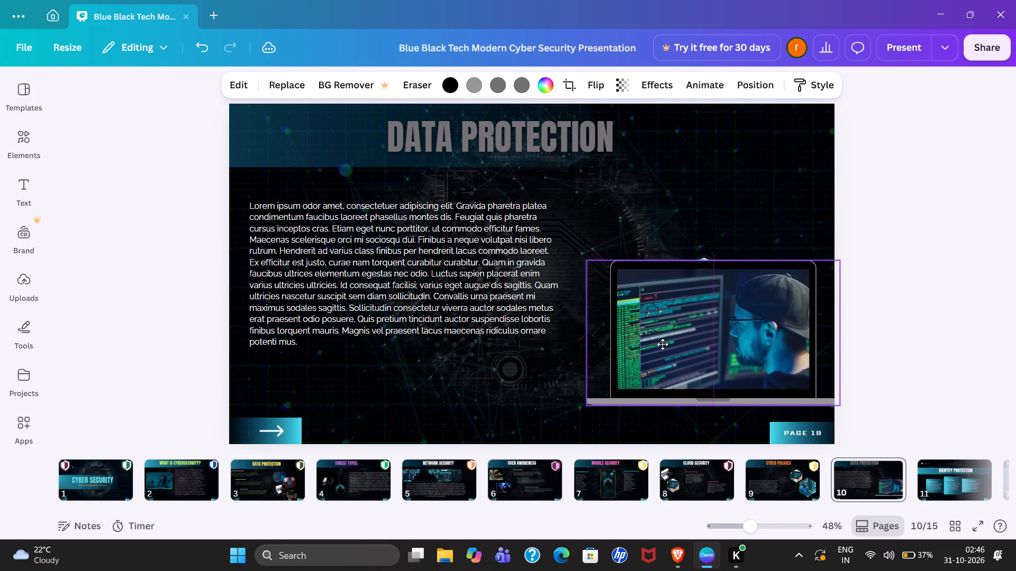
pyautogui.moveTo(663, 344); pyautogui.dragTo(663, 344)
pyautogui.moveTo(663, 344); pyautogui.dragTo(540, 319)
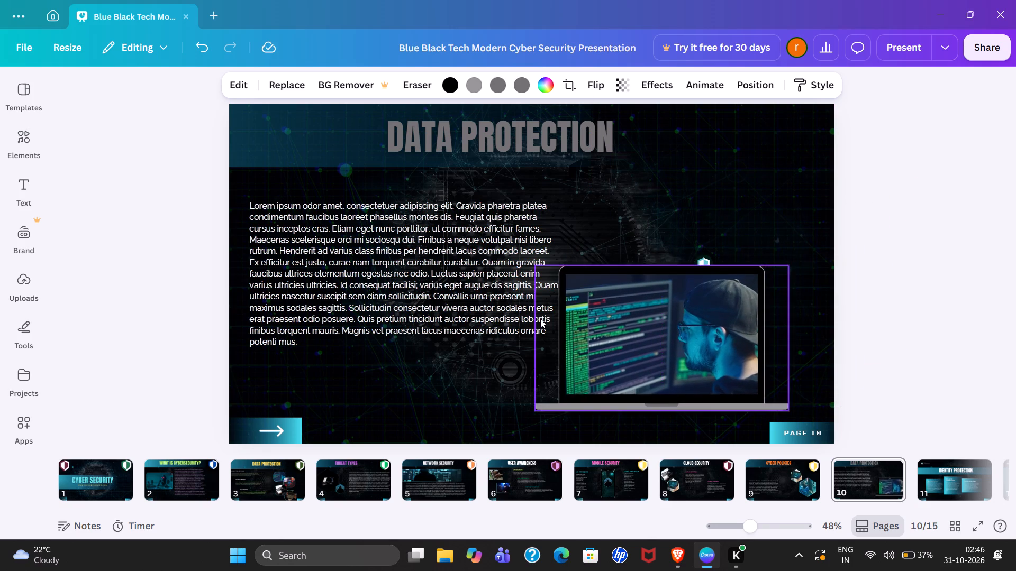
pyautogui.moveTo(540, 319); pyautogui.dragTo(657, 376)
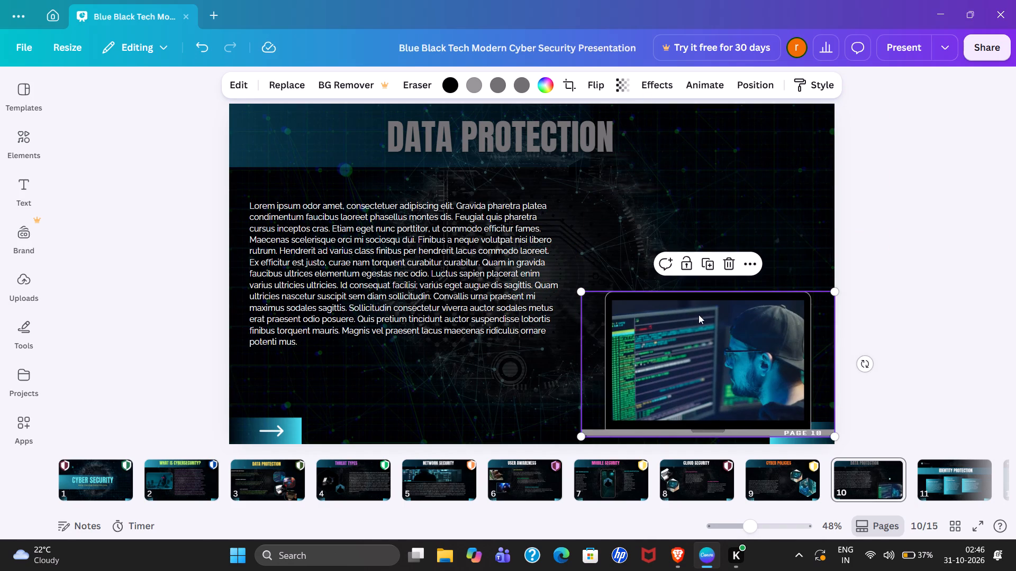
# Move the small shield icon to the slide's right edge, level with the DATA PROTECTION title.
pyautogui.click(751, 211)
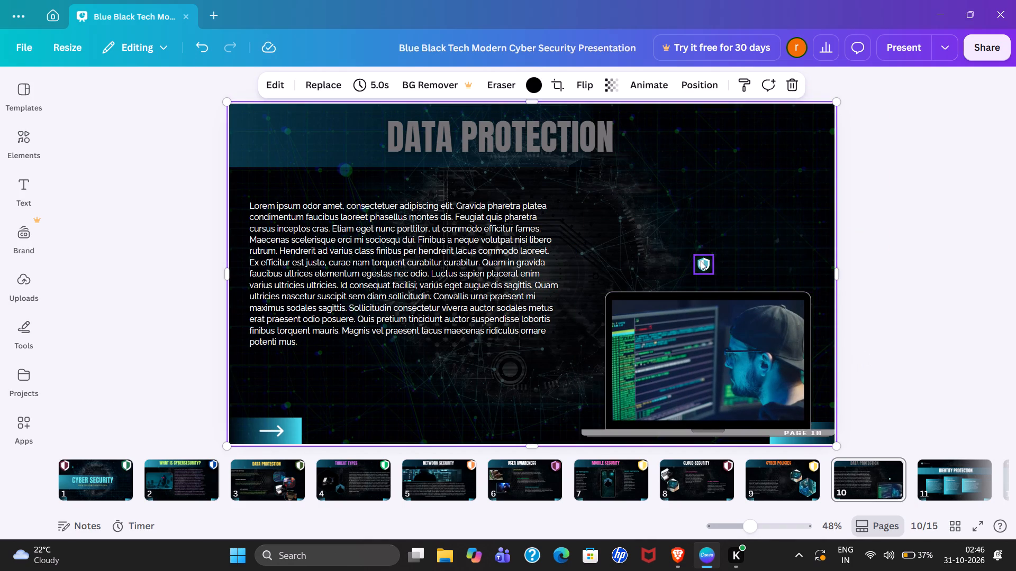
pyautogui.moveTo(701, 261); pyautogui.dragTo(827, 132)
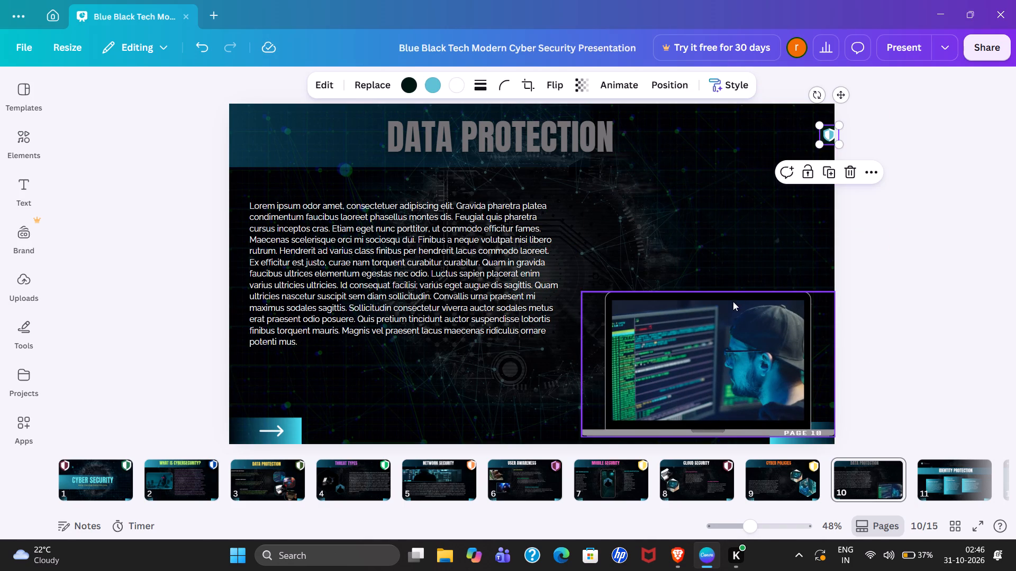
# Shift the laptop image up and left so it sits just right of the paragraph and above the page label.
pyautogui.moveTo(726, 326); pyautogui.dragTo(709, 291)
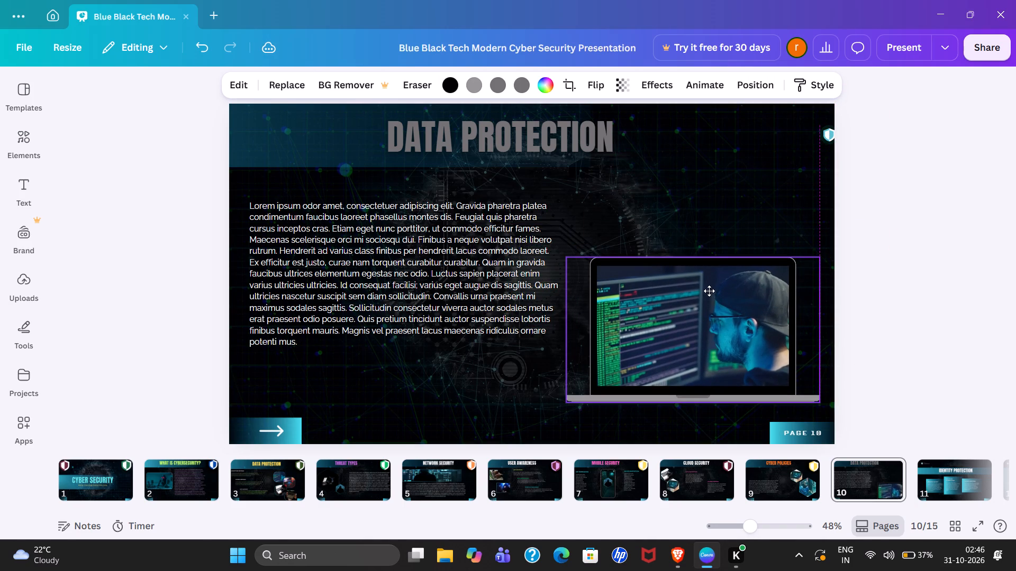
pyautogui.moveTo(709, 291); pyautogui.dragTo(699, 291)
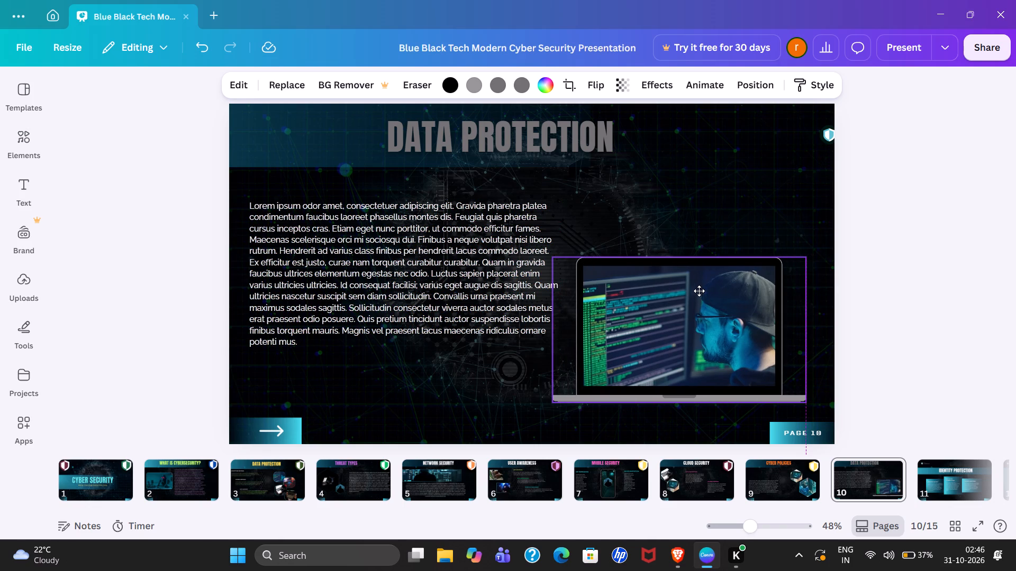
pyautogui.moveTo(699, 291); pyautogui.dragTo(703, 291)
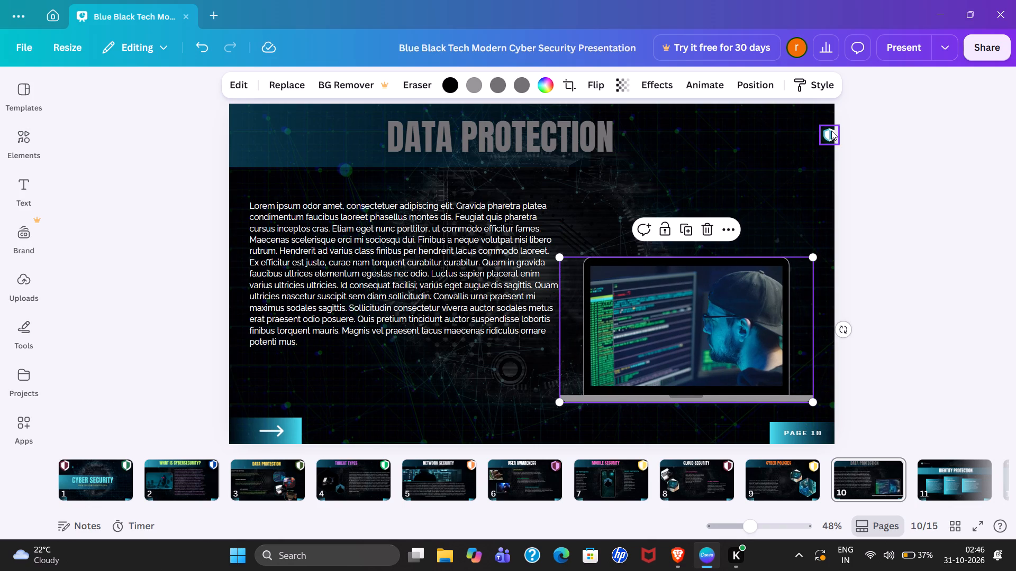
# Enlarge the shield icon to about 400 by 400 and place it in the slide's top-right corner above the laptop.
pyautogui.moveTo(828, 133); pyautogui.dragTo(738, 148)
pyautogui.moveTo(728, 156); pyautogui.dragTo(645, 236)
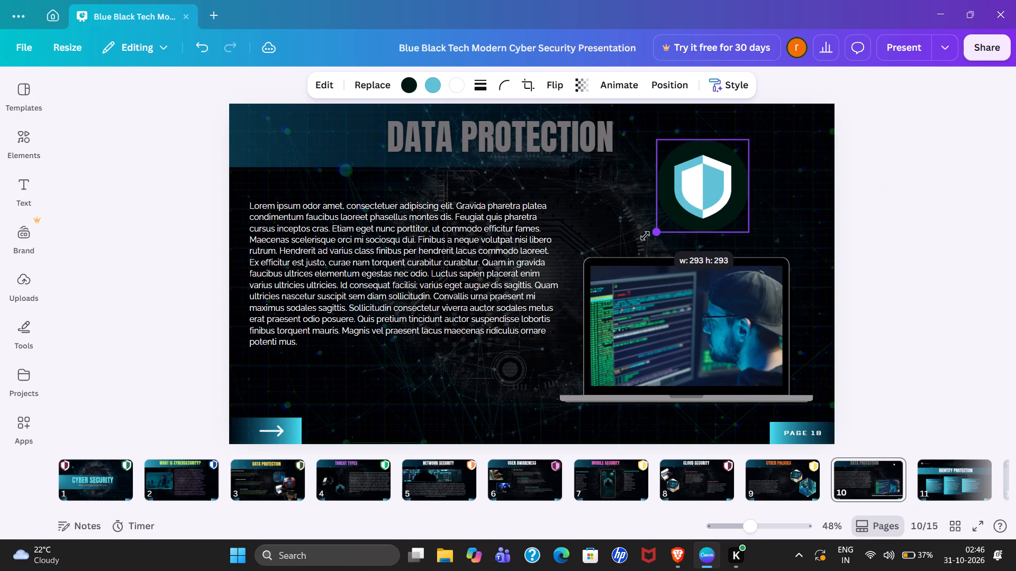
pyautogui.moveTo(645, 236); pyautogui.dragTo(632, 253)
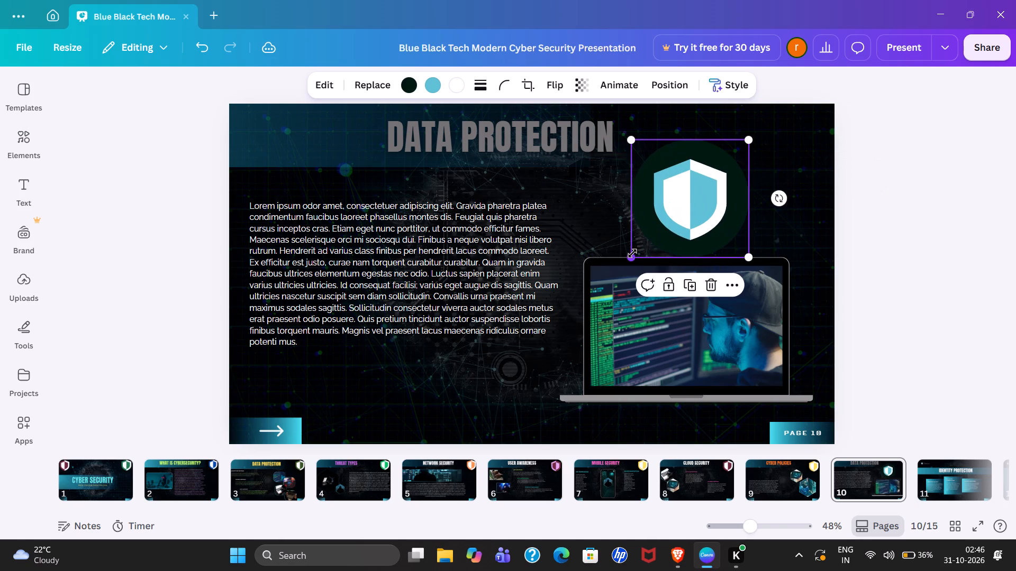
pyautogui.moveTo(677, 206); pyautogui.dragTo(758, 164)
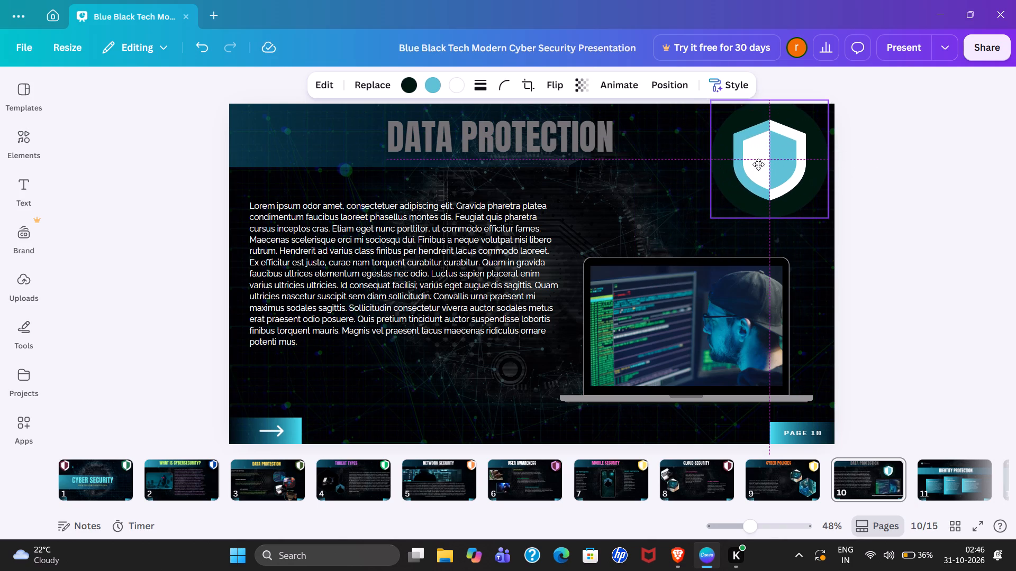
pyautogui.moveTo(708, 217); pyautogui.dragTo(703, 225)
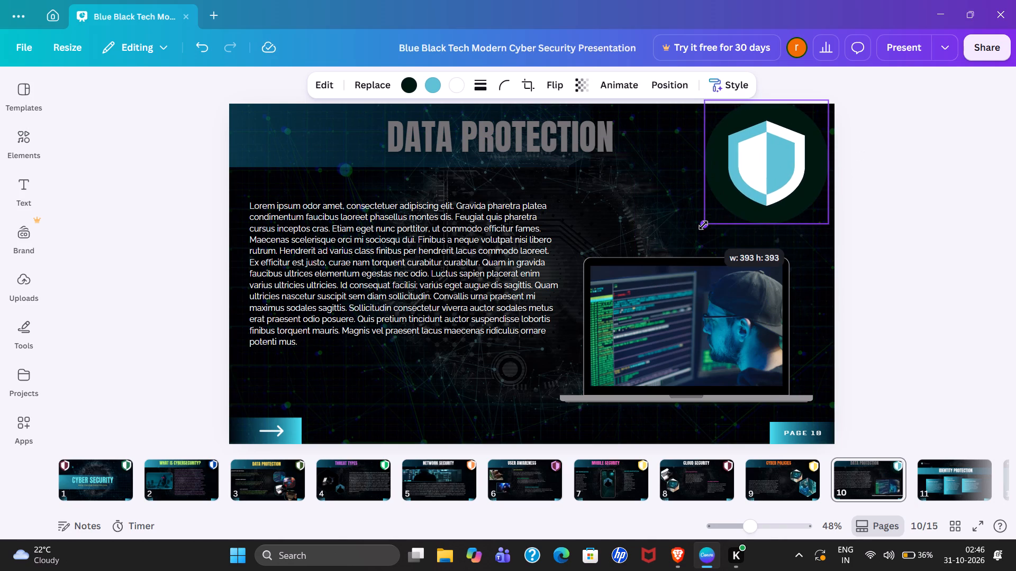
pyautogui.moveTo(703, 225); pyautogui.dragTo(691, 235)
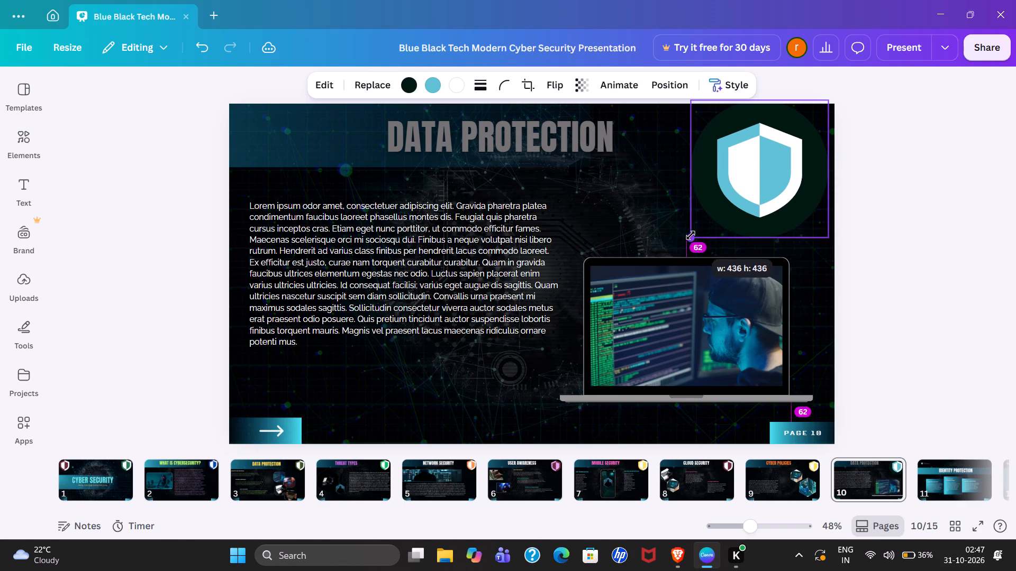
pyautogui.moveTo(691, 235); pyautogui.dragTo(698, 223)
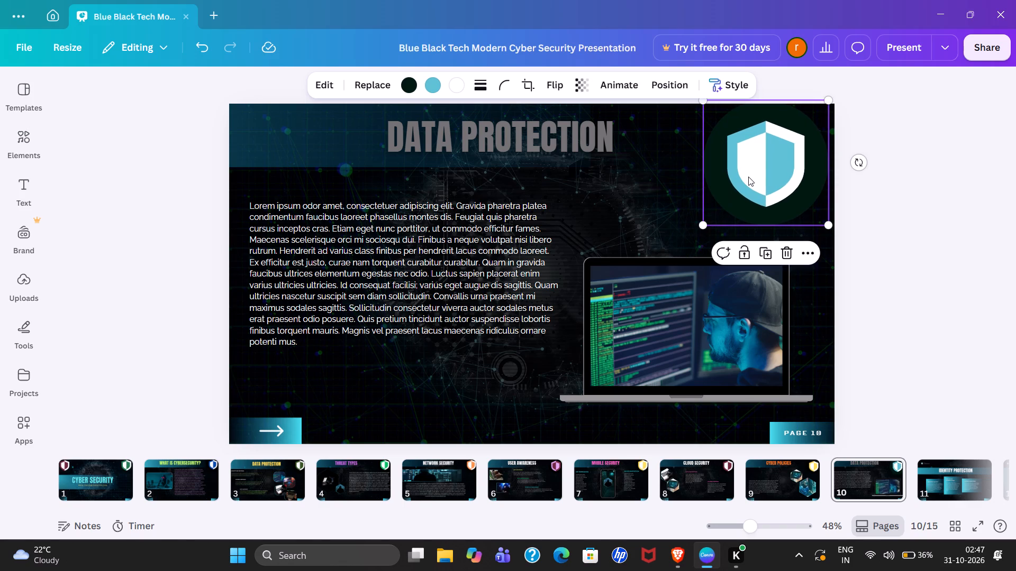
# Shift the large shield icon further up and right so it sits tight in slide 10's top-right corner.
pyautogui.moveTo(748, 176); pyautogui.dragTo(767, 165)
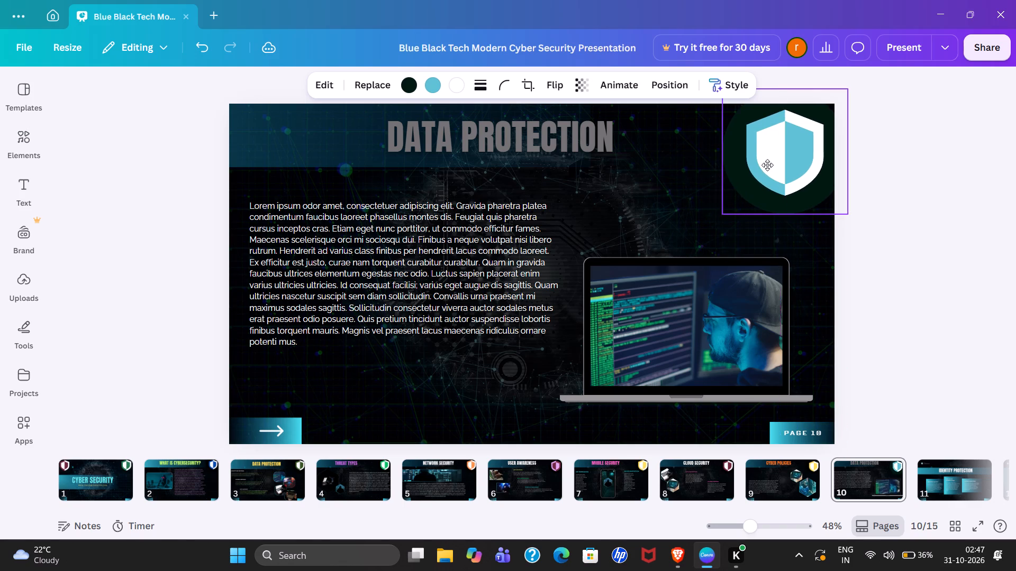
pyautogui.moveTo(767, 165); pyautogui.dragTo(766, 165)
# Recolour the slide 10 shield icon with a black #000000 background circle and coral red in place of its blue parts.
pyautogui.click(407, 79)
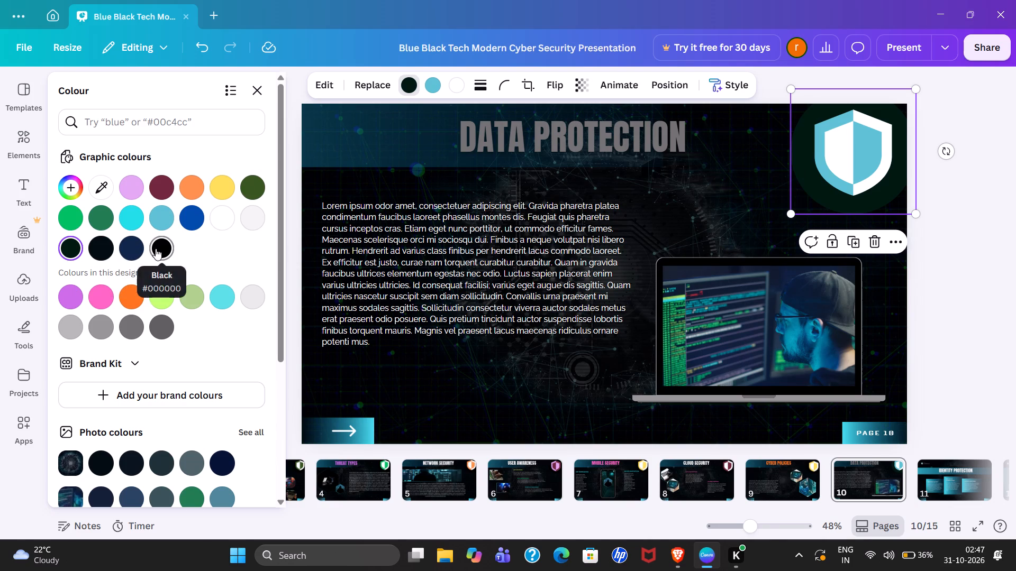
pyautogui.click(156, 248)
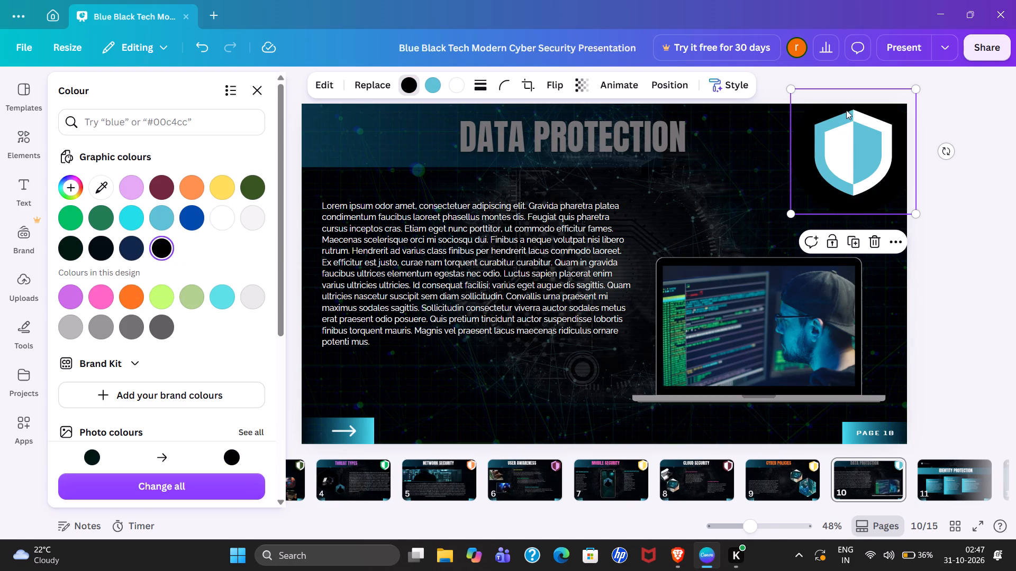
pyautogui.click(437, 80)
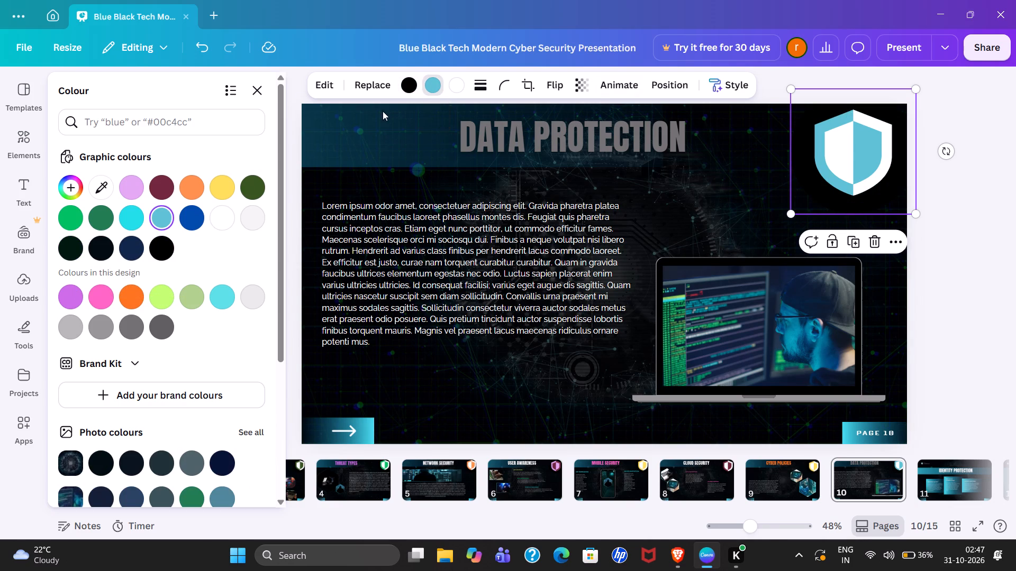
pyautogui.click(193, 188)
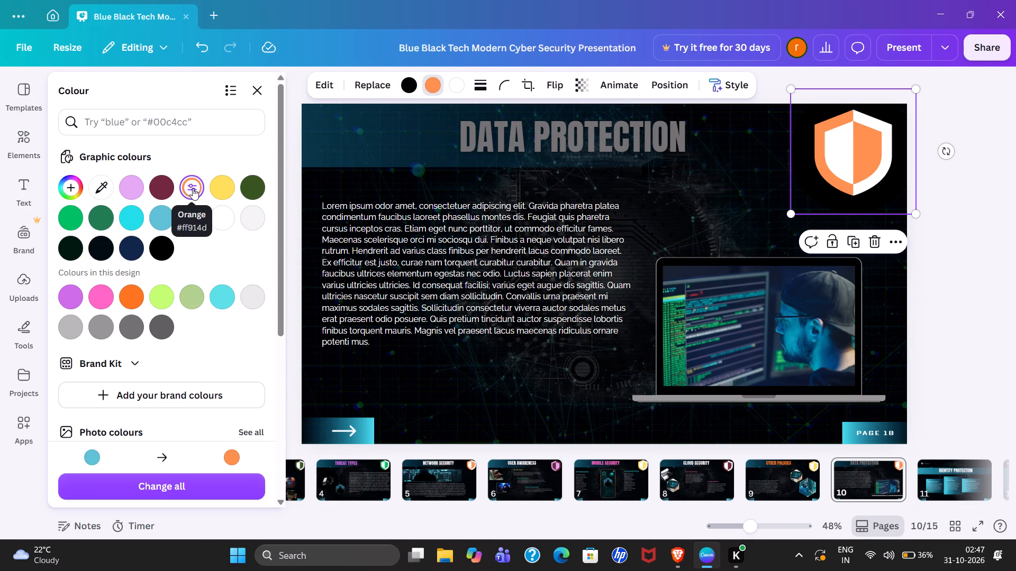
pyautogui.scroll(-1, 180, 305)
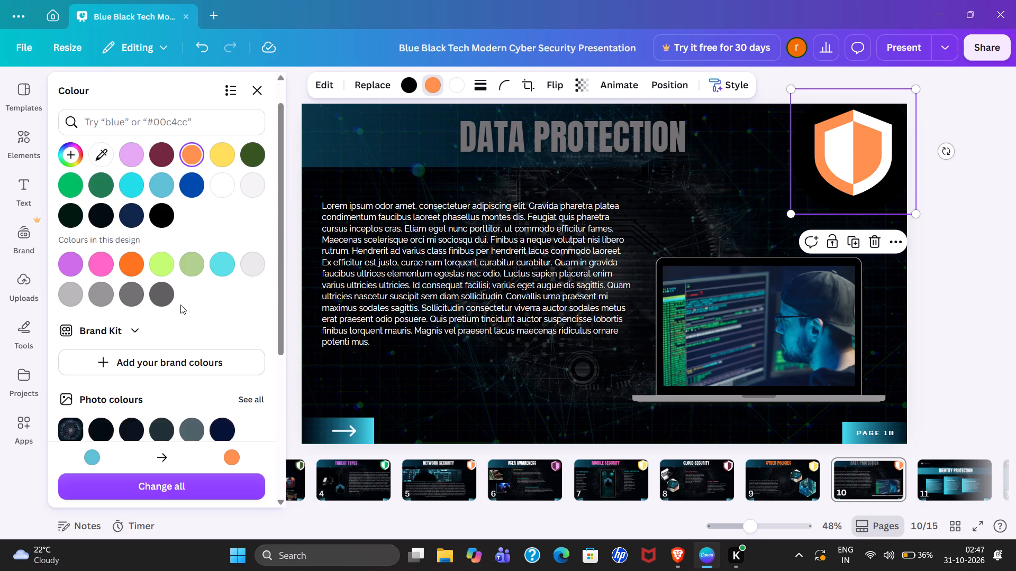
pyautogui.scroll(-1, 180, 305)
pyautogui.scroll(-1, 180, 373)
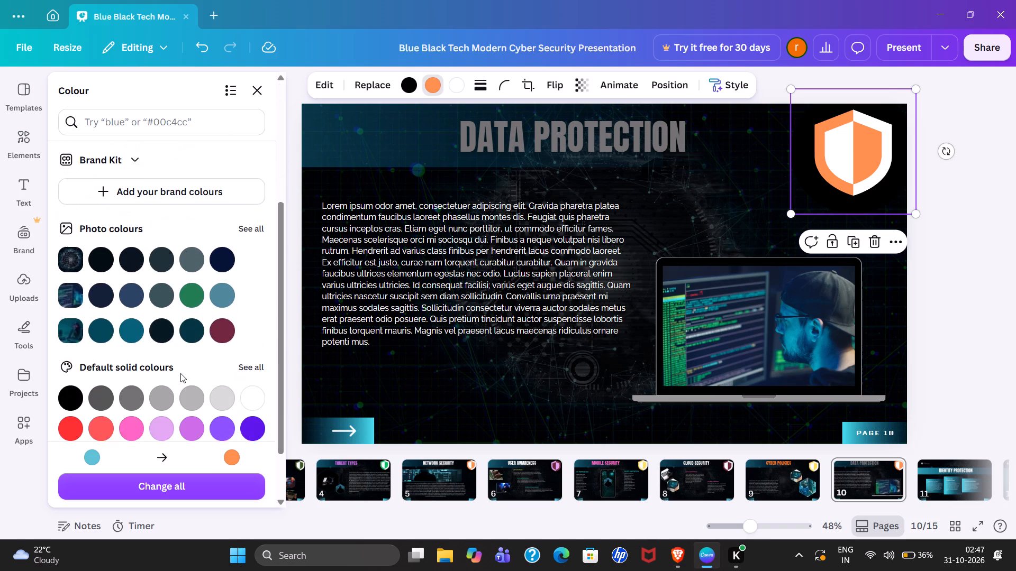
pyautogui.scroll(-1, 180, 373)
pyautogui.click(168, 362)
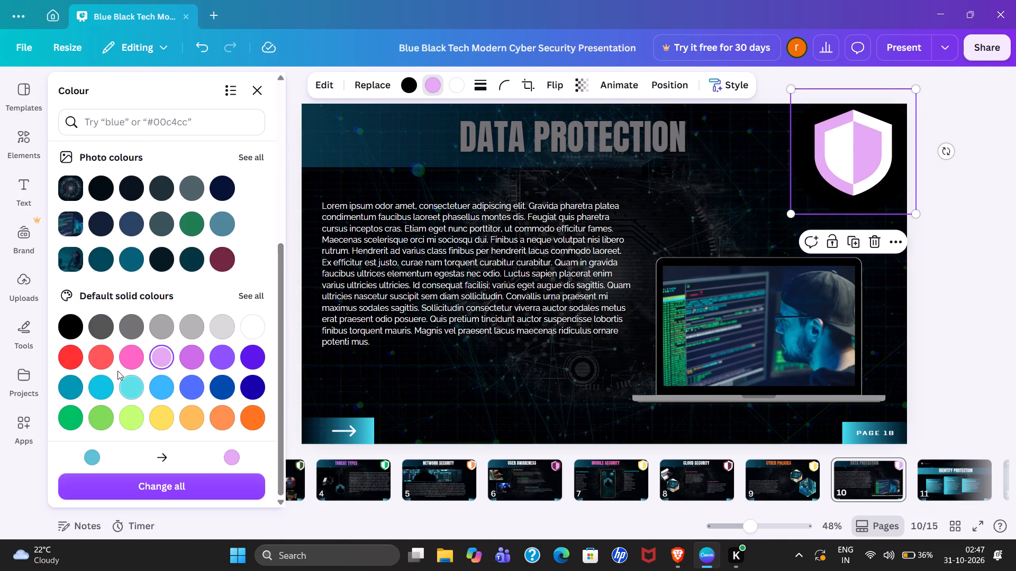
pyautogui.click(105, 357)
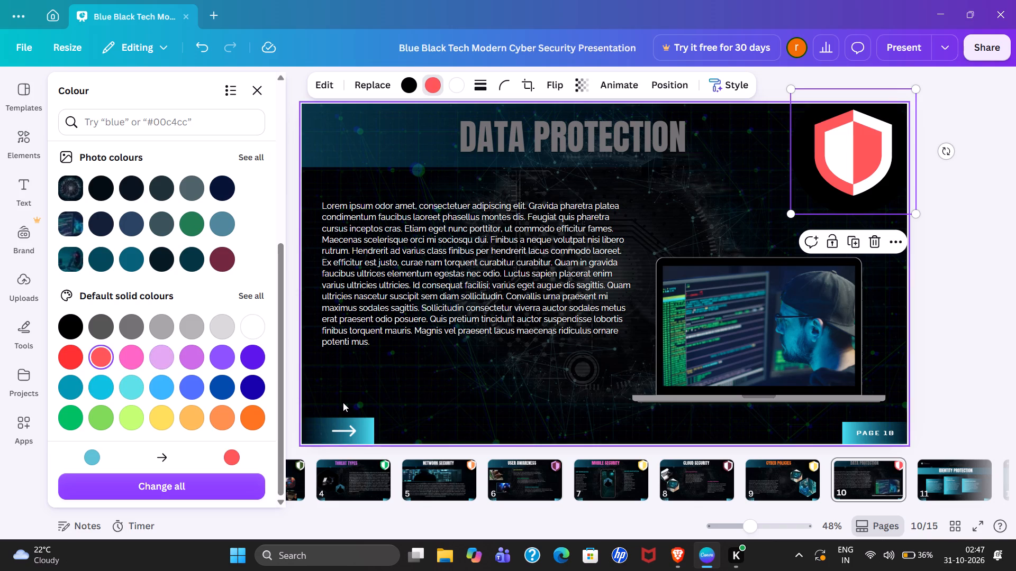
# On IDENTITY PROTECTION slide 11, delete the three blue gradient boxes behind the account monitoring, two-factor authentication and biometric security texts.
pyautogui.hscroll(-3, 690, 481)
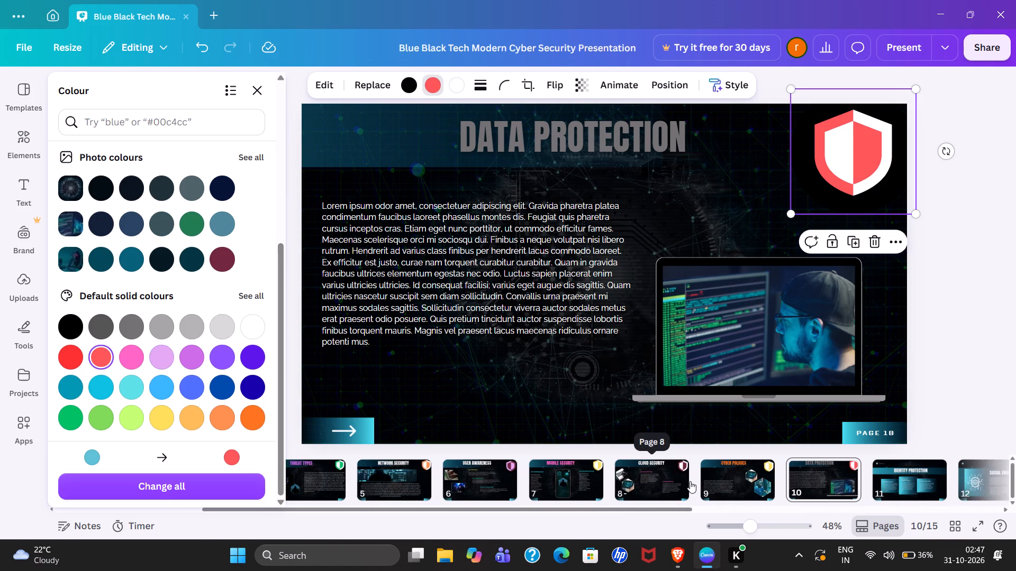
pyautogui.hscroll(-2, 690, 481)
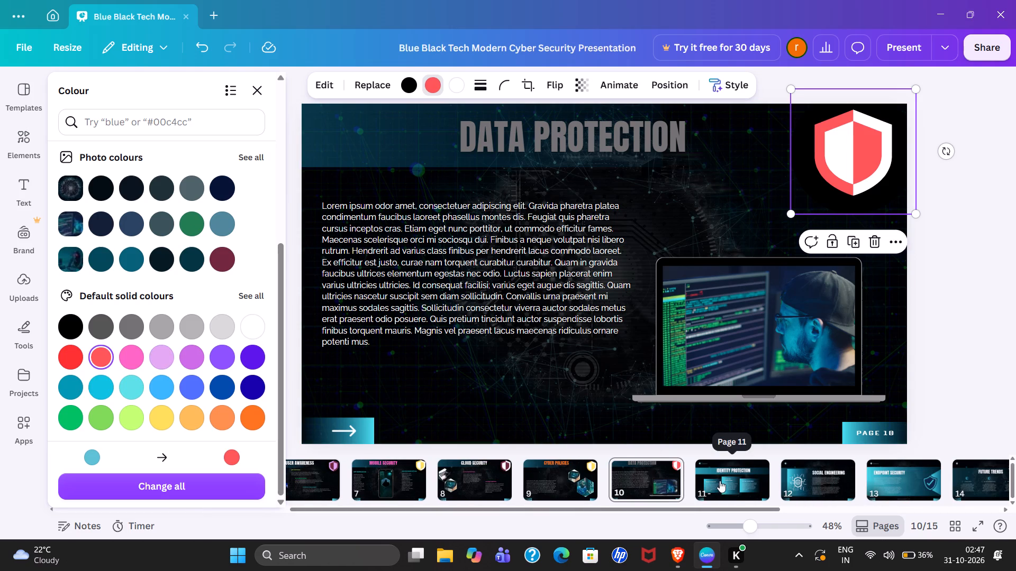
pyautogui.click(720, 481)
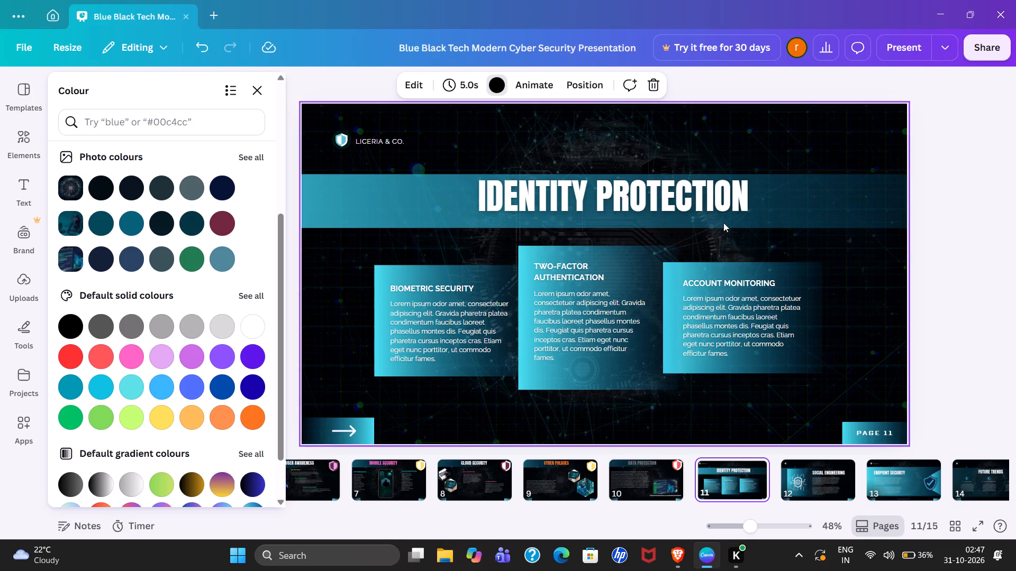
pyautogui.click(712, 267)
pyautogui.click(768, 236)
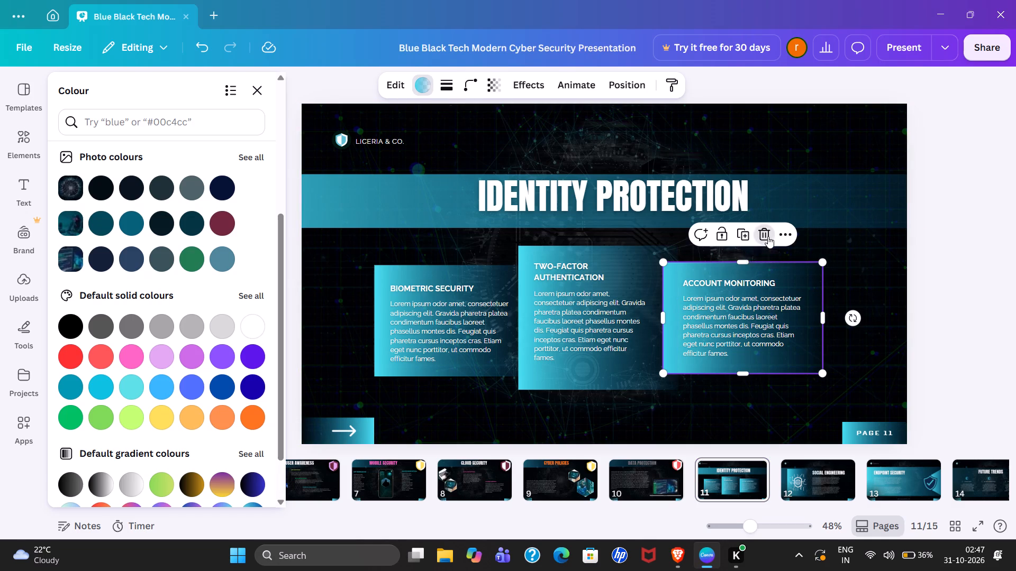
pyautogui.click(569, 270)
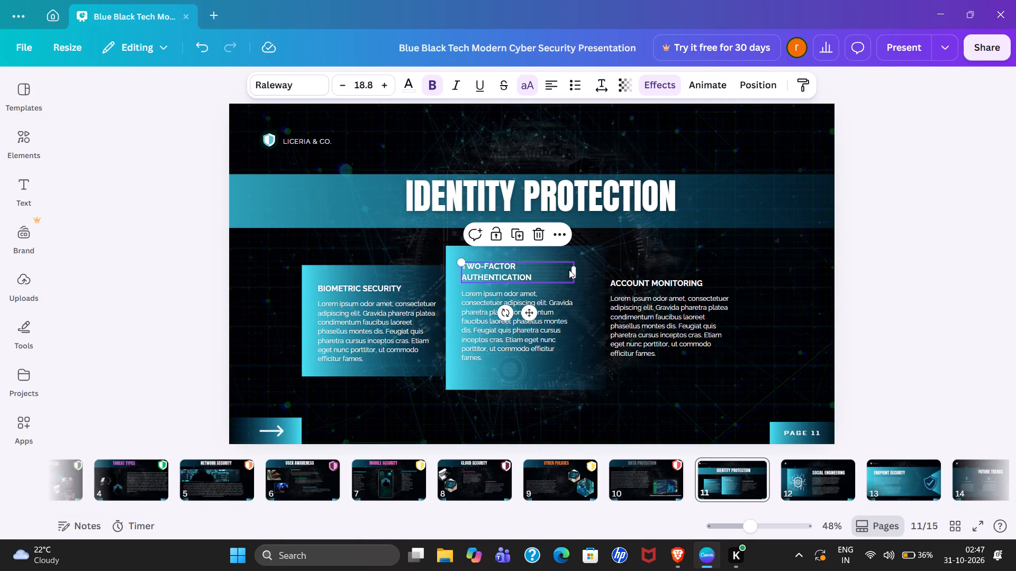
pyautogui.click(588, 254)
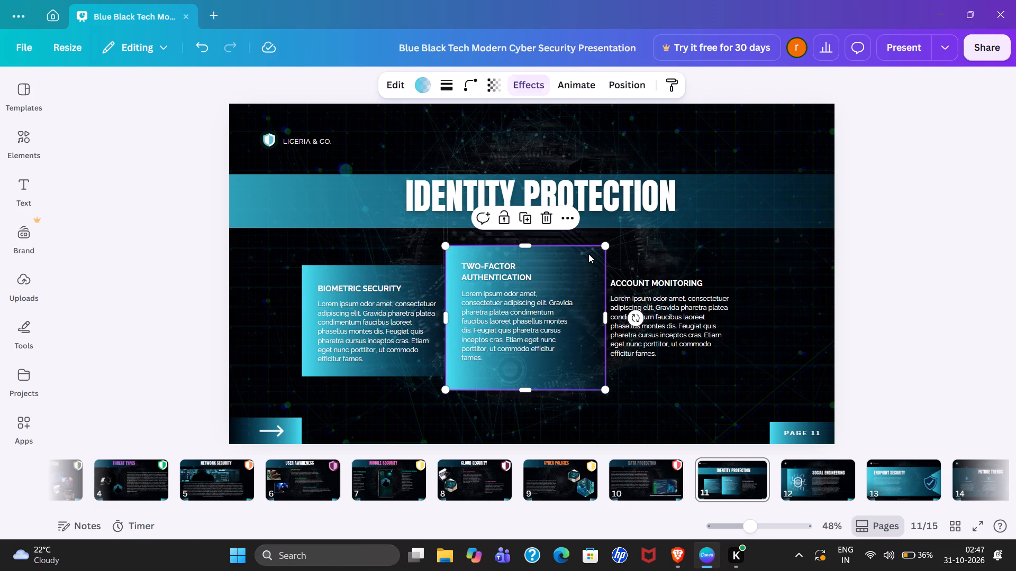
pyautogui.click(547, 218)
pyautogui.click(431, 278)
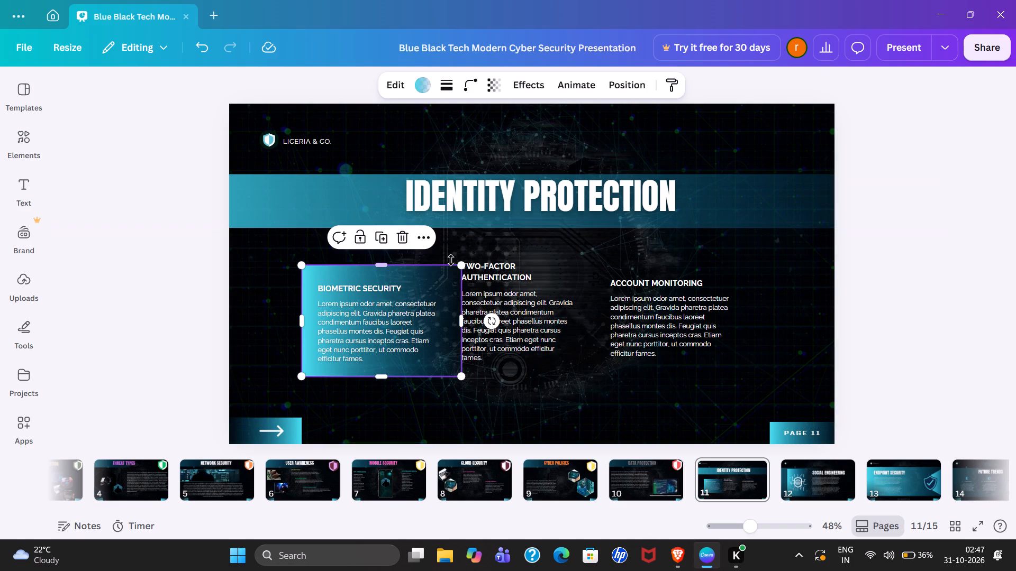
pyautogui.click(403, 238)
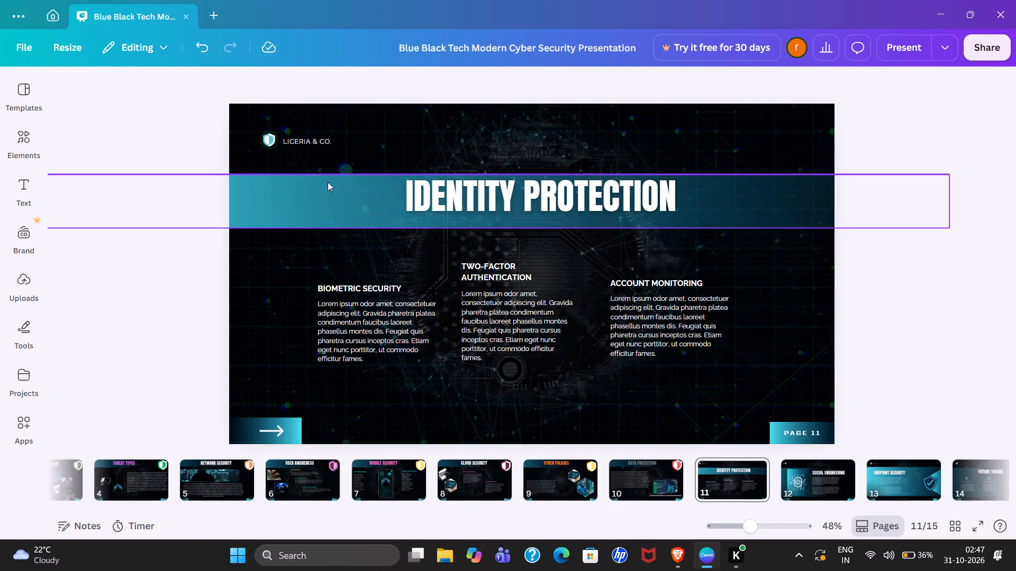
# Delete the LICERIA & CO. text from slide 11.
pyautogui.click(313, 137)
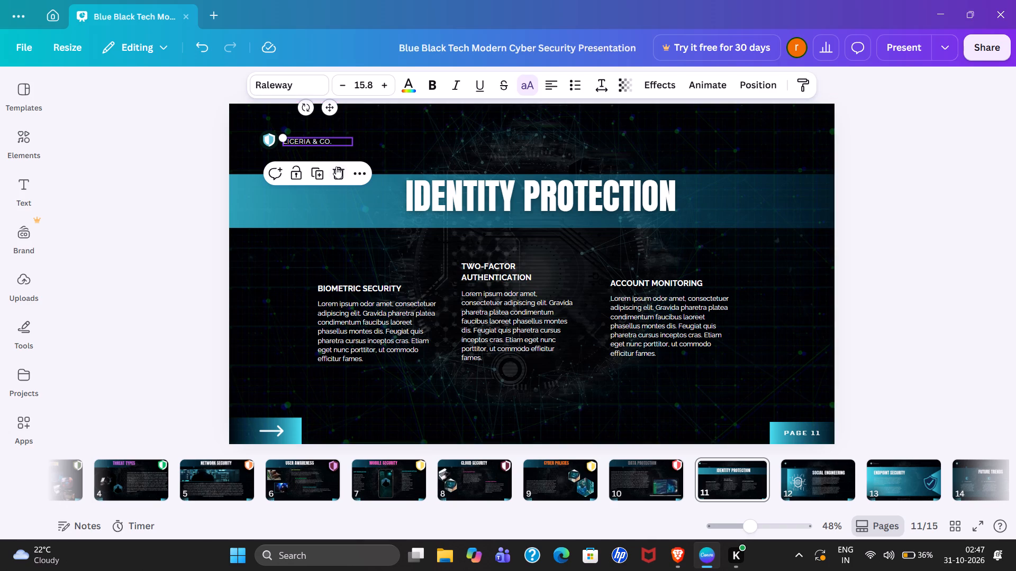
pyautogui.click(338, 169)
# Move slide 11's small shield icon down to the lower-left area, just above the arrow box.
pyautogui.moveTo(261, 140); pyautogui.dragTo(249, 411)
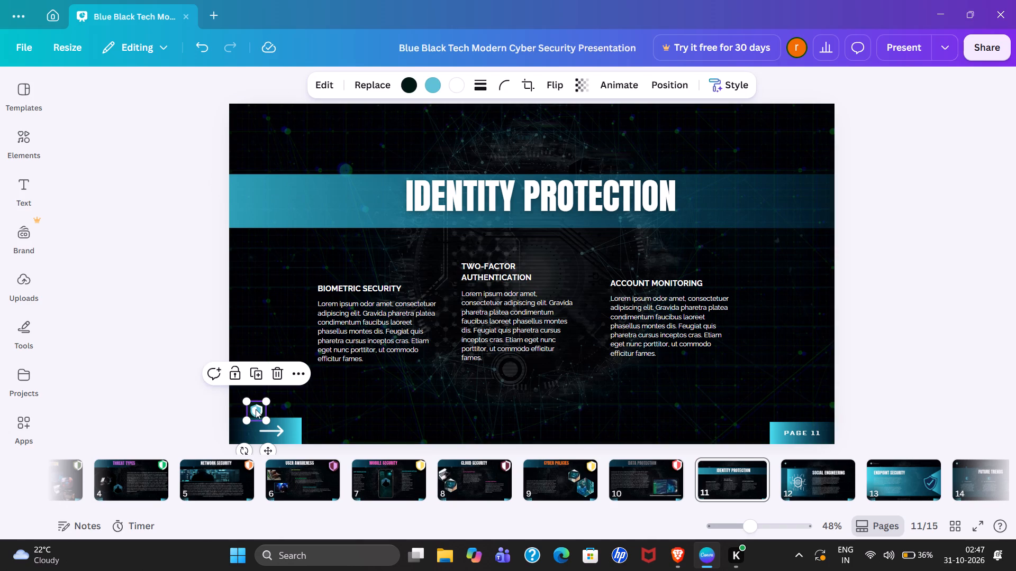
pyautogui.moveTo(256, 409); pyautogui.dragTo(271, 384)
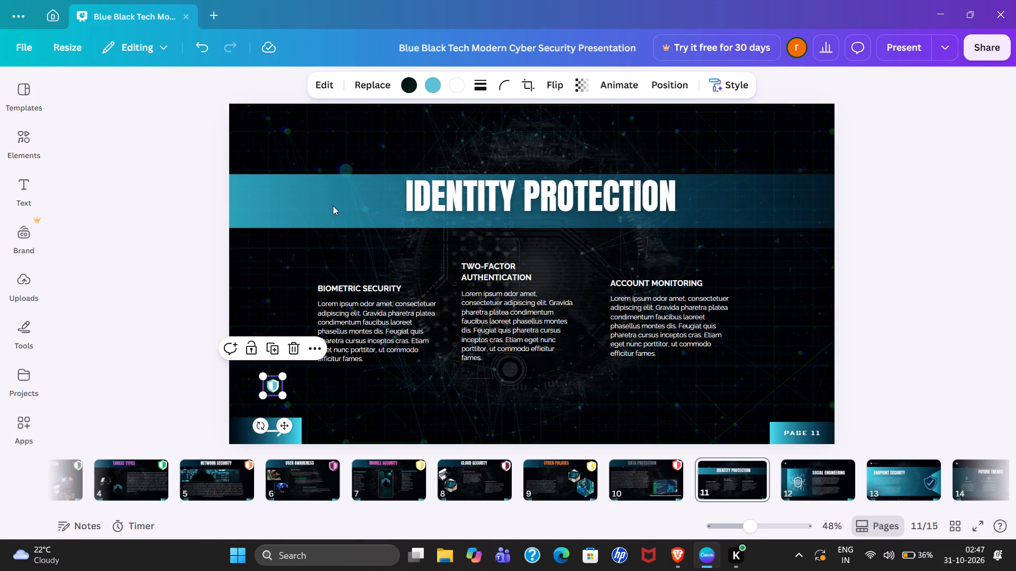
# Move slide 11's blue gradient banner left and up to the slide's top edge, above the title, and make it slightly taller.
pyautogui.click(333, 205)
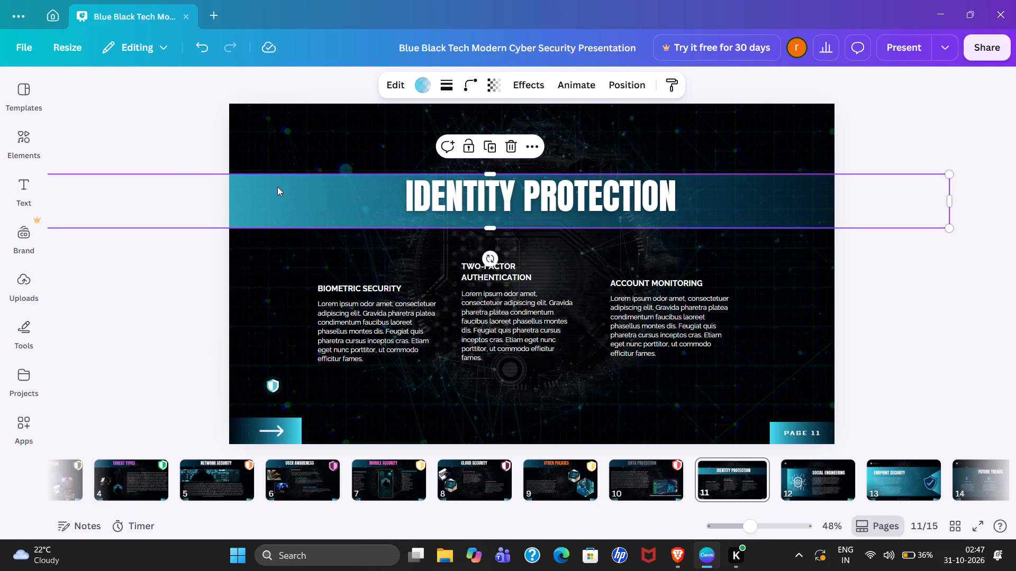
pyautogui.moveTo(277, 187); pyautogui.dragTo(27, 125)
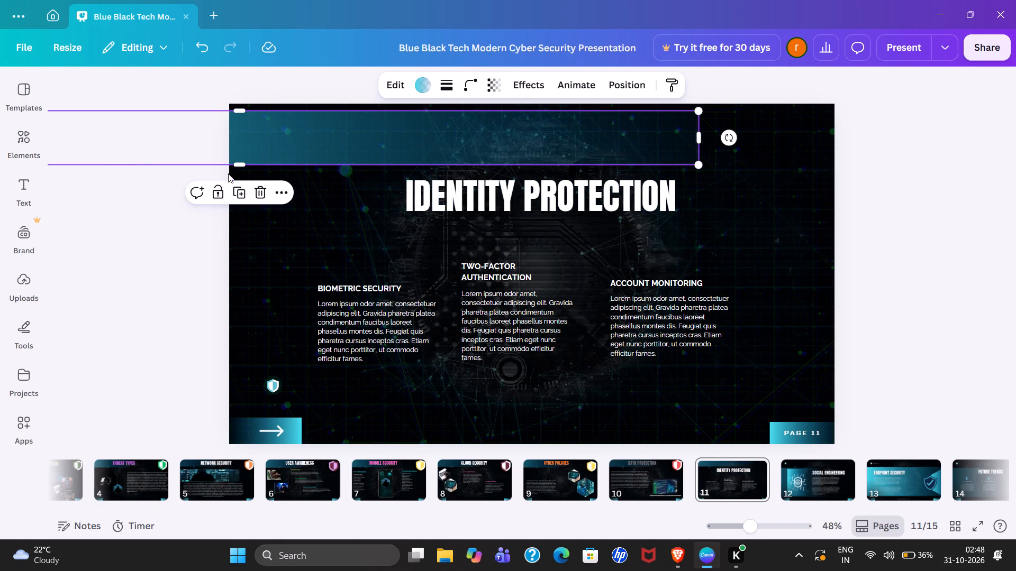
pyautogui.moveTo(241, 165); pyautogui.dragTo(238, 179)
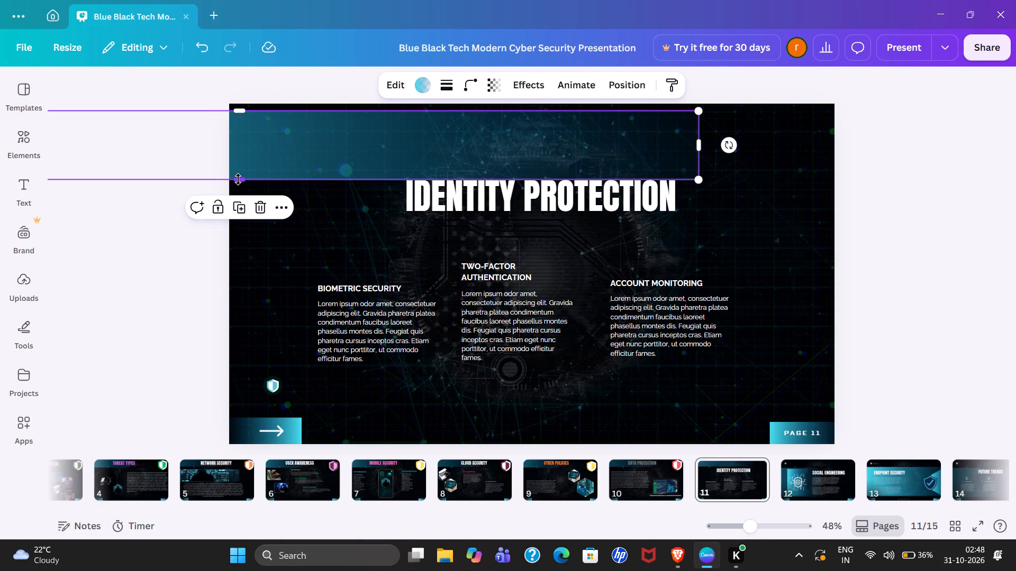
pyautogui.moveTo(301, 153); pyautogui.dragTo(260, 142)
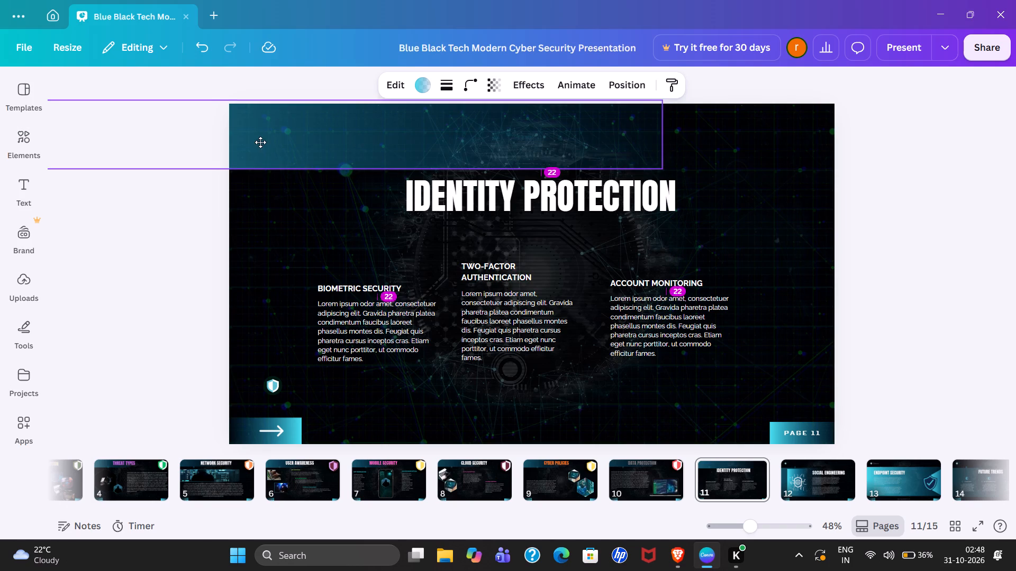
pyautogui.moveTo(260, 142); pyautogui.dragTo(259, 142)
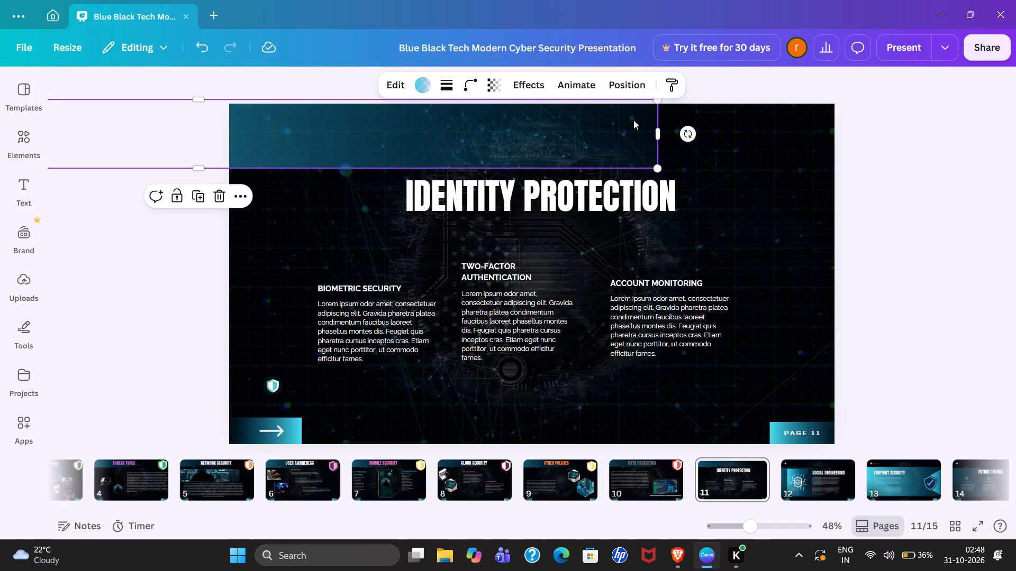
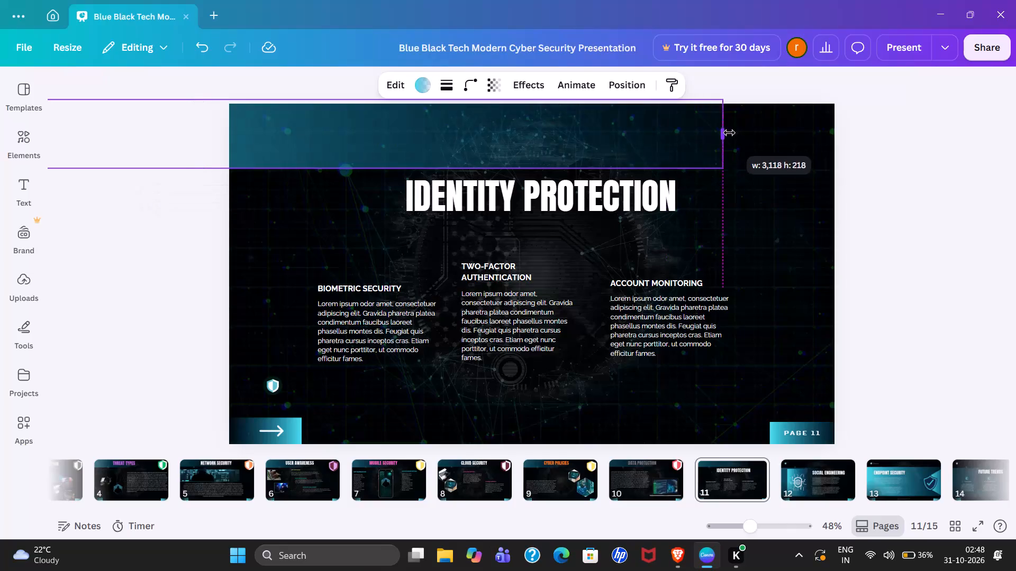
# Move slide 11's IDENTITY PROTECTION title up onto the blue gradient banner.
pyautogui.moveTo(532, 198); pyautogui.dragTo(519, 135)
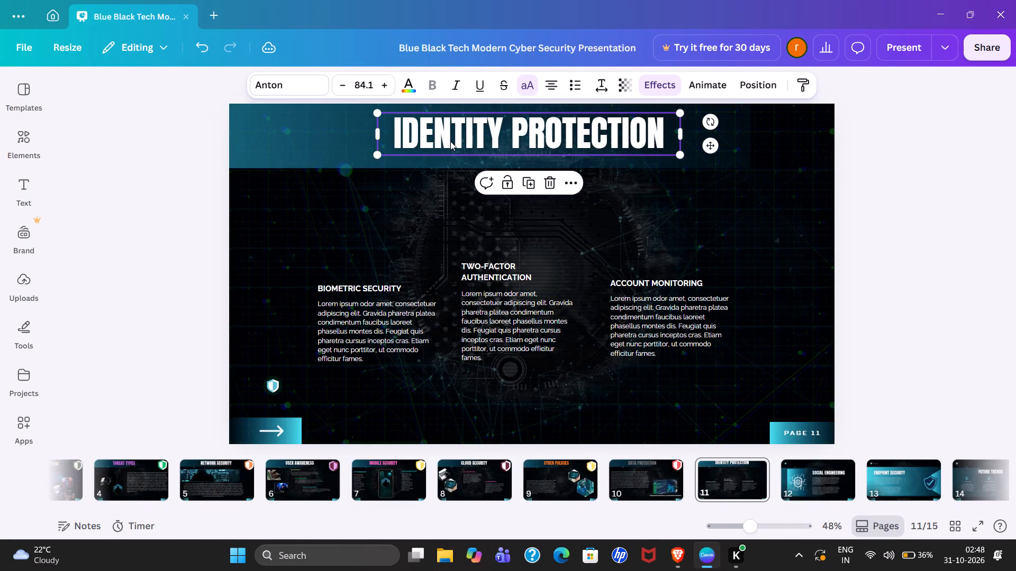
# Shift slide 11's blue gradient banner further left along the top edge until it ends behind the middle of the title.
pyautogui.click(320, 140)
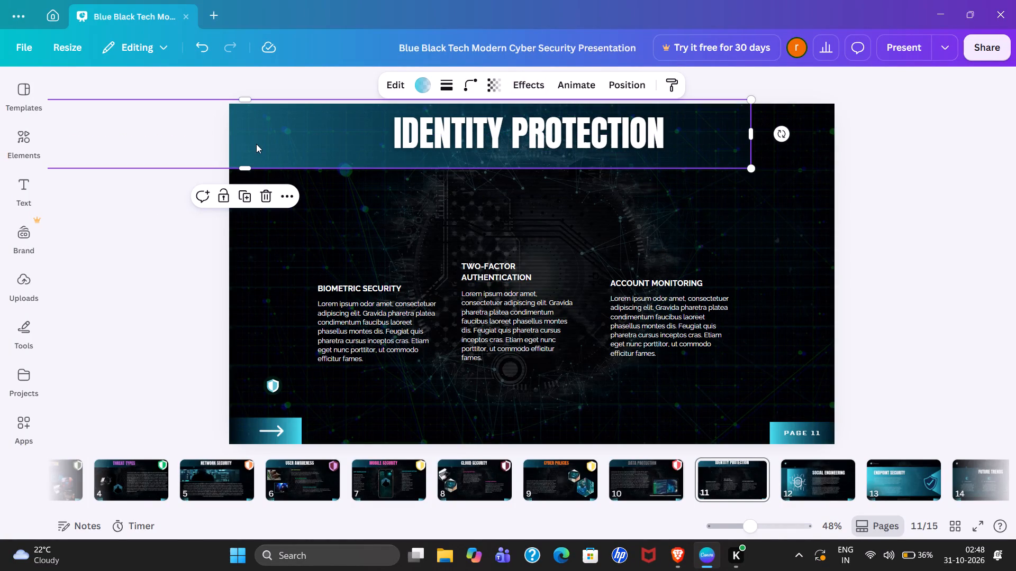
pyautogui.moveTo(256, 144); pyautogui.dragTo(153, 146)
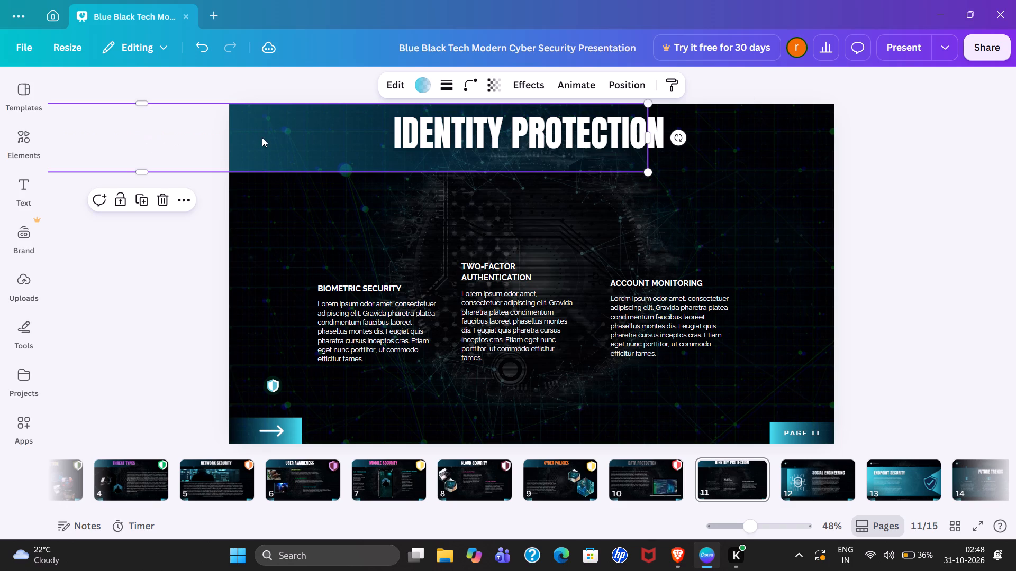
pyautogui.click(441, 138)
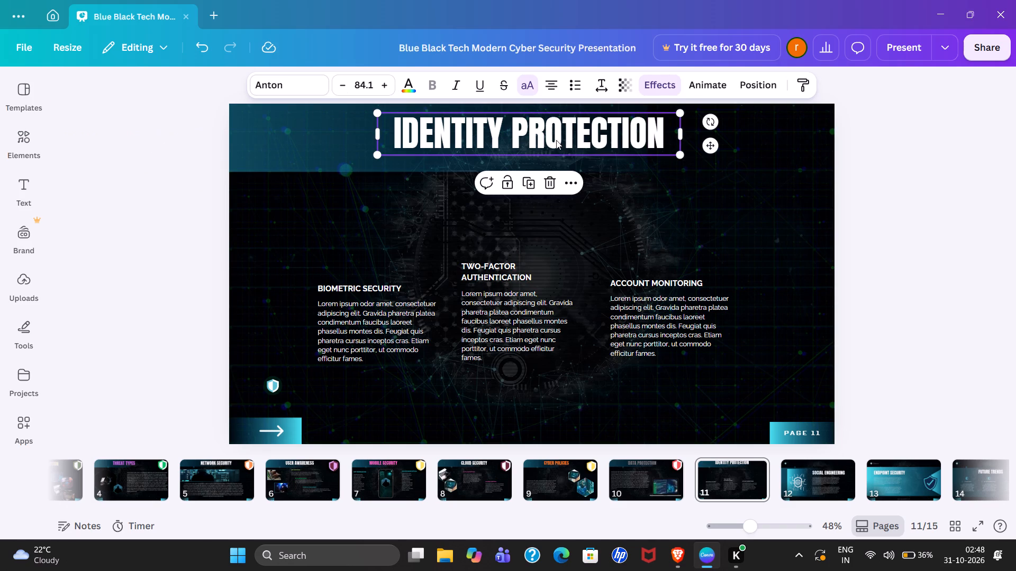
pyautogui.moveTo(309, 145); pyautogui.dragTo(239, 144)
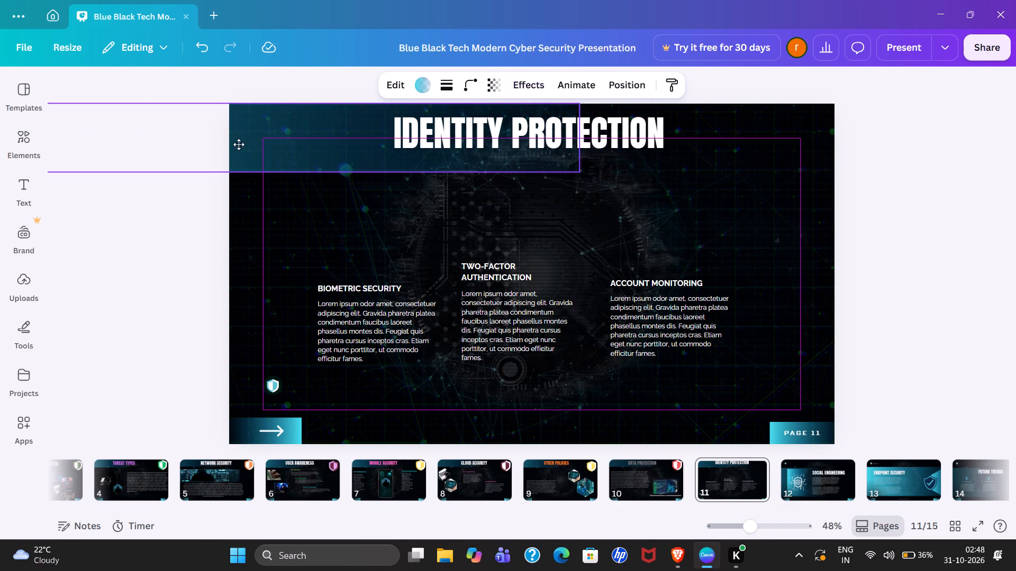
pyautogui.moveTo(239, 144); pyautogui.dragTo(222, 141)
# Colour the IDENTITY PROTECTION title green.
pyautogui.click(440, 124)
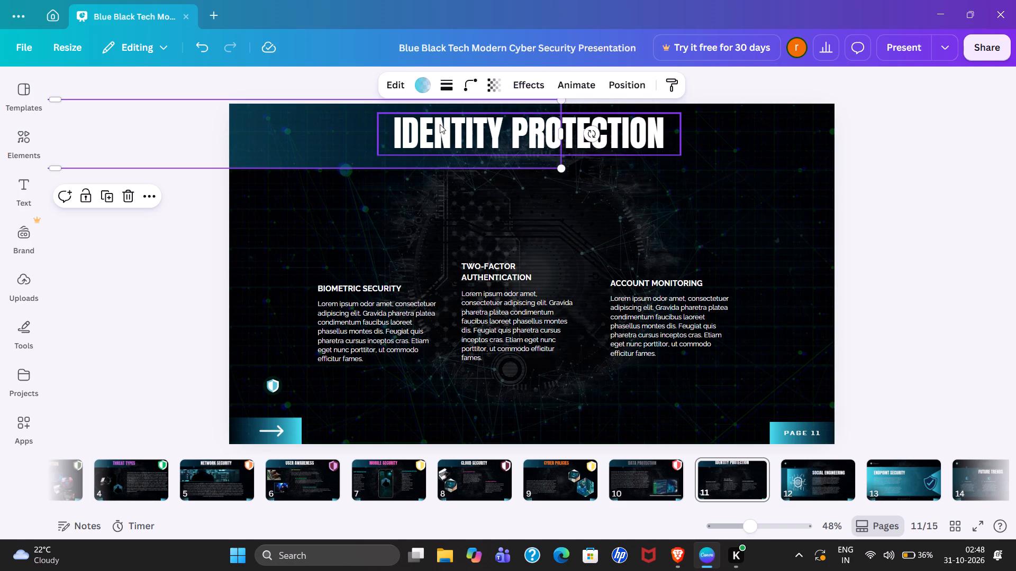
pyautogui.click(407, 85)
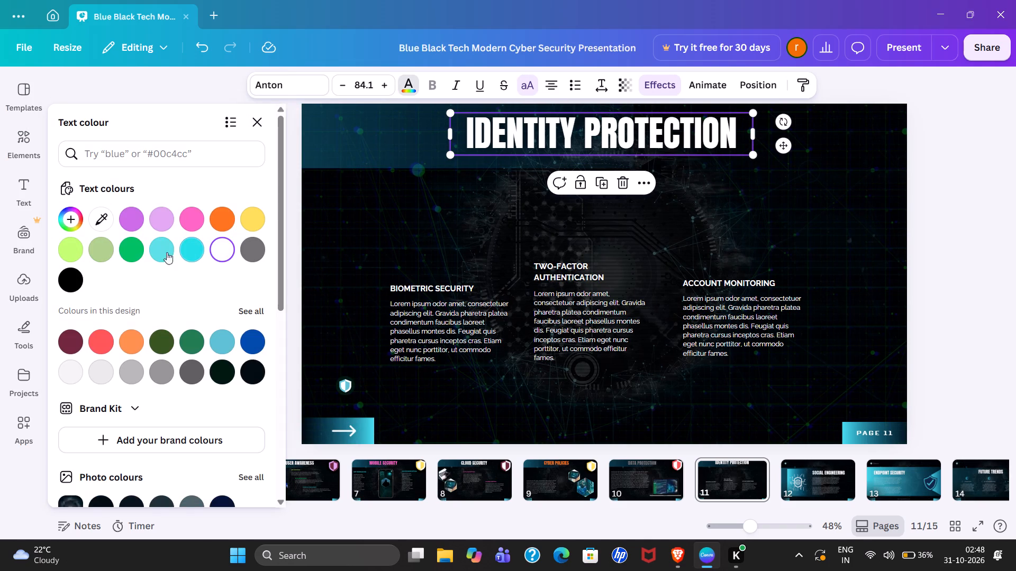
pyautogui.click(134, 252)
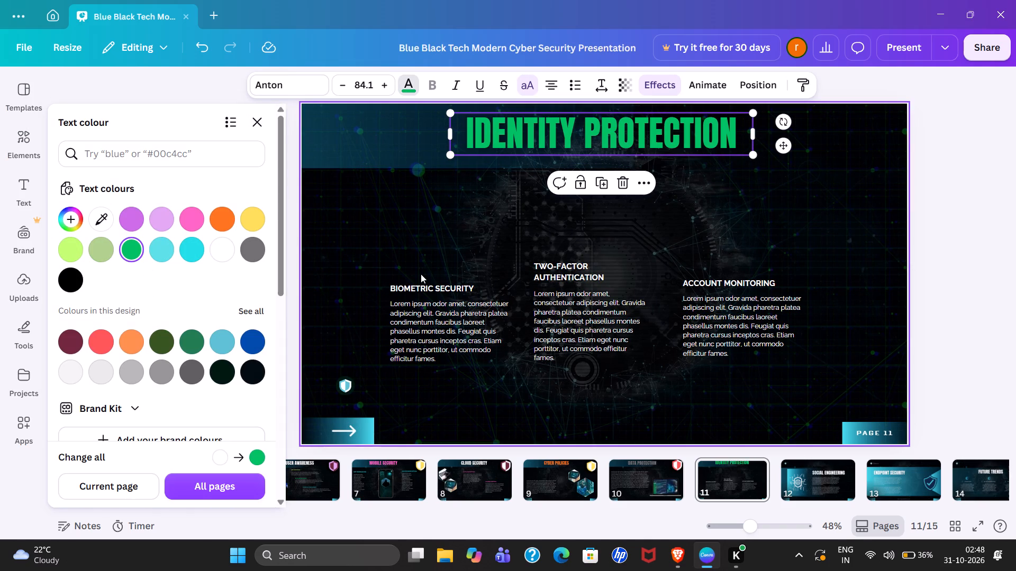
# Move the BIOMETRIC SECURITY heading up and left to just below the banner and set its font size to 23.8.
pyautogui.moveTo(435, 284); pyautogui.dragTo(396, 199)
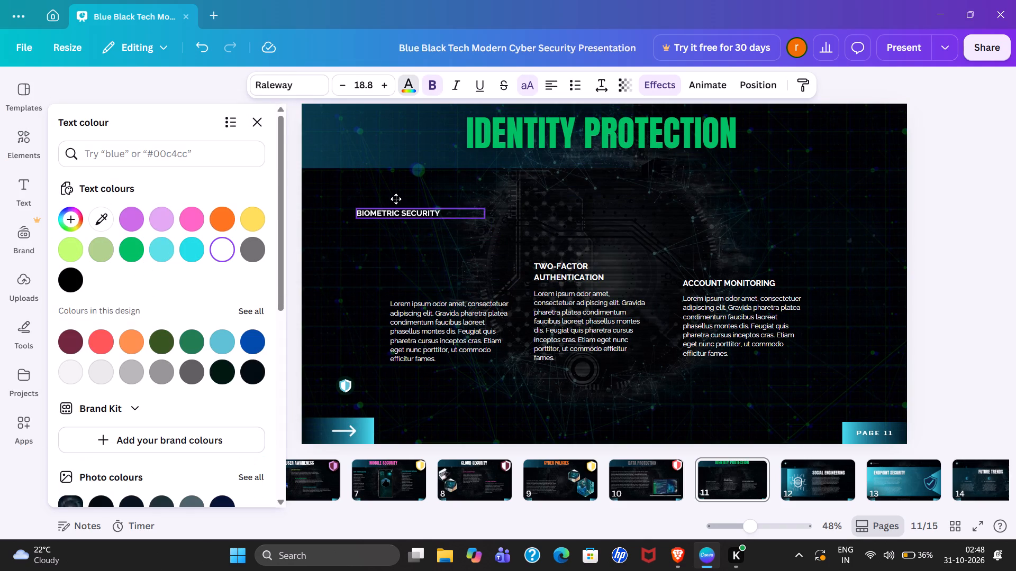
pyautogui.moveTo(396, 199); pyautogui.dragTo(393, 186)
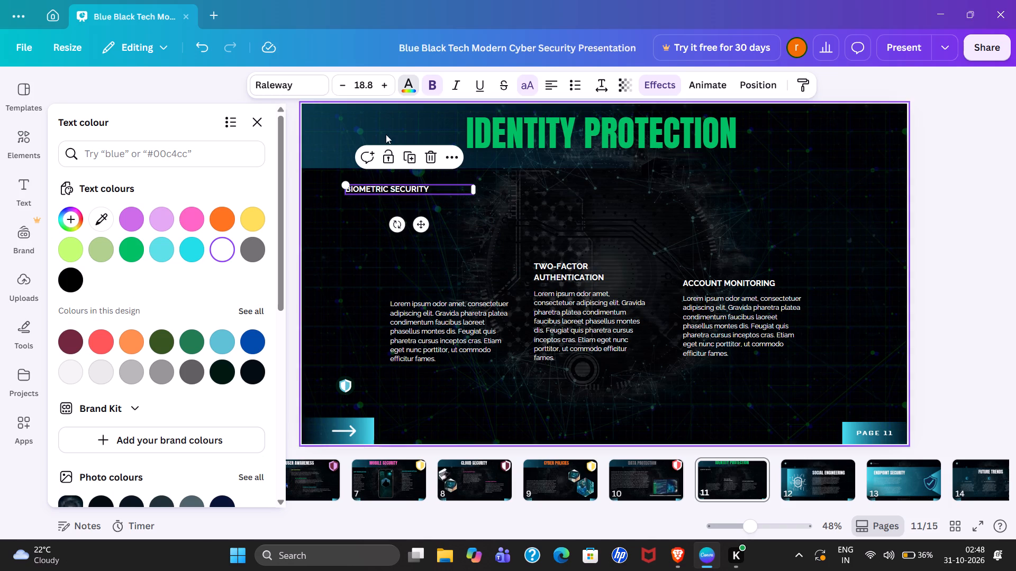
pyautogui.click(383, 84)
pyautogui.click(383, 84)
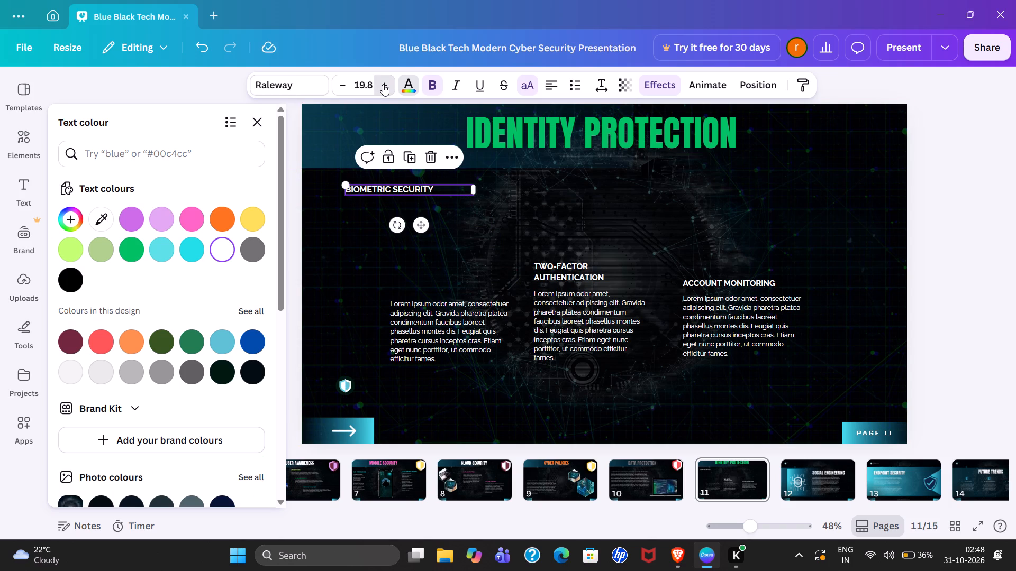
pyautogui.click(383, 84)
pyautogui.click(383, 84)
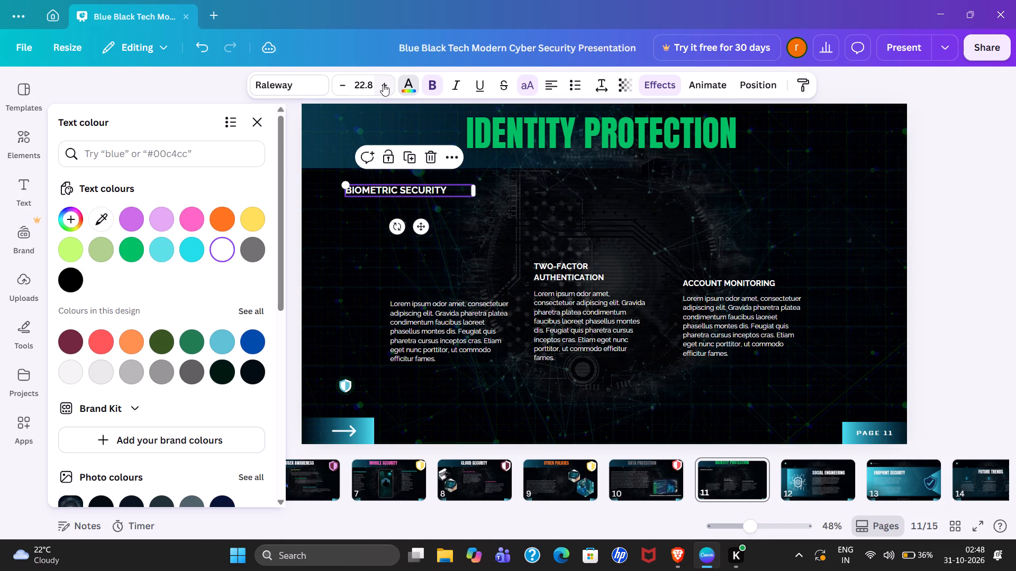
pyautogui.click(383, 84)
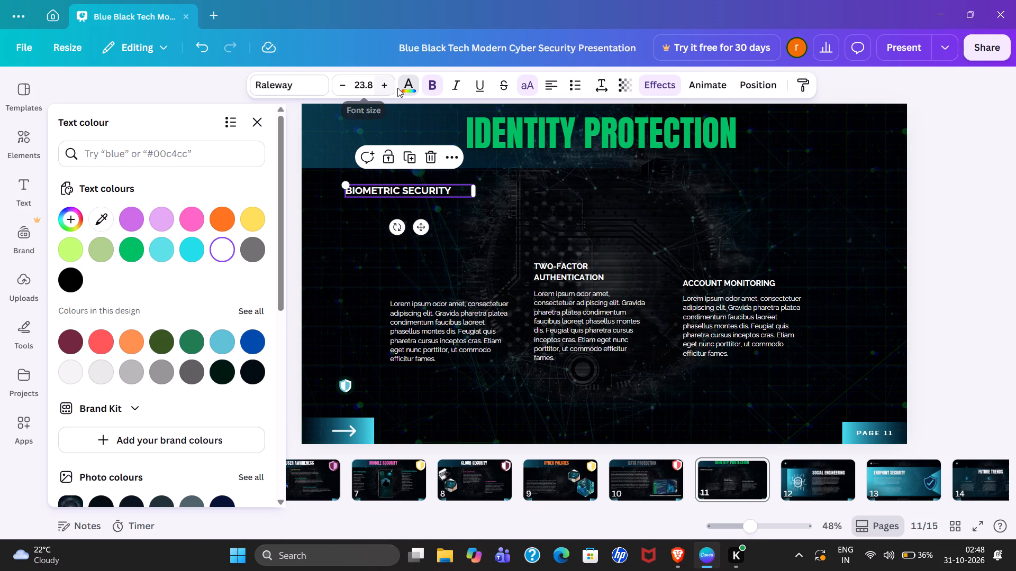
# Colour the BIOMETRIC SECURITY heading yellow (#ffde59).
pyautogui.click(413, 86)
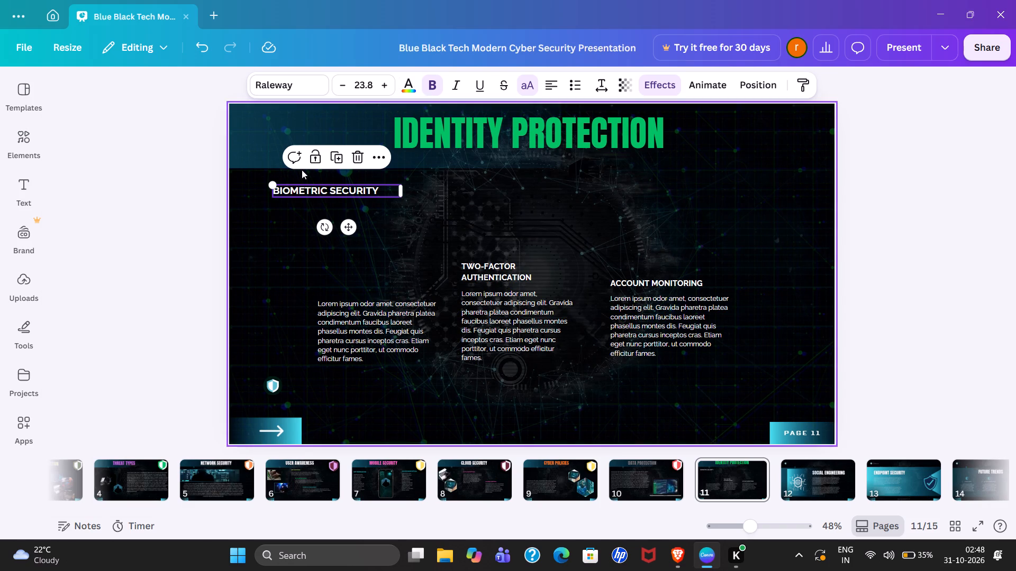
pyautogui.click(404, 85)
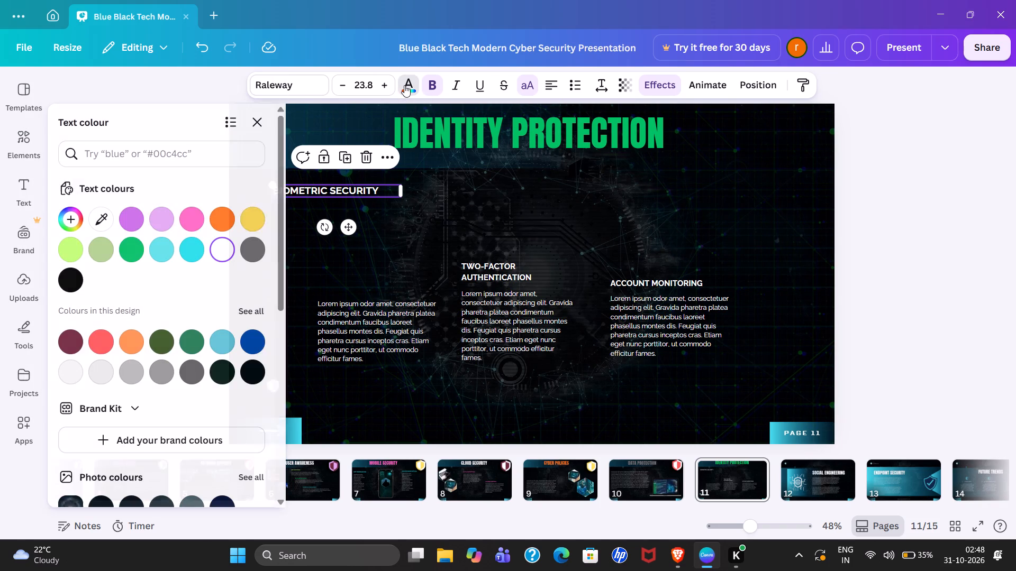
pyautogui.click(250, 217)
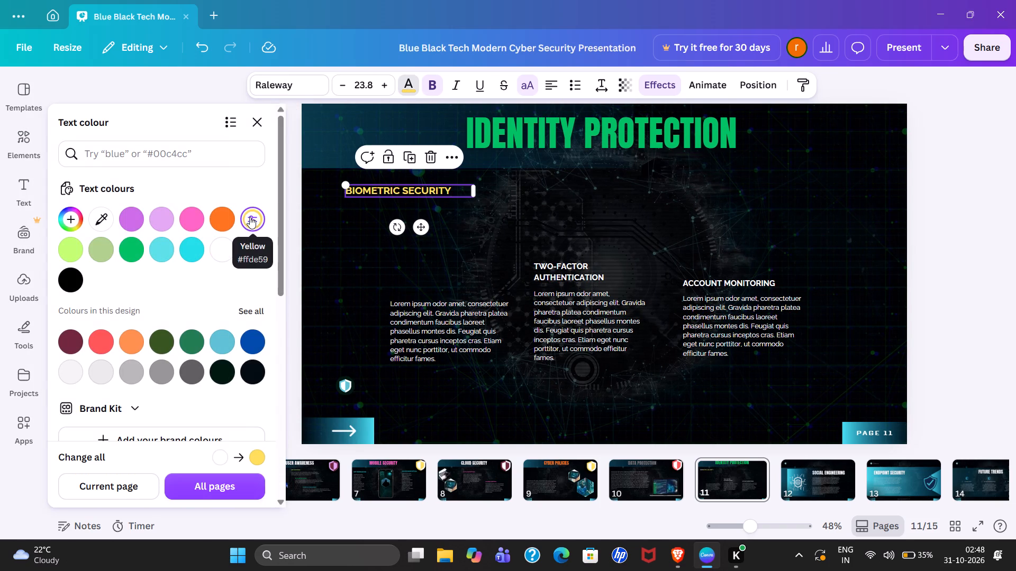
# Place the biometric security paragraph directly under its heading, at font size 18.8 and with a slightly wider text box.
pyautogui.moveTo(456, 337); pyautogui.dragTo(453, 331)
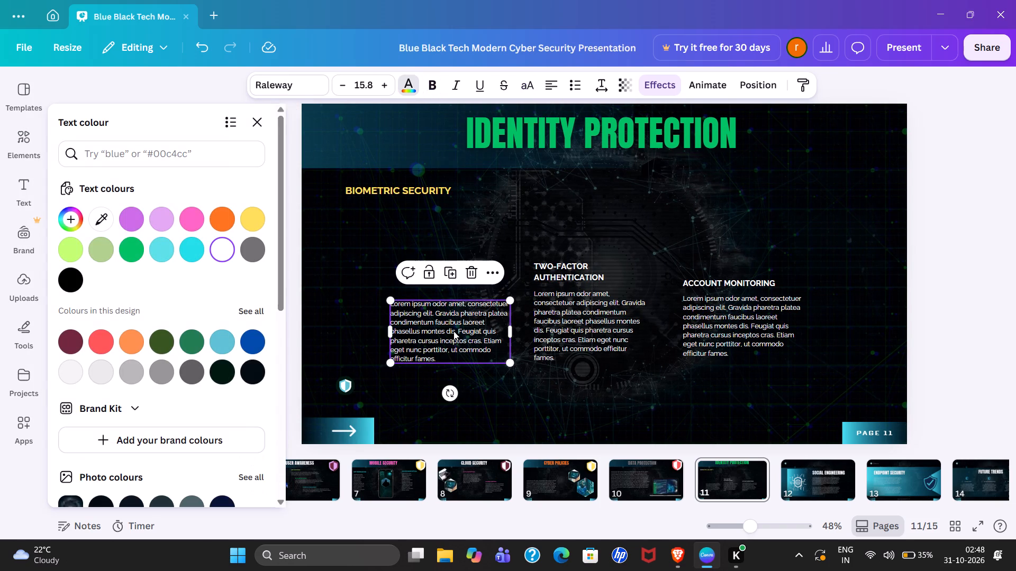
pyautogui.moveTo(453, 331); pyautogui.dragTo(409, 243)
pyautogui.click(385, 85)
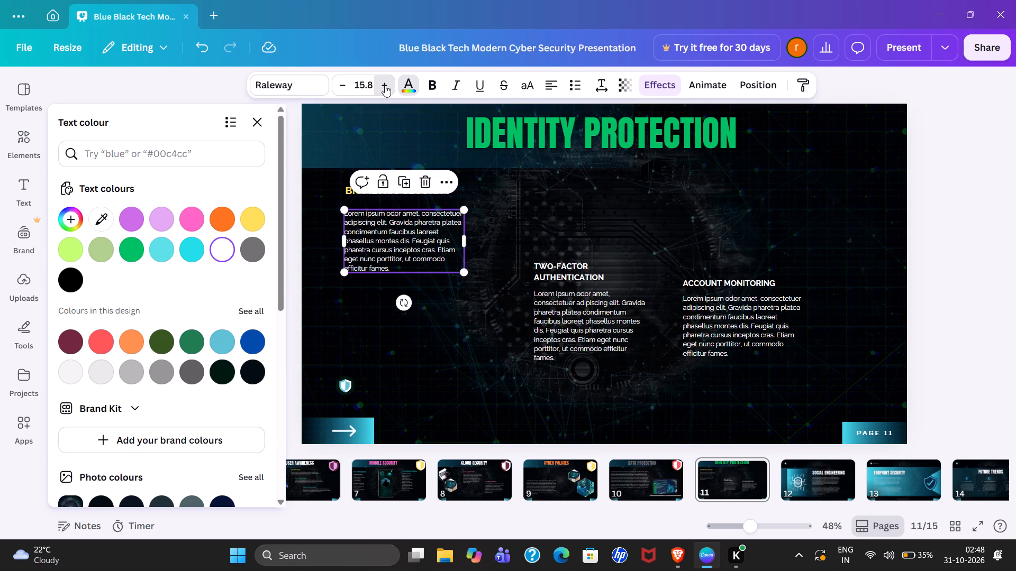
pyautogui.click(385, 85)
pyautogui.click(385, 85)
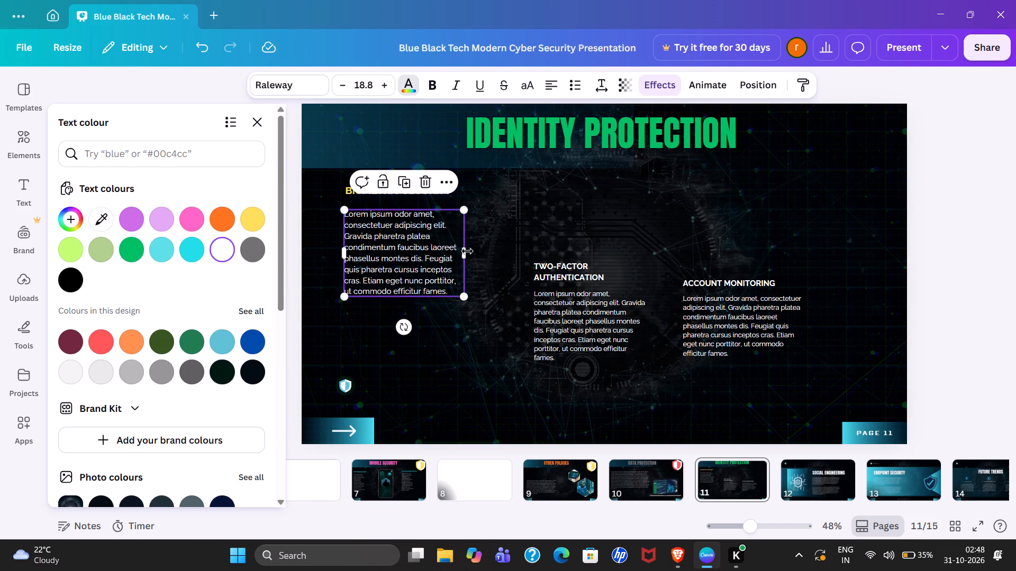
pyautogui.moveTo(465, 249); pyautogui.dragTo(475, 247)
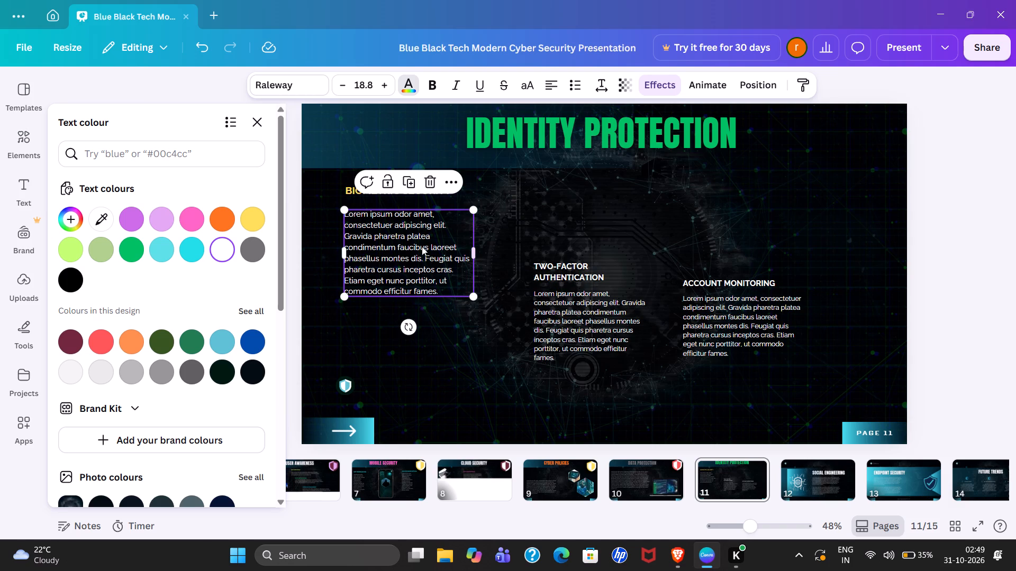
pyautogui.moveTo(422, 246); pyautogui.dragTo(422, 236)
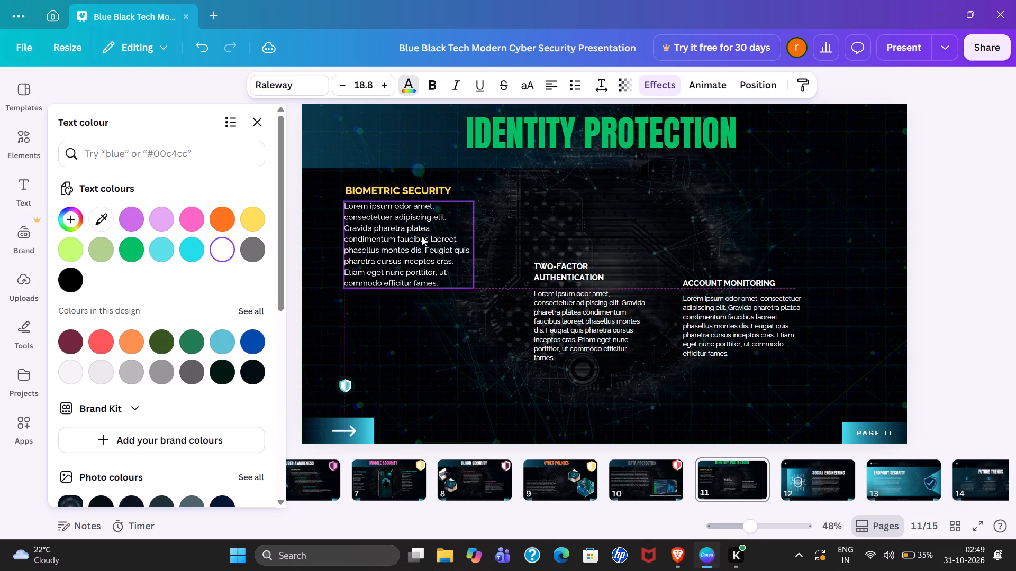
# Move the two-factor authentication paragraph slightly left.
pyautogui.moveTo(557, 316); pyautogui.dragTo(525, 320)
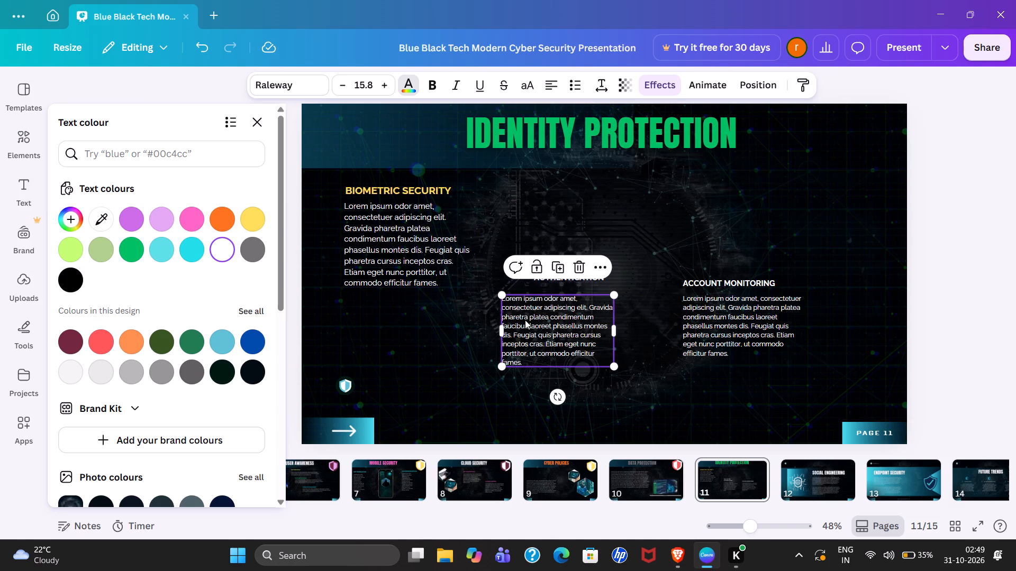
pyautogui.click(657, 251)
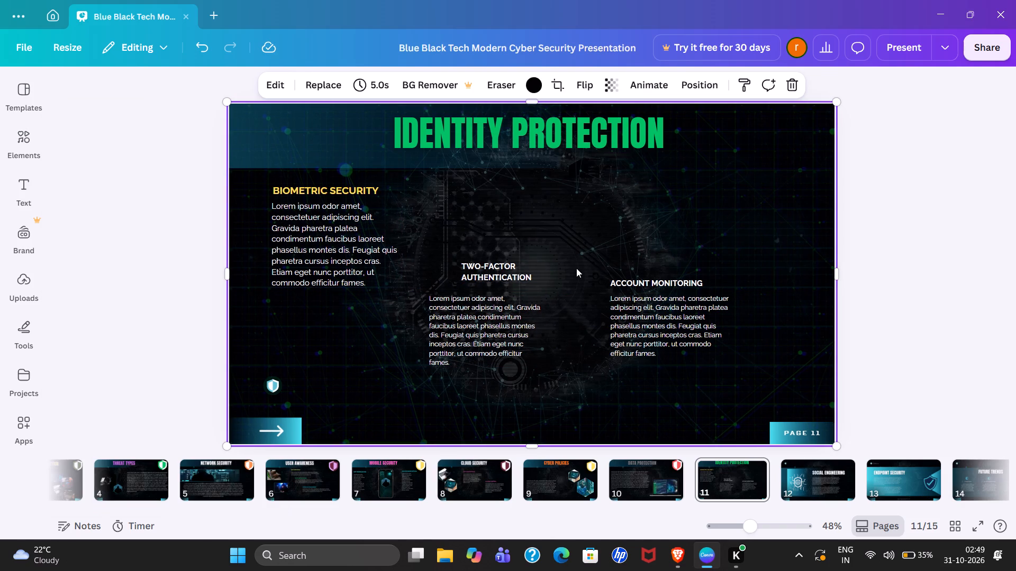
# Set the TWO-FACTOR AUTHENTICATION heading to font size 21.8 and align it above its paragraph, matching the paragraph's width.
pyautogui.moveTo(514, 275); pyautogui.dragTo(461, 271)
pyautogui.click(338, 192)
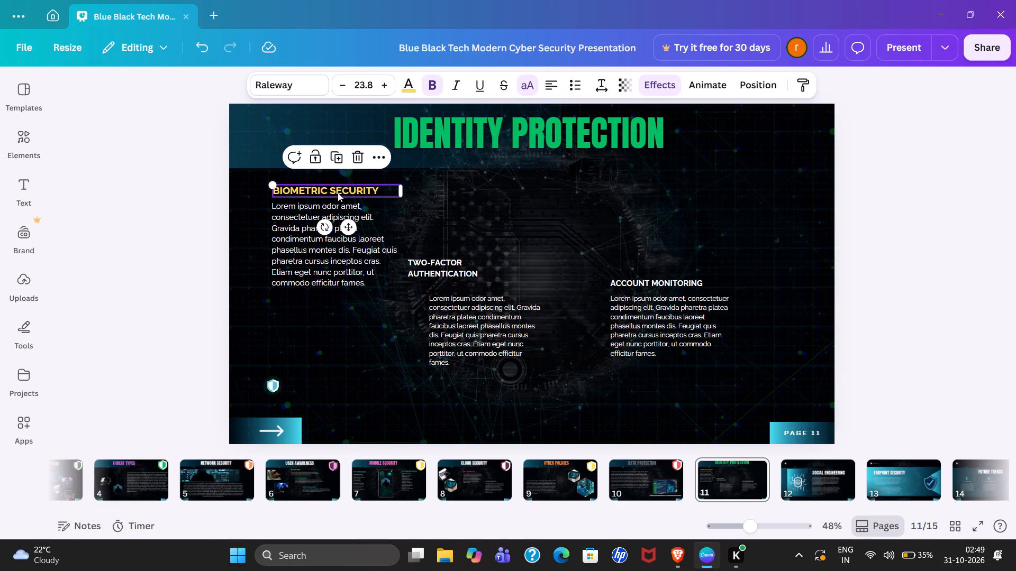
pyautogui.click(423, 267)
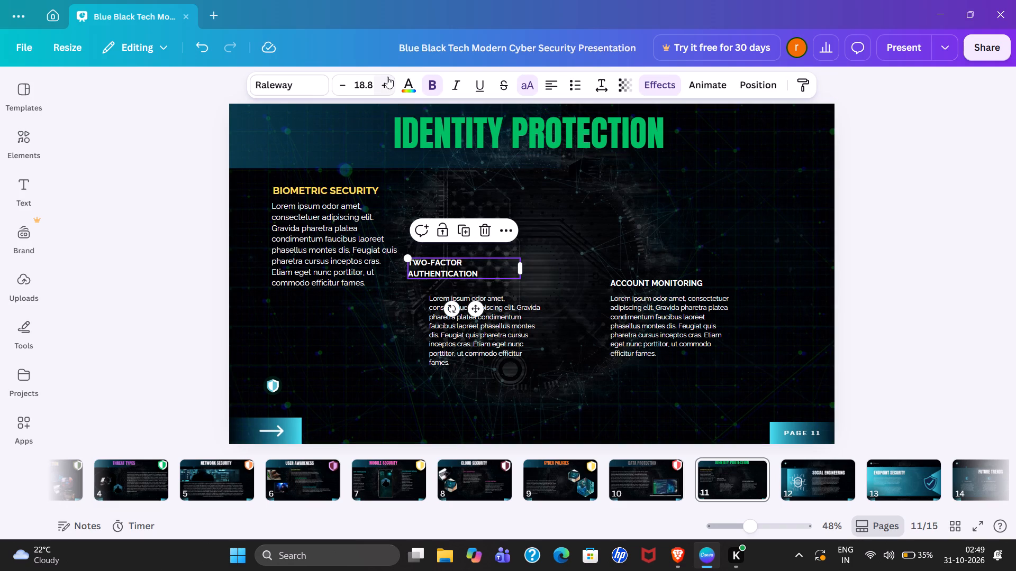
pyautogui.click(385, 84)
pyautogui.click(385, 84)
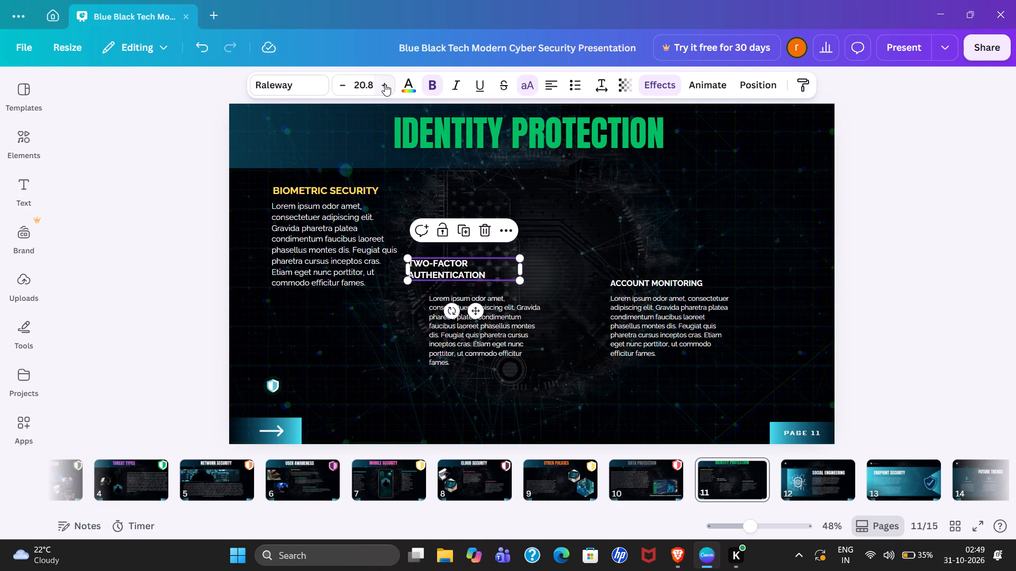
pyautogui.click(385, 84)
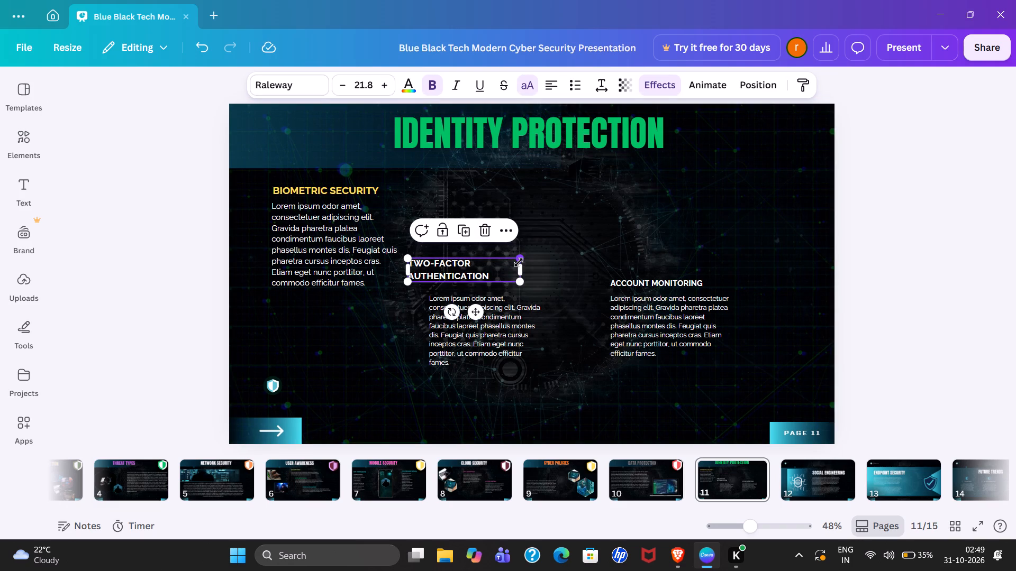
pyautogui.moveTo(521, 268); pyautogui.dragTo(550, 268)
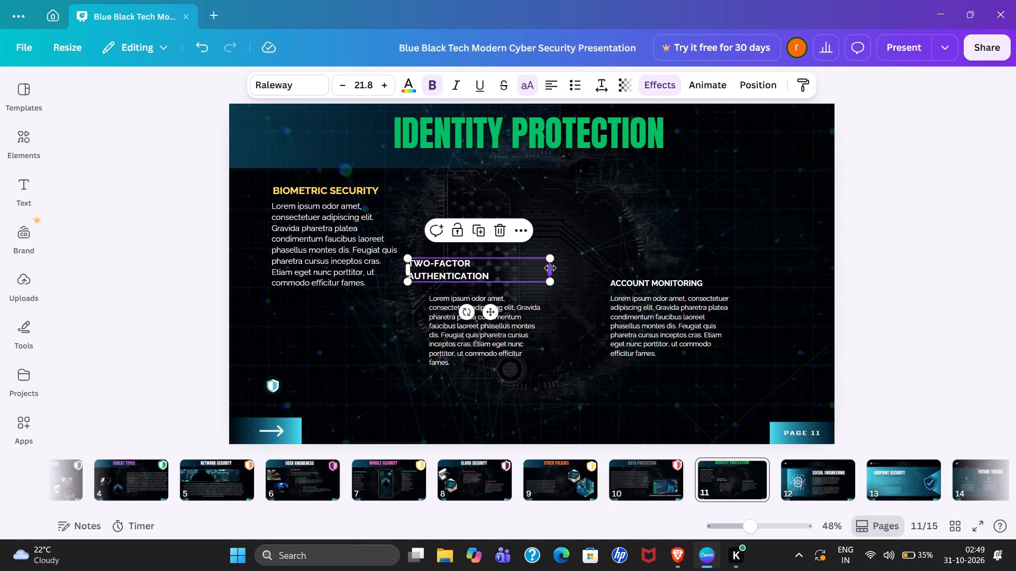
pyautogui.moveTo(494, 271); pyautogui.dragTo(521, 276)
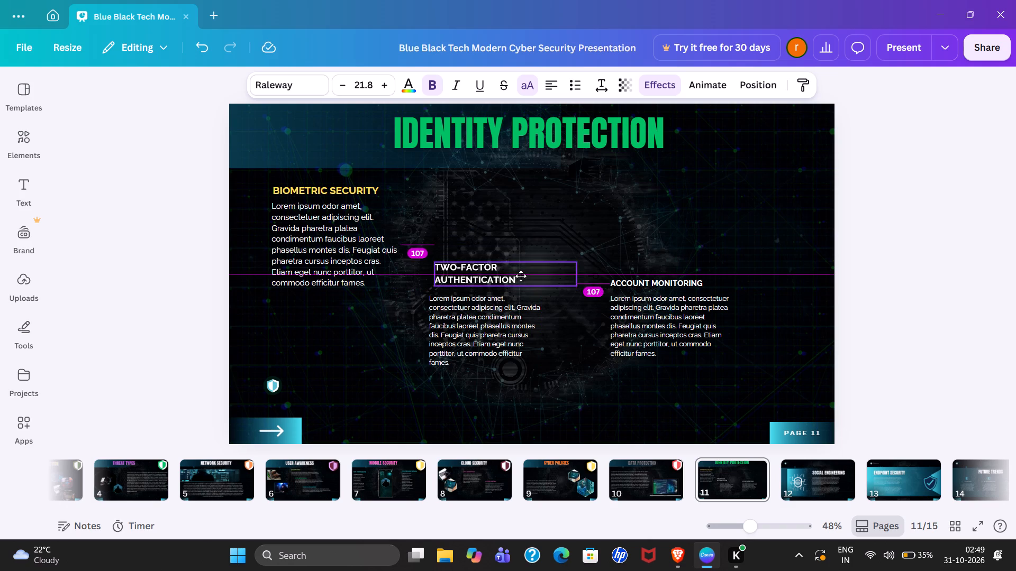
pyautogui.moveTo(521, 276); pyautogui.dragTo(516, 275)
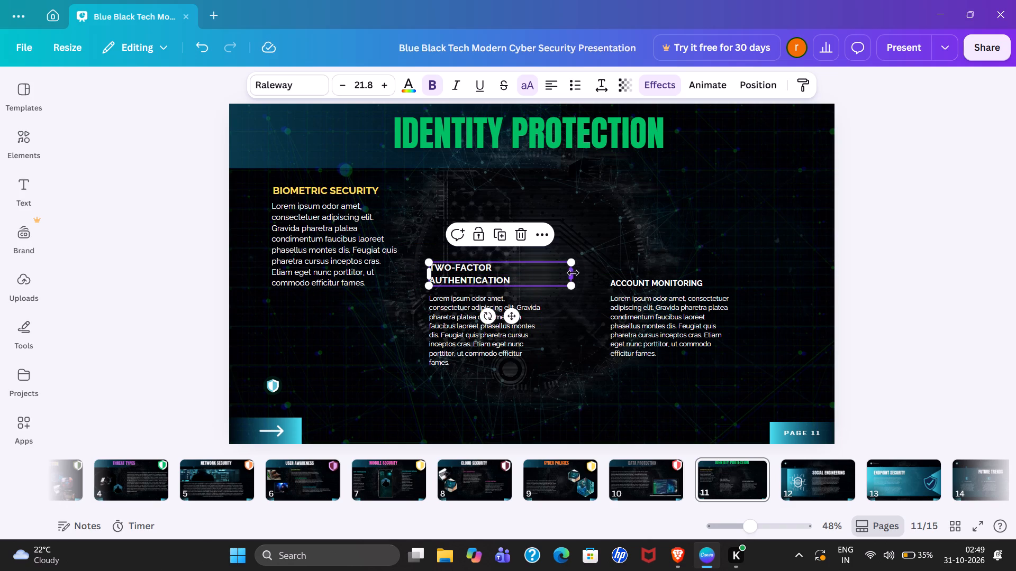
pyautogui.moveTo(573, 271); pyautogui.dragTo(540, 271)
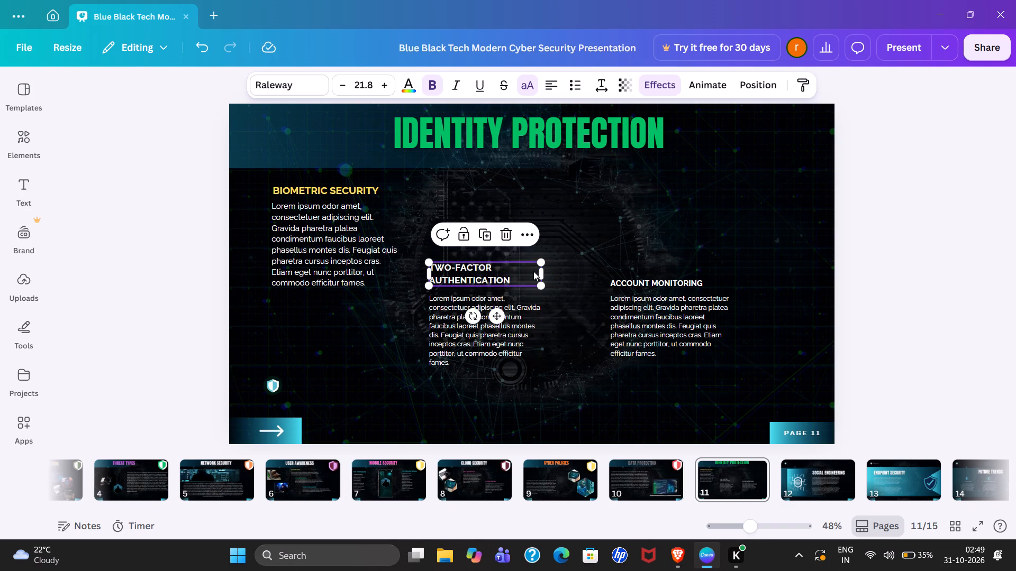
# Set the two-factor authentication paragraph to font size 19.8 and widen its text box to the right.
pyautogui.click(461, 343)
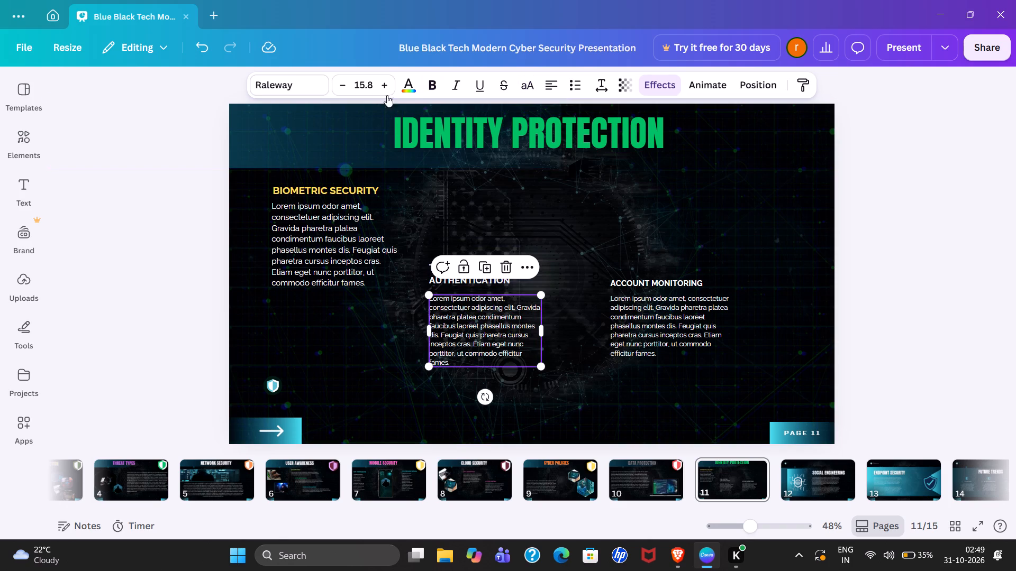
pyautogui.click(385, 89)
pyautogui.click(385, 89)
pyautogui.click(385, 89)
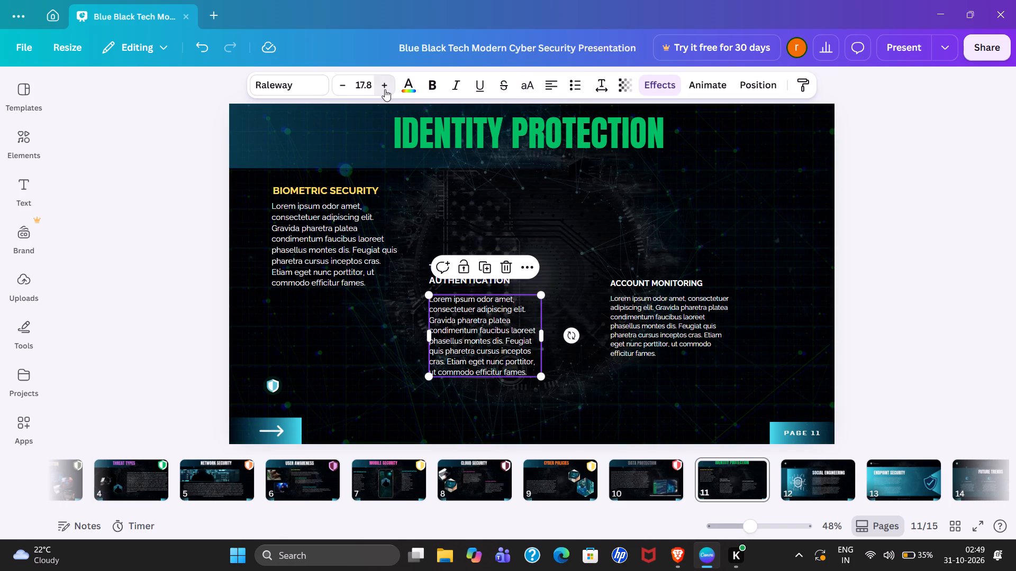
pyautogui.click(385, 89)
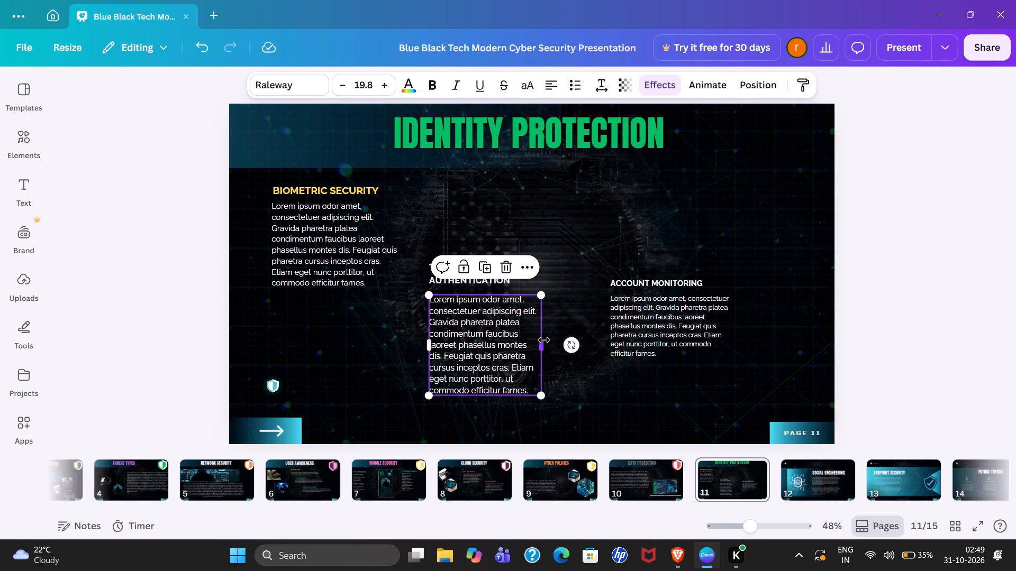
pyautogui.moveTo(544, 340); pyautogui.dragTo(574, 334)
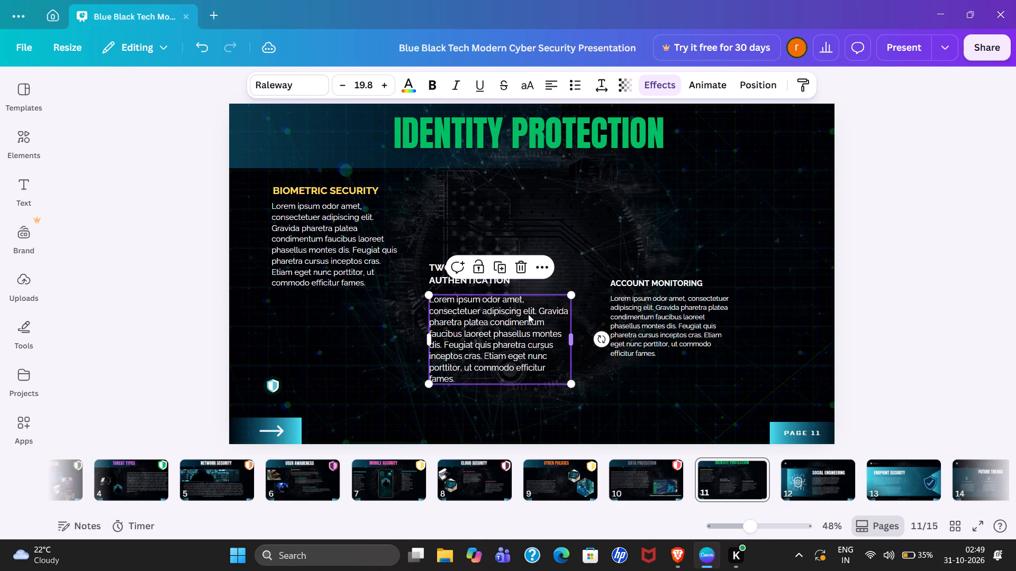
# Widen the TWO-FACTOR AUTHENTICATION heading's text box so the heading fits on one line, and place it just above its paragraph.
pyautogui.click(480, 281)
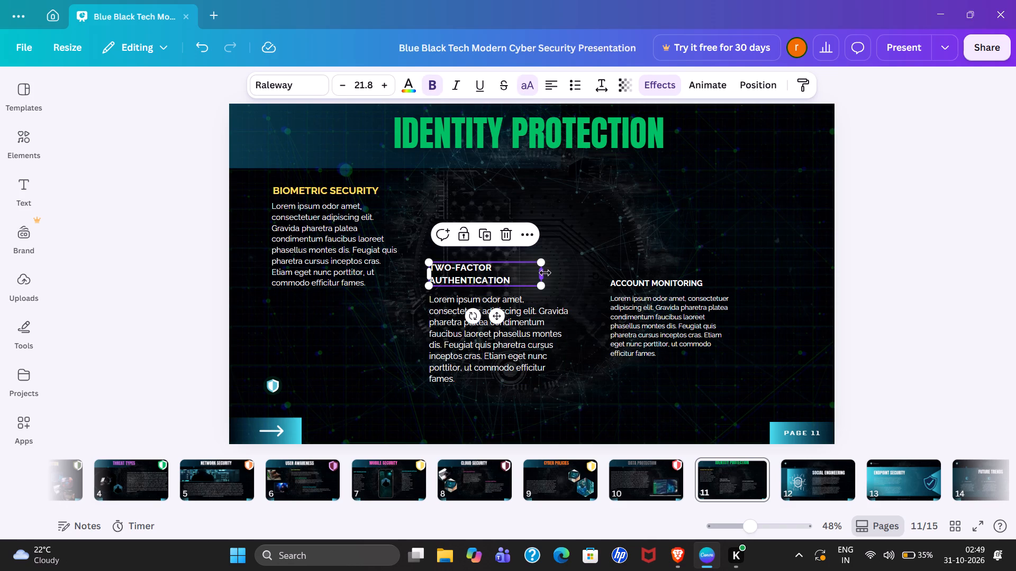
pyautogui.moveTo(545, 273); pyautogui.dragTo(591, 274)
pyautogui.moveTo(531, 268); pyautogui.dragTo(531, 284)
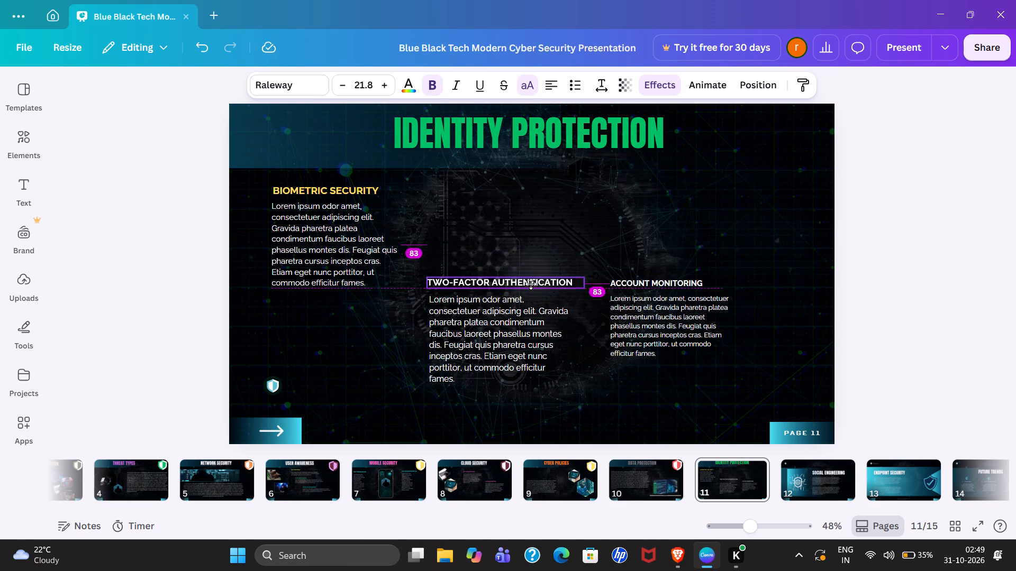
pyautogui.moveTo(531, 284); pyautogui.dragTo(523, 278)
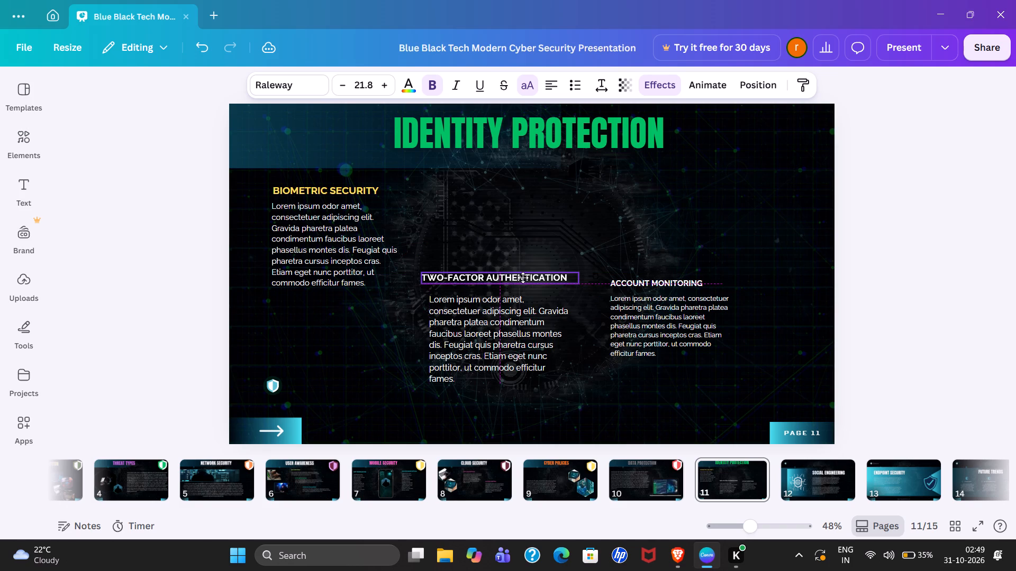
pyautogui.moveTo(523, 278); pyautogui.dragTo(520, 274)
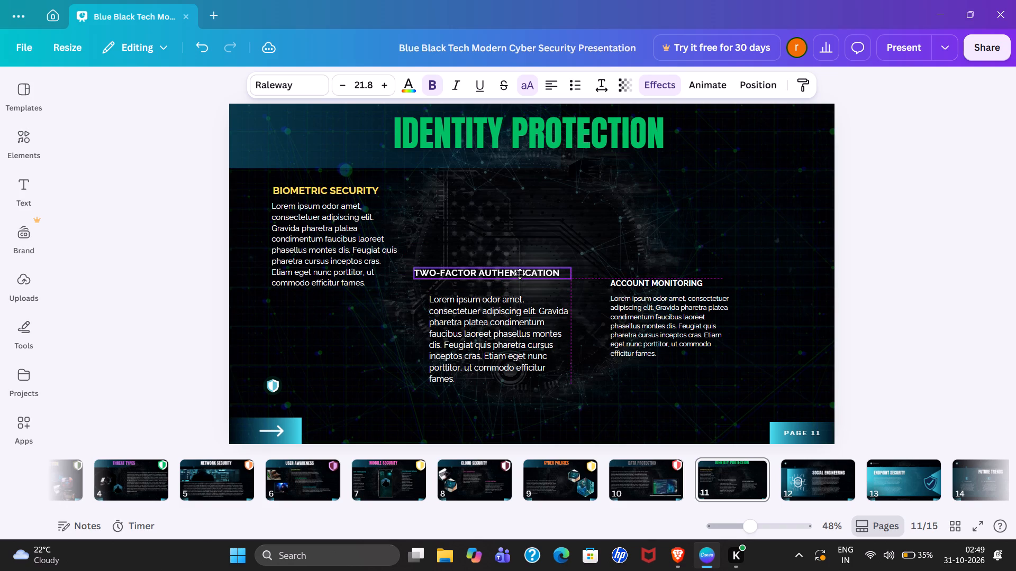
pyautogui.moveTo(520, 274); pyautogui.dragTo(520, 274)
# Shift the two-factor authentication paragraph and heading slightly left, with their left edges aligned and the paragraph closer beneath the heading.
pyautogui.moveTo(490, 345); pyautogui.dragTo(483, 342)
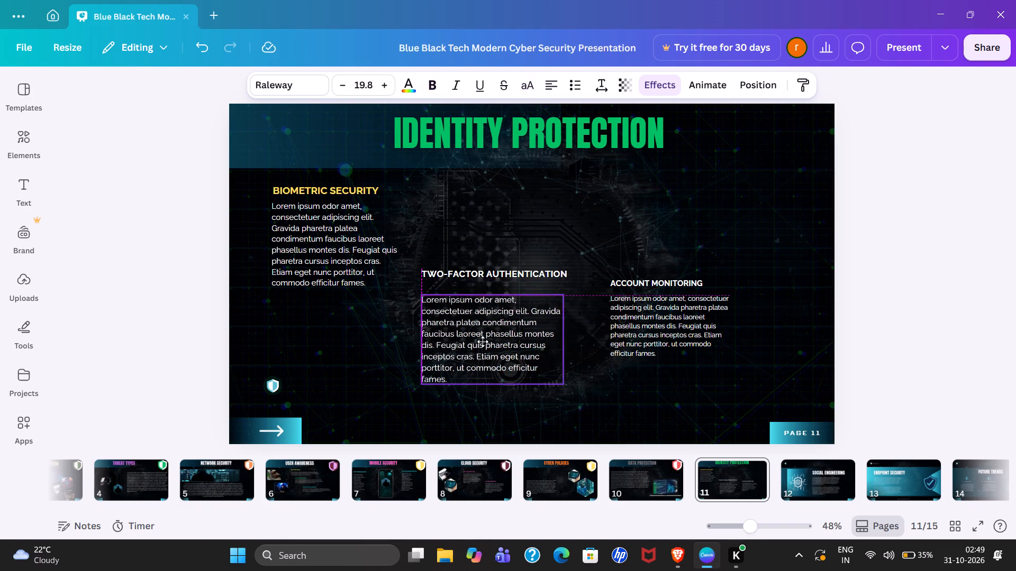
pyautogui.moveTo(483, 342); pyautogui.dragTo(482, 339)
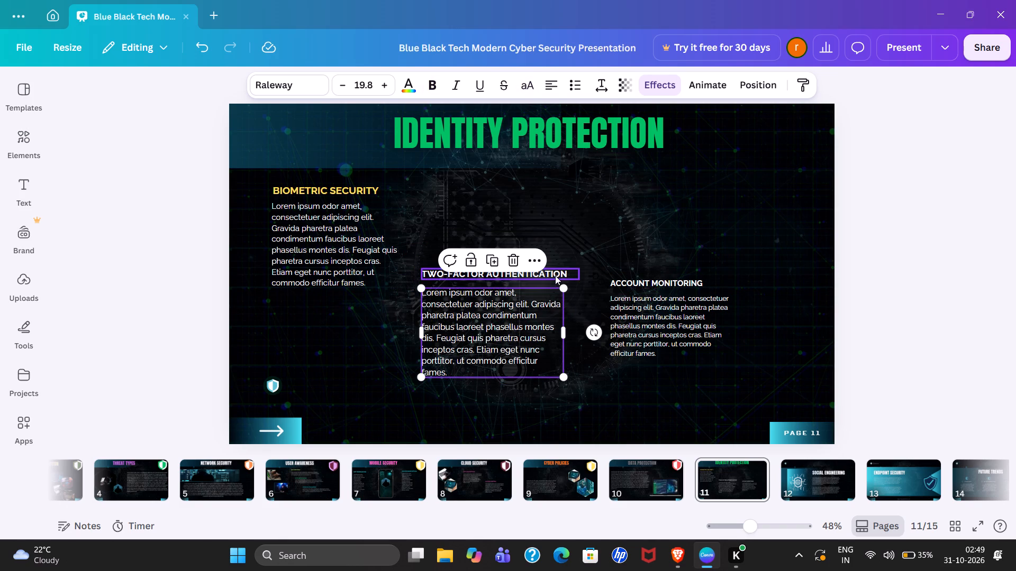
pyautogui.moveTo(555, 275); pyautogui.dragTo(554, 274)
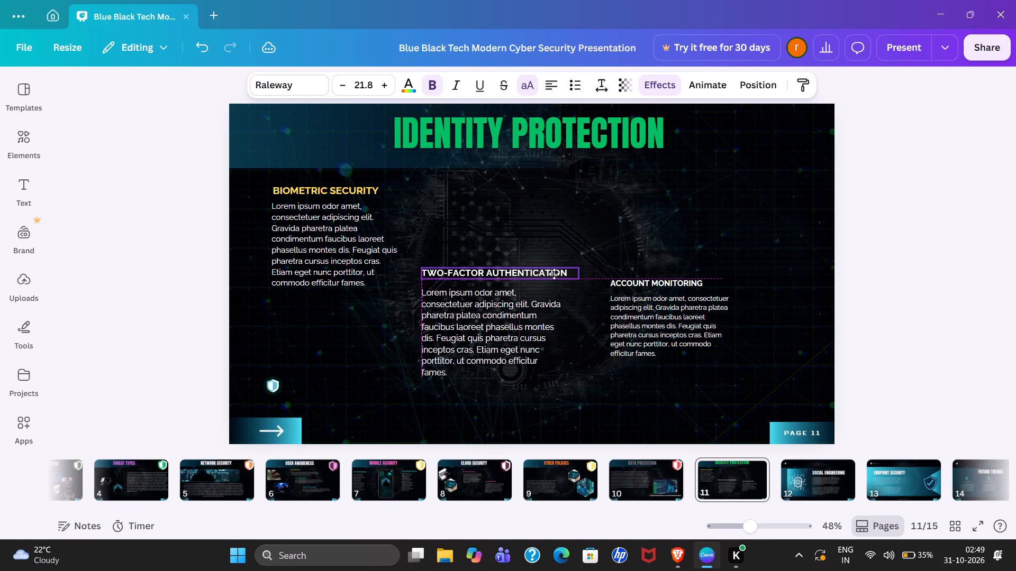
pyautogui.moveTo(554, 274); pyautogui.dragTo(550, 274)
pyautogui.moveTo(486, 337); pyautogui.dragTo(479, 337)
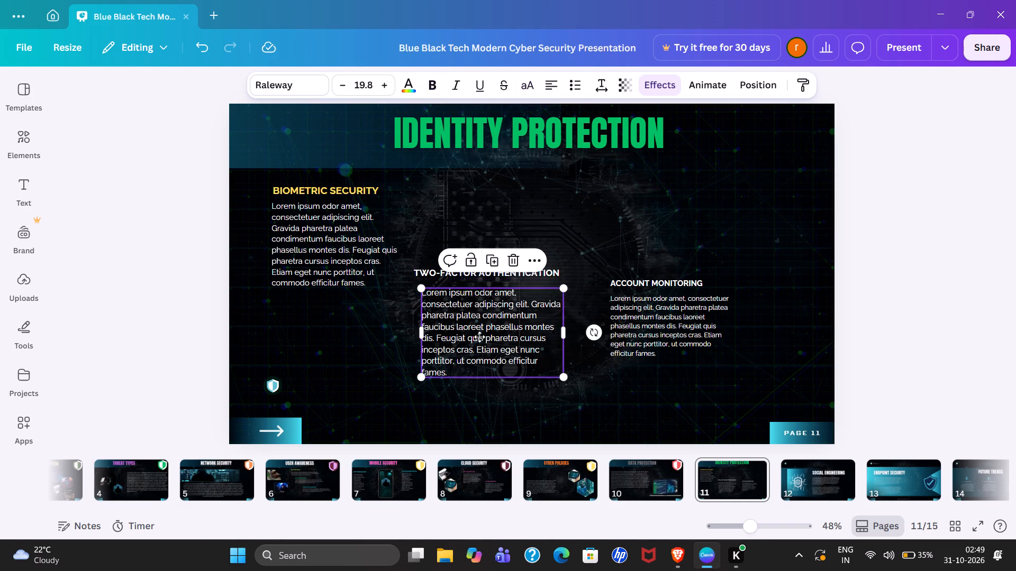
pyautogui.moveTo(479, 337); pyautogui.dragTo(479, 336)
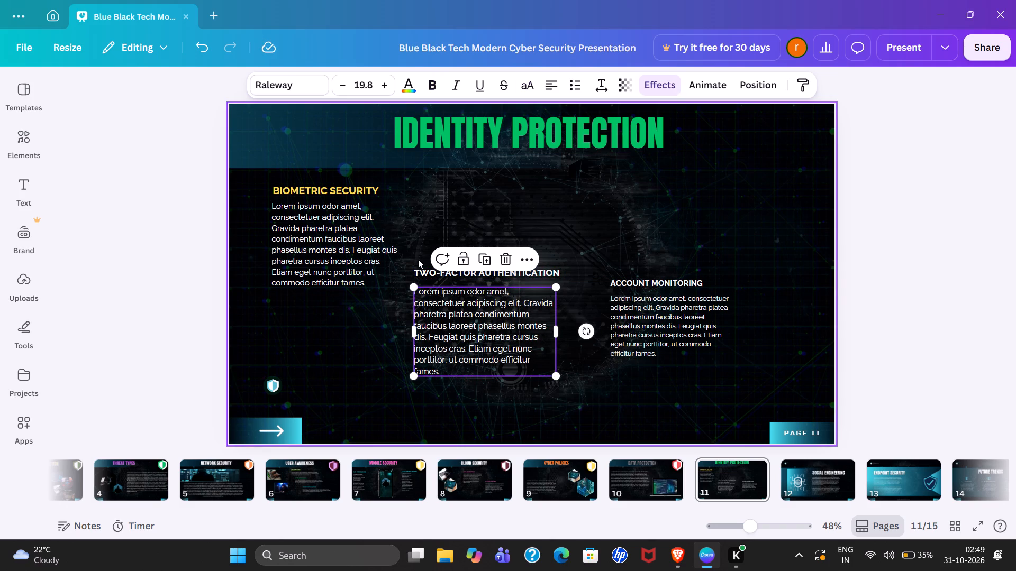
# Recolour the TWO-FACTOR AUTHENTICATION heading coral red from the colours already in the design, keeping it bold.
pyautogui.click(423, 275)
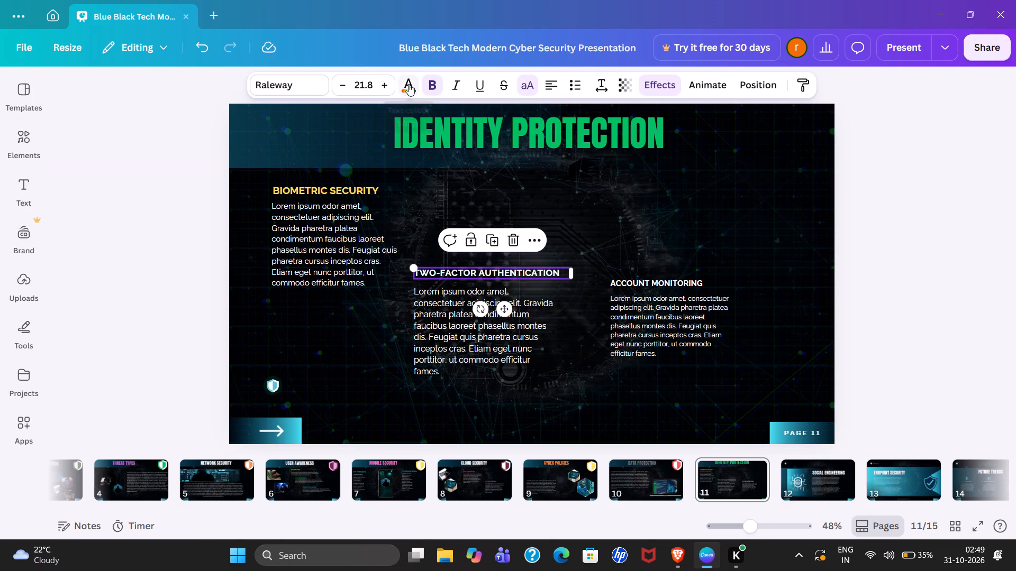
pyautogui.click(409, 84)
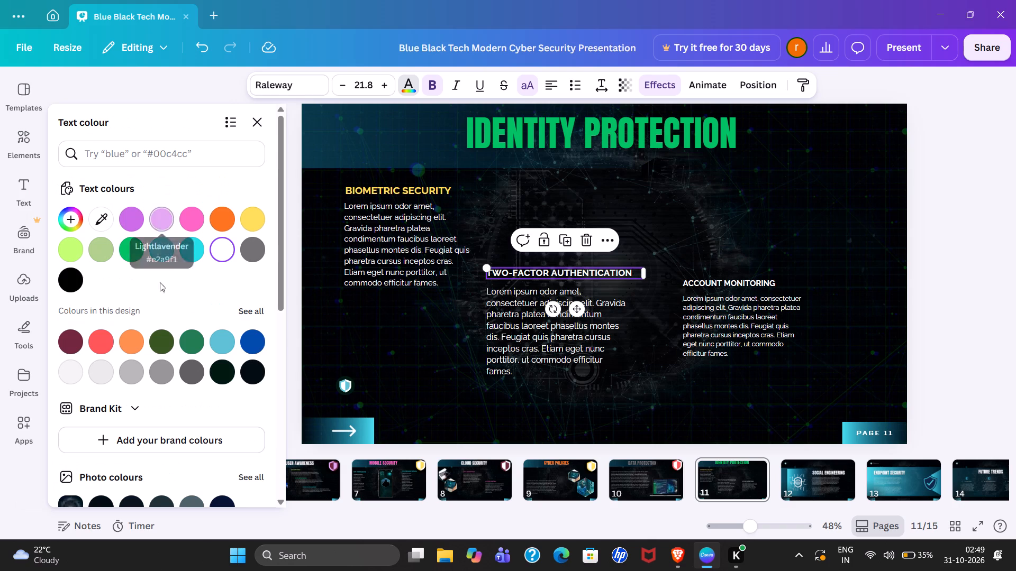
pyautogui.click(161, 341)
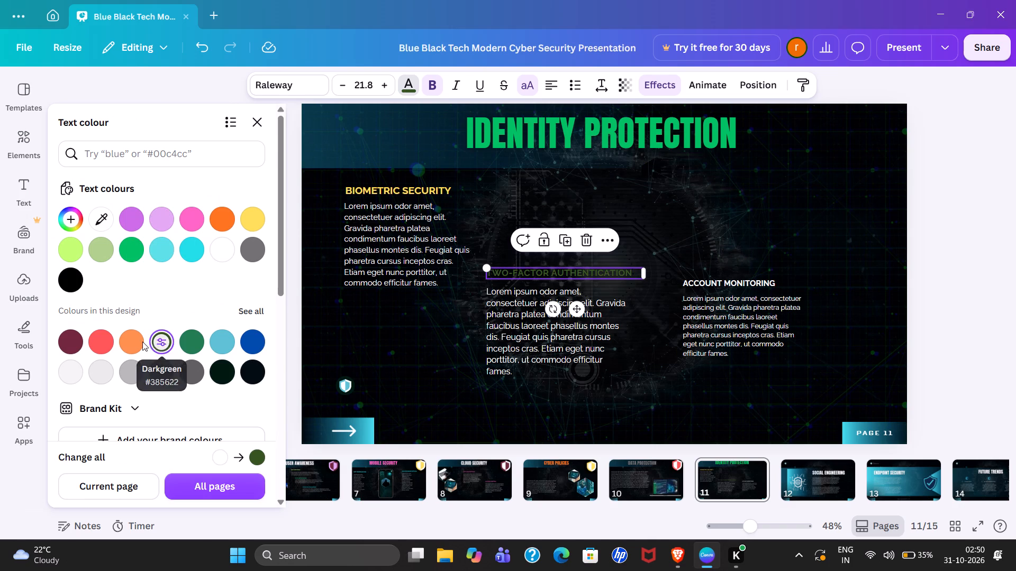
pyautogui.click(94, 342)
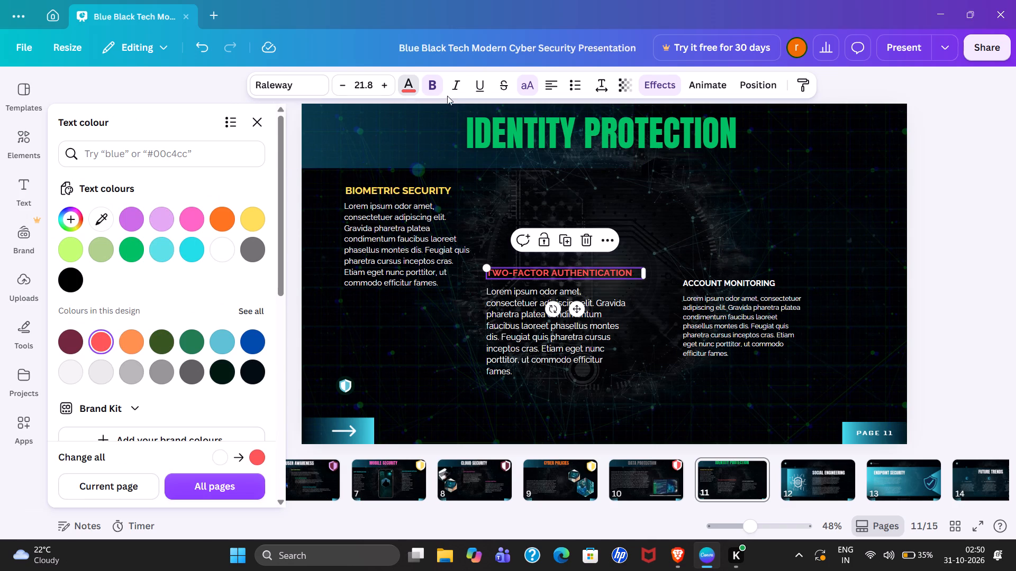
pyautogui.click(435, 82)
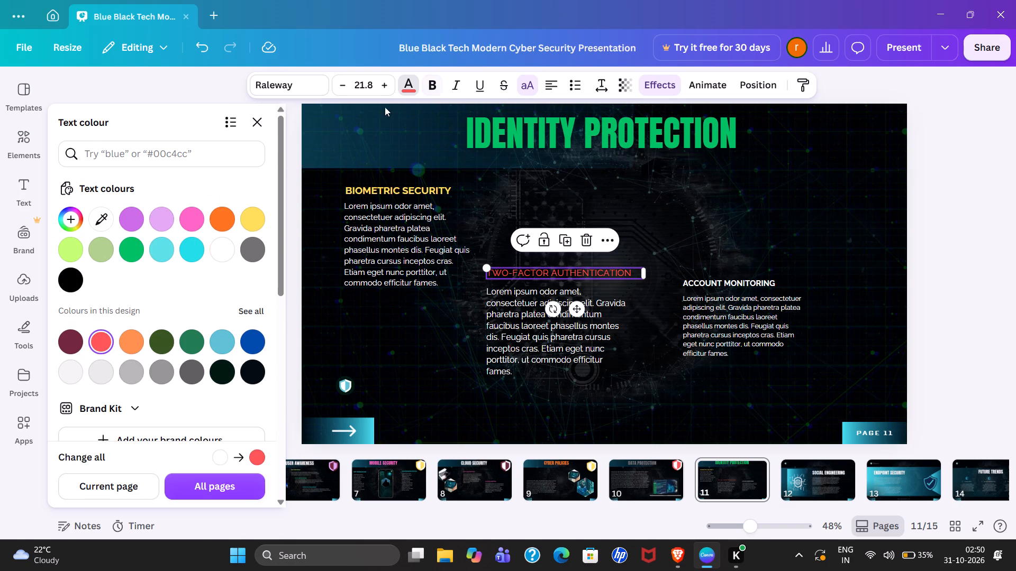
pyautogui.click(433, 90)
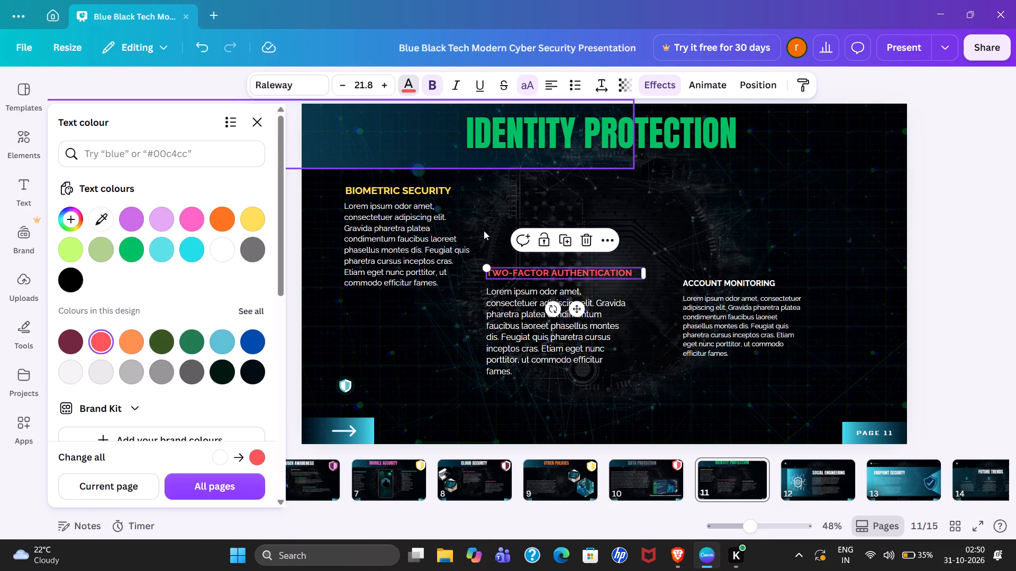
# Set the TWO-FACTOR AUTHENTICATION heading to font size 22.8.
pyautogui.click(385, 86)
pyautogui.click(387, 189)
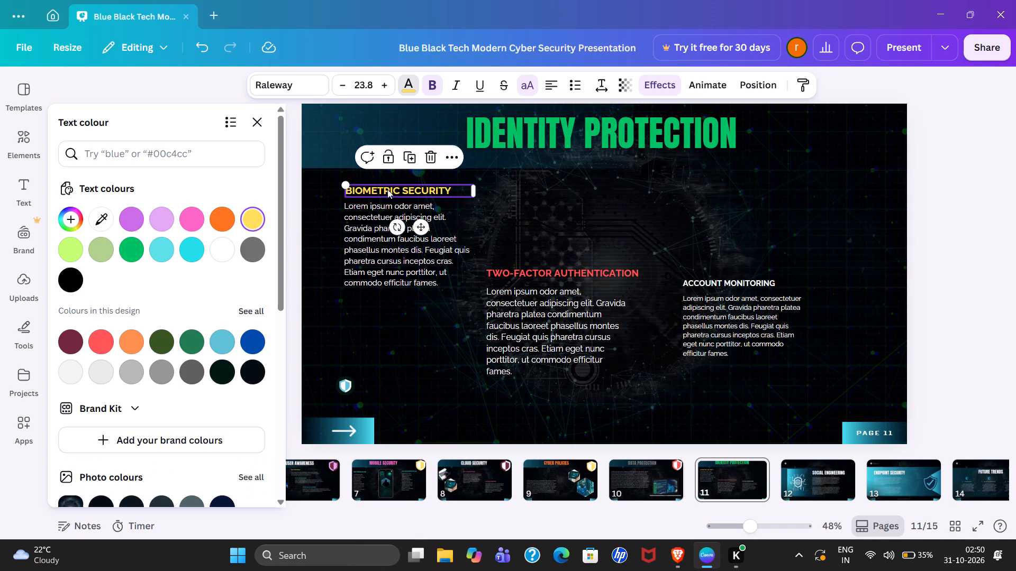
pyautogui.click(549, 272)
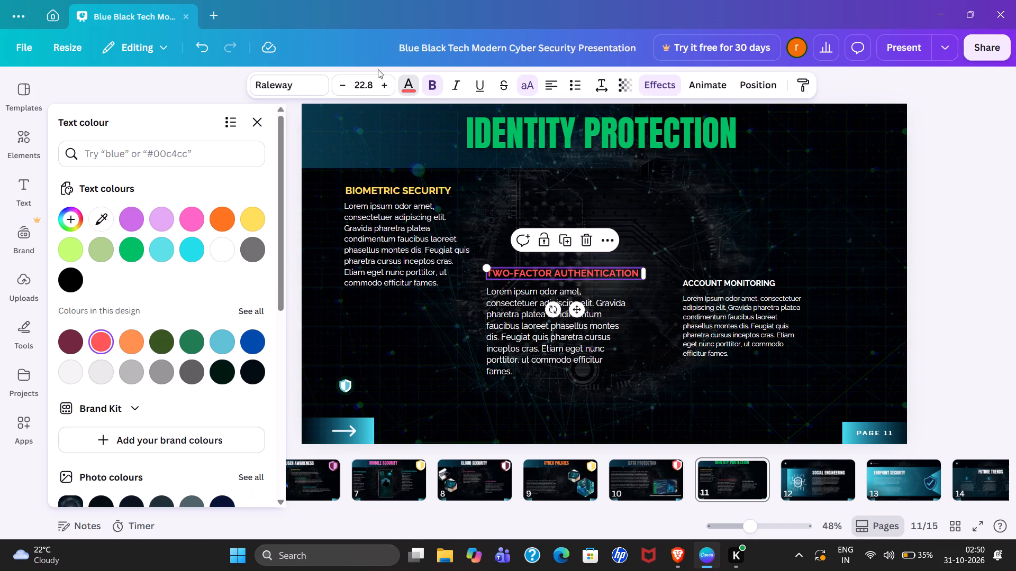
pyautogui.click(383, 85)
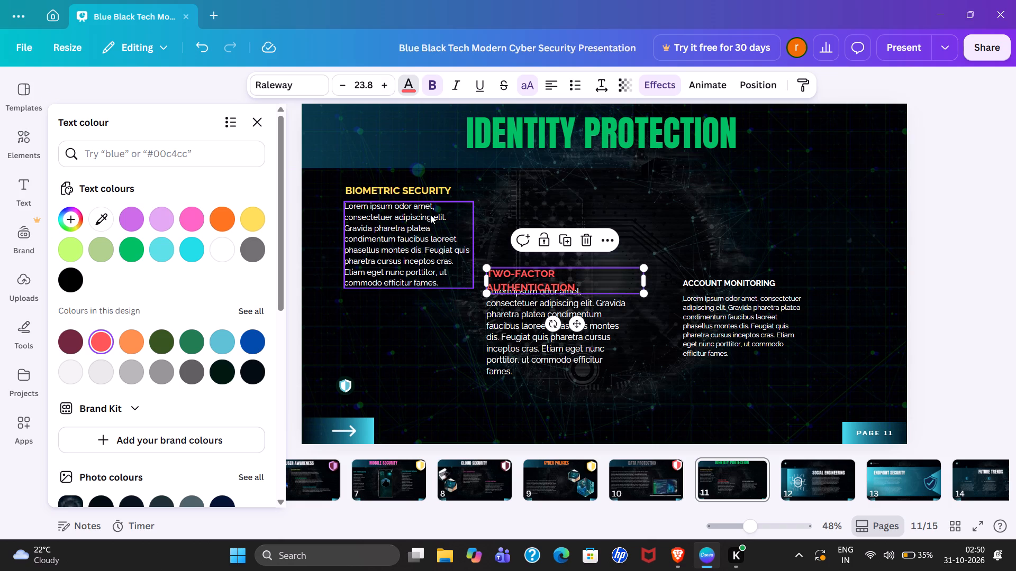
pyautogui.click(339, 86)
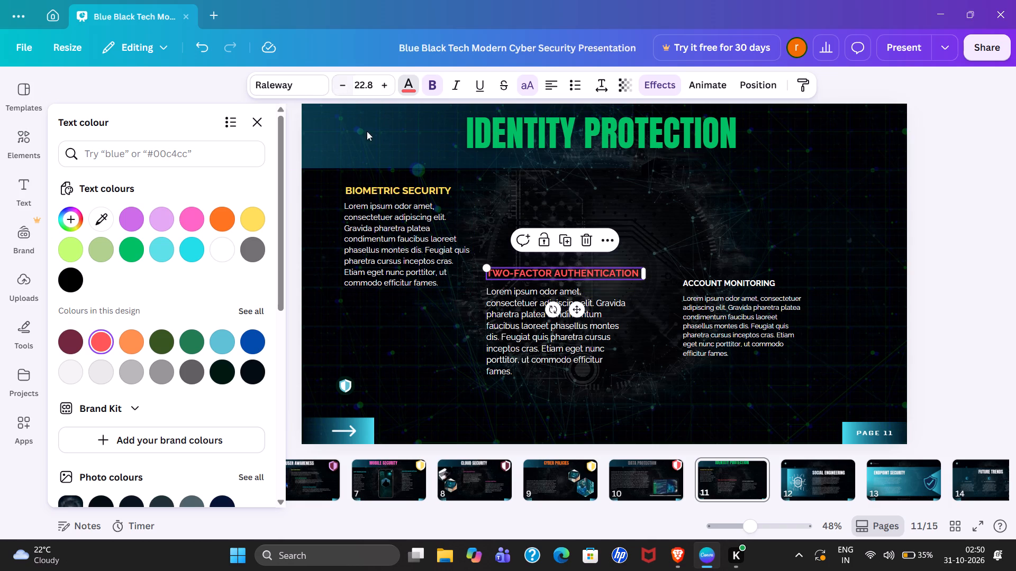
# Set the biometric security paragraph to font size 19.8, matching the two-factor authentication paragraph.
pyautogui.click(505, 321)
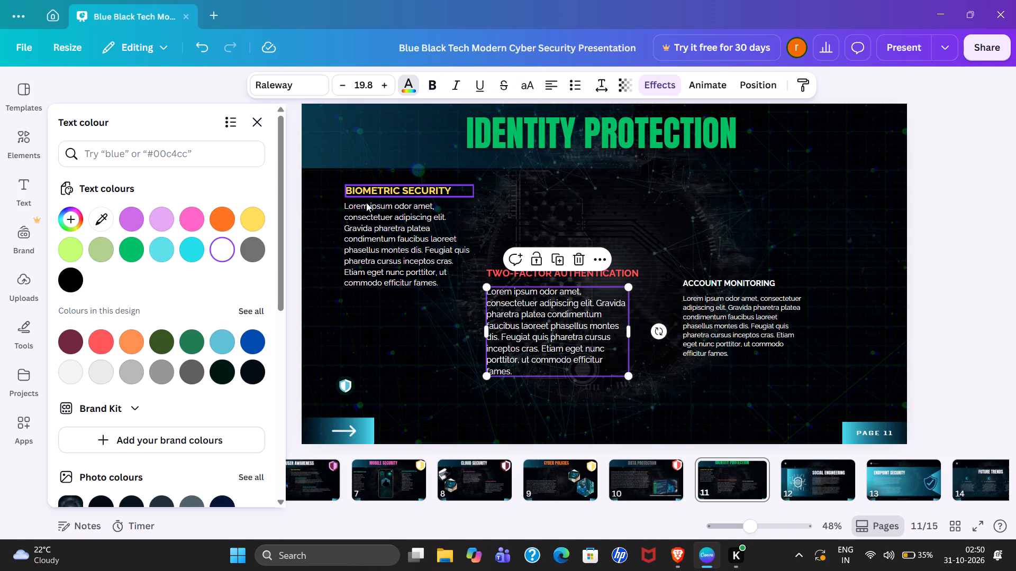
pyautogui.click(370, 224)
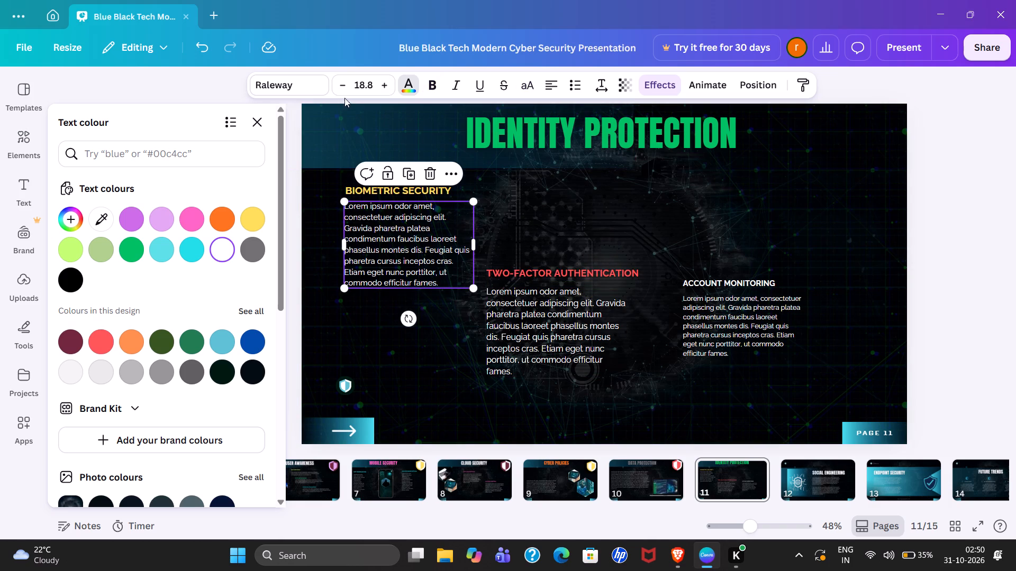
pyautogui.click(385, 85)
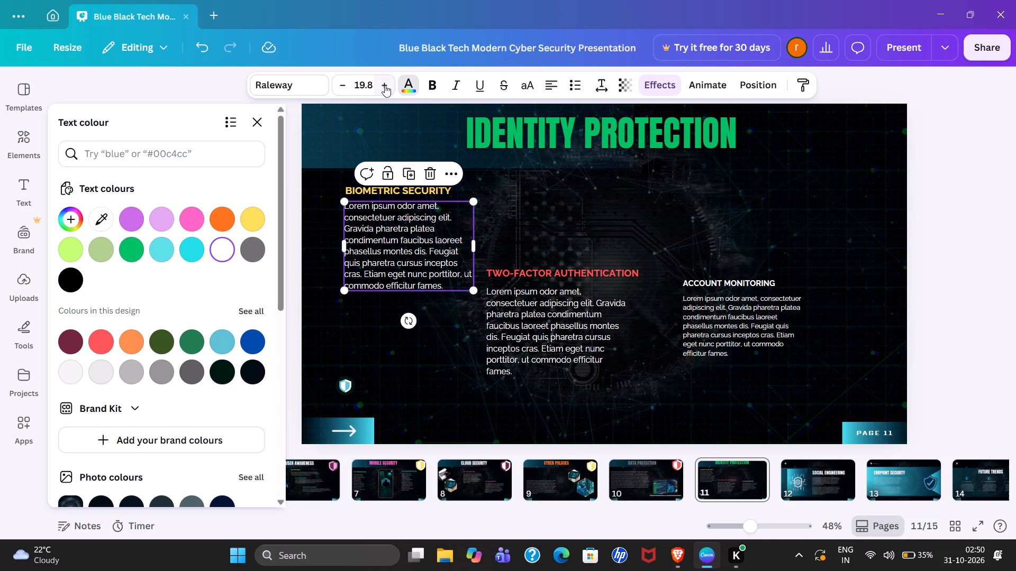
pyautogui.click(512, 320)
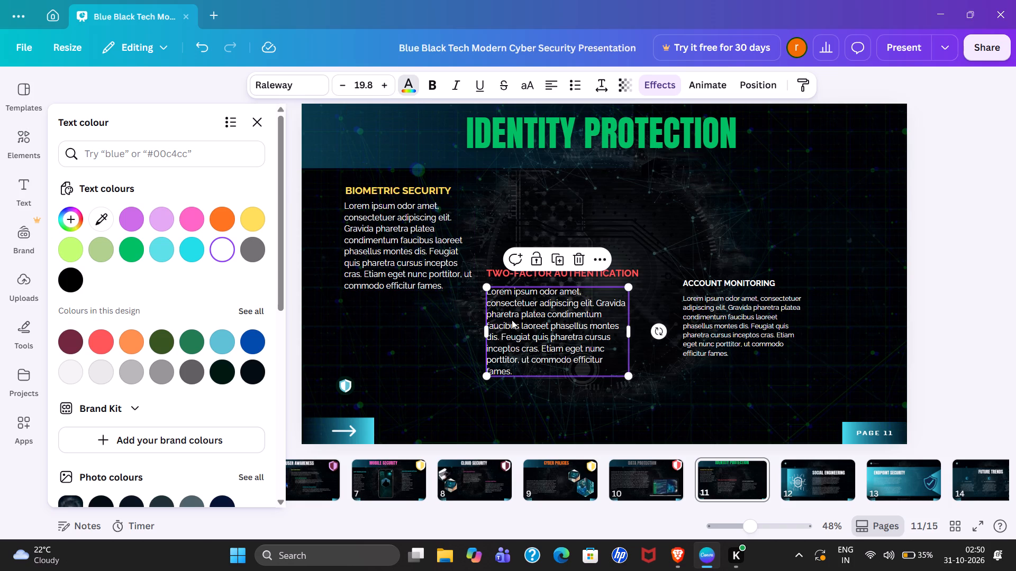
pyautogui.click(437, 251)
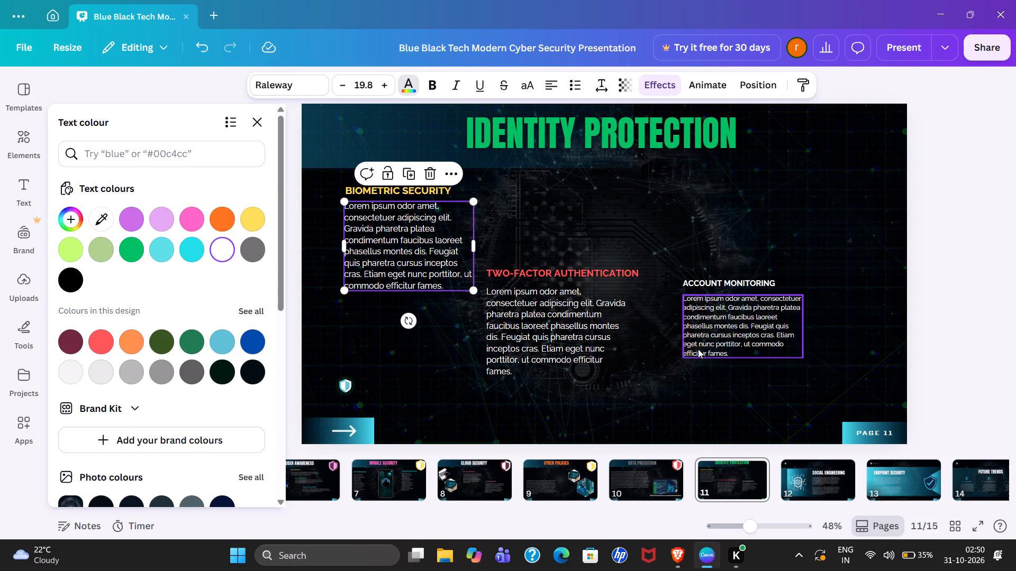
pyautogui.click(707, 345)
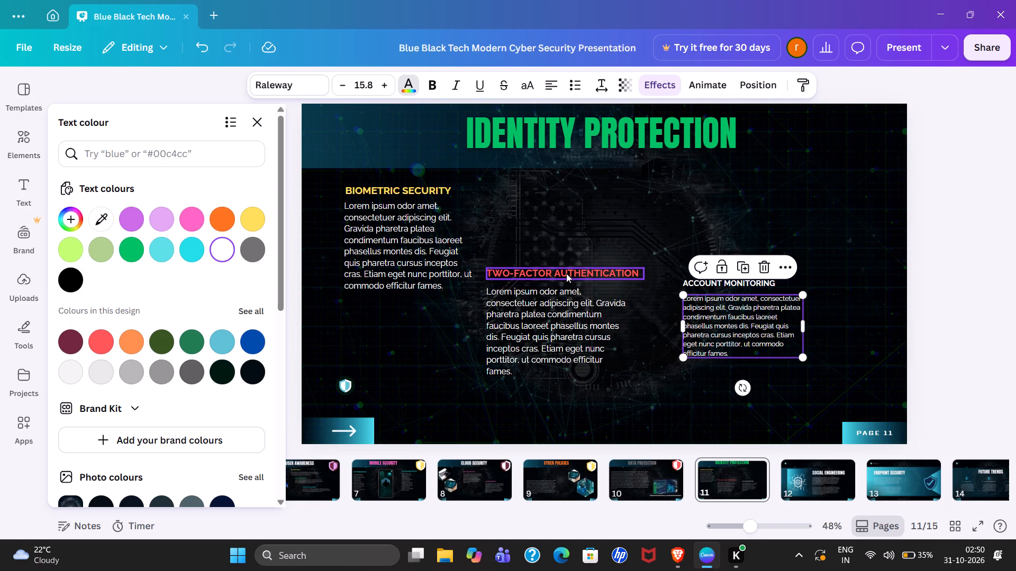
# Move the TWO-FACTOR AUTHENTICATION heading and its paragraph slightly up, keeping their left edges aligned.
pyautogui.moveTo(566, 273); pyautogui.dragTo(570, 263)
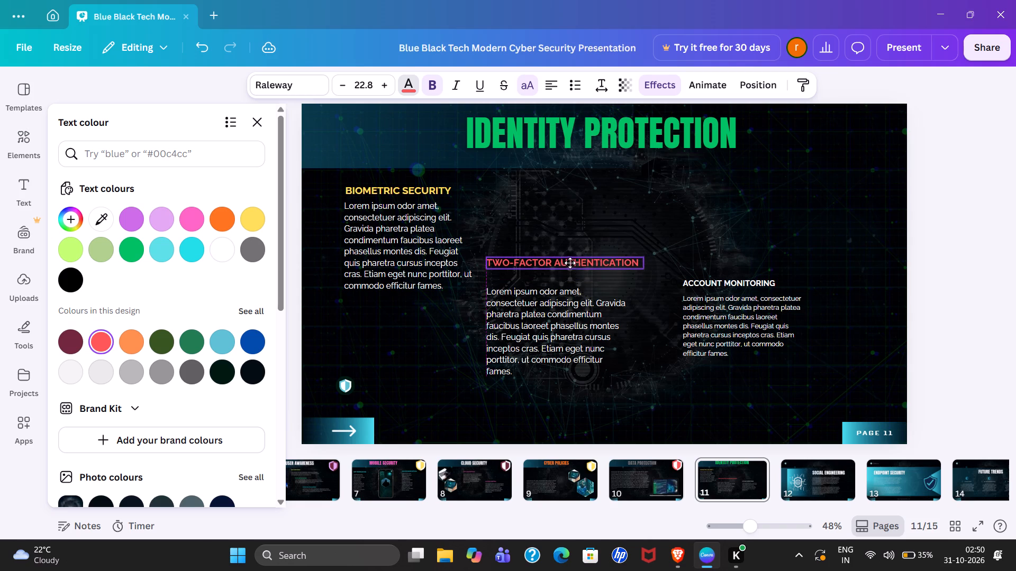
pyautogui.moveTo(542, 345); pyautogui.dragTo(547, 332)
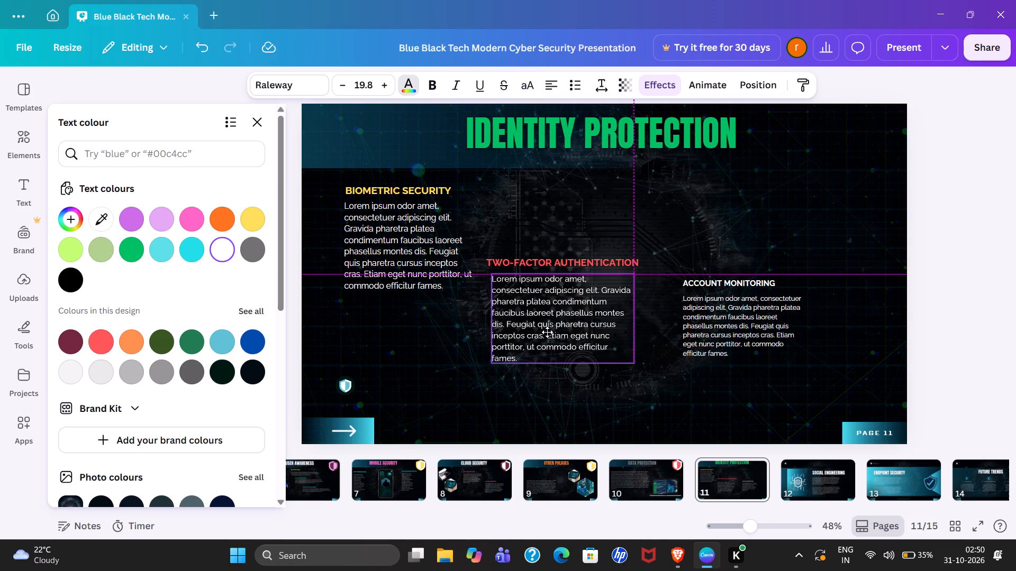
pyautogui.moveTo(547, 332); pyautogui.dragTo(543, 333)
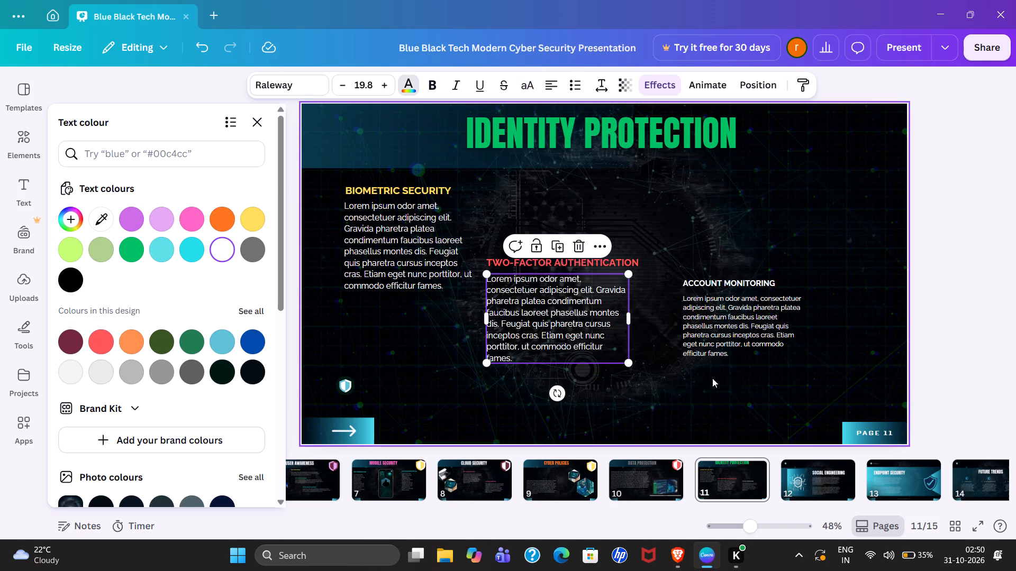
# Set the account monitoring paragraph to font size 19.8 and widen its text box to the right to about the two-factor paragraph's width.
pyautogui.click(722, 355)
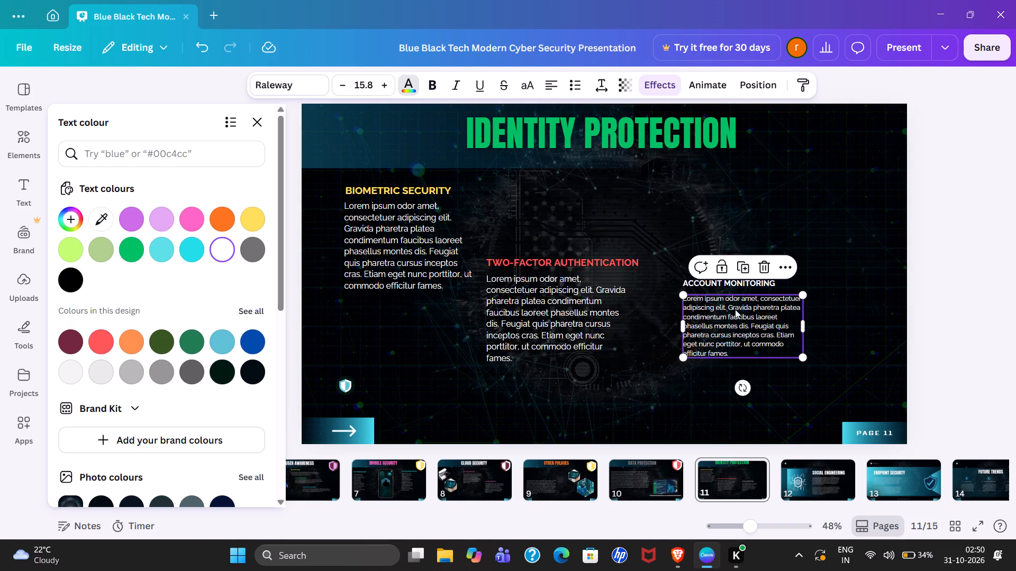
pyautogui.click(522, 345)
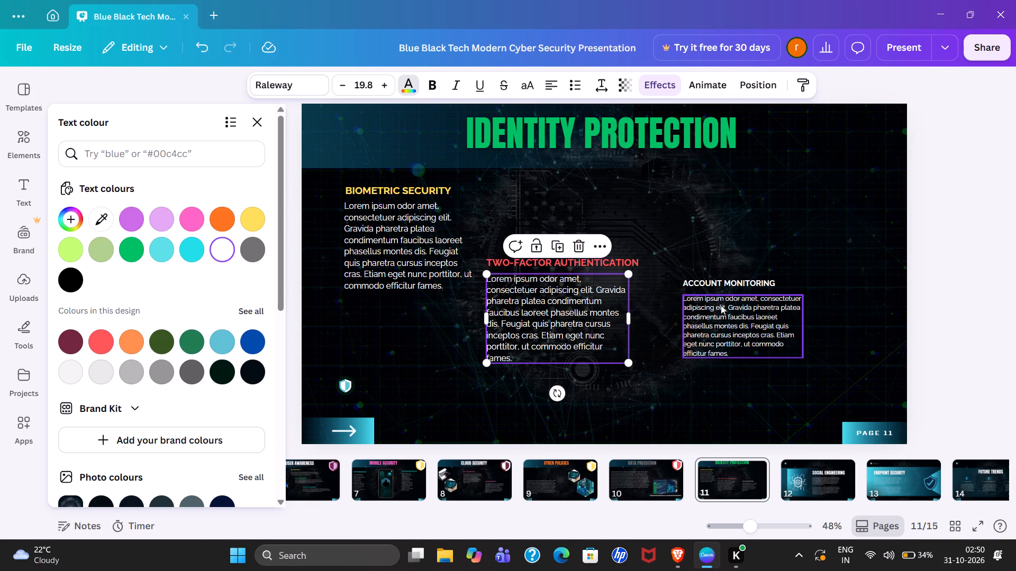
pyautogui.click(721, 305)
pyautogui.click(385, 85)
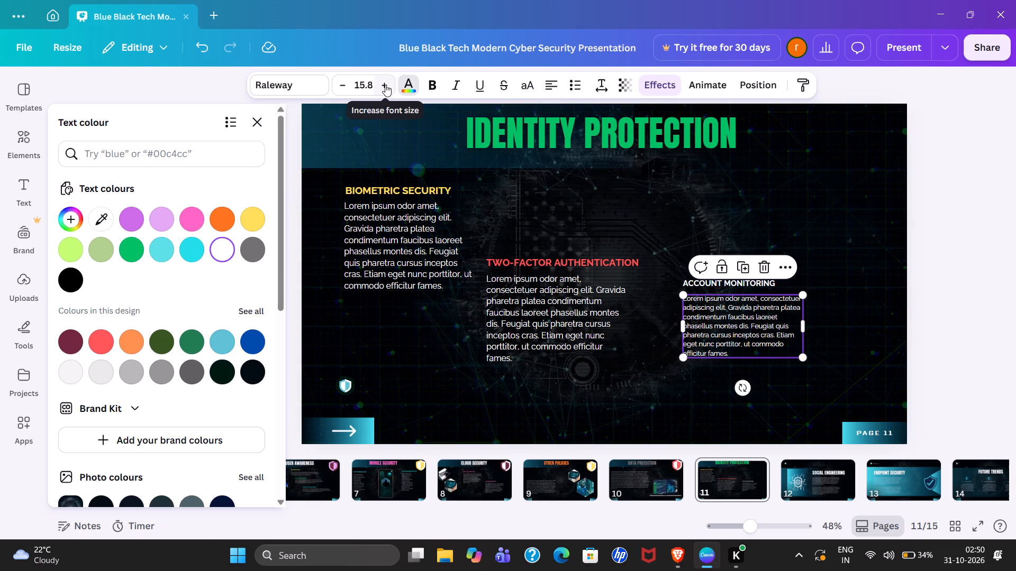
pyautogui.click(385, 85)
pyautogui.click(385, 85)
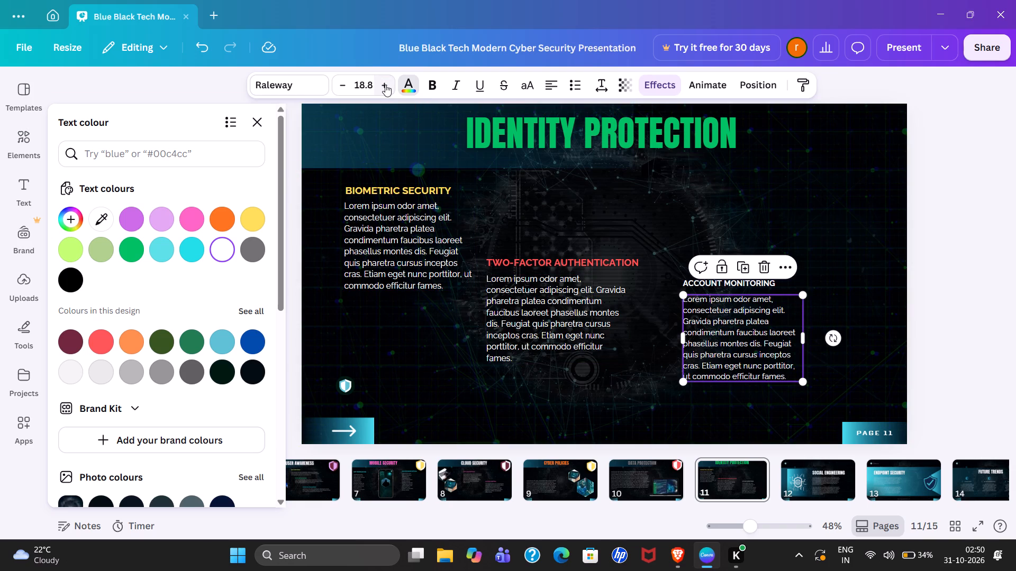
pyautogui.click(385, 85)
pyautogui.click(499, 307)
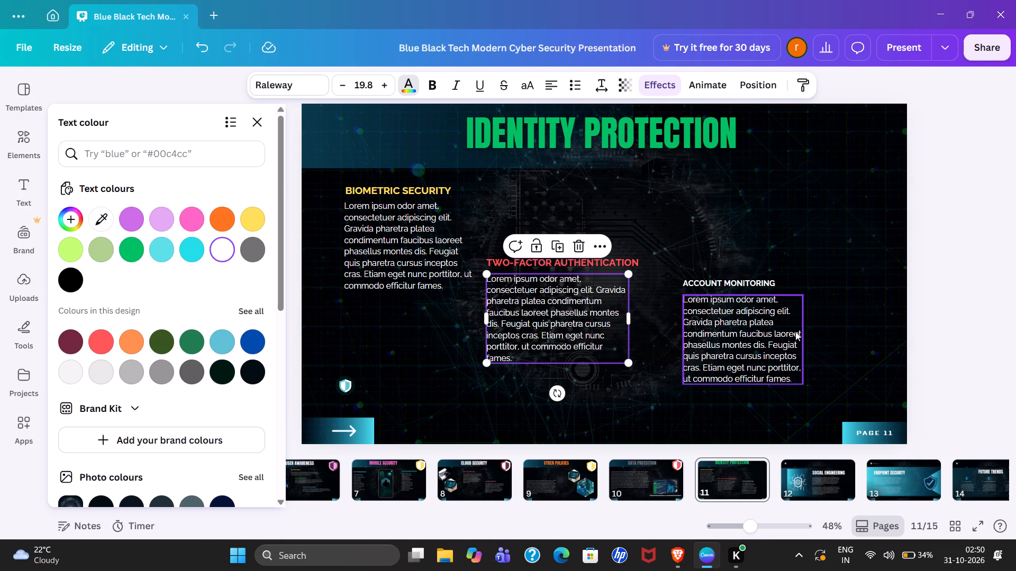
pyautogui.click(774, 338)
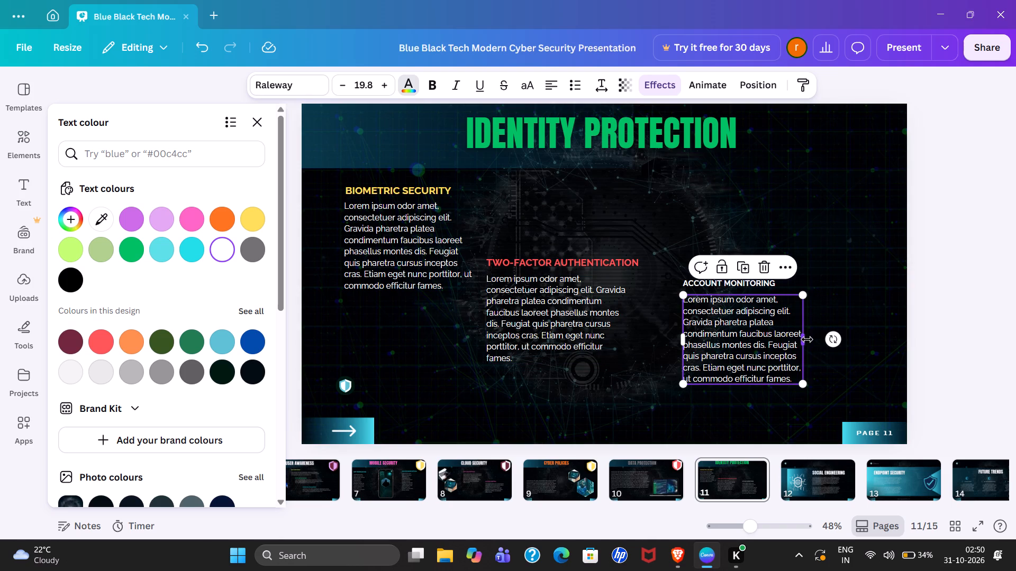
pyautogui.moveTo(807, 338); pyautogui.dragTo(831, 344)
pyautogui.click(733, 337)
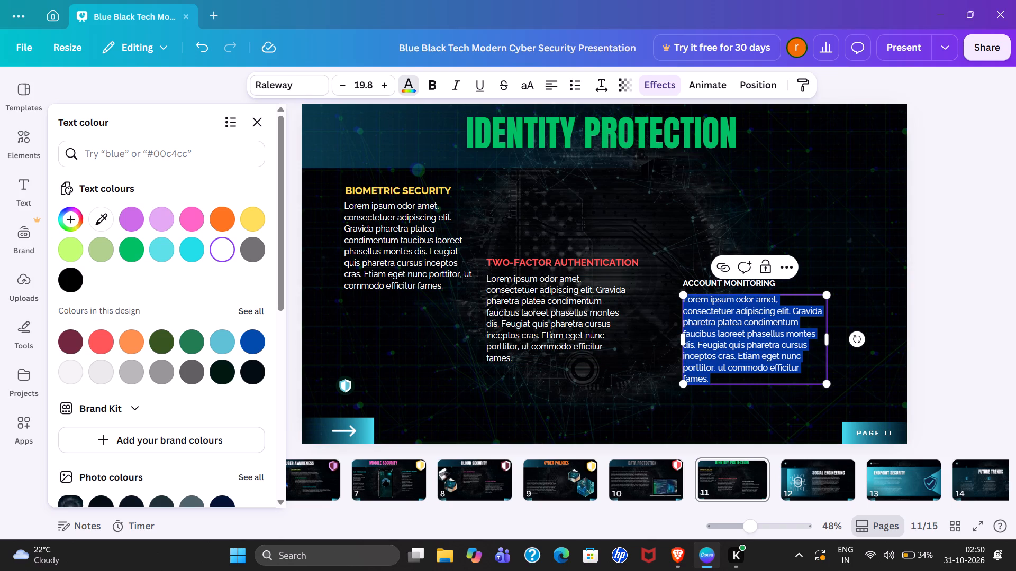
# Move the account monitoring paragraph and its ACCOUNT MONITORING heading down and slightly left, keeping their left edges aligned.
pyautogui.click(643, 331)
pyautogui.moveTo(739, 337); pyautogui.dragTo(725, 349)
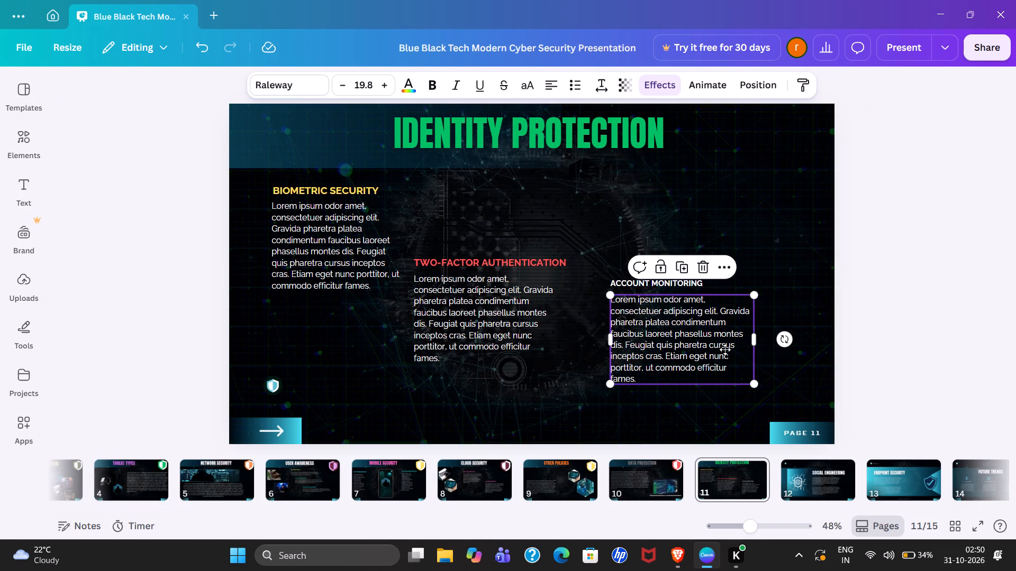
pyautogui.moveTo(725, 349); pyautogui.dragTo(738, 363)
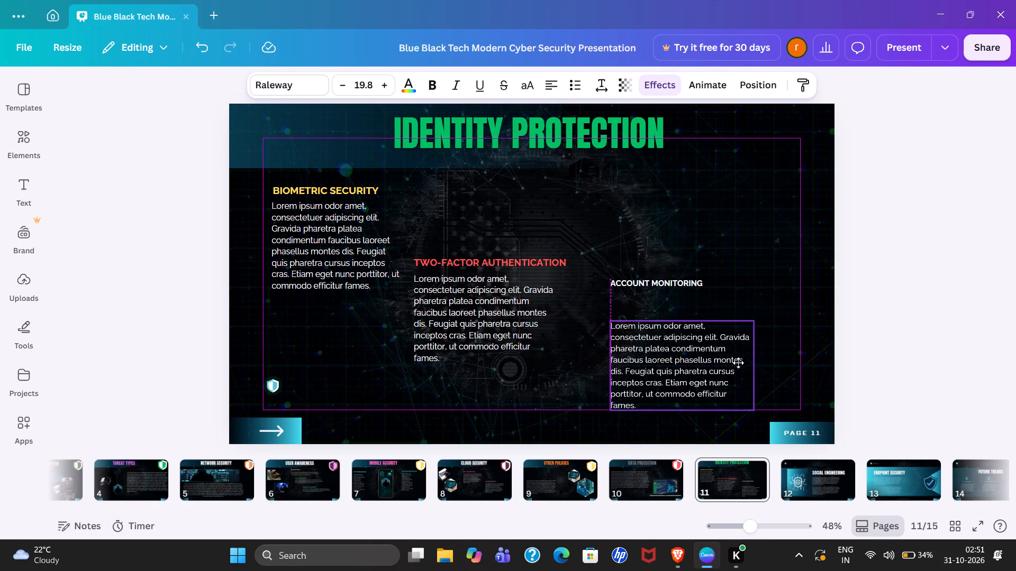
pyautogui.moveTo(738, 363); pyautogui.dragTo(729, 378)
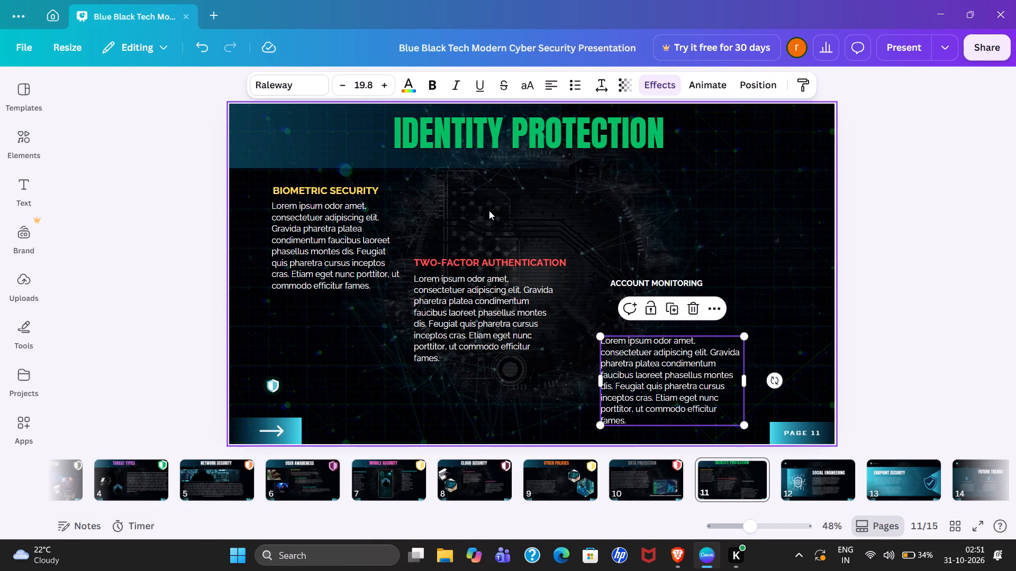
pyautogui.moveTo(666, 281); pyautogui.dragTo(659, 306)
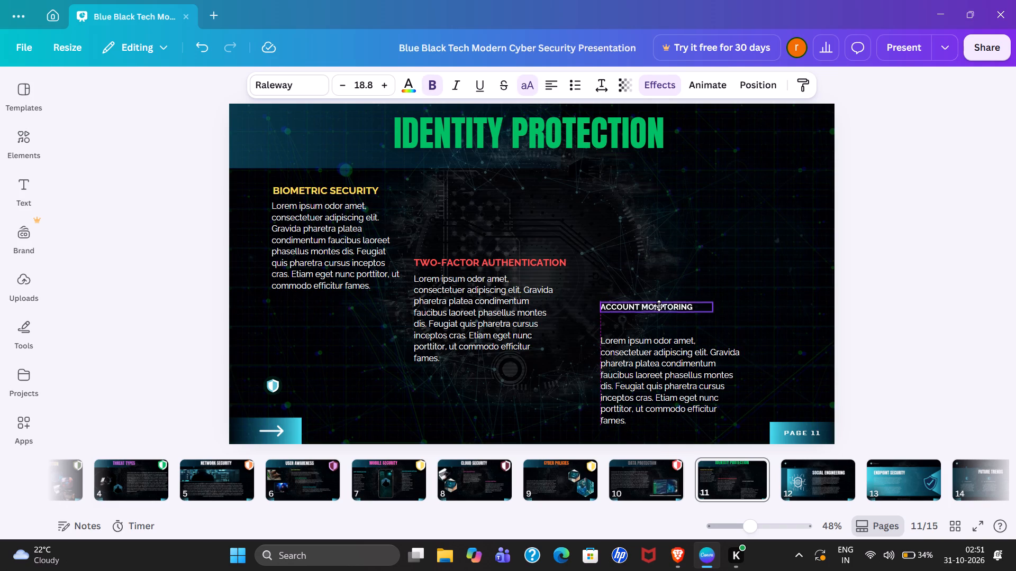
pyautogui.moveTo(659, 306); pyautogui.dragTo(657, 309)
# Set the ACCOUNT MONITORING heading to font size 22.8, matching the TWO-FACTOR AUTHENTICATION heading.
pyautogui.click(387, 81)
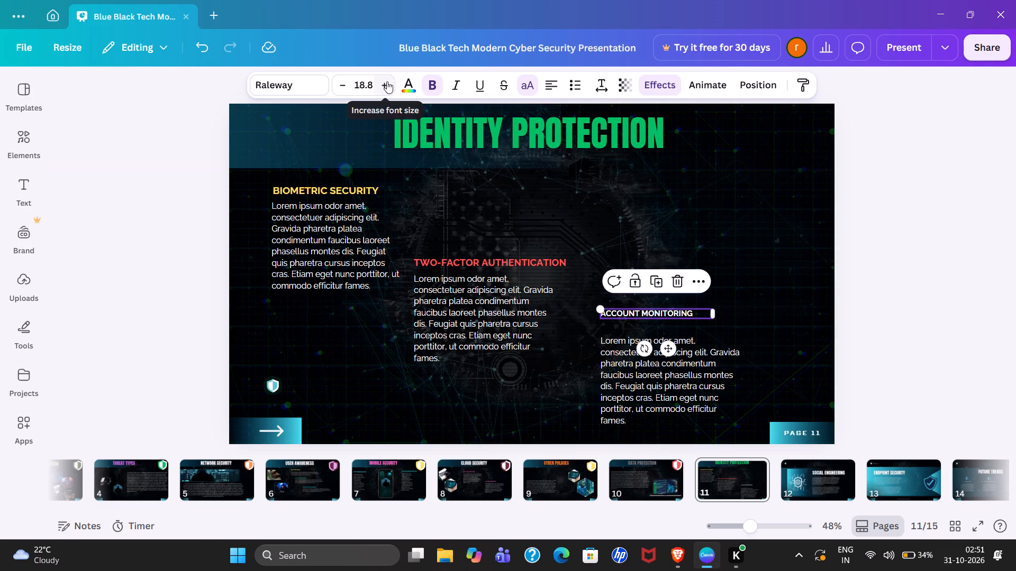
pyautogui.click(387, 81)
pyautogui.click(387, 81)
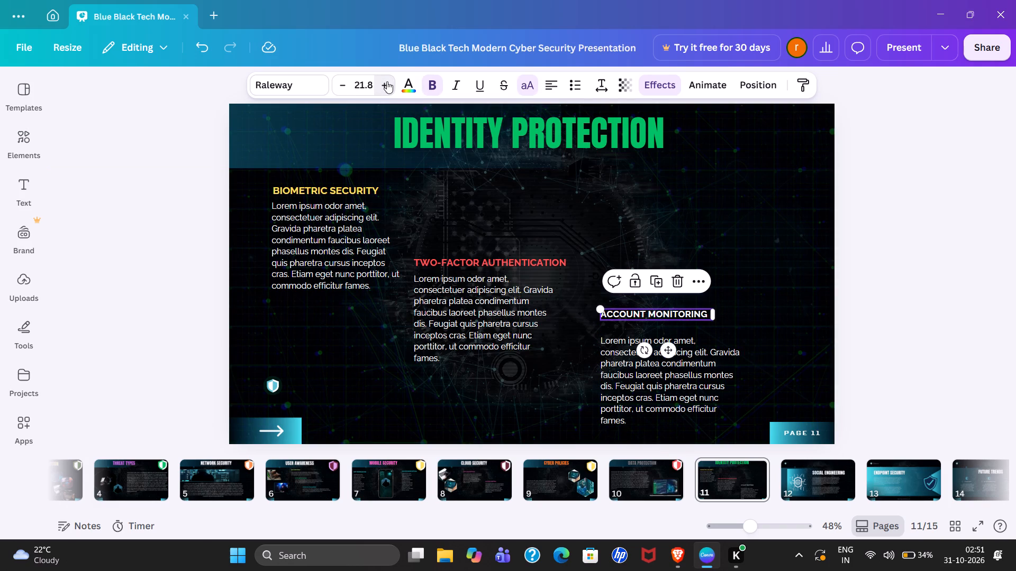
pyautogui.click(438, 260)
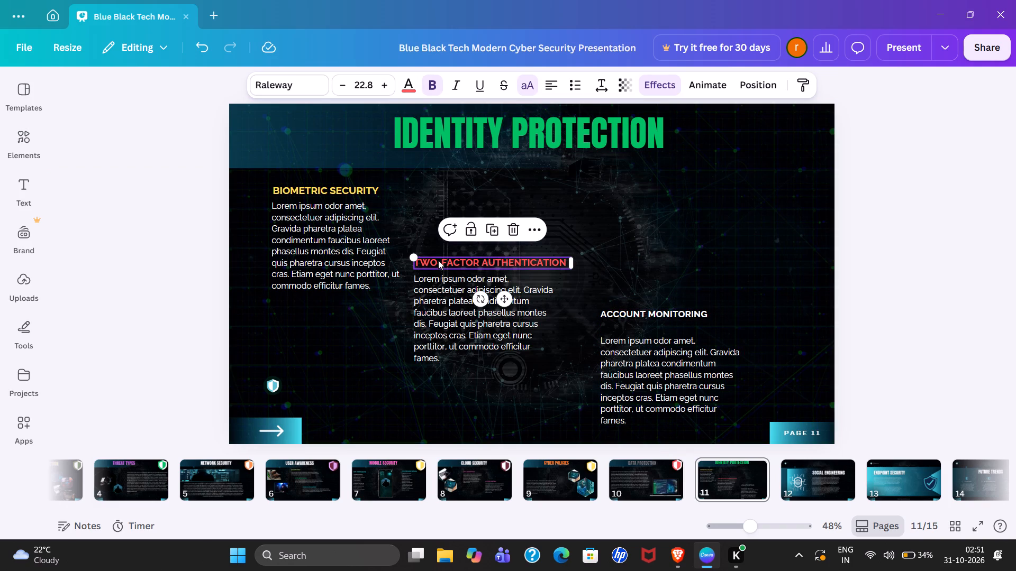
pyautogui.click(640, 320)
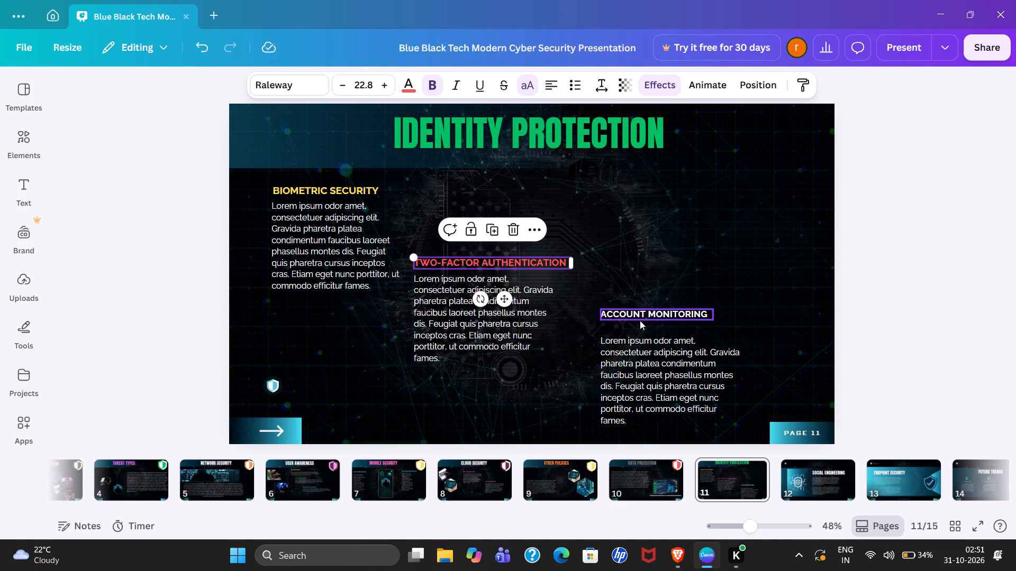
pyautogui.click(387, 89)
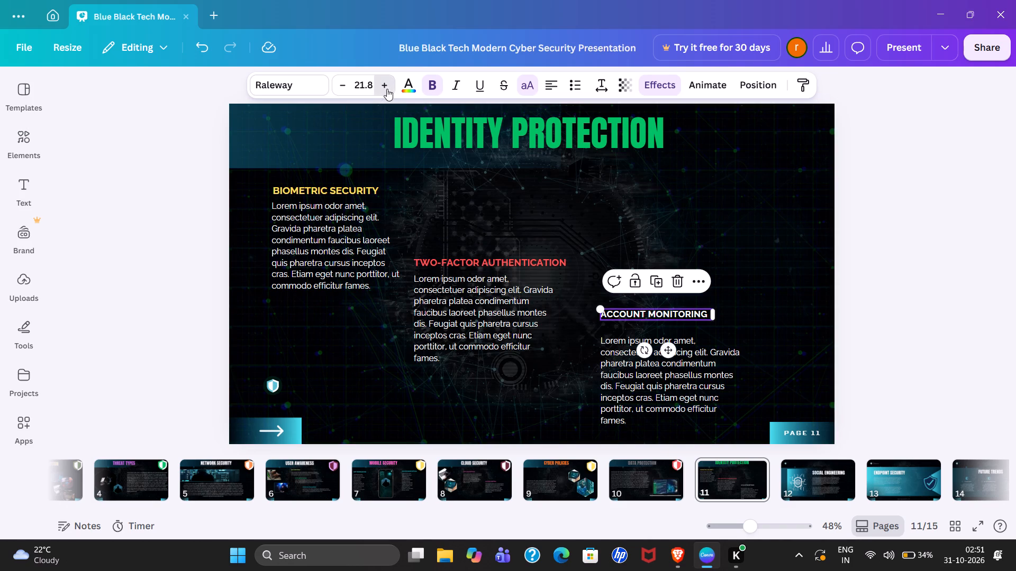
# Recolour the ACCOUNT MONITORING heading pink (#ff66c4), trying magenta (#cb6ce6) before settling on it.
pyautogui.click(406, 82)
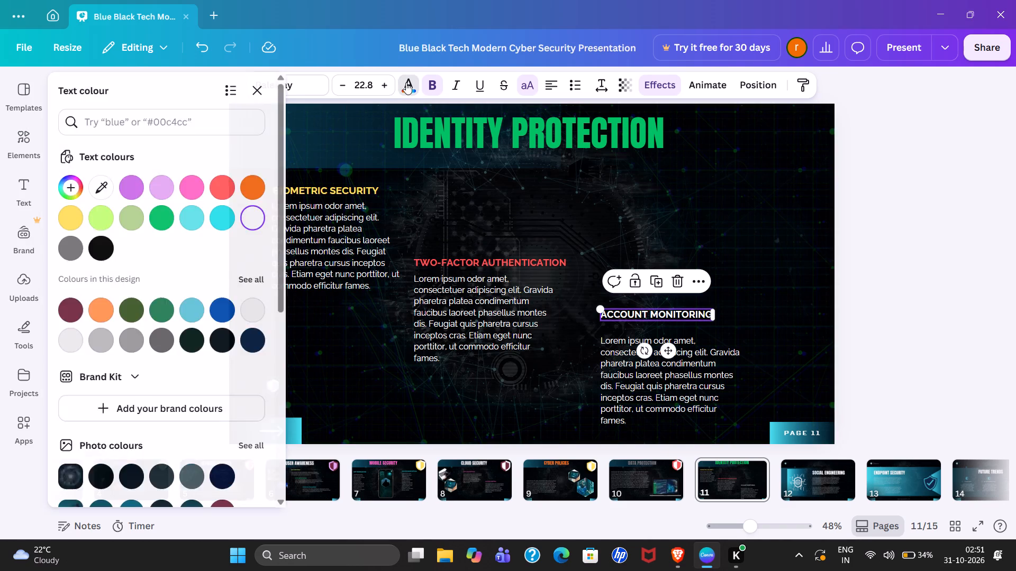
pyautogui.click(189, 217)
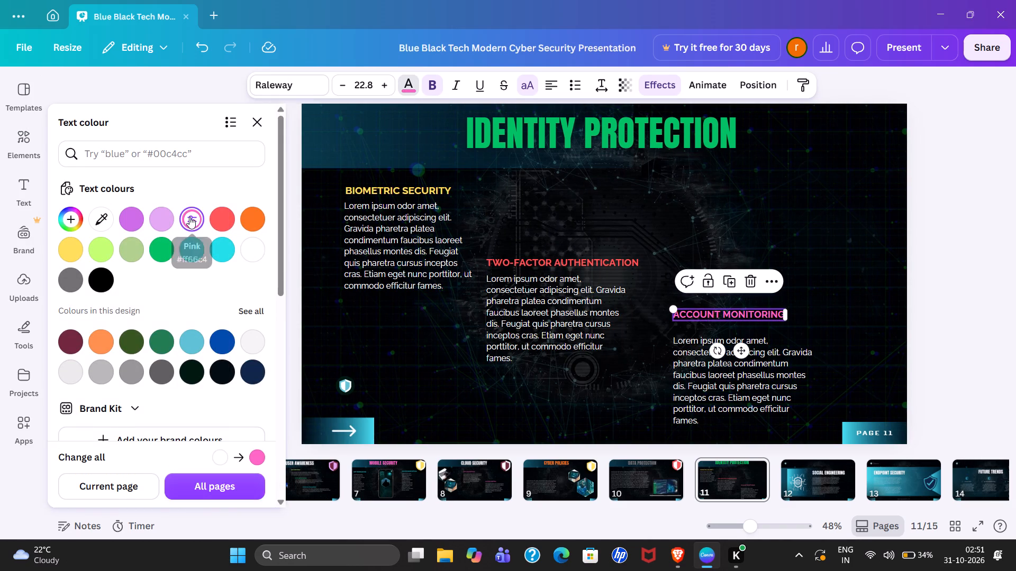
pyautogui.click(159, 216)
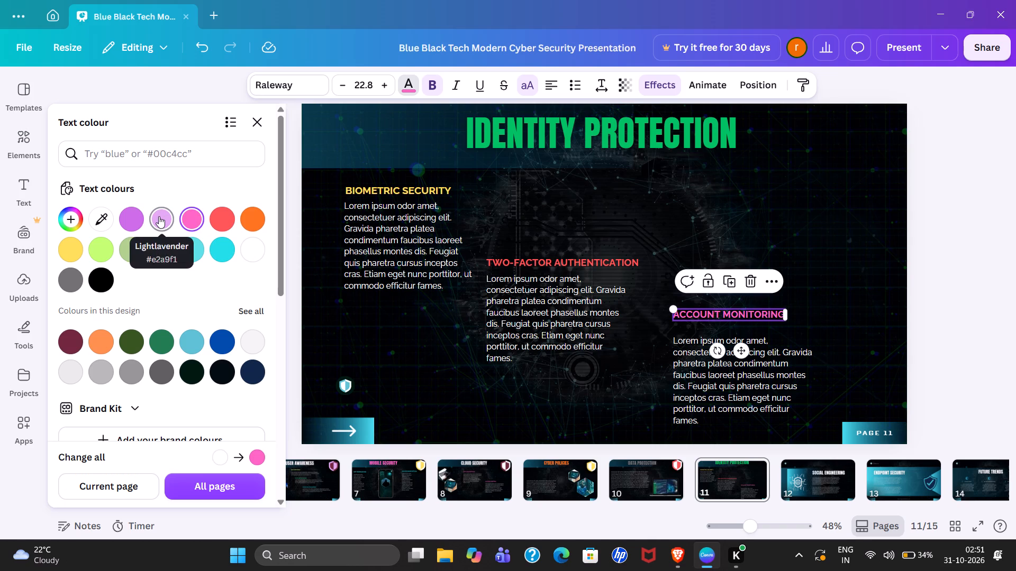
pyautogui.click(127, 218)
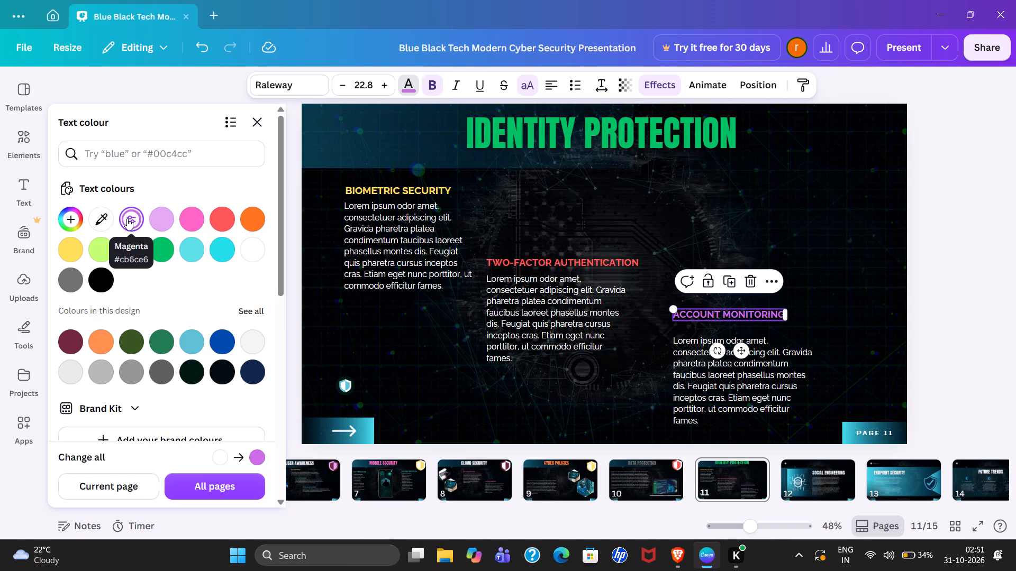
pyautogui.click(193, 216)
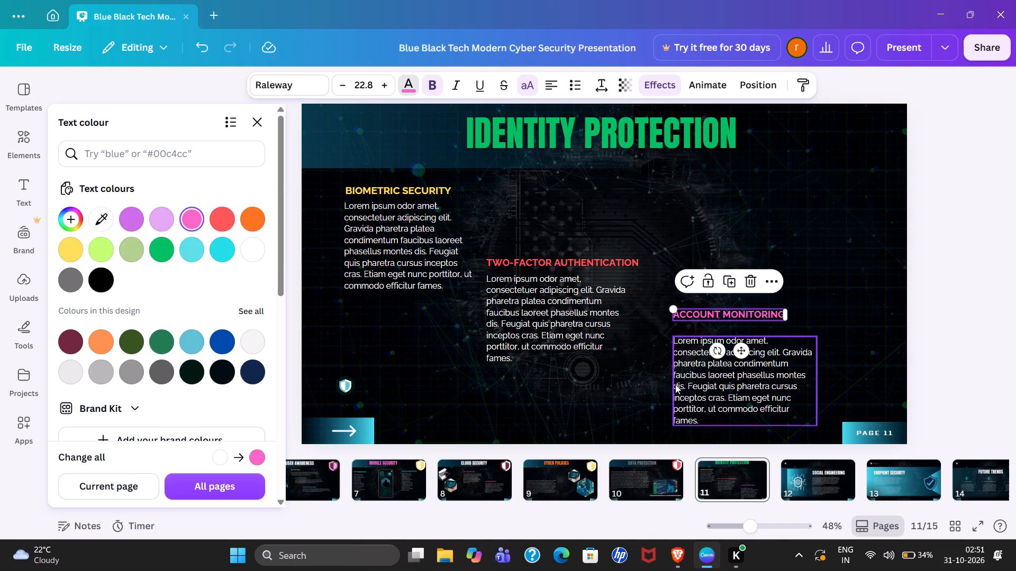
# Nudge the account monitoring paragraph slightly up towards its heading.
pyautogui.moveTo(676, 382); pyautogui.dragTo(676, 376)
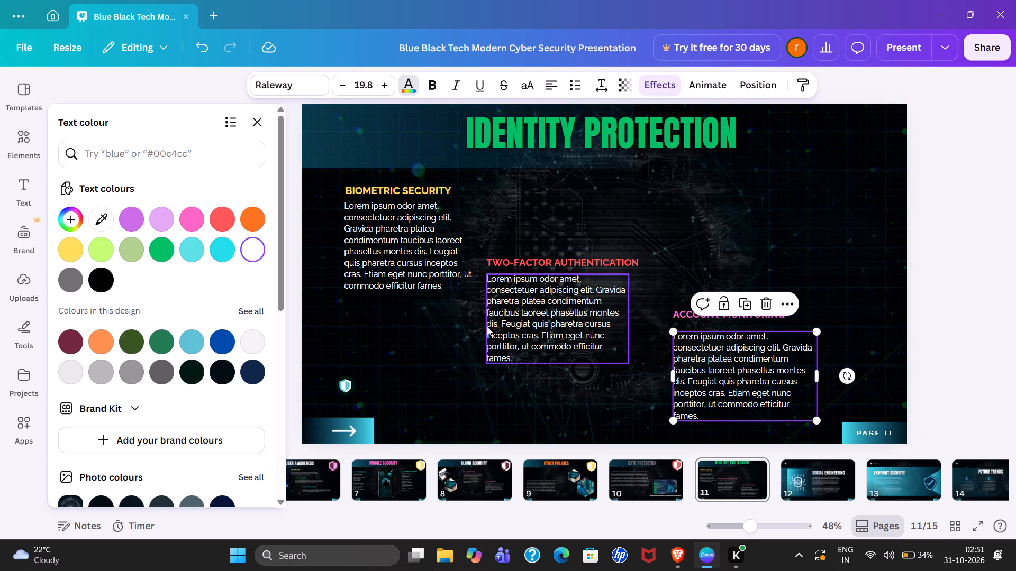
# Move the small shield icon to the slide's top-right corner and enlarge it to about one fifth of the slide's width.
pyautogui.moveTo(342, 392); pyautogui.dragTo(764, 161)
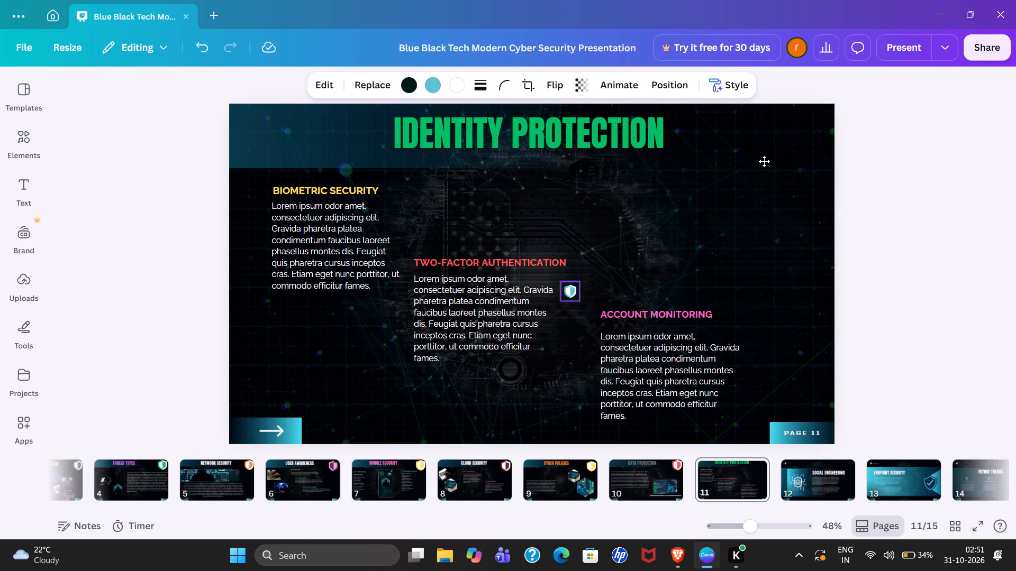
pyautogui.moveTo(764, 161); pyautogui.dragTo(790, 130)
pyautogui.moveTo(767, 136); pyautogui.dragTo(752, 148)
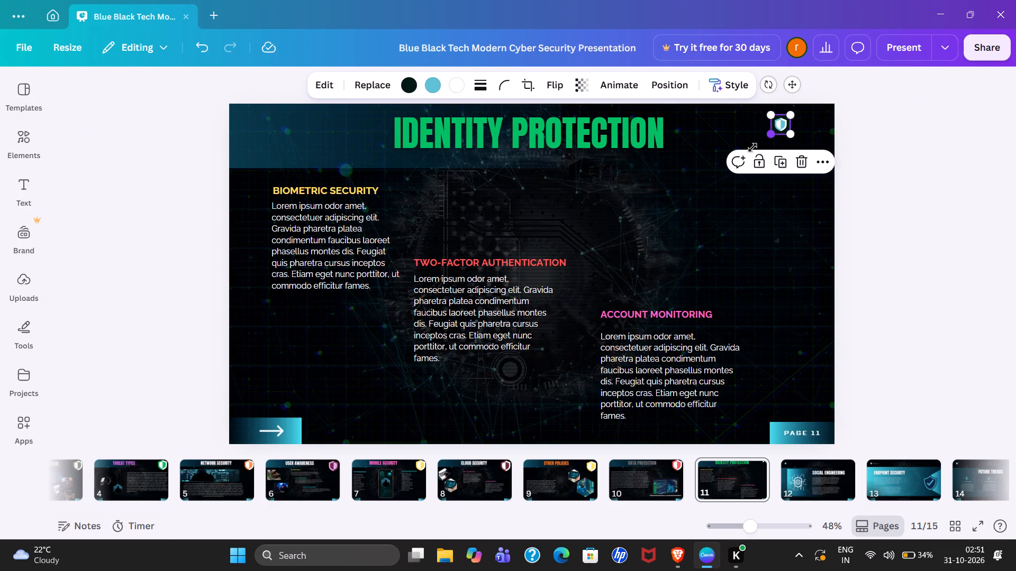
pyautogui.moveTo(752, 148); pyautogui.dragTo(714, 195)
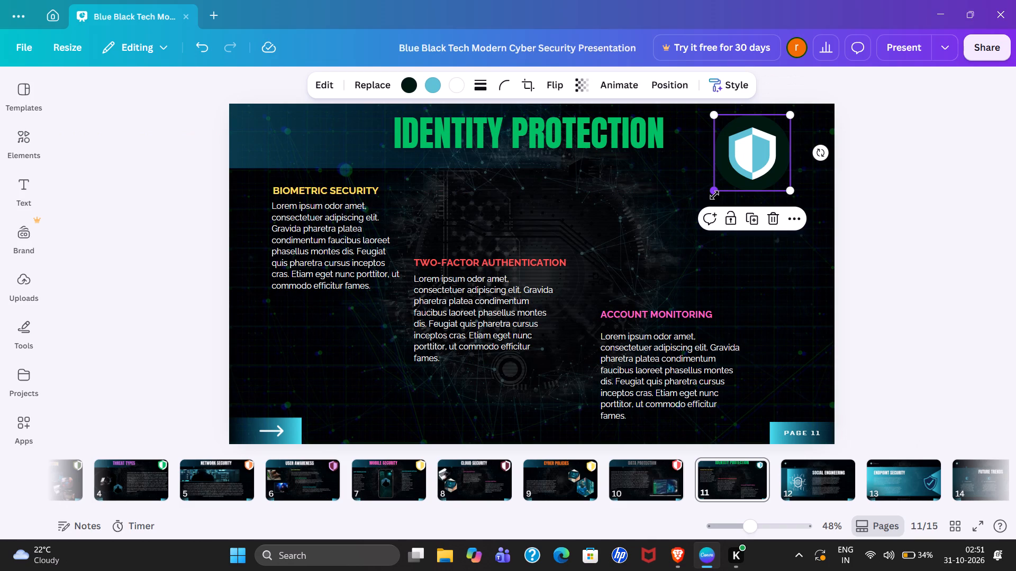
pyautogui.moveTo(714, 195); pyautogui.dragTo(693, 336)
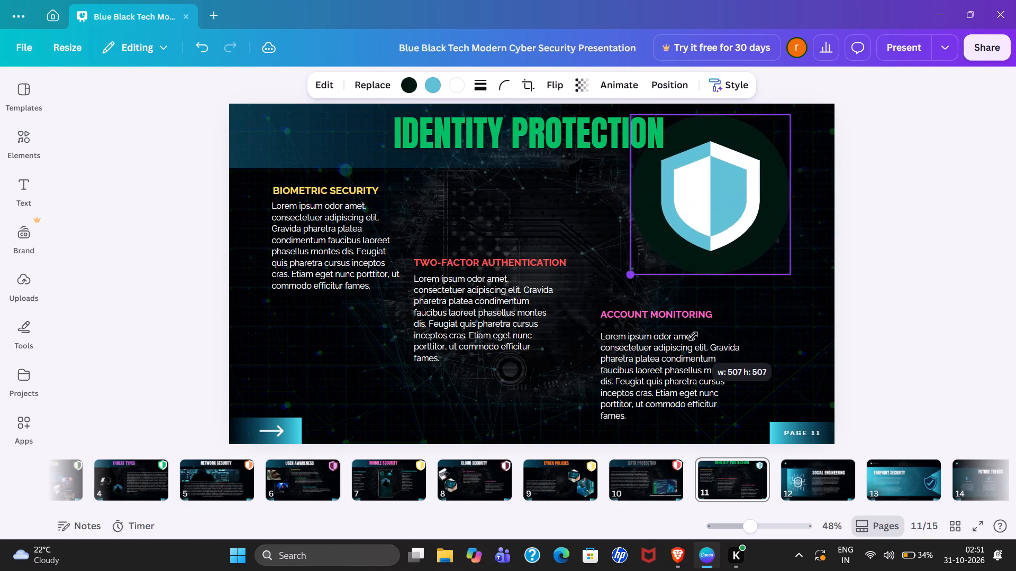
pyautogui.moveTo(693, 336); pyautogui.dragTo(720, 292)
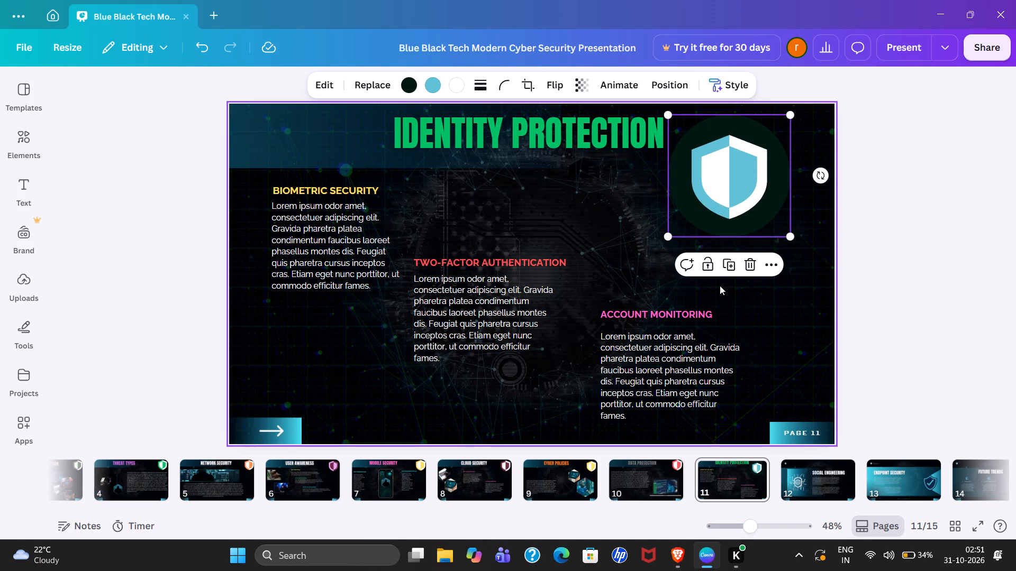
pyautogui.moveTo(720, 177); pyautogui.dragTo(775, 158)
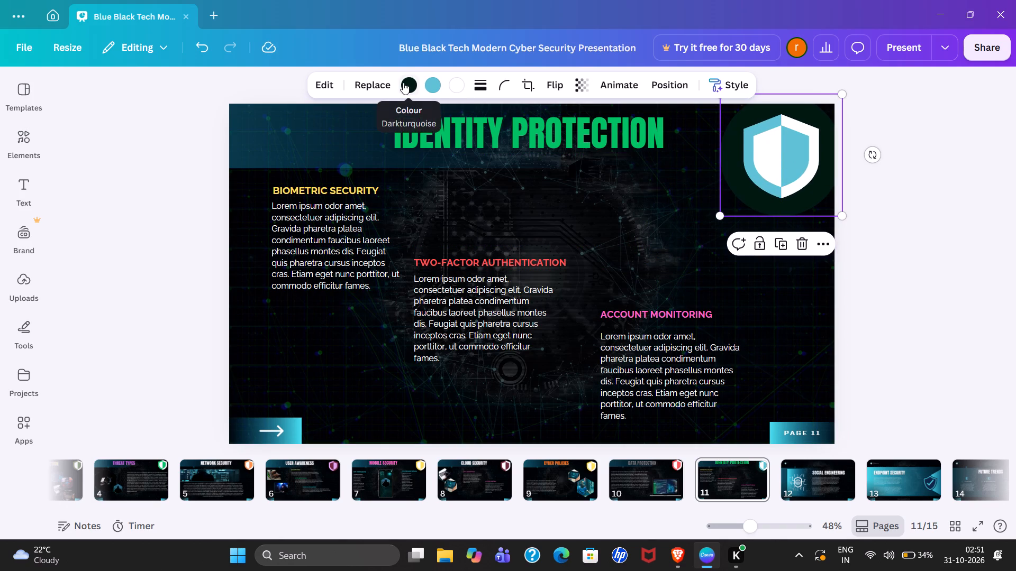
# Change the shield icon's dark green background circle to black.
pyautogui.click(403, 82)
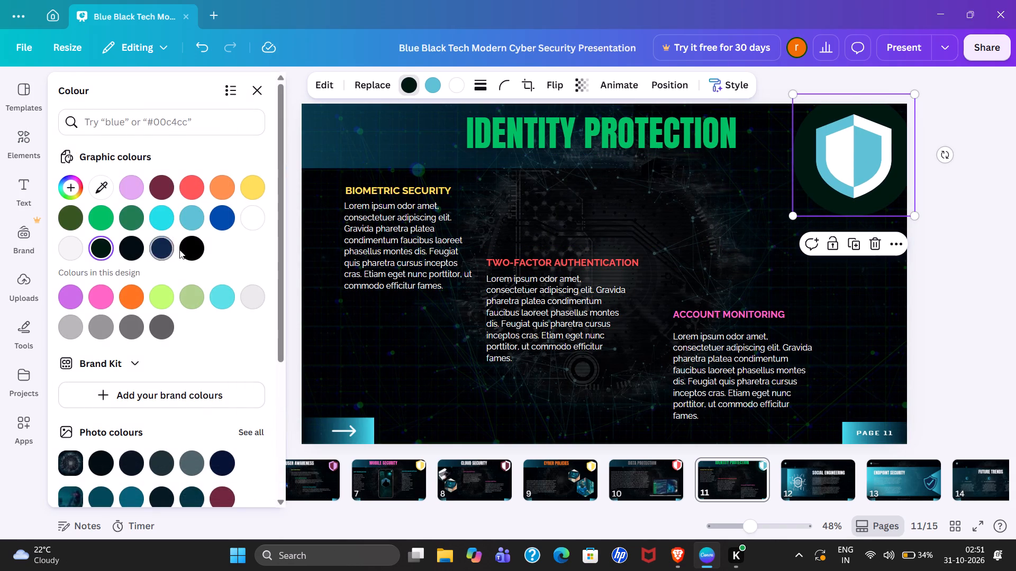
pyautogui.click(196, 247)
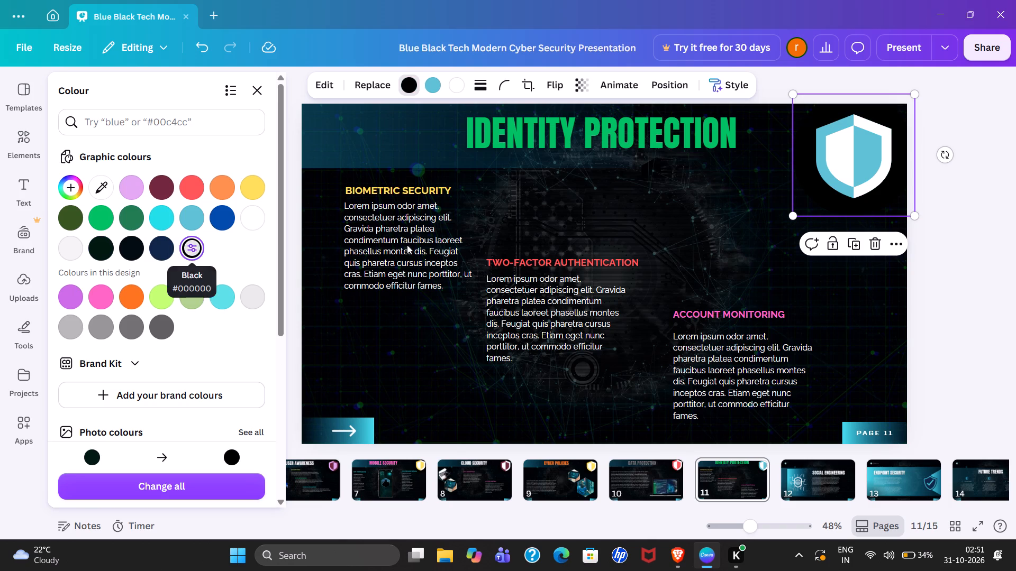
# Replace the shield icon's blue with magenta, trying near-black, white, yellow and light lavender along the way.
pyautogui.click(432, 82)
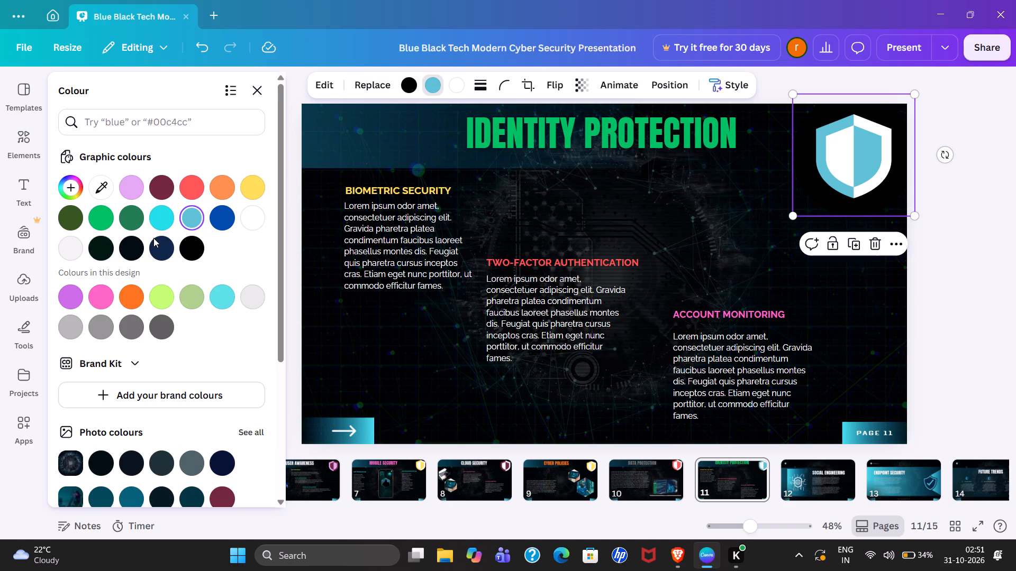
pyautogui.click(136, 247)
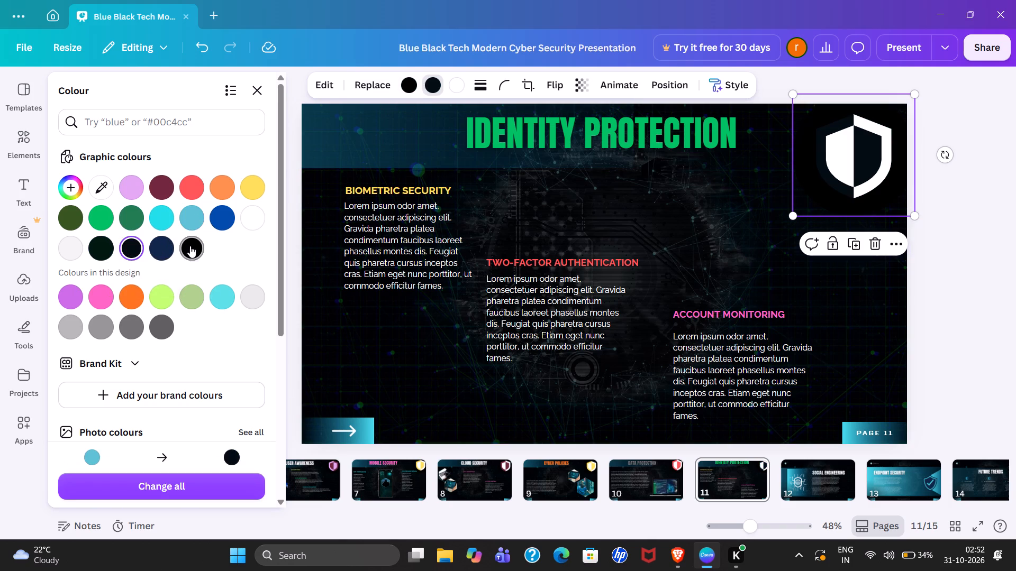
pyautogui.click(251, 216)
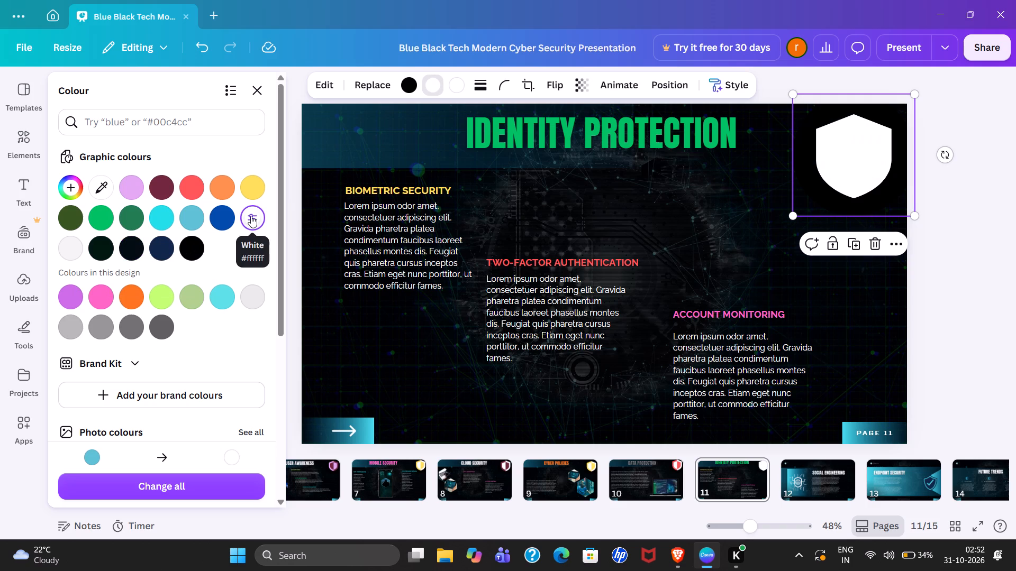
pyautogui.click(255, 182)
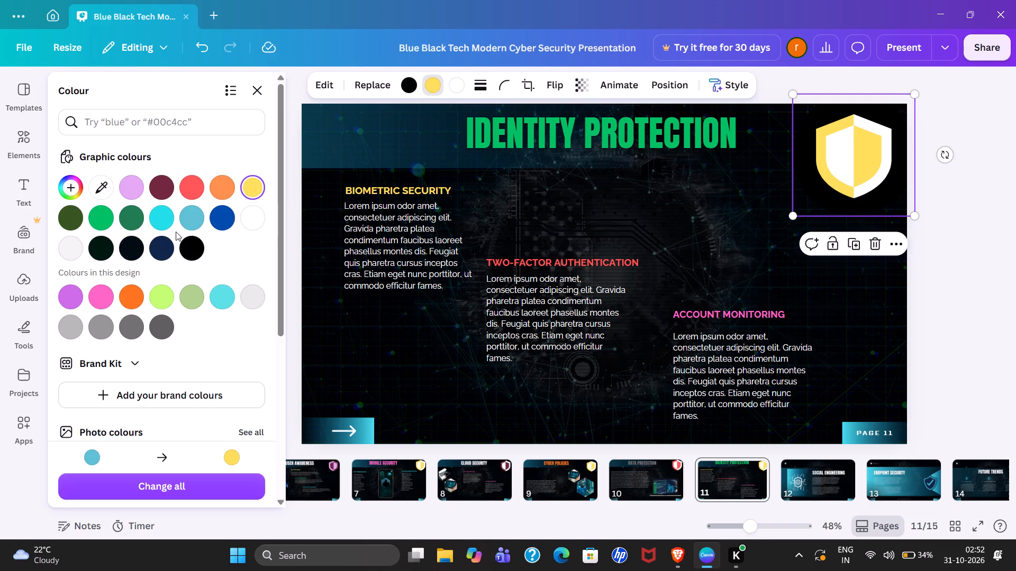
pyautogui.scroll(-4, 176, 232)
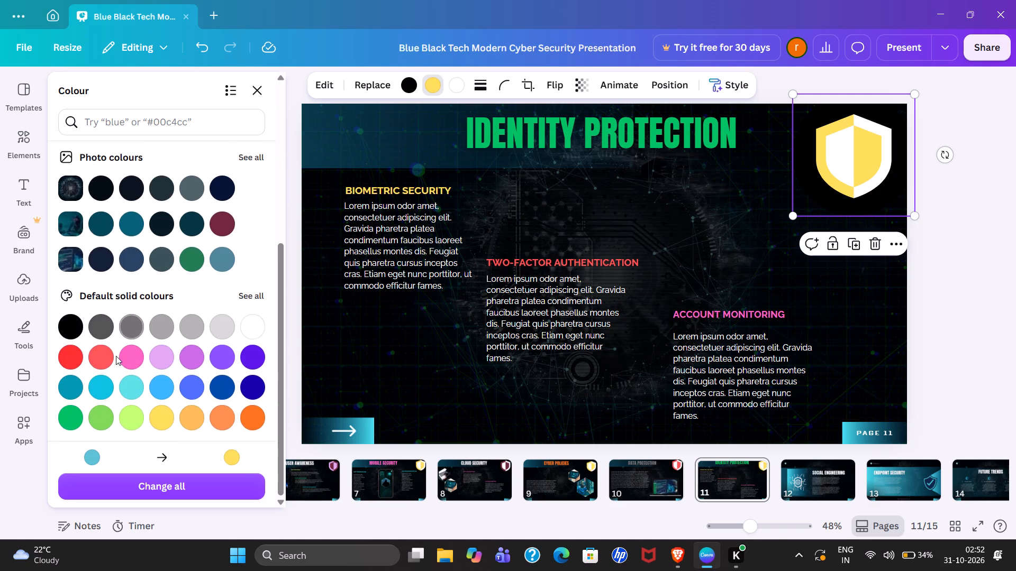
pyautogui.click(187, 352)
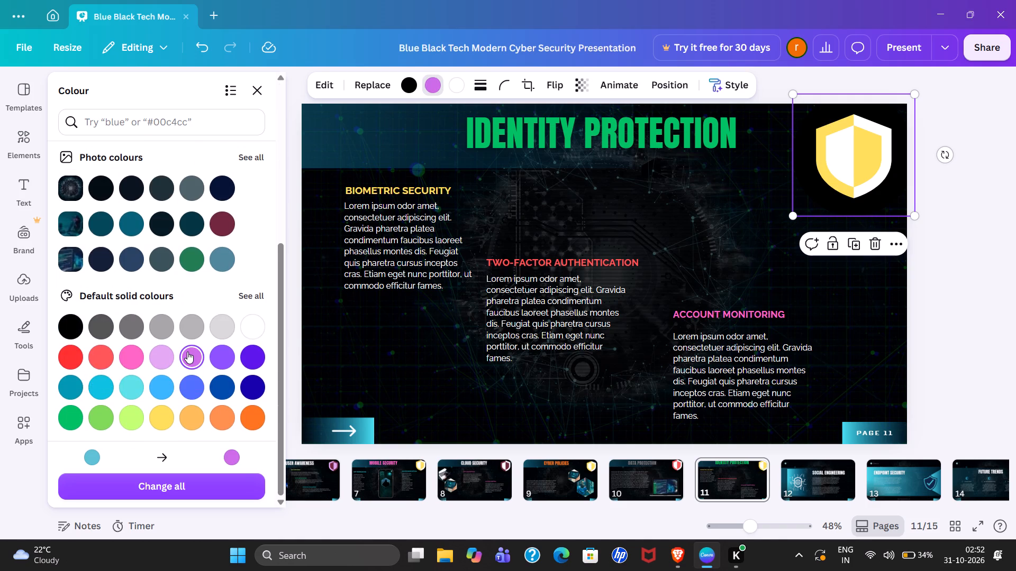
pyautogui.click(168, 363)
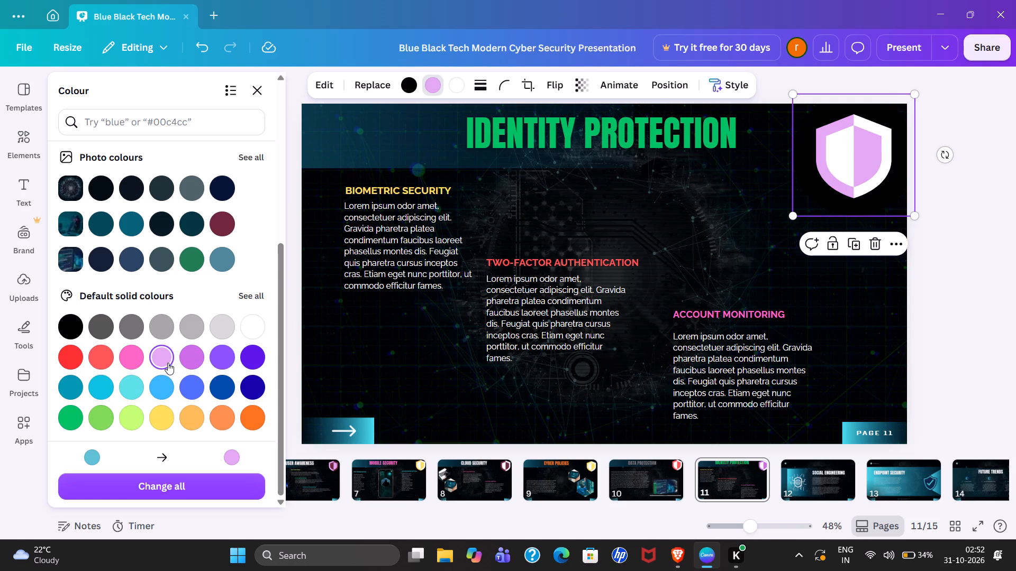
pyautogui.doubleClick(191, 360)
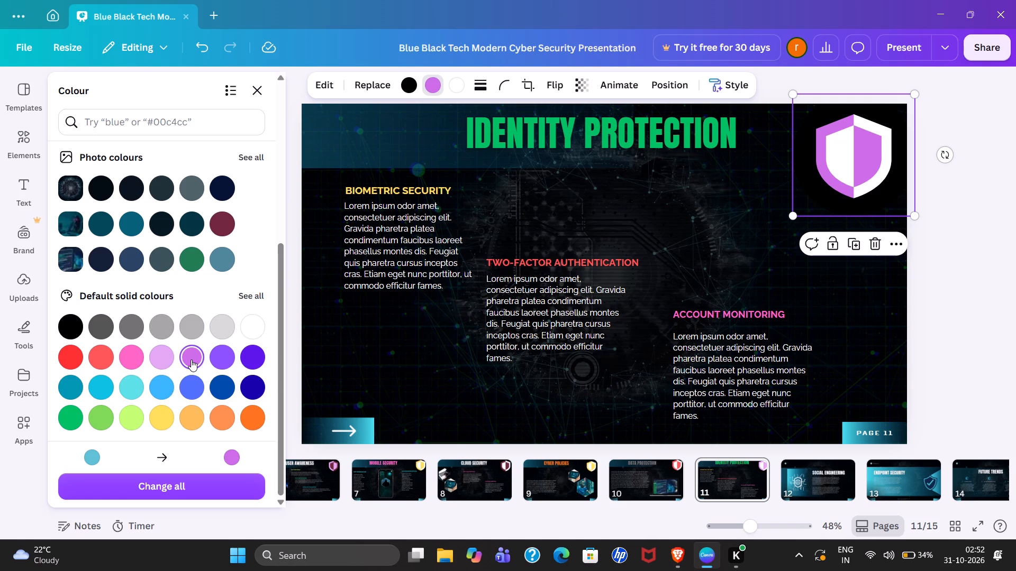
# On SOCIAL ENGINEERING slide 12, move the white globe-shield circuit graphic to the right side, over the paragraphs' right ends.
pyautogui.click(802, 471)
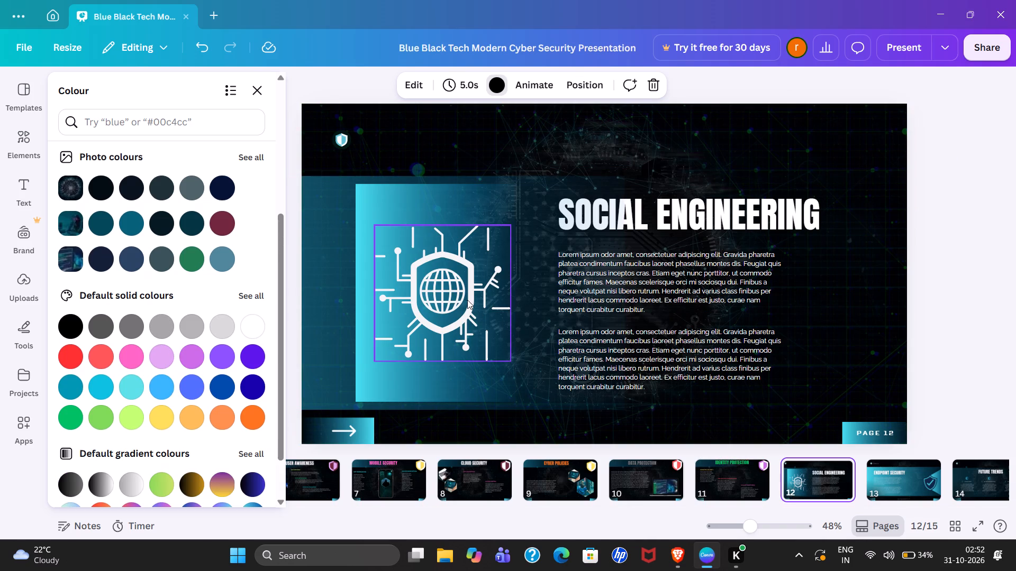
pyautogui.moveTo(466, 299); pyautogui.dragTo(794, 283)
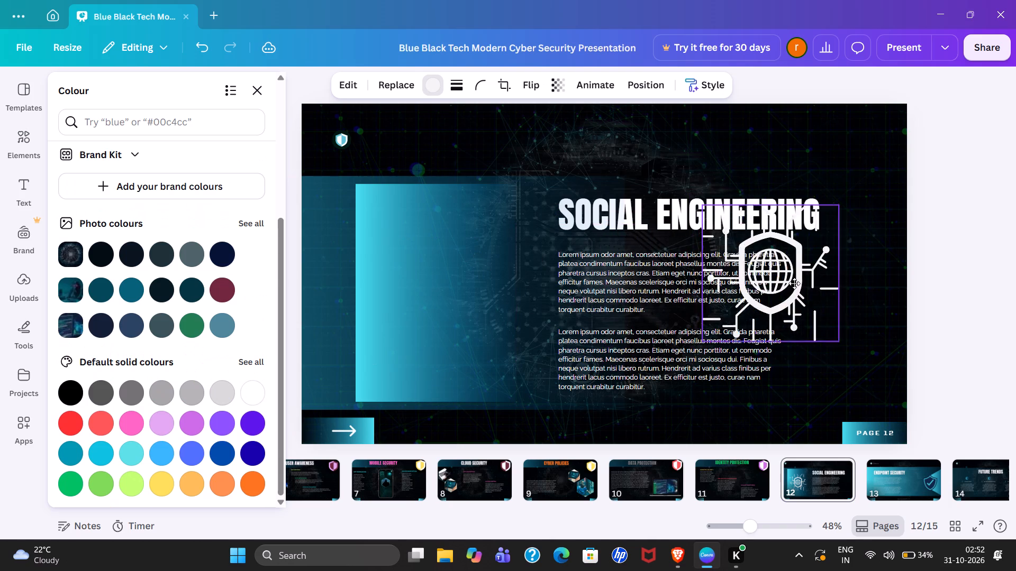
pyautogui.moveTo(794, 283); pyautogui.dragTo(826, 311)
# Delete the bright turquoise gradient rectangle on the left of slide 12.
pyautogui.click(485, 303)
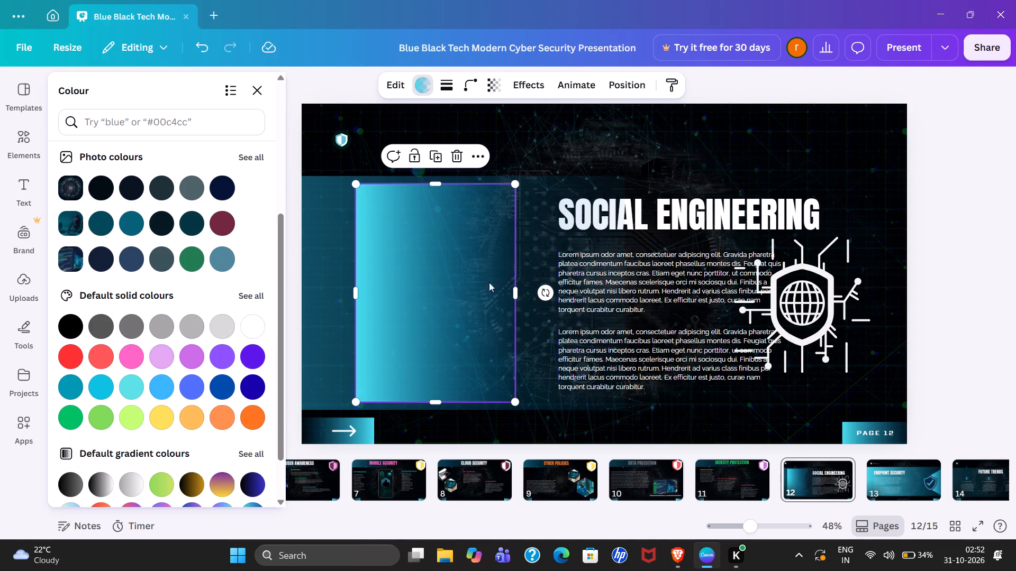
pyautogui.click(457, 159)
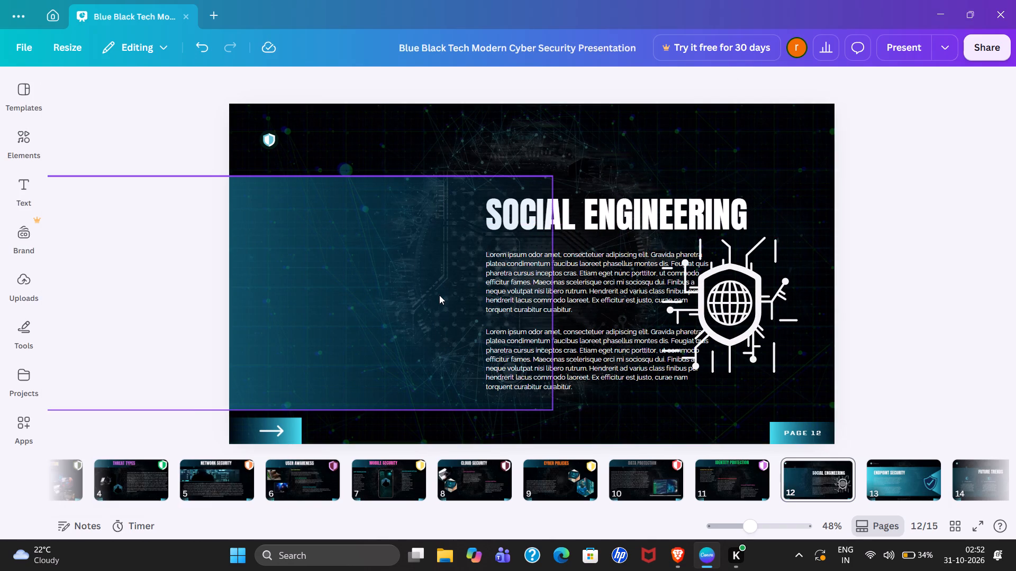
# Shorten slide 12's dark teal gradient rectangle to a band about 331 high and place it on the left, clear of the shield icon.
pyautogui.moveTo(439, 295); pyautogui.dragTo(395, 195)
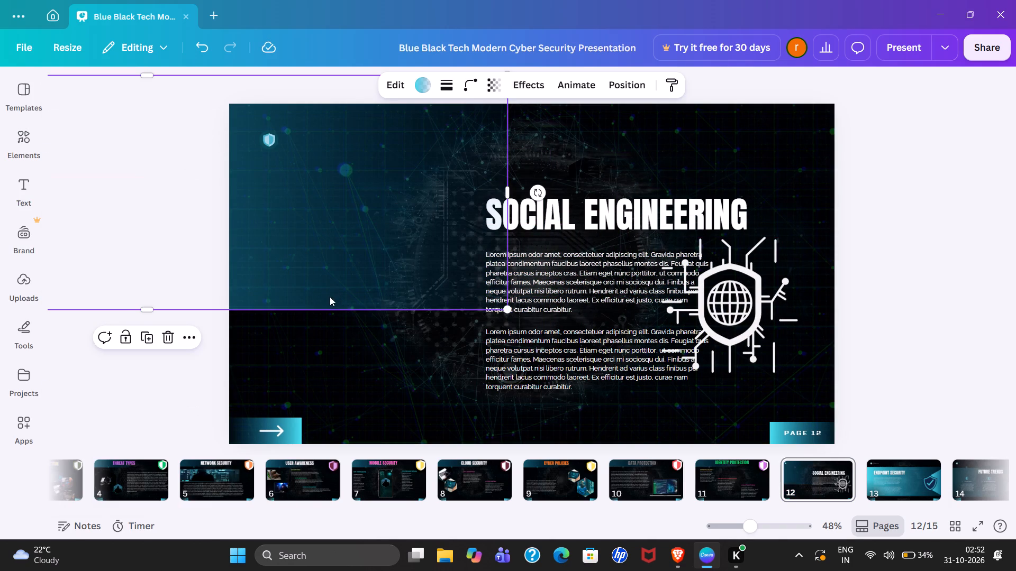
pyautogui.moveTo(323, 312); pyautogui.dragTo(358, 184)
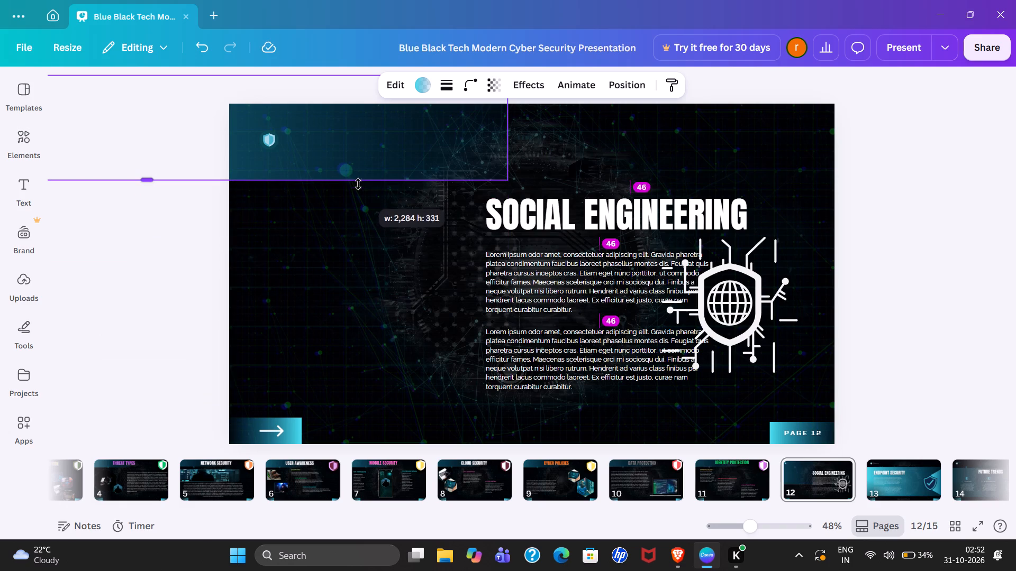
pyautogui.moveTo(358, 184); pyautogui.dragTo(358, 182)
pyautogui.moveTo(383, 140); pyautogui.dragTo(400, 126)
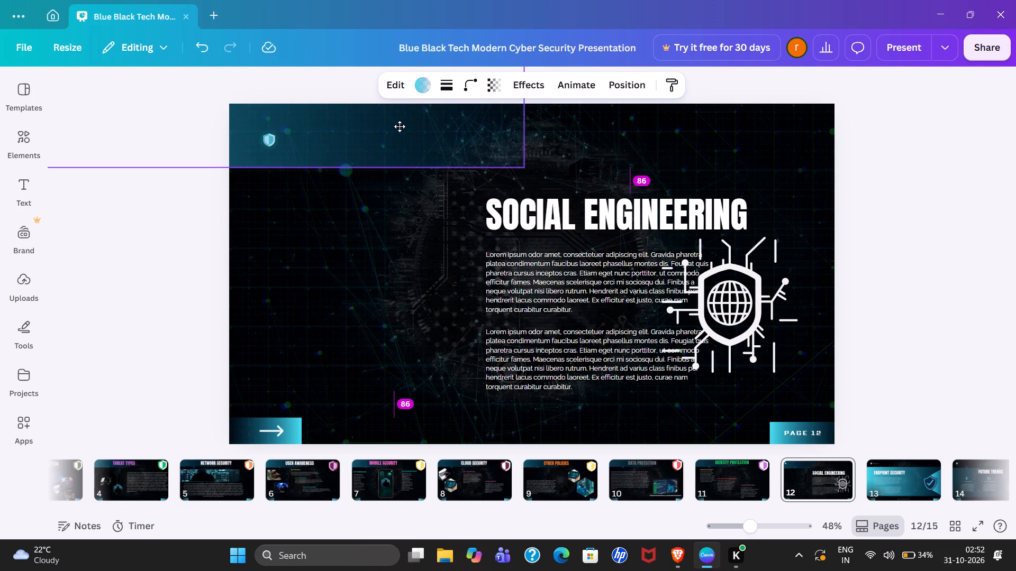
pyautogui.moveTo(400, 126); pyautogui.dragTo(398, 135)
pyautogui.moveTo(266, 152); pyautogui.dragTo(263, 312)
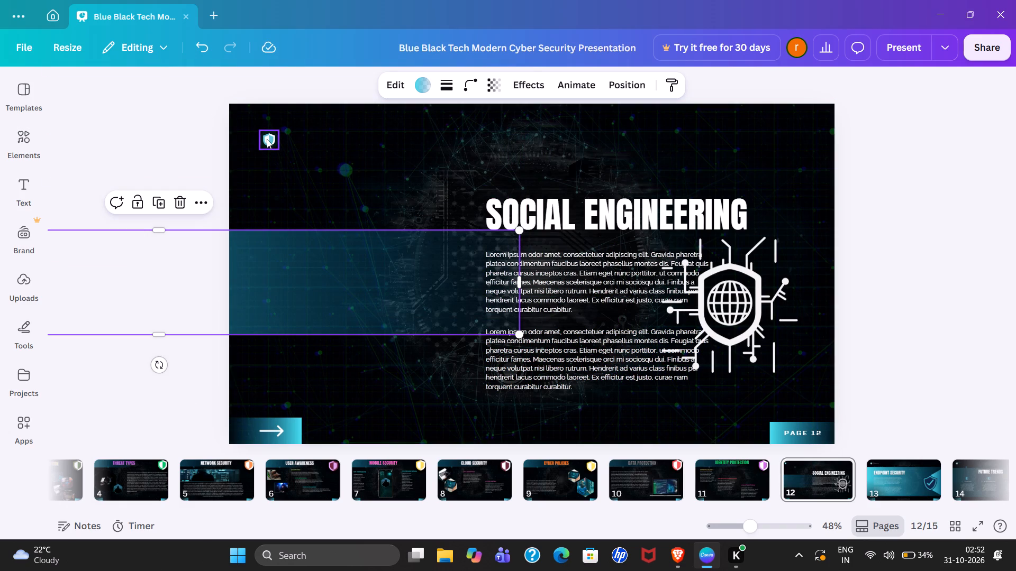
# Move the small shield icon from the slide's upper left to its upper-right corner.
pyautogui.click(267, 139)
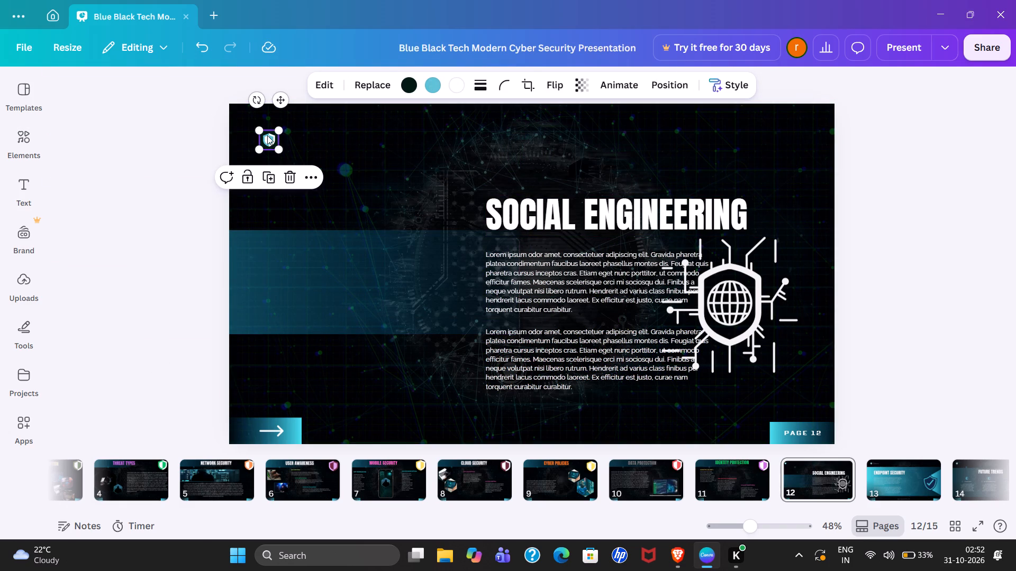
pyautogui.moveTo(267, 135); pyautogui.dragTo(781, 145)
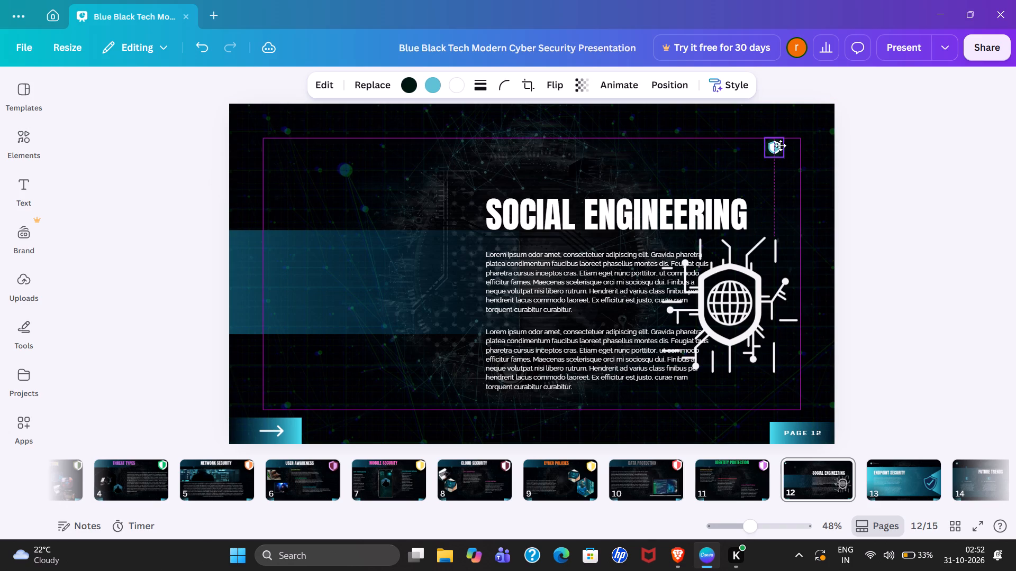
pyautogui.moveTo(781, 145); pyautogui.dragTo(786, 145)
# Move the teal gradient band up into the slide's top-left corner.
pyautogui.moveTo(326, 265); pyautogui.dragTo(338, 130)
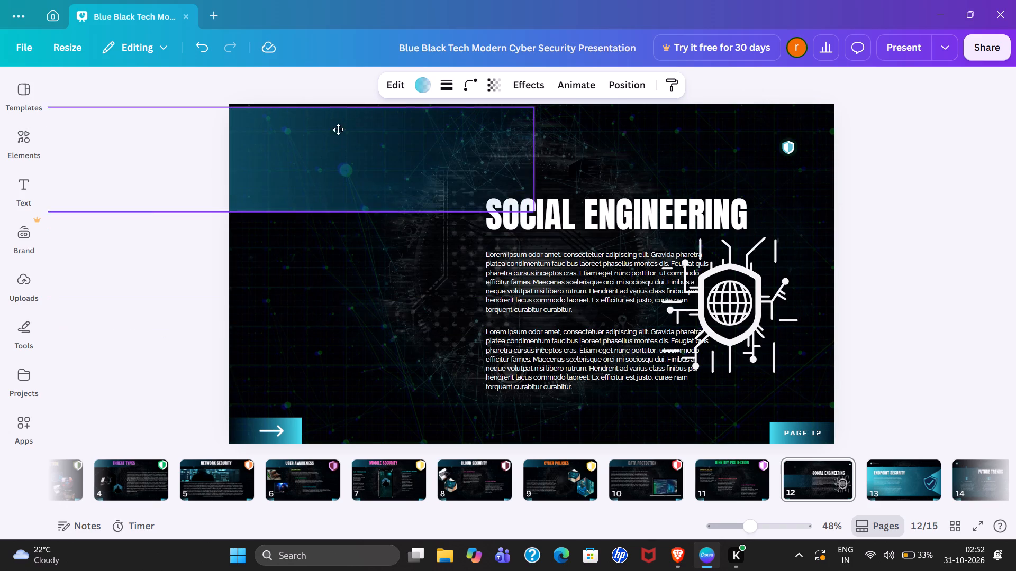
pyautogui.moveTo(338, 130); pyautogui.dragTo(335, 107)
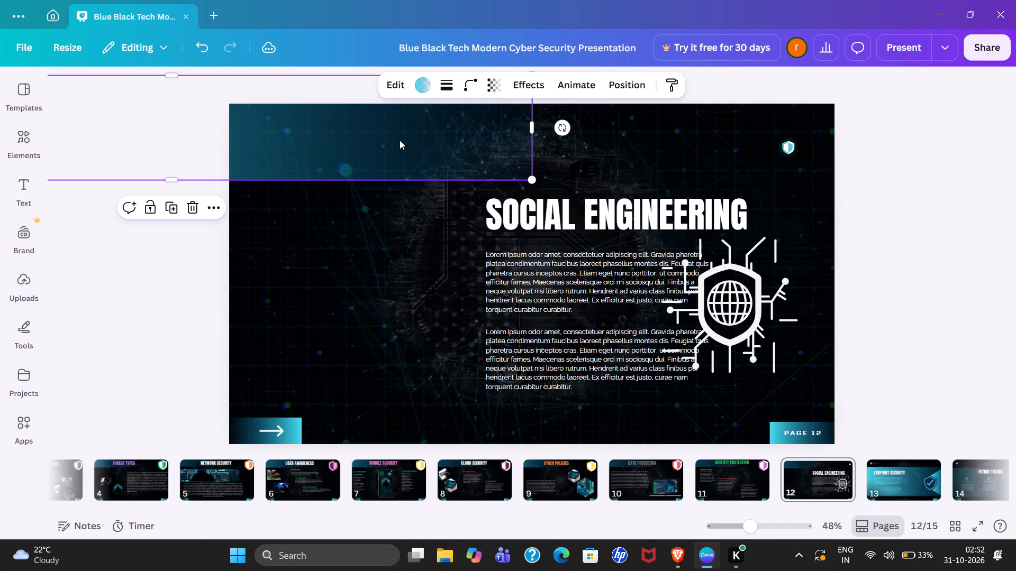
# Move the SOCIAL ENGINEERING title up to the top centre of the slide, overlapping the gradient band's end.
pyautogui.moveTo(561, 221); pyautogui.dragTo(476, 140)
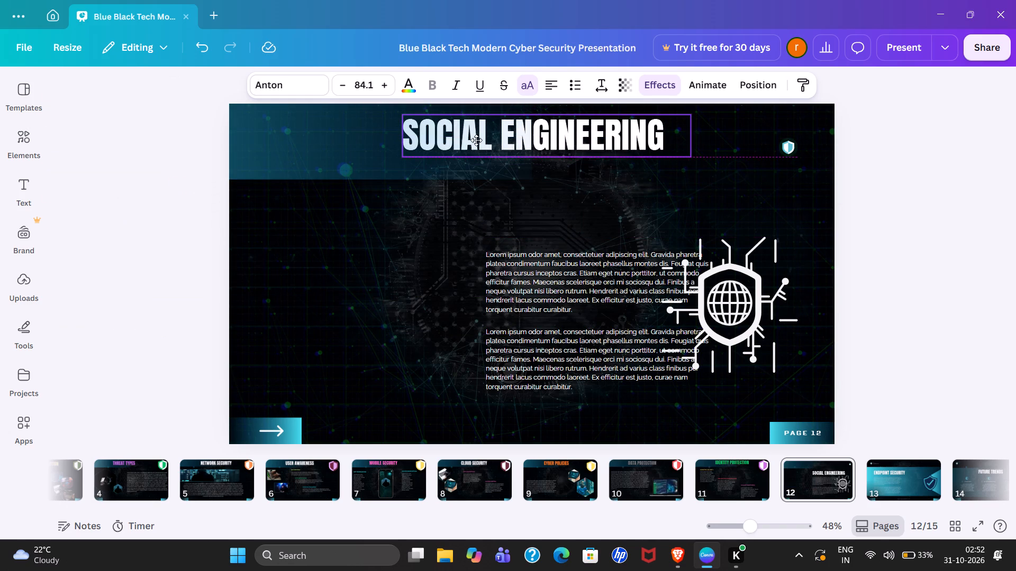
pyautogui.moveTo(476, 140); pyautogui.dragTo(468, 145)
# Delete the upper of the two Lorem ipsum paragraphs.
pyautogui.click(538, 292)
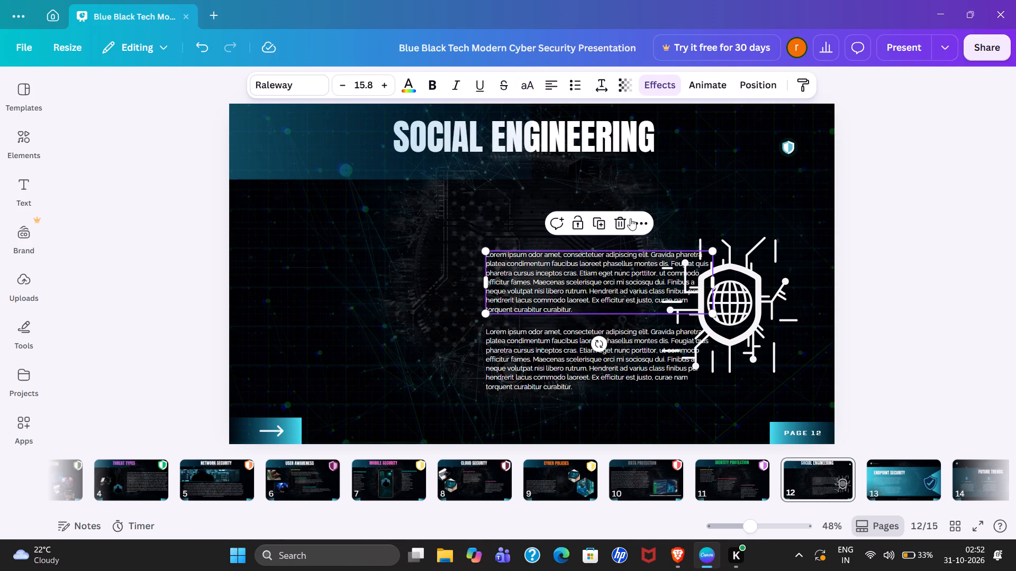
pyautogui.click(616, 220)
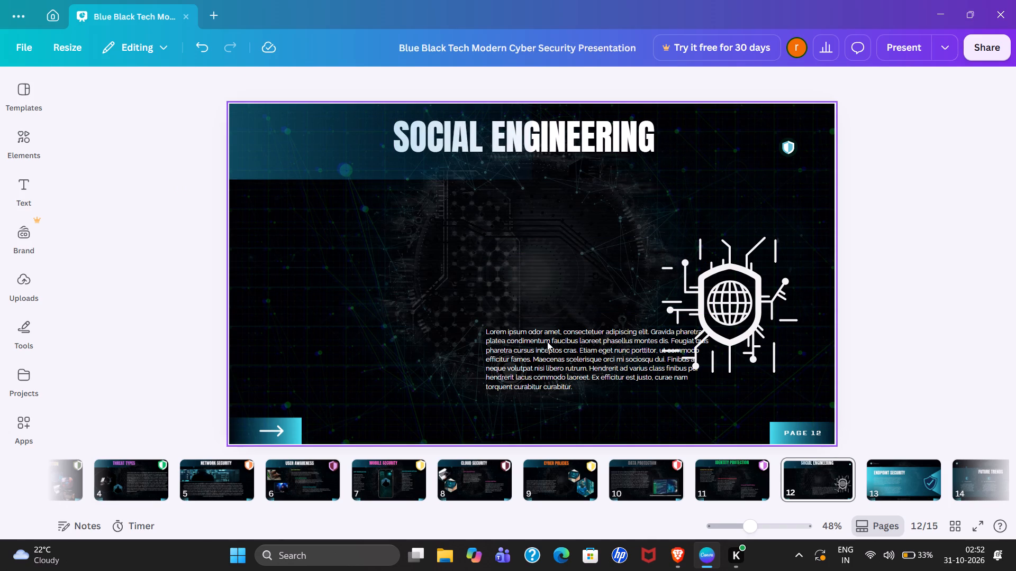
# Move the remaining Lorem ipsum paragraph to the slide's left half and increase its font size to 21.8.
pyautogui.moveTo(546, 345); pyautogui.dragTo(358, 269)
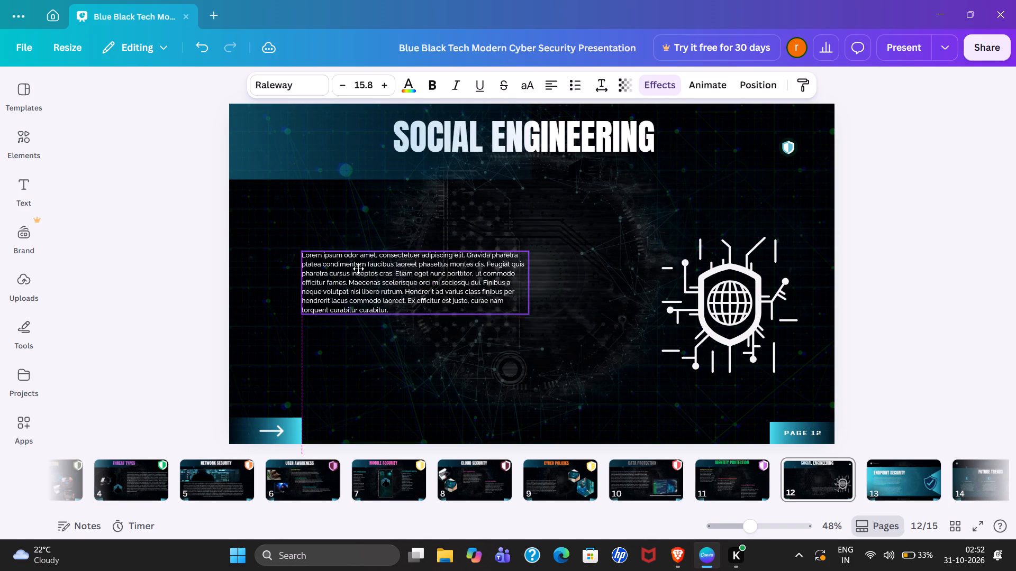
pyautogui.moveTo(358, 269); pyautogui.dragTo(352, 270)
pyautogui.click(384, 81)
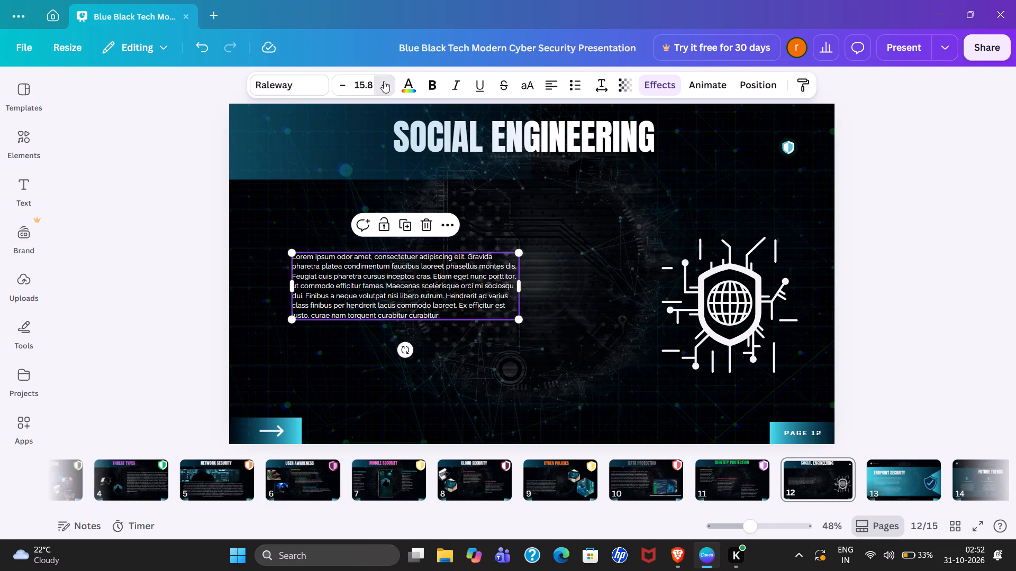
pyautogui.click(384, 81)
pyautogui.click(384, 81)
pyautogui.click(384, 81)
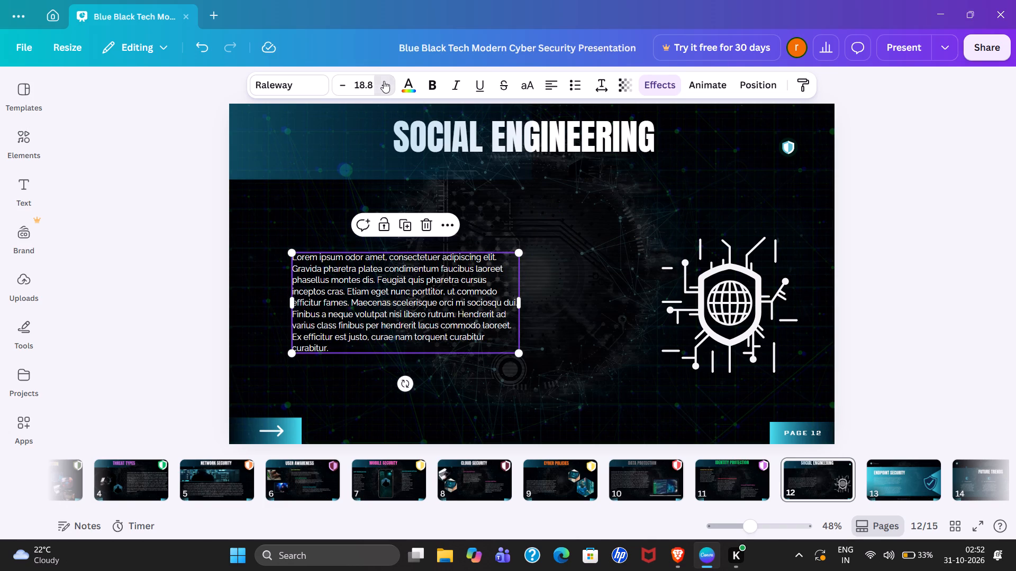
pyautogui.click(384, 81)
pyautogui.click(384, 81)
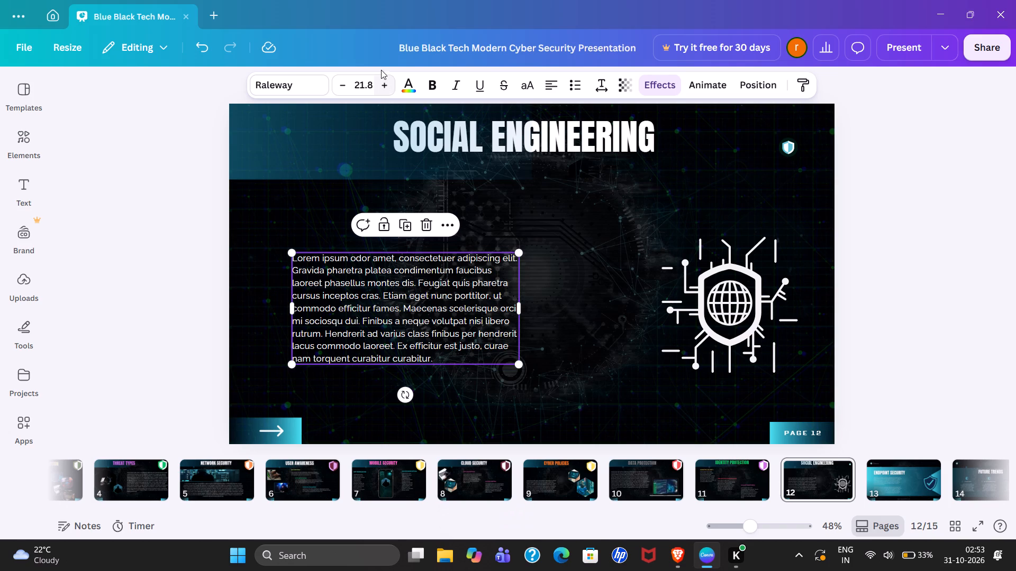
# Recolour the SOCIAL ENGINEERING title coral red, trying orange, yellow and green shades along the way.
pyautogui.click(416, 124)
pyautogui.click(609, 130)
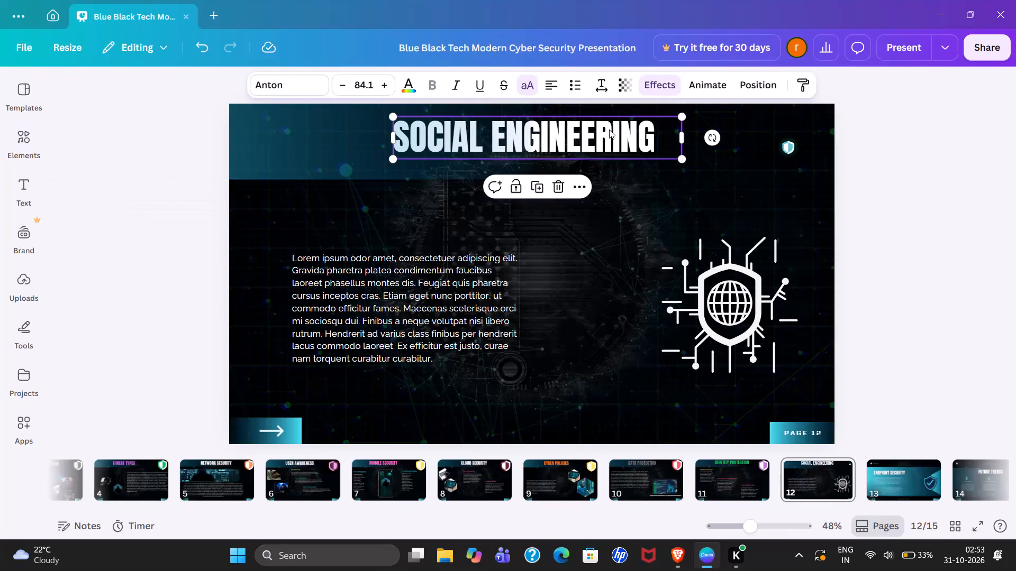
pyautogui.click(409, 87)
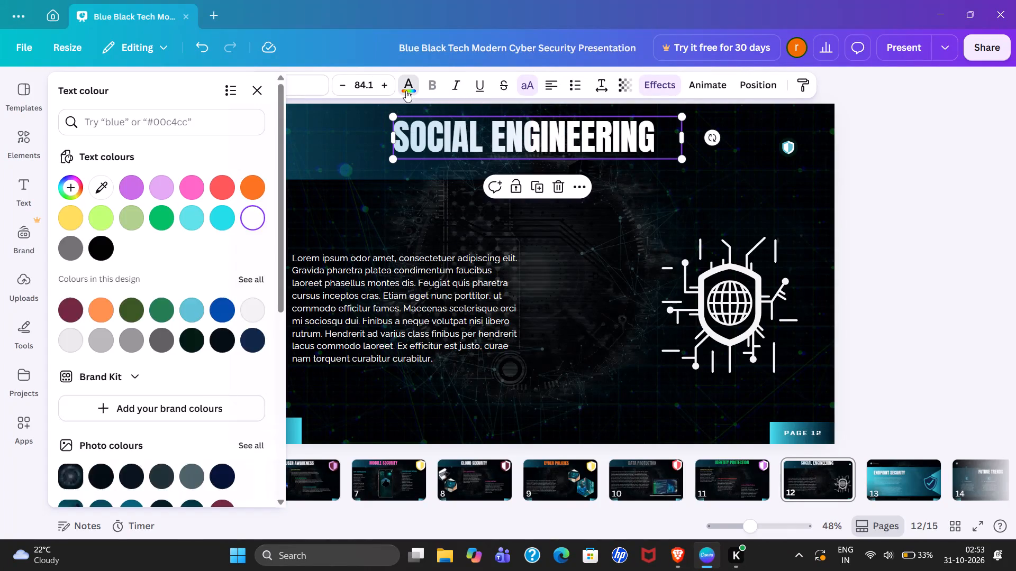
pyautogui.click(247, 224)
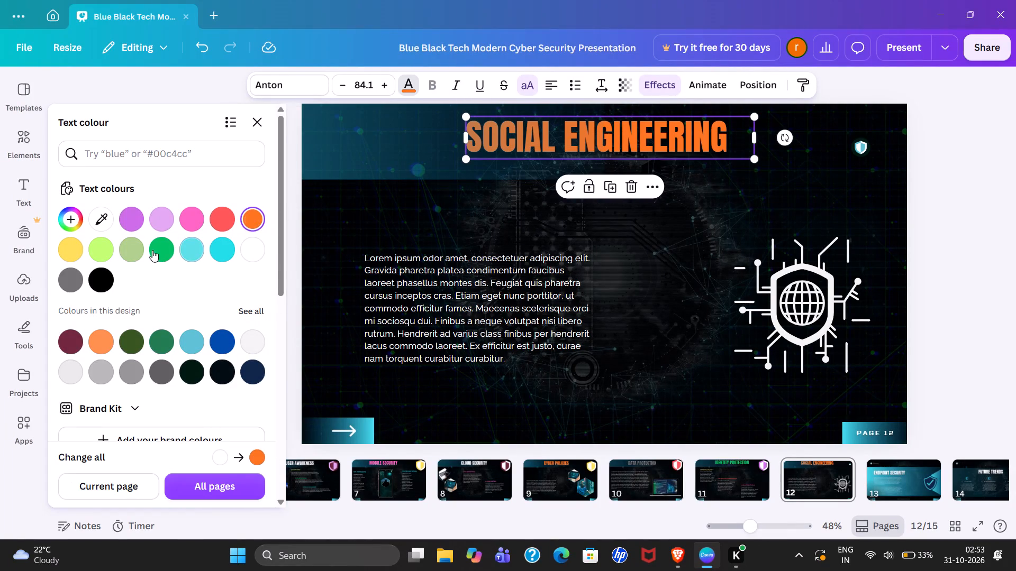
pyautogui.click(72, 254)
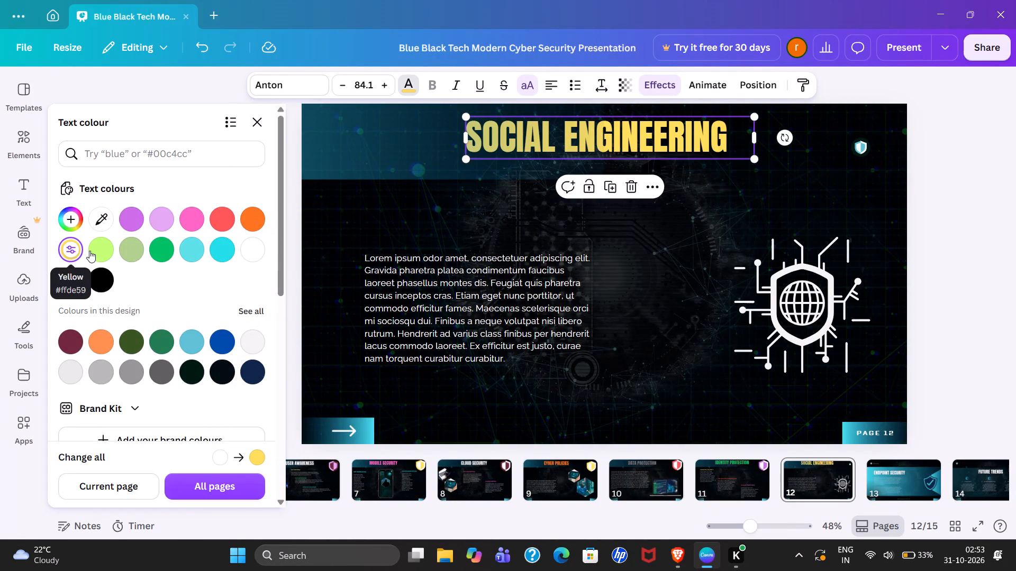
pyautogui.click(94, 250)
pyautogui.click(169, 251)
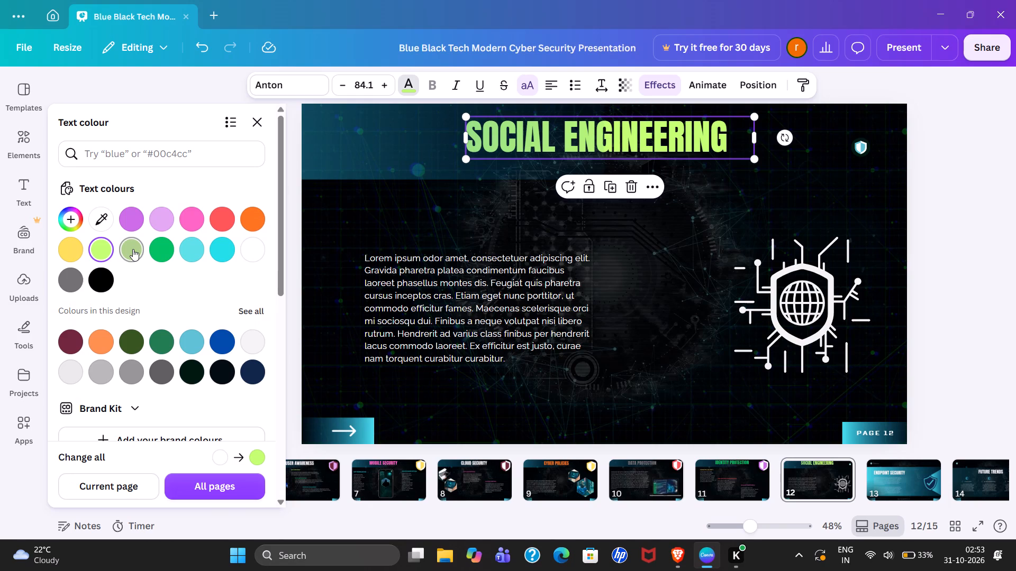
pyautogui.click(223, 222)
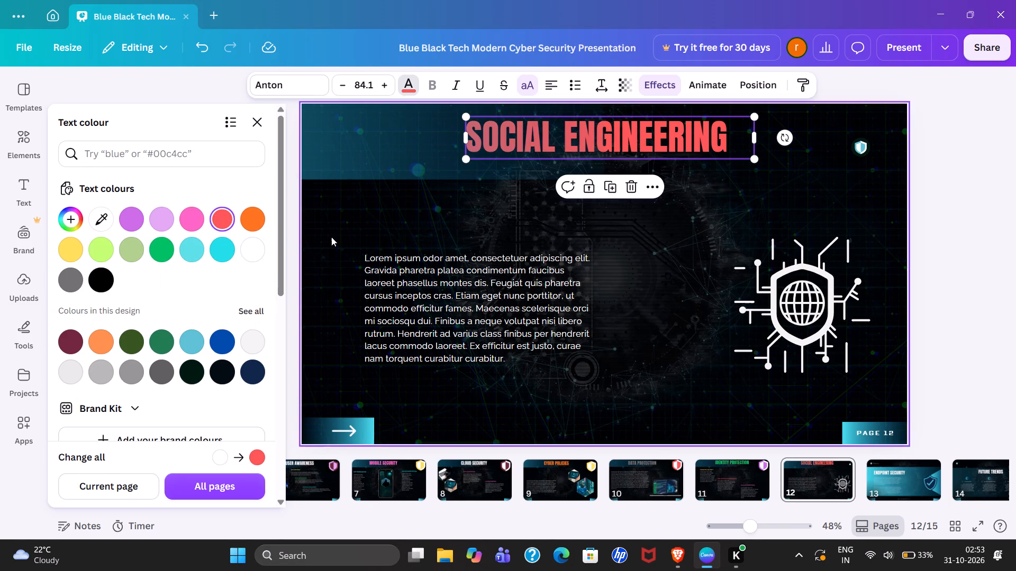
# Increase the Lorem ipsum paragraph's font size to 23.8.
pyautogui.click(501, 291)
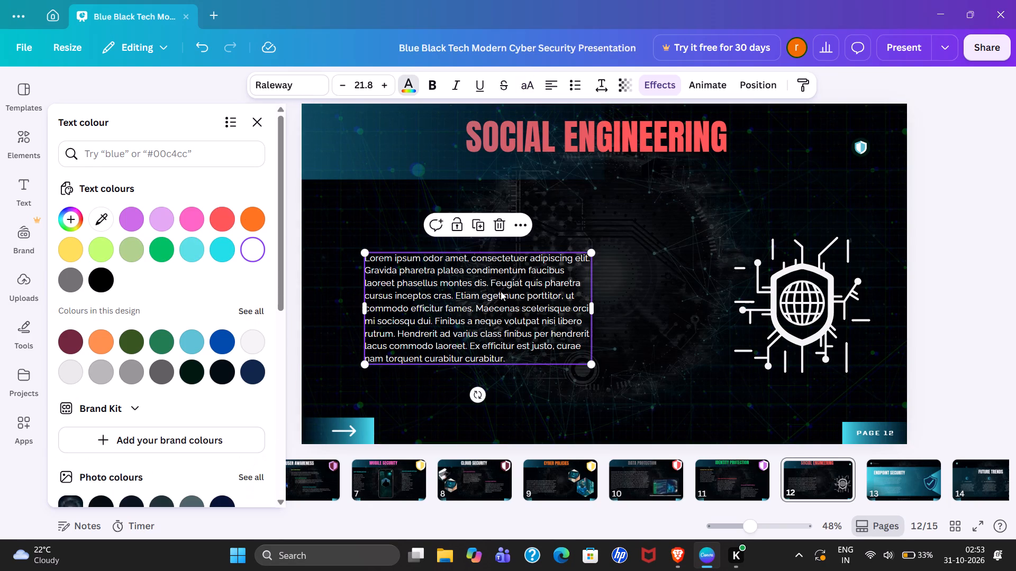
pyautogui.click(501, 291)
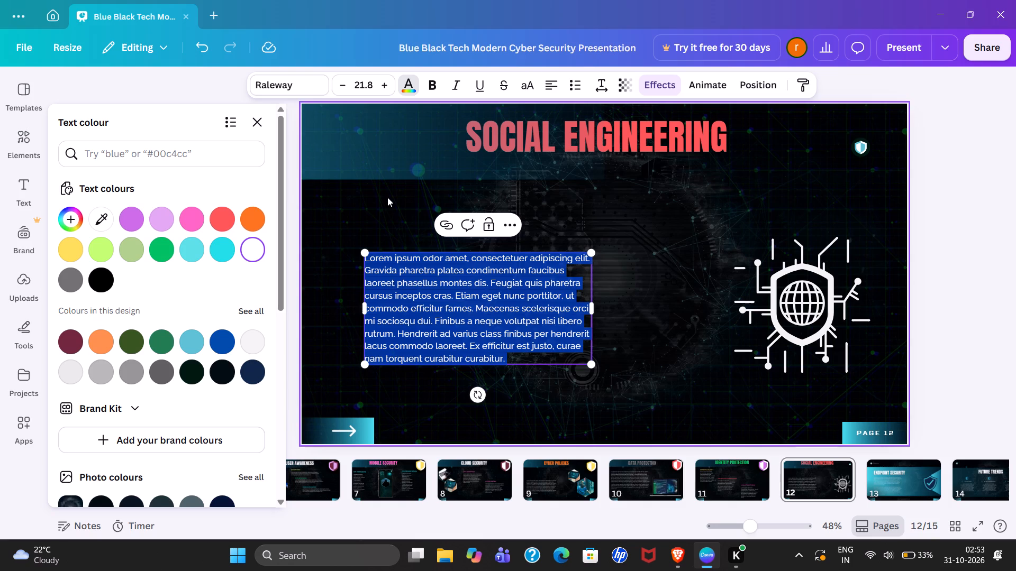
pyautogui.click(387, 197)
pyautogui.click(412, 297)
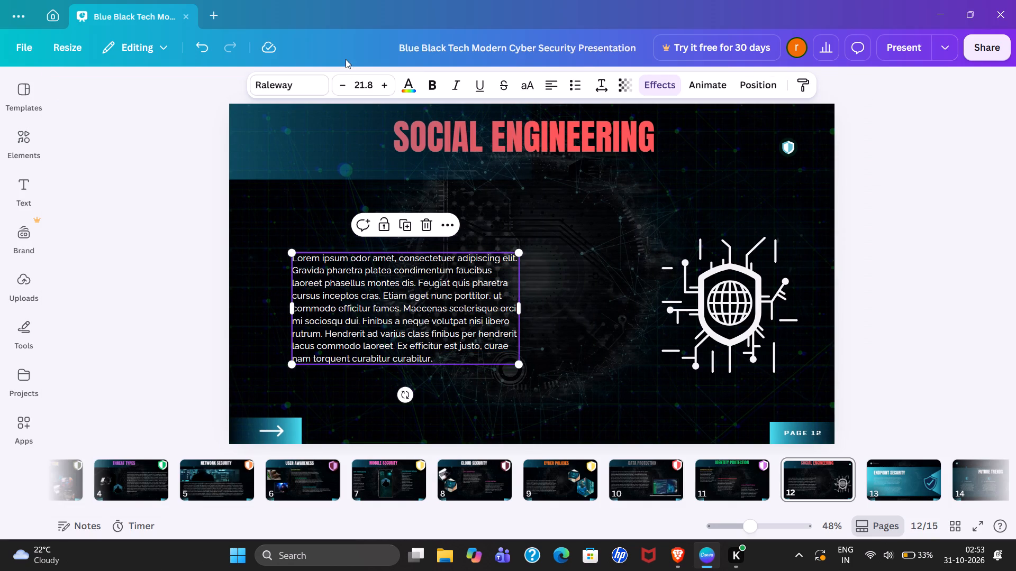
pyautogui.click(386, 86)
pyautogui.click(386, 86)
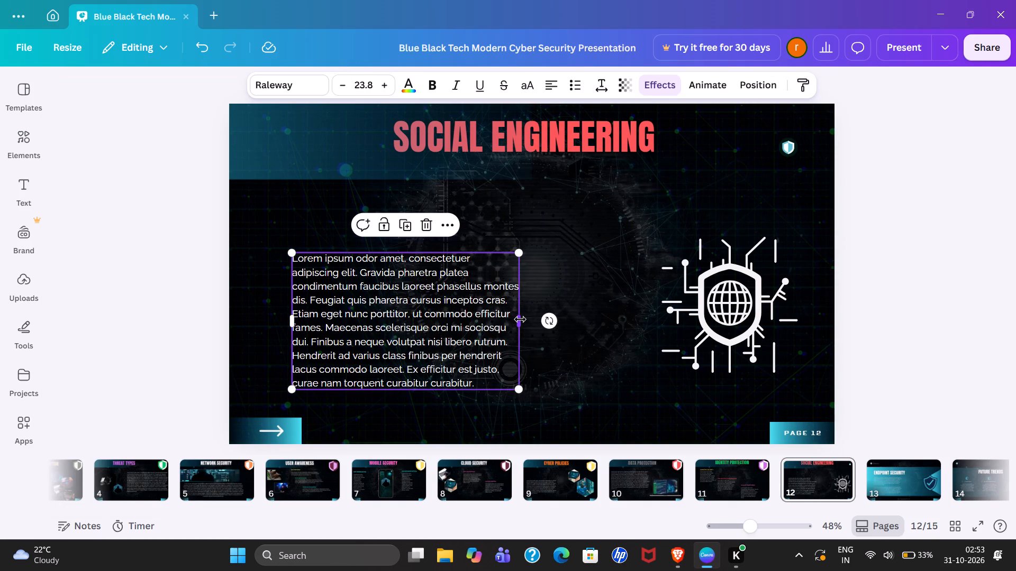
# Widen the paragraph's text box a little and shift it slightly up and to the left on the slide.
pyautogui.moveTo(520, 319); pyautogui.dragTo(553, 322)
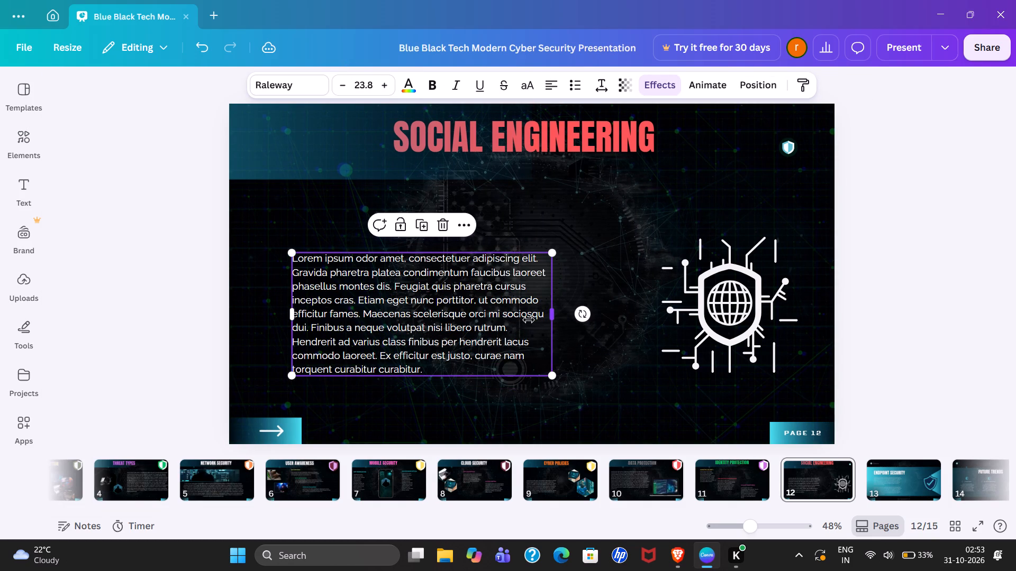
pyautogui.moveTo(445, 305); pyautogui.dragTo(418, 292)
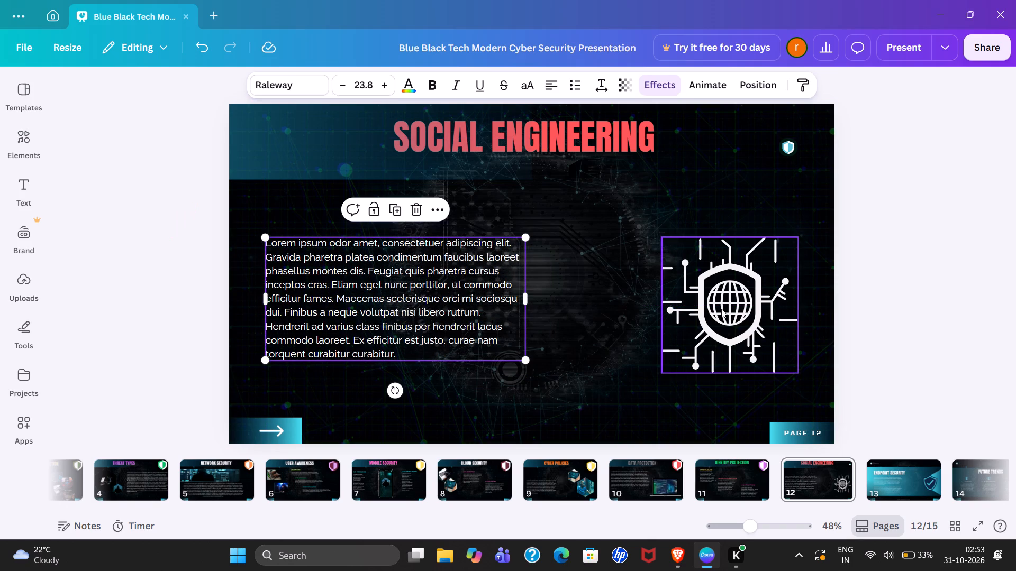
# Shift the white globe-shield circuit graphic slightly left, closer to the paragraph.
pyautogui.moveTo(721, 309); pyautogui.dragTo(682, 309)
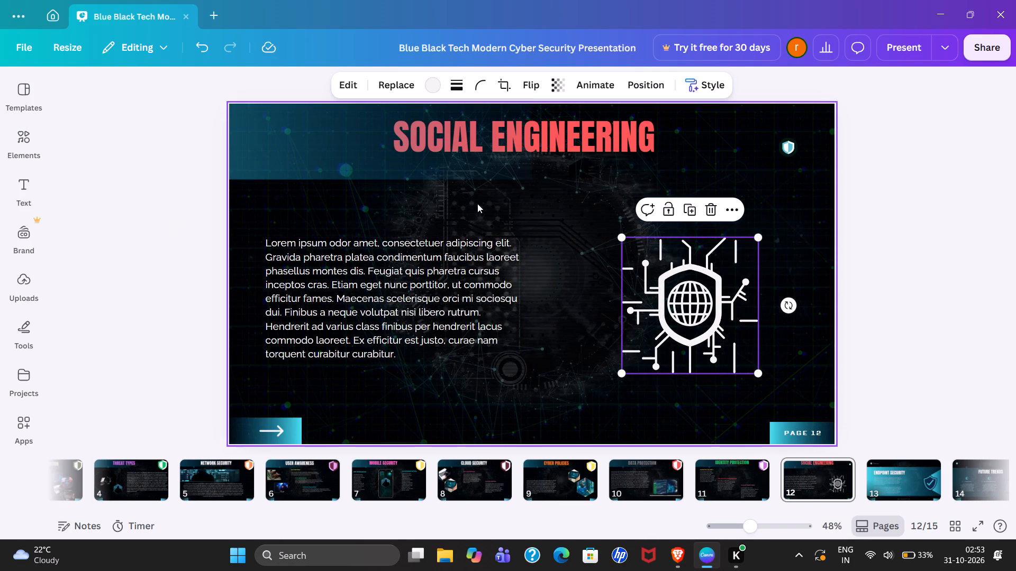
# Recolour the globe-shield circuit graphic vivid cyan #21dee8, trying crimson, turquoise, navy, light green and pale grey along the way.
pyautogui.click(434, 89)
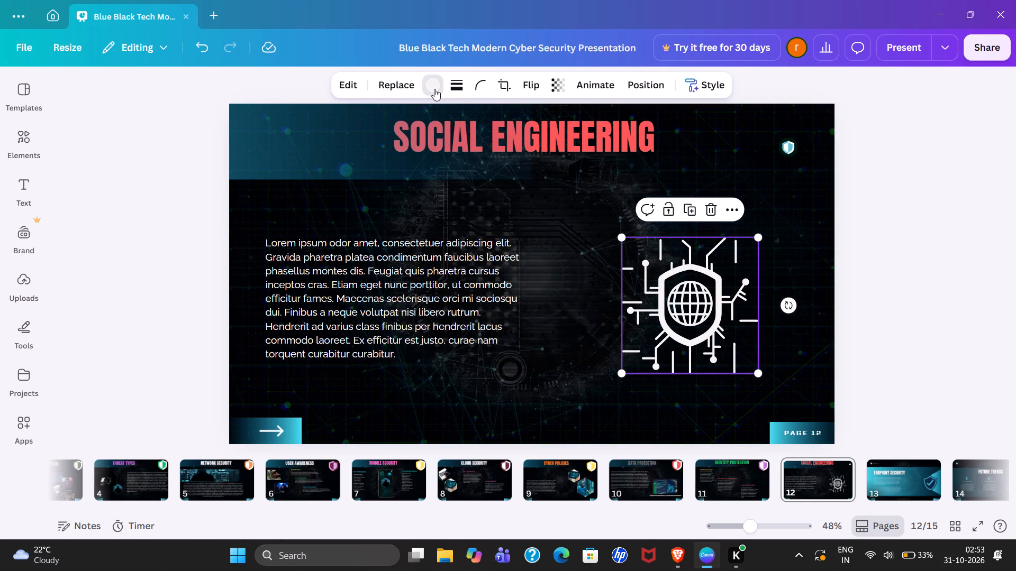
pyautogui.click(192, 186)
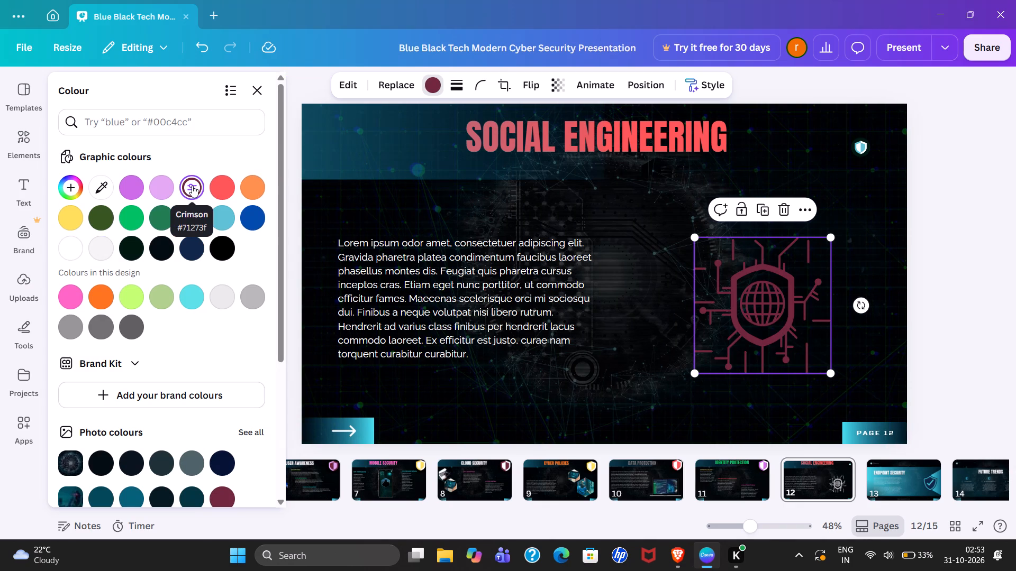
pyautogui.click(149, 193)
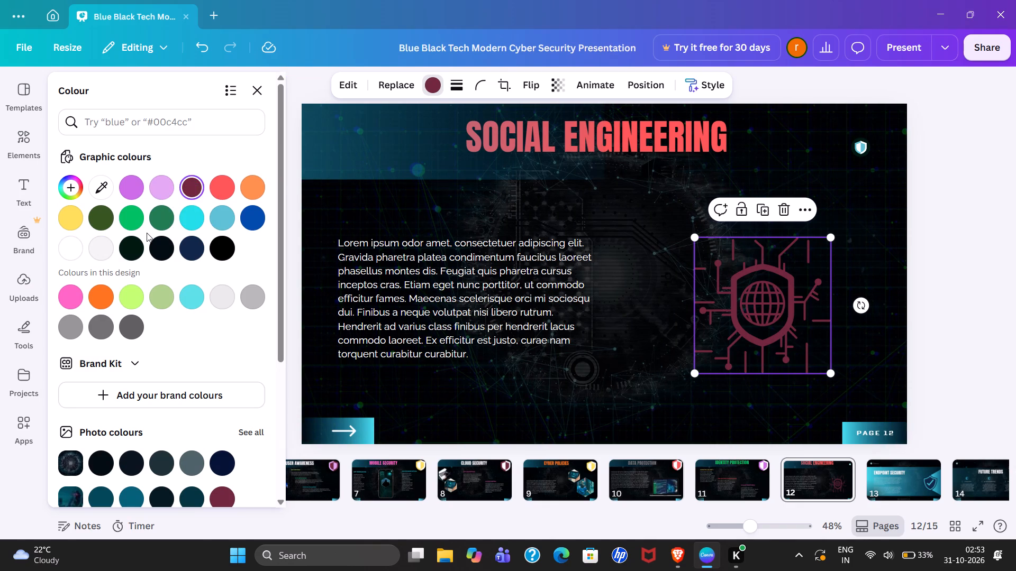
pyautogui.click(195, 224)
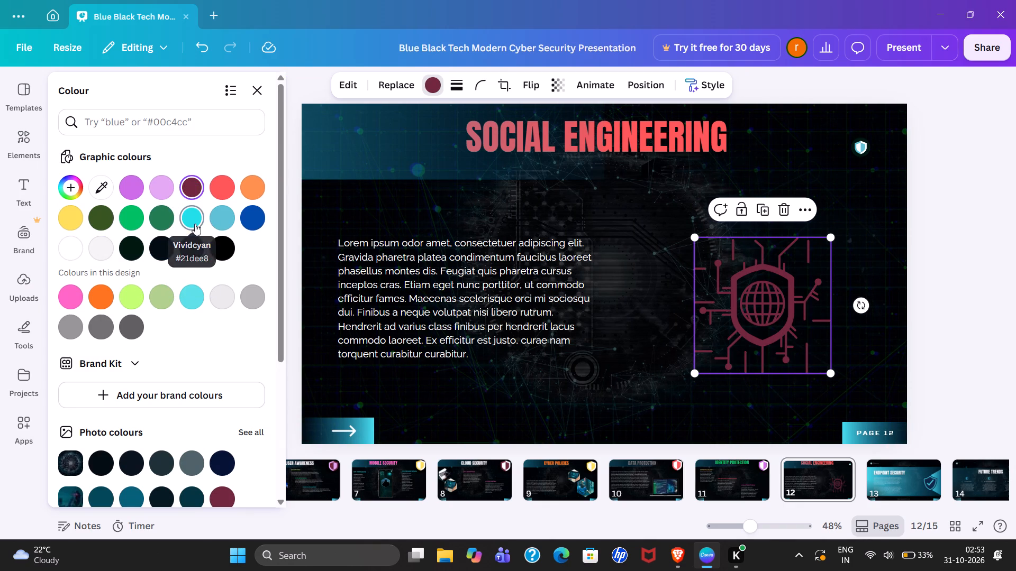
pyautogui.scroll(-1, 191, 280)
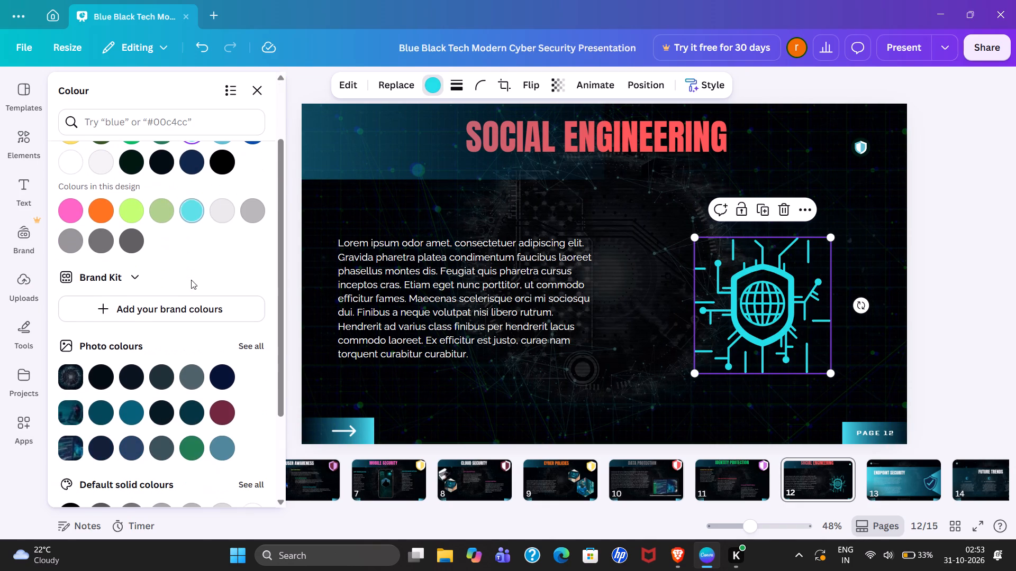
pyautogui.click(193, 217)
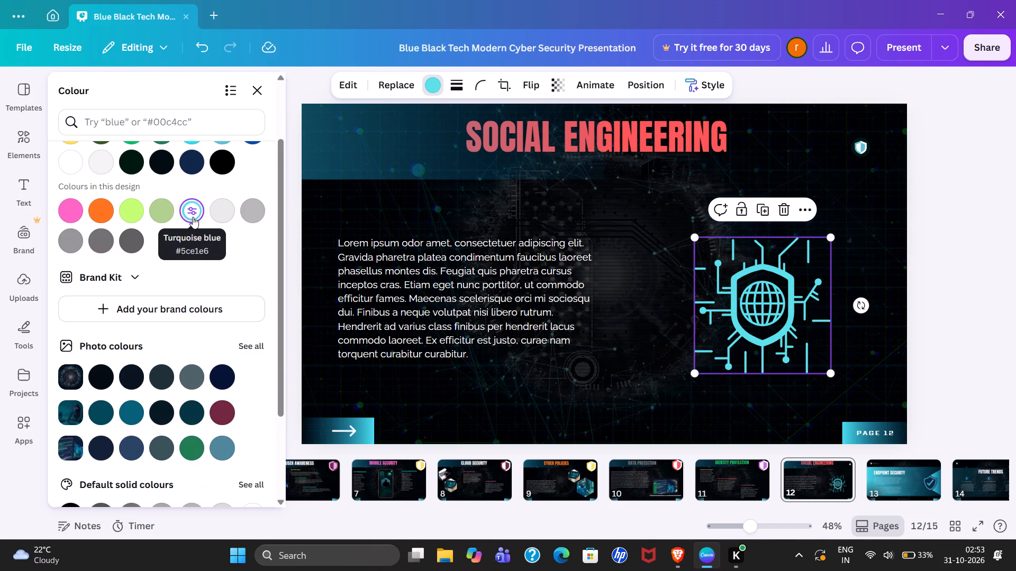
pyautogui.click(190, 163)
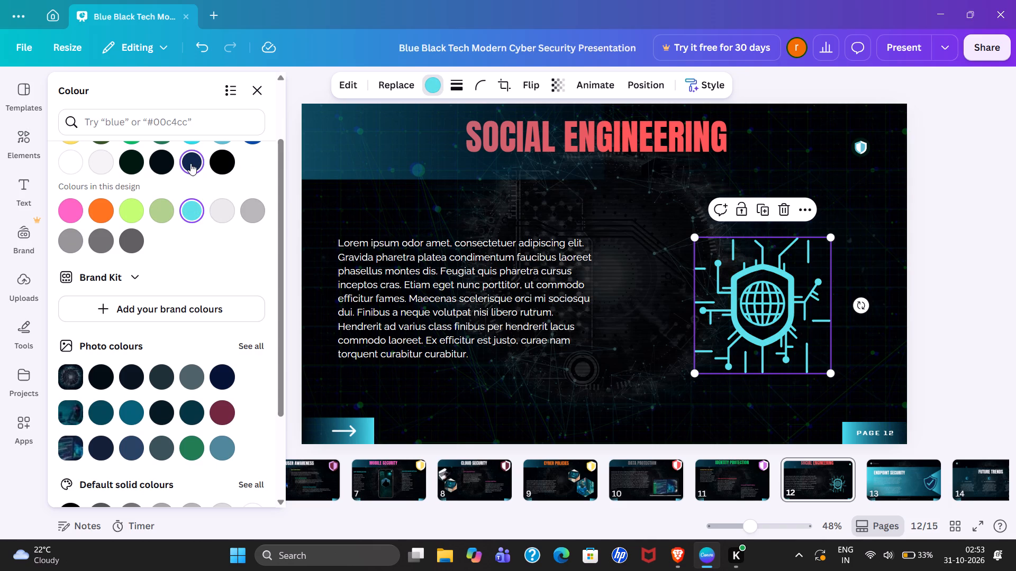
pyautogui.click(169, 213)
pyautogui.click(222, 210)
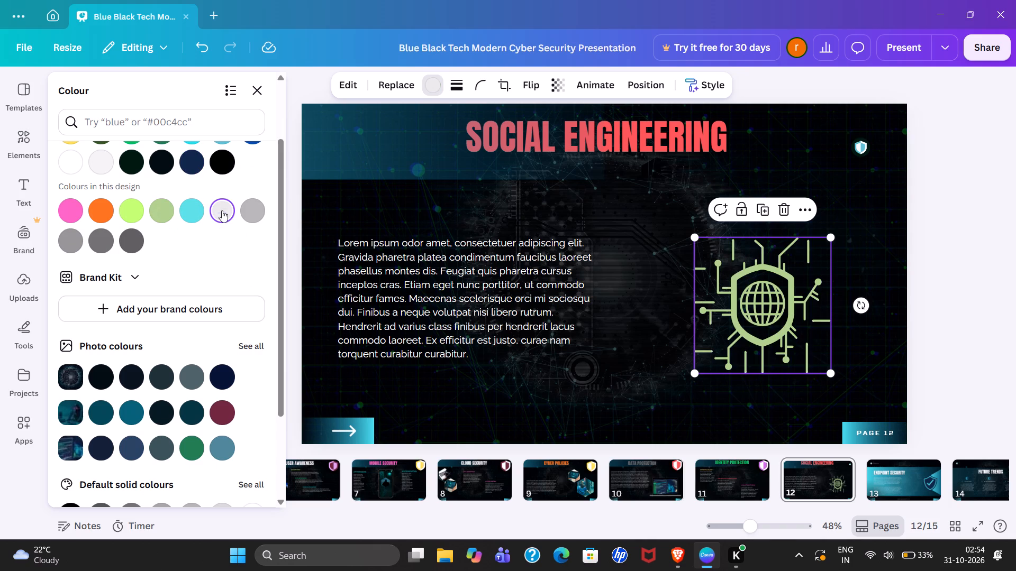
pyautogui.click(192, 216)
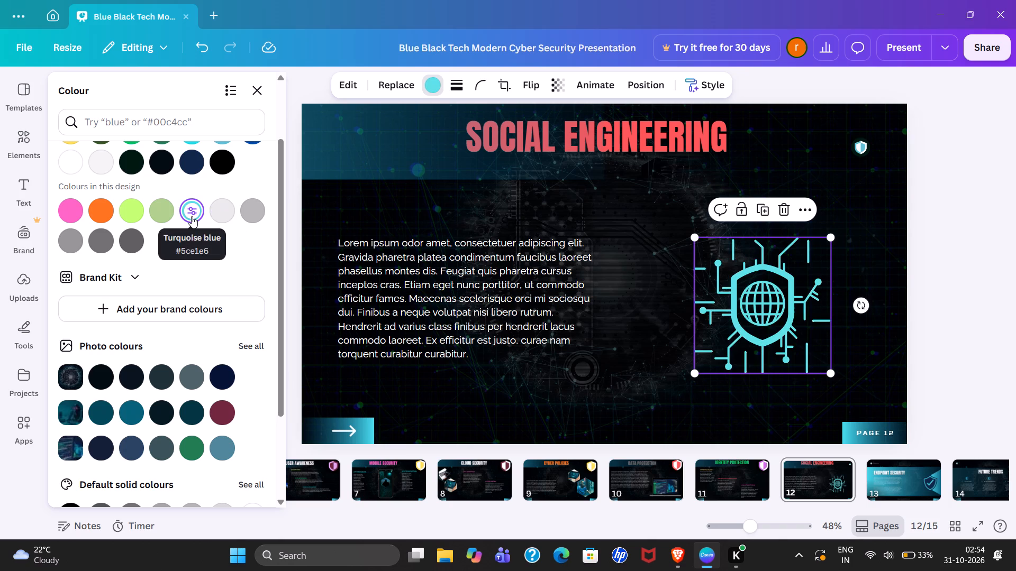
pyautogui.scroll(1, 192, 216)
pyautogui.click(188, 193)
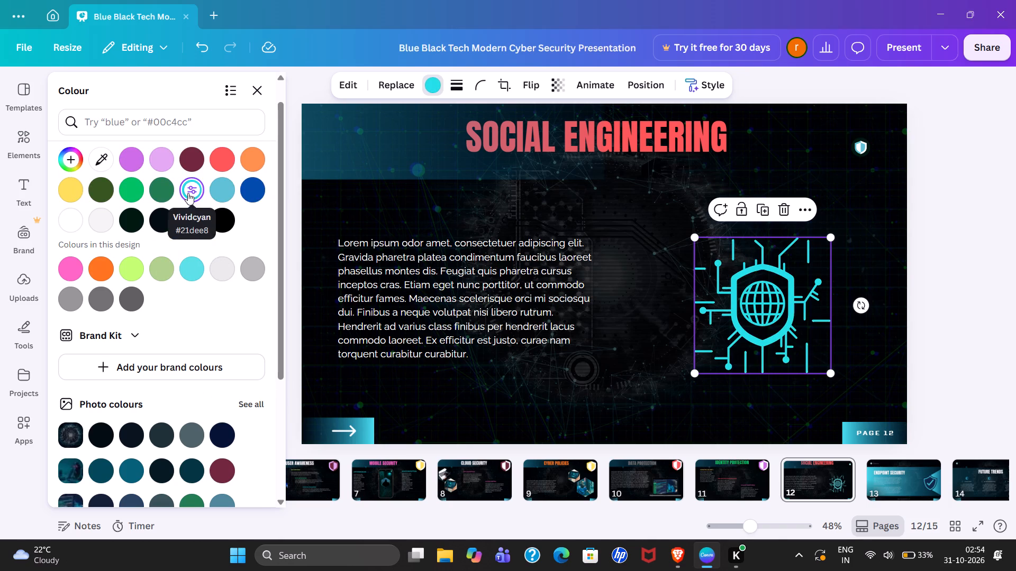
# Enlarge the small shield badge on slide 12 to about 400 px square and place it in the slide's top-right corner.
pyautogui.click(861, 156)
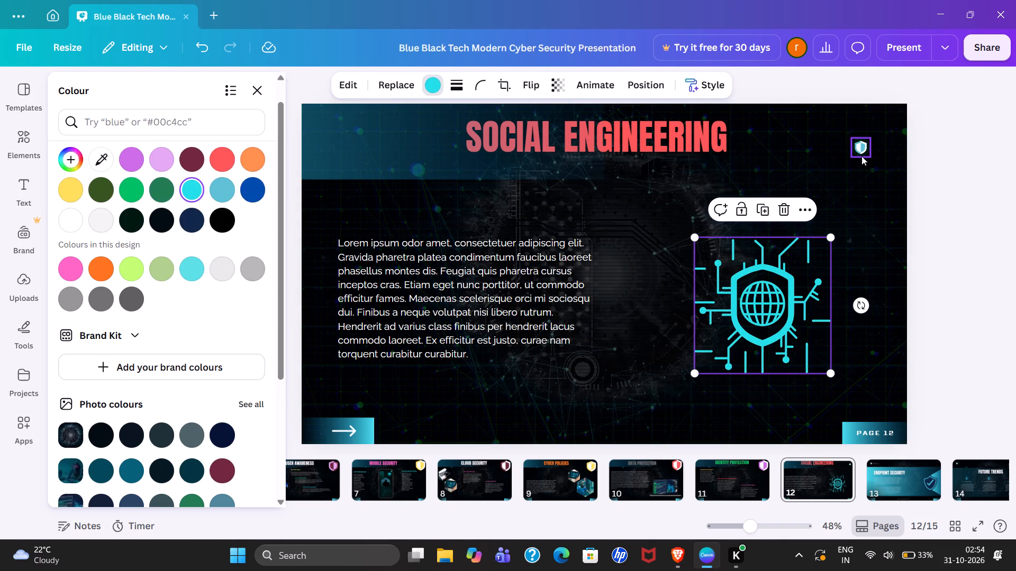
pyautogui.moveTo(848, 158); pyautogui.dragTo(815, 195)
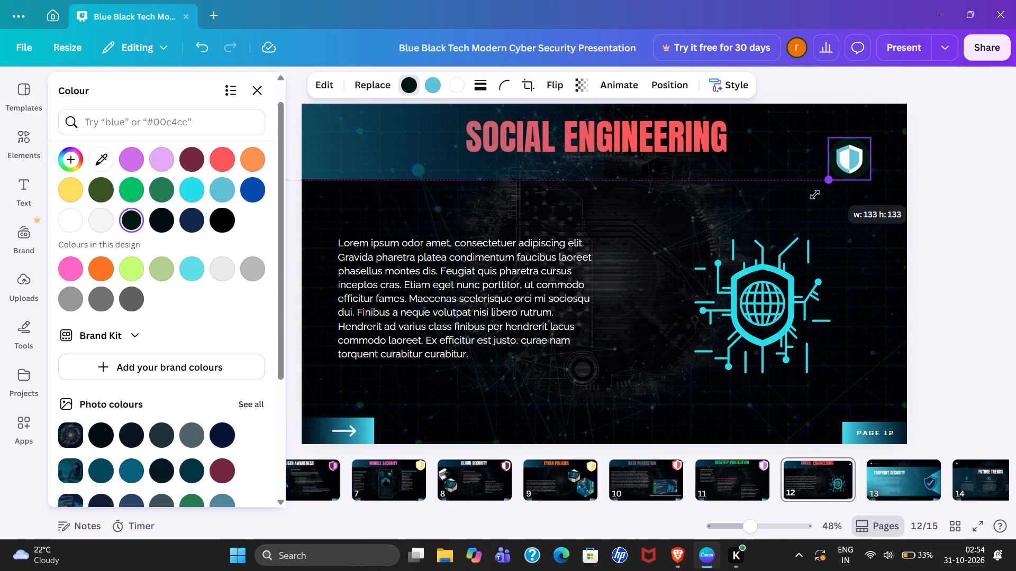
pyautogui.moveTo(815, 195); pyautogui.dragTo(782, 247)
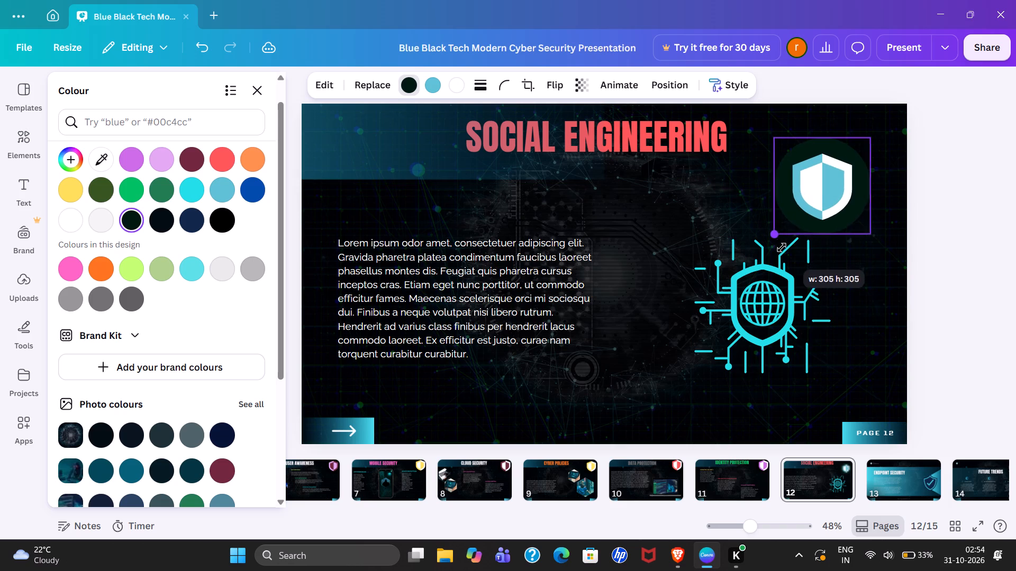
pyautogui.moveTo(782, 247); pyautogui.dragTo(761, 279)
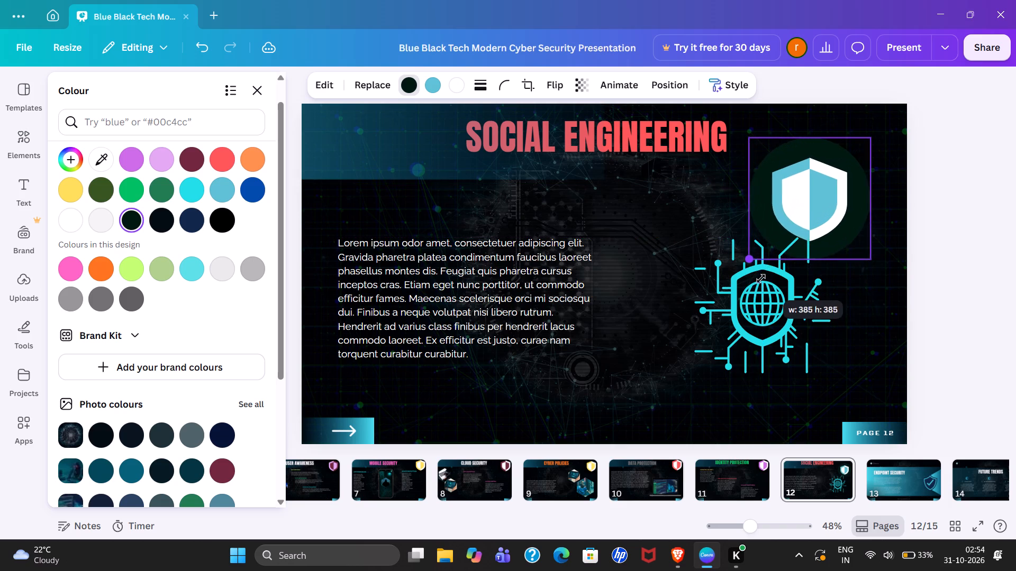
pyautogui.moveTo(761, 279); pyautogui.dragTo(758, 285)
pyautogui.moveTo(832, 196); pyautogui.dragTo(858, 157)
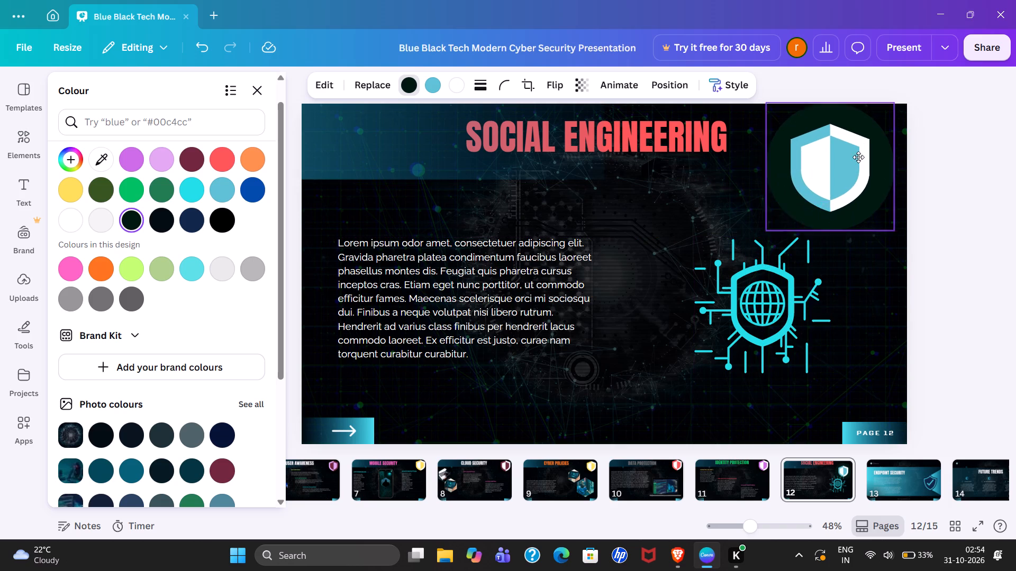
pyautogui.moveTo(858, 157); pyautogui.dragTo(881, 151)
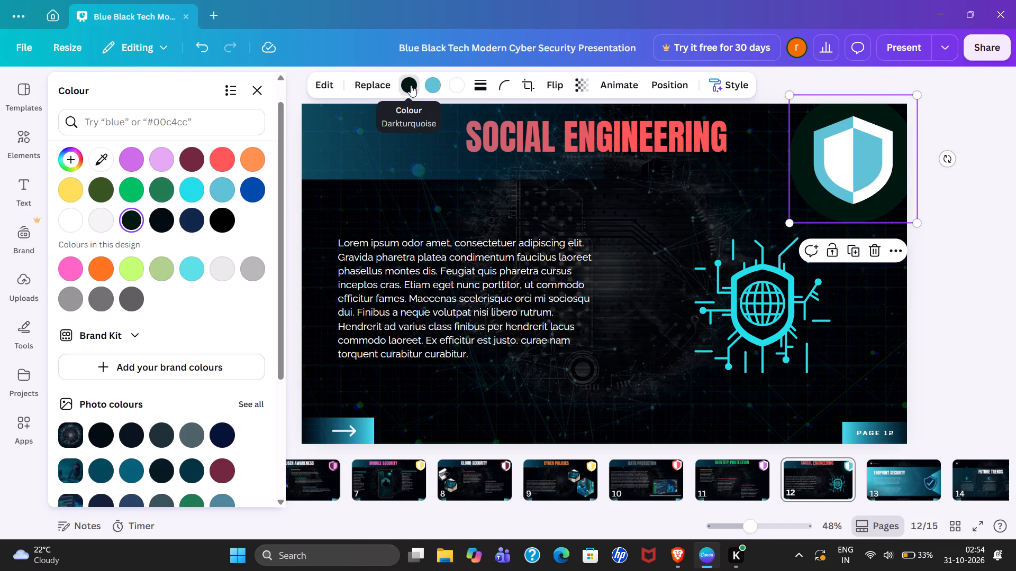
# Recolour the enlarged shield badge with a black background circle and navy in place of its light blue parts.
pyautogui.click(411, 85)
pyautogui.click(408, 82)
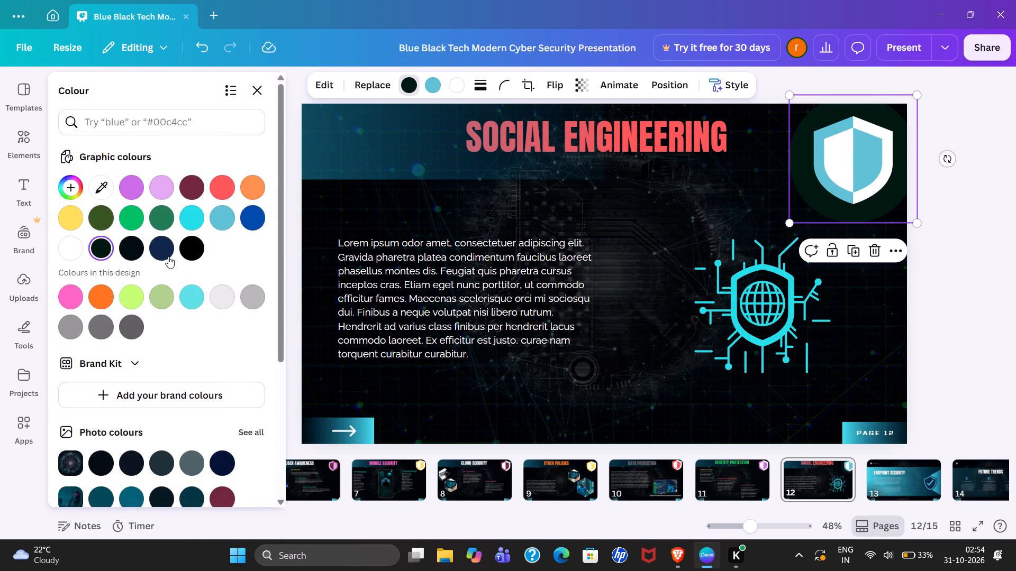
pyautogui.click(195, 242)
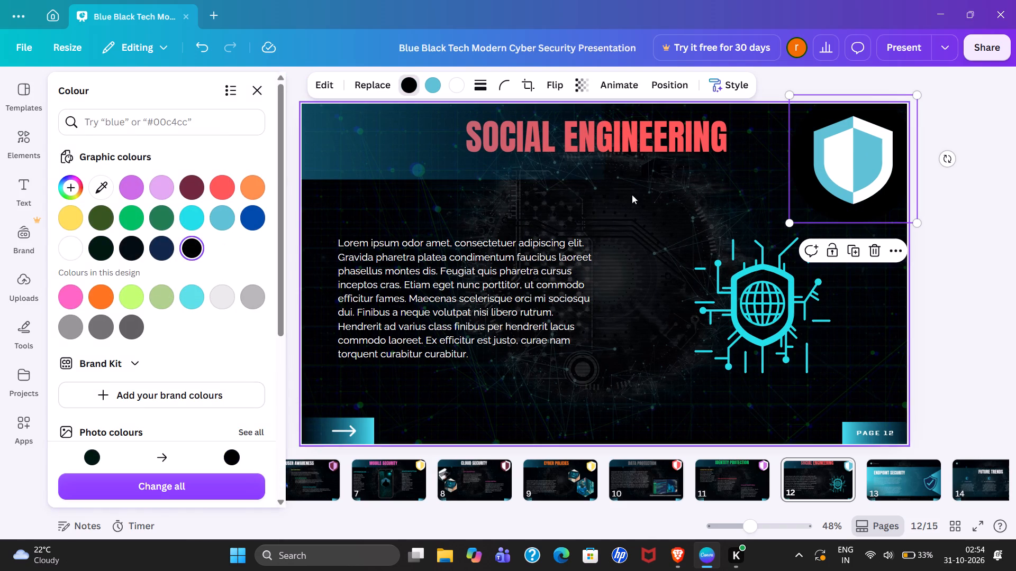
pyautogui.click(426, 85)
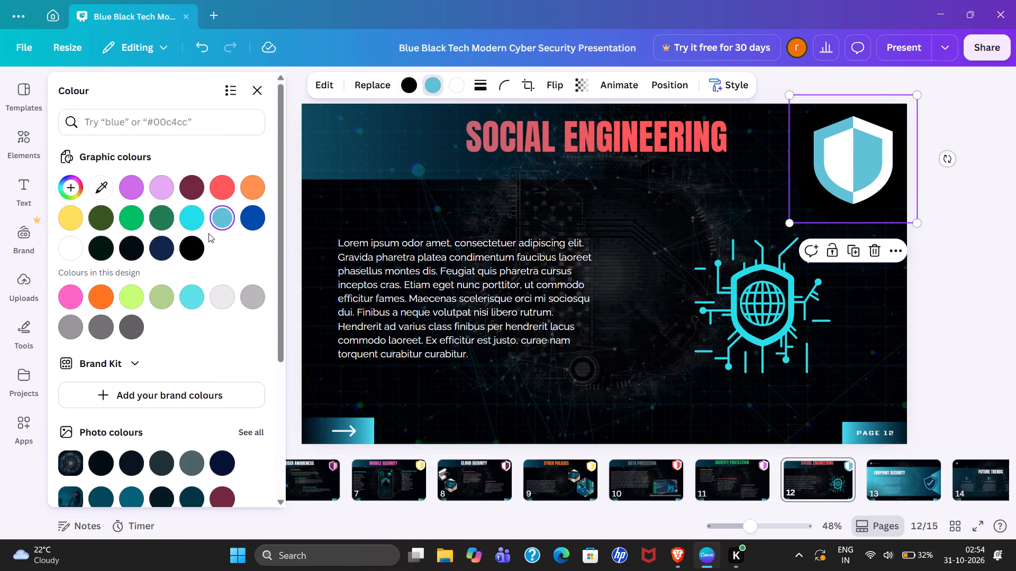
pyautogui.click(170, 246)
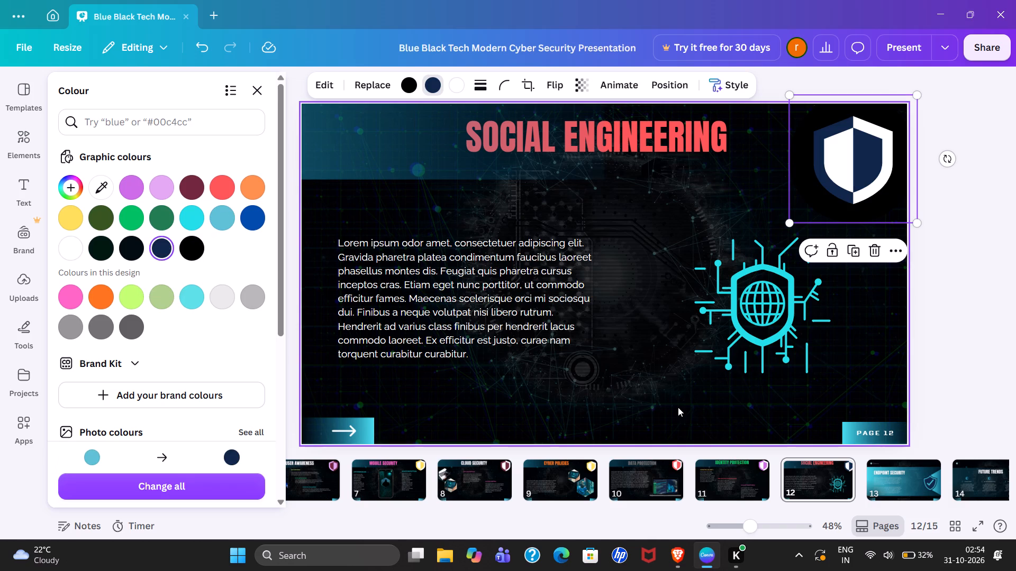
# On ENDPOINT SECURITY slide 13, shorten the blue gradient band to a height of about 261 and shift it left.
pyautogui.hscroll(-5, 799, 475)
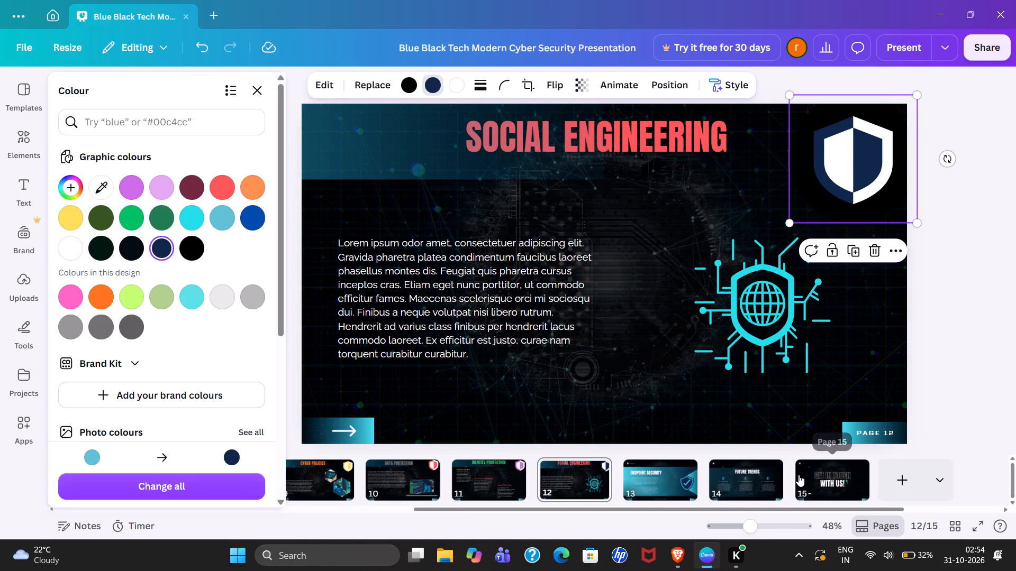
pyautogui.hscroll(-1, 799, 475)
pyautogui.click(568, 474)
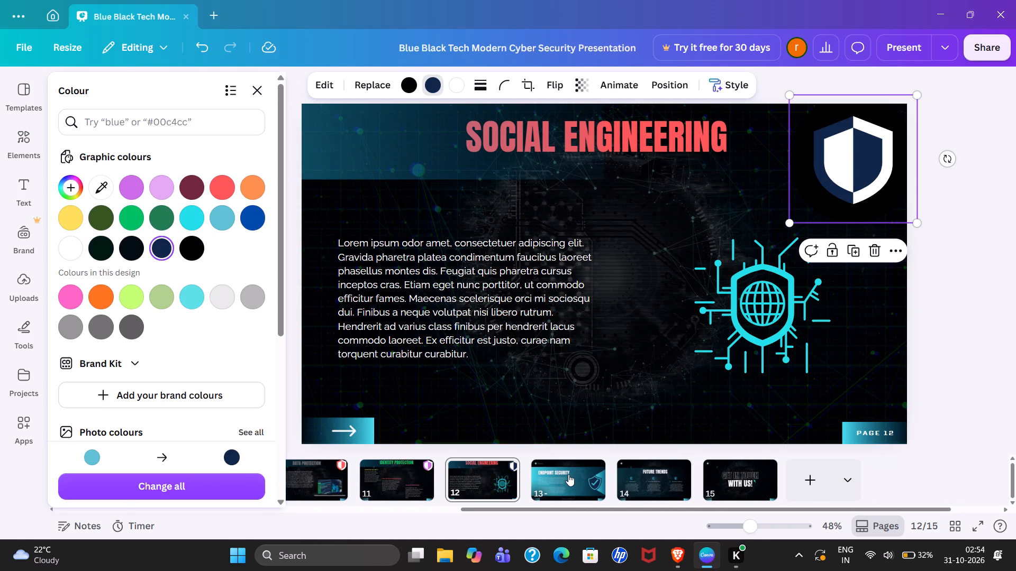
pyautogui.click(689, 266)
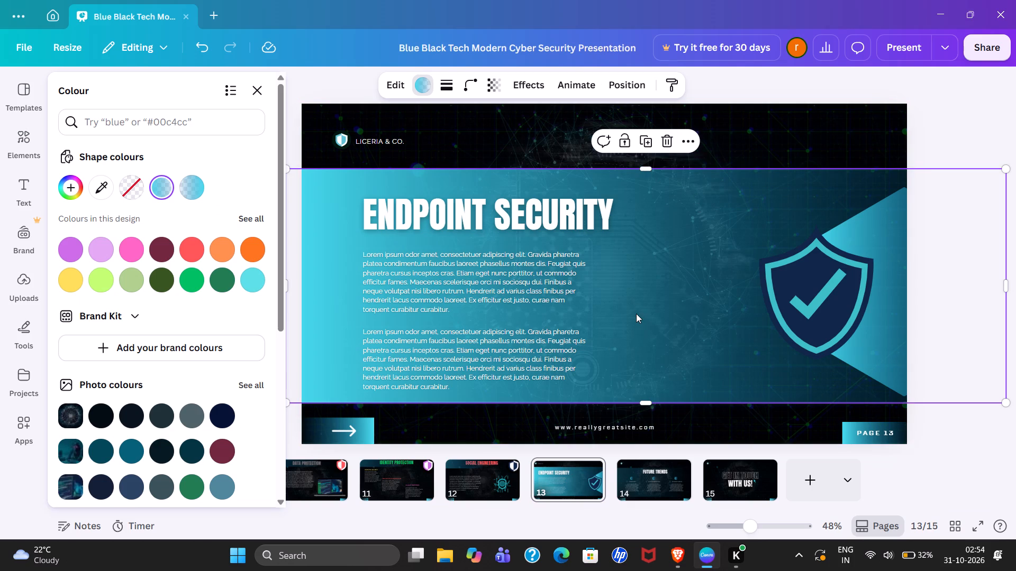
pyautogui.moveTo(645, 403); pyautogui.dragTo(642, 335)
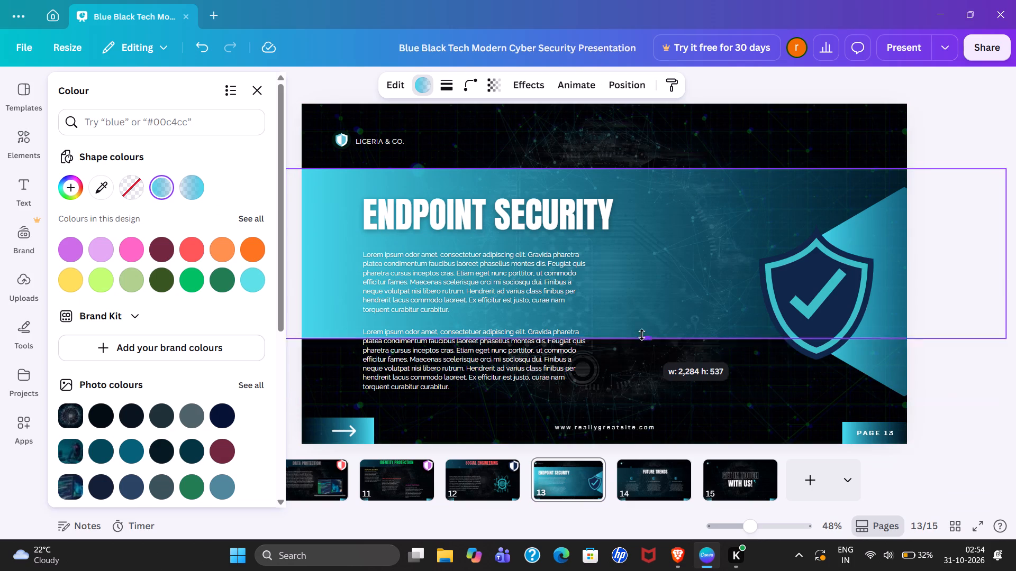
pyautogui.moveTo(642, 335); pyautogui.dragTo(634, 251)
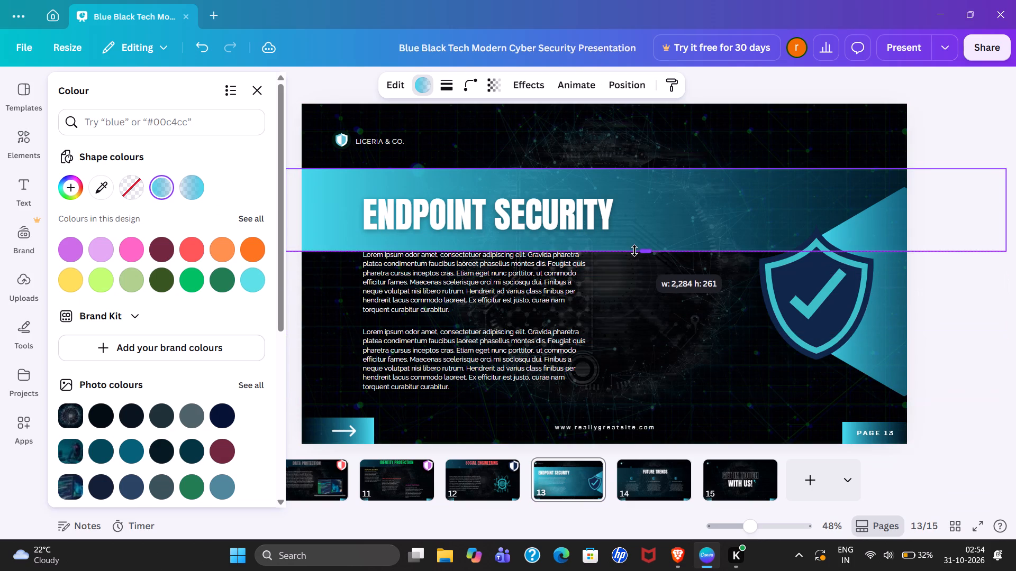
pyautogui.moveTo(706, 211); pyautogui.dragTo(548, 202)
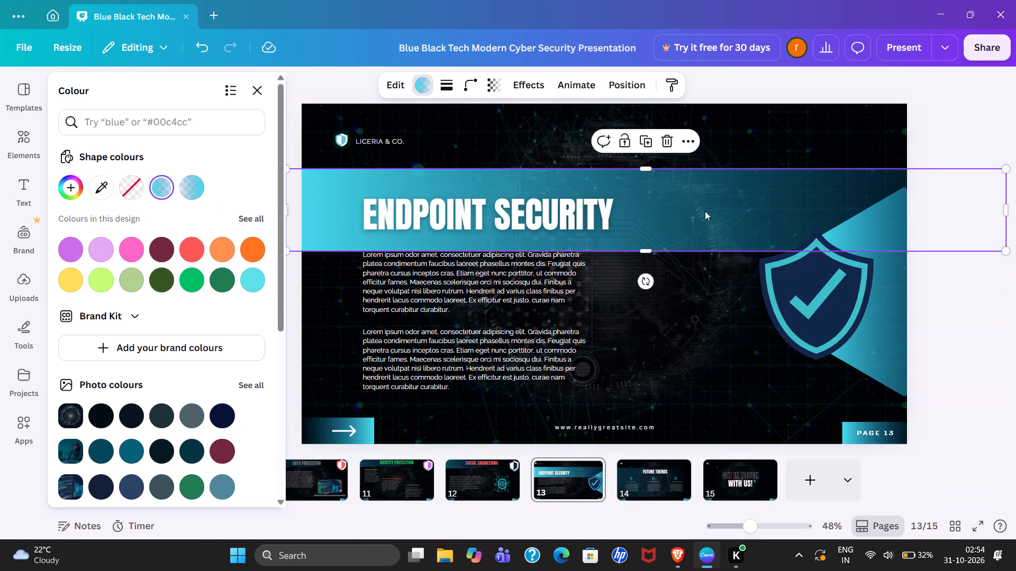
# Delete the LICERIA & CO. company name text from slide 13.
pyautogui.click(391, 143)
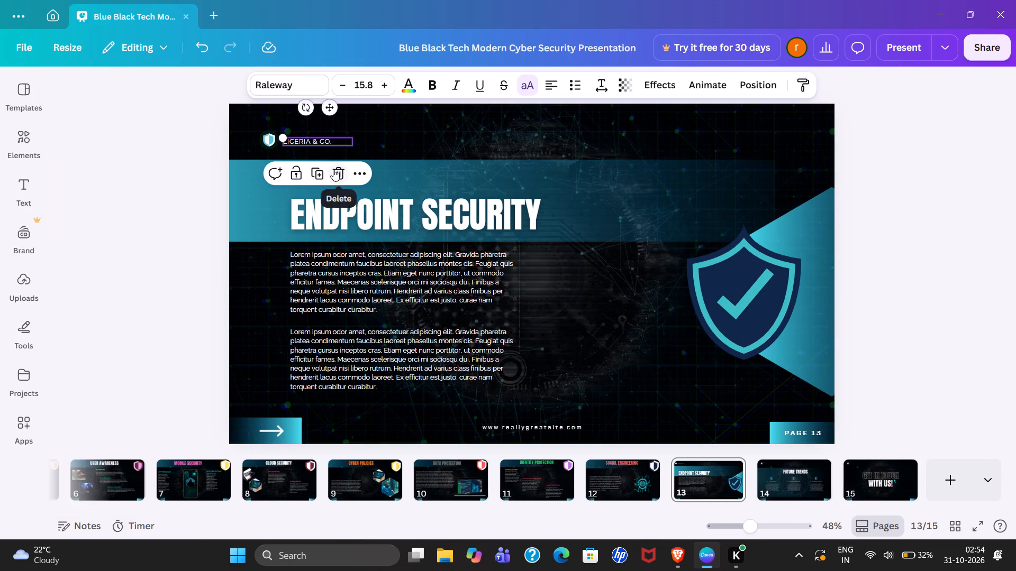
pyautogui.click(333, 169)
# Move the small shield badge across to the upper-right corner of slide 13.
pyautogui.moveTo(273, 145); pyautogui.dragTo(398, 156)
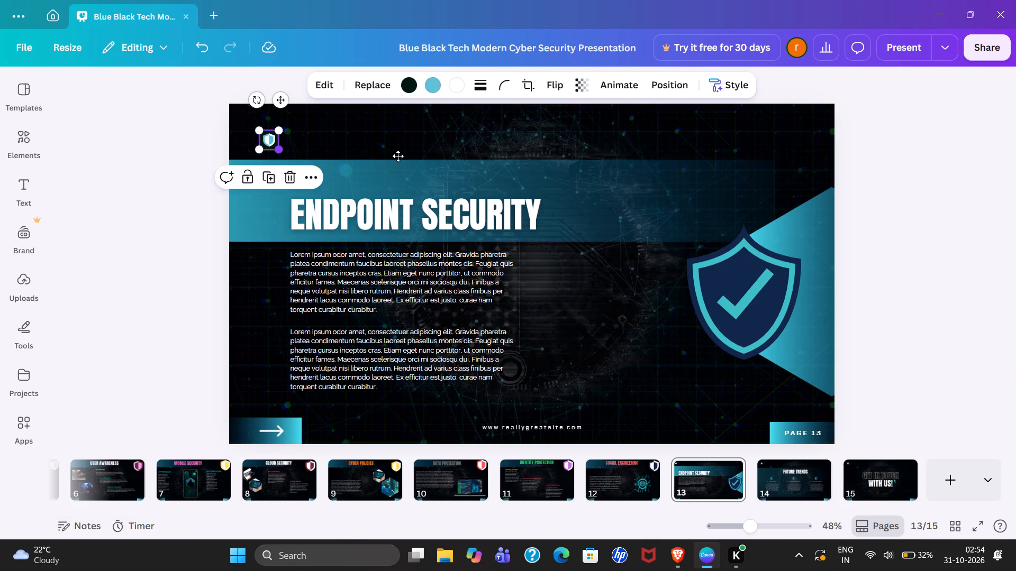
pyautogui.moveTo(398, 156); pyautogui.dragTo(795, 146)
# Move the gradient band up over slide 13's top edge, widen it, and shift it left so it fades out near mid-slide.
pyautogui.moveTo(585, 211); pyautogui.dragTo(561, 205)
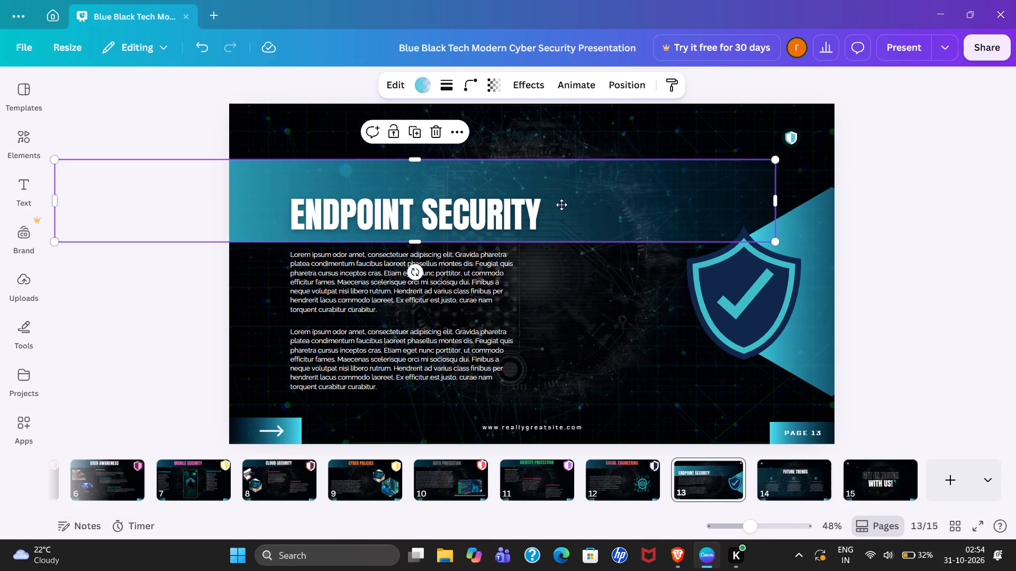
pyautogui.moveTo(561, 205); pyautogui.dragTo(393, 143)
pyautogui.moveTo(586, 134); pyautogui.dragTo(652, 131)
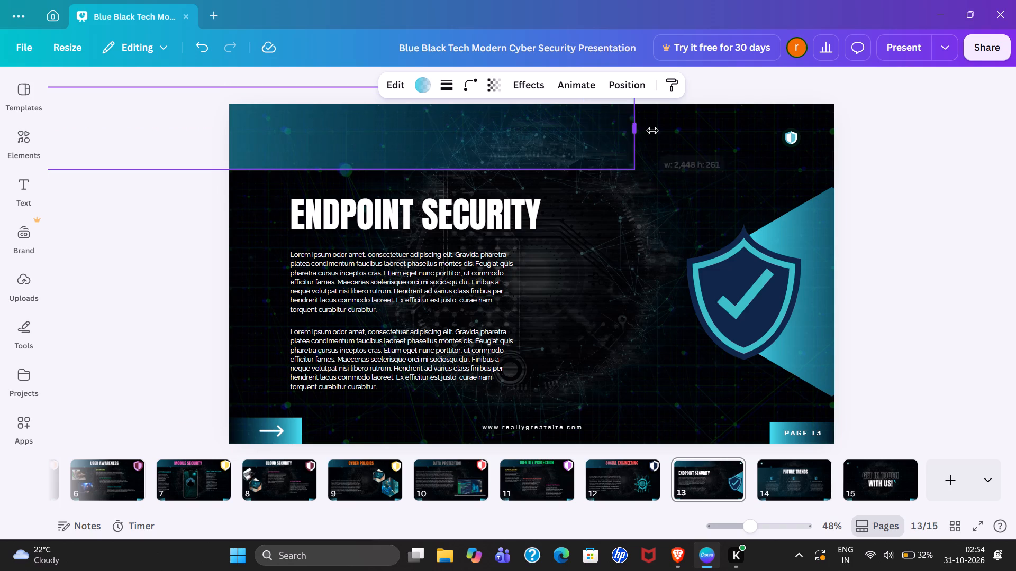
pyautogui.moveTo(652, 131); pyautogui.dragTo(672, 130)
pyautogui.moveTo(532, 126); pyautogui.dragTo(362, 135)
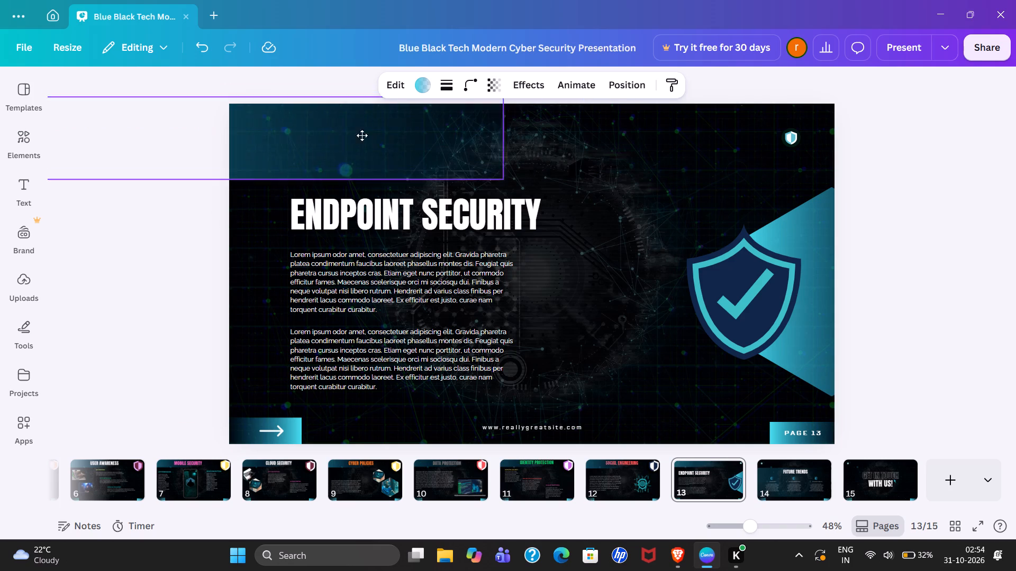
pyautogui.moveTo(362, 135); pyautogui.dragTo(337, 122)
pyautogui.moveTo(477, 123); pyautogui.dragTo(488, 121)
pyautogui.moveTo(362, 115); pyautogui.dragTo(364, 115)
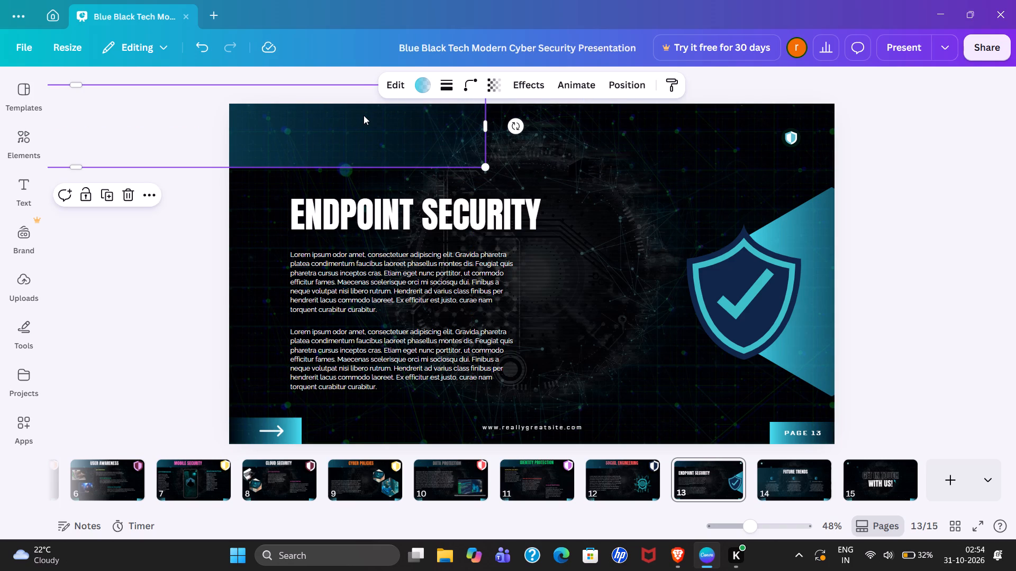
pyautogui.moveTo(364, 115); pyautogui.dragTo(419, 116)
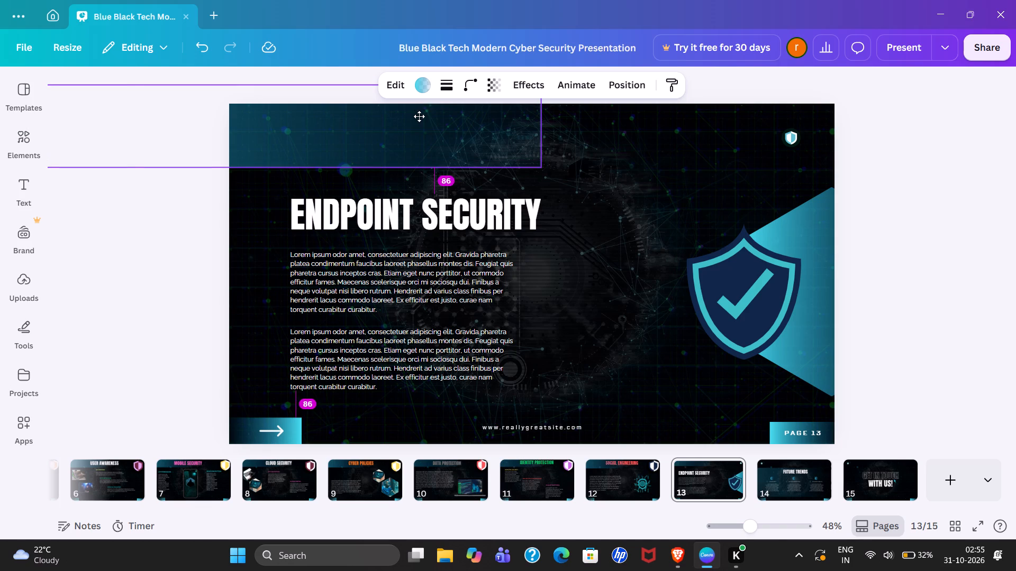
pyautogui.moveTo(419, 116); pyautogui.dragTo(420, 116)
# Move the ENDPOINT SECURITY title up to the top of the slide, roughly centred and overlapping the gradient band.
pyautogui.moveTo(392, 208); pyautogui.dragTo(442, 130)
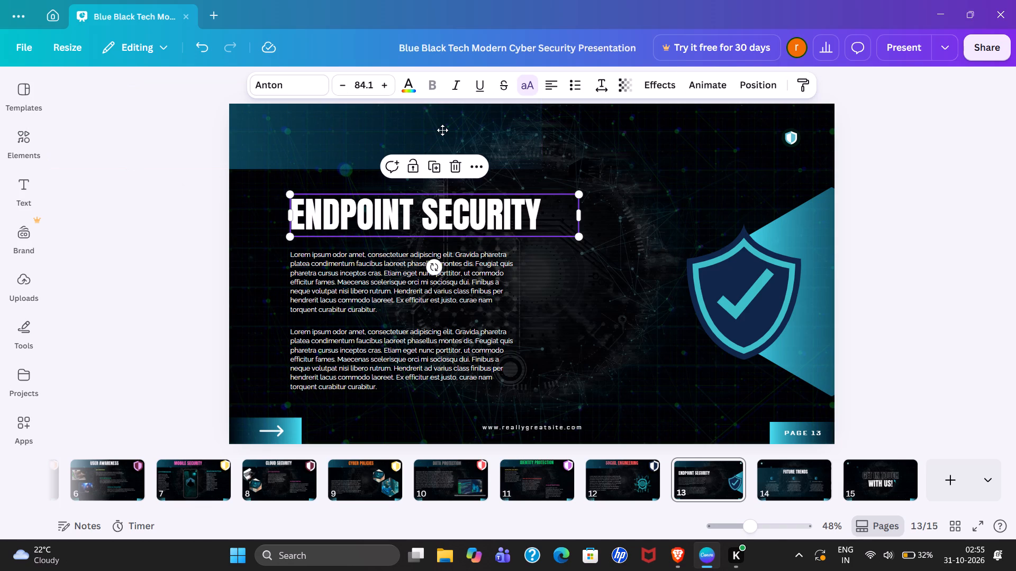
pyautogui.moveTo(442, 130); pyautogui.dragTo(468, 129)
# Enlarge the small shield badge to several times its size and move it up into the upper-right corner of slide 13.
pyautogui.click(795, 133)
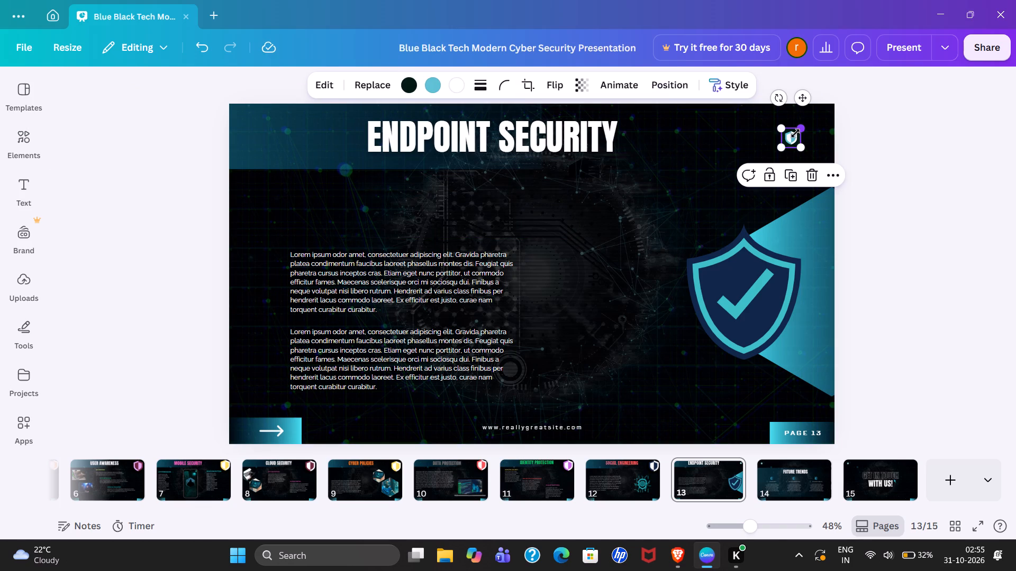
pyautogui.moveTo(780, 148); pyautogui.dragTo(752, 188)
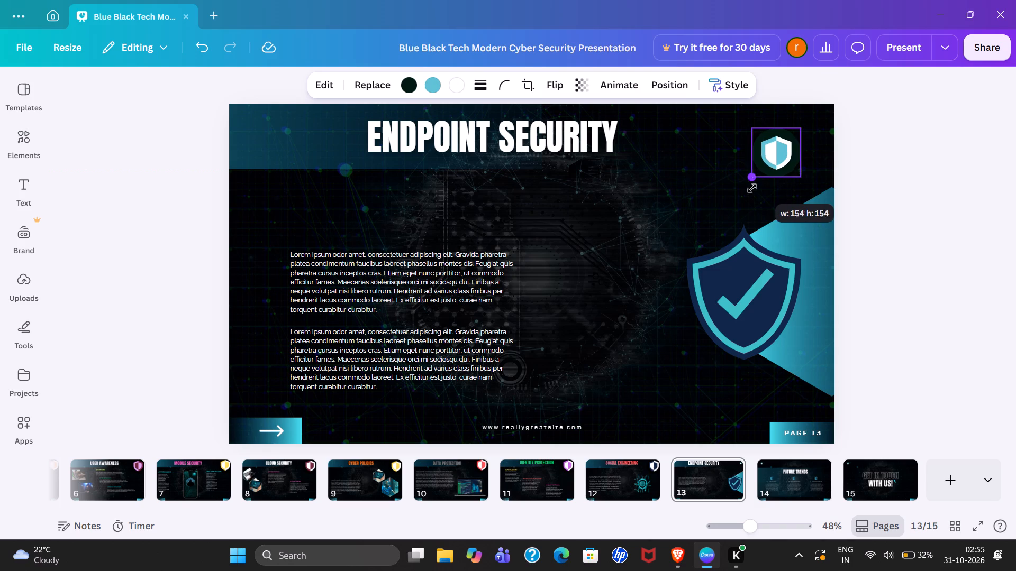
pyautogui.moveTo(752, 188); pyautogui.dragTo(747, 208)
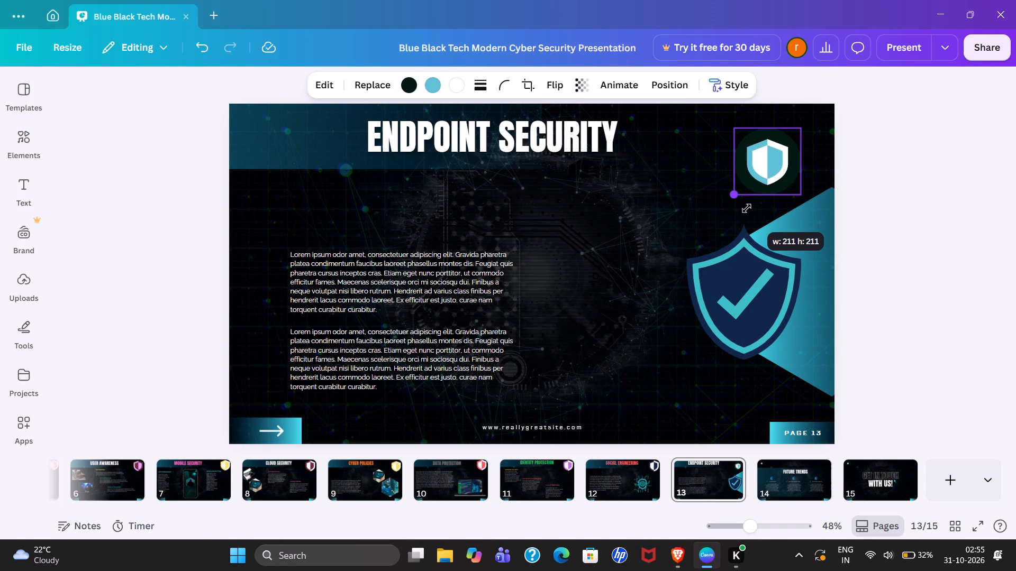
pyautogui.moveTo(747, 208); pyautogui.dragTo(738, 229)
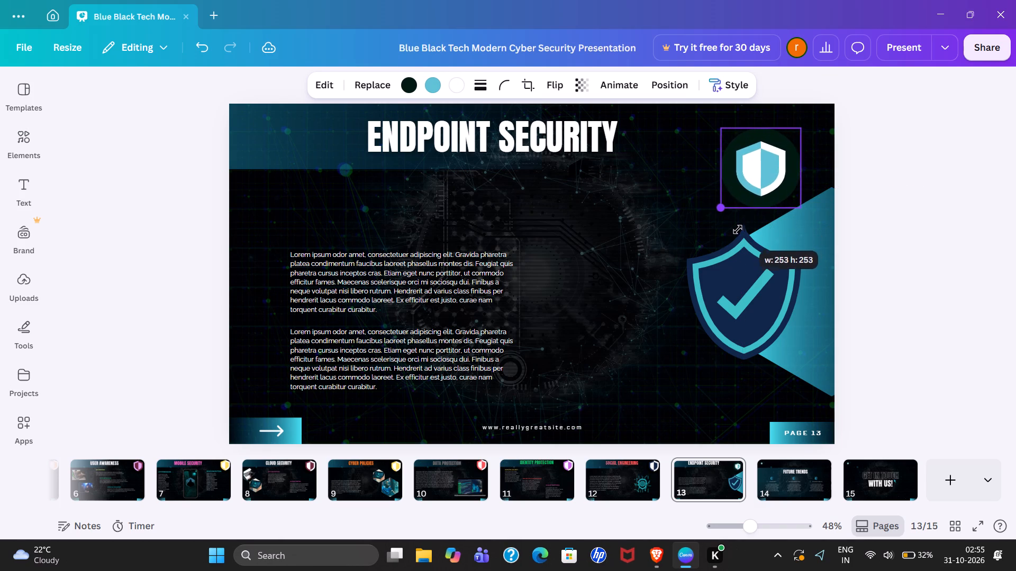
pyautogui.moveTo(738, 229); pyautogui.dragTo(731, 253)
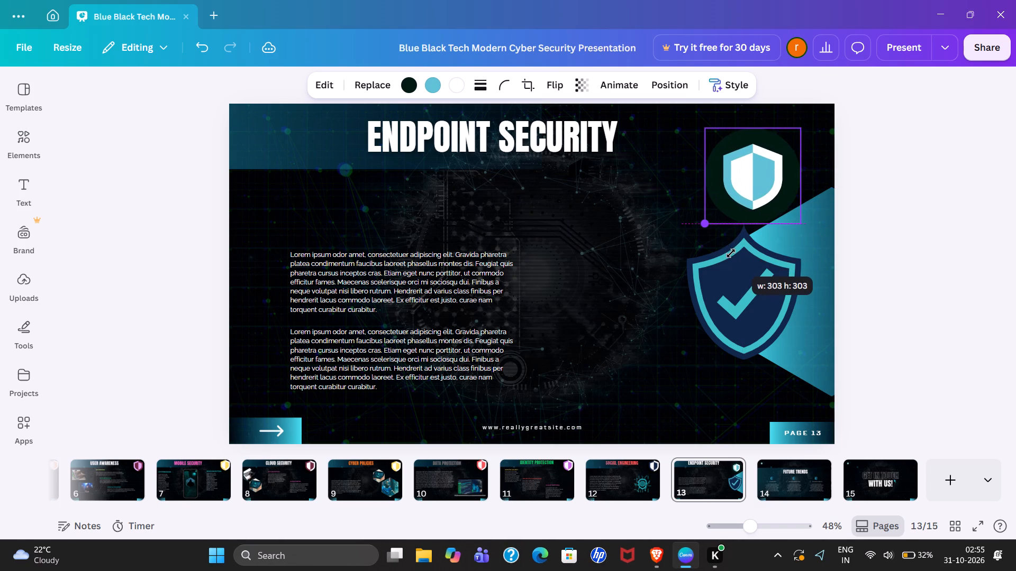
pyautogui.moveTo(731, 253); pyautogui.dragTo(723, 270)
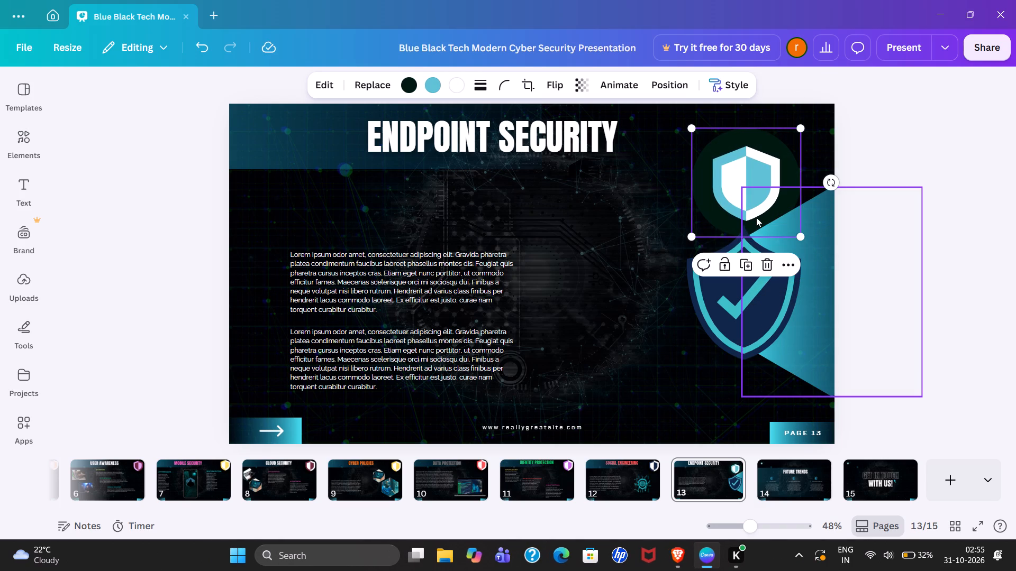
pyautogui.moveTo(711, 180); pyautogui.dragTo(743, 136)
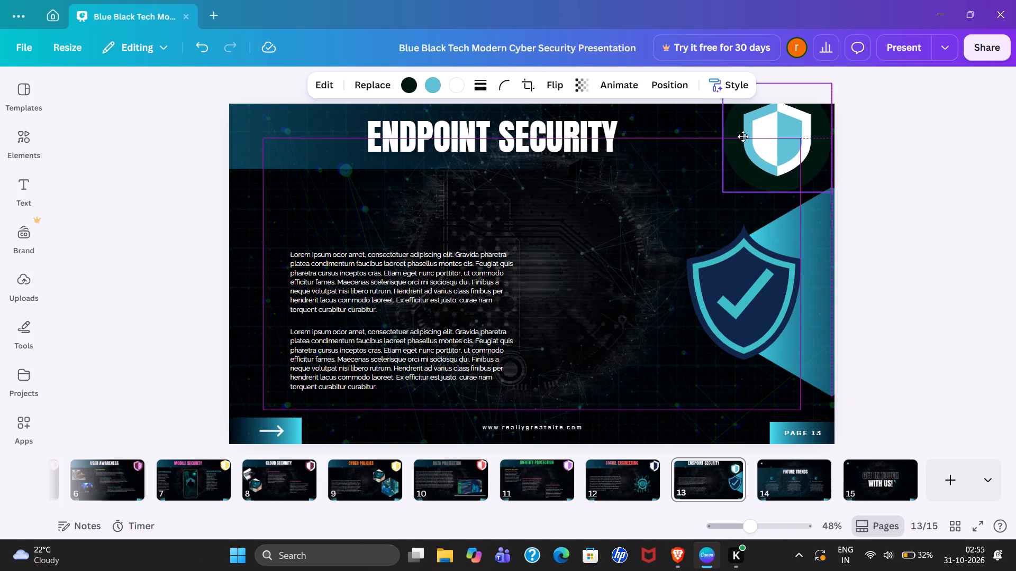
pyautogui.moveTo(743, 136); pyautogui.dragTo(755, 138)
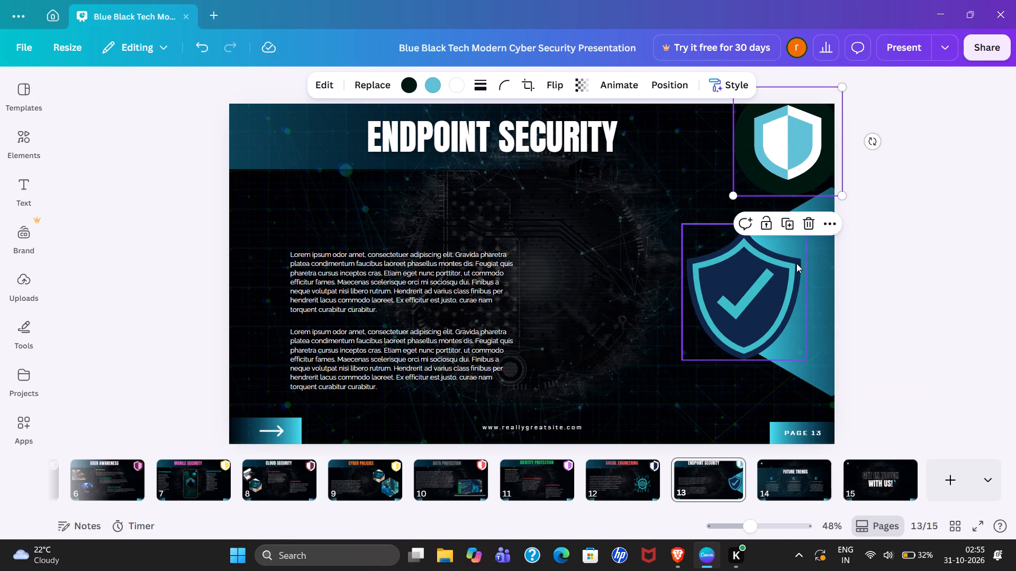
# Shift the gradient shape and the large checkmark shield slightly down and outward toward slide 13's right edge.
pyautogui.moveTo(824, 266); pyautogui.dragTo(825, 300)
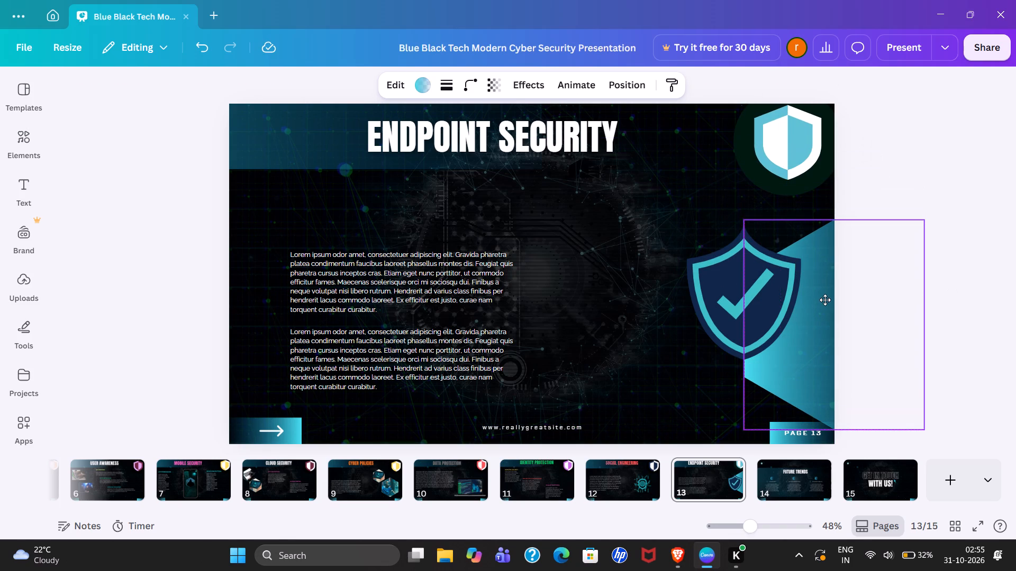
pyautogui.moveTo(825, 300); pyautogui.dragTo(836, 285)
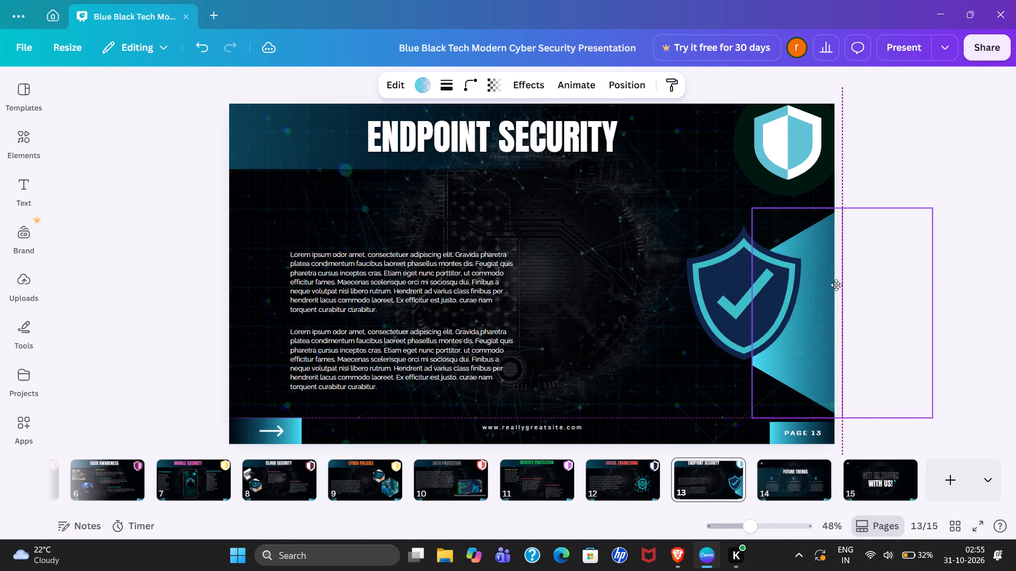
pyautogui.moveTo(836, 285); pyautogui.dragTo(851, 291)
pyautogui.moveTo(743, 289); pyautogui.dragTo(769, 303)
# Enlarge the shield badge further to about 397 by 397 and nudge it to fit the slide's upper-right corner above the checkmark shield.
pyautogui.click(767, 164)
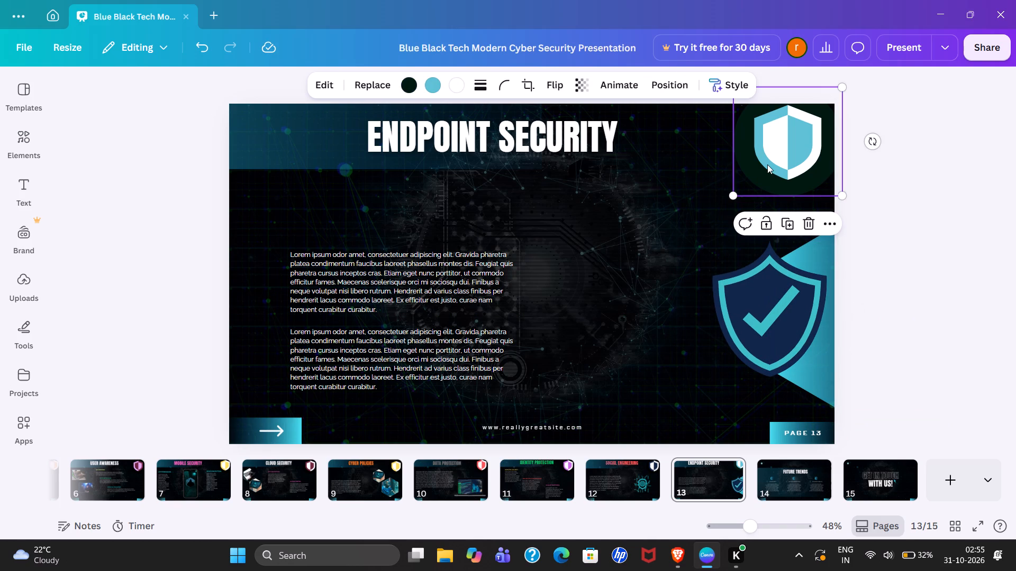
pyautogui.moveTo(732, 196); pyautogui.dragTo(720, 214)
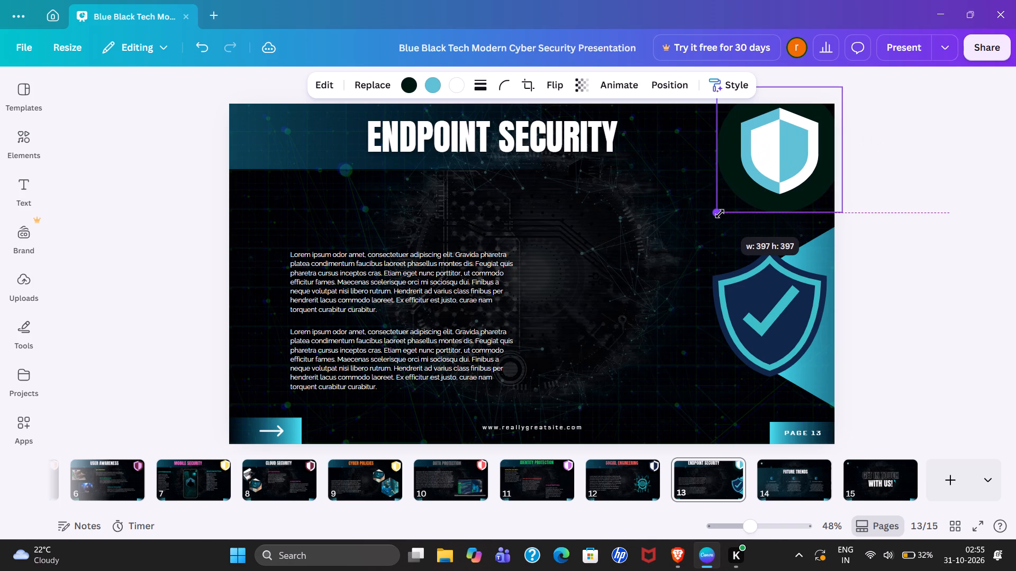
pyautogui.moveTo(720, 214); pyautogui.dragTo(718, 217)
pyautogui.moveTo(752, 162); pyautogui.dragTo(763, 165)
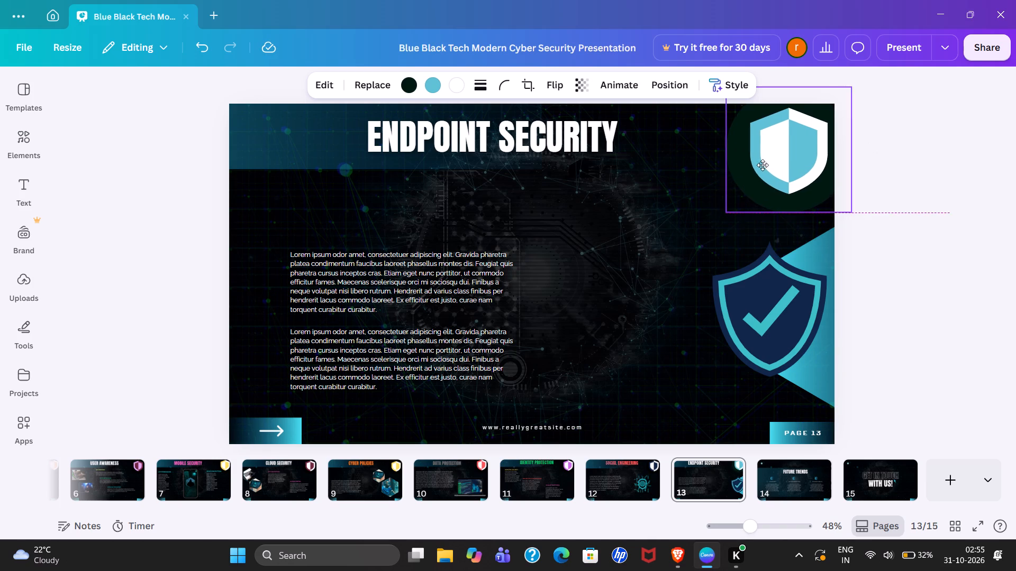
pyautogui.moveTo(763, 165); pyautogui.dragTo(758, 168)
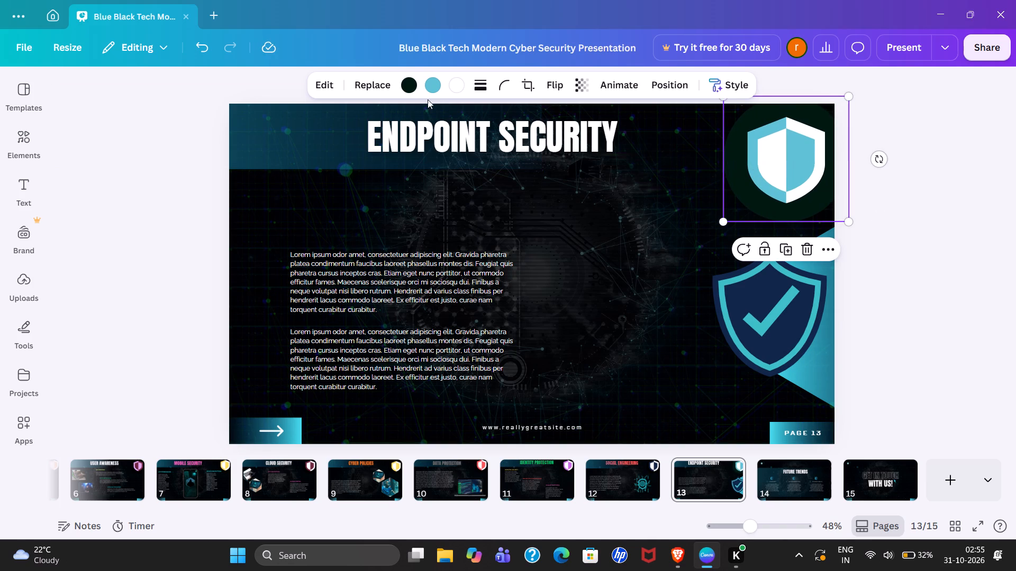
# Recolour the shield badge, changing its dark green circle to black and its blue parts to orange.
pyautogui.click(409, 86)
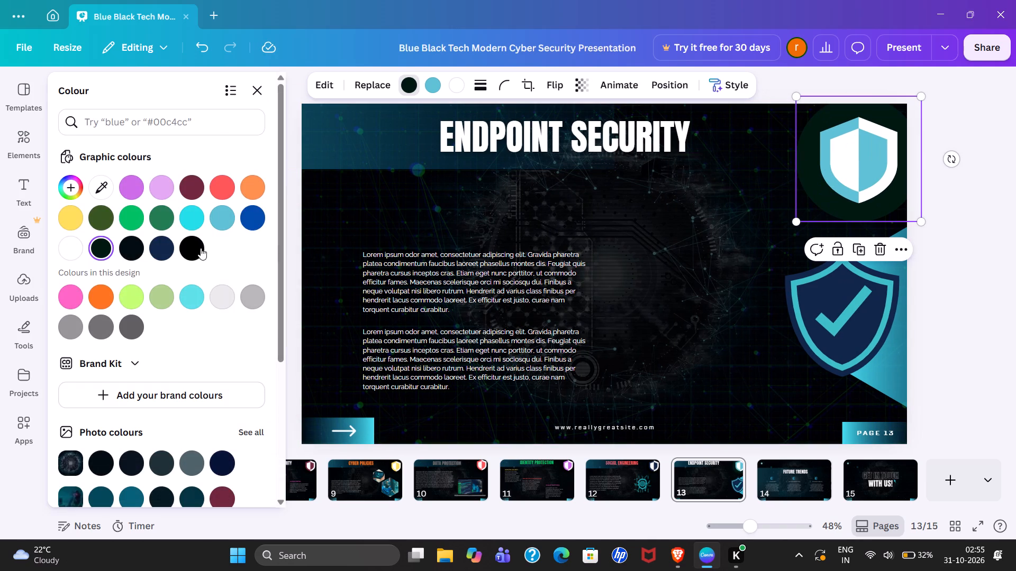
pyautogui.click(197, 248)
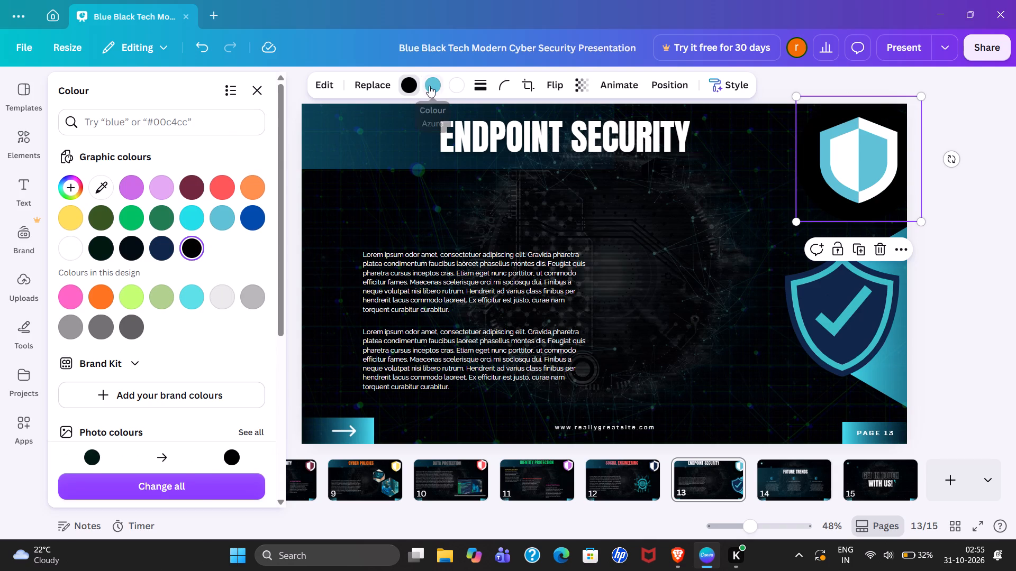
pyautogui.click(429, 86)
pyautogui.click(255, 185)
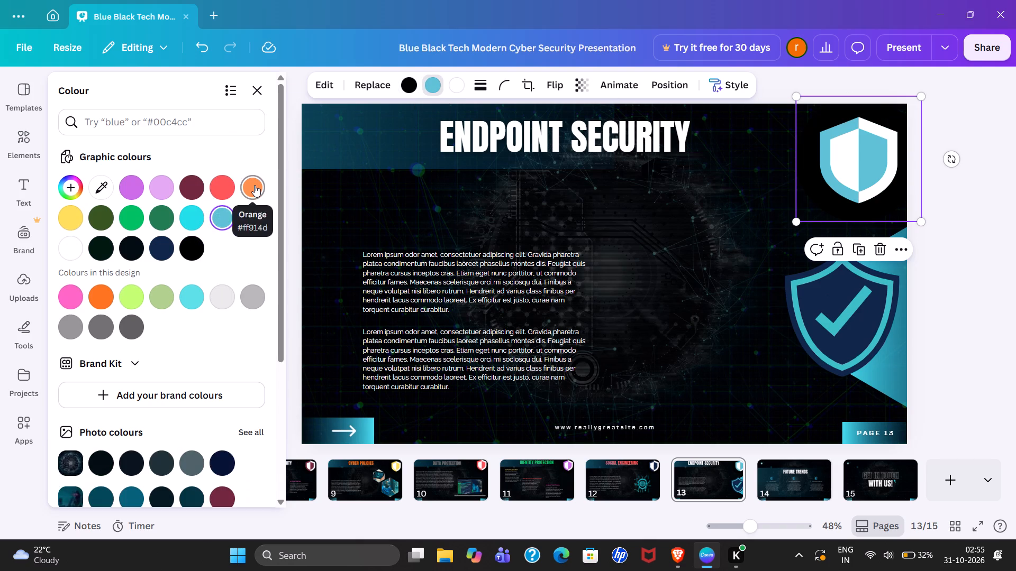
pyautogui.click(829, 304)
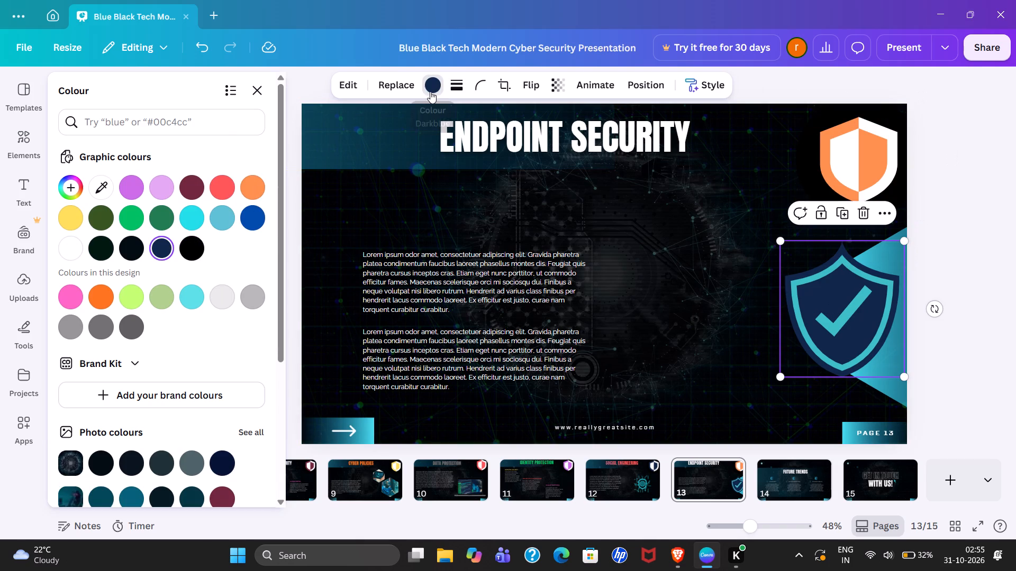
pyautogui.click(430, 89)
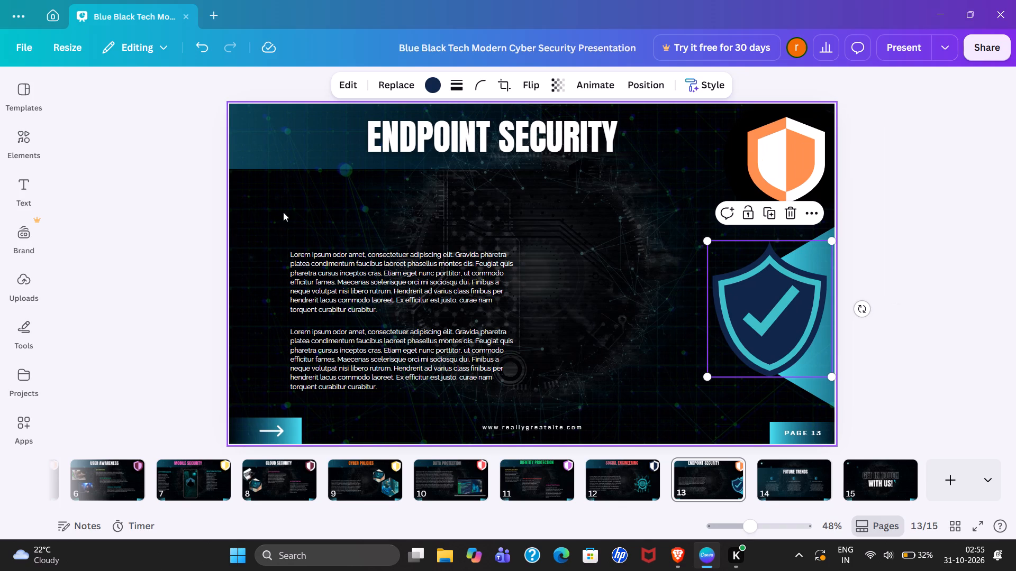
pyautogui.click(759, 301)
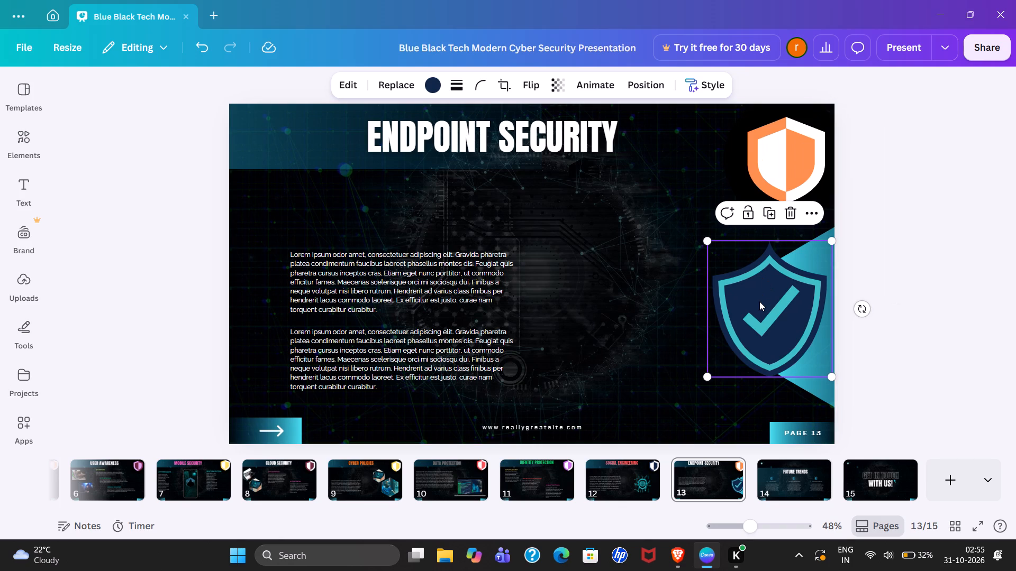
# Move the first body paragraph up and slightly left below the title, and set its font size to 19.8.
pyautogui.click(406, 293)
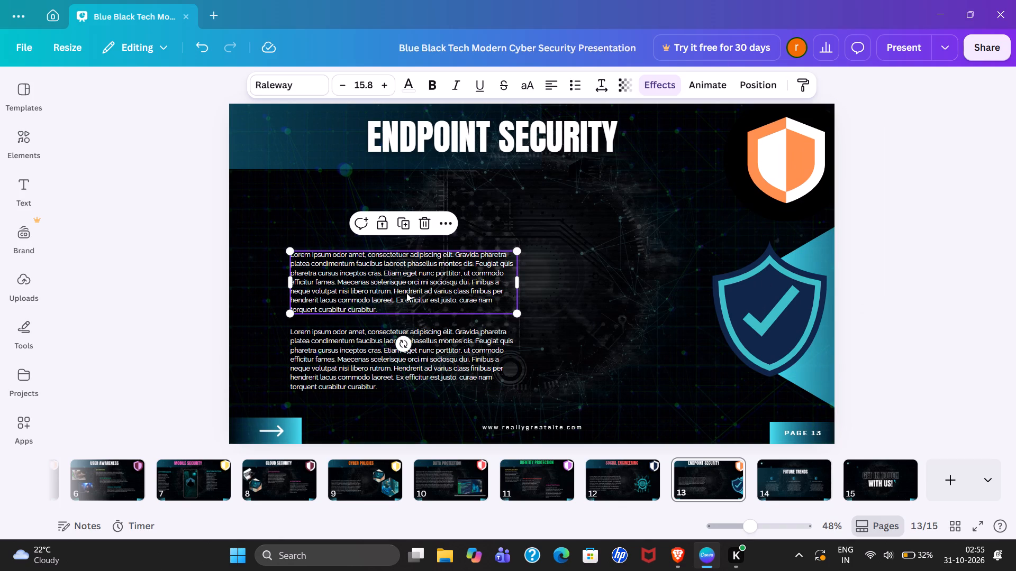
pyautogui.moveTo(406, 293); pyautogui.dragTo(396, 251)
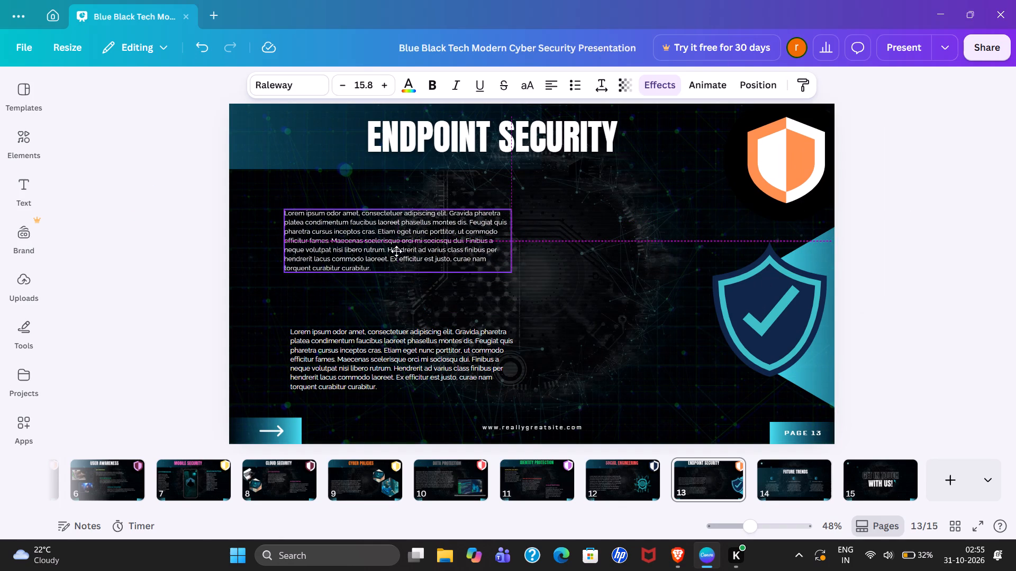
pyautogui.moveTo(396, 251); pyautogui.dragTo(389, 246)
pyautogui.click(385, 83)
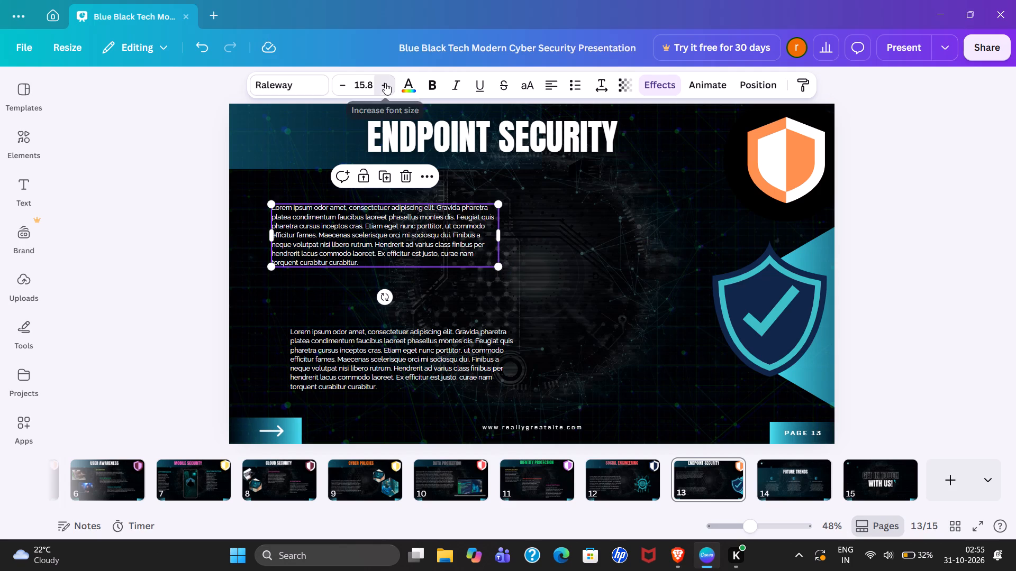
pyautogui.tripleClick(385, 83)
pyautogui.click(385, 83)
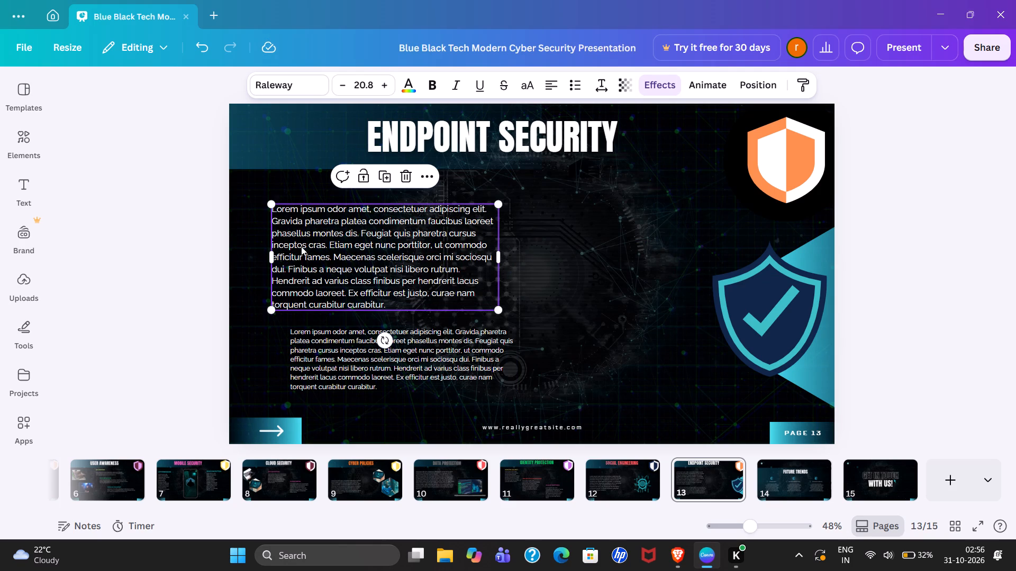
pyautogui.click(342, 86)
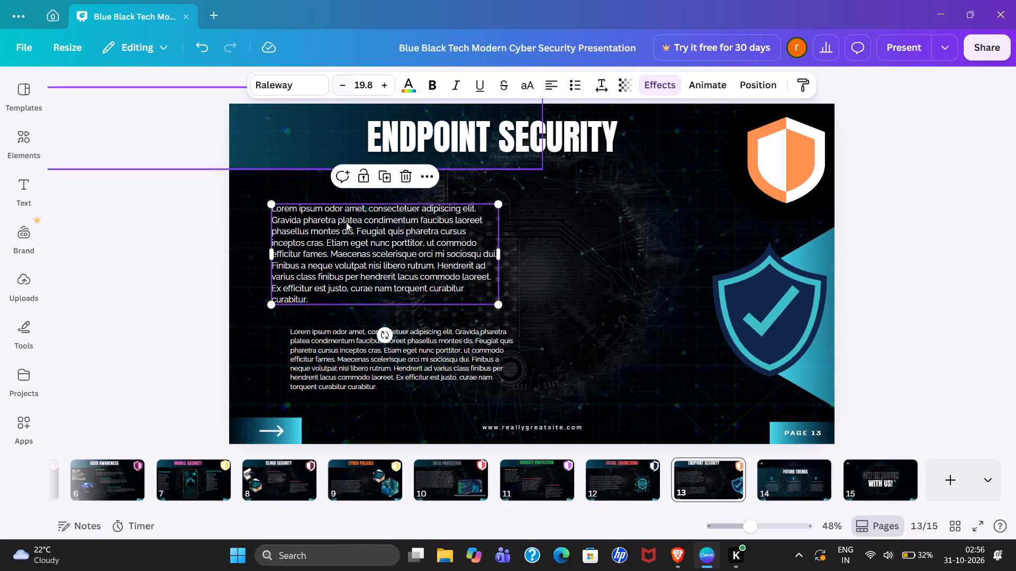
# Set the second body paragraph's font size to 19.8.
pyautogui.click(349, 353)
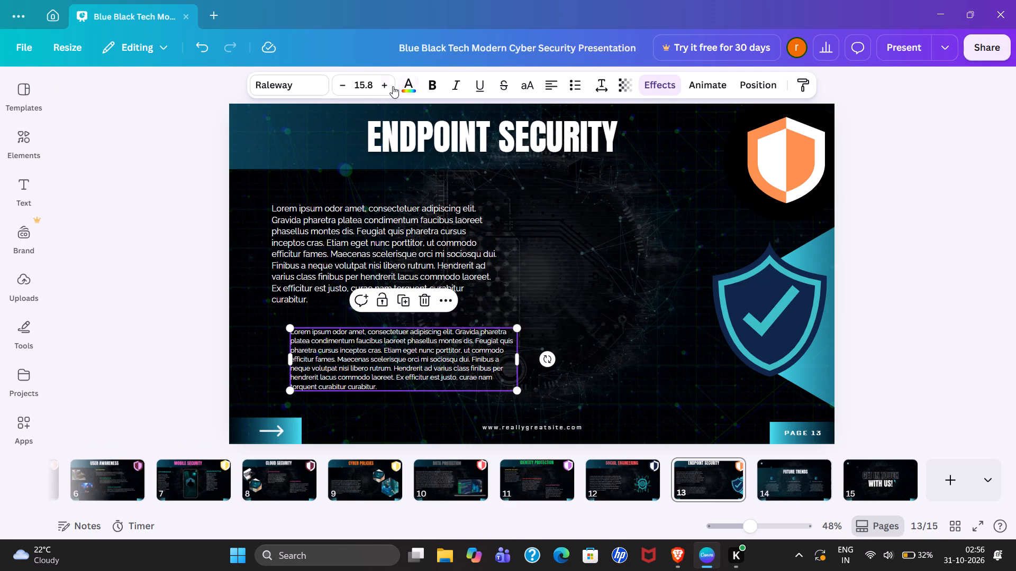
pyautogui.click(386, 84)
pyautogui.click(386, 84)
pyautogui.click(386, 84)
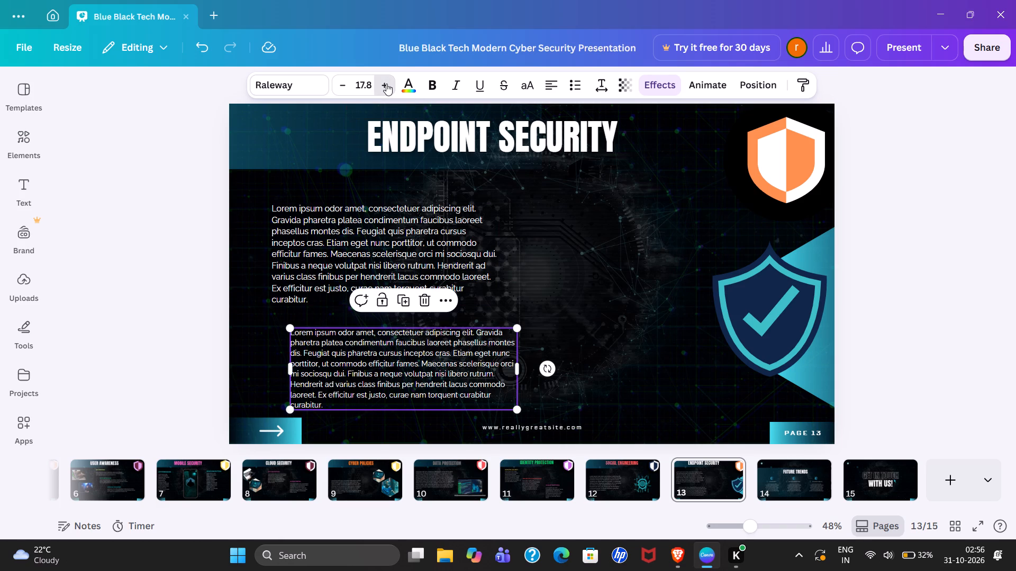
pyautogui.click(386, 84)
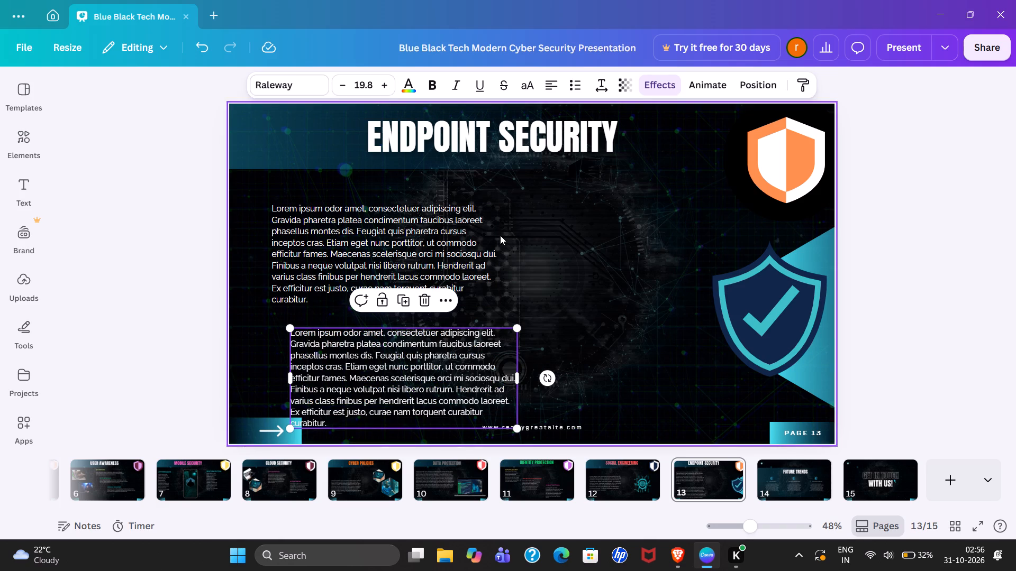
# Widen the first paragraph's text box until it wraps to six lines and shift it up and left, just below the gradient band.
pyautogui.click(450, 249)
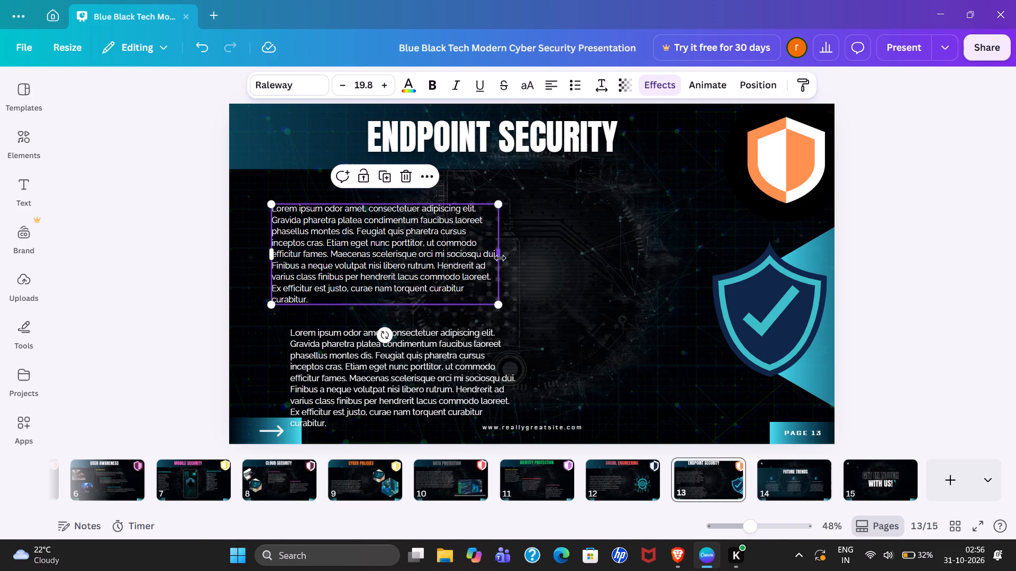
pyautogui.moveTo(500, 258); pyautogui.dragTo(578, 270)
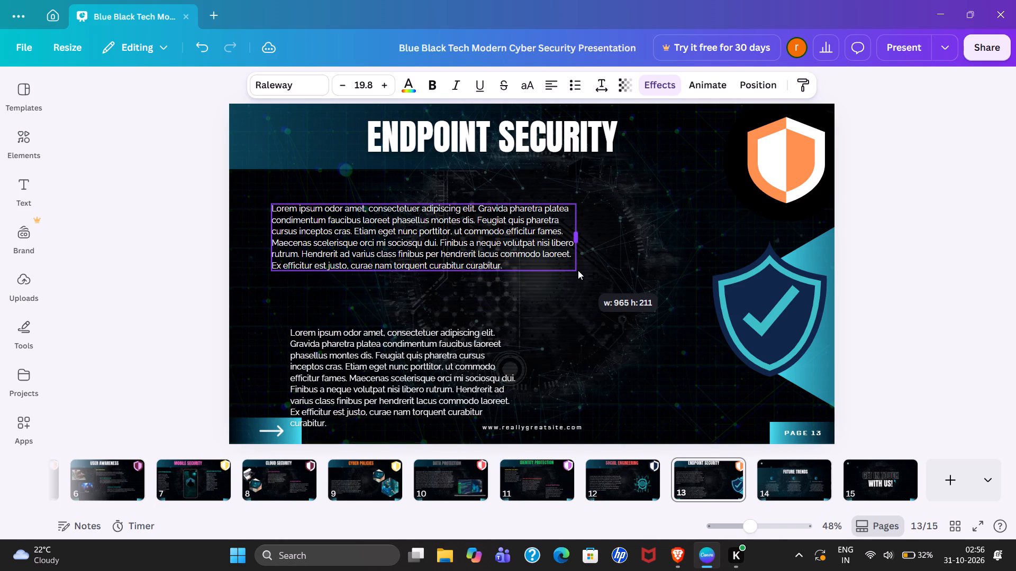
pyautogui.moveTo(578, 270); pyautogui.dragTo(571, 271)
pyautogui.moveTo(409, 247); pyautogui.dragTo(398, 244)
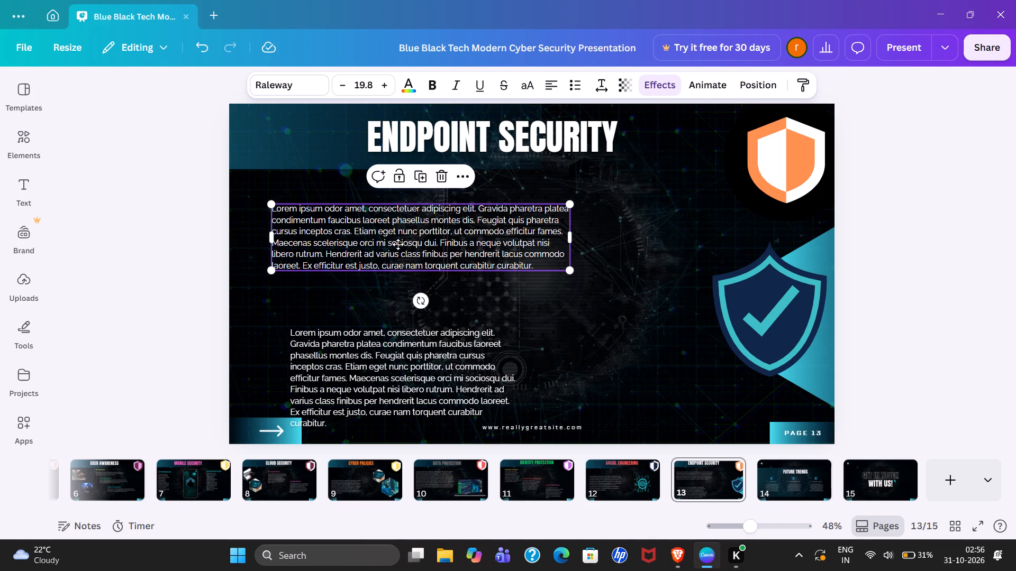
pyautogui.moveTo(398, 244); pyautogui.dragTo(389, 236)
# Move the second paragraph up and right, widen its text box to seven lines, and offset it diagonally below the first paragraph.
pyautogui.moveTo(389, 377); pyautogui.dragTo(421, 343)
pyautogui.click(450, 214)
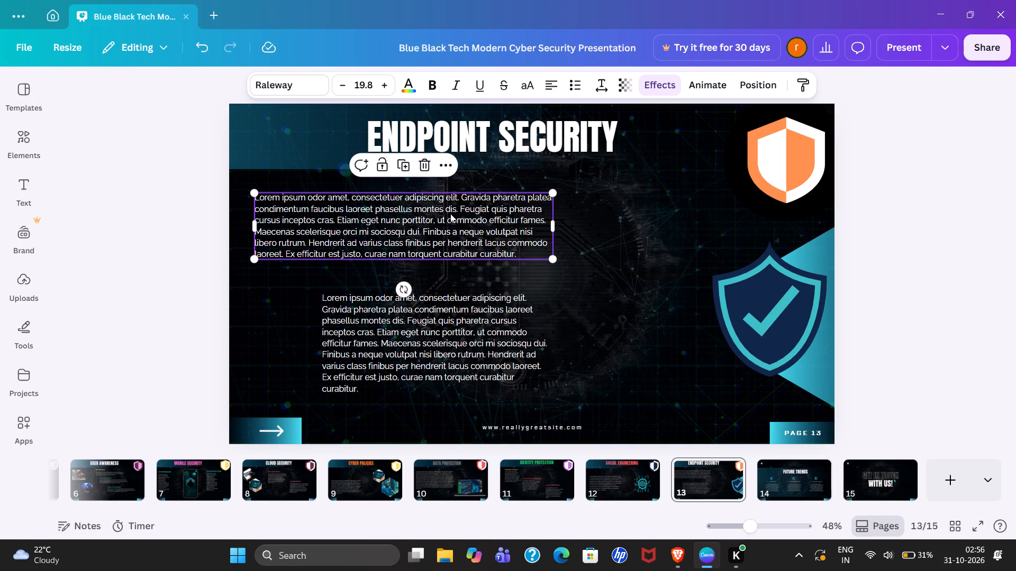
pyautogui.click(429, 354)
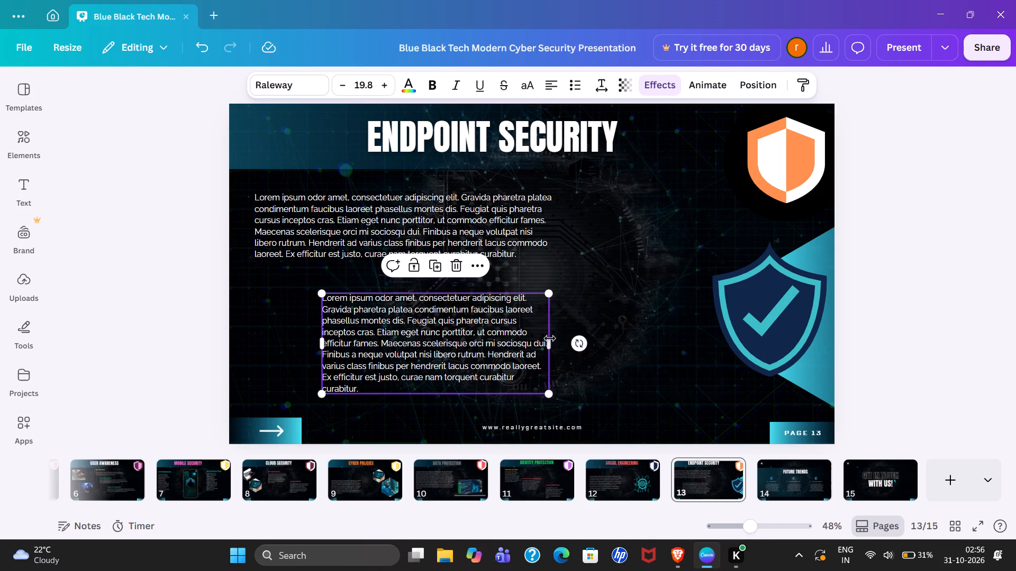
pyautogui.moveTo(552, 342); pyautogui.dragTo(615, 345)
pyautogui.moveTo(471, 332); pyautogui.dragTo(508, 329)
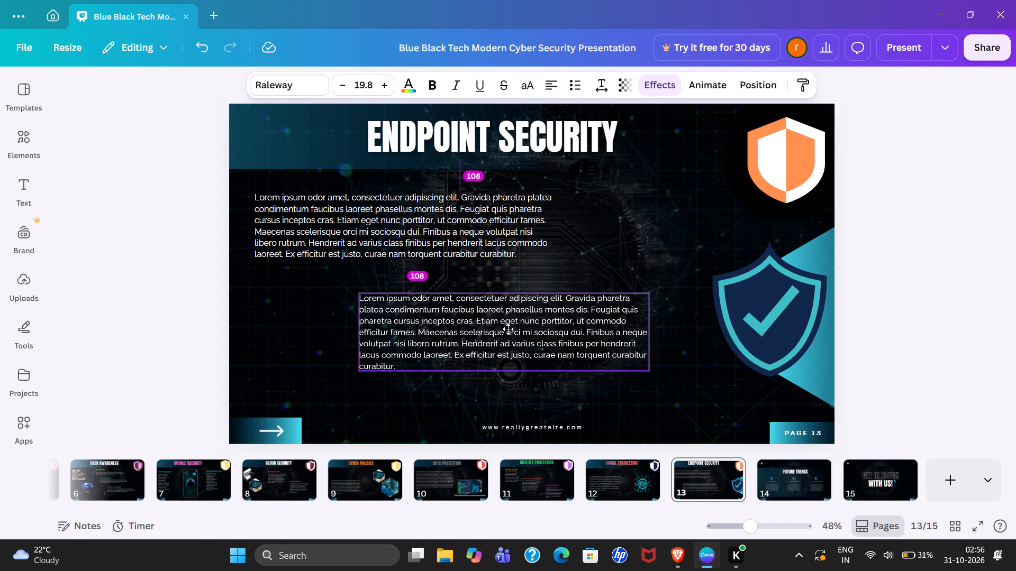
pyautogui.moveTo(508, 329); pyautogui.dragTo(508, 330)
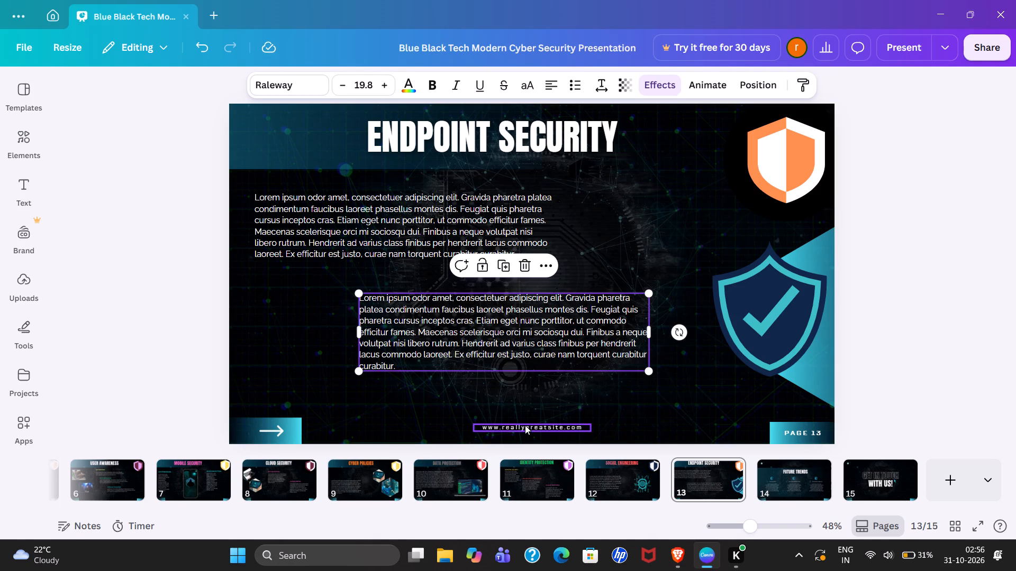
# Delete the website address text at the bottom of slide 13.
pyautogui.click(525, 425)
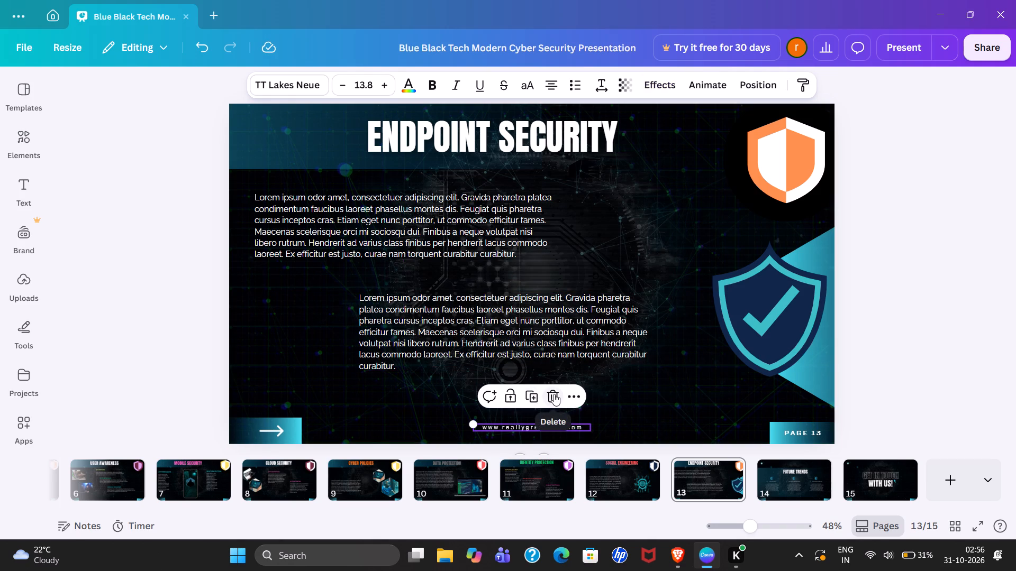
pyautogui.click(554, 394)
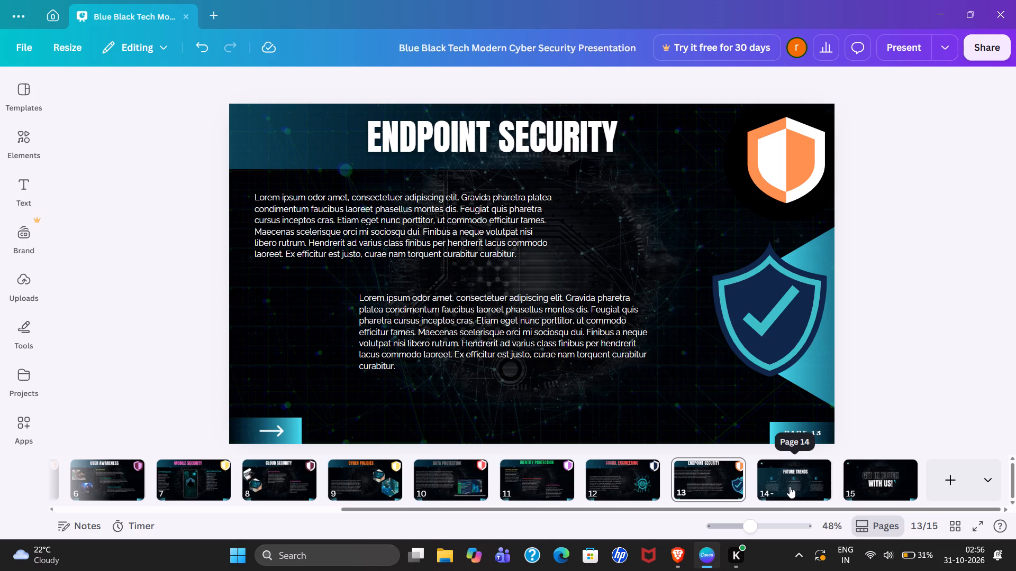
# On slide 14, move the FUTURE TRENDS title up to the top centre and the small shield icon to the slide's upper-right corner.
pyautogui.click(790, 486)
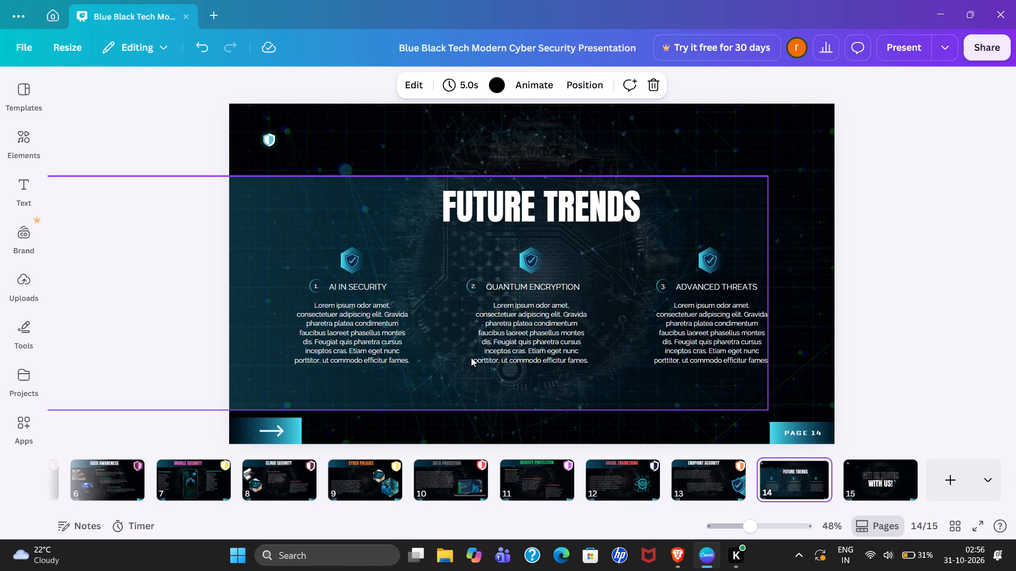
pyautogui.moveTo(505, 217); pyautogui.dragTo(512, 187)
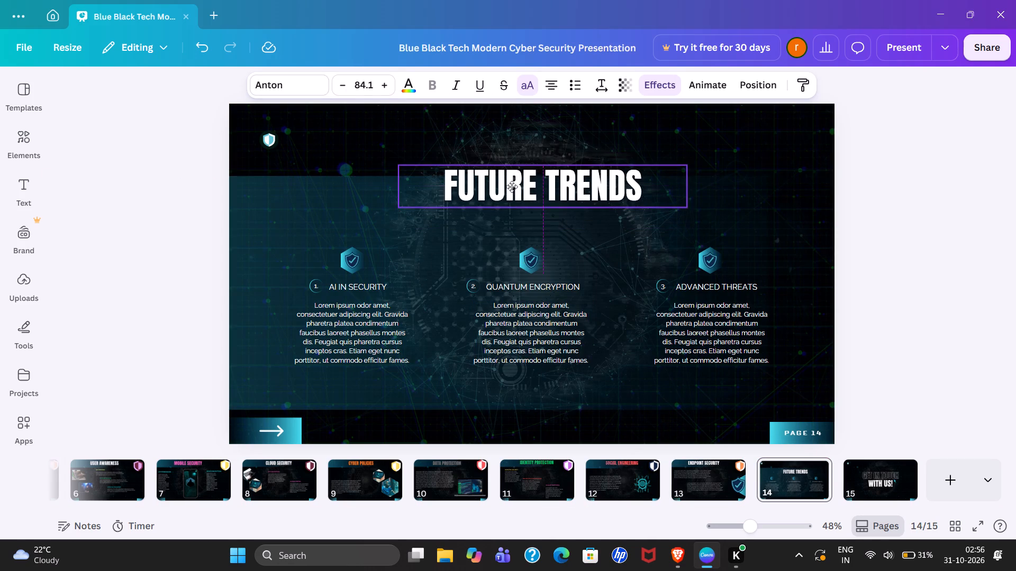
pyautogui.moveTo(512, 187); pyautogui.dragTo(493, 158)
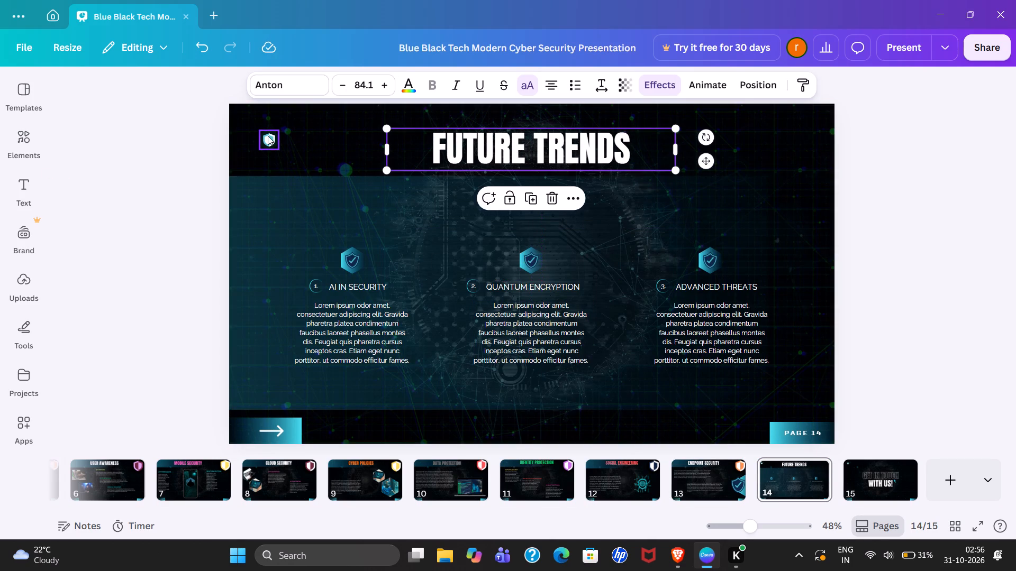
pyautogui.moveTo(268, 136); pyautogui.dragTo(803, 132)
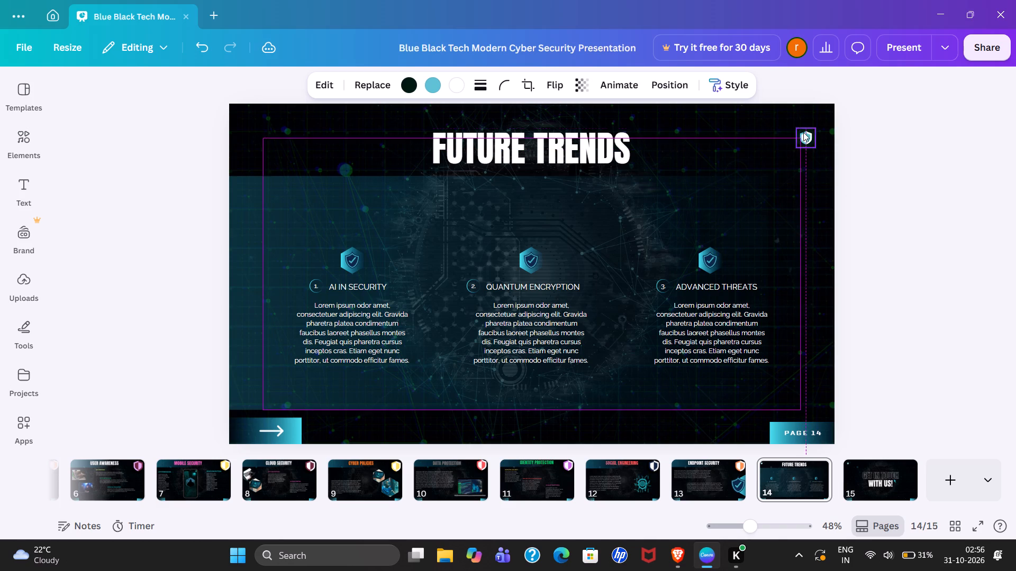
# Shorten the gradient rectangle into a narrow band and place it at the slide's top-left, ending partway behind the title.
pyautogui.moveTo(454, 224); pyautogui.dragTo(284, 233)
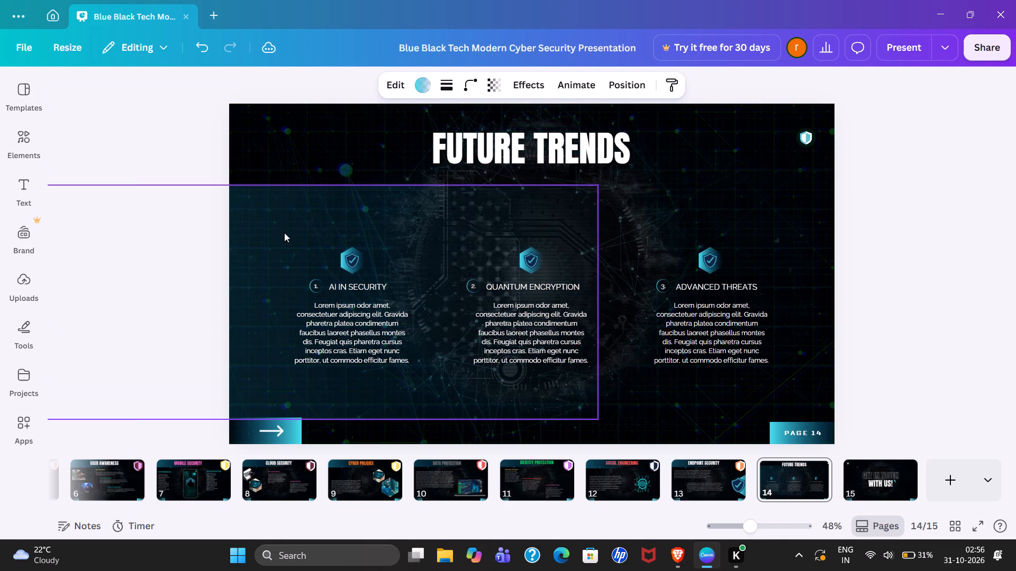
pyautogui.moveTo(301, 186); pyautogui.dragTo(294, 248)
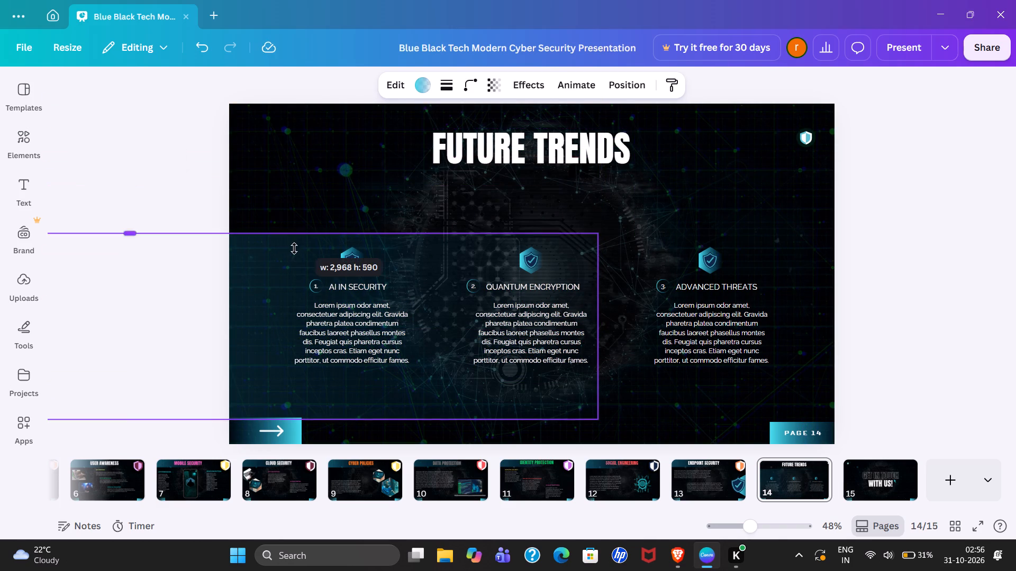
pyautogui.moveTo(294, 248); pyautogui.dragTo(257, 334)
pyautogui.moveTo(254, 358); pyautogui.dragTo(220, 195)
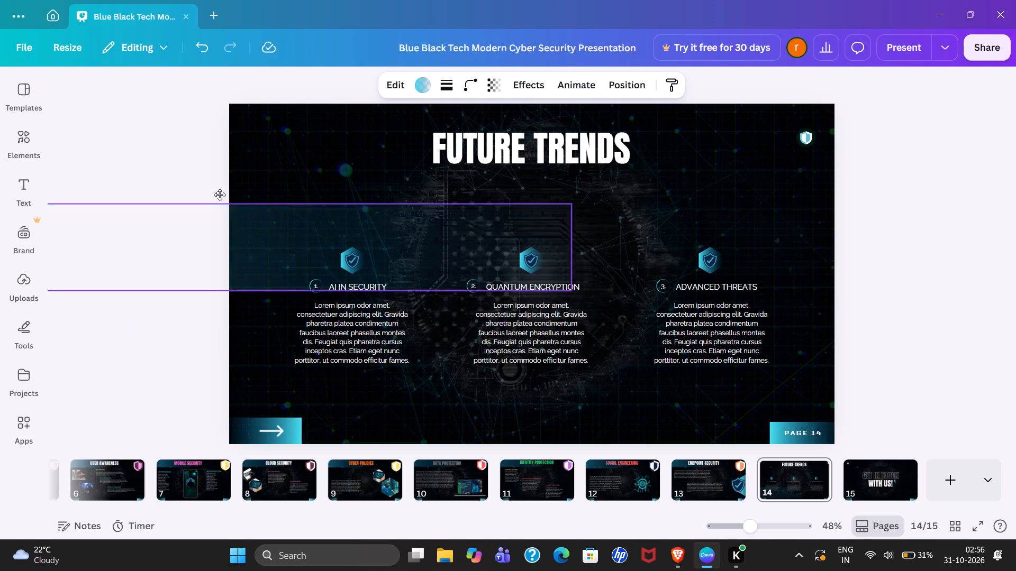
pyautogui.moveTo(220, 195); pyautogui.dragTo(235, 121)
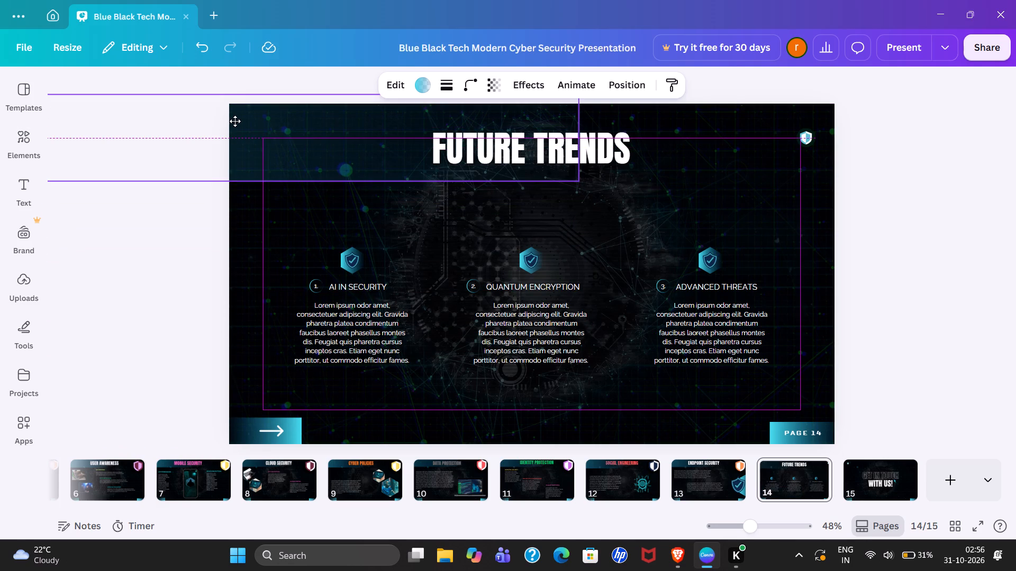
pyautogui.moveTo(235, 121); pyautogui.dragTo(239, 120)
pyautogui.click(318, 150)
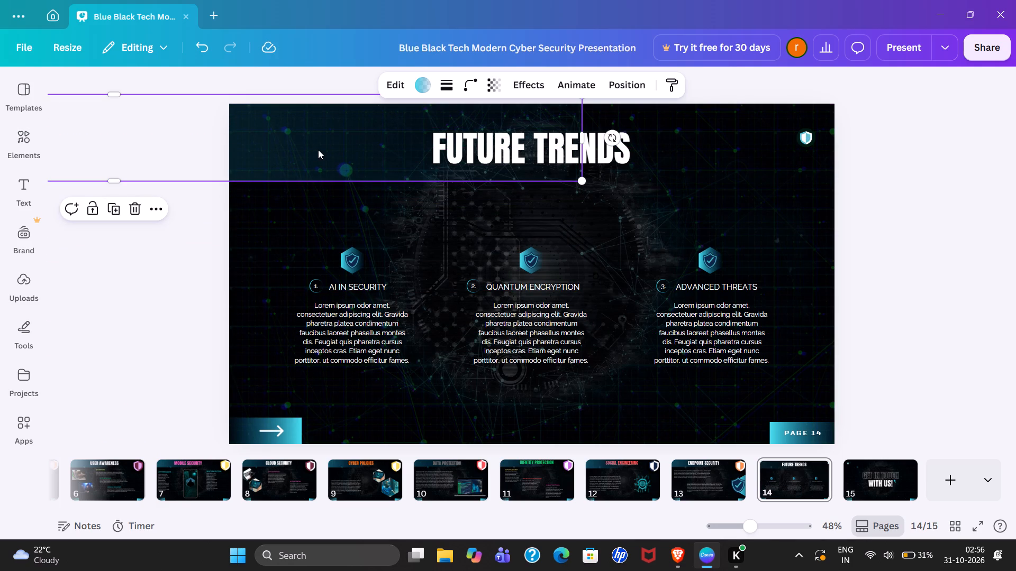
pyautogui.click(391, 234)
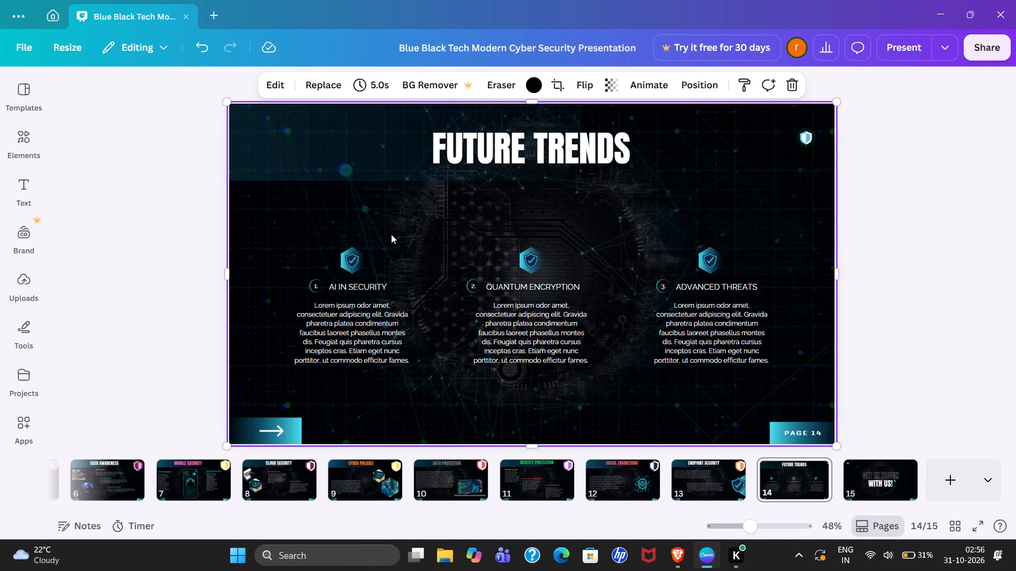
# Delete the numbers 1, 2 and 3 and their circles beside the three column headings.
pyautogui.click(314, 288)
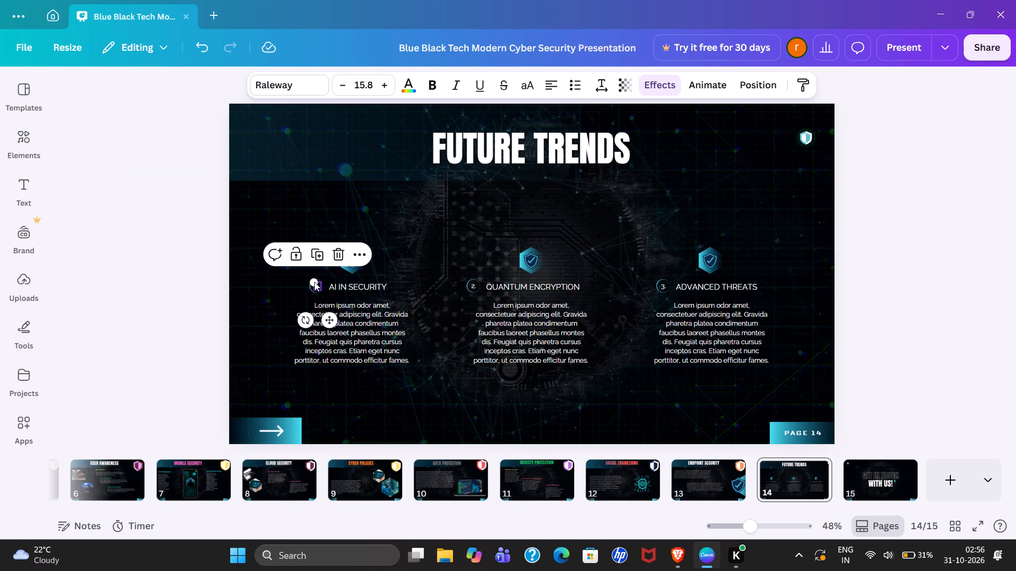
pyautogui.click(337, 250)
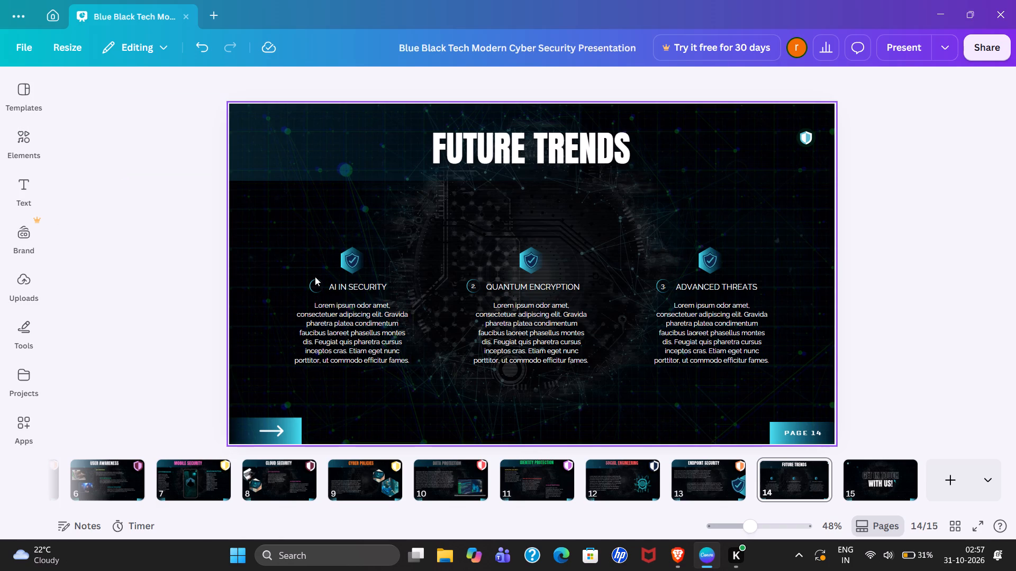
pyautogui.click(315, 289)
pyautogui.click(341, 253)
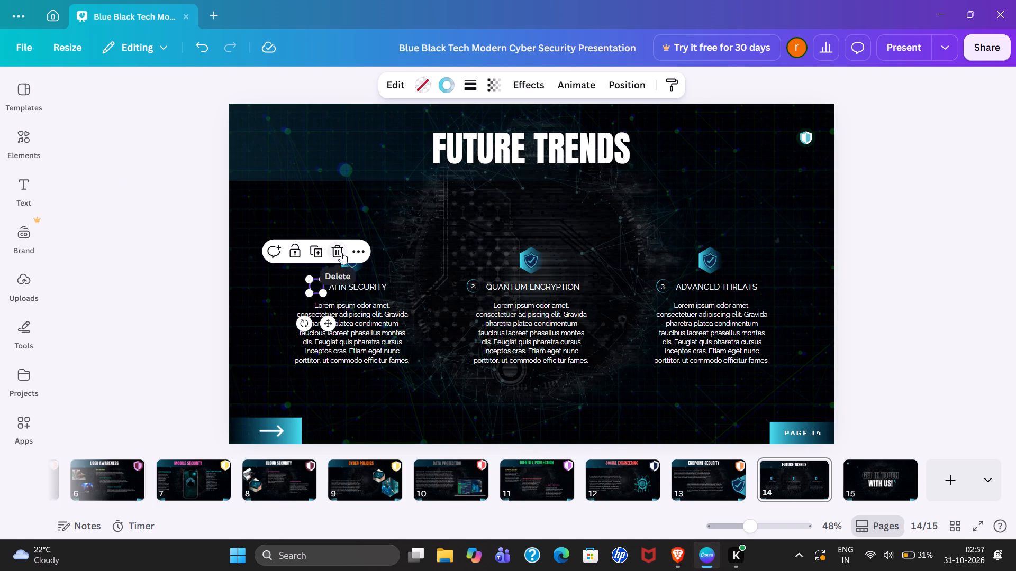
pyautogui.click(471, 284)
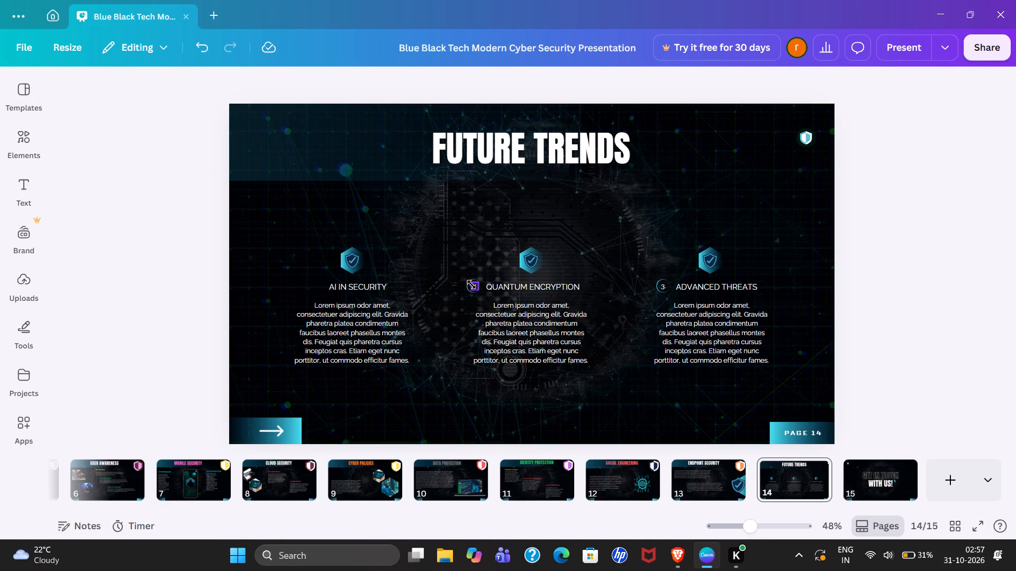
pyautogui.click(497, 252)
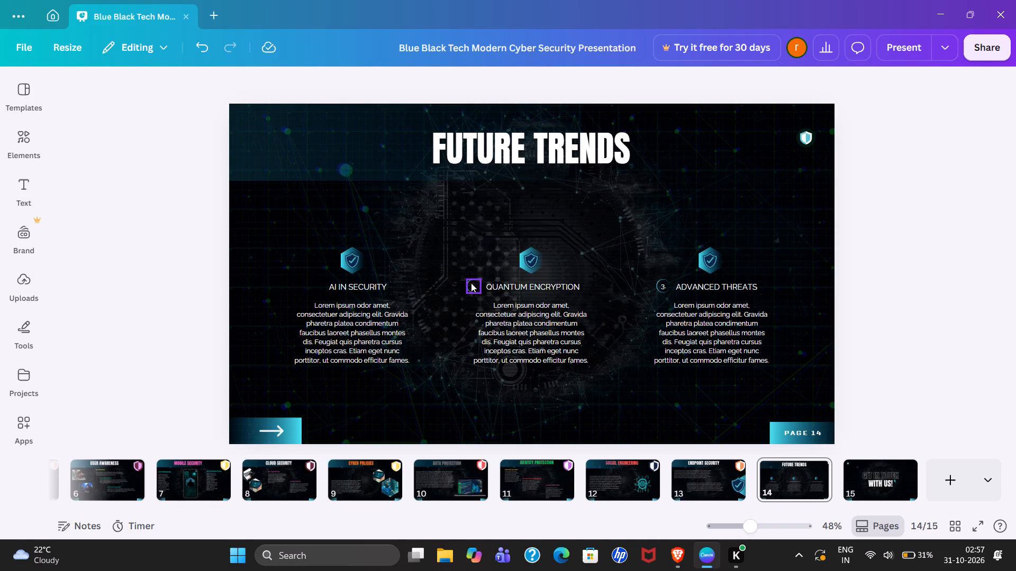
pyautogui.click(471, 283)
pyautogui.click(494, 253)
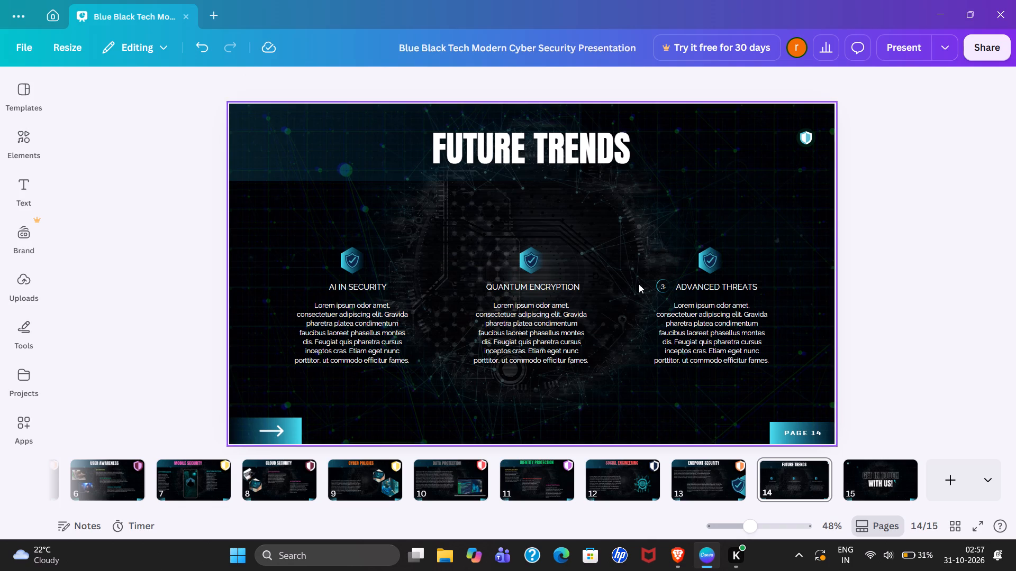
pyautogui.click(663, 281)
pyautogui.click(687, 251)
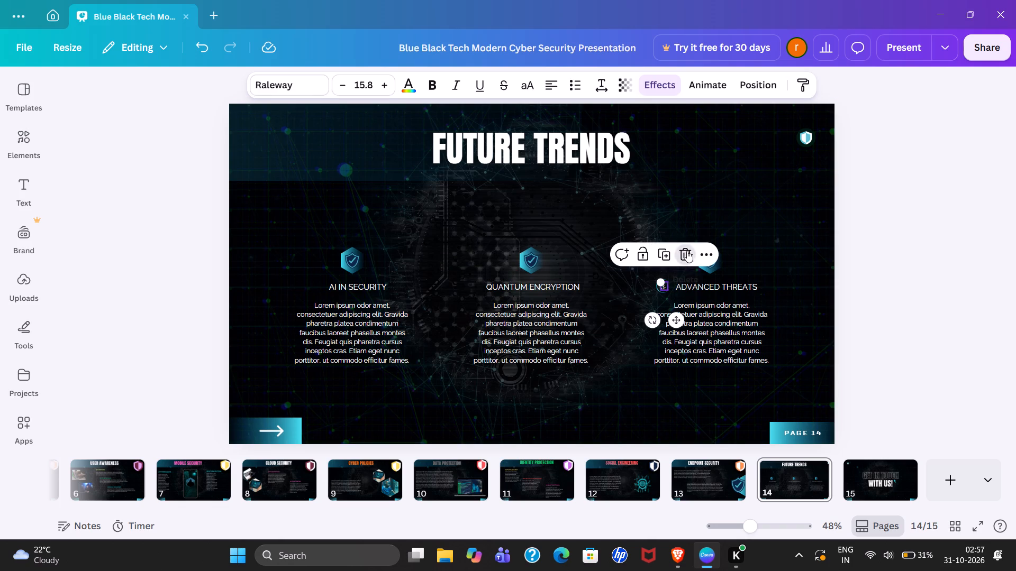
pyautogui.click(659, 290)
pyautogui.click(683, 246)
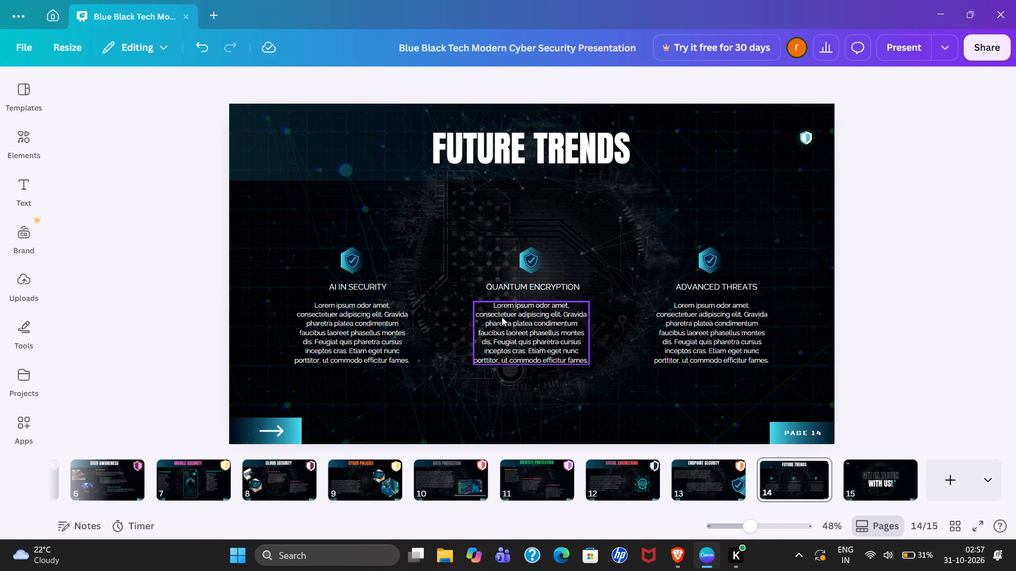
# Move the checkmark shield above AI IN SECURITY off its hexagon, up between the first two columns, and delete the hexagon.
pyautogui.moveTo(357, 265); pyautogui.dragTo(384, 257)
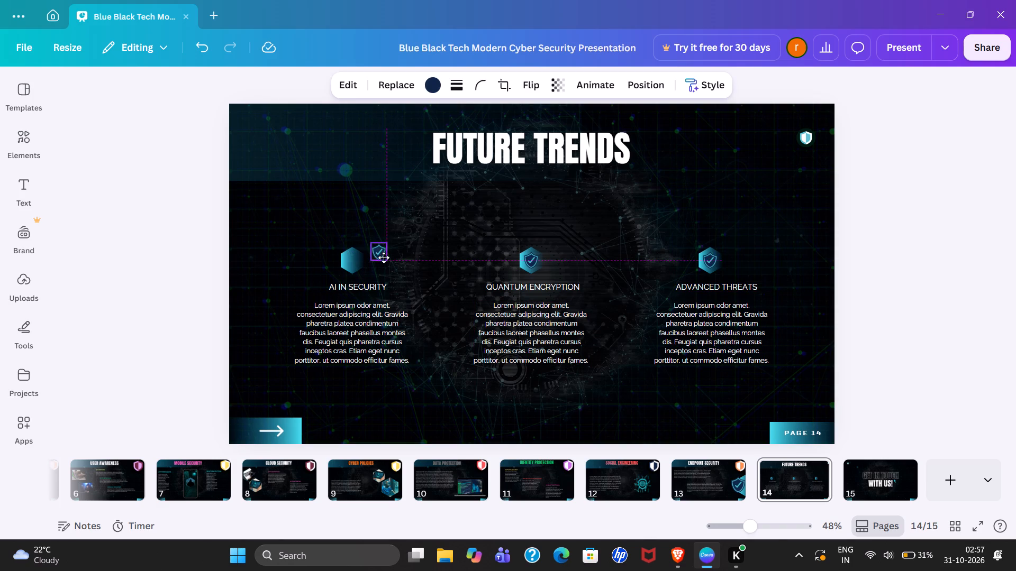
pyautogui.moveTo(384, 257); pyautogui.dragTo(355, 272)
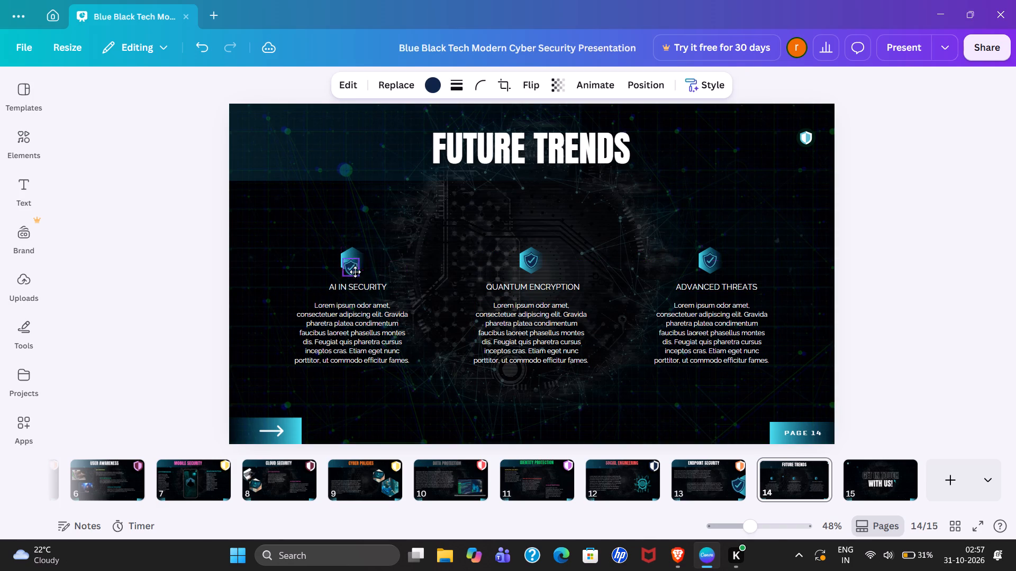
pyautogui.moveTo(355, 272); pyautogui.dragTo(457, 241)
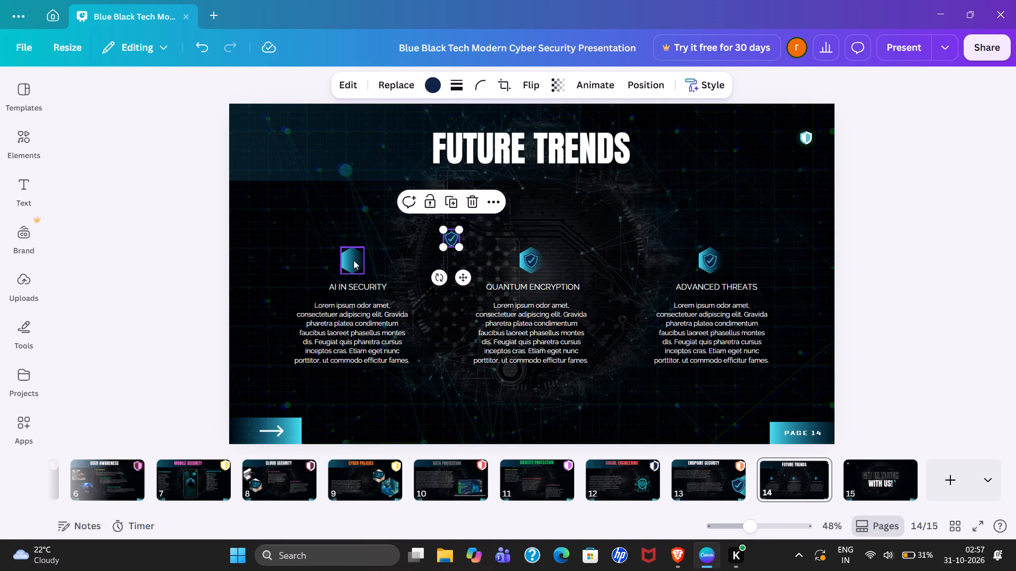
pyautogui.moveTo(353, 260); pyautogui.dragTo(321, 217)
pyautogui.moveTo(332, 231); pyautogui.dragTo(339, 236)
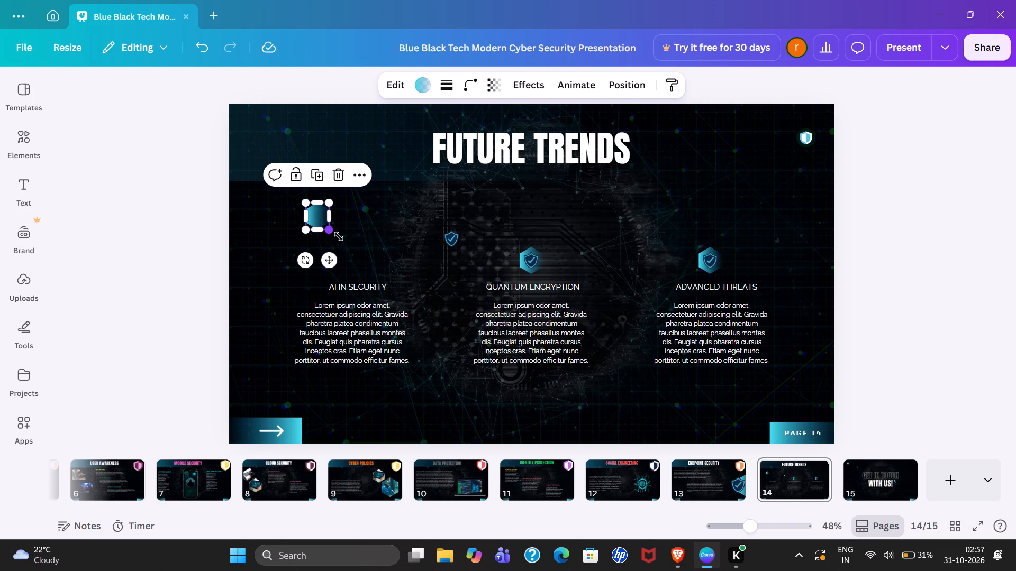
pyautogui.moveTo(339, 236); pyautogui.dragTo(352, 243)
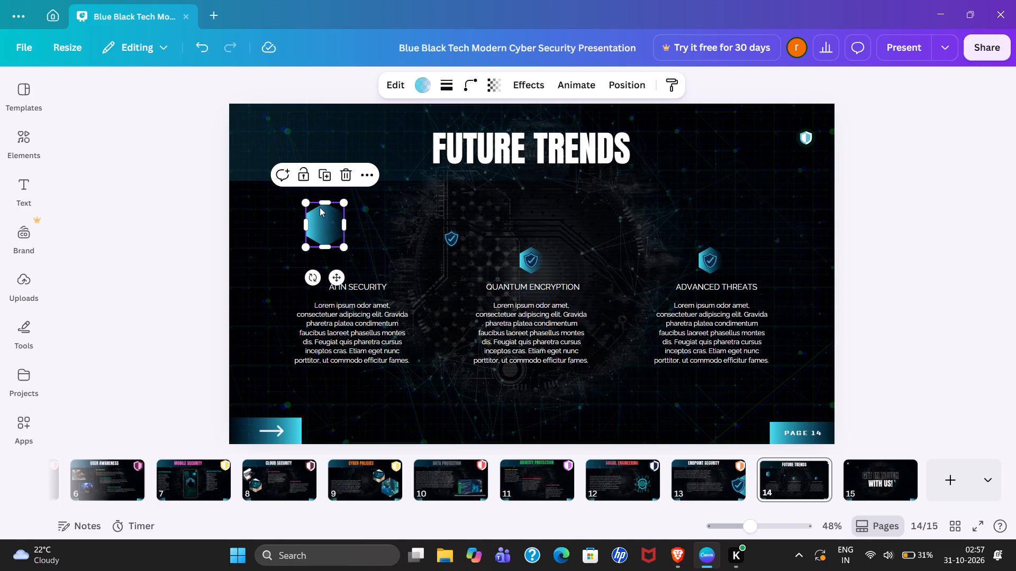
pyautogui.click(344, 173)
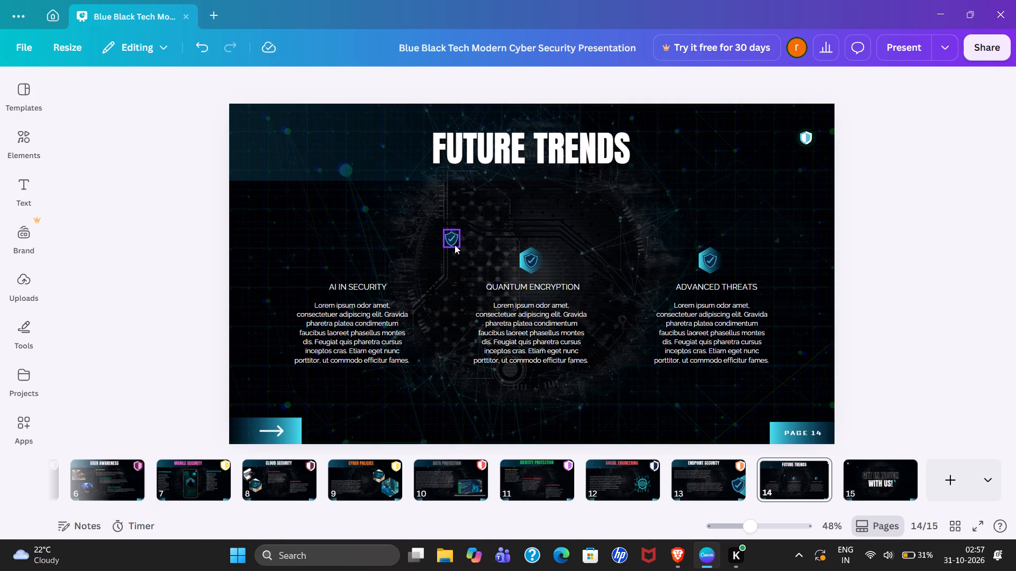
# Enlarge the detached checkmark shield to about 113 by 124.
pyautogui.click(449, 240)
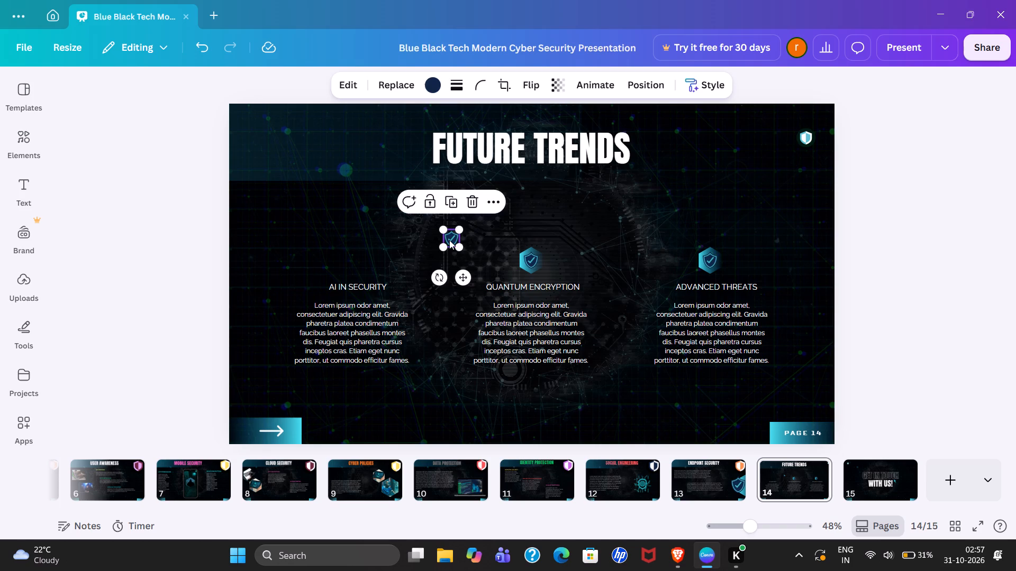
pyautogui.moveTo(459, 245); pyautogui.dragTo(485, 264)
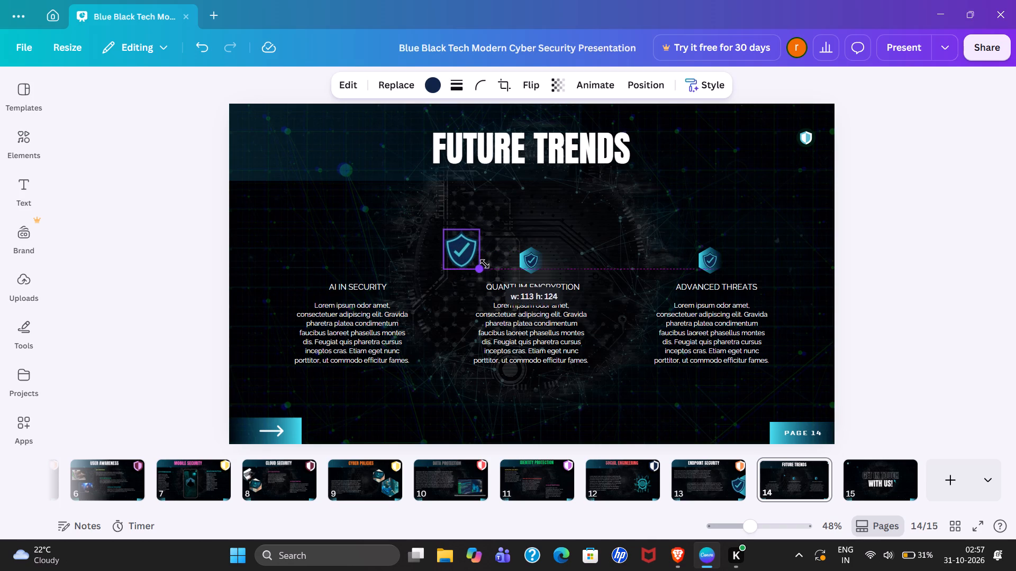
pyautogui.moveTo(485, 264); pyautogui.dragTo(487, 264)
# Move the AI IN SECURITY heading up and left below the gradient band, set its font size to 21.8, and widen it to one line.
pyautogui.moveTo(347, 284); pyautogui.dragTo(282, 217)
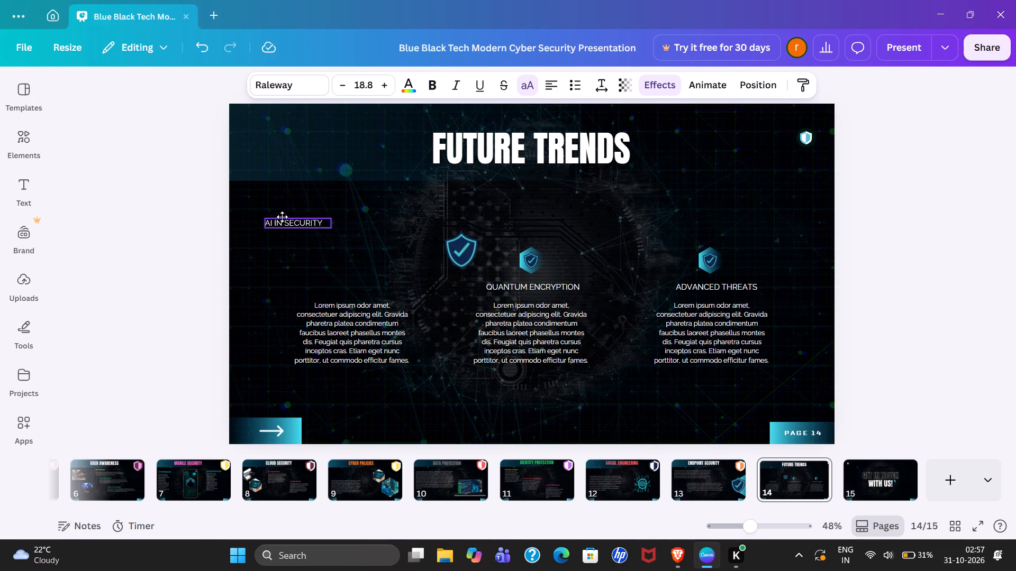
pyautogui.moveTo(282, 217); pyautogui.dragTo(282, 209)
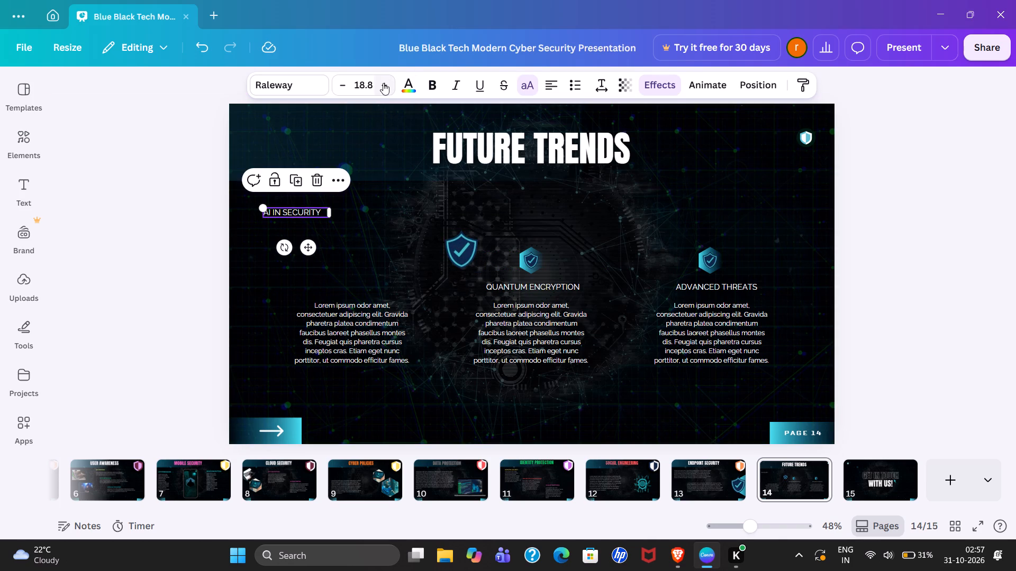
pyautogui.click(383, 83)
pyautogui.click(383, 83)
pyautogui.click(383, 83)
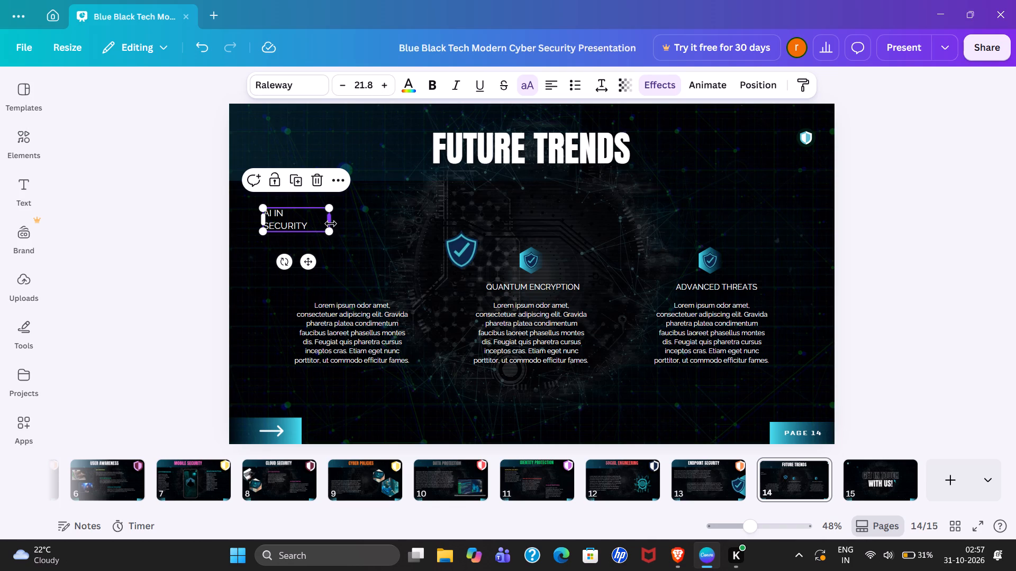
pyautogui.moveTo(331, 224); pyautogui.dragTo(359, 219)
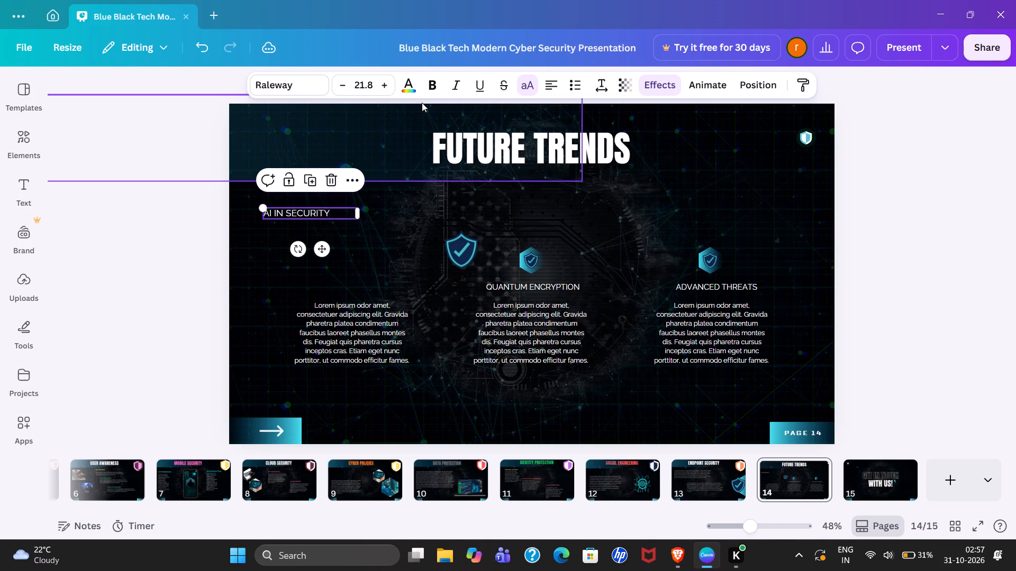
# Make the AI IN SECURITY heading bold and orange.
pyautogui.click(403, 86)
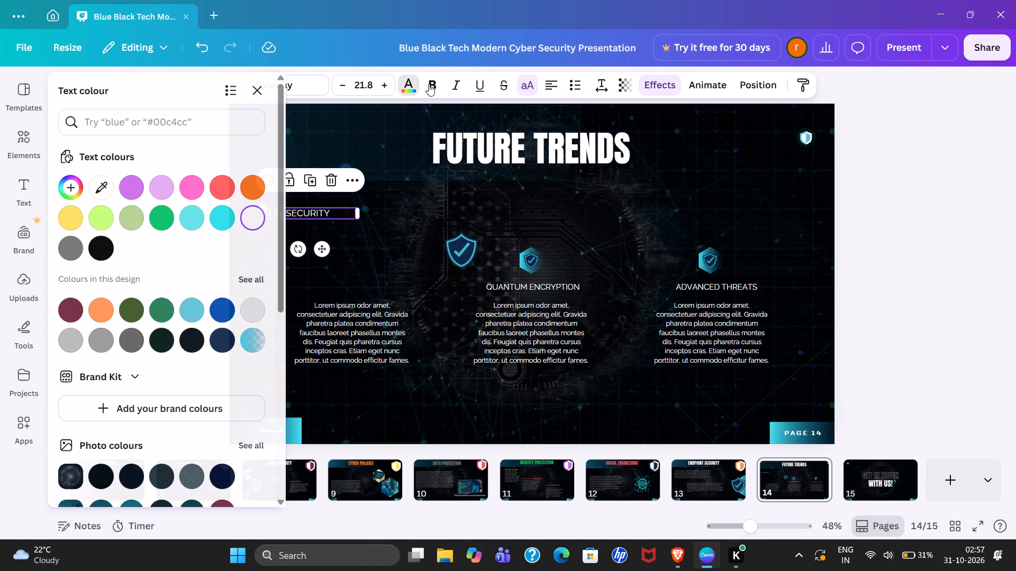
pyautogui.click(438, 82)
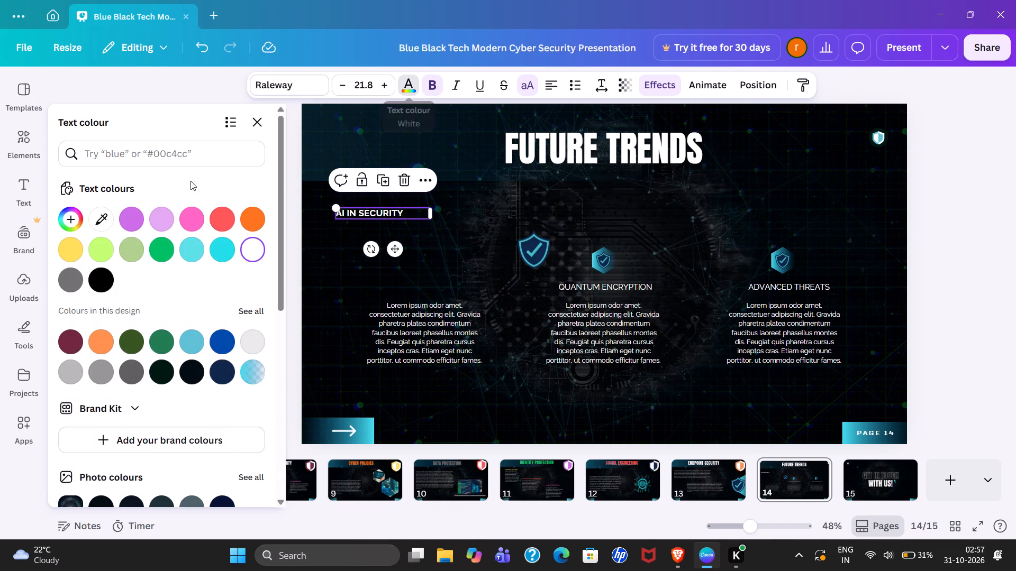
pyautogui.click(246, 220)
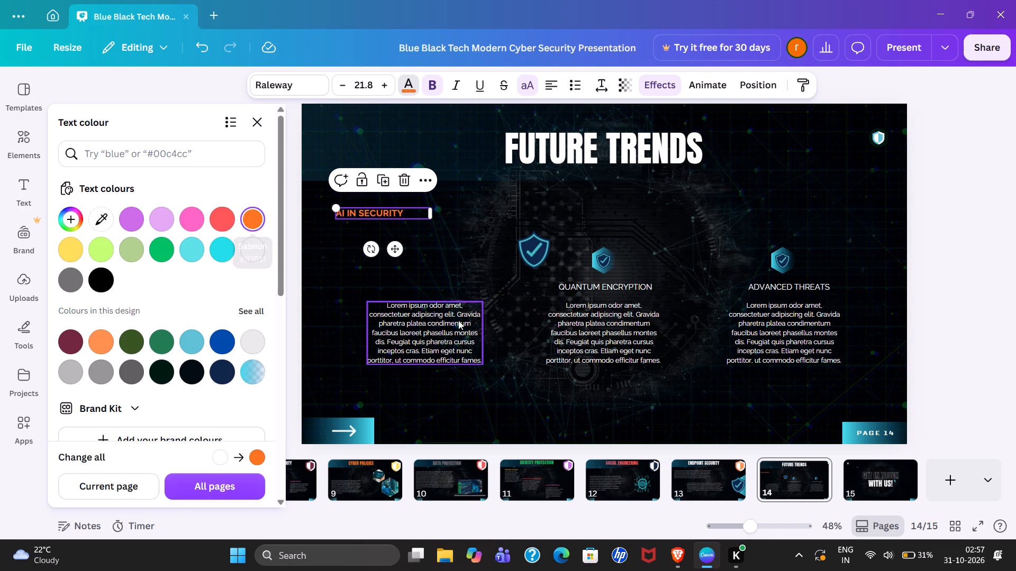
# Move the AI IN SECURITY paragraph directly under its heading and enlarge it to font size 22.
pyautogui.moveTo(446, 329); pyautogui.dragTo(410, 260)
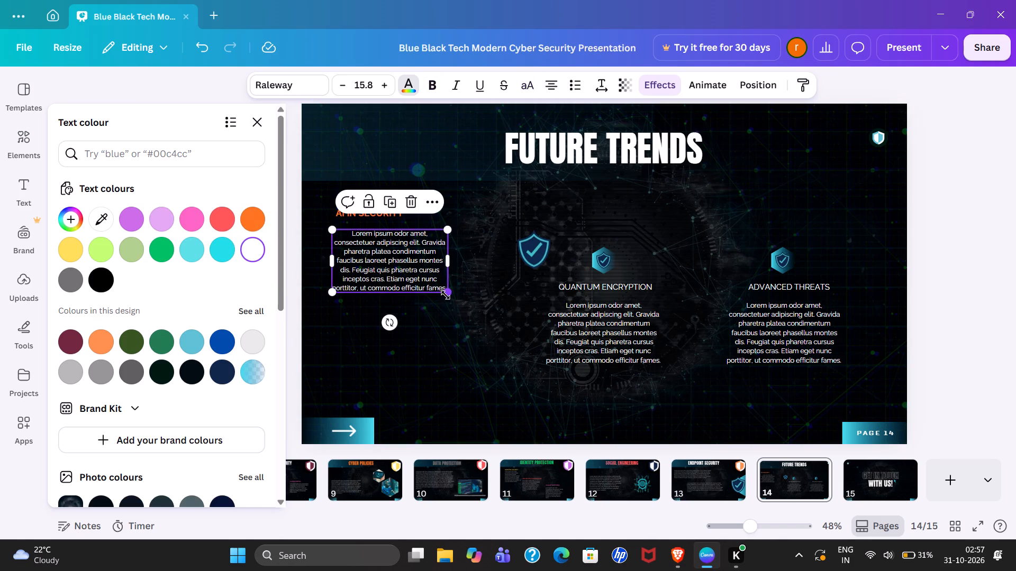
pyautogui.moveTo(448, 293); pyautogui.dragTo(484, 319)
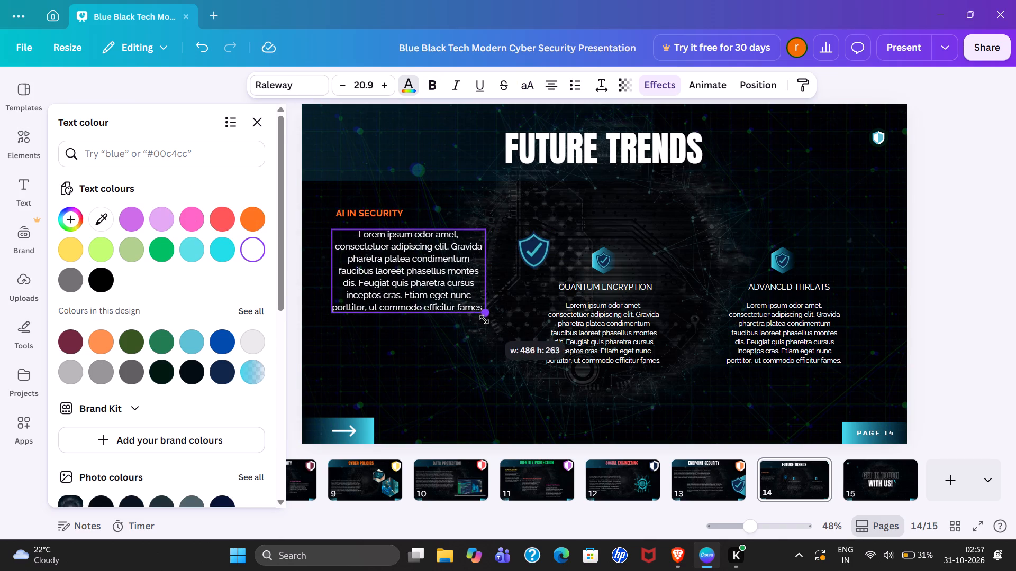
pyautogui.moveTo(484, 319); pyautogui.dragTo(489, 325)
pyautogui.click(439, 278)
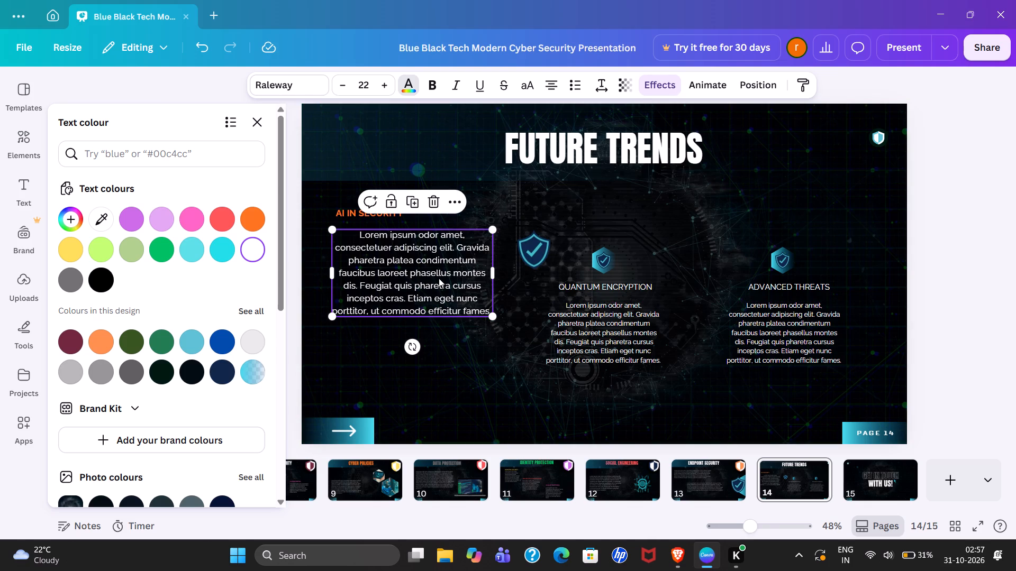
pyautogui.click(334, 363)
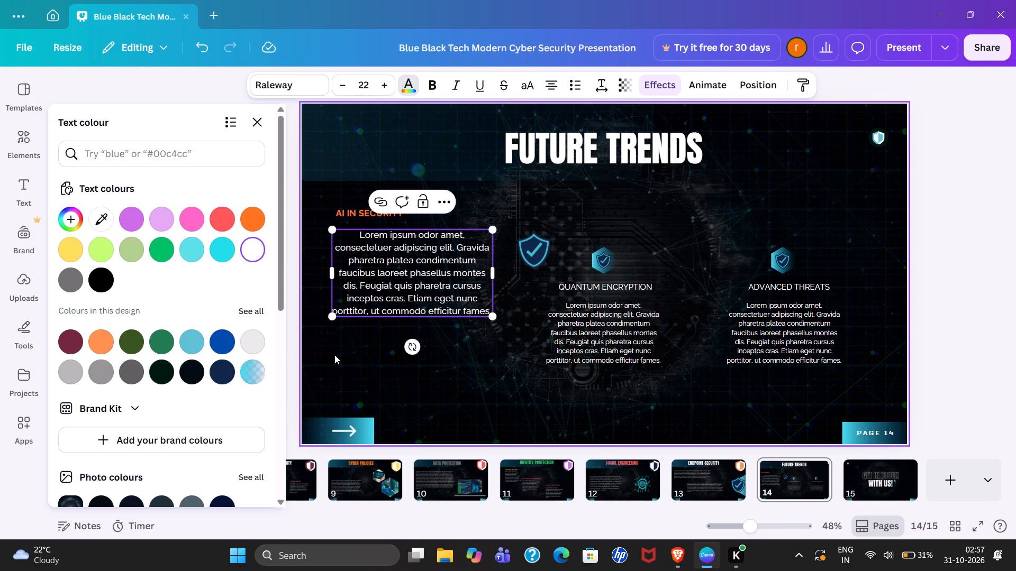
pyautogui.doubleClick(344, 279)
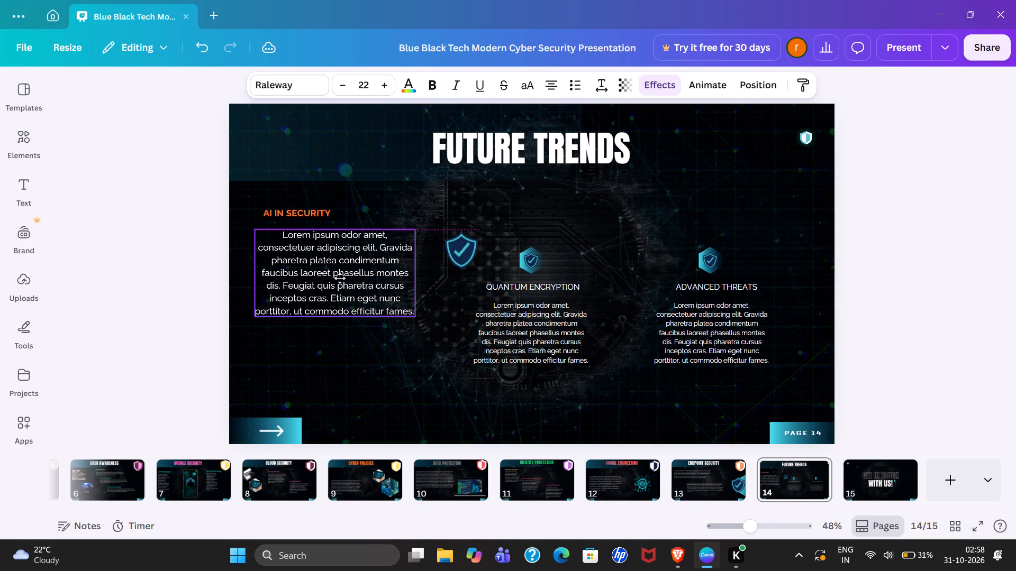
# Place the detached checkmark shield below the AI IN SECURITY paragraph and shift the heading right, closer to the paragraph's centre.
pyautogui.moveTo(468, 255); pyautogui.dragTo(322, 371)
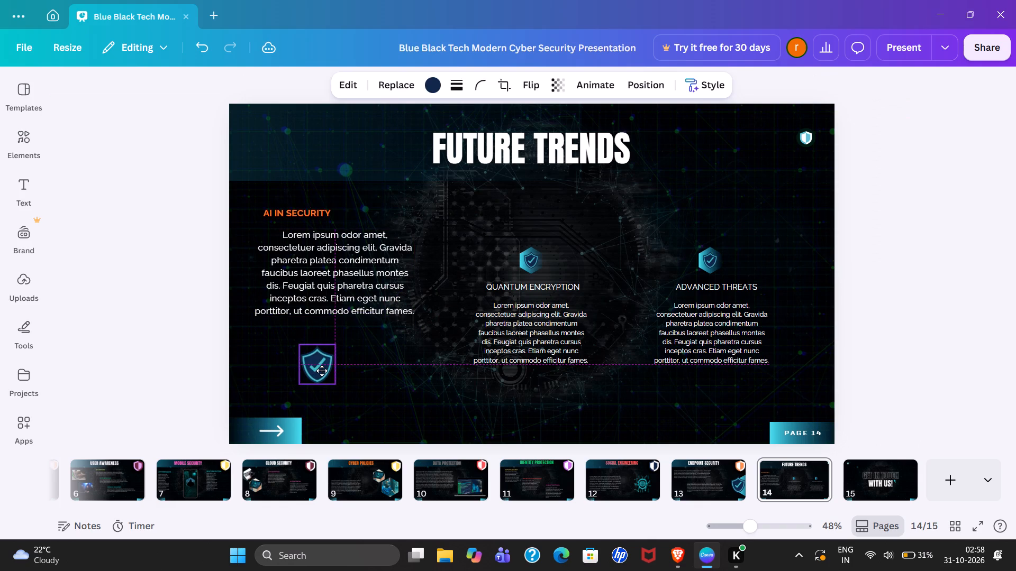
pyautogui.moveTo(322, 371); pyautogui.dragTo(321, 365)
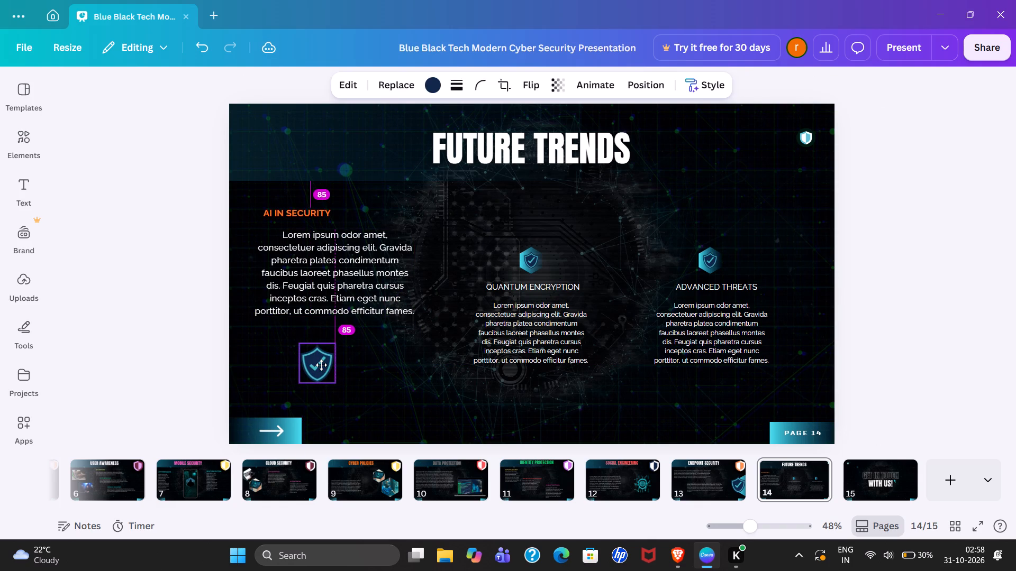
pyautogui.moveTo(321, 365); pyautogui.dragTo(321, 365)
pyautogui.moveTo(283, 217); pyautogui.dragTo(304, 217)
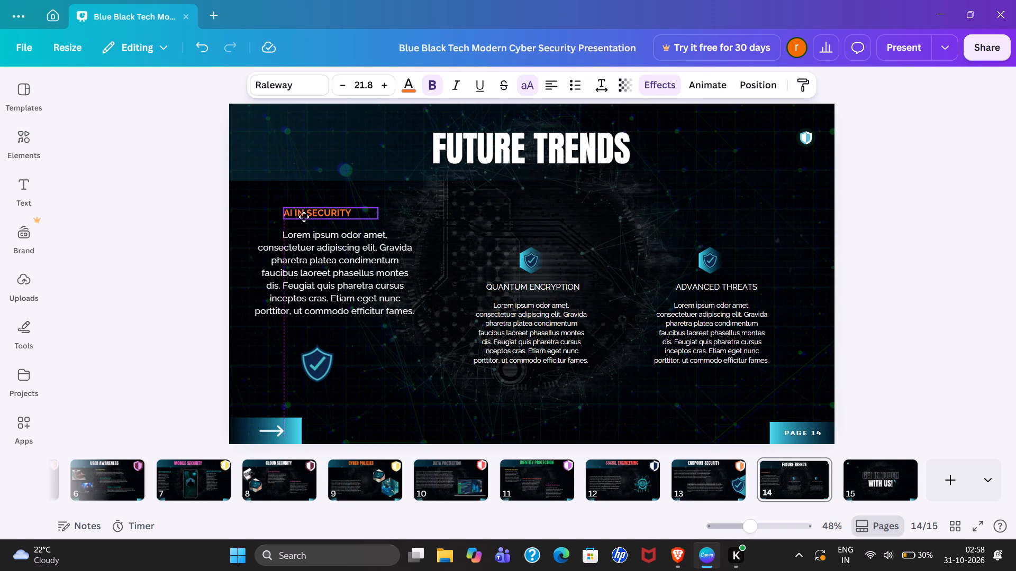
pyautogui.moveTo(304, 217); pyautogui.dragTo(308, 217)
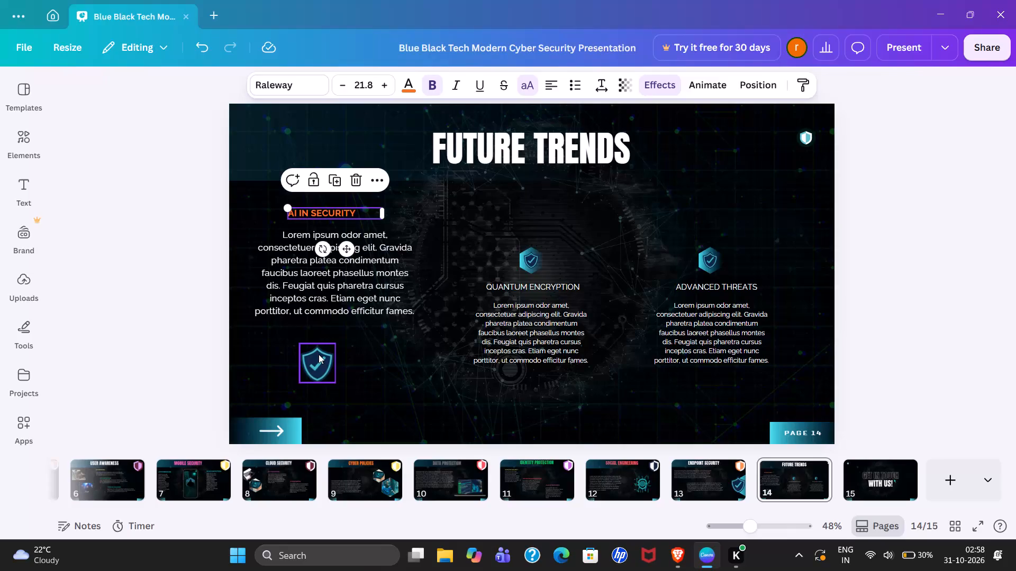
pyautogui.moveTo(319, 354); pyautogui.dragTo(324, 349)
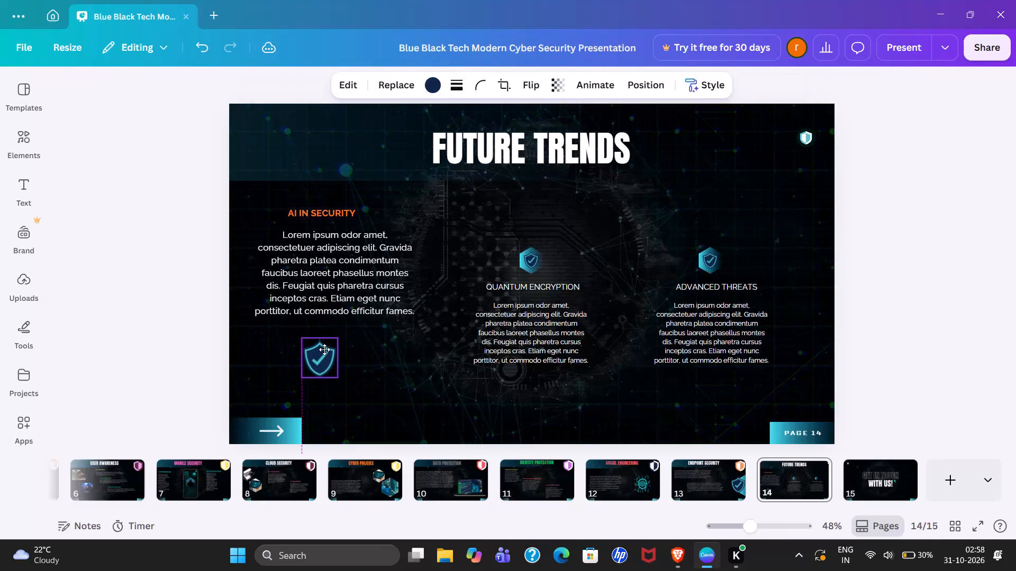
pyautogui.moveTo(324, 349); pyautogui.dragTo(324, 351)
# Move the QUANTUM ENCRYPTION paragraph down and left, enlarge its text to 20.4, and narrow it to wrap over eight lines.
pyautogui.moveTo(511, 328); pyautogui.dragTo(481, 355)
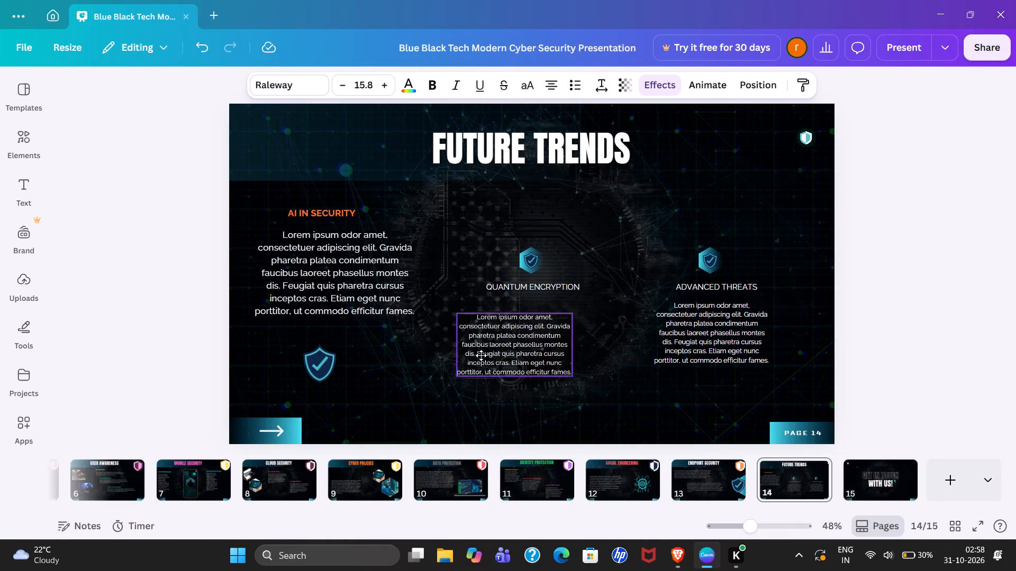
pyautogui.moveTo(481, 355); pyautogui.dragTo(485, 360)
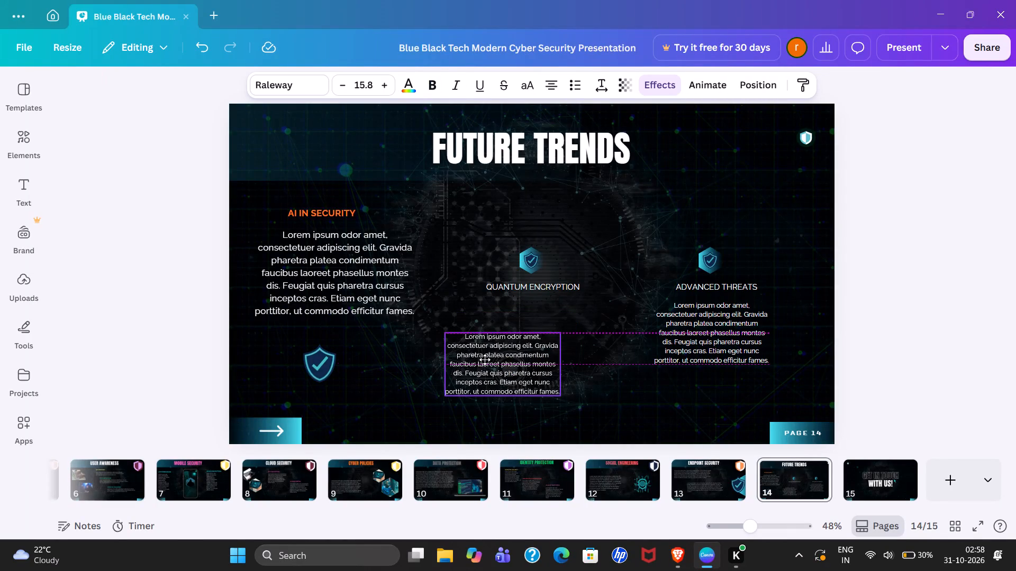
pyautogui.moveTo(485, 360); pyautogui.dragTo(486, 360)
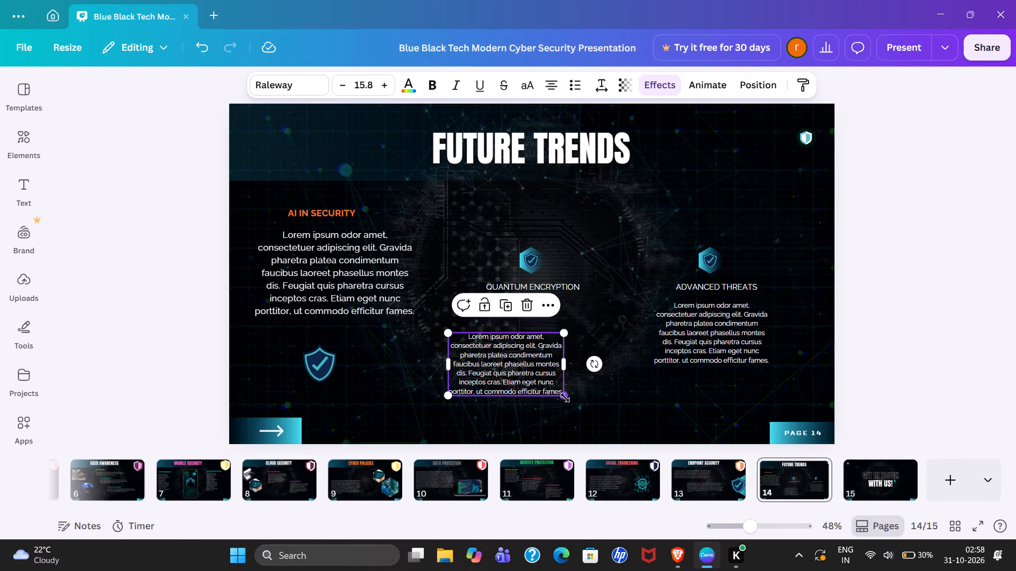
pyautogui.moveTo(565, 398); pyautogui.dragTo(581, 433)
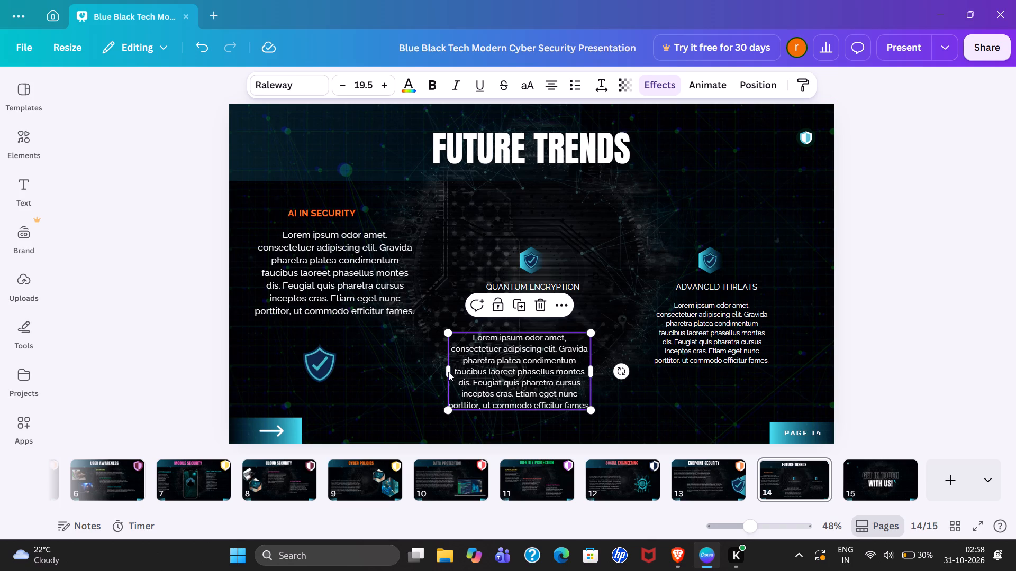
pyautogui.moveTo(446, 369); pyautogui.dragTo(466, 379)
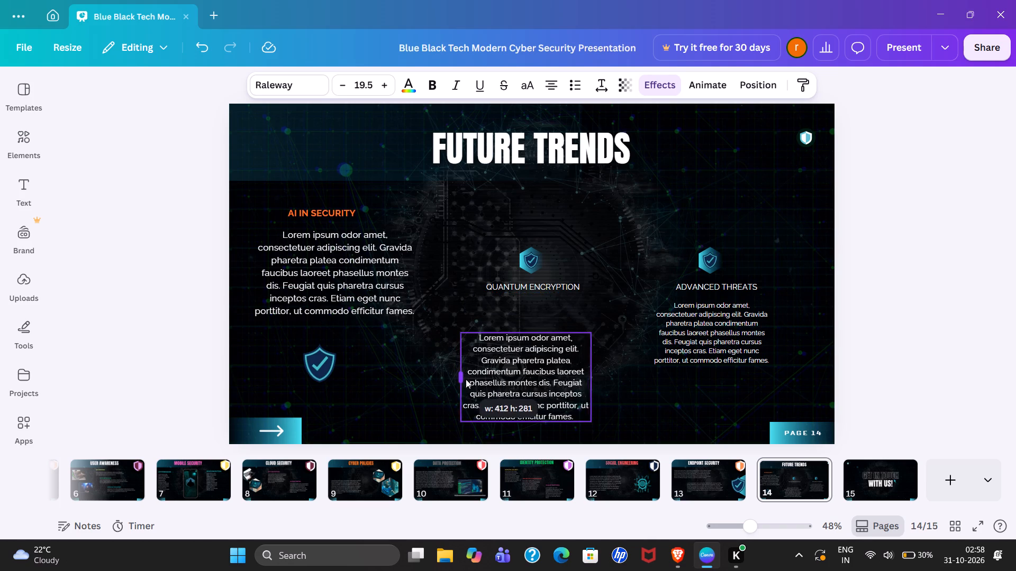
pyautogui.moveTo(466, 379); pyautogui.dragTo(455, 386)
pyautogui.moveTo(457, 425); pyautogui.dragTo(447, 427)
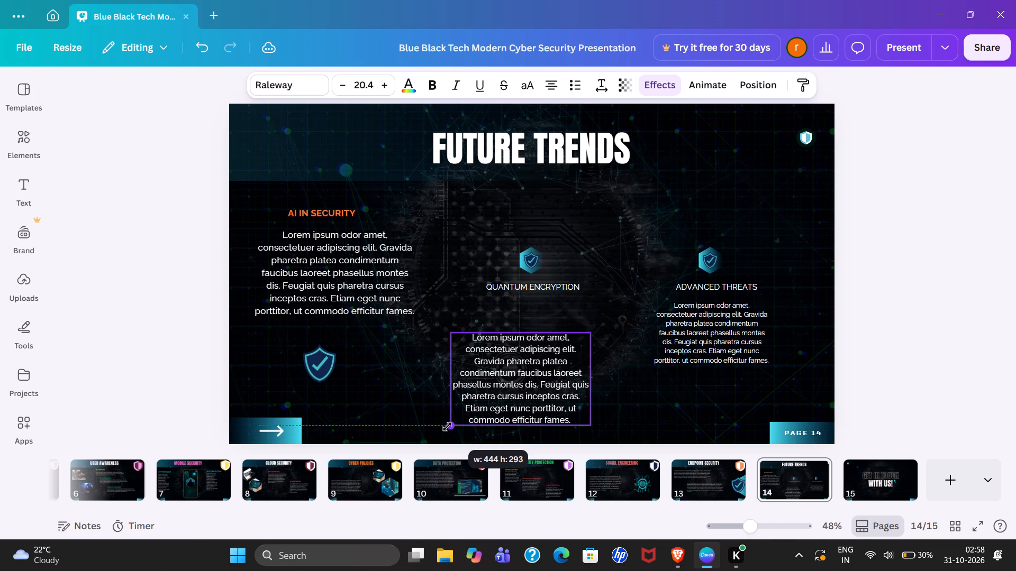
pyautogui.moveTo(447, 427); pyautogui.dragTo(449, 419)
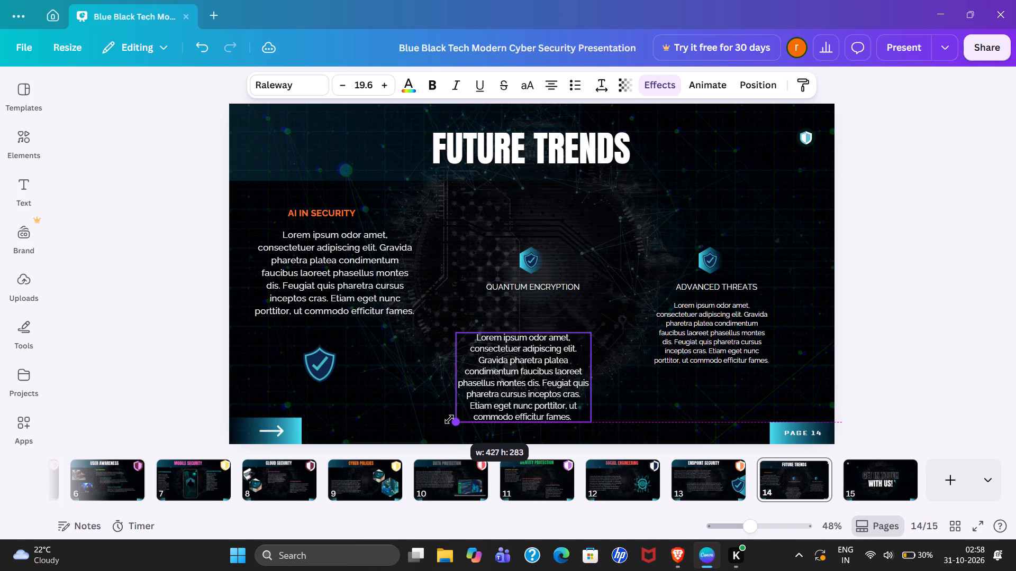
pyautogui.moveTo(449, 419); pyautogui.dragTo(449, 423)
pyautogui.moveTo(486, 401); pyautogui.dragTo(478, 400)
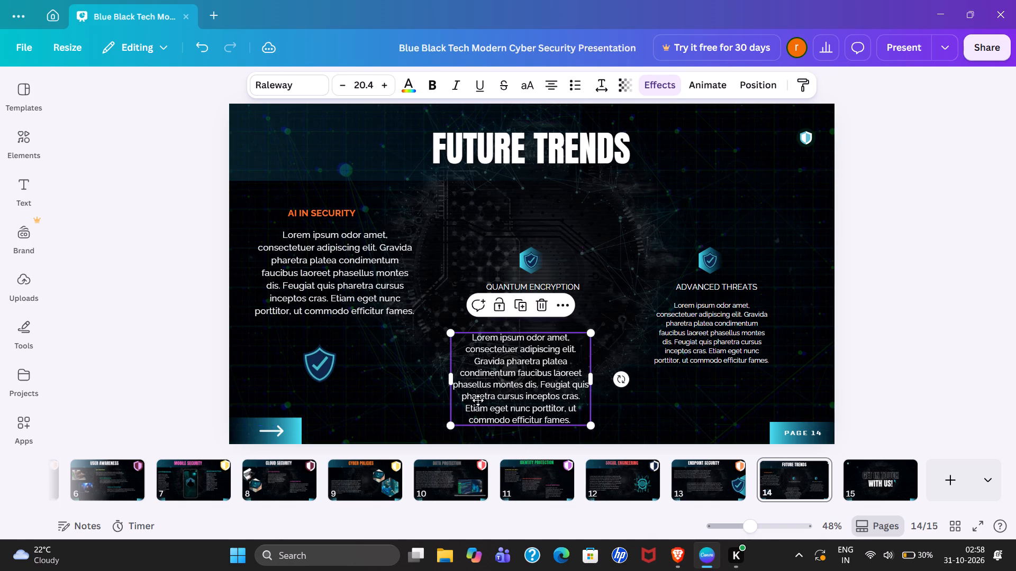
pyautogui.moveTo(478, 400); pyautogui.dragTo(478, 397)
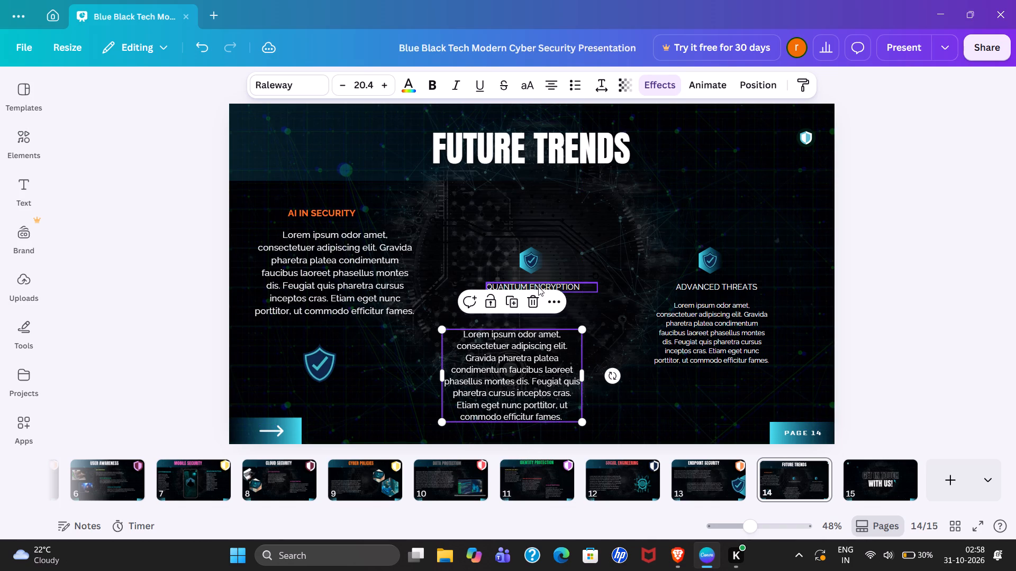
# Move the QUANTUM ENCRYPTION heading just above its paragraph and make it bold, size 21.8 and coral red.
pyautogui.moveTo(538, 287); pyautogui.dragTo(513, 308)
pyautogui.click(429, 82)
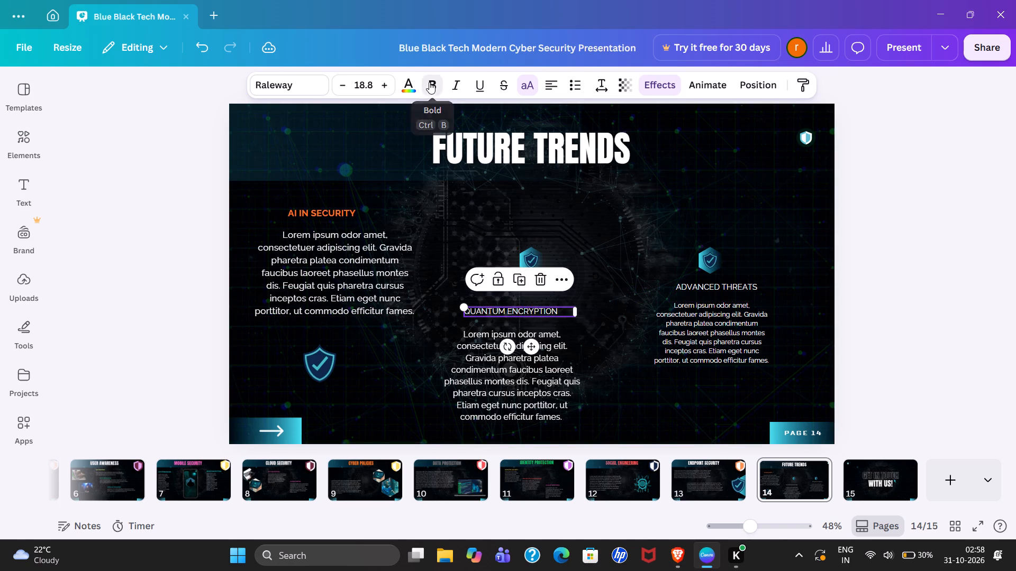
pyautogui.click(383, 82)
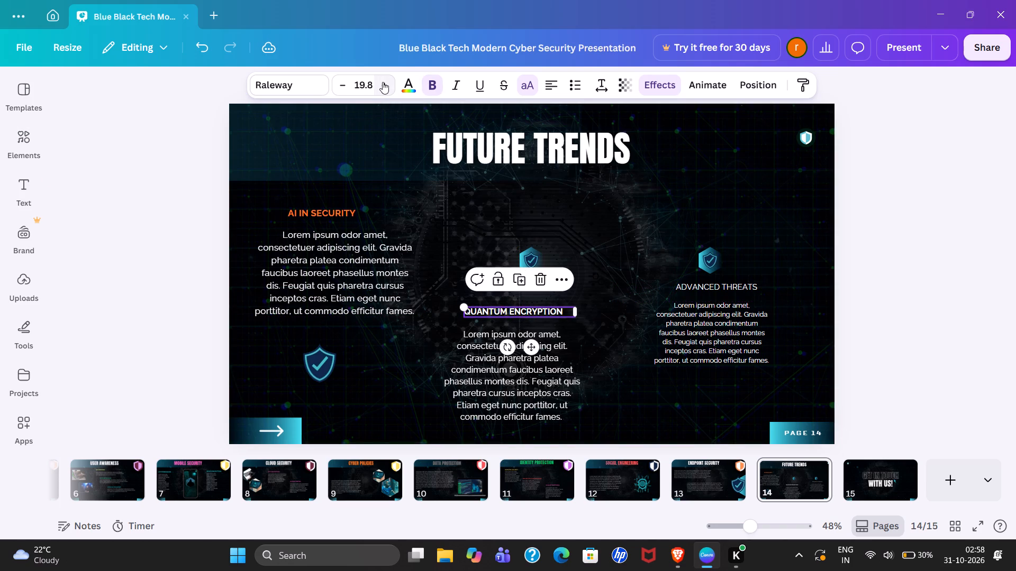
pyautogui.click(383, 82)
pyautogui.click(383, 82)
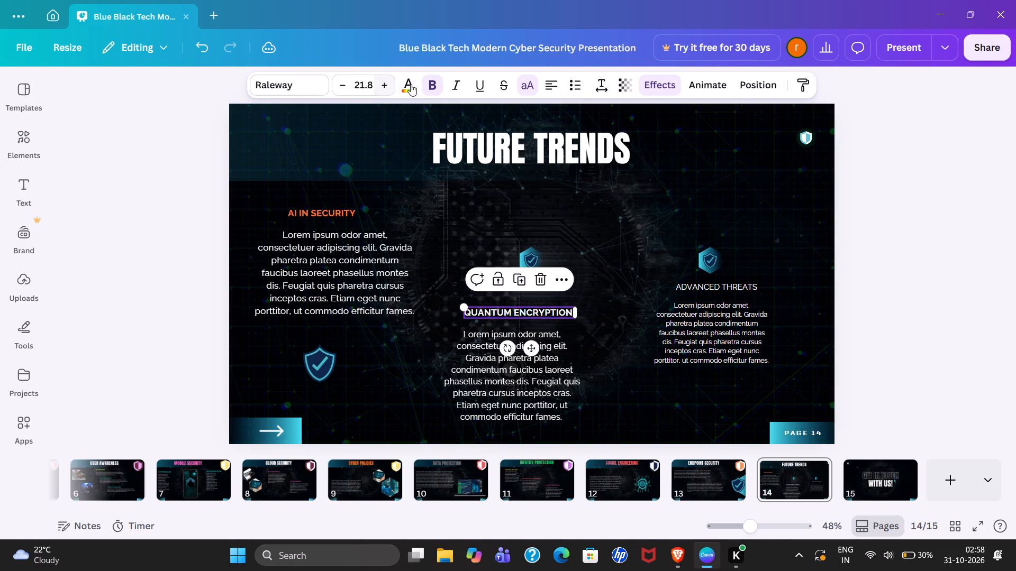
pyautogui.click(419, 84)
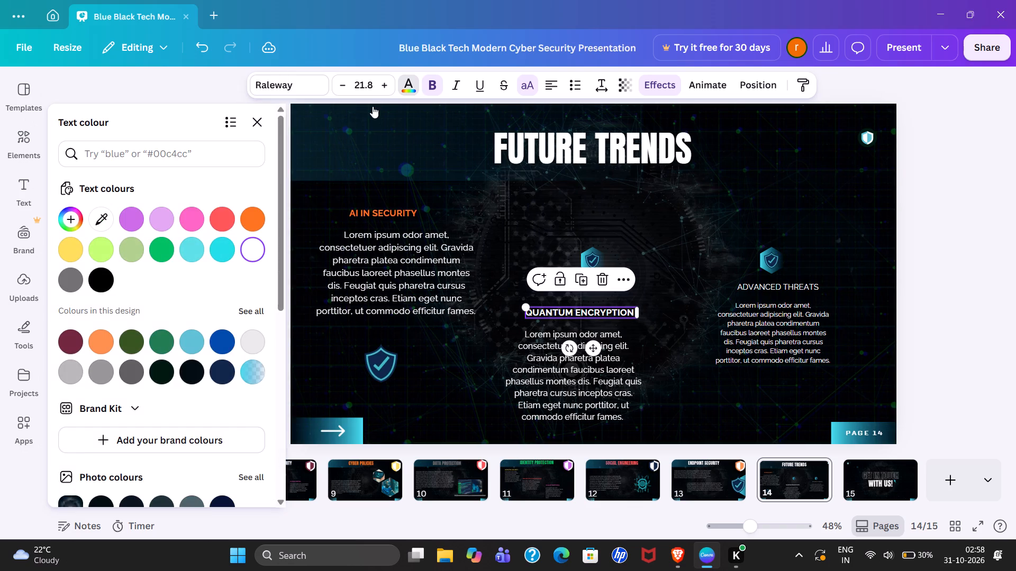
pyautogui.click(215, 219)
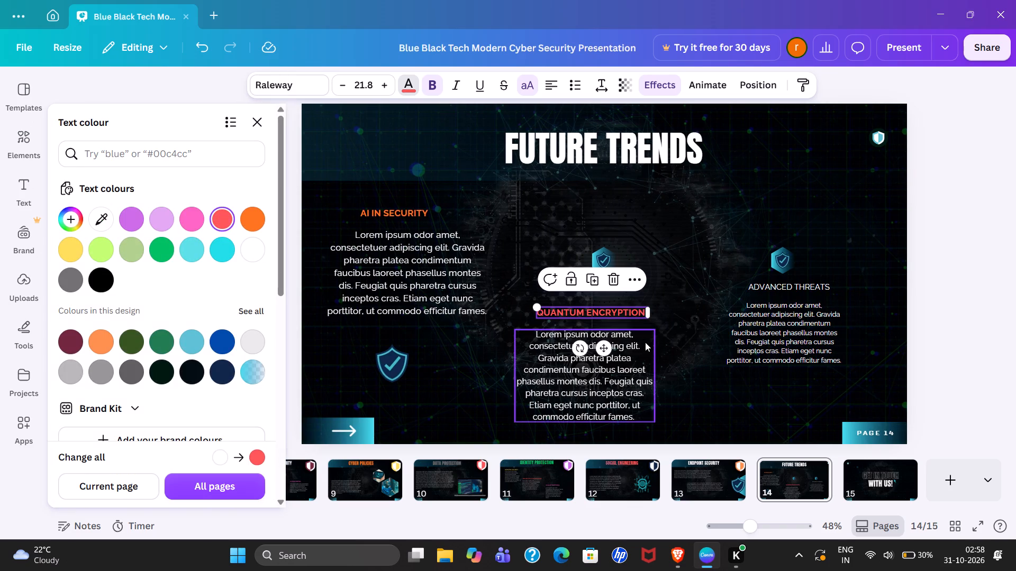
pyautogui.click(713, 236)
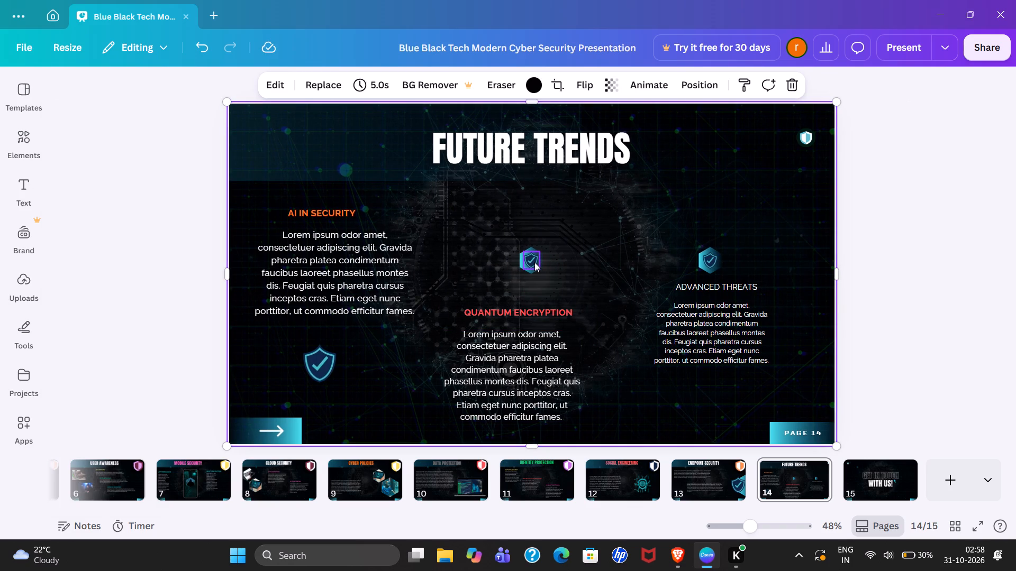
# Move the middle column's checkmark shield up and right off its hexagon, and delete the hexagon.
pyautogui.moveTo(534, 262); pyautogui.dragTo(589, 220)
pyautogui.click(528, 261)
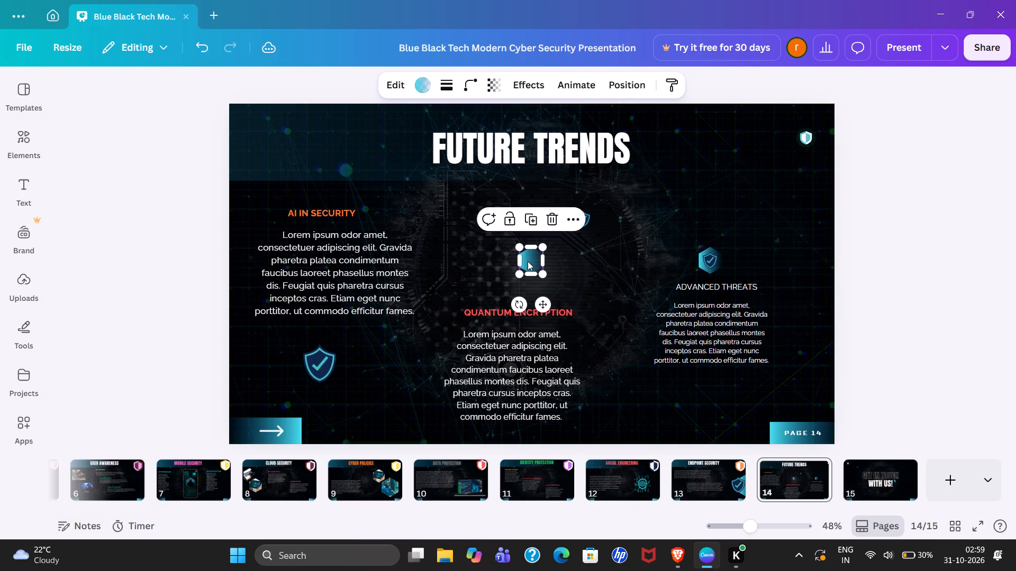
pyautogui.click(555, 217)
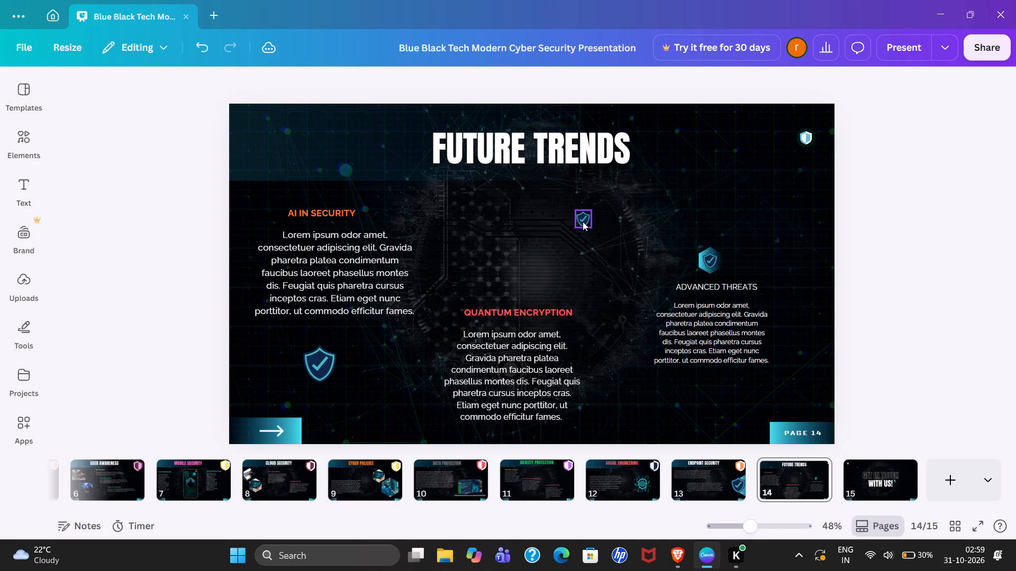
# Enlarge the middle checkmark shield to roughly three times its size and centre it above the QUANTUM ENCRYPTION heading.
pyautogui.moveTo(584, 222); pyautogui.dragTo(512, 255)
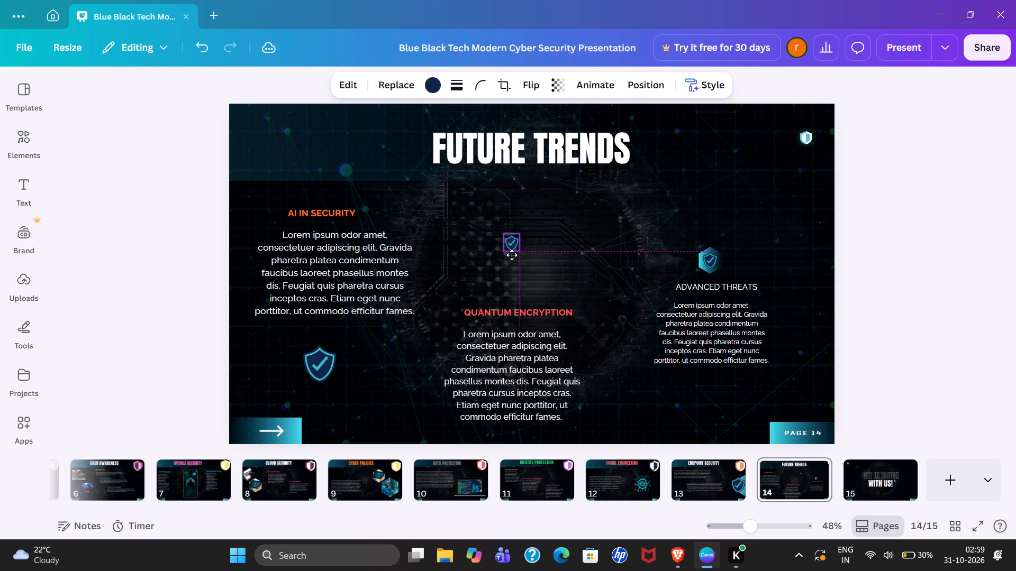
pyautogui.moveTo(512, 255); pyautogui.dragTo(509, 254)
pyautogui.moveTo(520, 261); pyautogui.dragTo(540, 269)
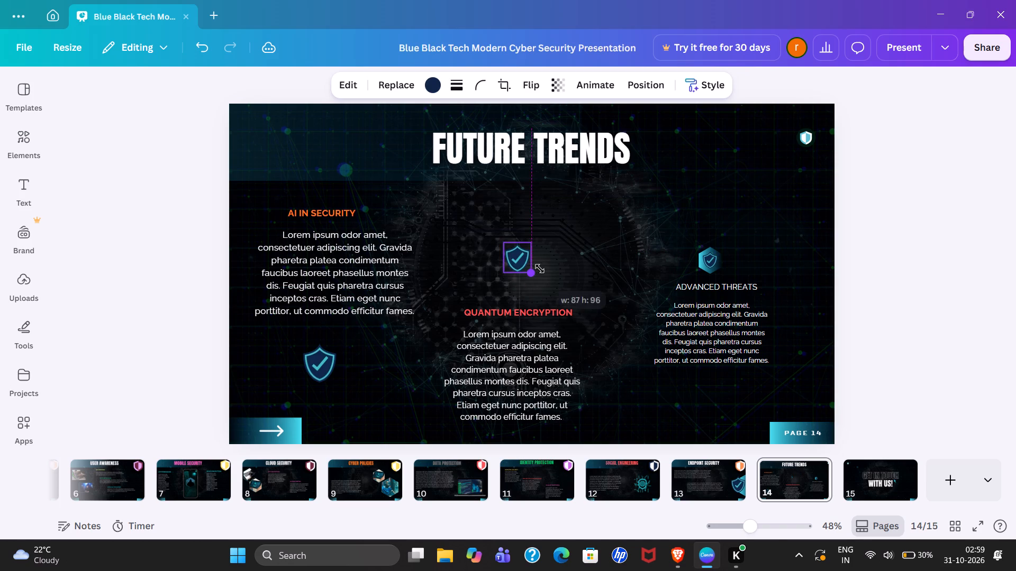
pyautogui.moveTo(540, 269); pyautogui.dragTo(576, 287)
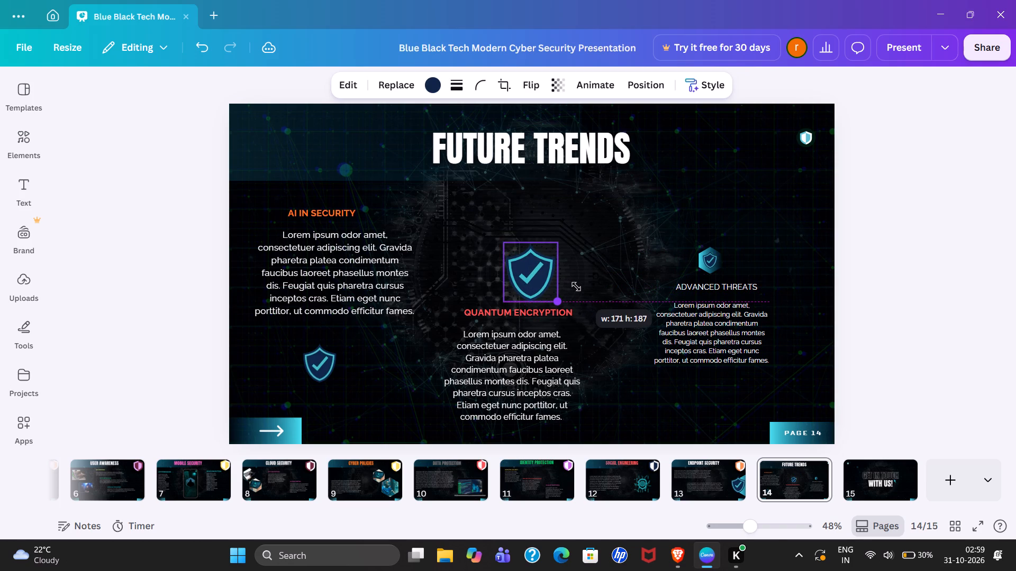
pyautogui.moveTo(576, 287); pyautogui.dragTo(584, 290)
pyautogui.moveTo(536, 277); pyautogui.dragTo(513, 262)
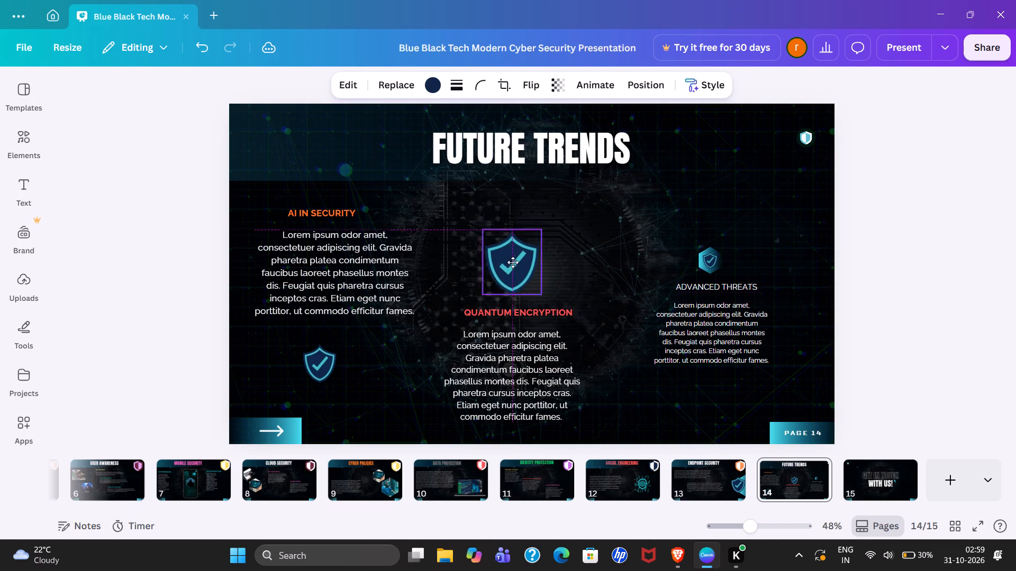
pyautogui.moveTo(513, 262); pyautogui.dragTo(513, 252)
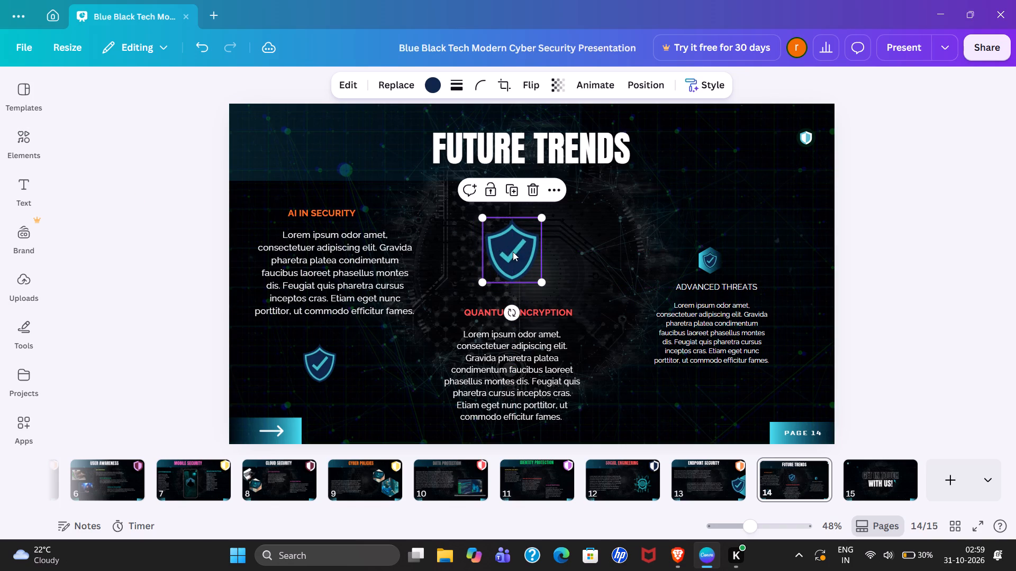
# Enlarge the checkmark shield below the AI IN SECURITY paragraph and centre it beneath the text.
pyautogui.moveTo(321, 361); pyautogui.dragTo(306, 366)
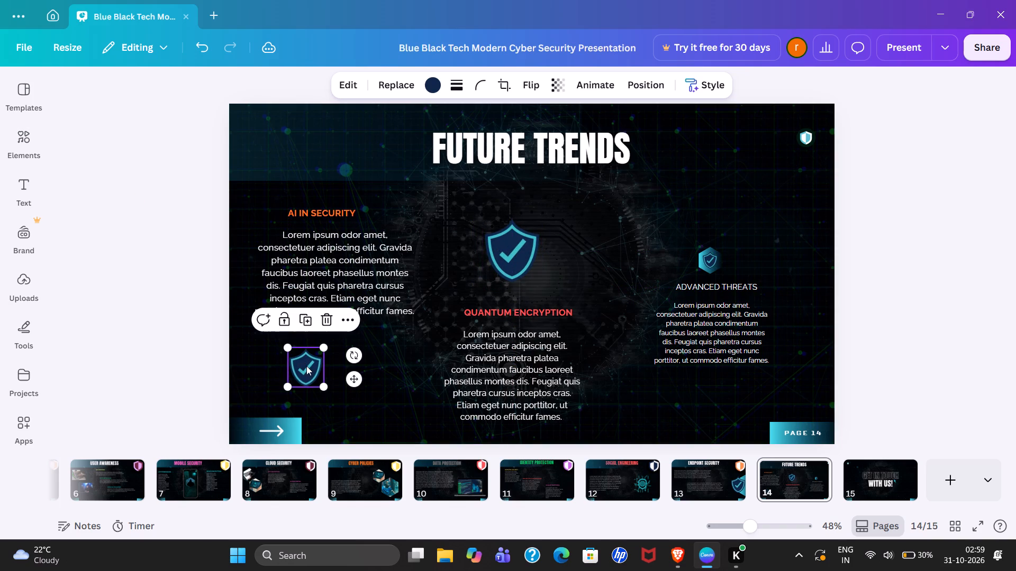
pyautogui.moveTo(322, 385); pyautogui.dragTo(329, 389)
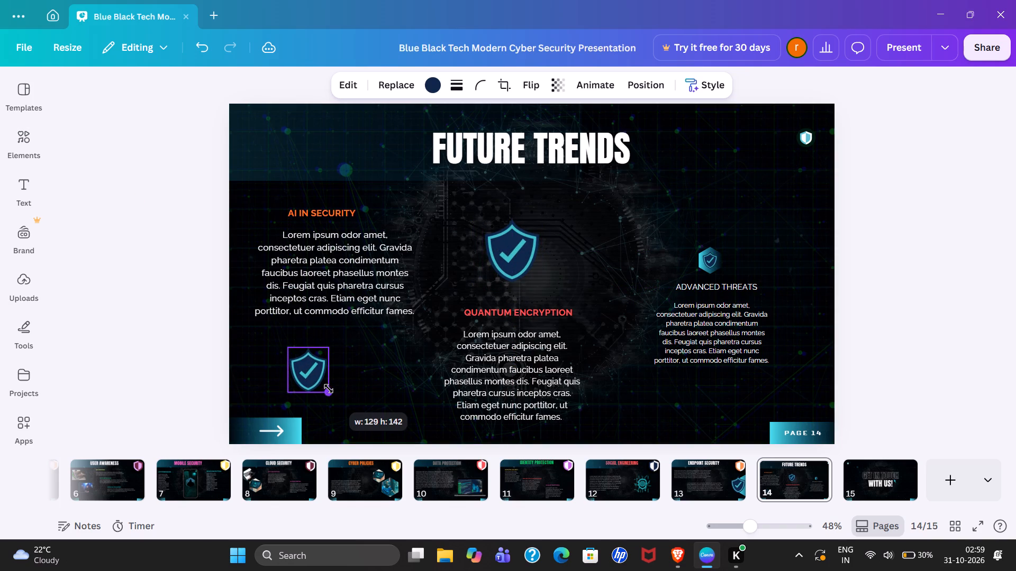
pyautogui.moveTo(329, 389); pyautogui.dragTo(343, 395)
pyautogui.moveTo(312, 385); pyautogui.dragTo(329, 379)
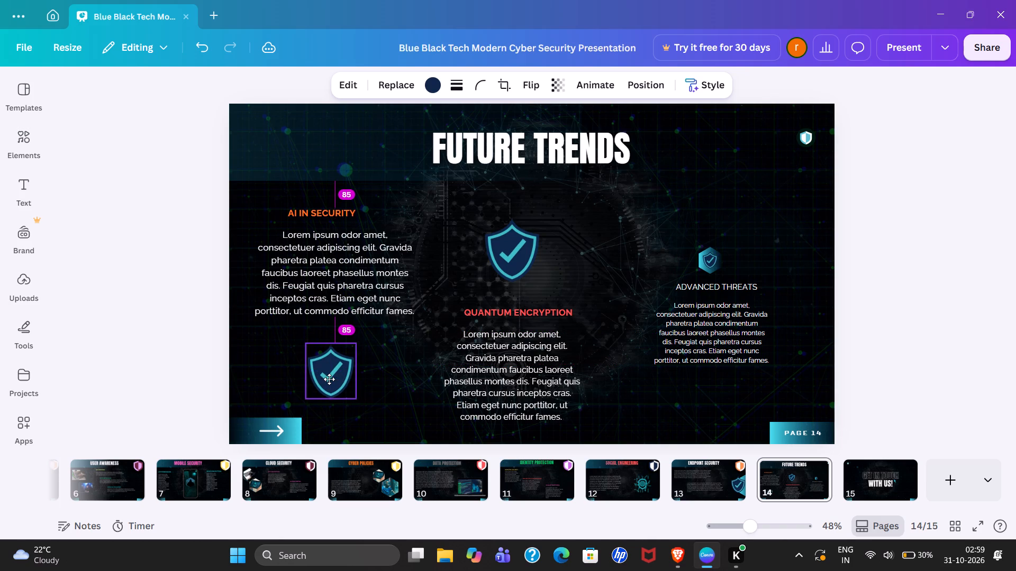
# Nudge the checkmark shield beneath the AI IN SECURITY paragraph slightly up and to the left.
pyautogui.moveTo(329, 379); pyautogui.dragTo(337, 388)
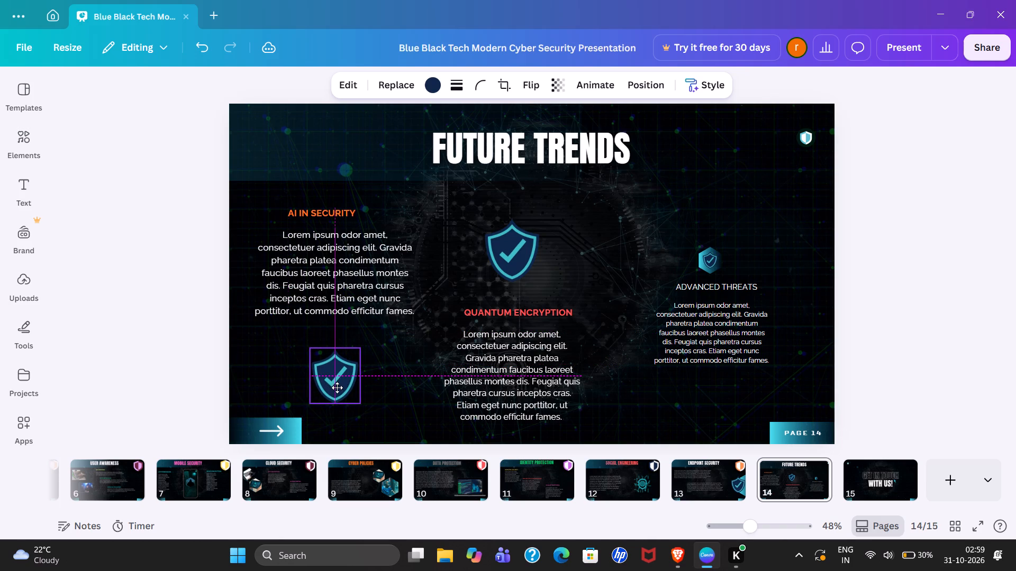
pyautogui.moveTo(337, 388); pyautogui.dragTo(319, 372)
# Shift the gradient box behind the slide's bottom-left arrow slightly left, partly off the slide, so its edge sits closer to the arrow.
pyautogui.click(293, 431)
pyautogui.click(293, 431)
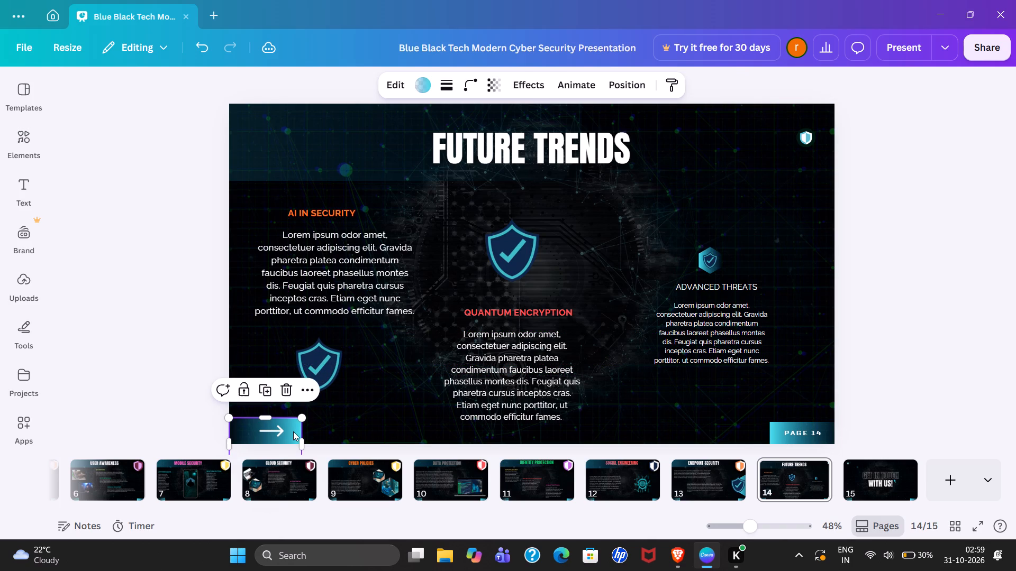
pyautogui.moveTo(293, 431); pyautogui.dragTo(289, 431)
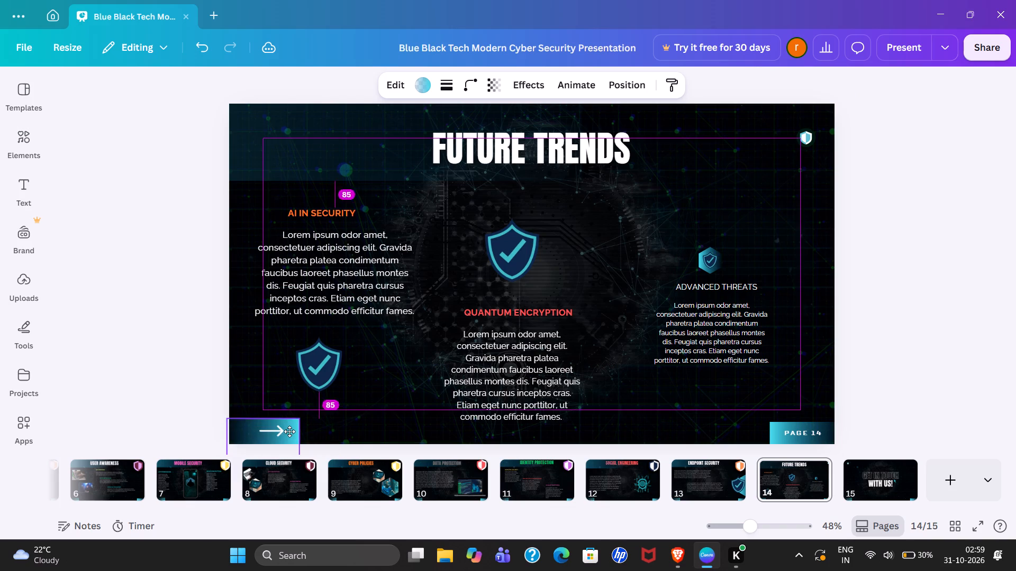
pyautogui.moveTo(289, 431); pyautogui.dragTo(287, 429)
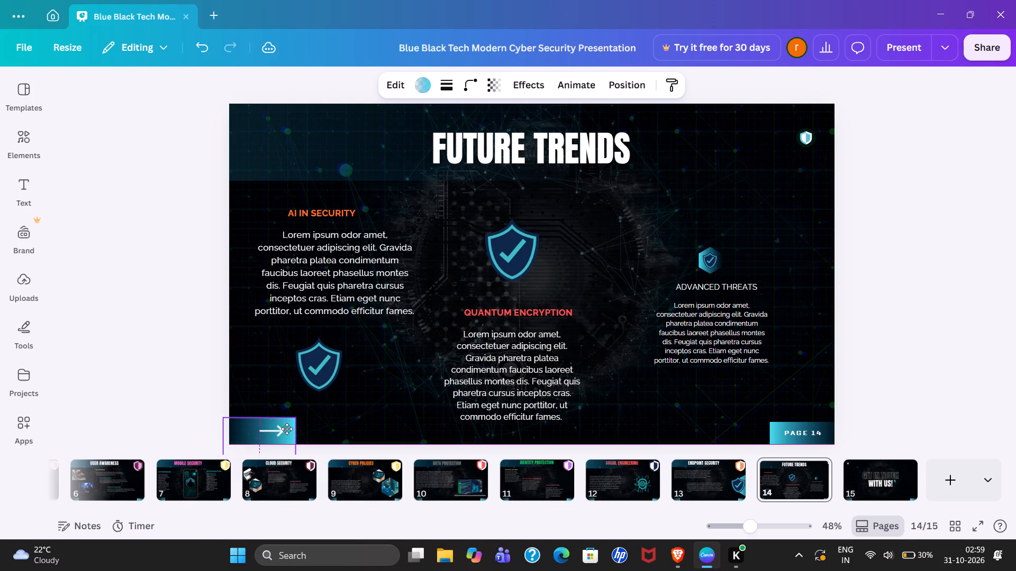
pyautogui.moveTo(287, 429); pyautogui.dragTo(283, 430)
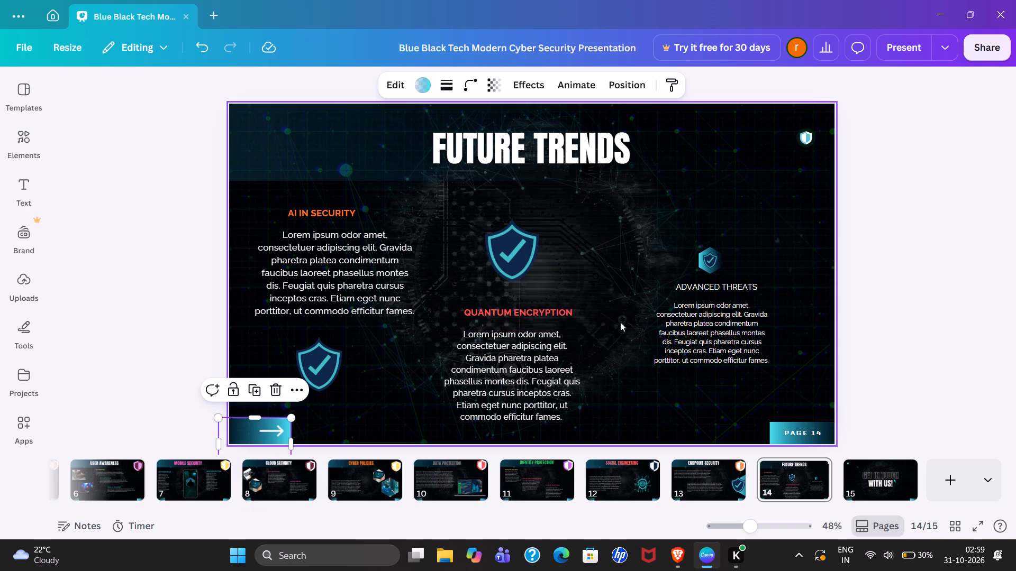
# Delete the hexagon behind the ADVANCED THREATS shield and move the small shield beside the lower part of the QUANTUM ENCRYPTION paragraph.
pyautogui.moveTo(701, 259); pyautogui.dragTo(719, 160)
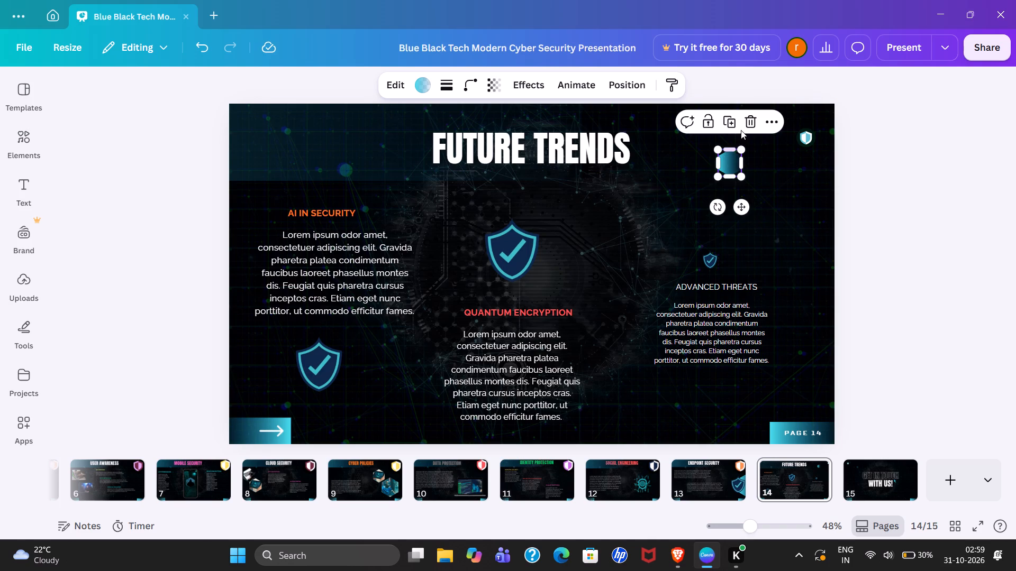
pyautogui.click(749, 116)
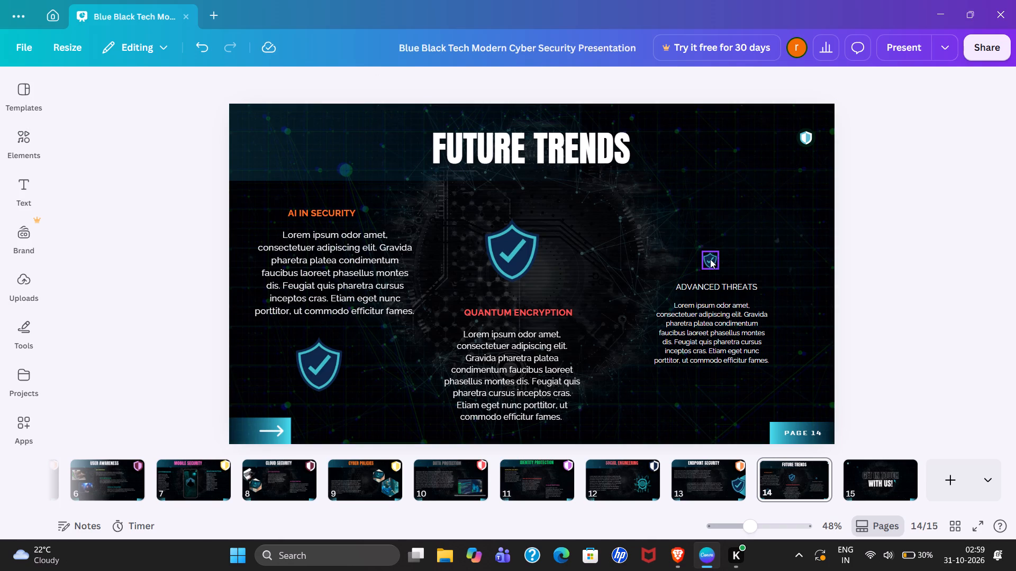
pyautogui.moveTo(710, 259); pyautogui.dragTo(606, 393)
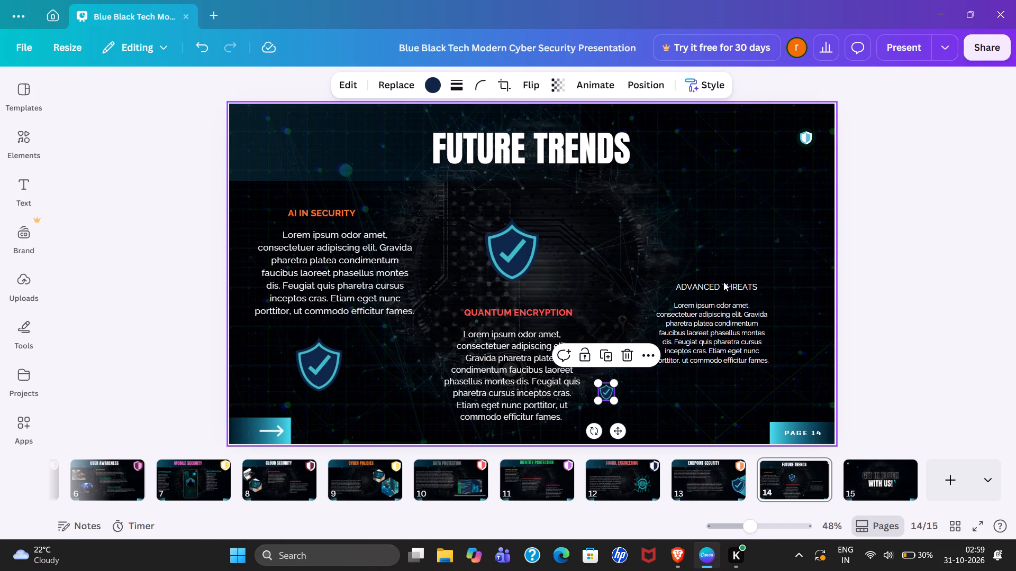
# Move the ADVANCED THREATS heading up level with AI IN SECURITY, make it bold at size 21.8, and widen it to one line.
pyautogui.moveTo(723, 283); pyautogui.dragTo(681, 214)
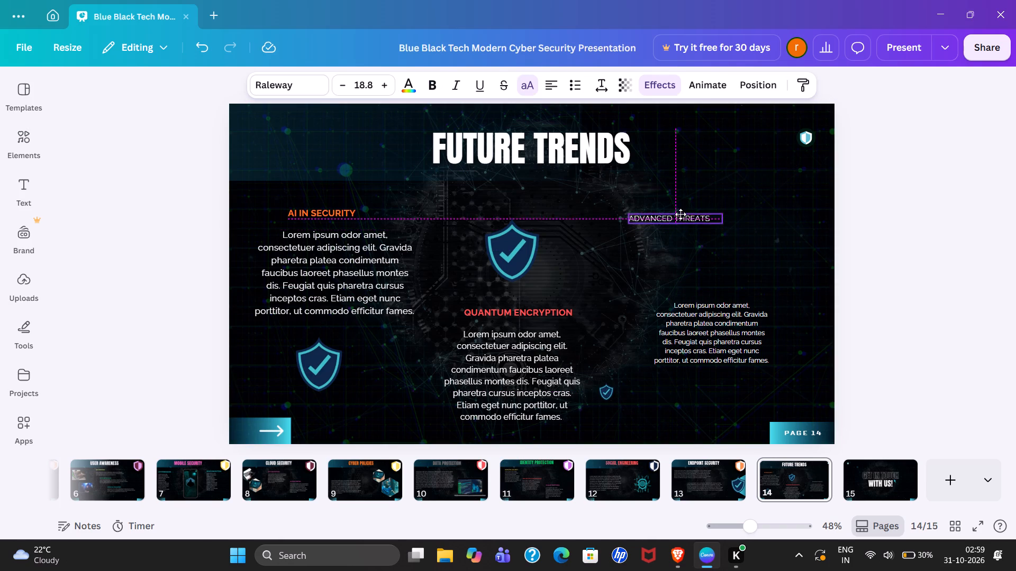
pyautogui.moveTo(681, 214); pyautogui.dragTo(686, 207)
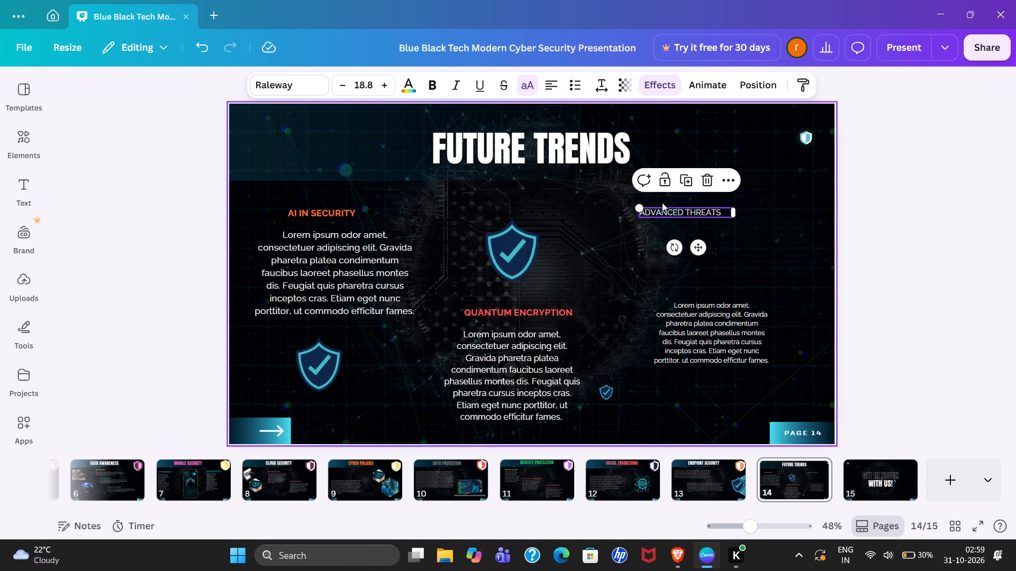
pyautogui.click(436, 85)
pyautogui.click(383, 86)
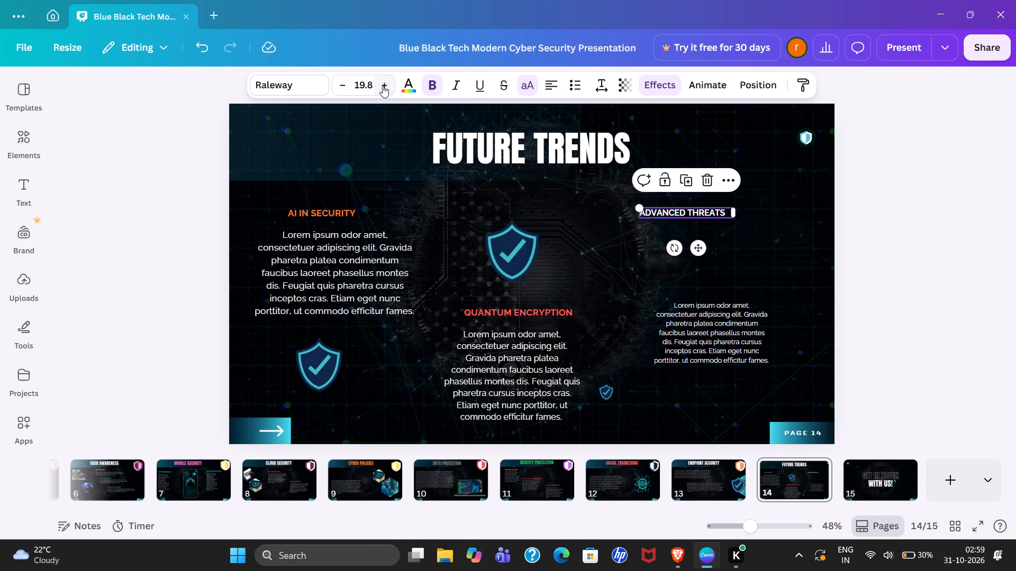
pyautogui.click(383, 86)
pyautogui.click(383, 86)
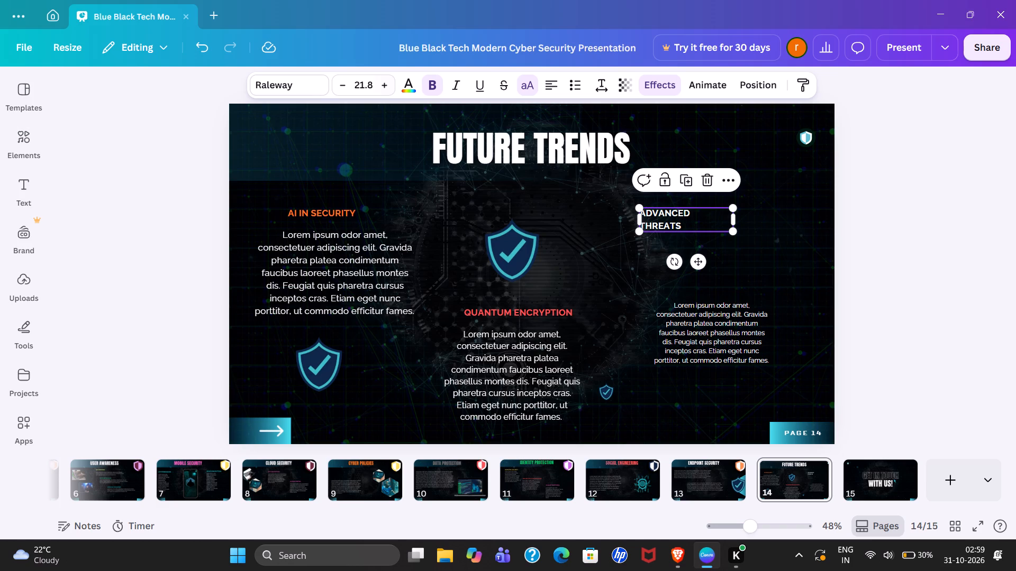
pyautogui.click(337, 216)
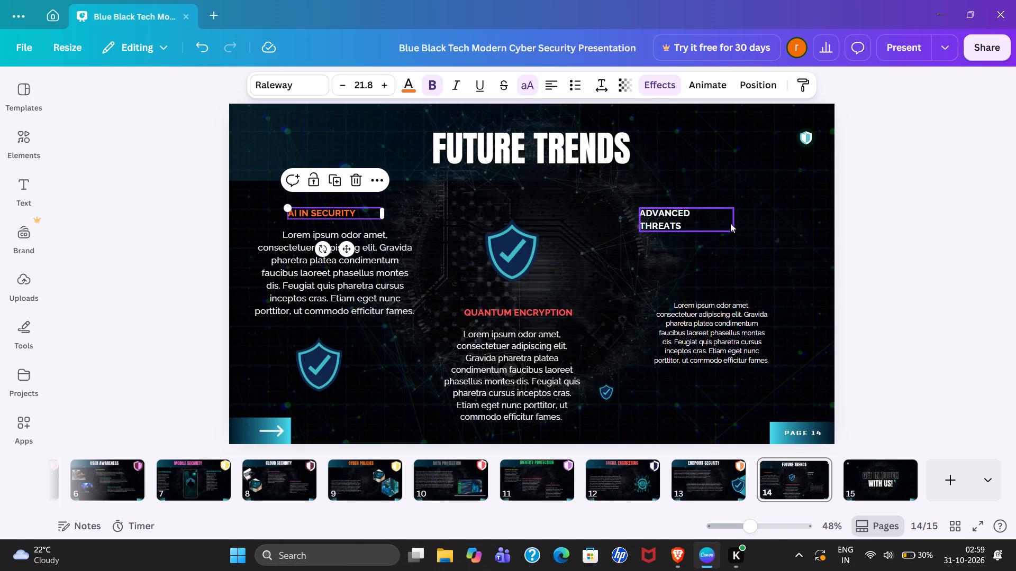
pyautogui.click(697, 221)
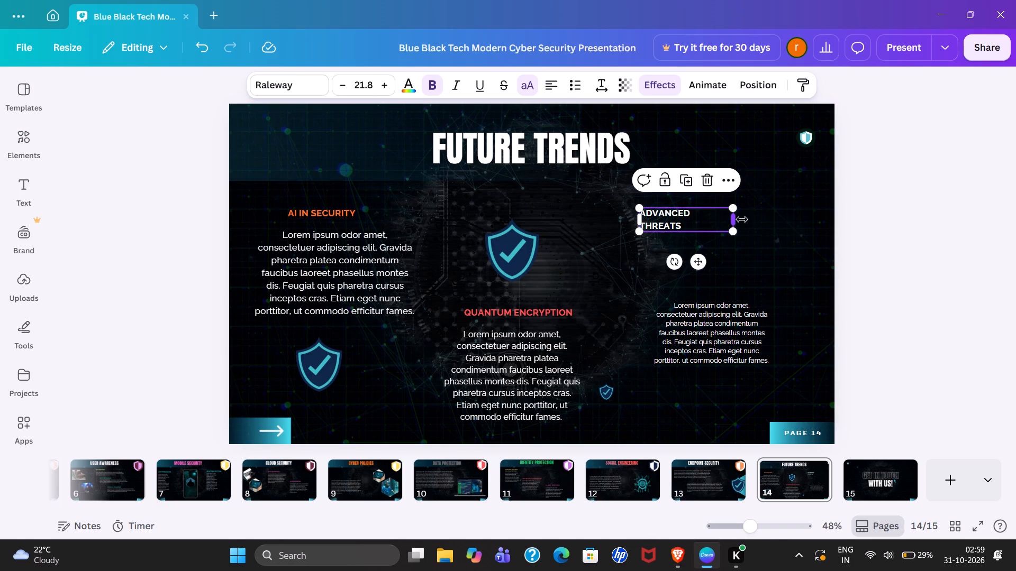
pyautogui.moveTo(737, 220); pyautogui.dragTo(756, 221)
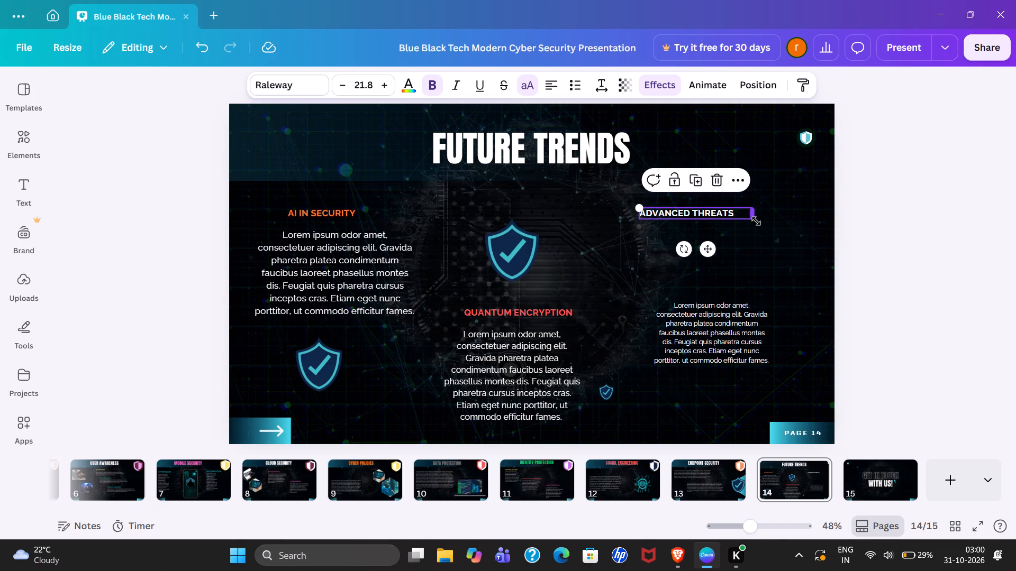
# Try green, grey and near-black text colours on the ADVANCED THREATS heading and settle on light grey.
pyautogui.click(403, 83)
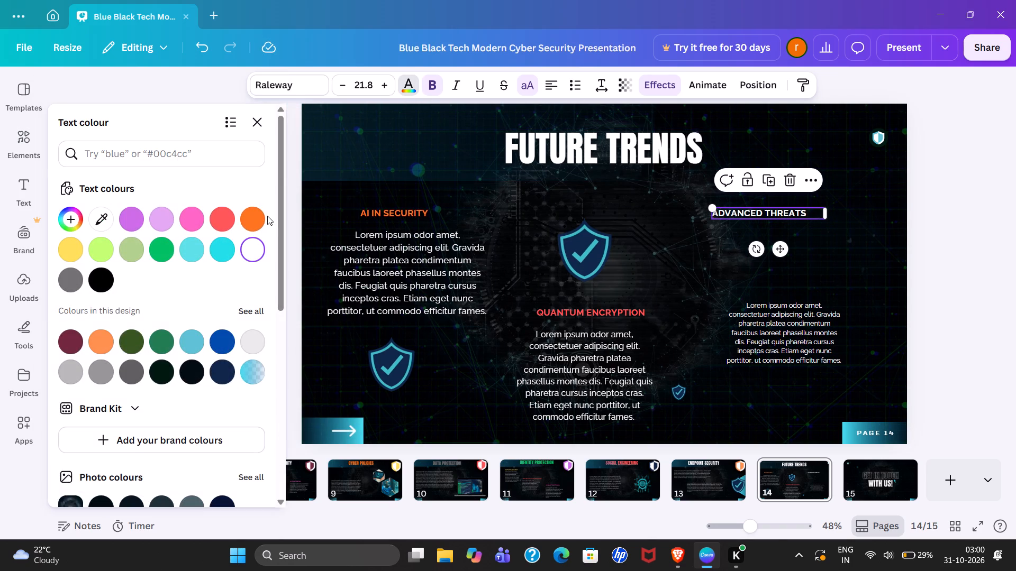
pyautogui.click(207, 226)
pyautogui.scroll(-1, 181, 263)
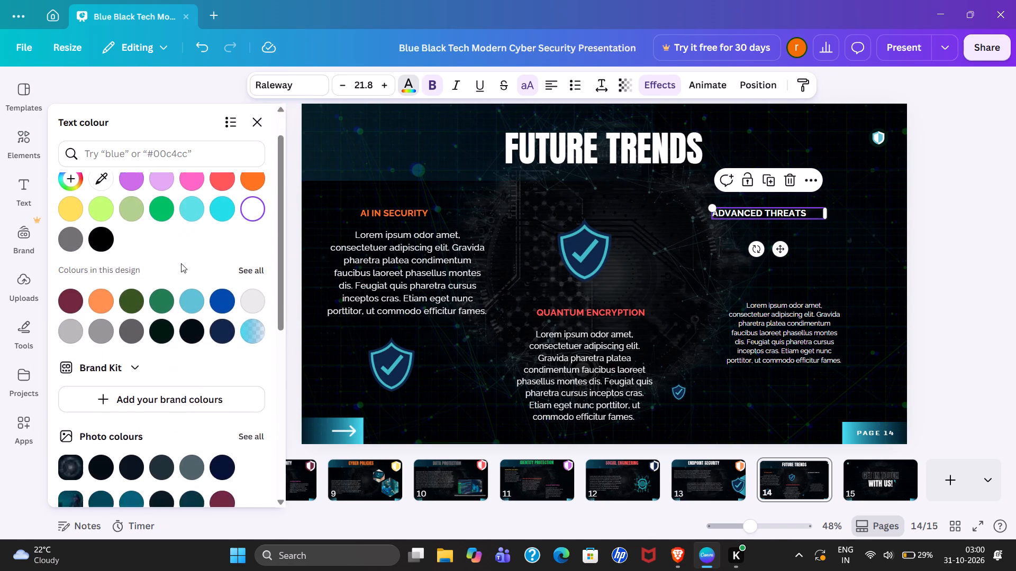
pyautogui.scroll(-1, 181, 263)
pyautogui.click(136, 194)
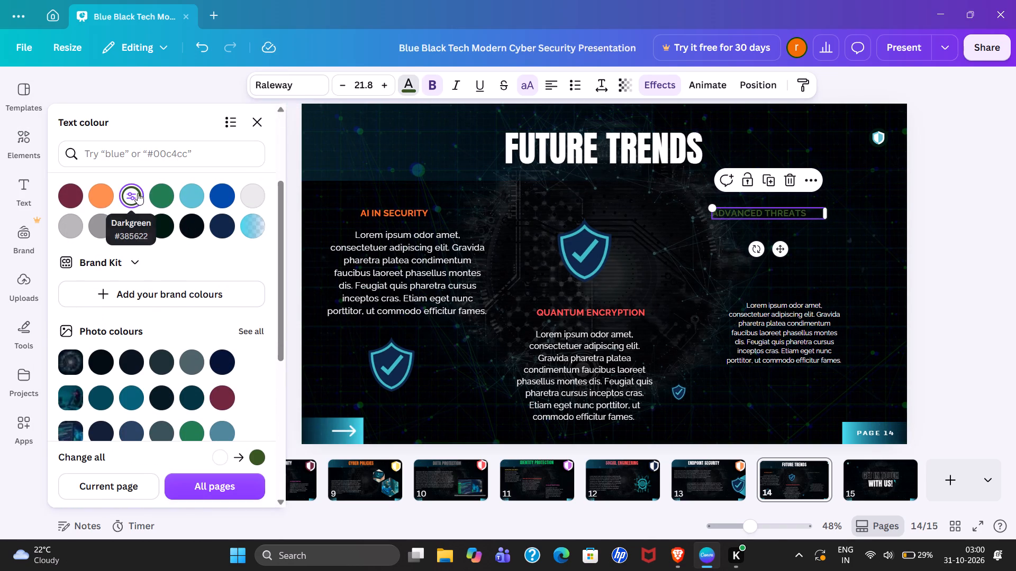
pyautogui.click(161, 194)
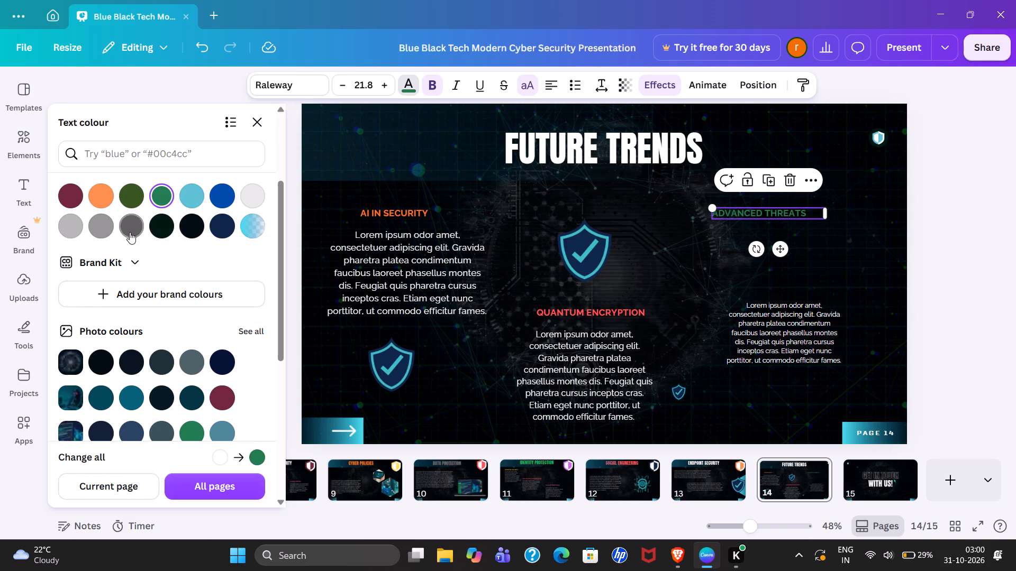
pyautogui.click(130, 232)
pyautogui.click(173, 225)
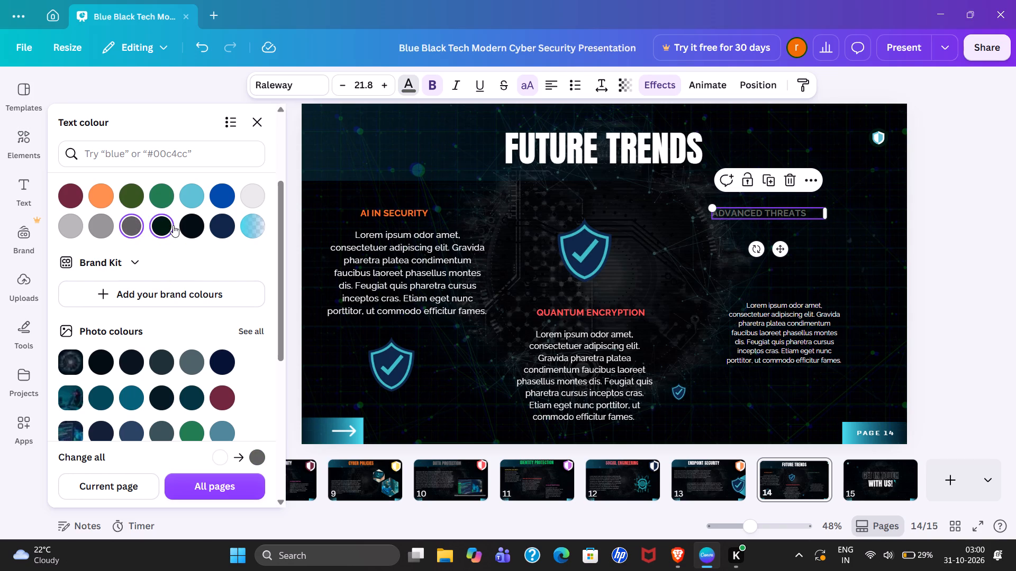
pyautogui.click(194, 225)
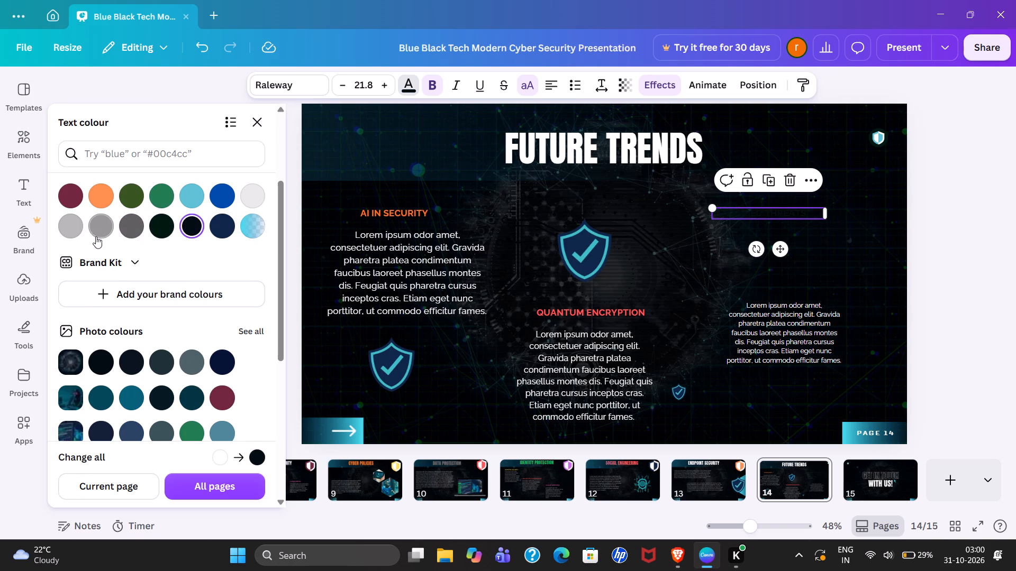
pyautogui.click(96, 236)
pyautogui.click(66, 231)
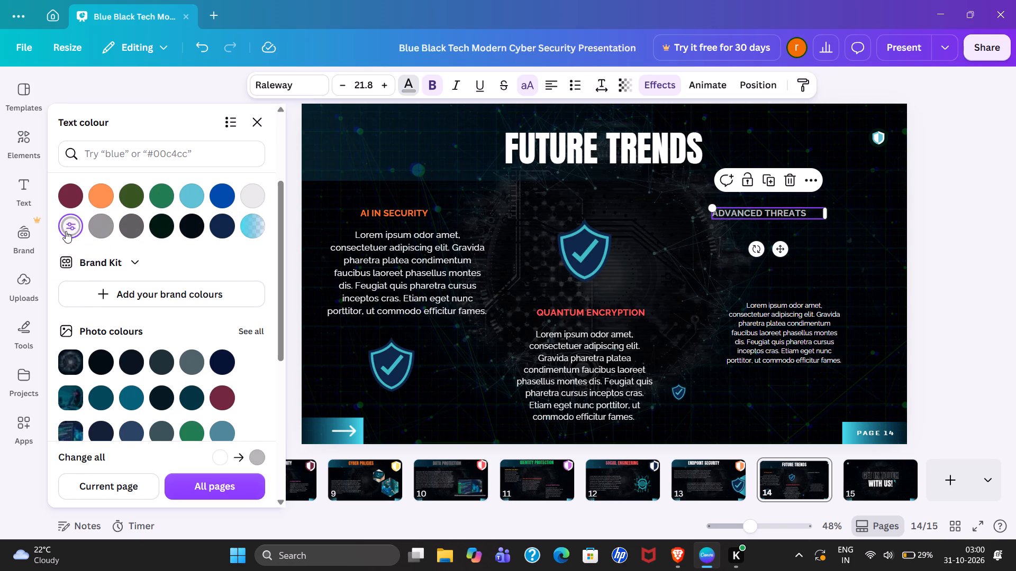
# Widen and enlarge the ADVANCED THREATS paragraph to text size 21.1, wrapped over seven lines like the AI IN SECURITY paragraph.
pyautogui.click(770, 354)
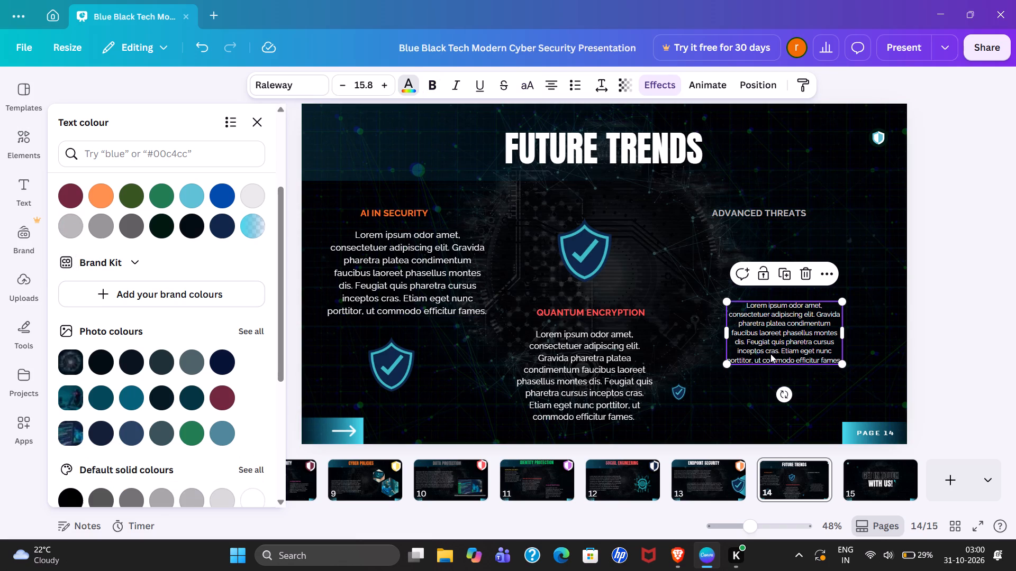
pyautogui.moveTo(844, 330); pyautogui.dragTo(839, 336)
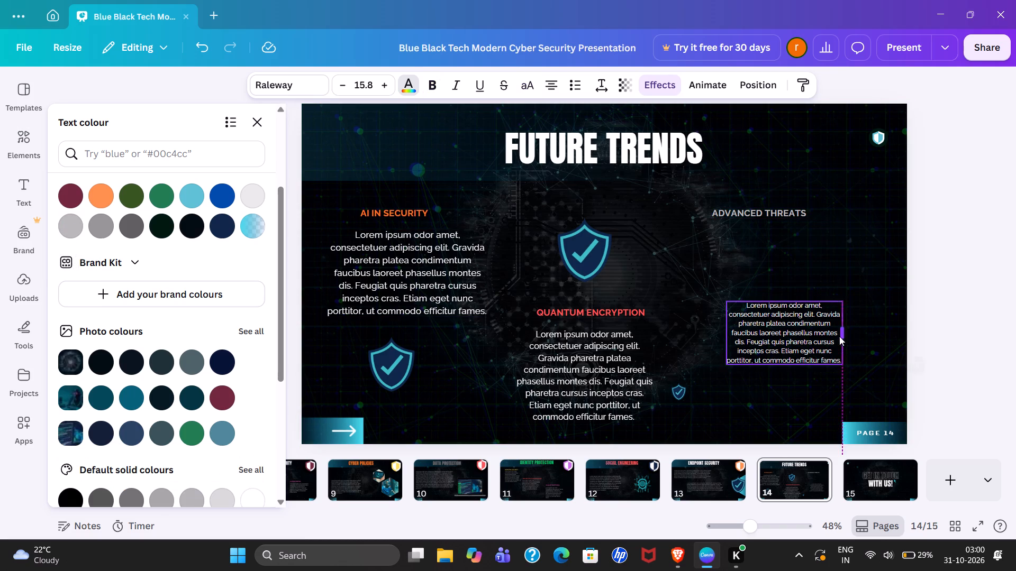
pyautogui.moveTo(839, 336); pyautogui.dragTo(860, 343)
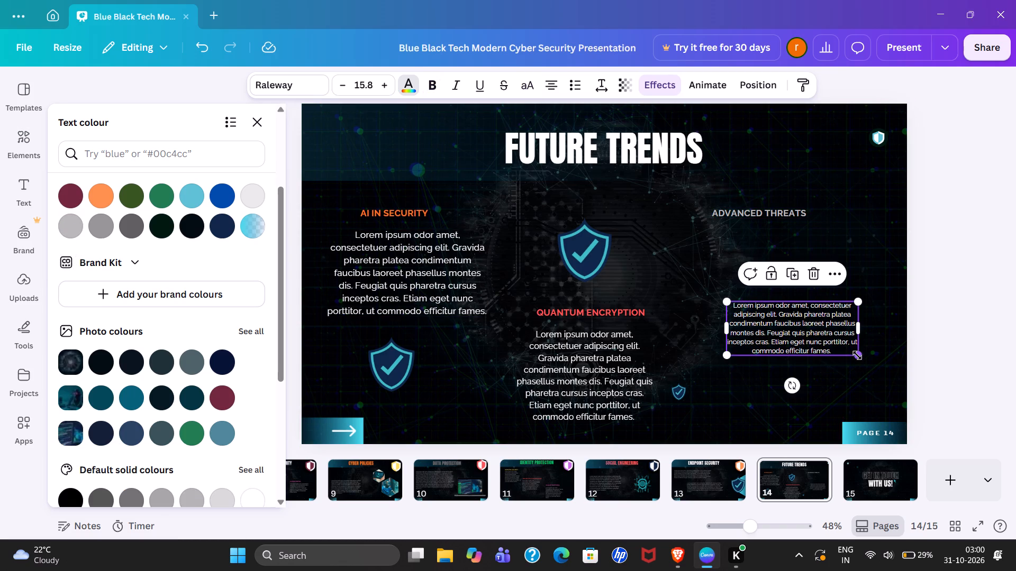
pyautogui.moveTo(857, 356); pyautogui.dragTo(883, 392)
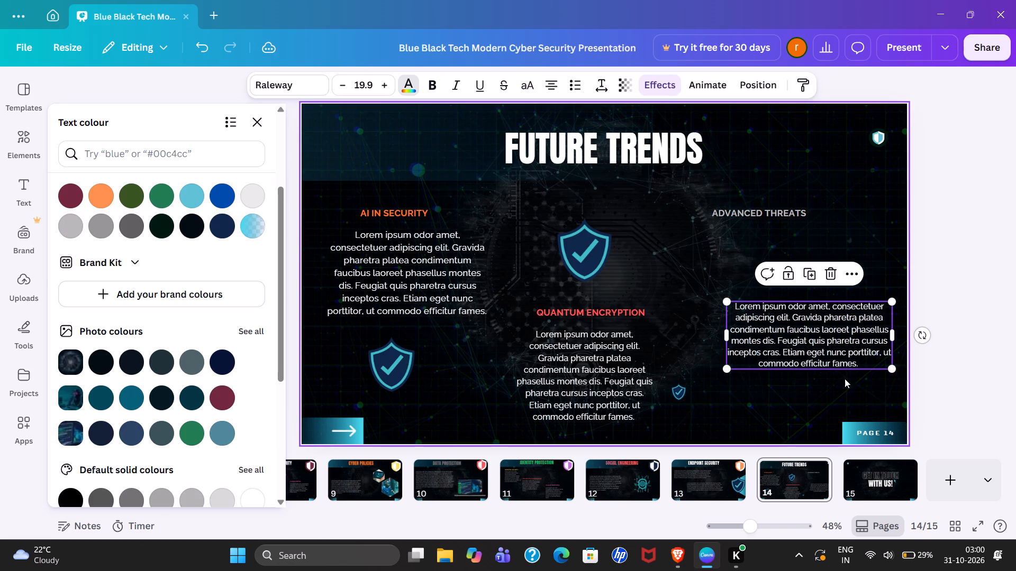
pyautogui.moveTo(892, 334); pyautogui.dragTo(881, 338)
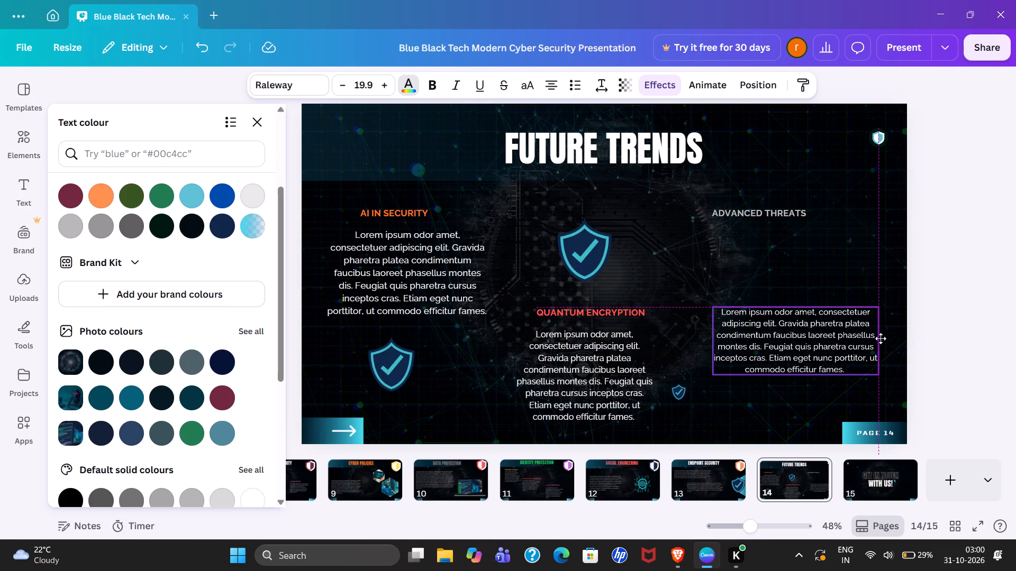
pyautogui.moveTo(881, 338); pyautogui.dragTo(860, 340)
pyautogui.moveTo(863, 341); pyautogui.dragTo(843, 342)
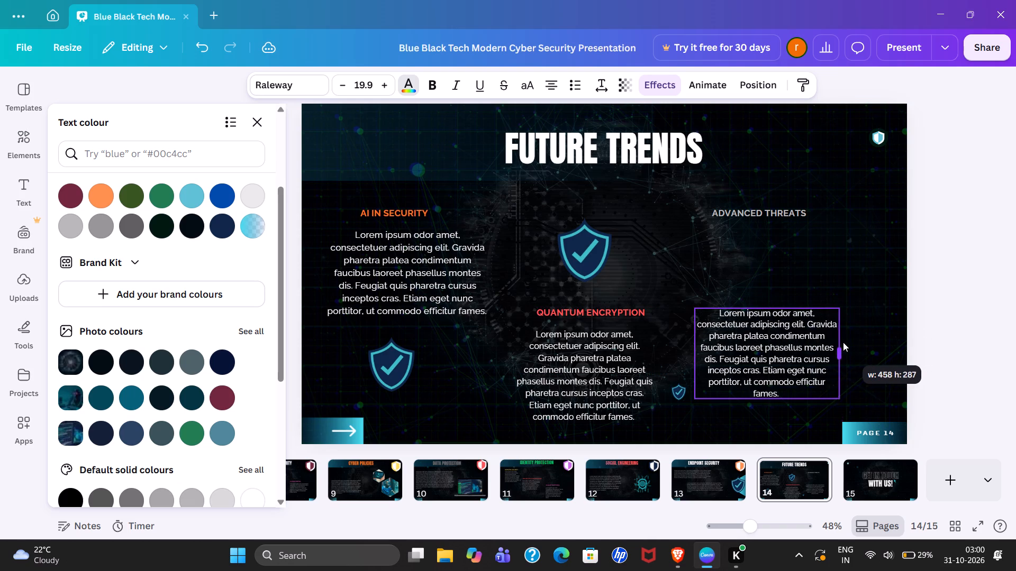
pyautogui.moveTo(843, 342); pyautogui.dragTo(845, 342)
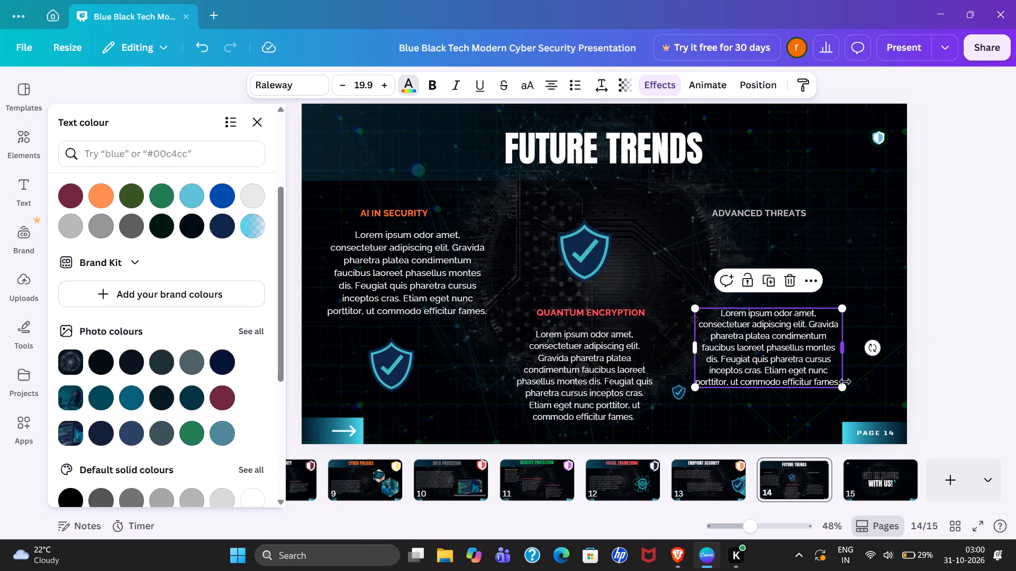
pyautogui.moveTo(845, 388); pyautogui.dragTo(857, 401)
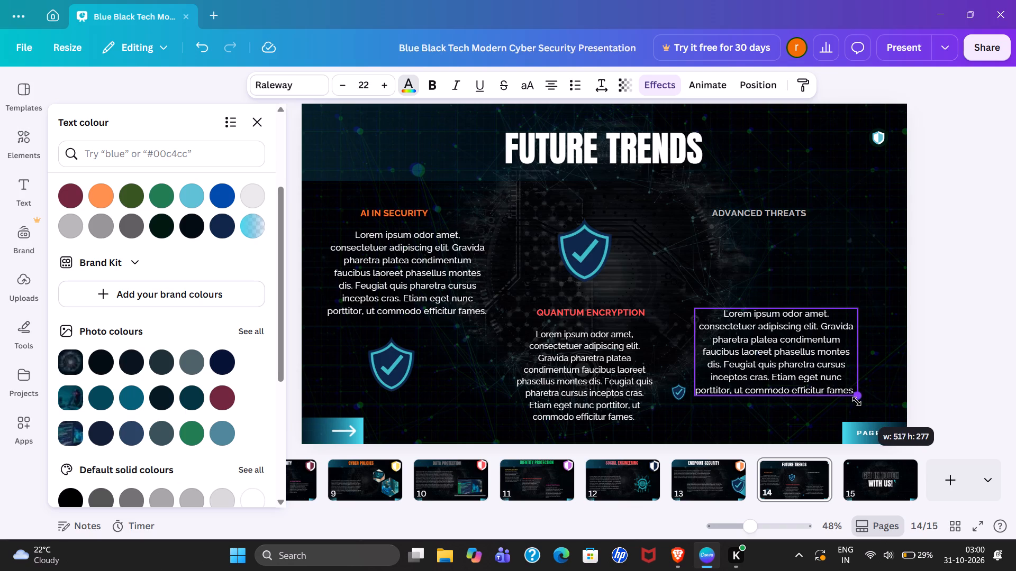
pyautogui.moveTo(857, 401); pyautogui.dragTo(869, 419)
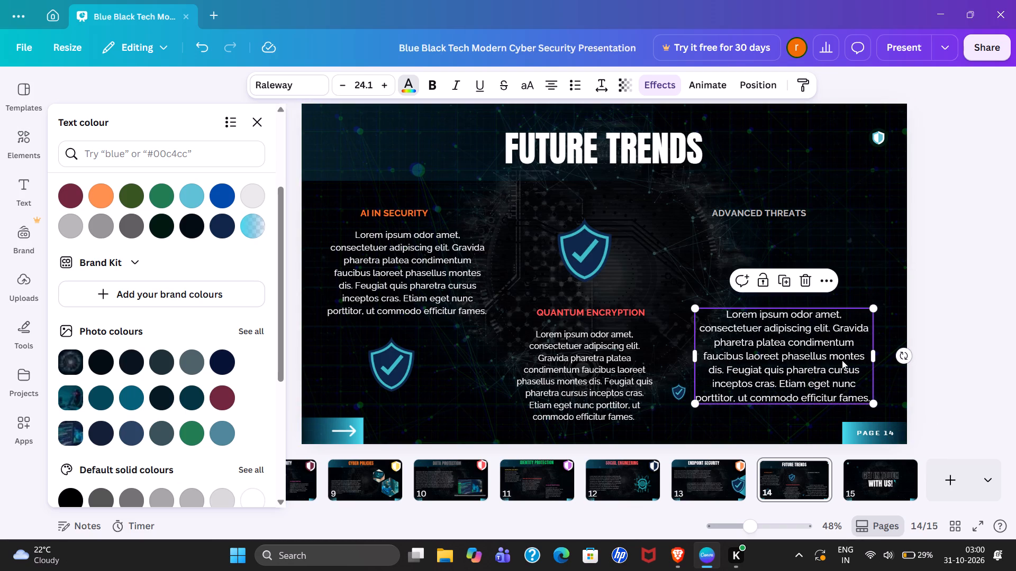
pyautogui.moveTo(875, 405); pyautogui.dragTo(858, 399)
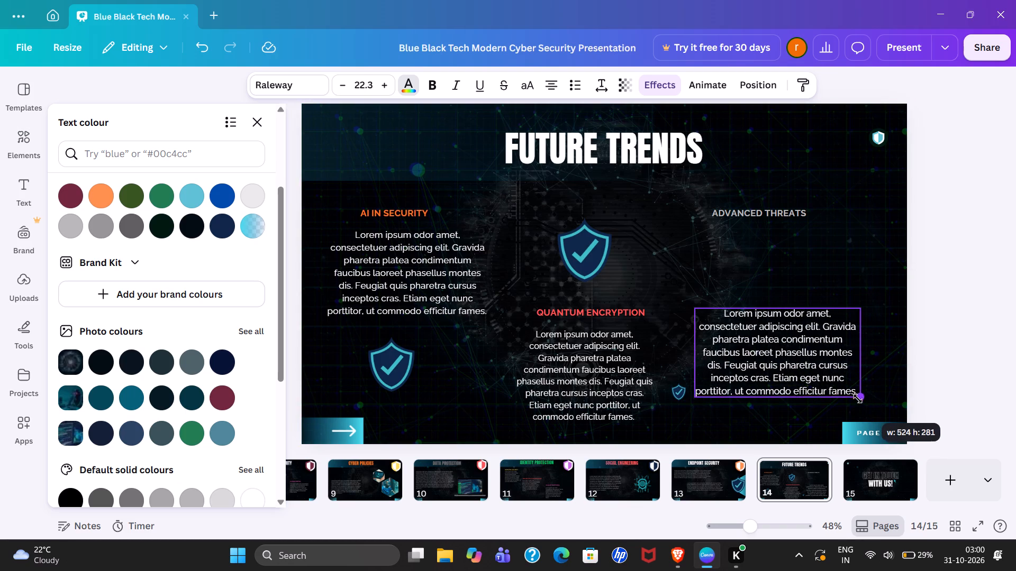
pyautogui.moveTo(858, 399); pyautogui.dragTo(850, 394)
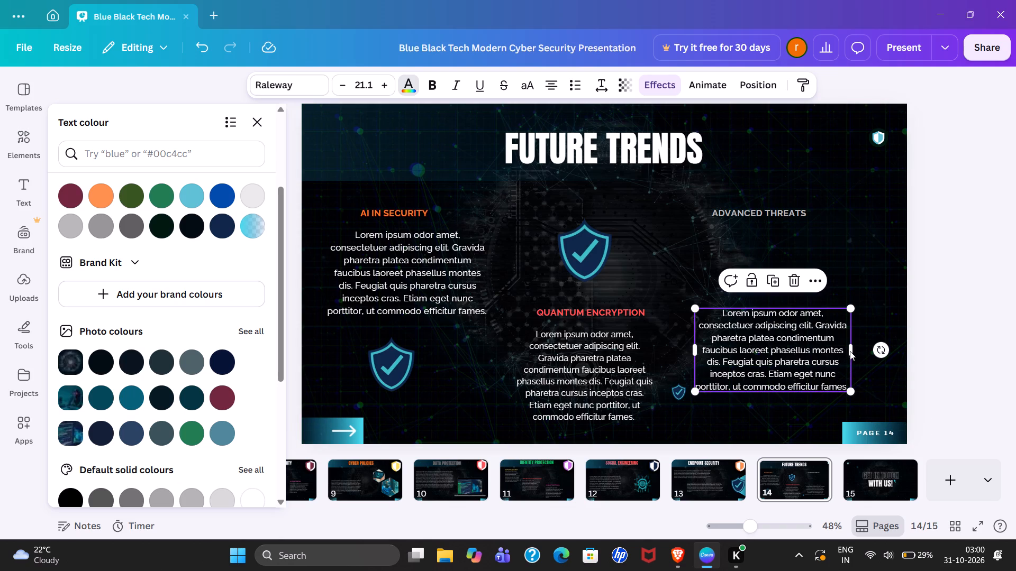
# Move the enlarged paragraph up to sit just beneath the ADVANCED THREATS heading.
pyautogui.moveTo(770, 342); pyautogui.dragTo(779, 255)
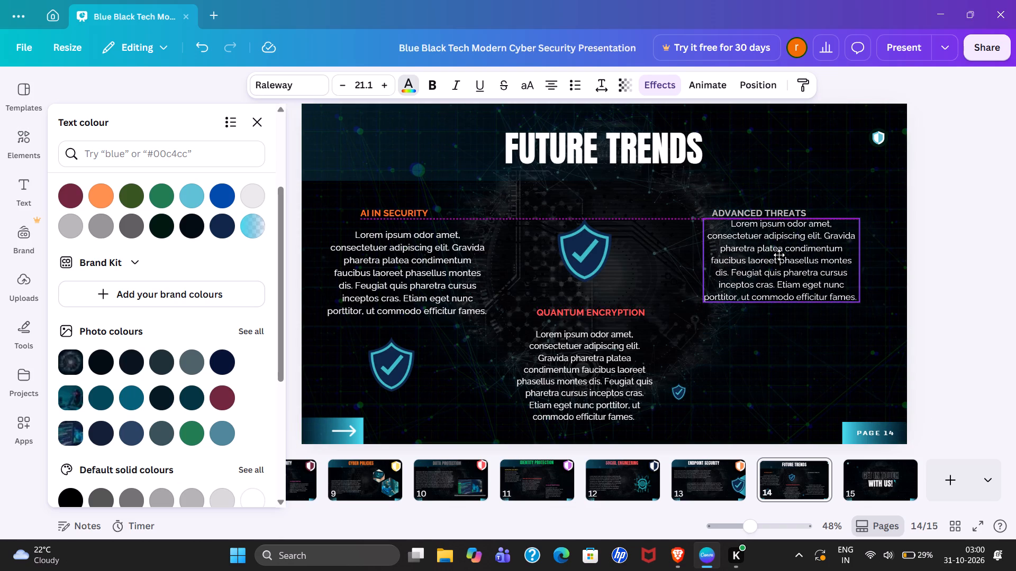
pyautogui.moveTo(779, 255); pyautogui.dragTo(779, 259)
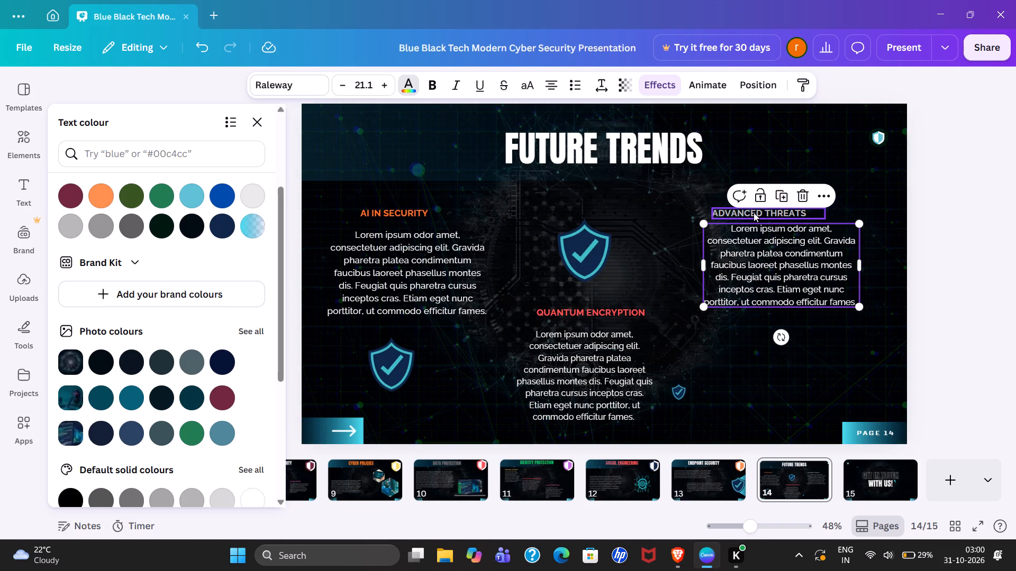
# Try orange on the ADVANCED THREATS heading and settle on bright red text.
pyautogui.click(754, 213)
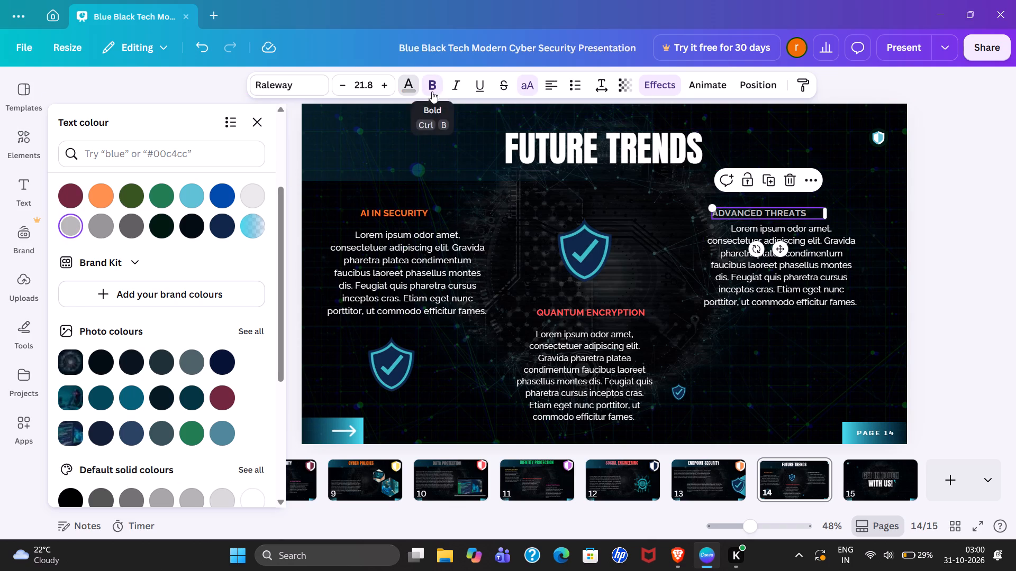
pyautogui.click(108, 197)
pyautogui.scroll(-2, 116, 247)
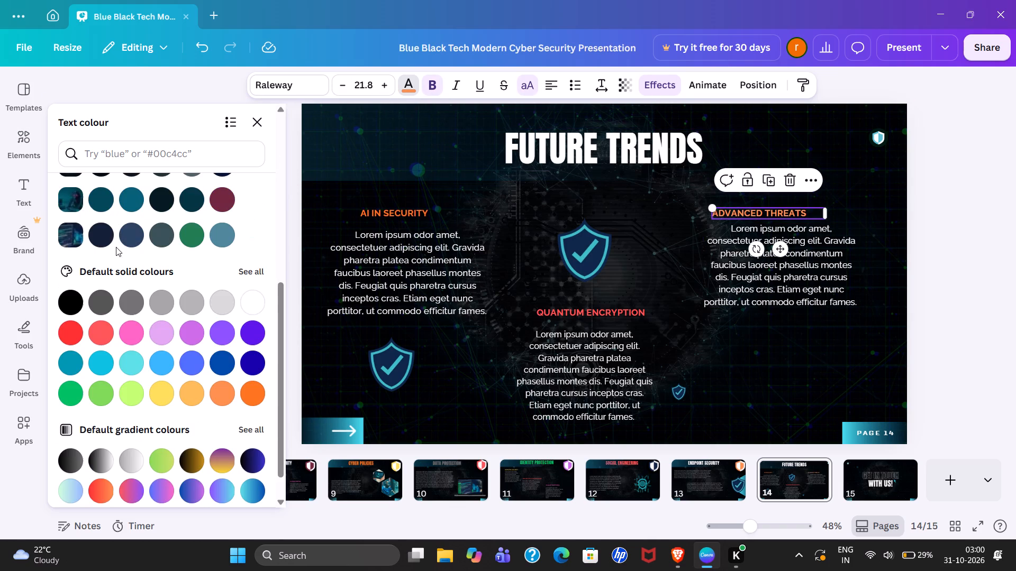
pyautogui.scroll(-2, 116, 247)
pyautogui.click(74, 289)
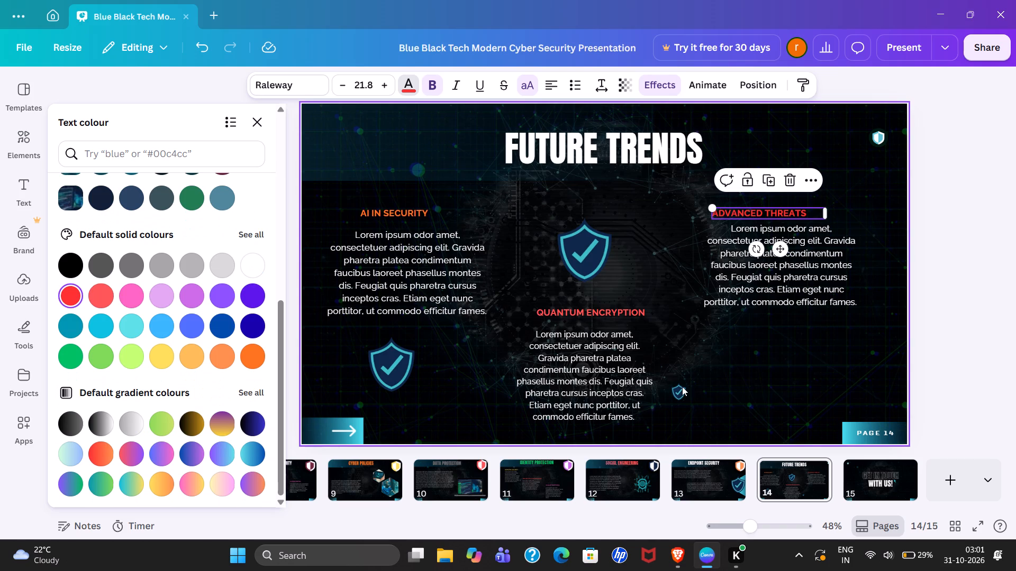
# Move the small check-mark shield beneath the ADVANCED THREATS paragraph, enlarge it to about 158 × 173, and level it with the AI IN SECURITY shield.
pyautogui.moveTo(681, 386); pyautogui.dragTo(727, 352)
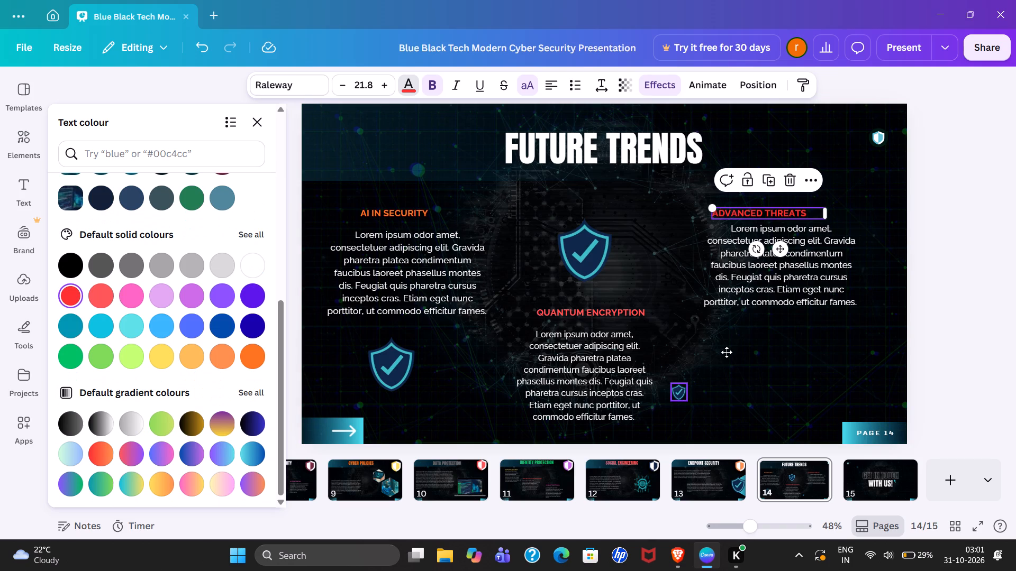
pyautogui.moveTo(727, 352); pyautogui.dragTo(727, 355)
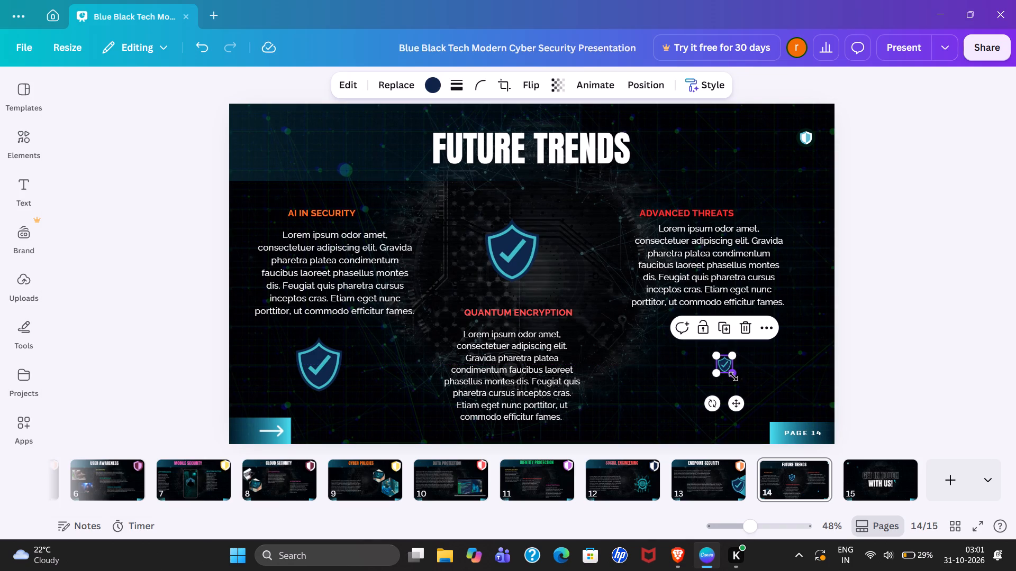
pyautogui.moveTo(733, 376); pyautogui.dragTo(778, 403)
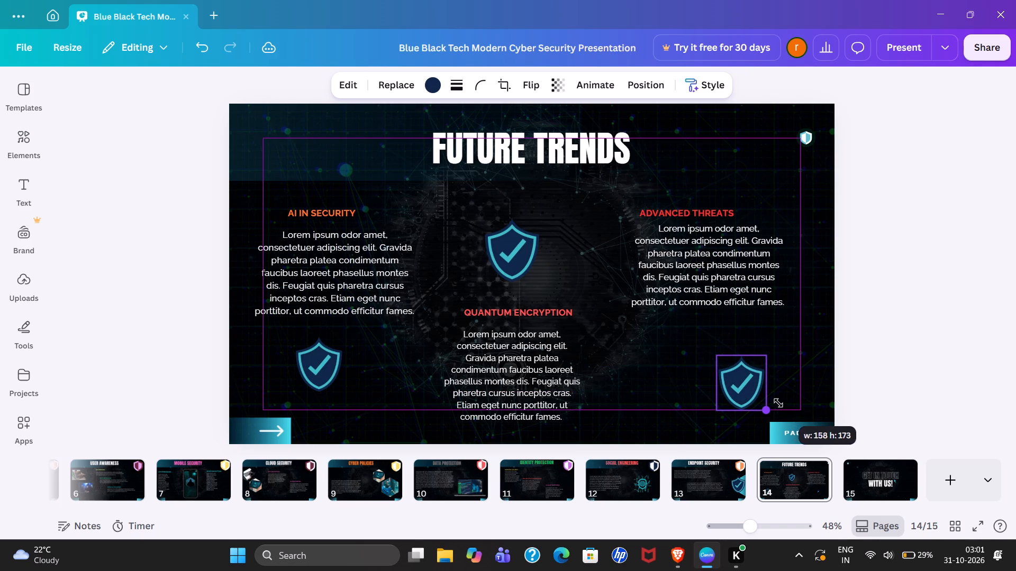
pyautogui.moveTo(778, 403); pyautogui.dragTo(781, 404)
pyautogui.moveTo(746, 397); pyautogui.dragTo(722, 372)
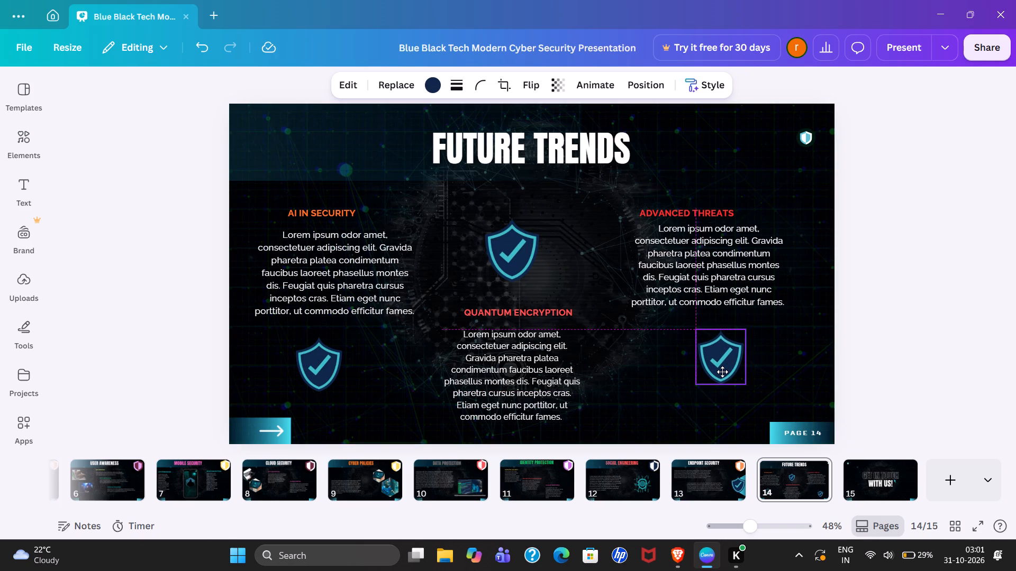
pyautogui.moveTo(722, 372); pyautogui.dragTo(722, 376)
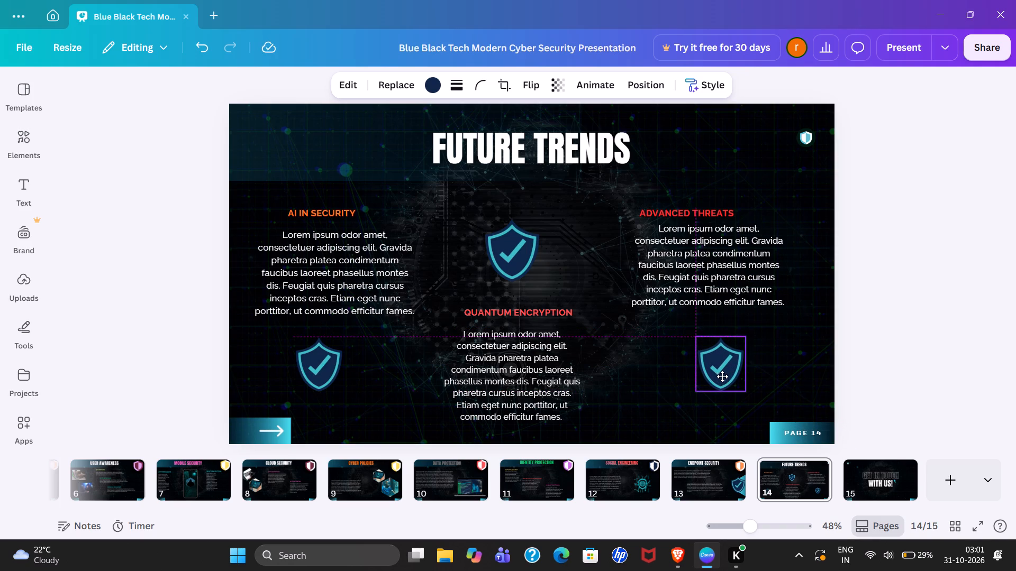
pyautogui.moveTo(722, 376); pyautogui.dragTo(723, 374)
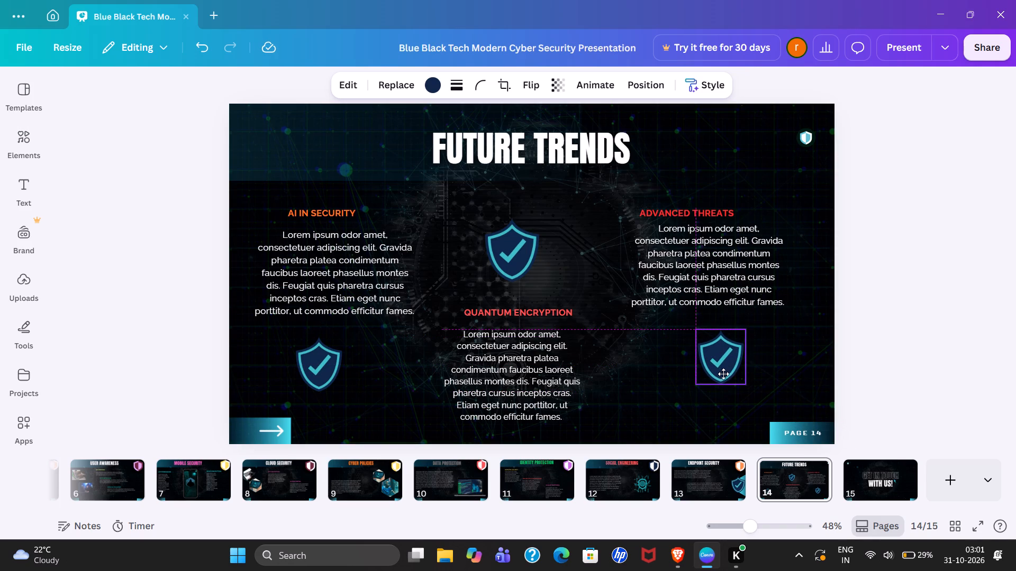
pyautogui.moveTo(723, 374); pyautogui.dragTo(725, 377)
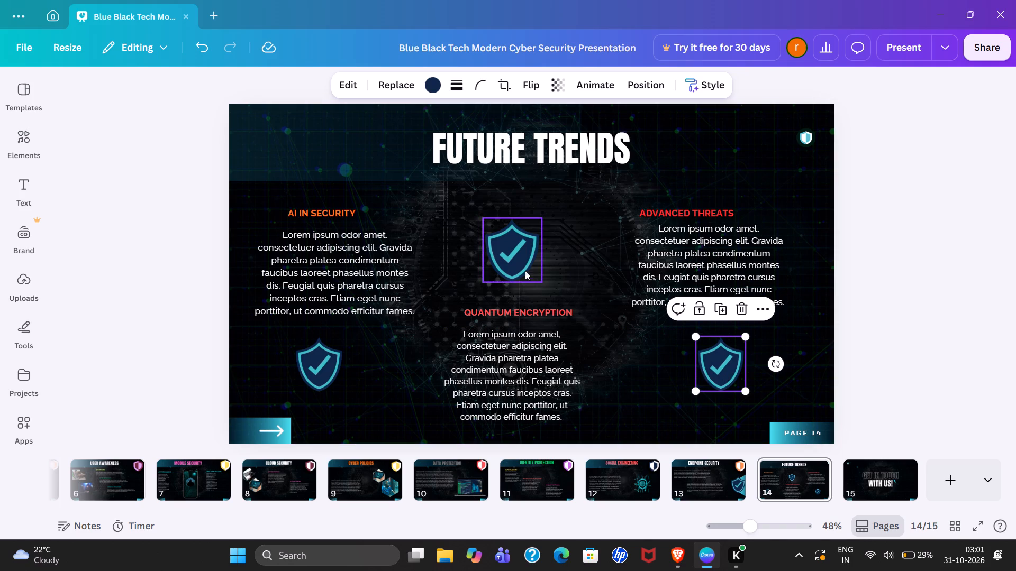
# Nudge the check-mark shield above QUANTUM ENCRYPTION slightly so it centres over that heading.
pyautogui.moveTo(518, 263); pyautogui.dragTo(524, 265)
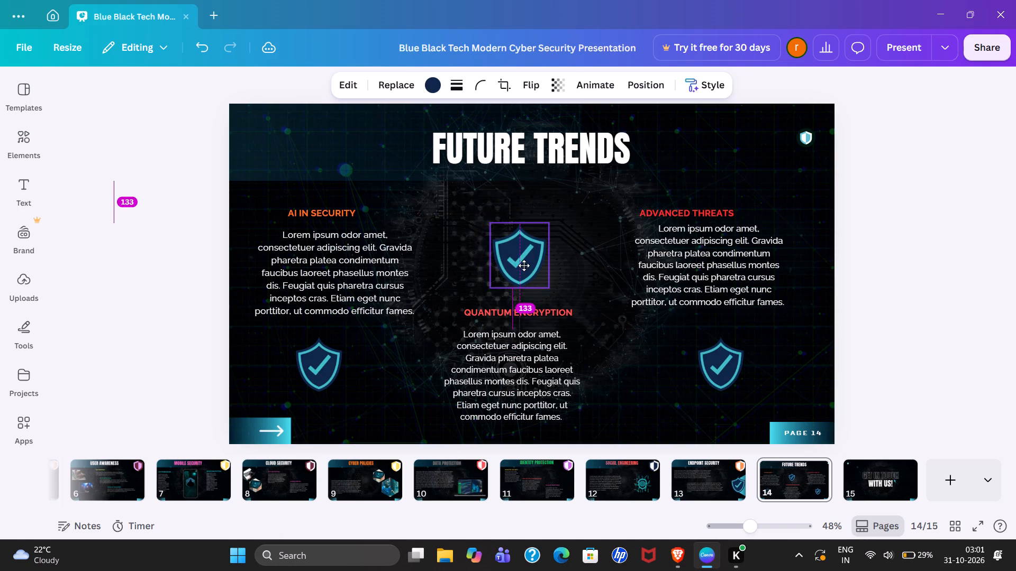
pyautogui.moveTo(524, 265); pyautogui.dragTo(523, 266)
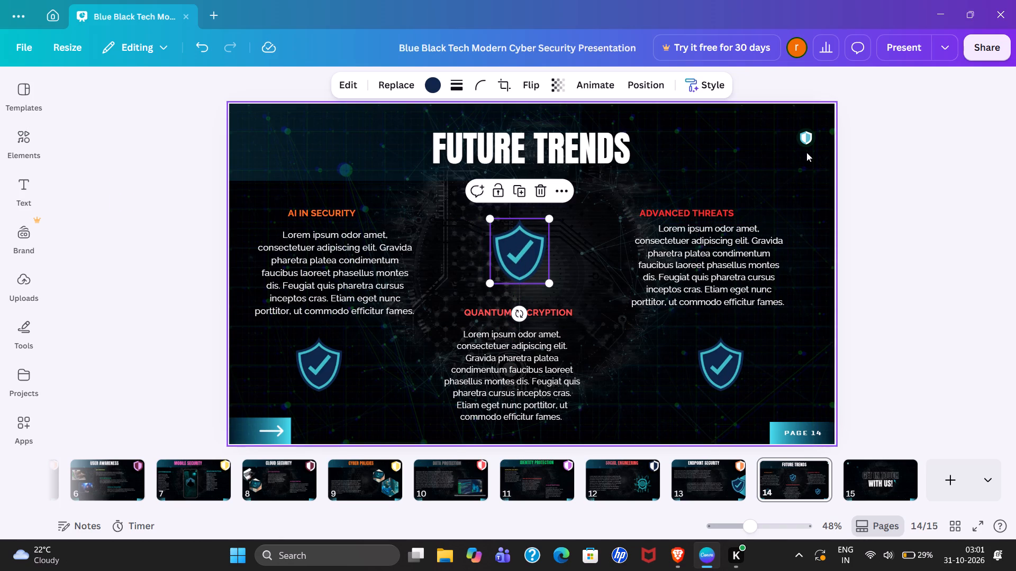
# Enlarge the two-tone shield beside the FUTURE TRENDS title several times over and move it into the slide's upper-right corner.
pyautogui.click(806, 143)
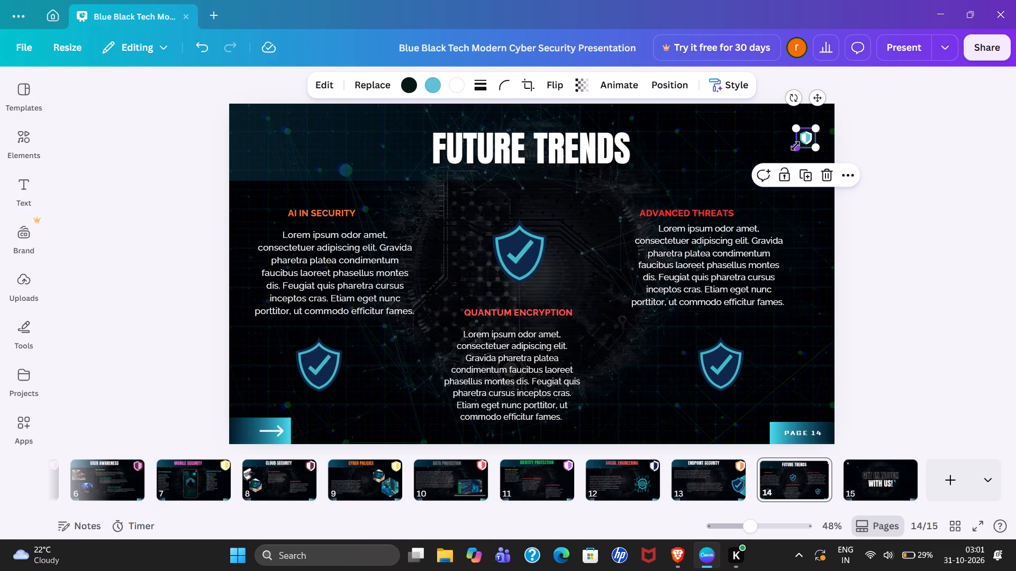
pyautogui.moveTo(795, 146); pyautogui.dragTo(757, 188)
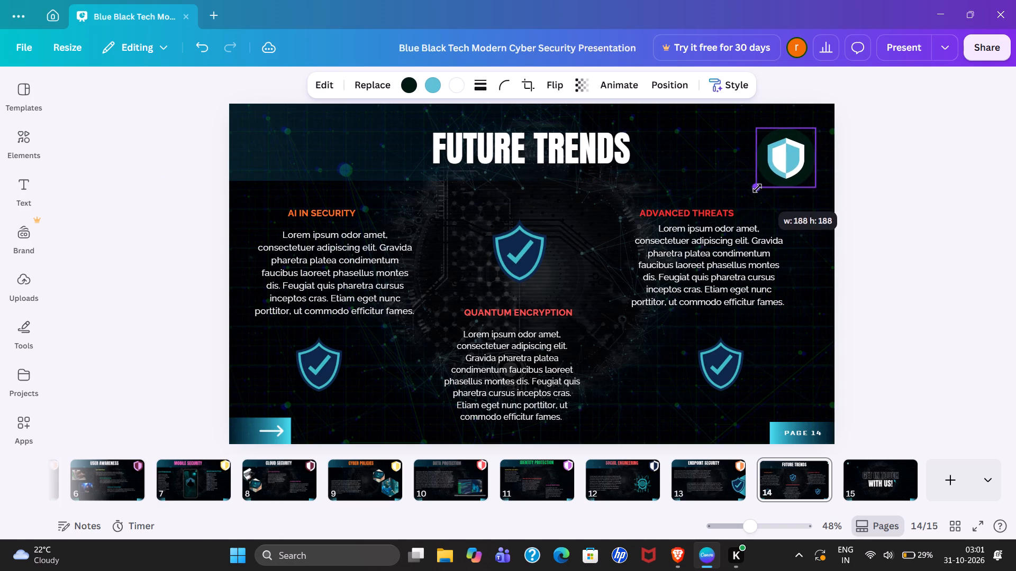
pyautogui.moveTo(757, 188); pyautogui.dragTo(736, 219)
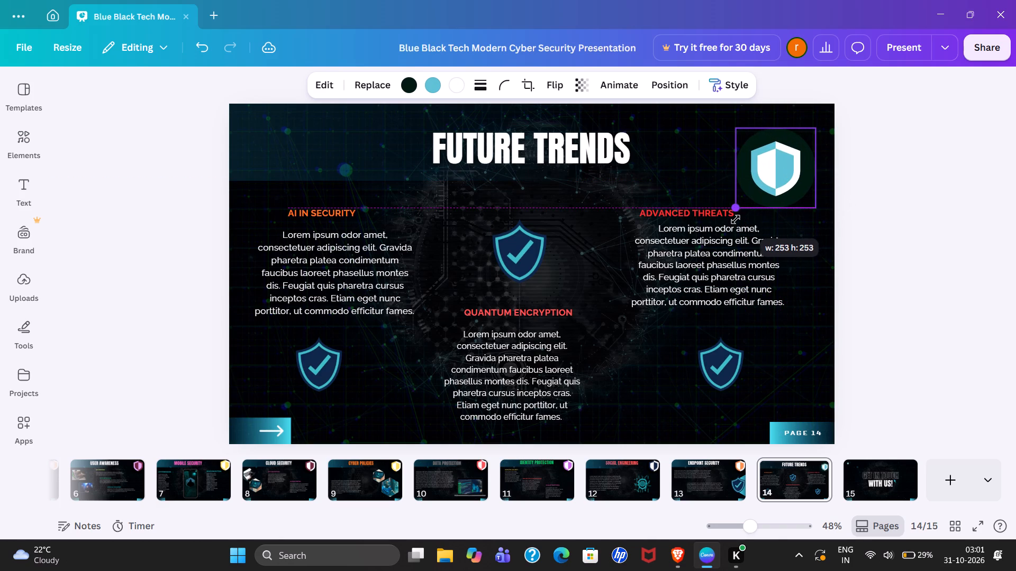
pyautogui.moveTo(736, 219); pyautogui.dragTo(714, 242)
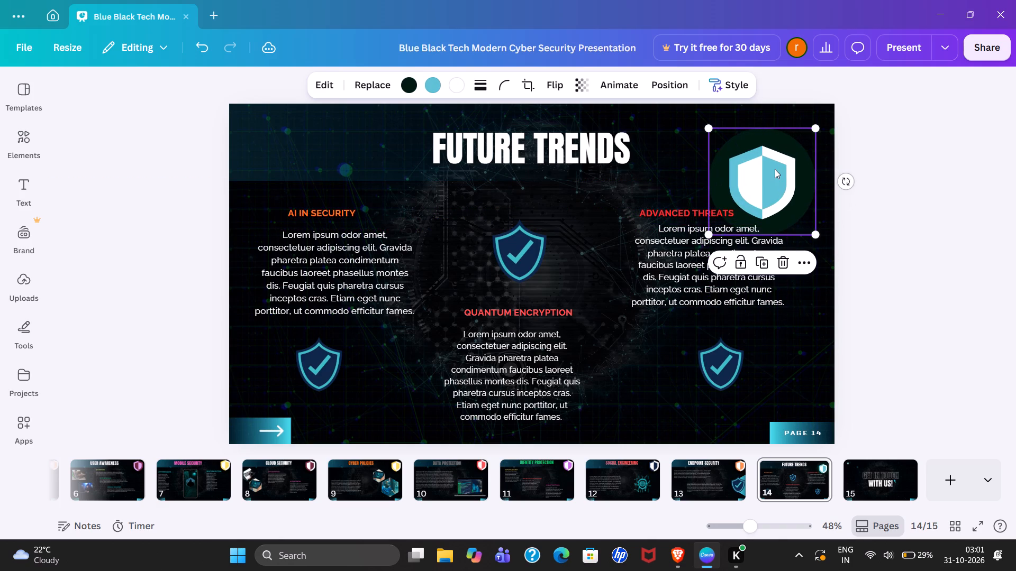
pyautogui.moveTo(775, 169); pyautogui.dragTo(805, 134)
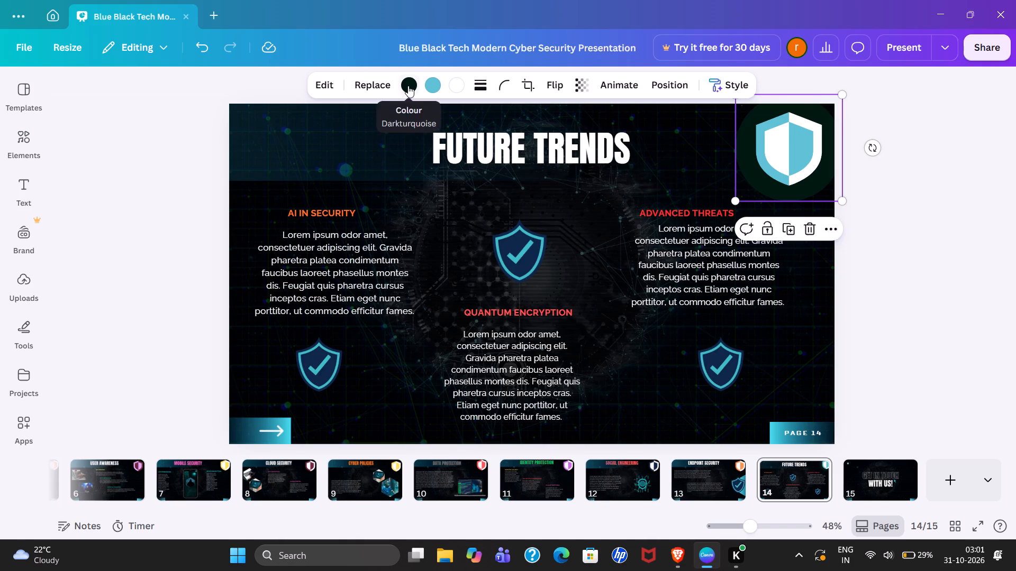
# Recolour the corner shield graphic on slide 14, with a black circle and coral red #ff5757 in place of light blue.
pyautogui.click(408, 86)
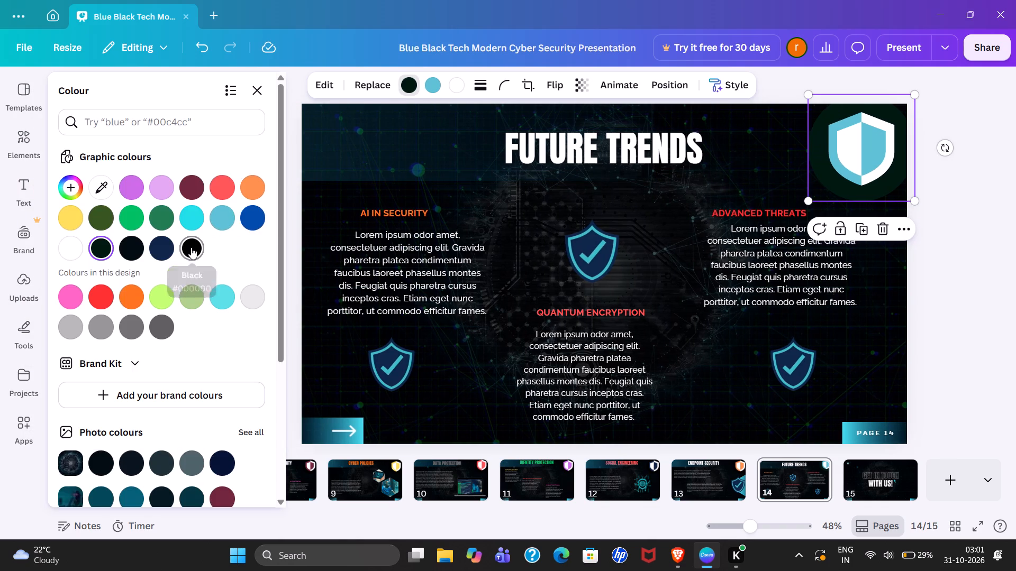
pyautogui.click(190, 247)
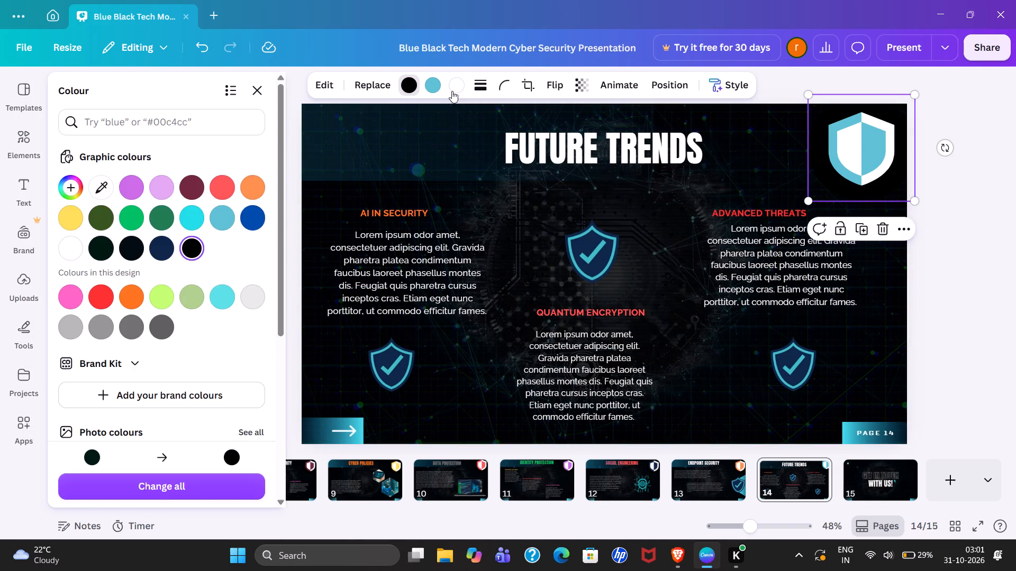
pyautogui.click(427, 82)
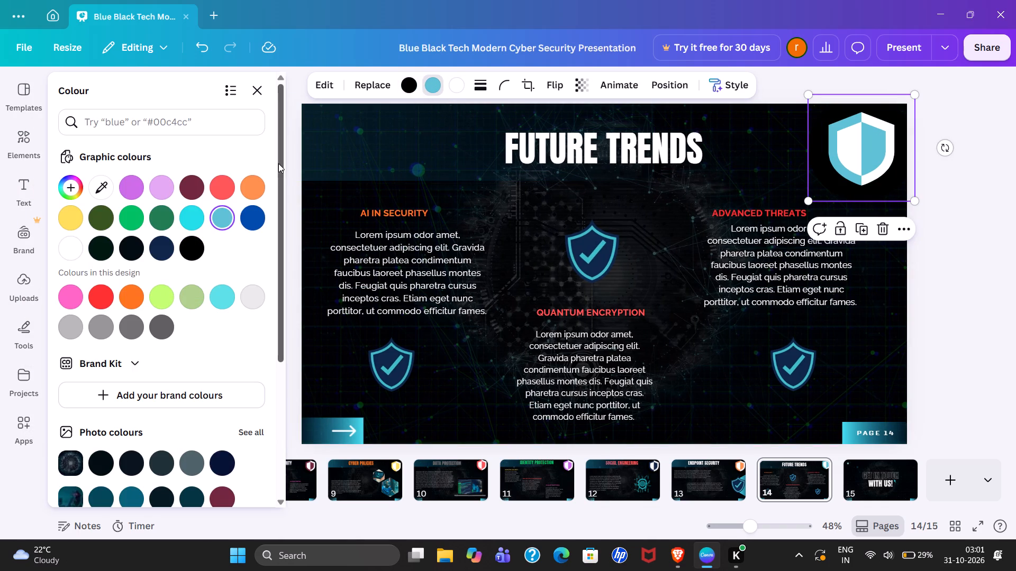
pyautogui.click(220, 184)
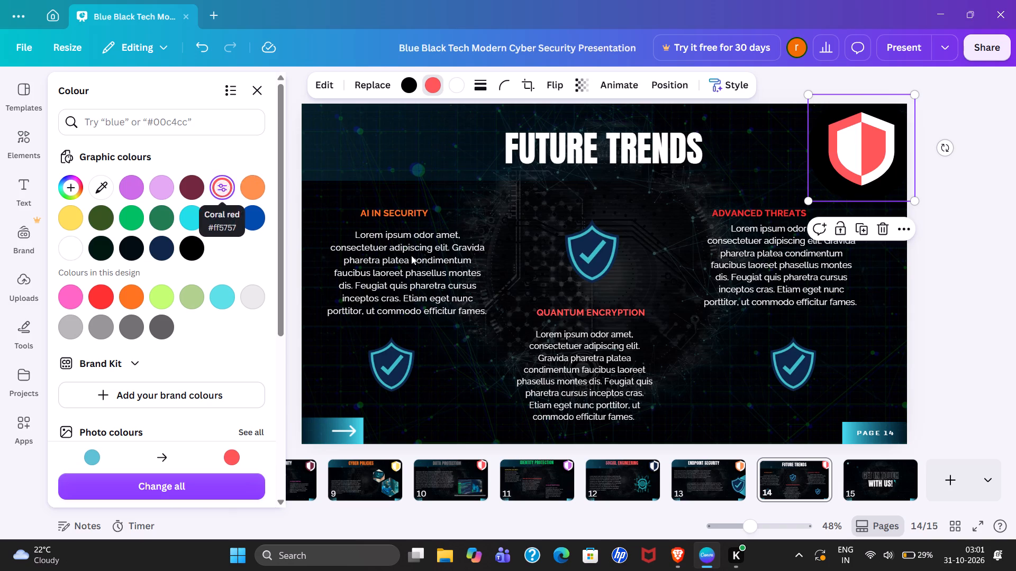
# Go to slide 15 and move the outlined GET IN TOUCH text up, clear of the WITH US! line.
pyautogui.click(879, 495)
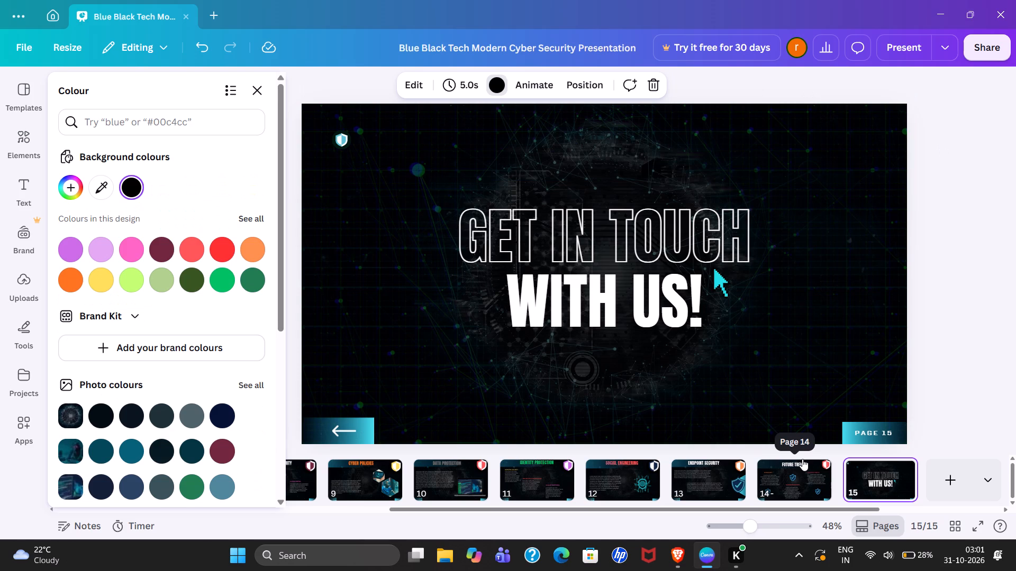
pyautogui.click(628, 243)
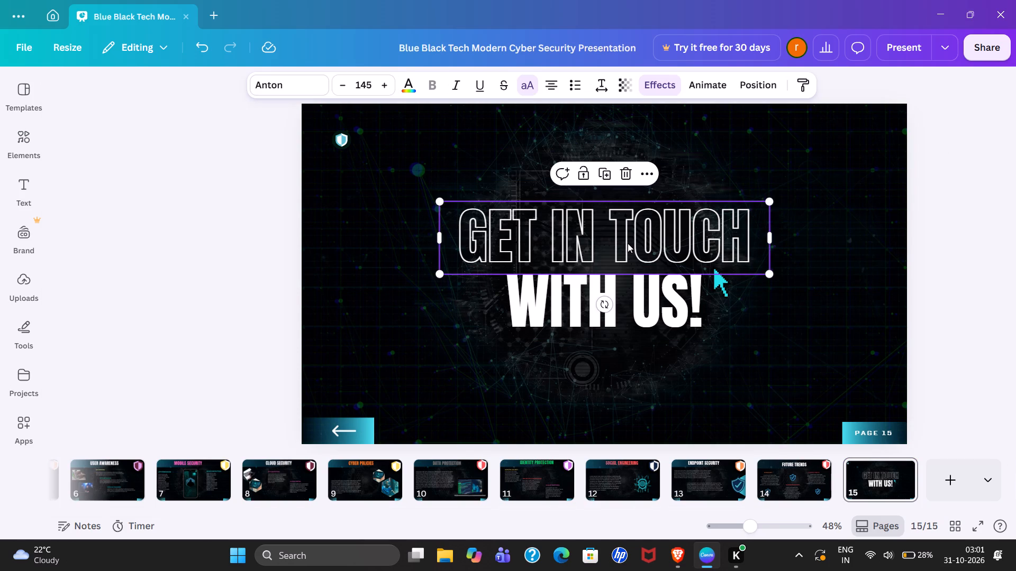
pyautogui.moveTo(420, 239); pyautogui.dragTo(414, 190)
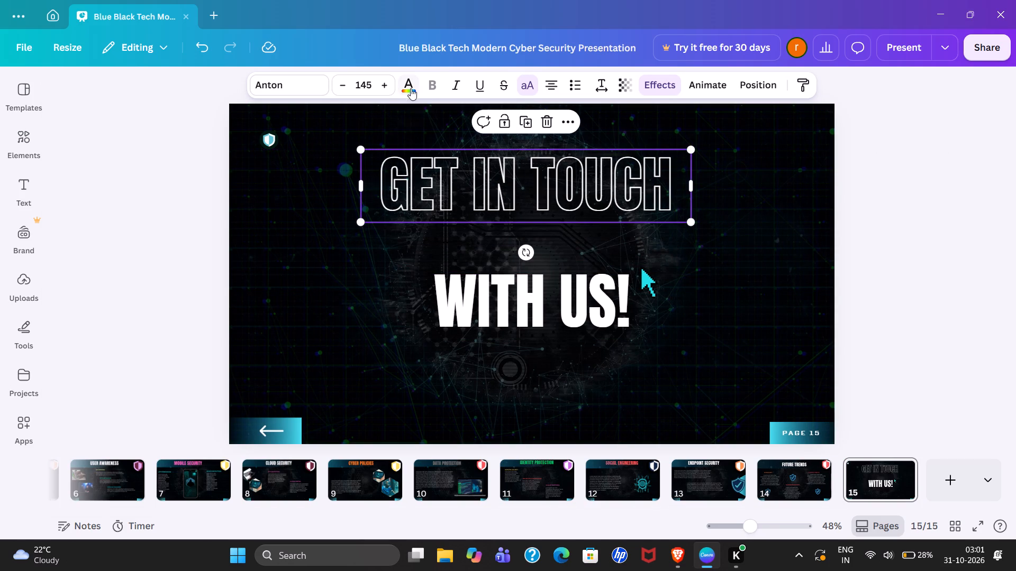
# Try orange, pink and purple on the GET IN TOUCH text and settle on orange #ff751f.
pyautogui.click(411, 87)
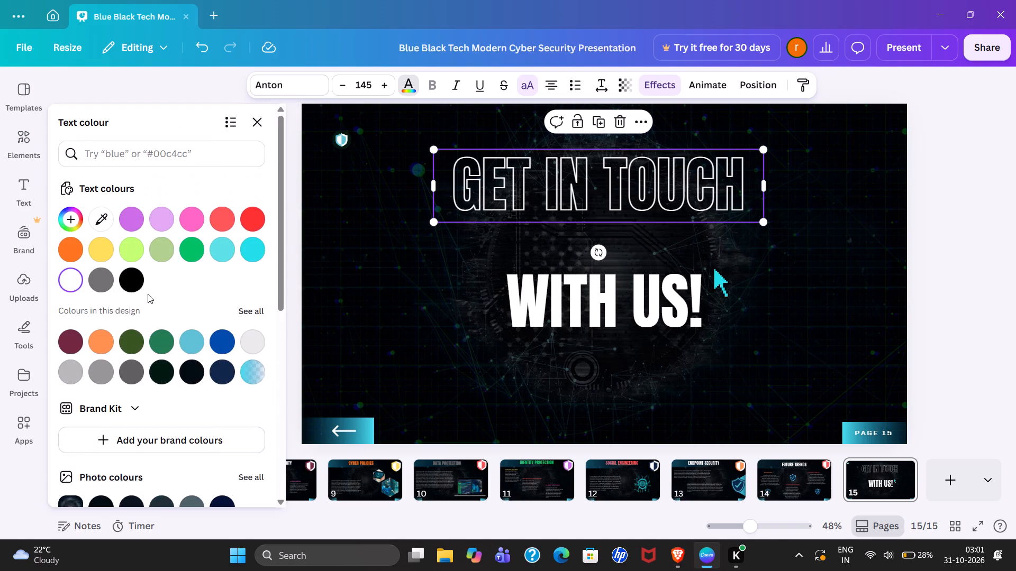
pyautogui.click(68, 252)
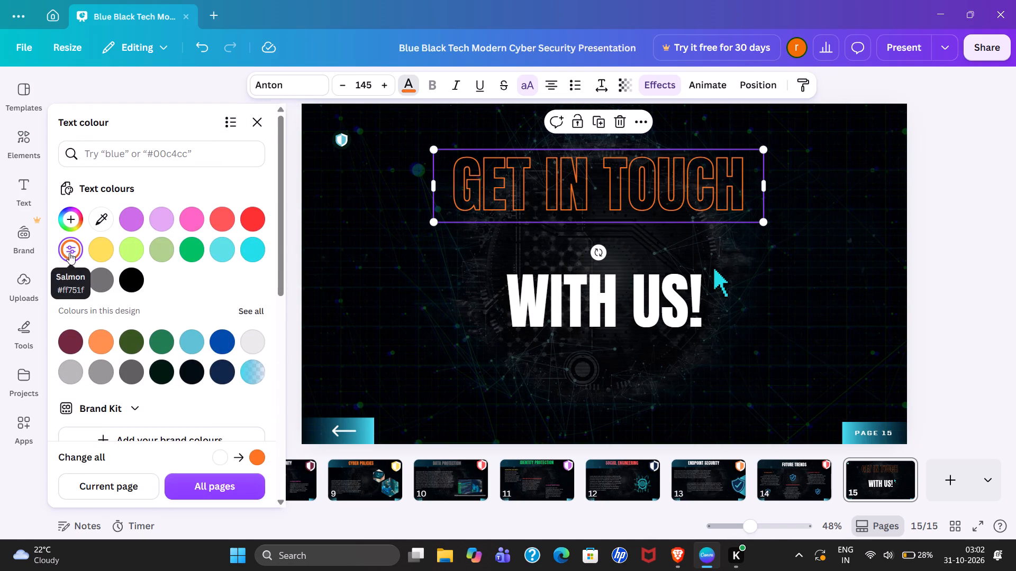
pyautogui.click(187, 224)
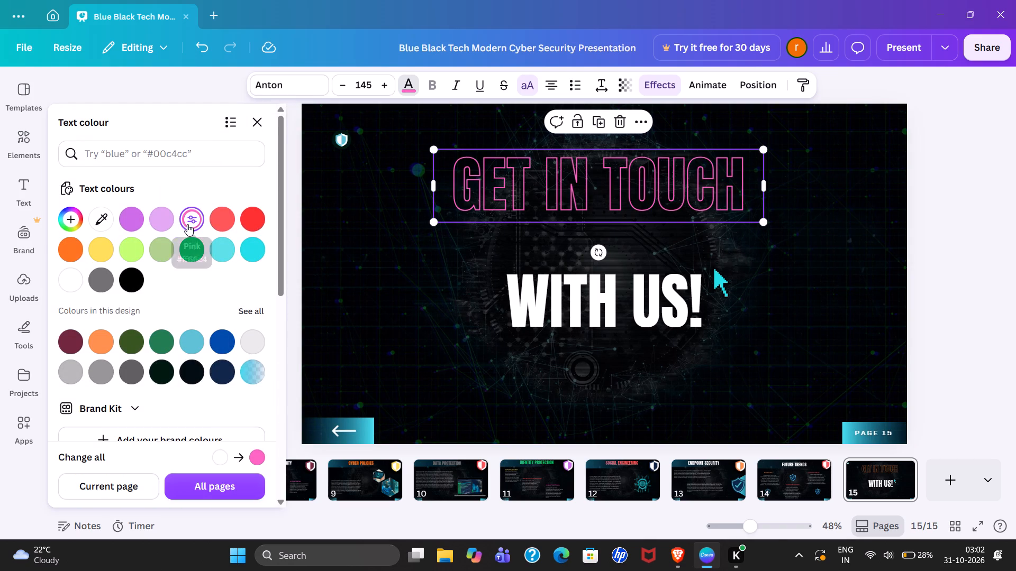
pyautogui.click(129, 218)
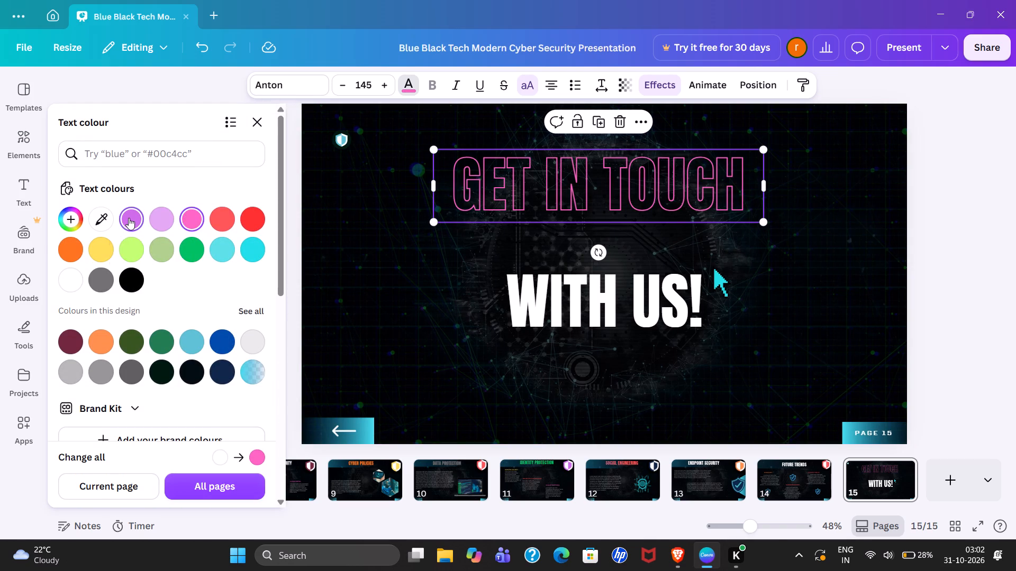
pyautogui.click(72, 247)
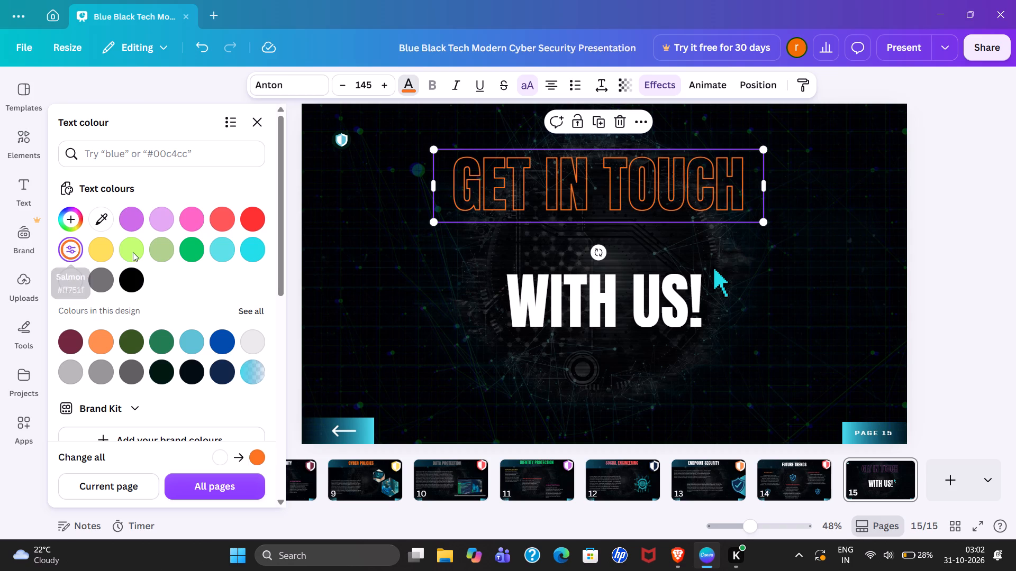
# Recolour the WITH US! text yellow and move it up to sit just beneath GET IN TOUCH.
pyautogui.click(593, 309)
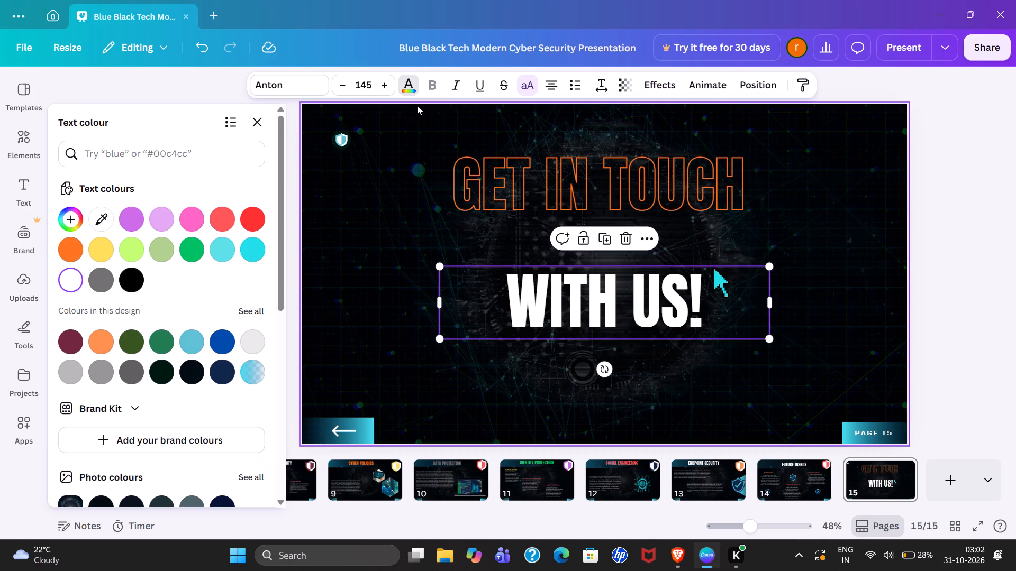
pyautogui.click(412, 85)
pyautogui.doubleClick(412, 85)
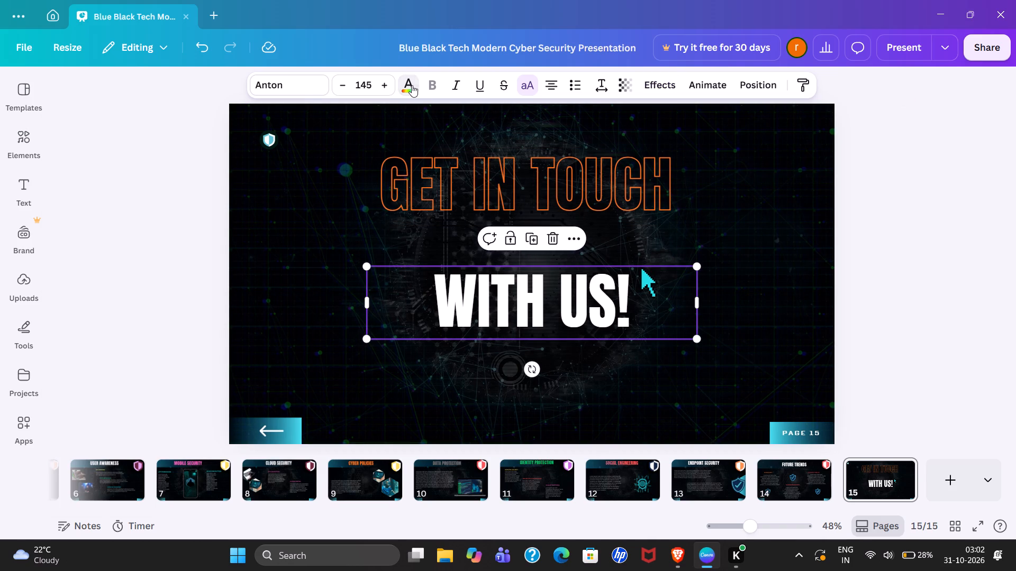
pyautogui.click(414, 87)
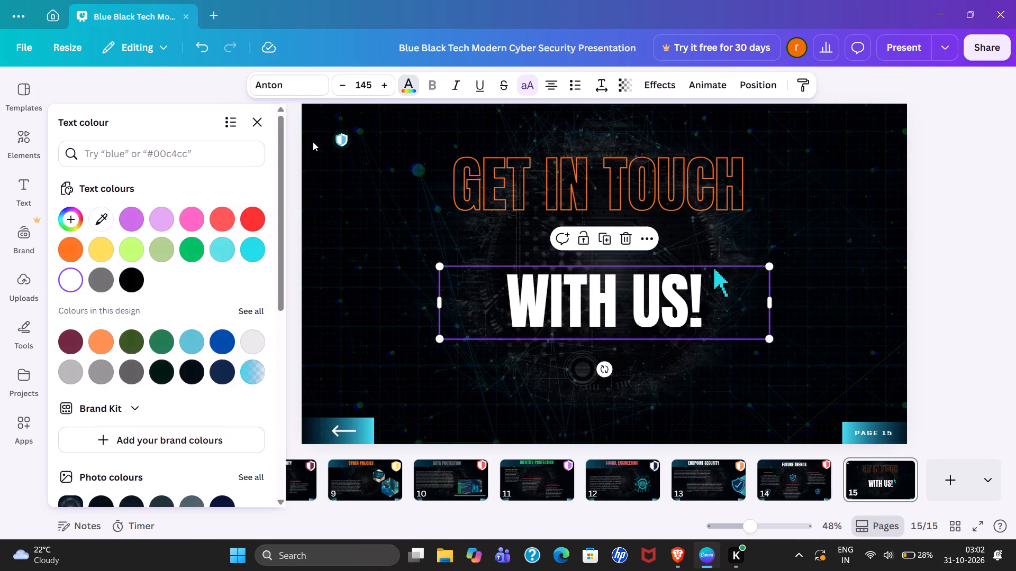
pyautogui.click(105, 251)
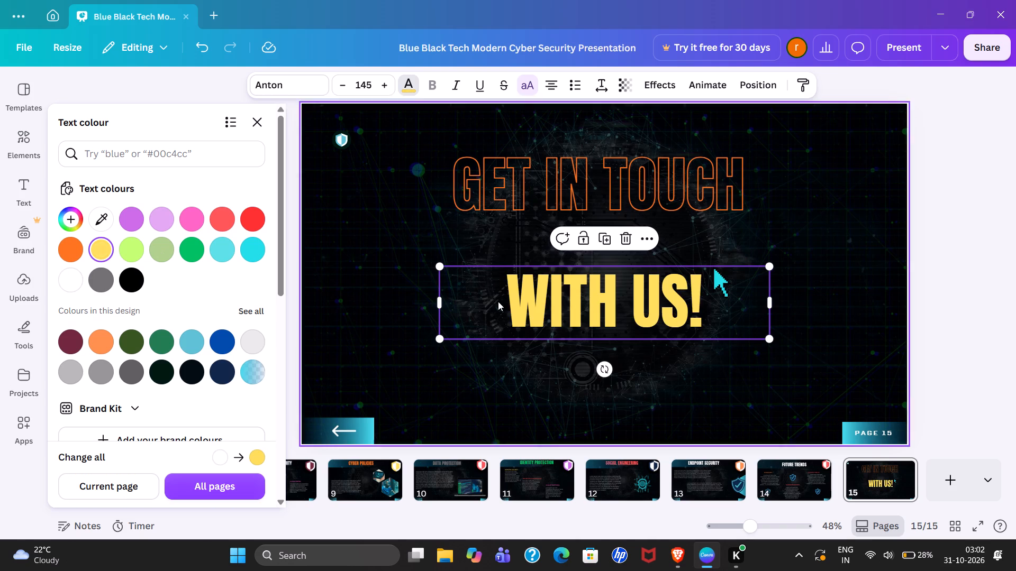
pyautogui.moveTo(558, 307); pyautogui.dragTo(554, 266)
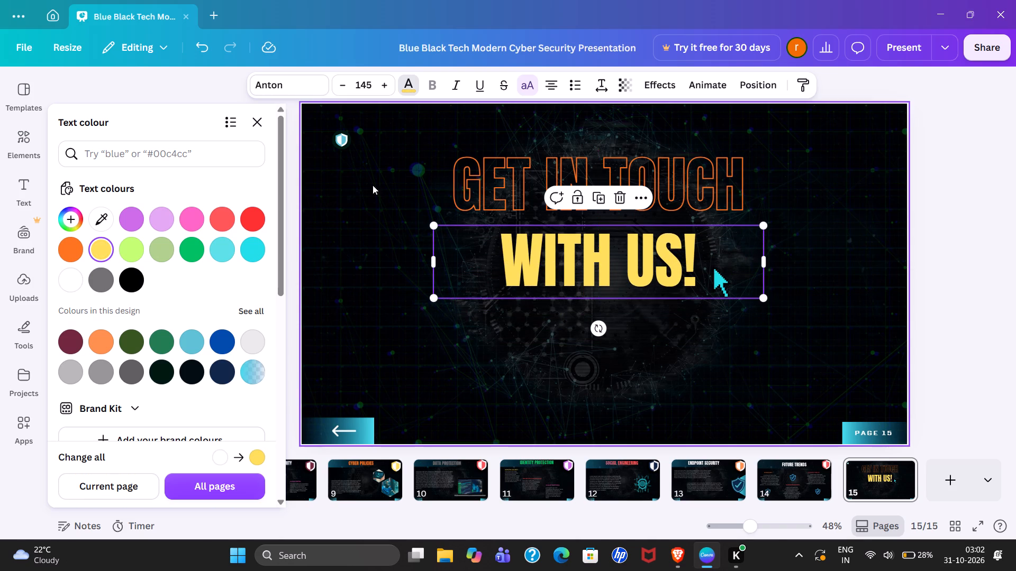
# Move slide 15's small shield graphic beneath the WITH US! text, enlarge it greatly and centre it under the heading.
pyautogui.moveTo(338, 137); pyautogui.dragTo(339, 139)
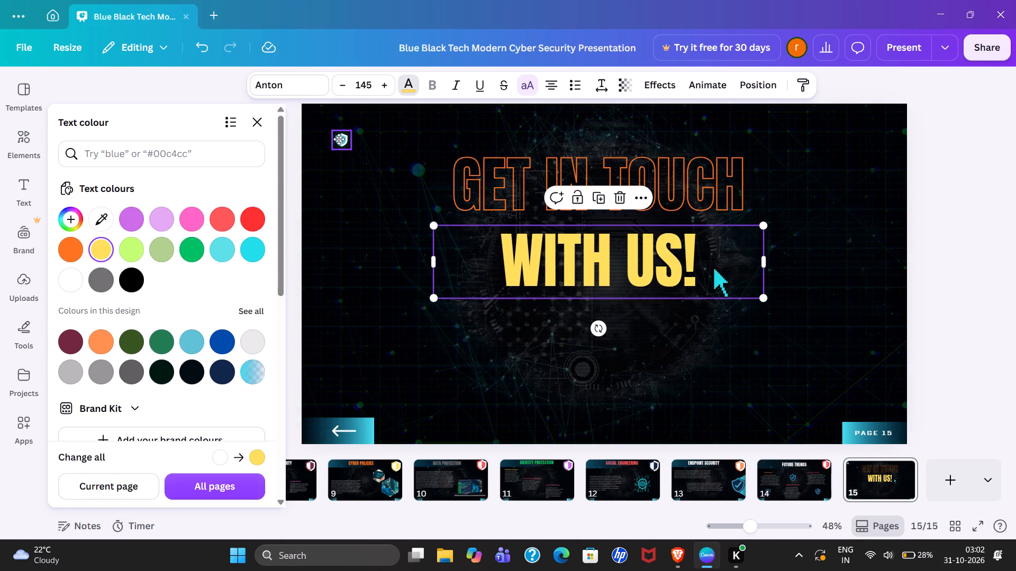
pyautogui.moveTo(339, 139); pyautogui.dragTo(515, 357)
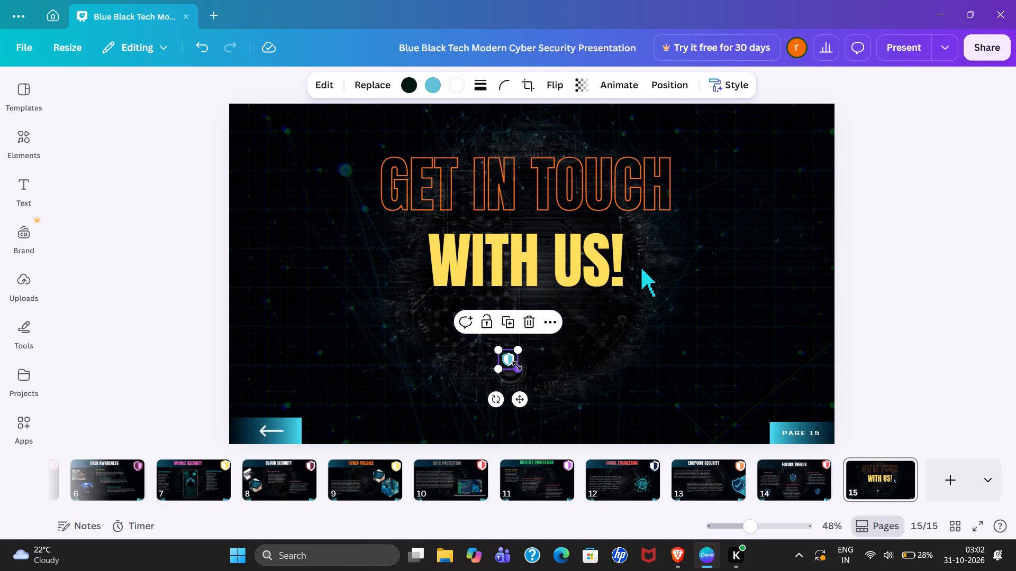
pyautogui.moveTo(522, 371); pyautogui.dragTo(643, 440)
pyautogui.moveTo(548, 410); pyautogui.dragTo(508, 354)
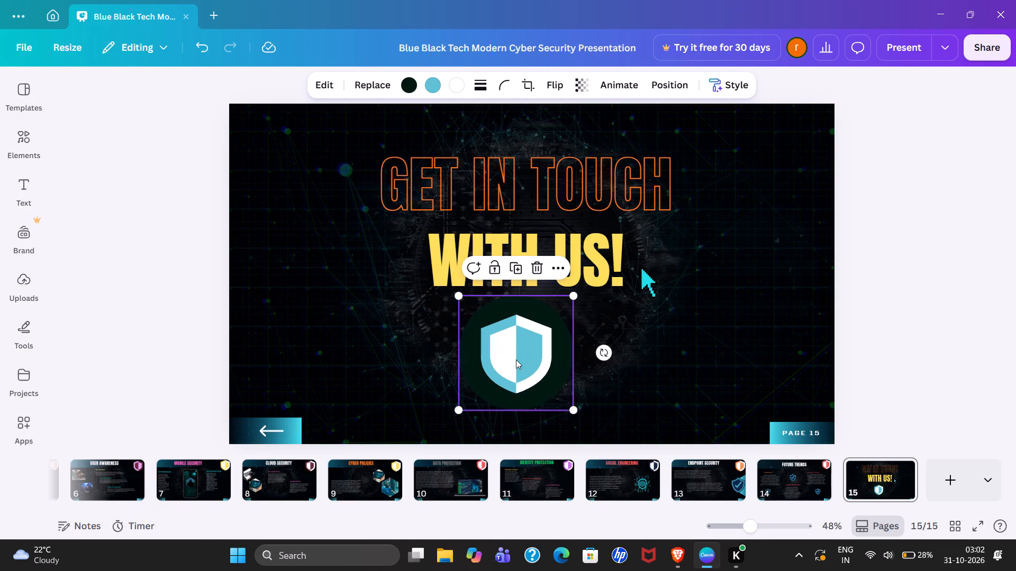
pyautogui.moveTo(570, 407); pyautogui.dragTo(598, 425)
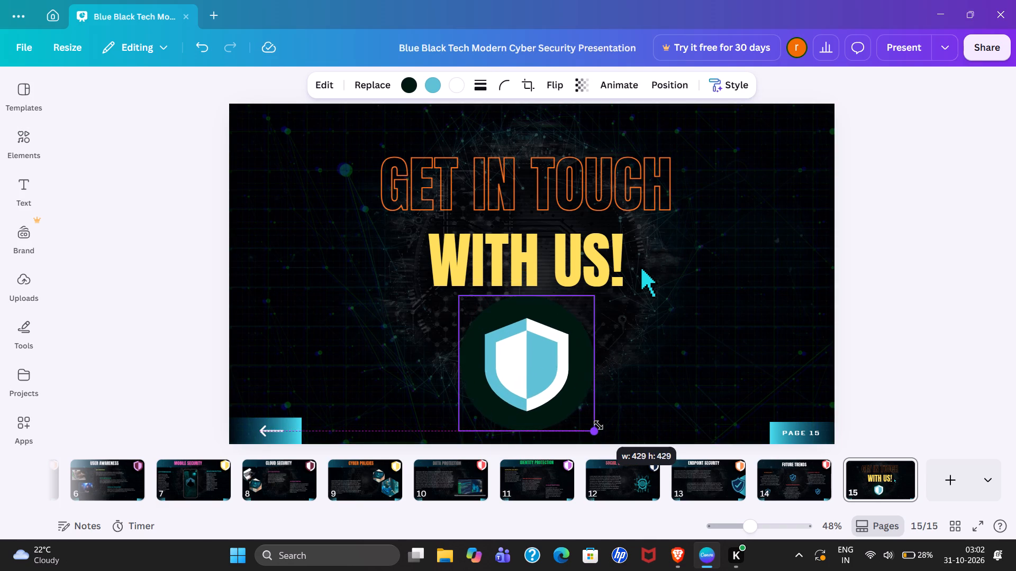
pyautogui.moveTo(598, 425); pyautogui.dragTo(611, 435)
pyautogui.moveTo(517, 375); pyautogui.dragTo(507, 392)
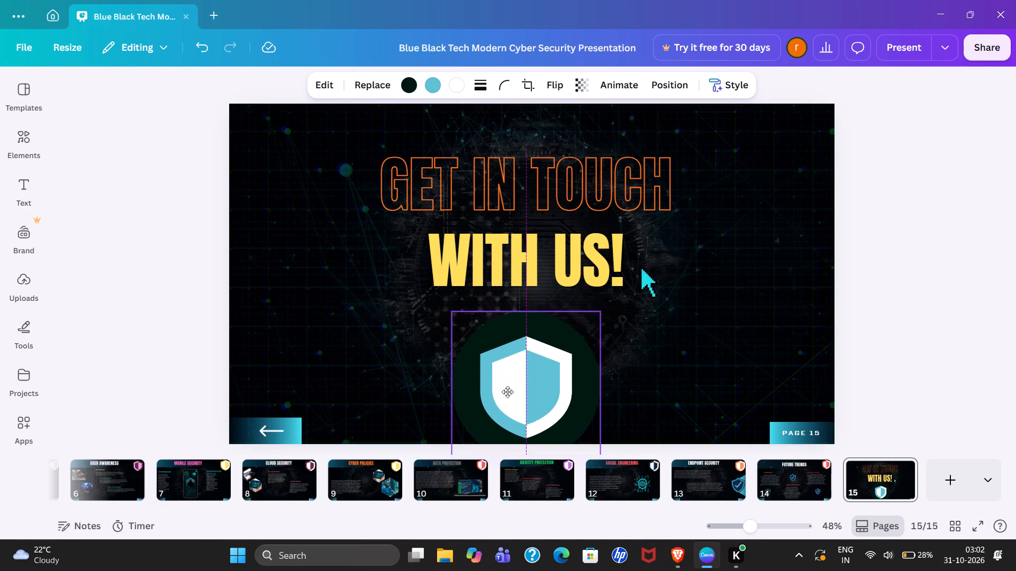
pyautogui.moveTo(507, 392); pyautogui.dragTo(507, 390)
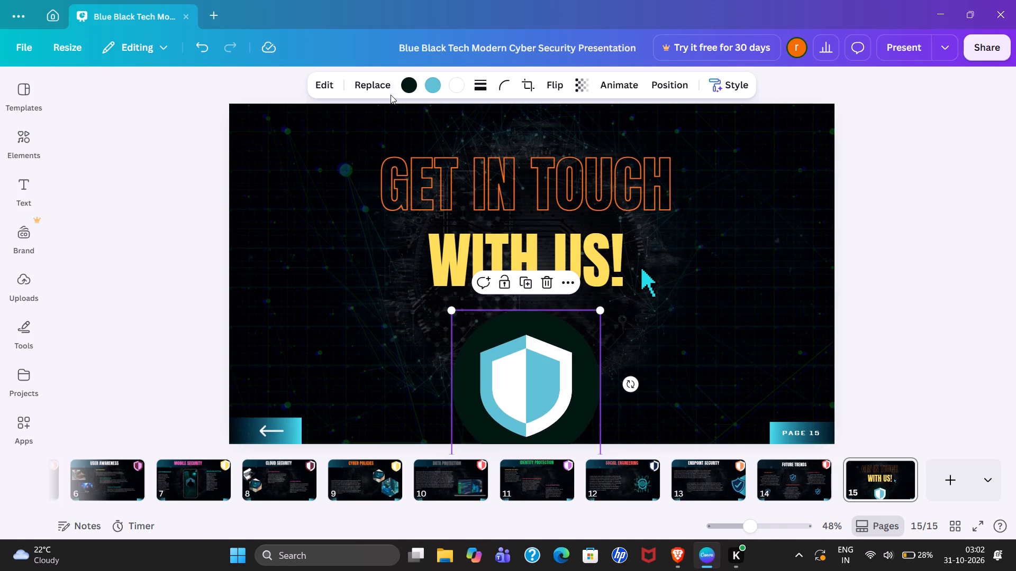
# Recolour the shield graphic's circle black and move the graphic into the slide's upper-right corner.
pyautogui.click(412, 85)
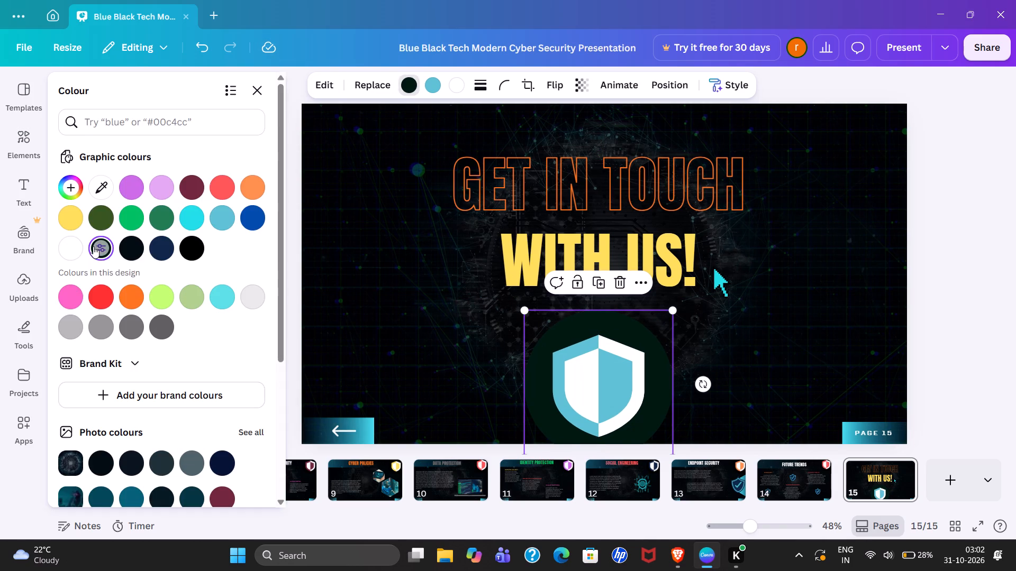
pyautogui.click(191, 251)
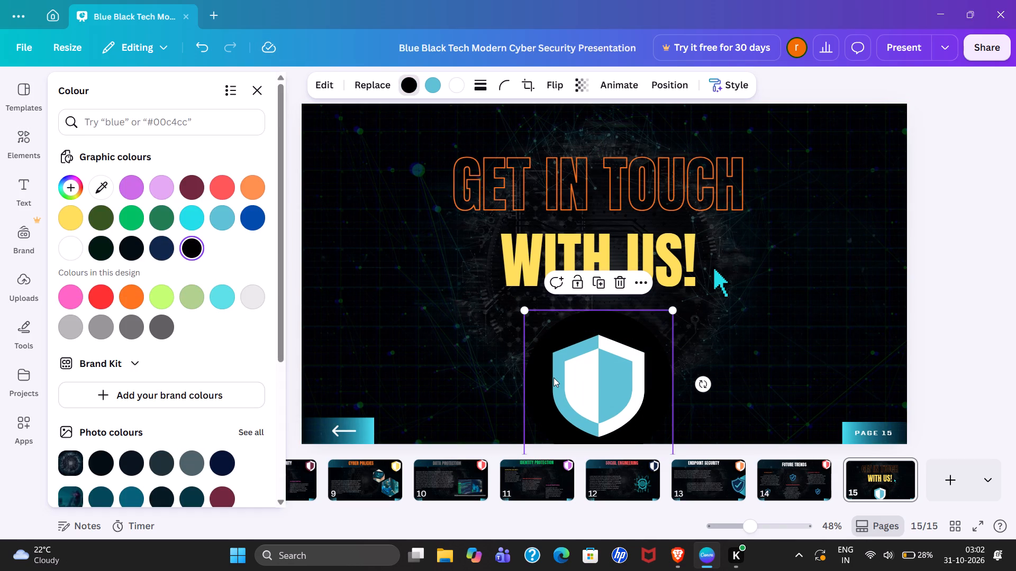
pyautogui.moveTo(598, 392); pyautogui.dragTo(845, 177)
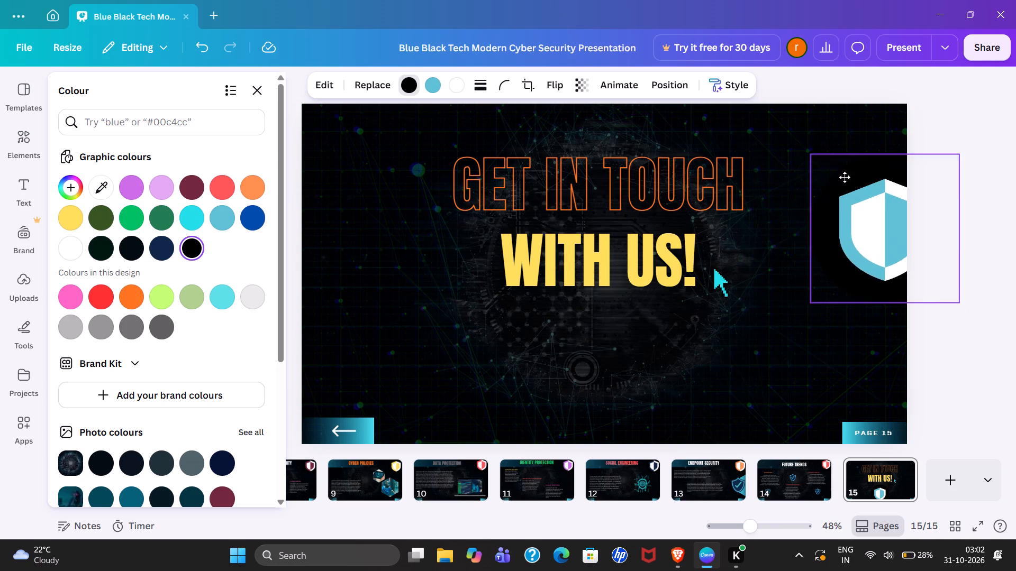
pyautogui.moveTo(845, 177); pyautogui.dragTo(843, 181)
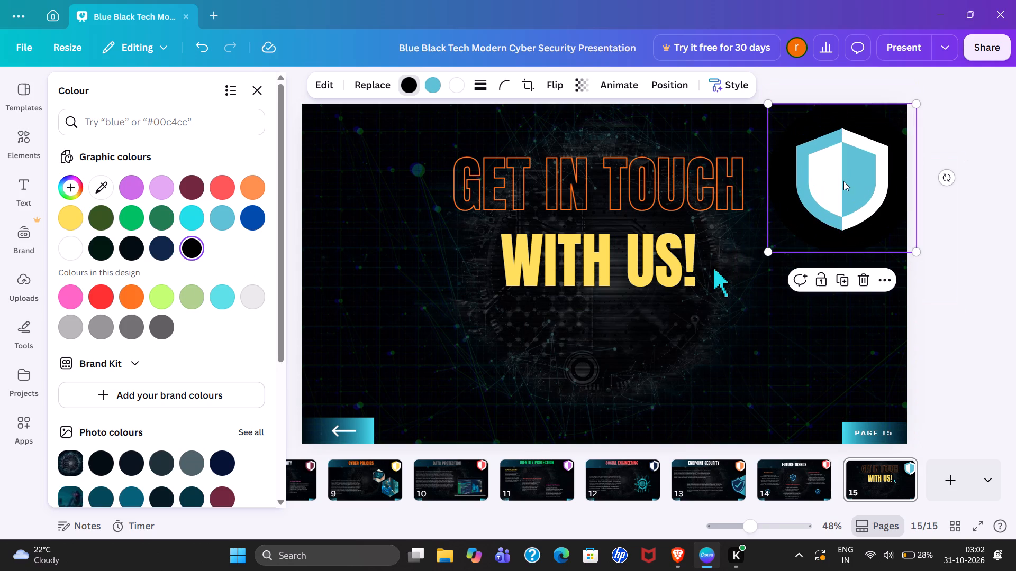
# Move the WITH US! and GET IN TOUCH lines lower on slide 15, stacked closely around the middle of the slide.
pyautogui.moveTo(568, 250); pyautogui.dragTo(519, 283)
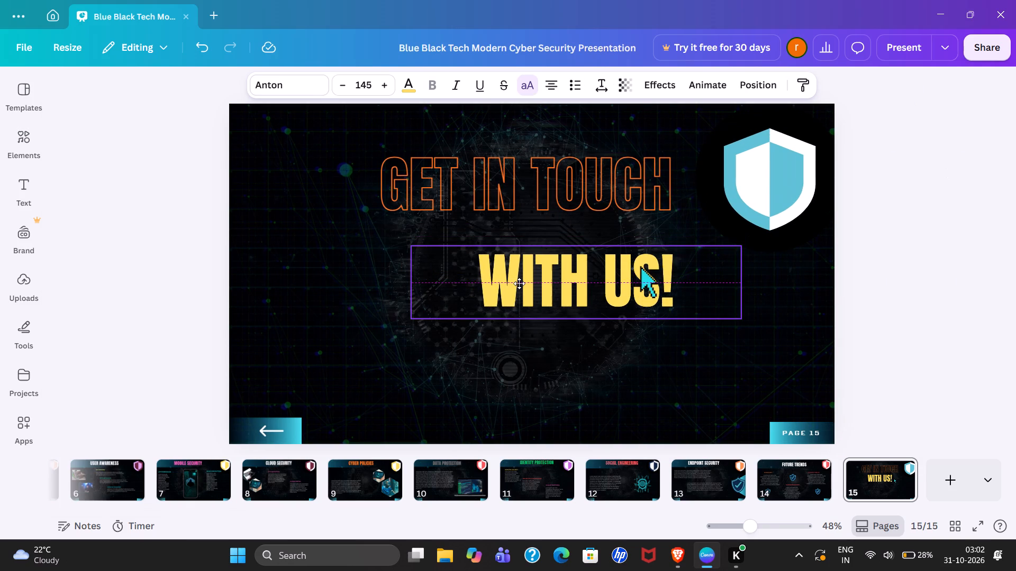
pyautogui.moveTo(519, 283); pyautogui.dragTo(508, 289)
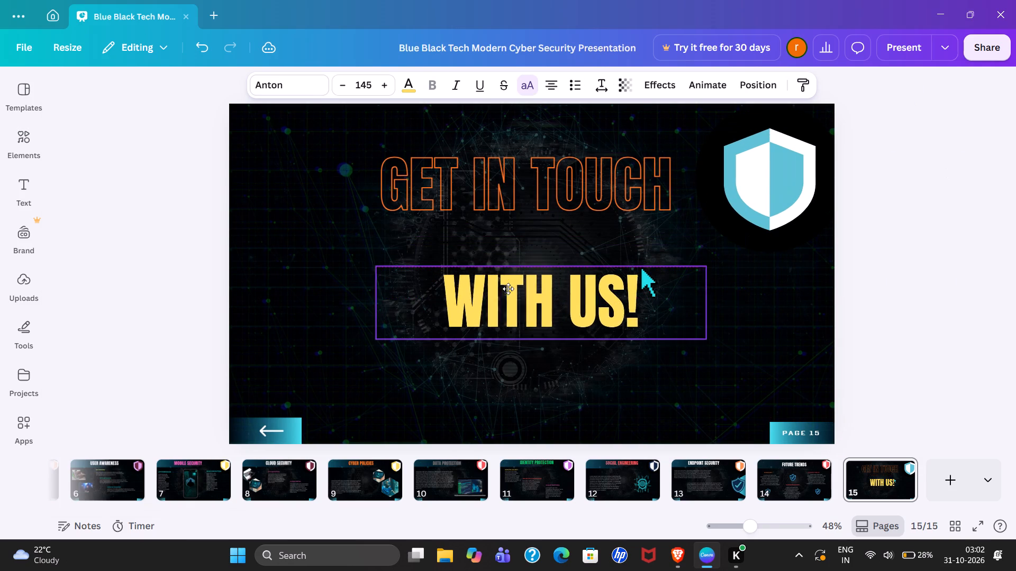
pyautogui.moveTo(508, 289); pyautogui.dragTo(497, 289)
pyautogui.moveTo(456, 168); pyautogui.dragTo(443, 173)
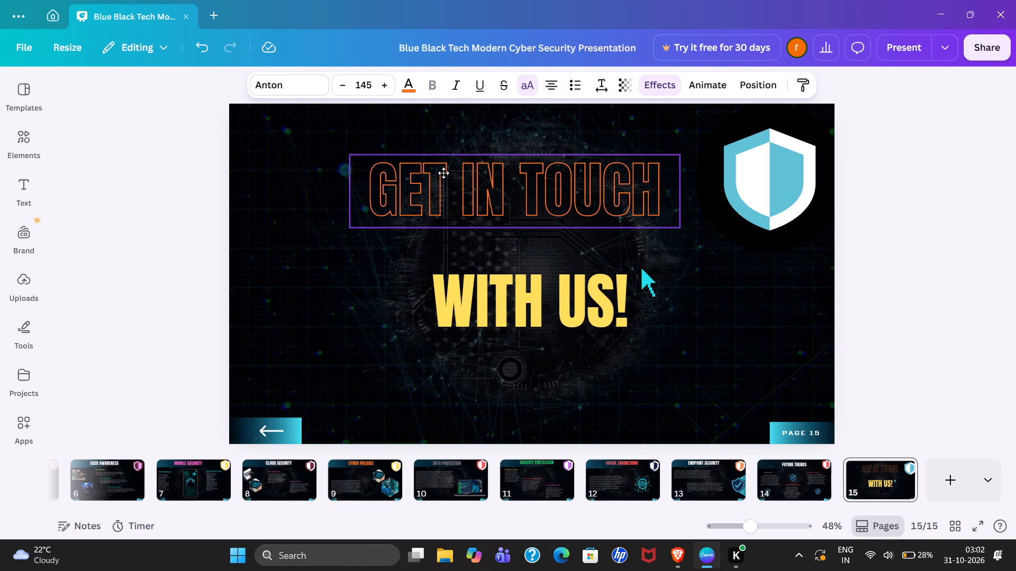
pyautogui.moveTo(443, 173); pyautogui.dragTo(440, 201)
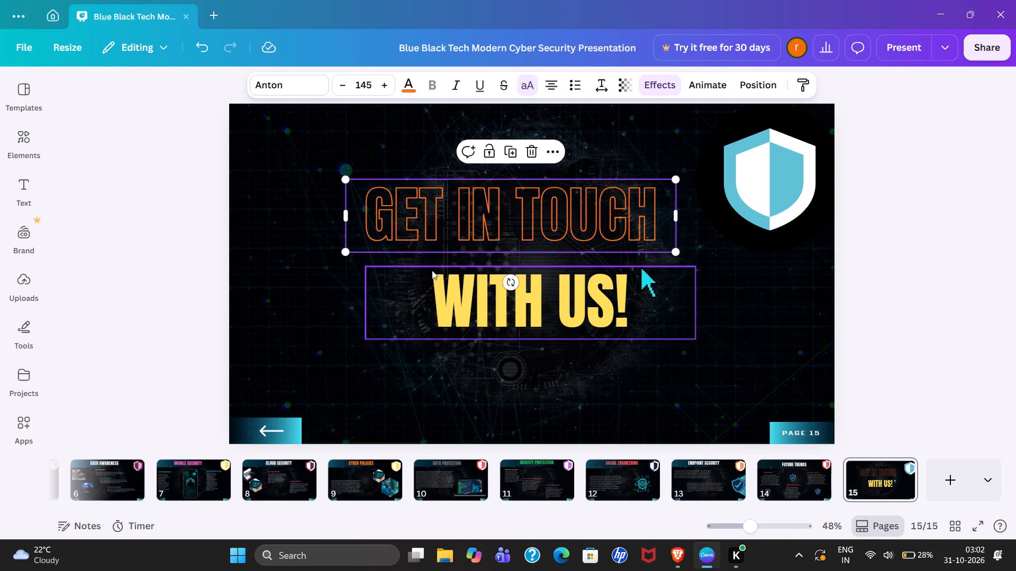
pyautogui.moveTo(457, 280); pyautogui.dragTo(444, 285)
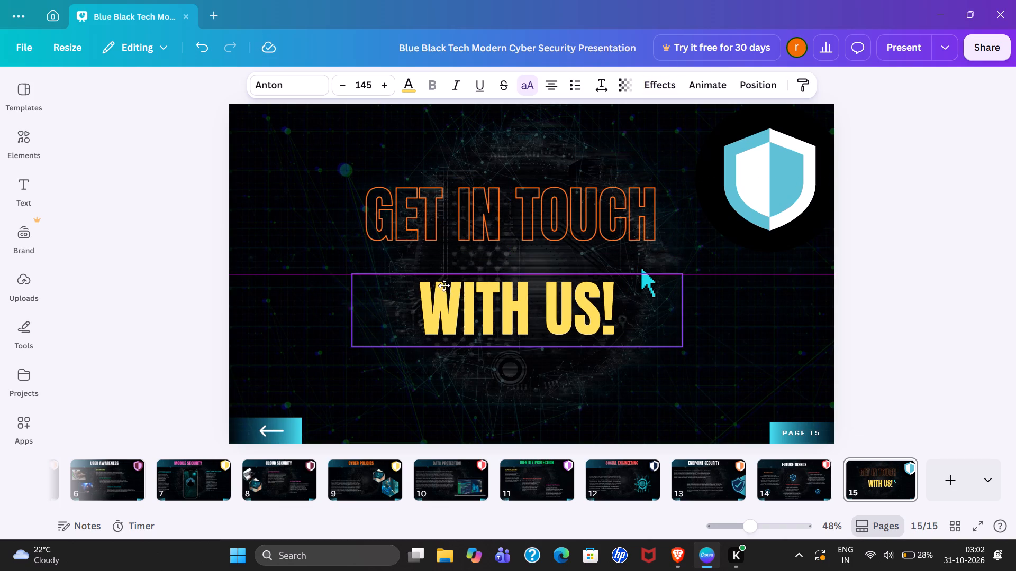
pyautogui.moveTo(444, 285); pyautogui.dragTo(444, 287)
pyautogui.moveTo(447, 206); pyautogui.dragTo(451, 213)
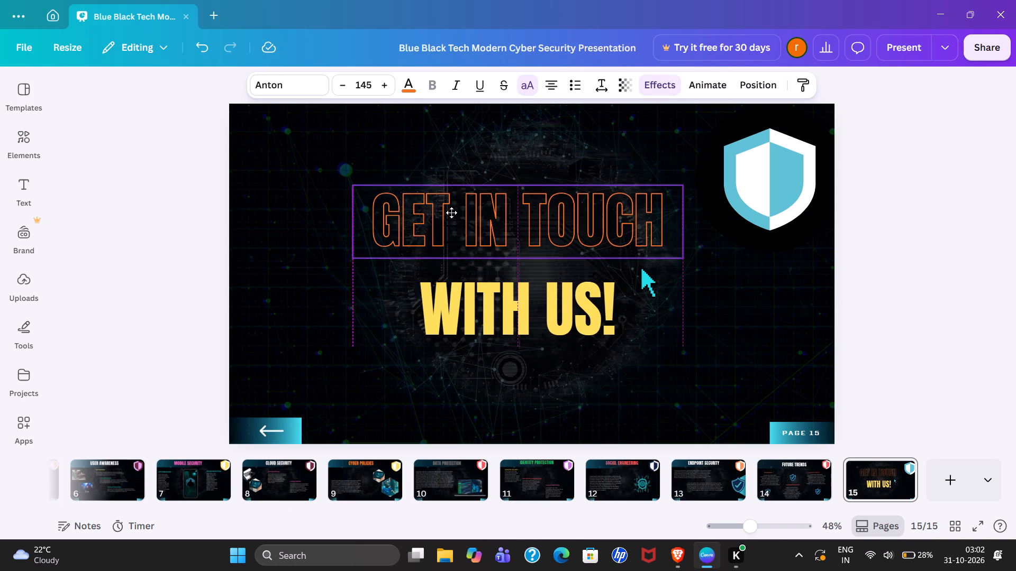
pyautogui.moveTo(451, 213); pyautogui.dragTo(448, 218)
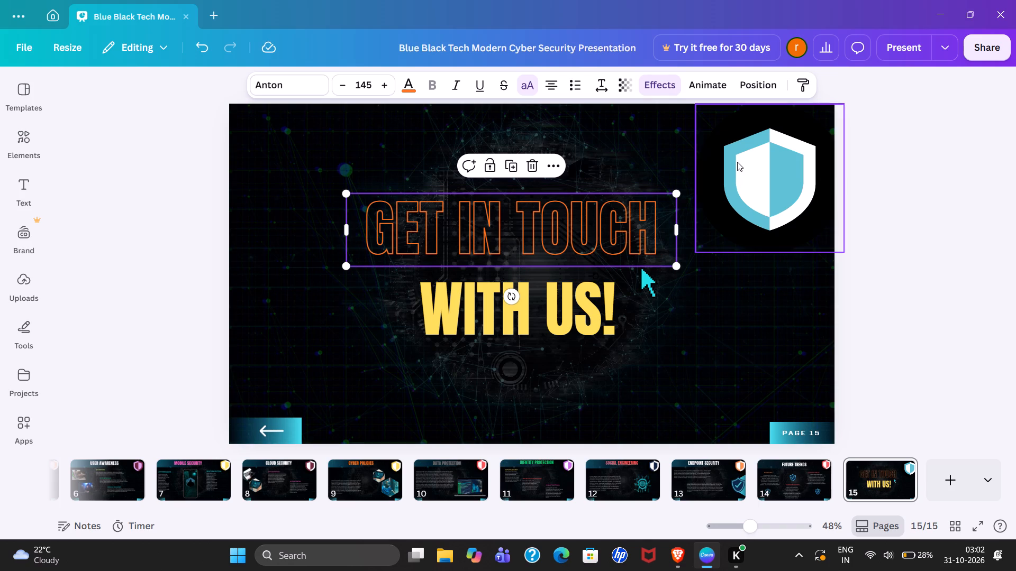
# Try yellow, orange and coral red in place of the shield's light blue and settle on maroon.
pyautogui.click(742, 162)
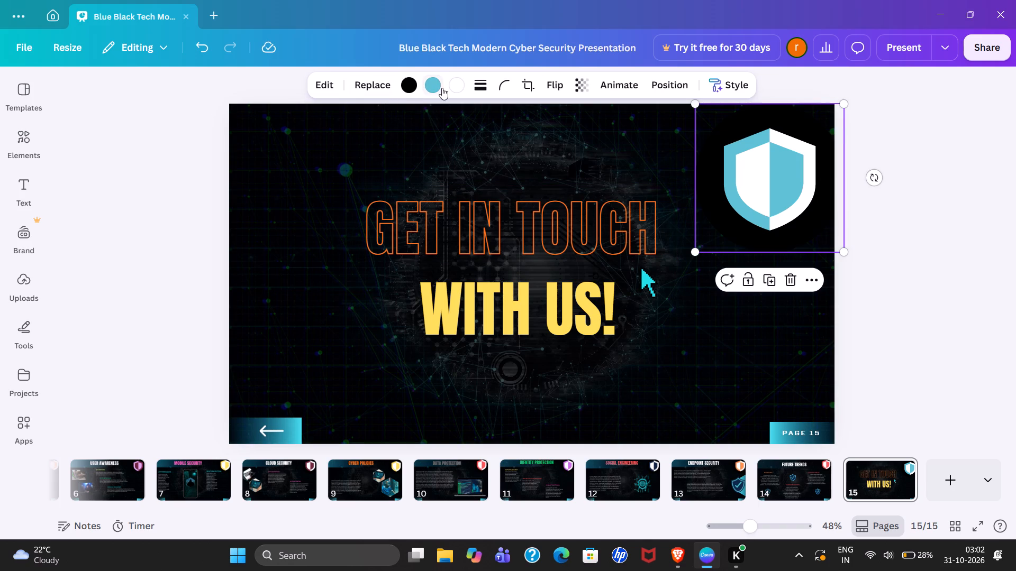
pyautogui.click(431, 87)
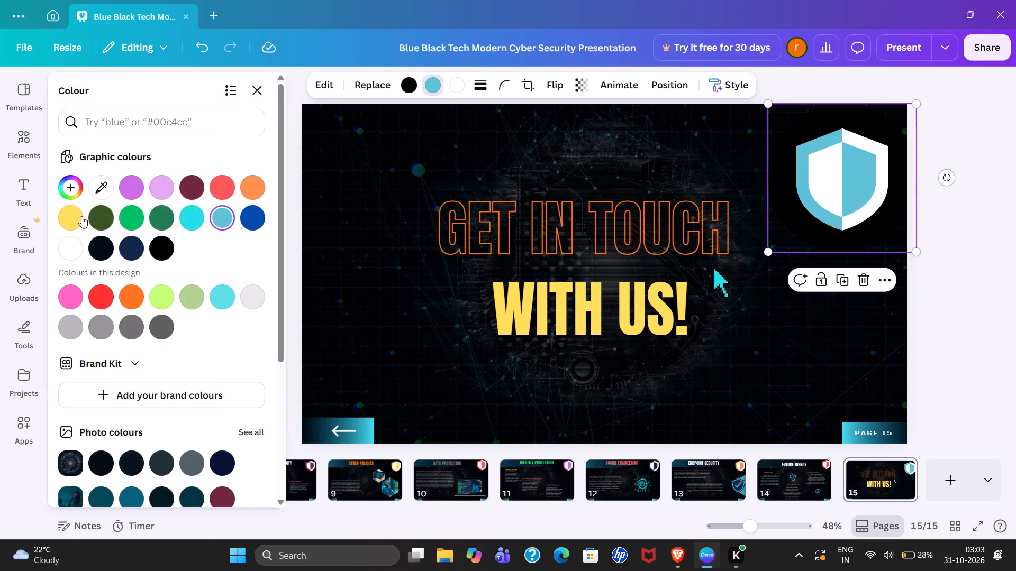
pyautogui.click(72, 215)
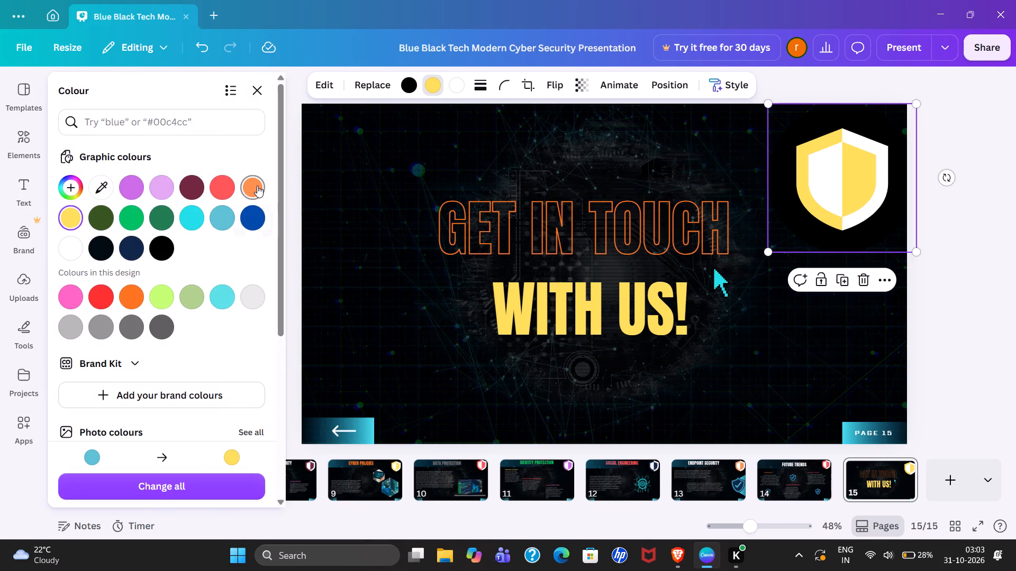
pyautogui.click(257, 186)
pyautogui.click(221, 185)
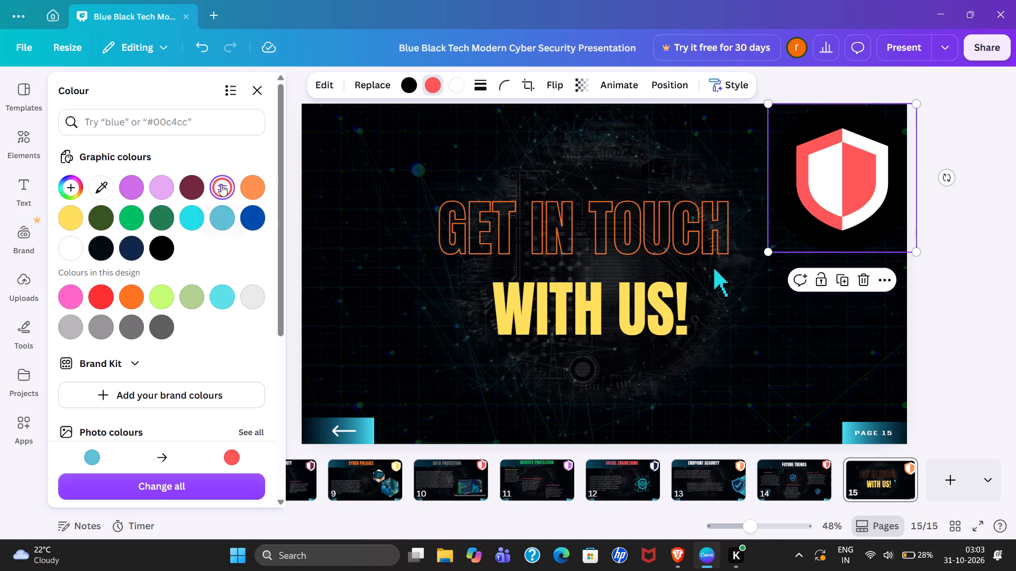
pyautogui.scroll(-3, 187, 265)
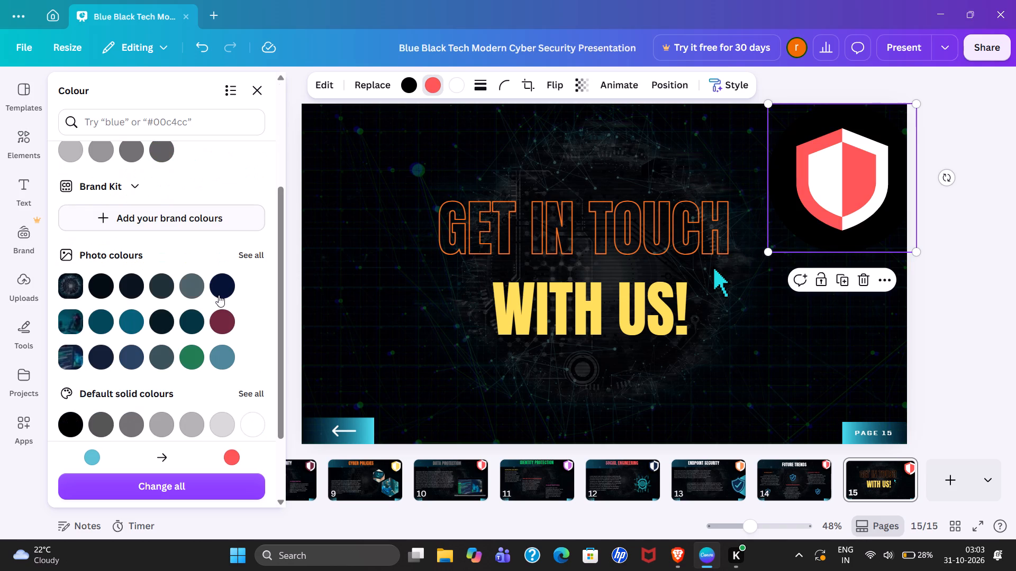
pyautogui.click(219, 313)
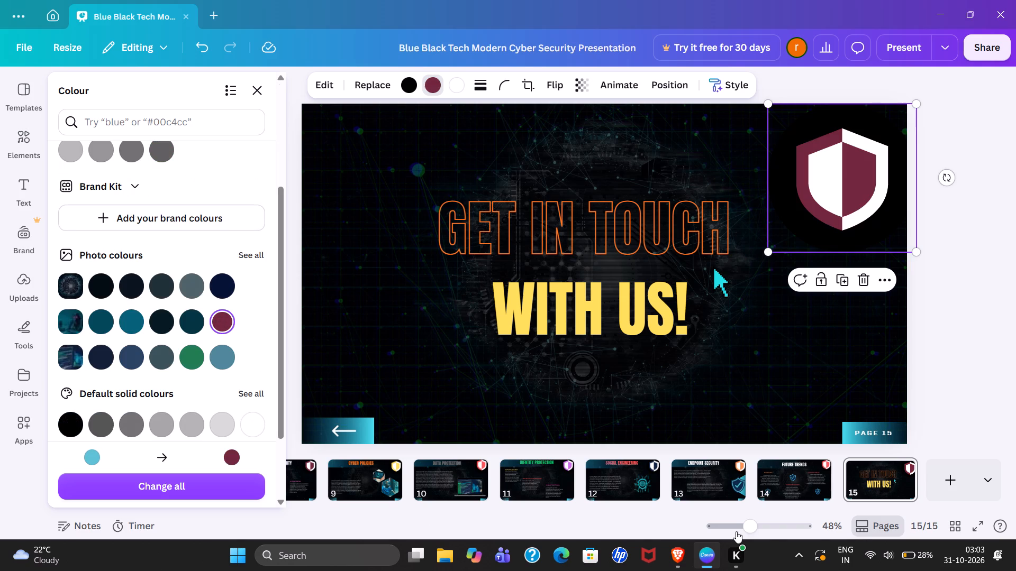
# Return to slide 1, the CYBER SECURITY title slide.
pyautogui.hscroll(8, 329, 475)
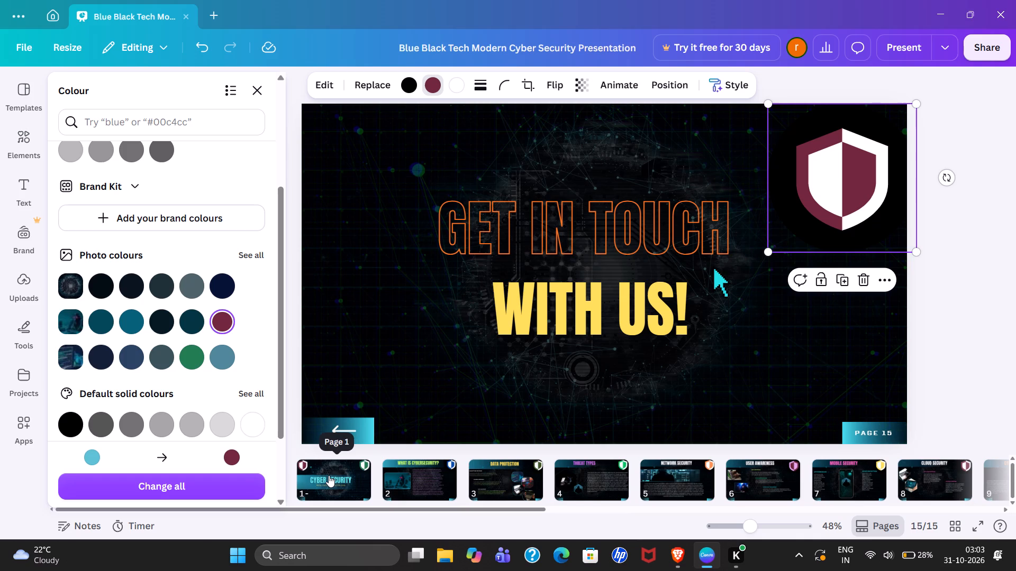
pyautogui.click(329, 475)
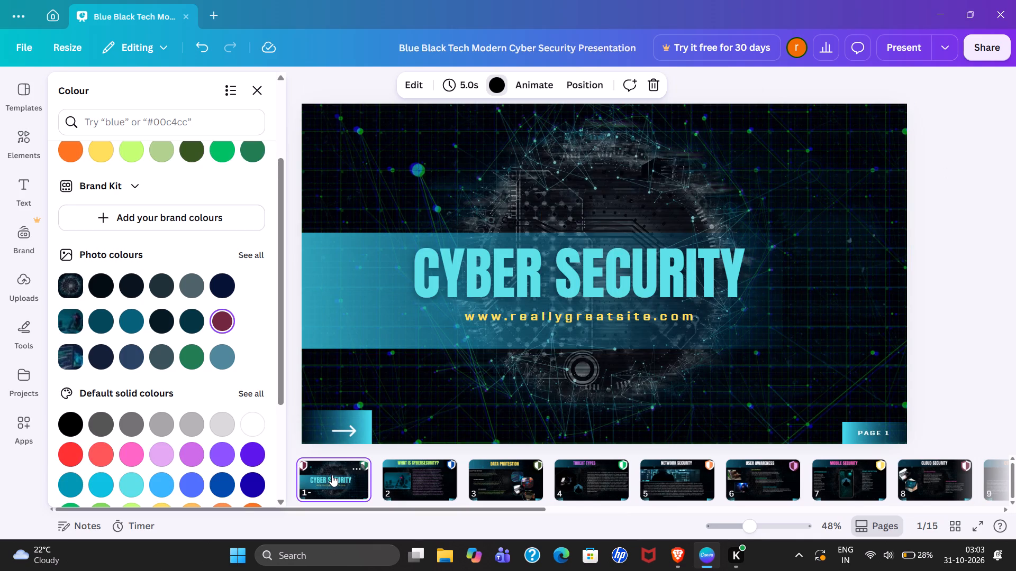
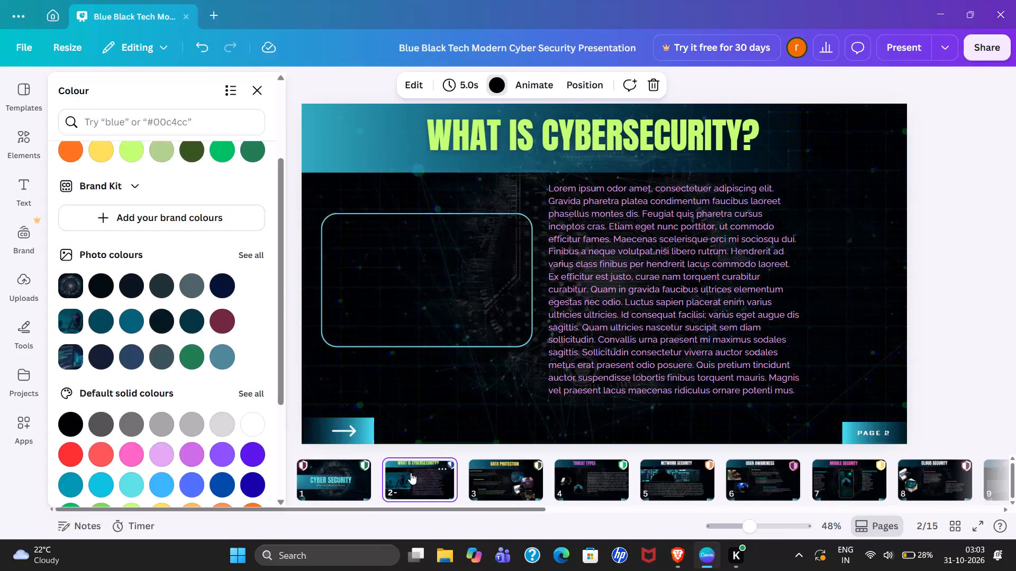
# Review the finished slides in order from slide 3, DATA PROTECTION, through to closing slide 15, checking their titles, text and shields.
pyautogui.click(501, 472)
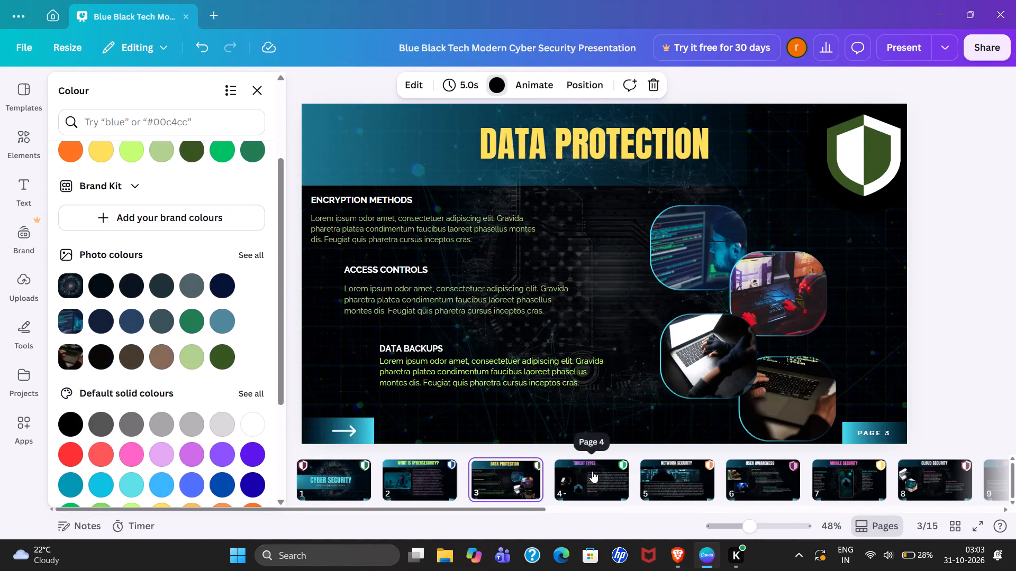
pyautogui.click(592, 471)
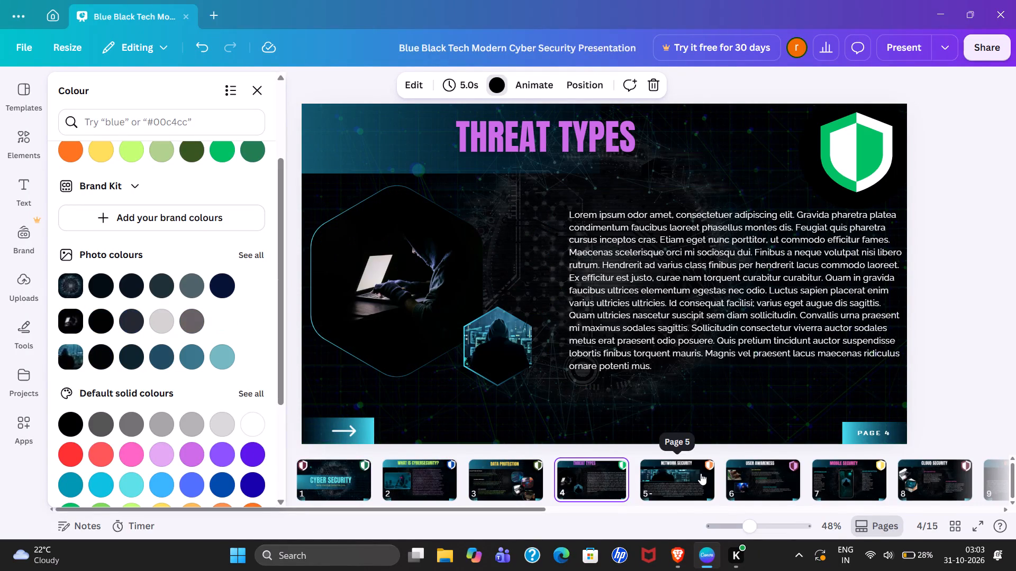
pyautogui.click(701, 473)
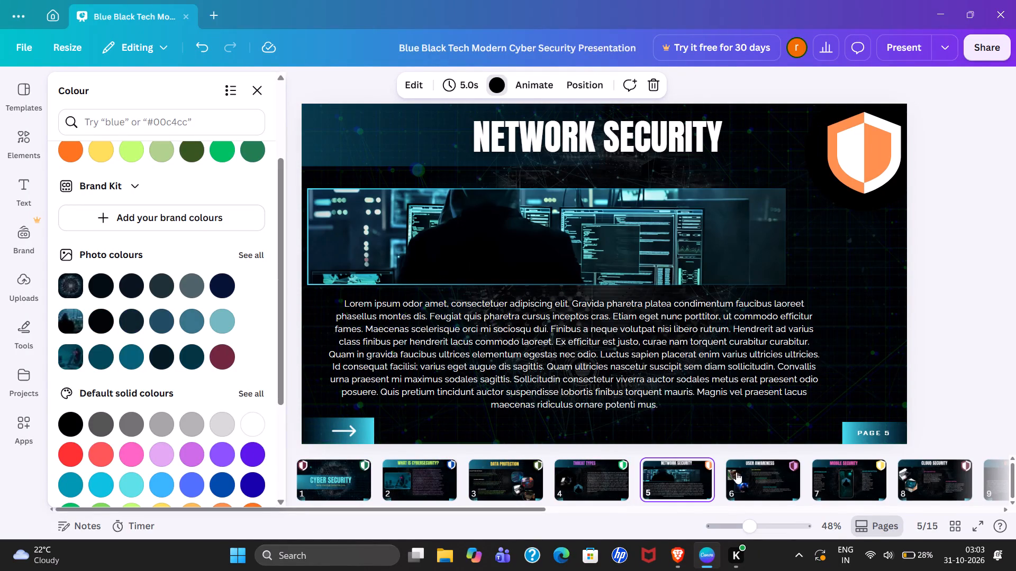
pyautogui.click(751, 474)
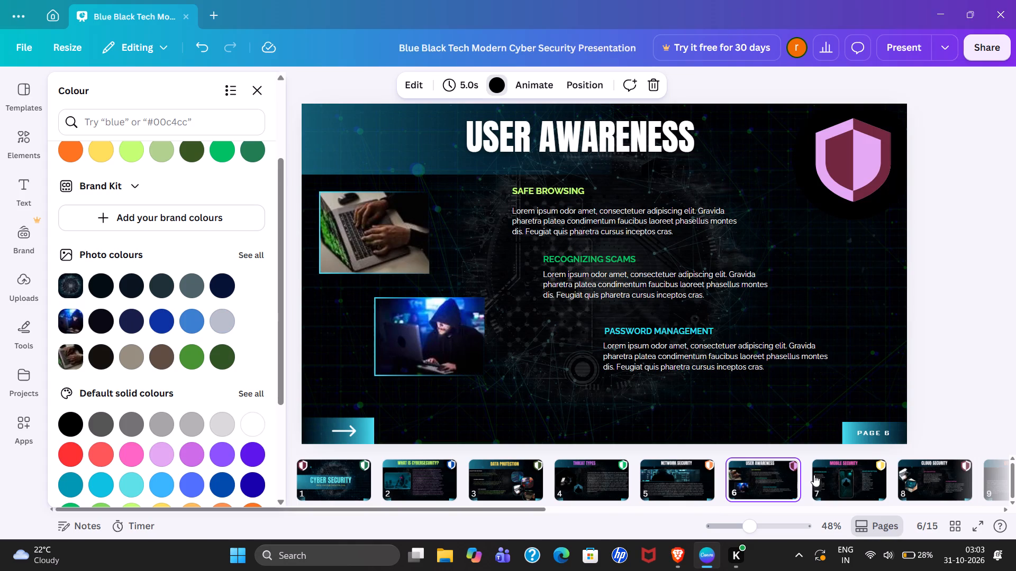
pyautogui.click(827, 475)
pyautogui.hscroll(-4, 827, 475)
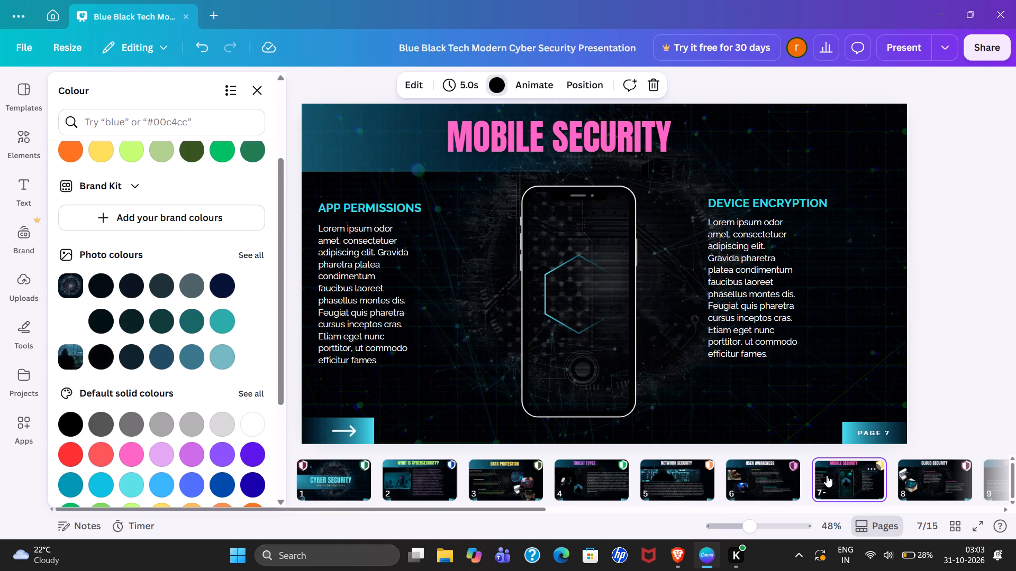
pyautogui.click(716, 487)
pyautogui.click(792, 482)
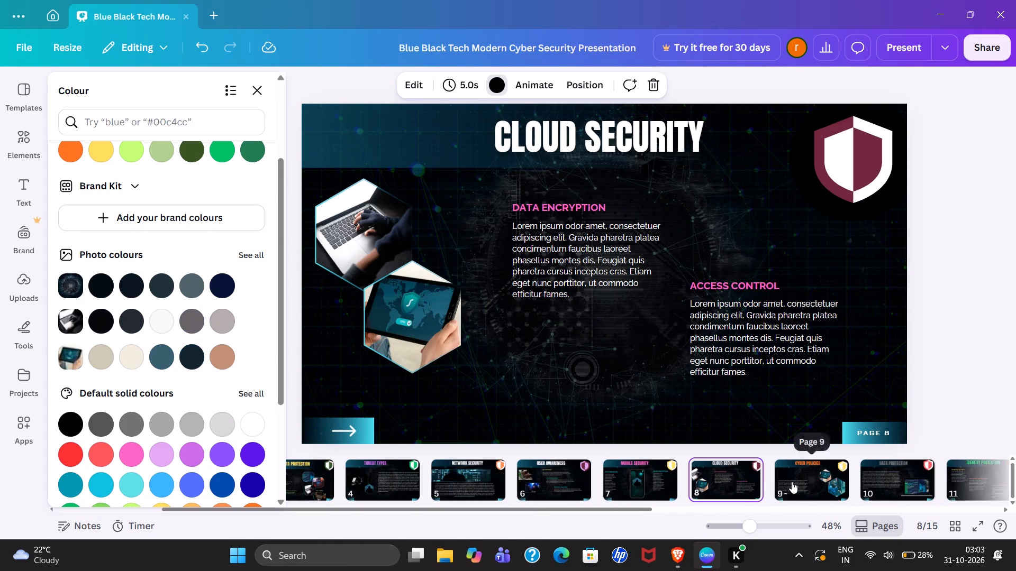
pyautogui.hscroll(-4, 792, 482)
pyautogui.click(697, 477)
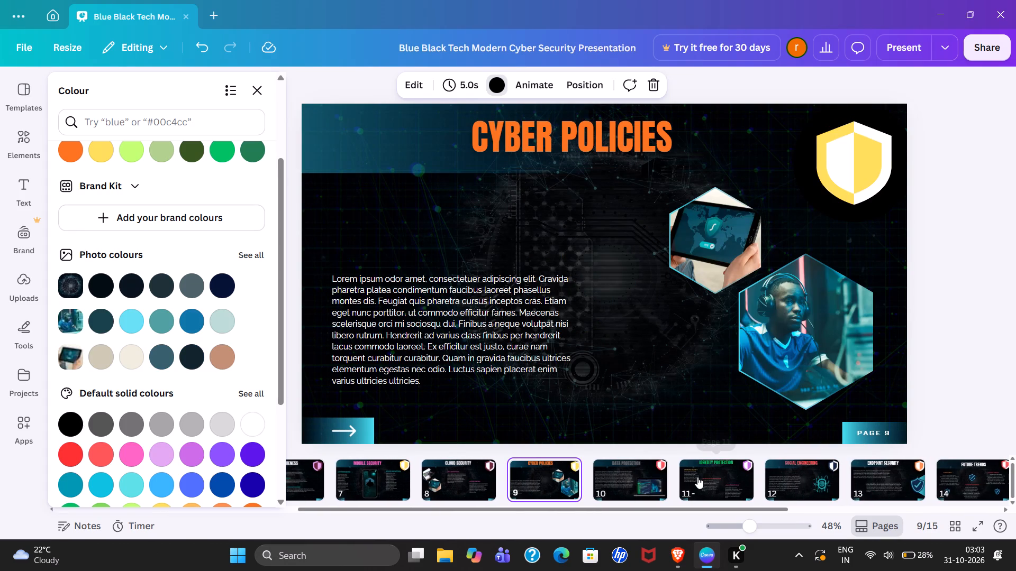
pyautogui.click(790, 484)
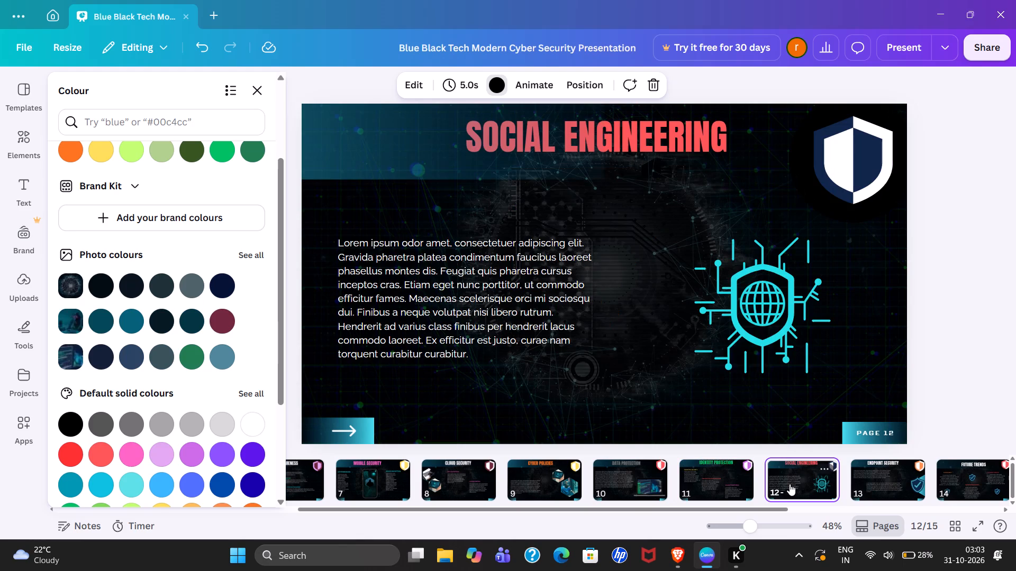
pyautogui.click(882, 483)
pyautogui.hscroll(-3, 882, 483)
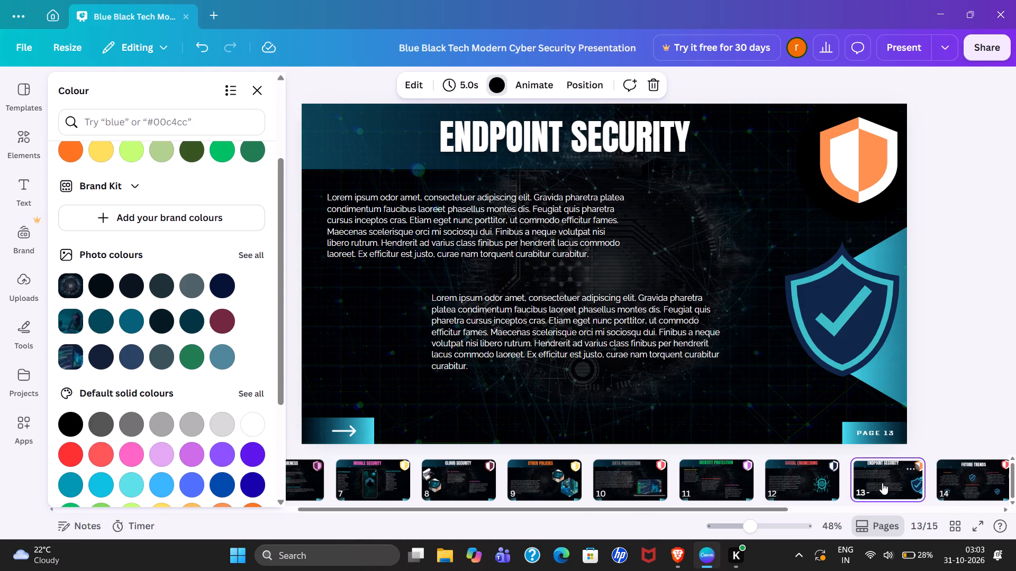
pyautogui.click(804, 482)
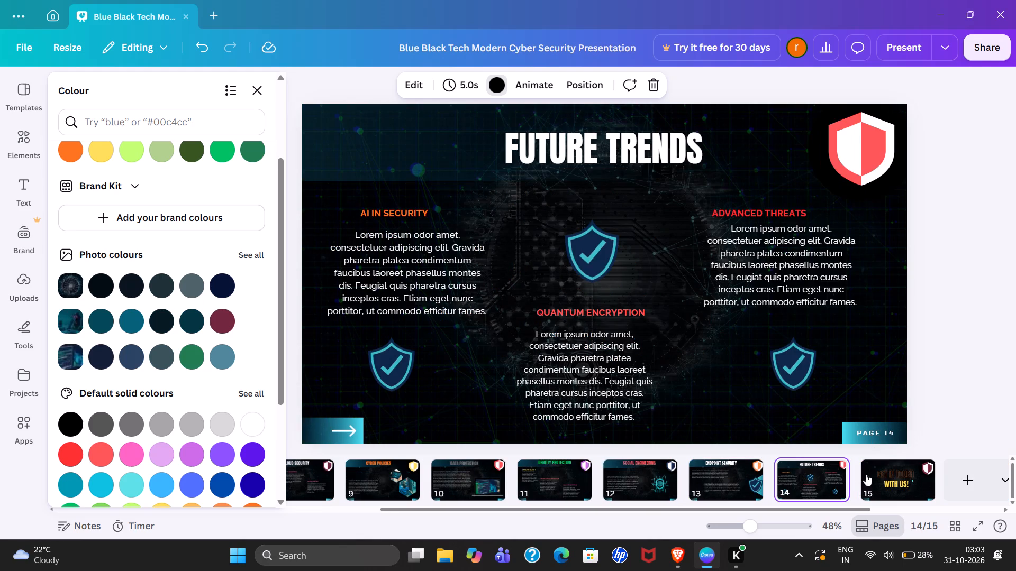
pyautogui.click(892, 473)
pyautogui.hscroll(-4, 892, 473)
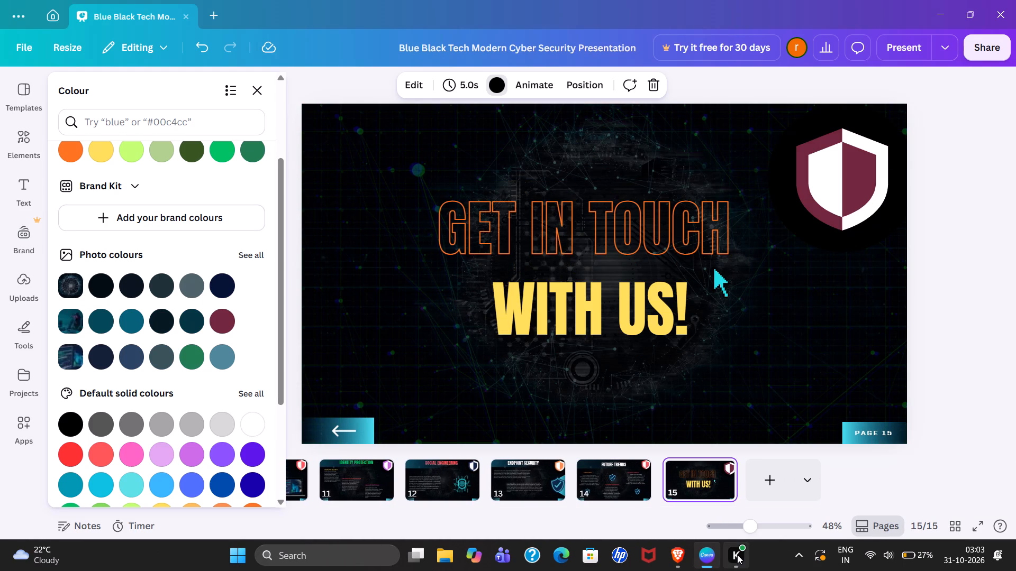